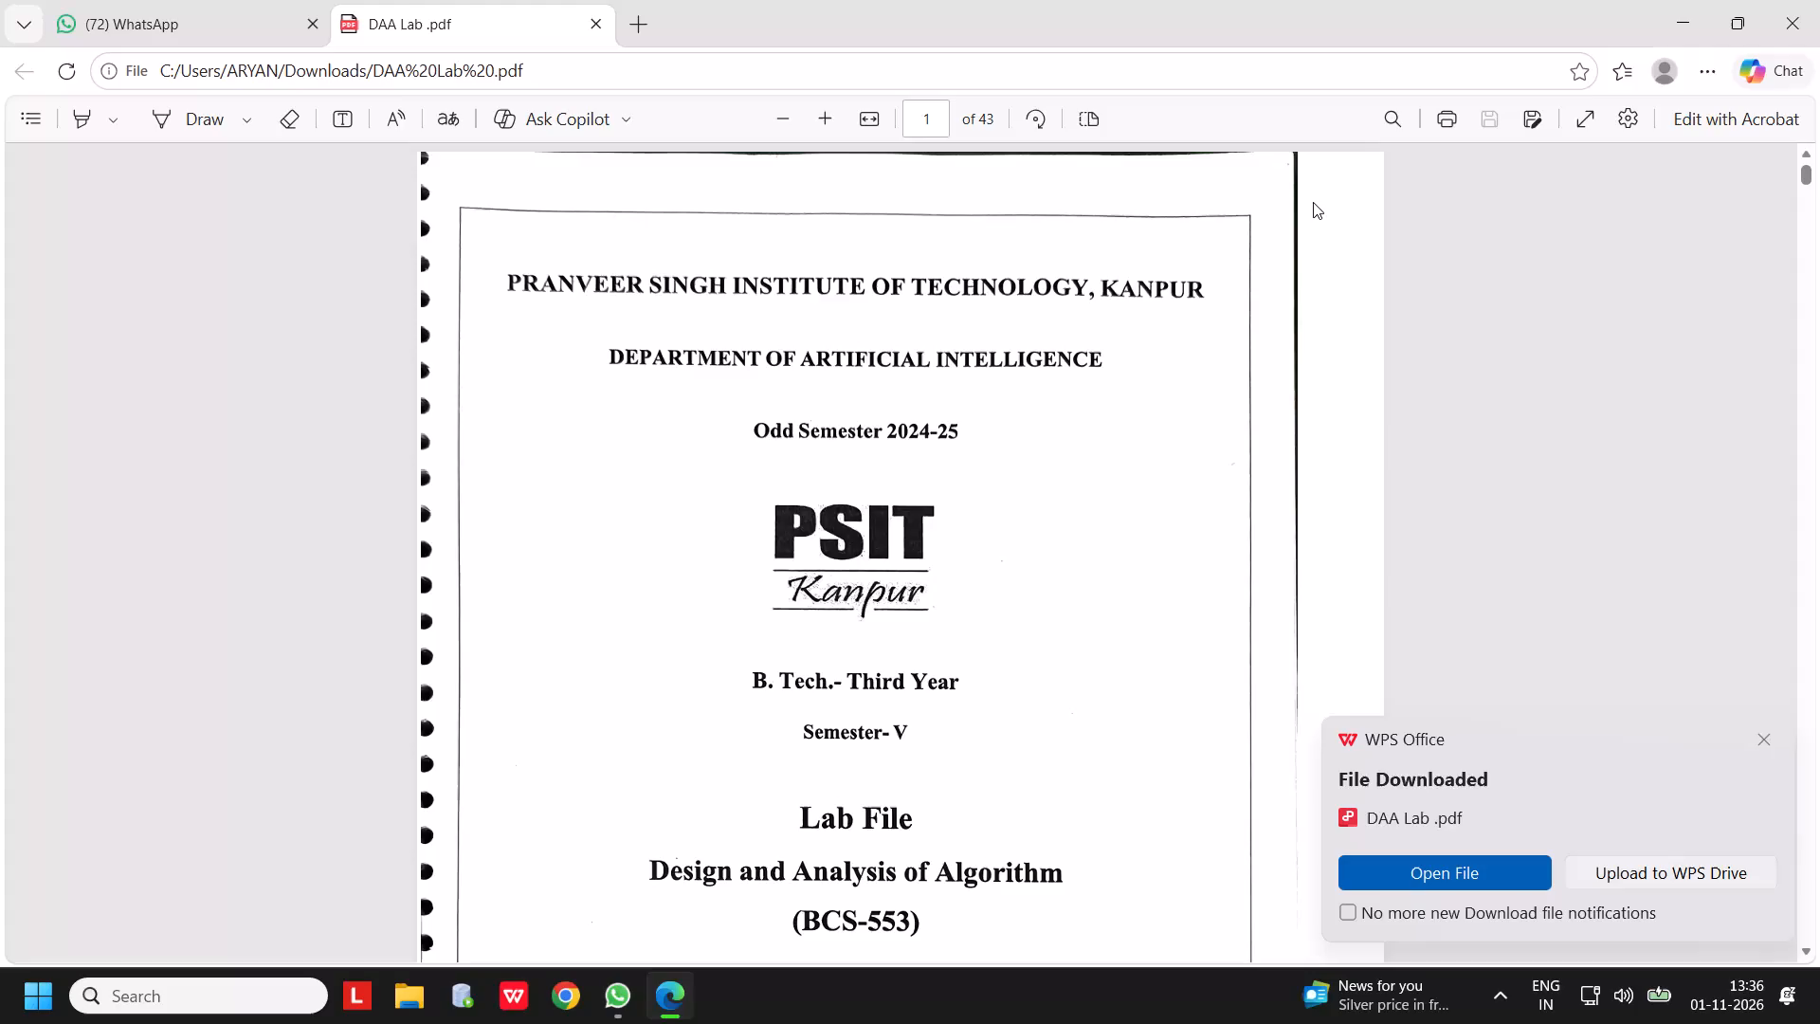
# Look through the DAA Lab PDF from the cover page to the last page, reviewing the experiments' code, outputs, graphs and analyses.
pyautogui.scroll(-13, 945, 327)
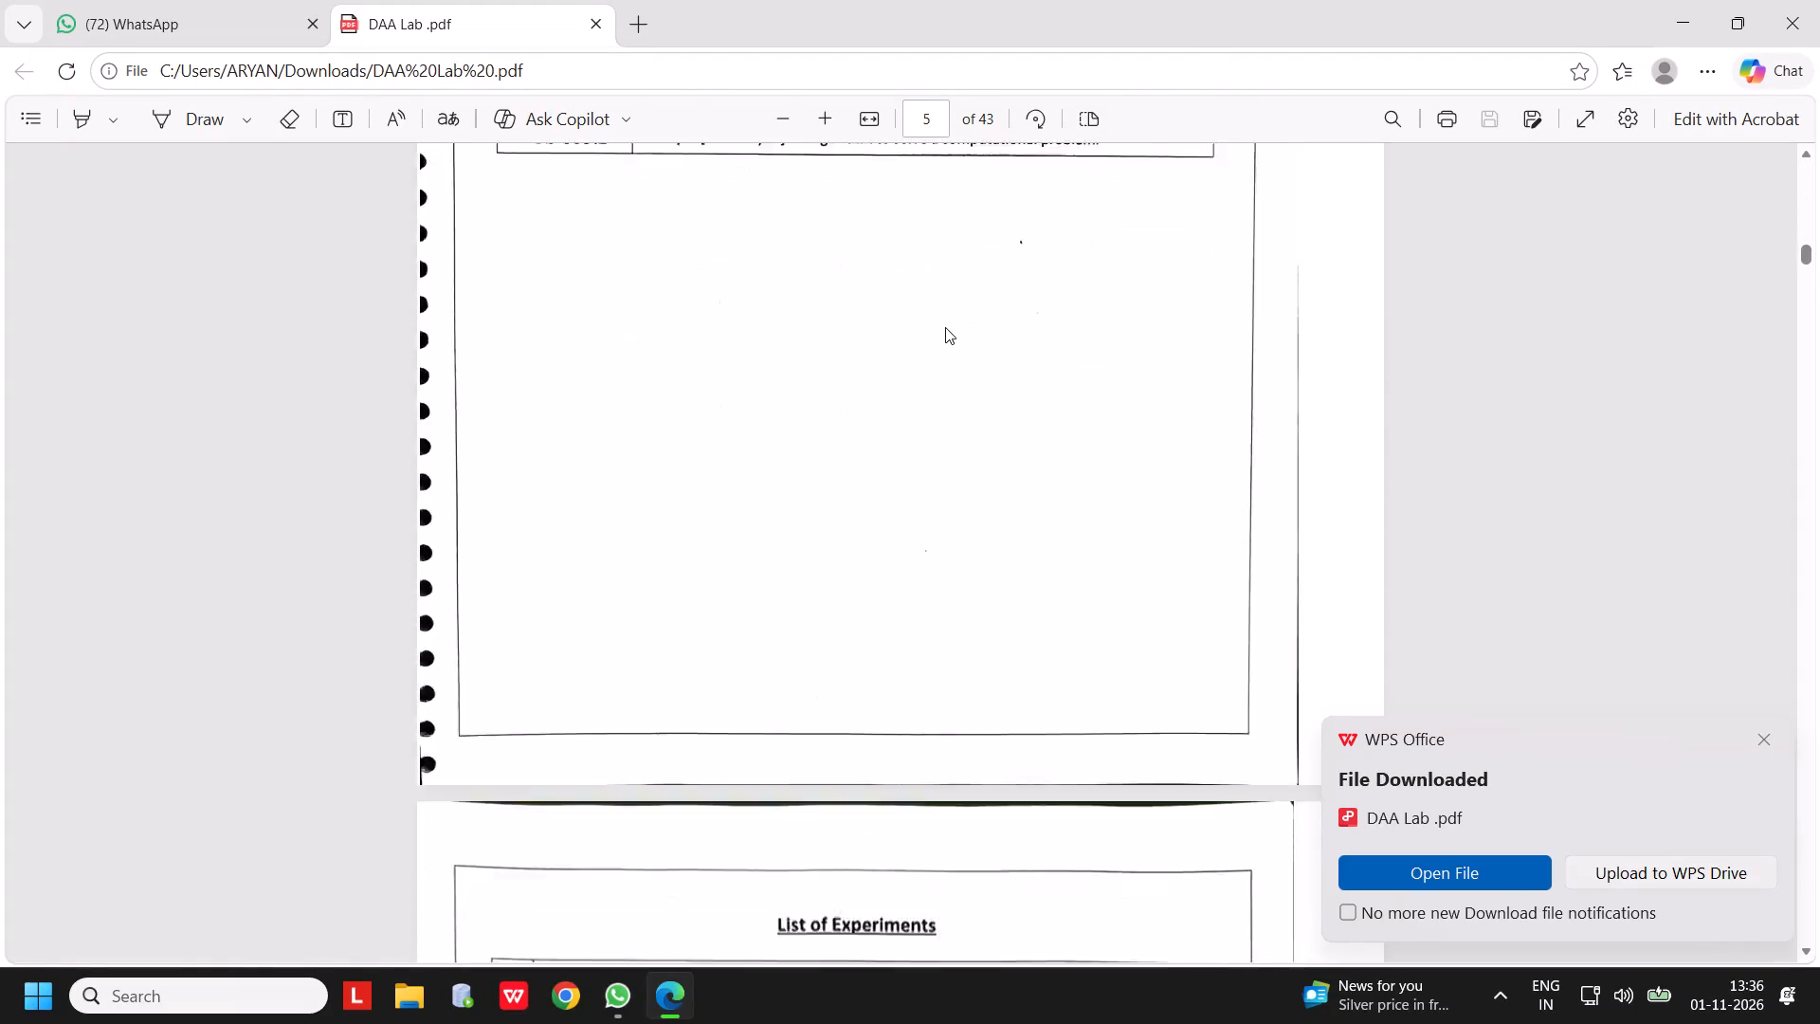
pyautogui.scroll(-11, 945, 327)
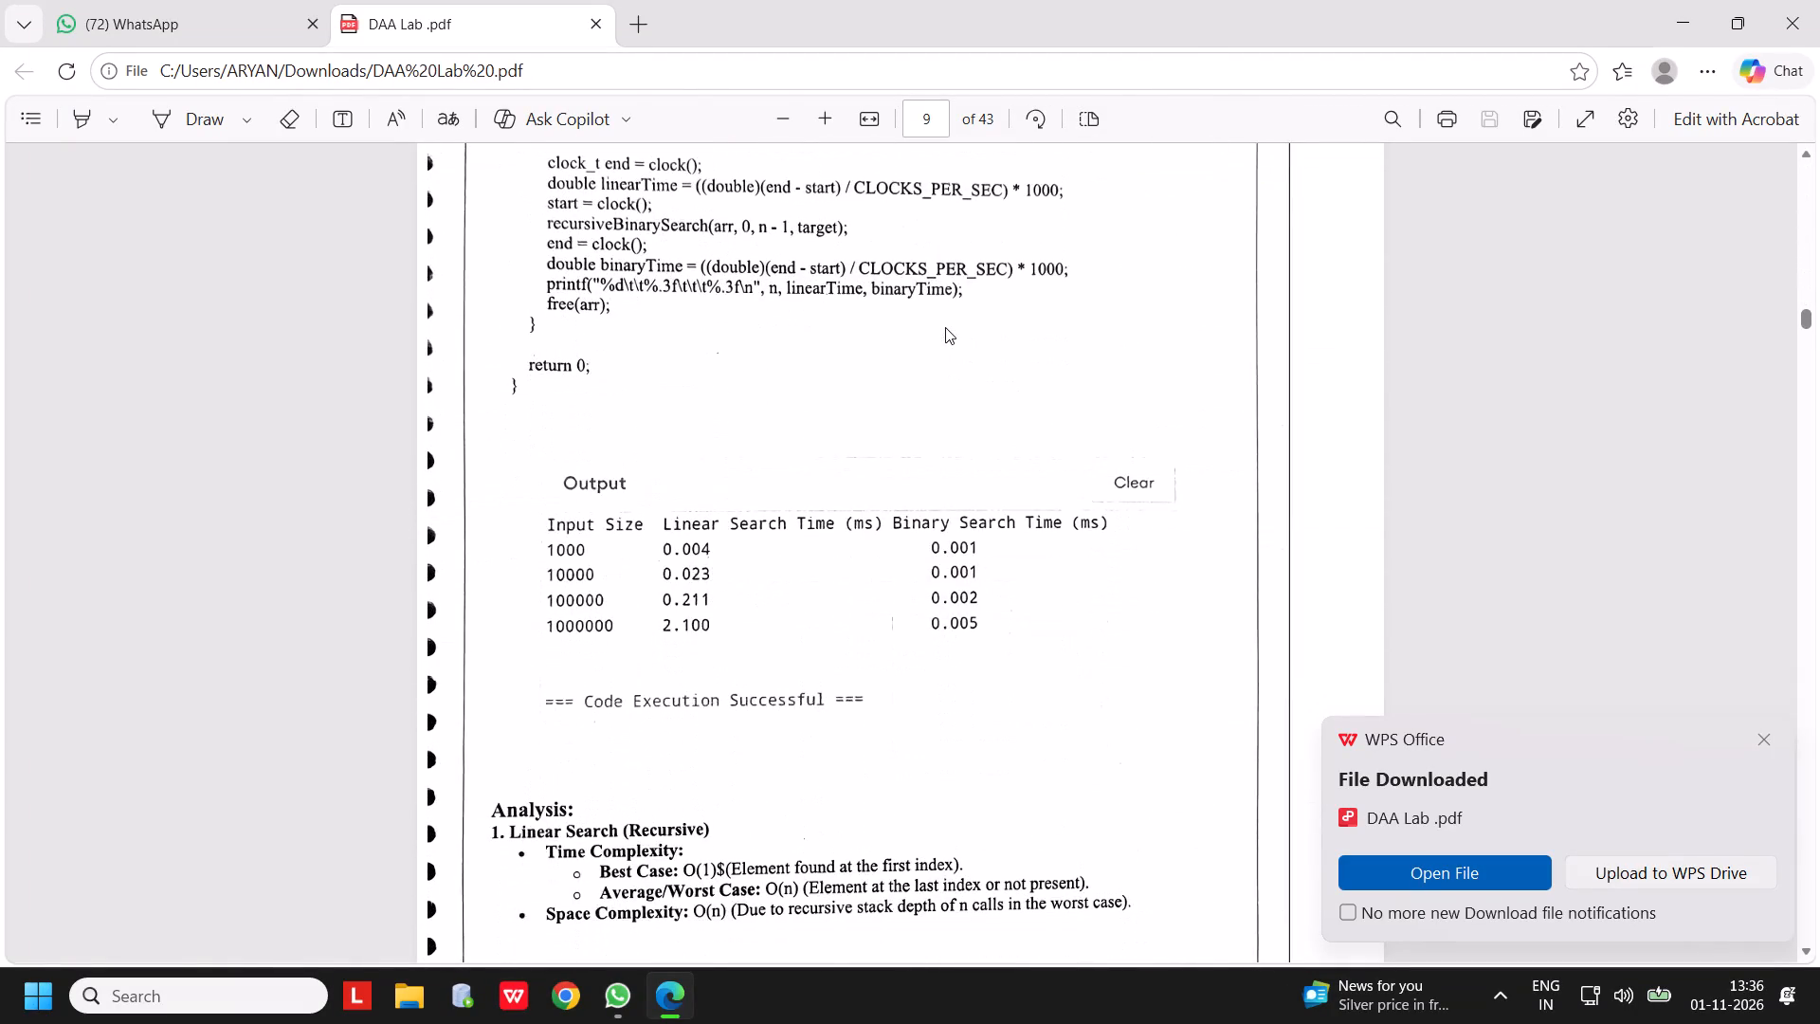
pyautogui.scroll(-1, 945, 327)
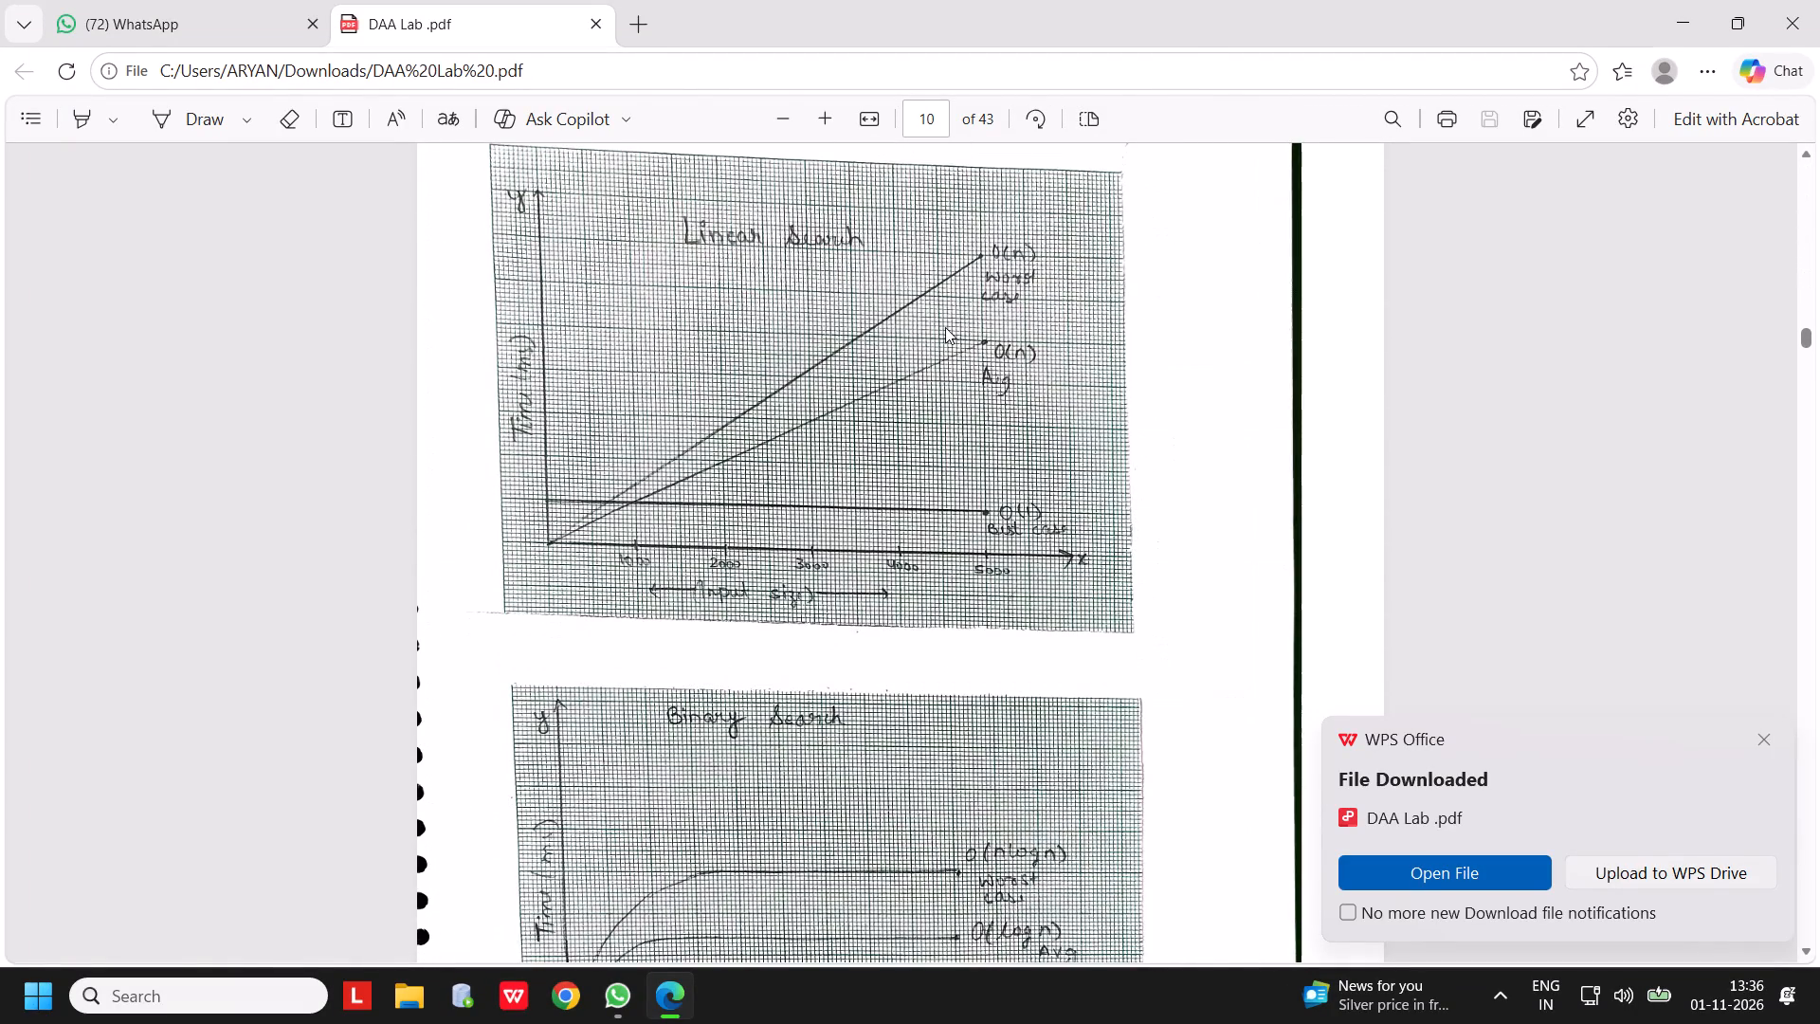
pyautogui.scroll(-10, 945, 327)
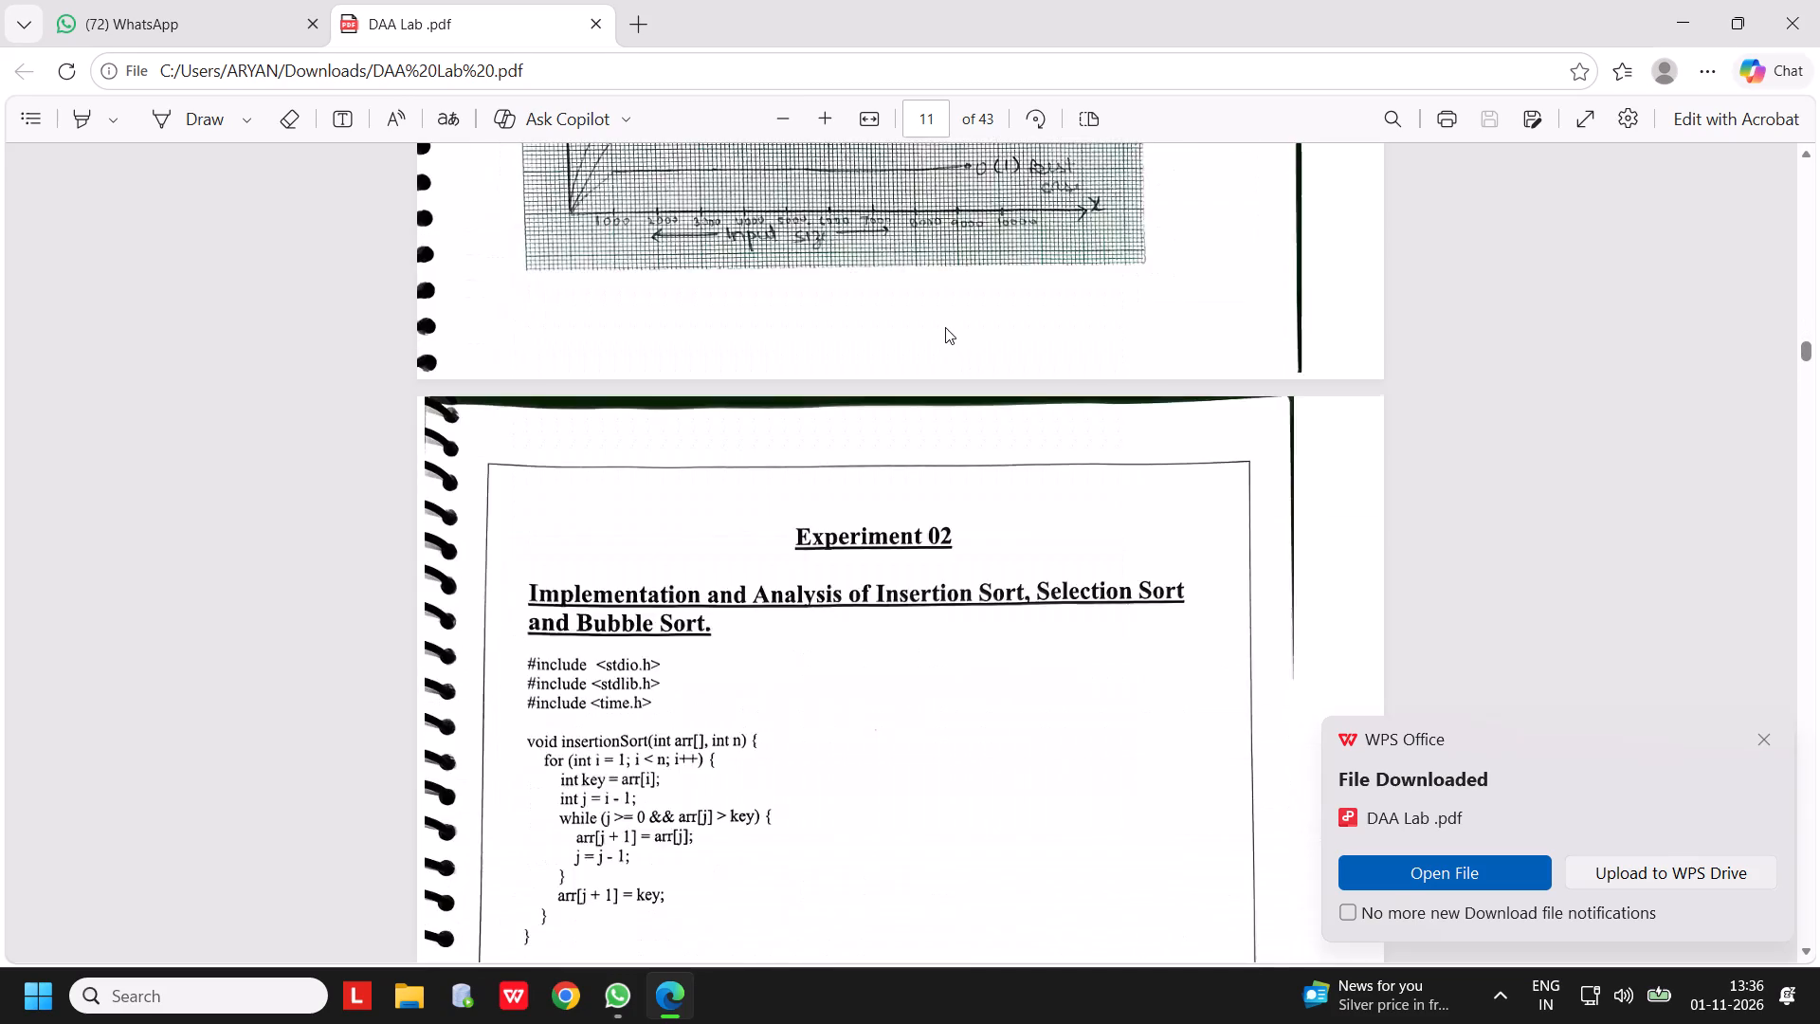
pyautogui.scroll(-5, 945, 327)
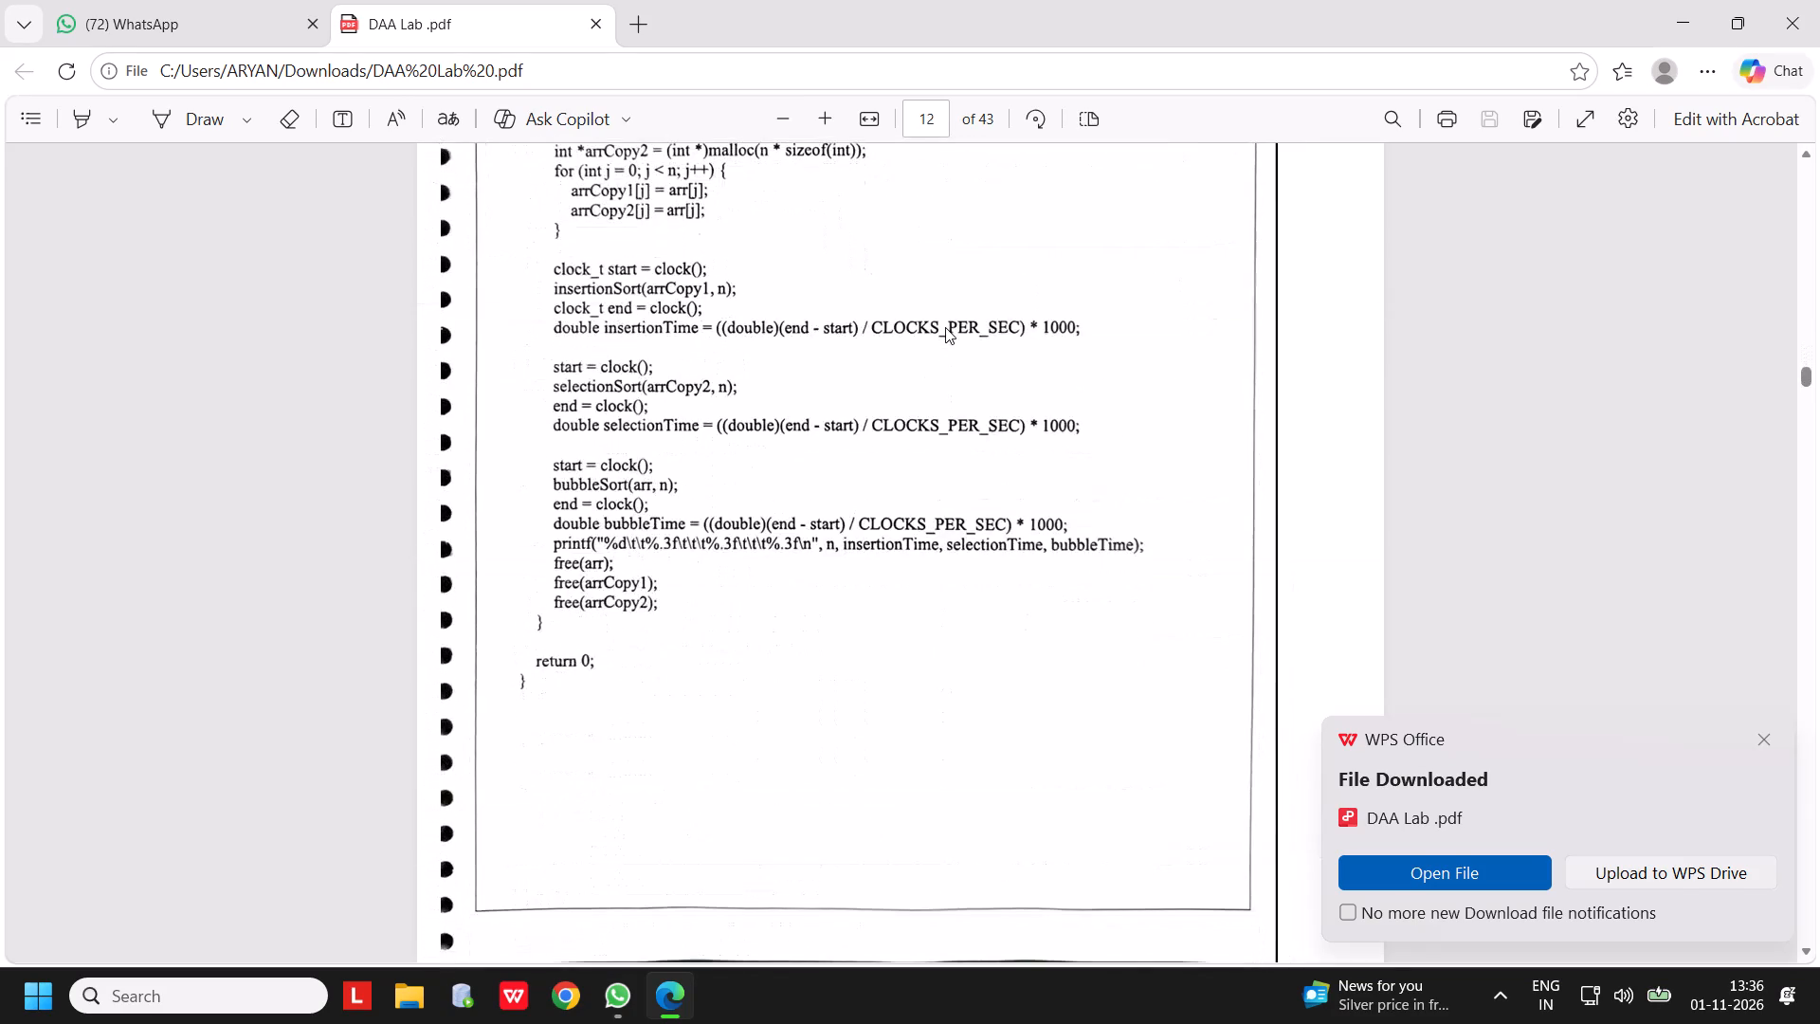
pyautogui.scroll(-12, 945, 327)
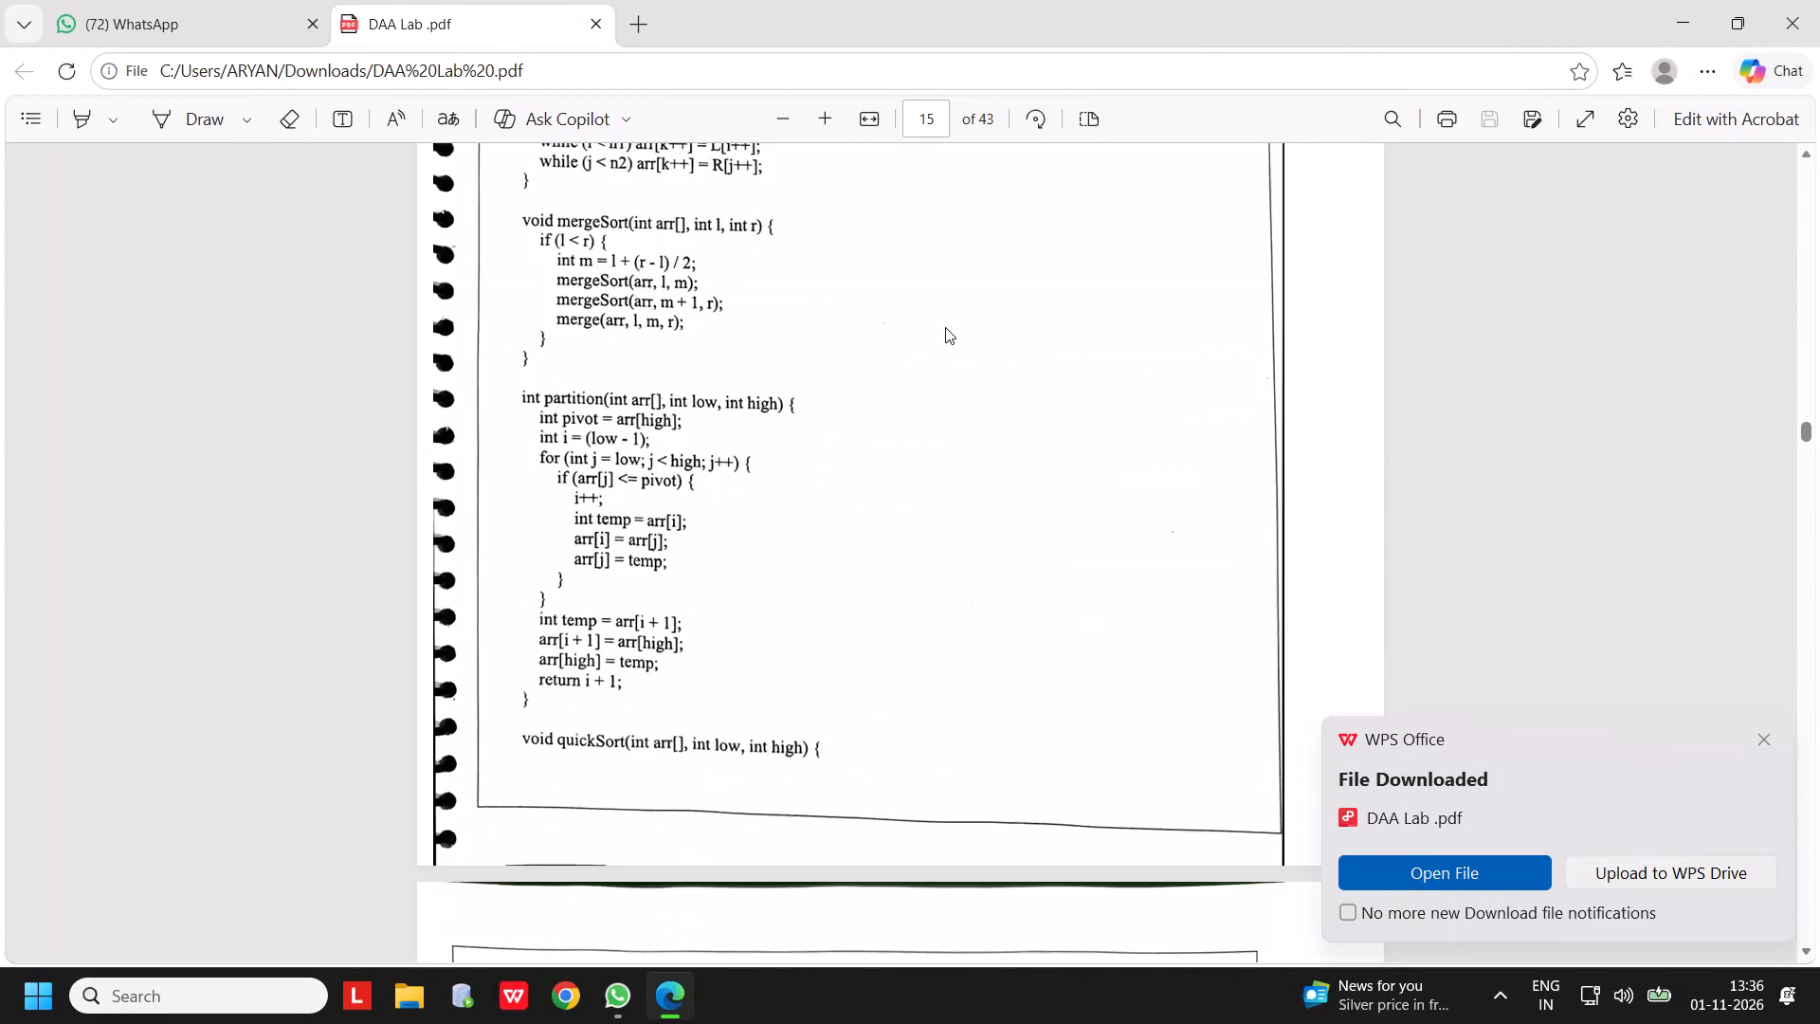
pyautogui.scroll(2, 945, 327)
pyautogui.scroll(-1, 945, 327)
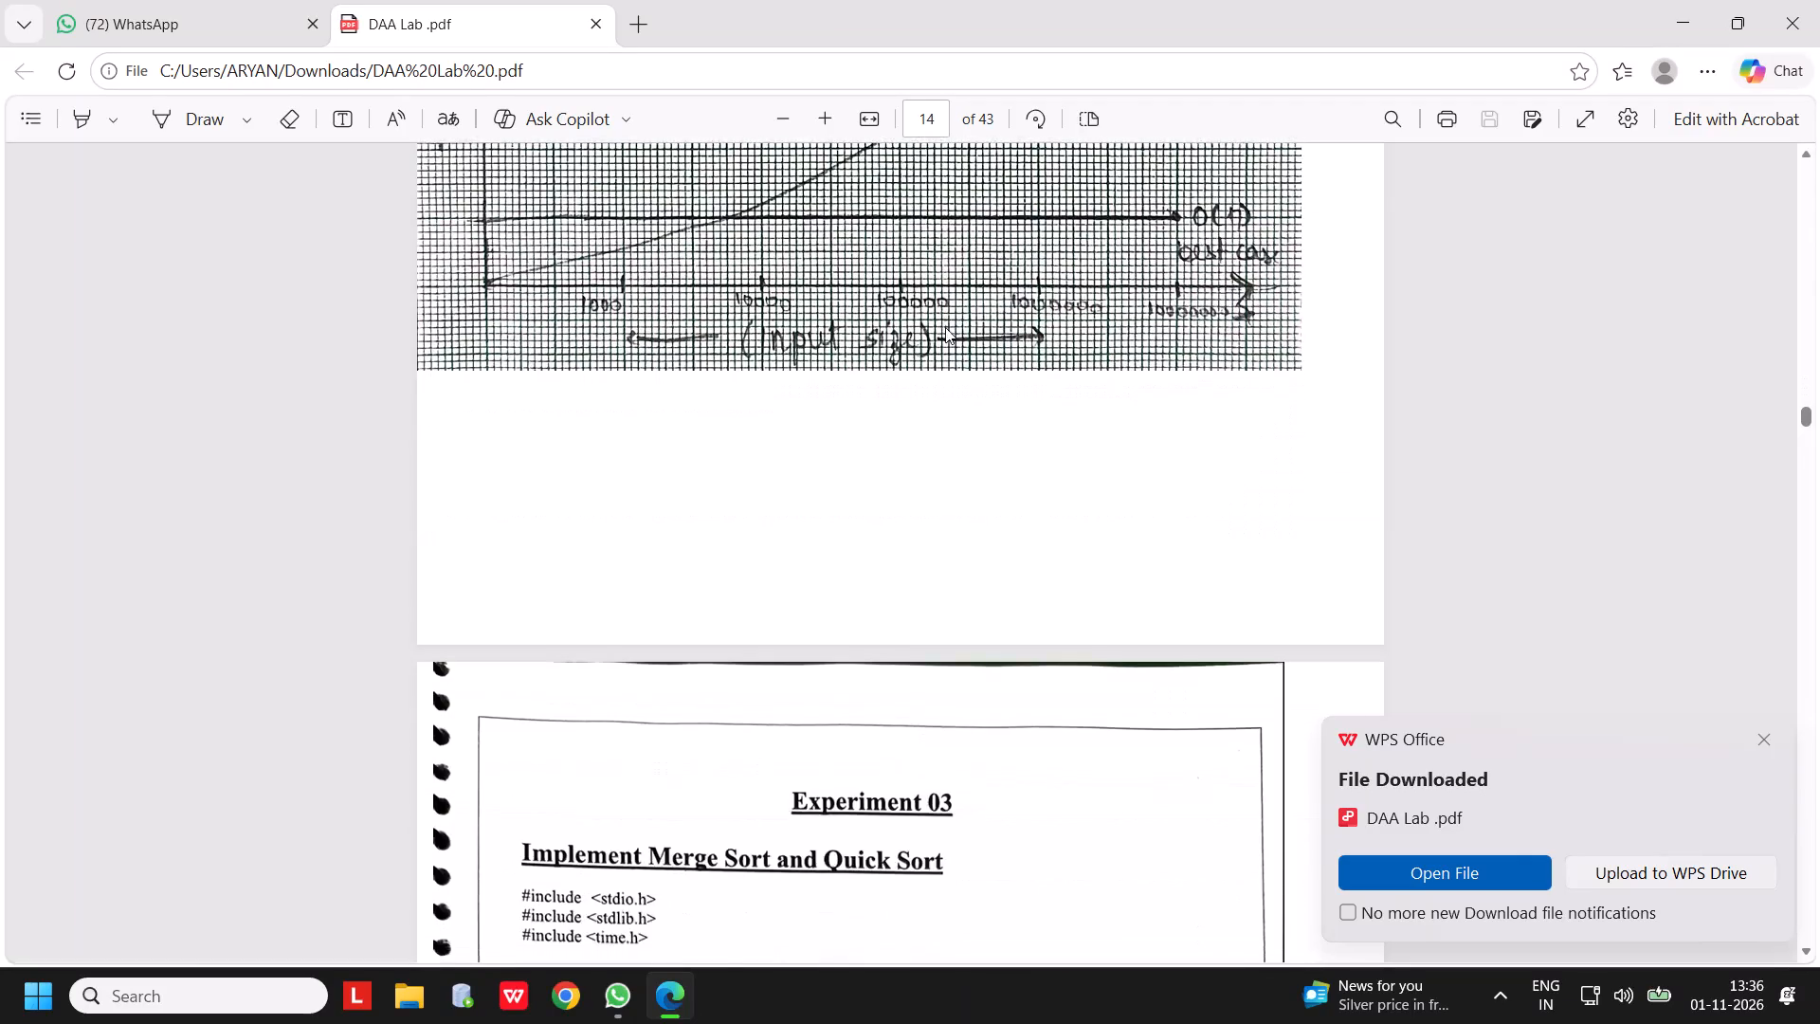
pyautogui.scroll(-6, 945, 327)
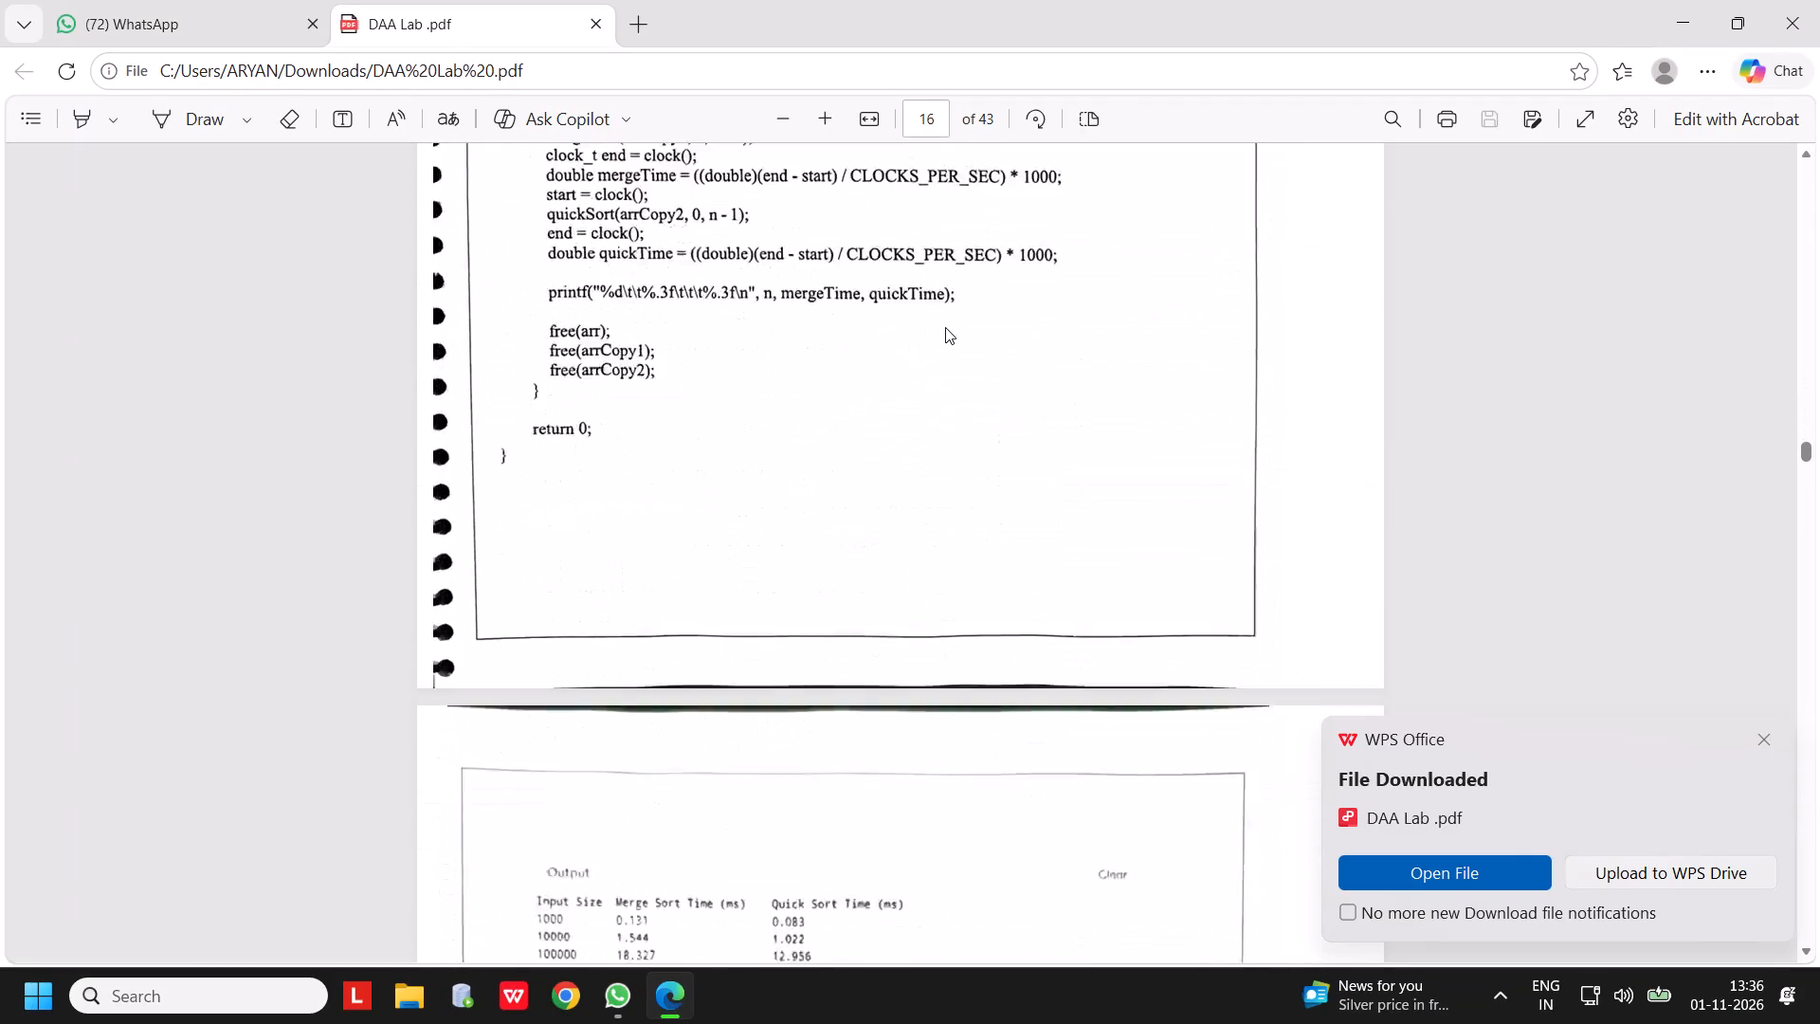
pyautogui.scroll(-9, 945, 327)
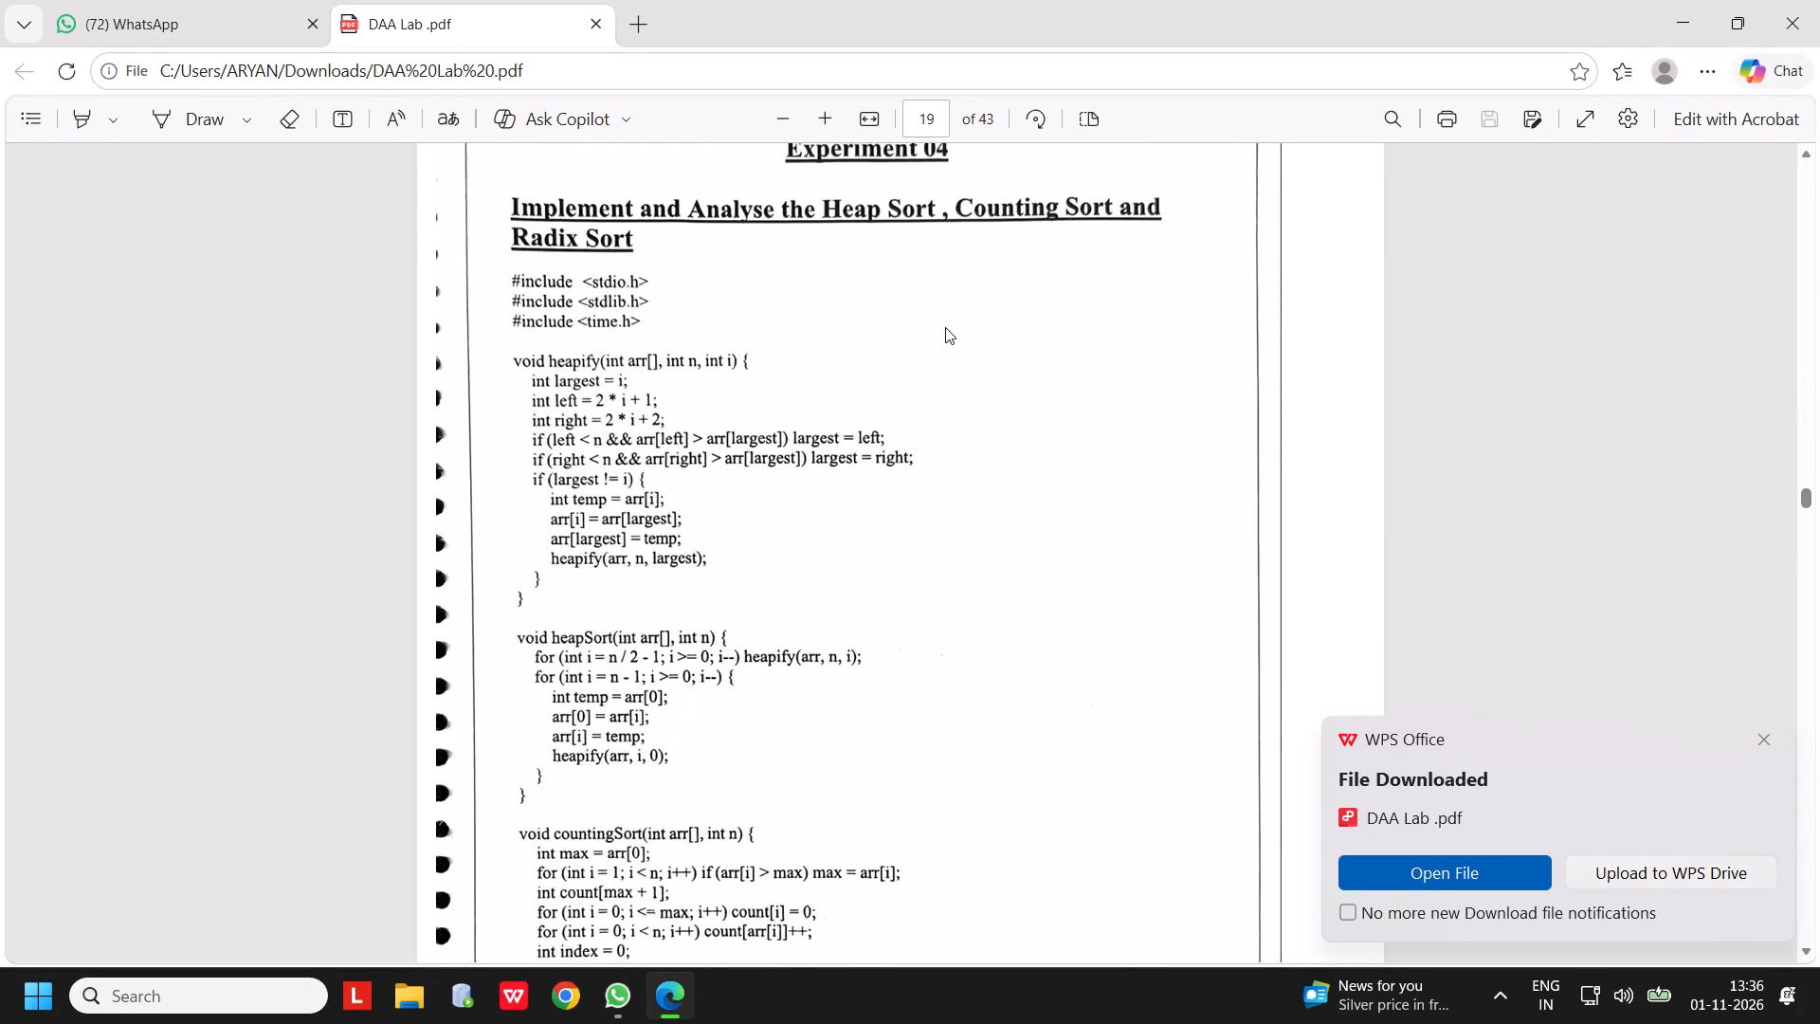
pyautogui.scroll(-9, 945, 327)
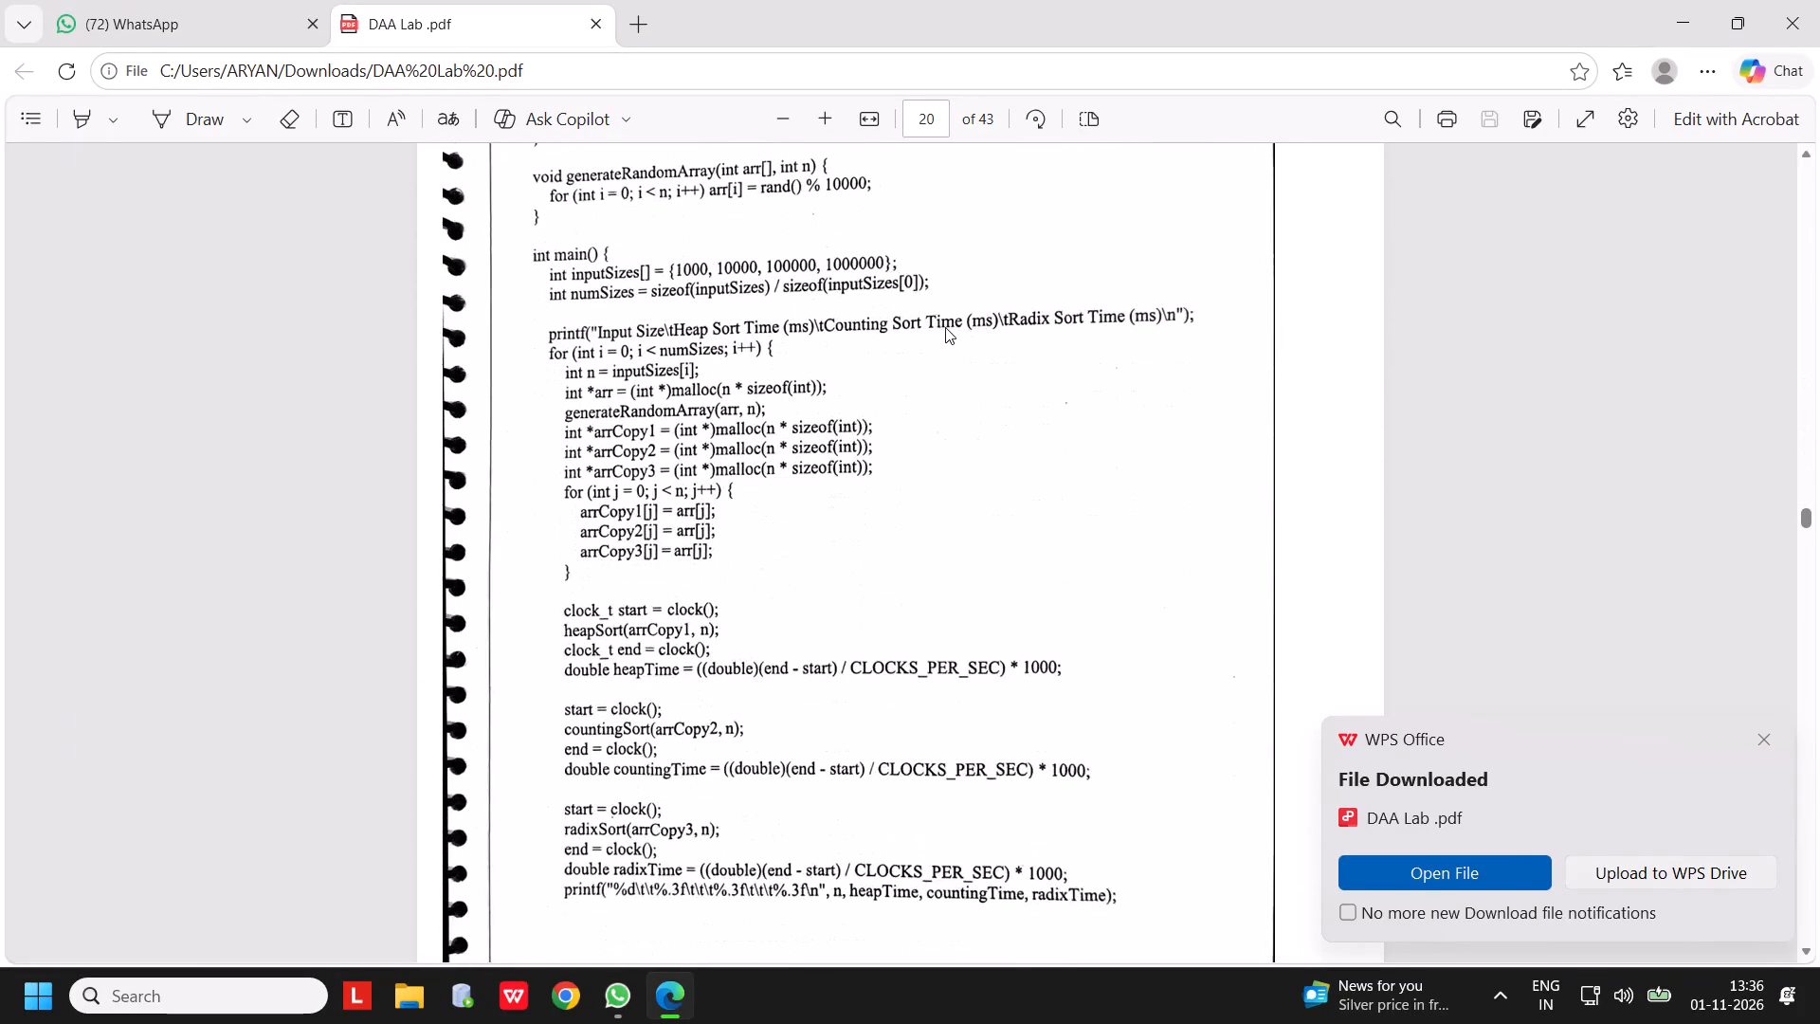
pyautogui.scroll(-3, 945, 327)
pyautogui.scroll(1, 945, 327)
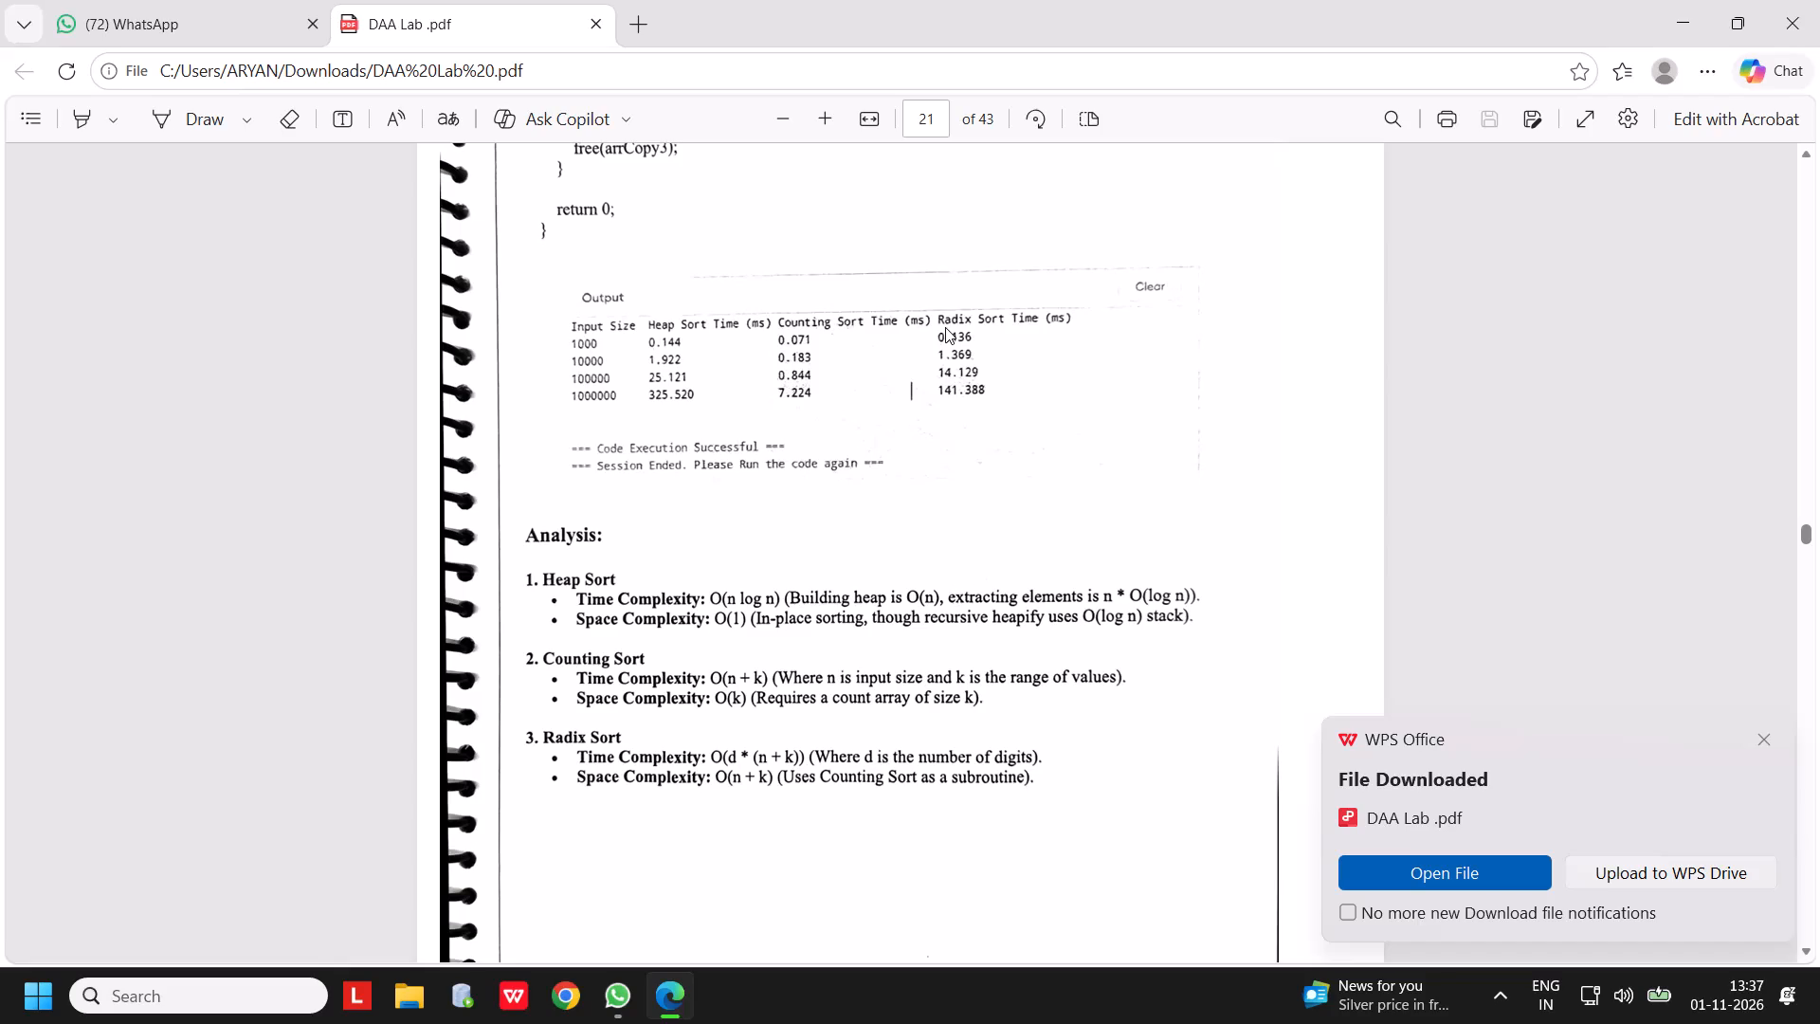
pyautogui.scroll(2, 945, 327)
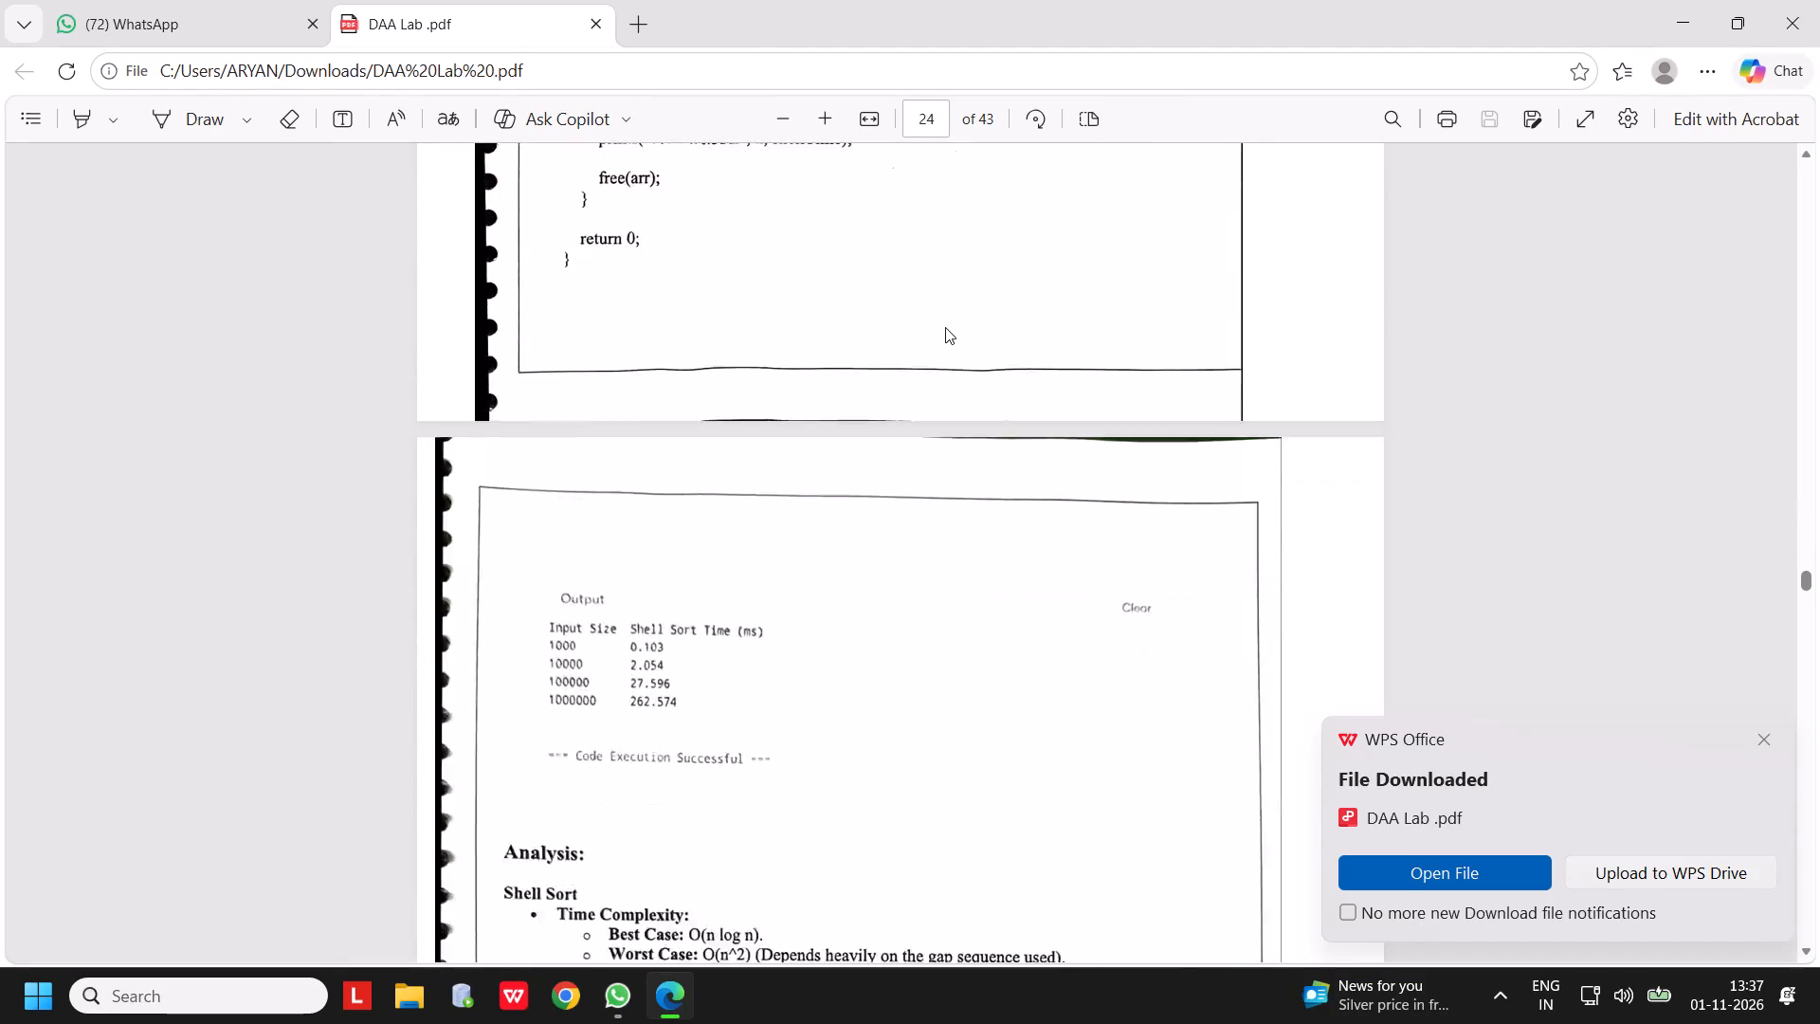
pyautogui.scroll(2, 945, 327)
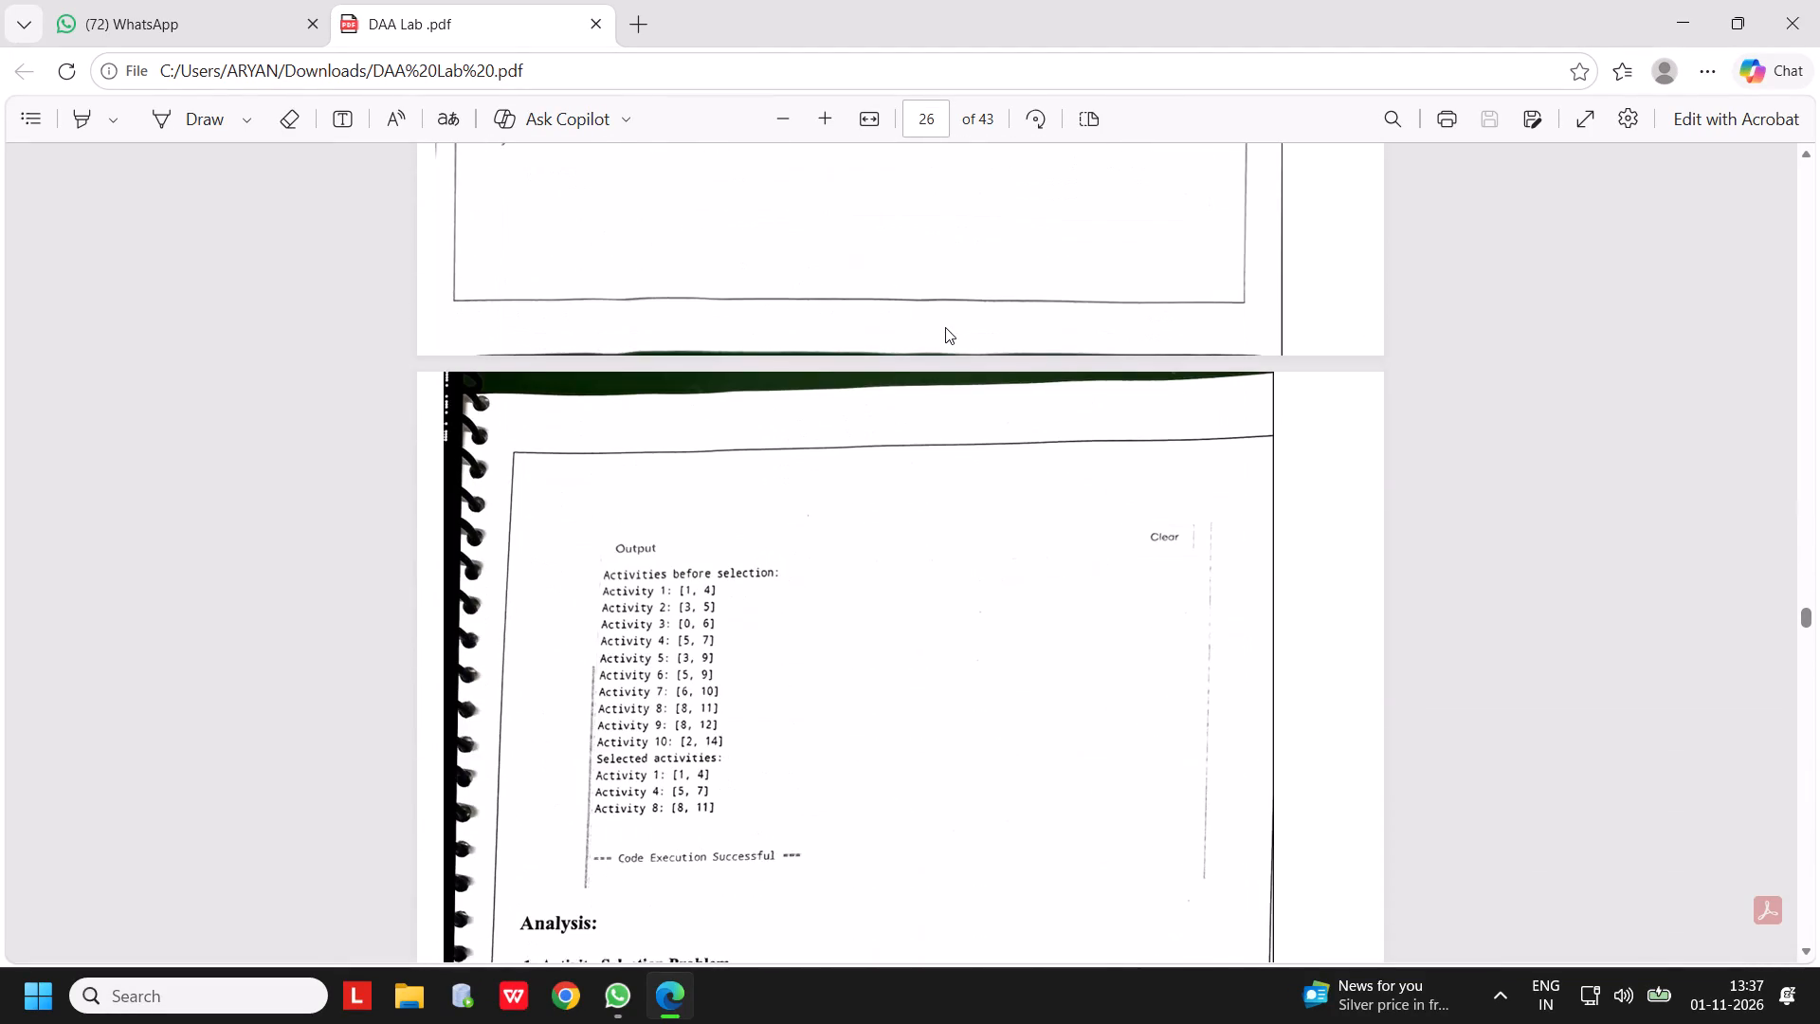
pyautogui.scroll(1, 945, 327)
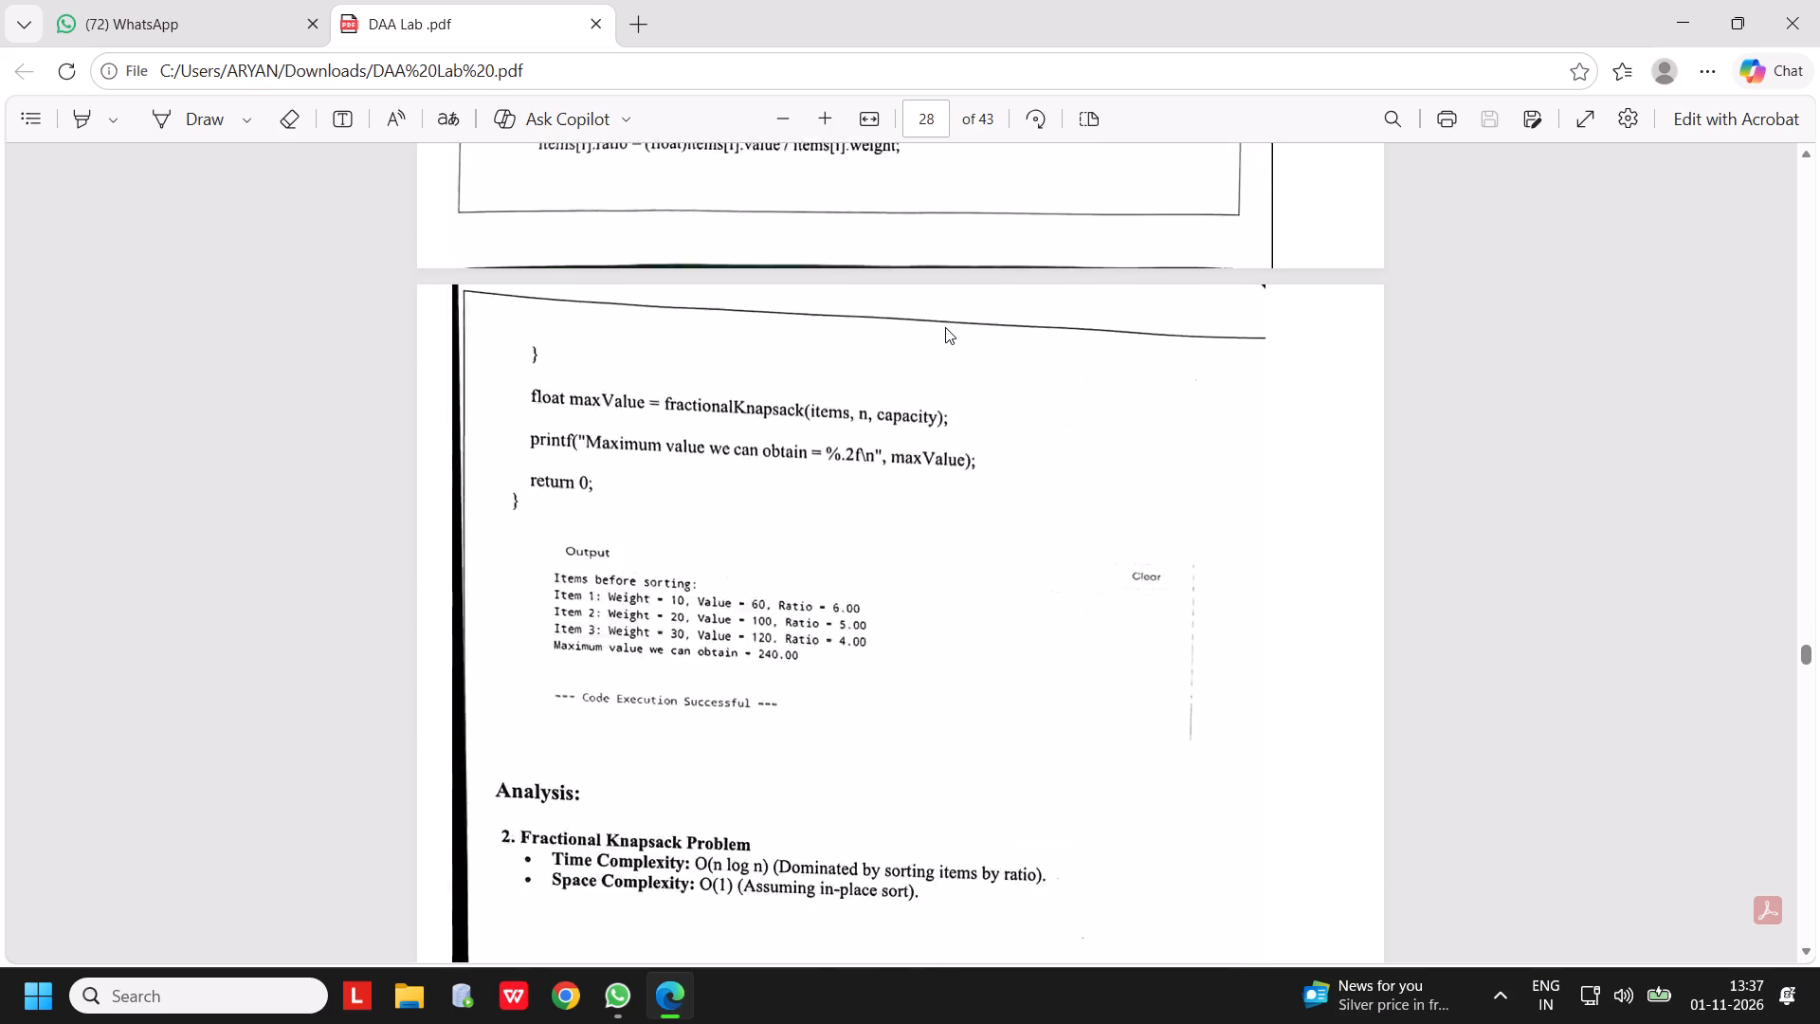
pyautogui.scroll(2, 945, 327)
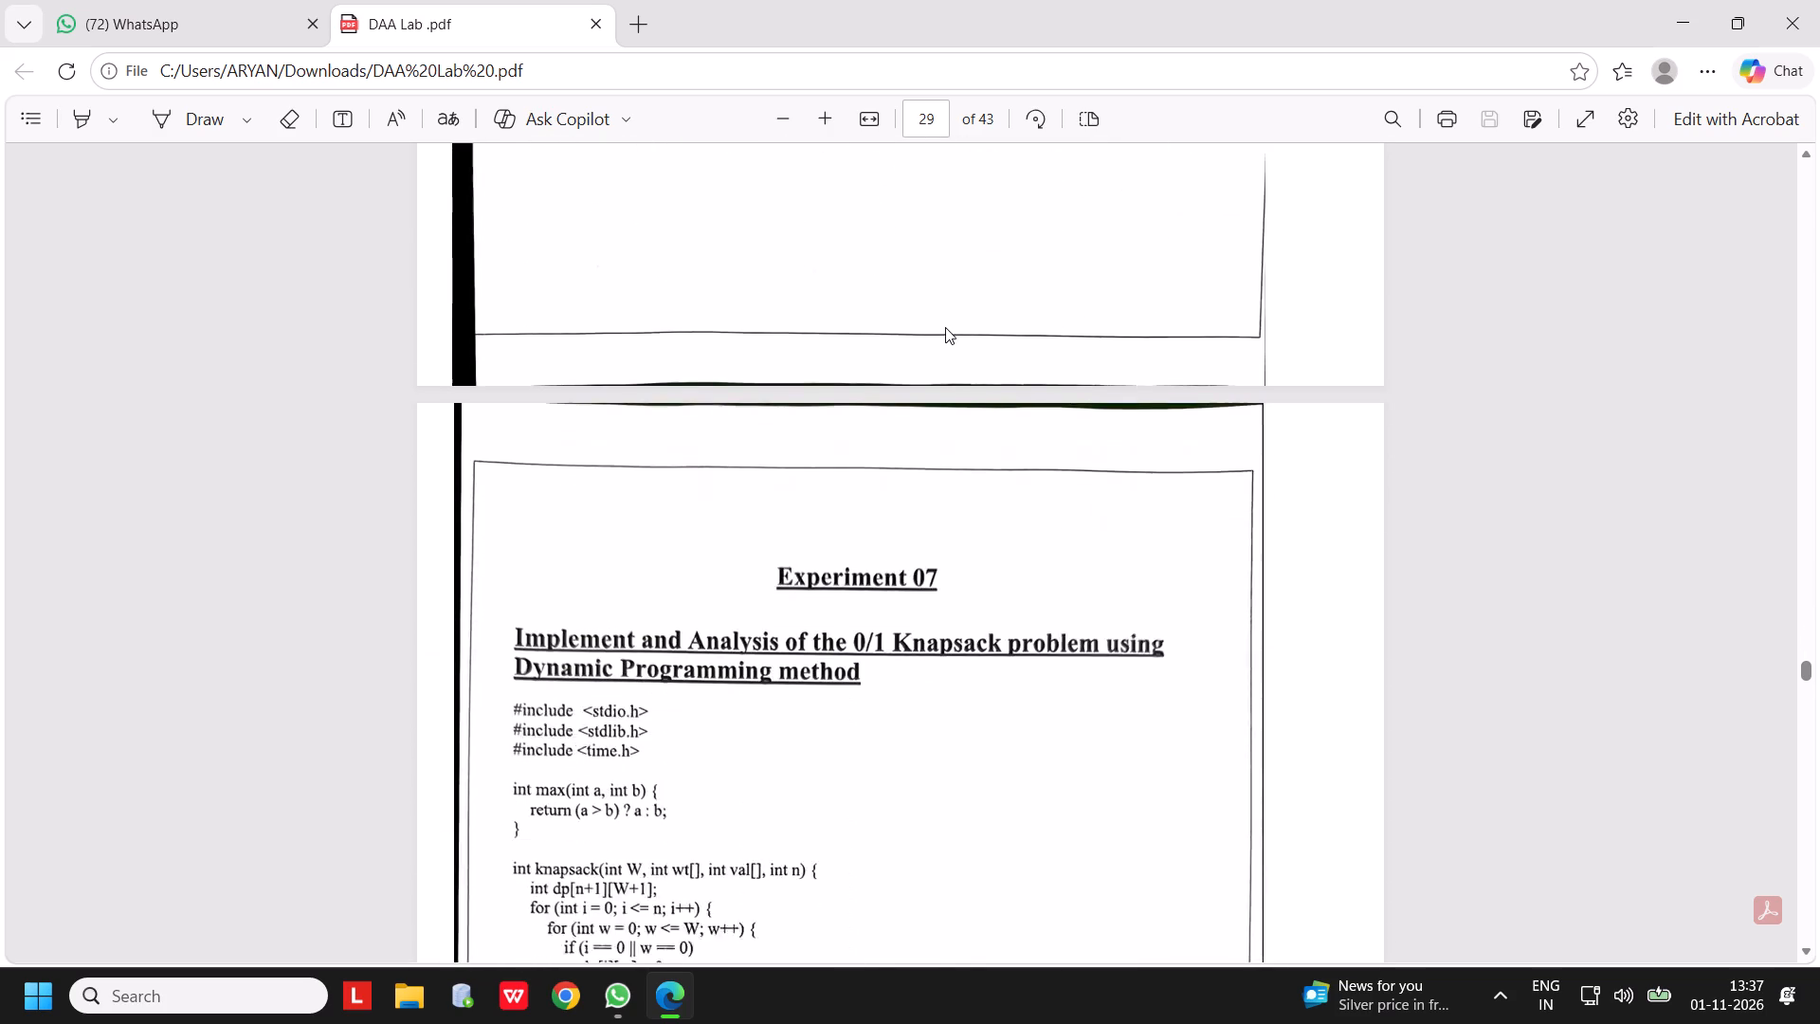
pyautogui.scroll(2, 945, 327)
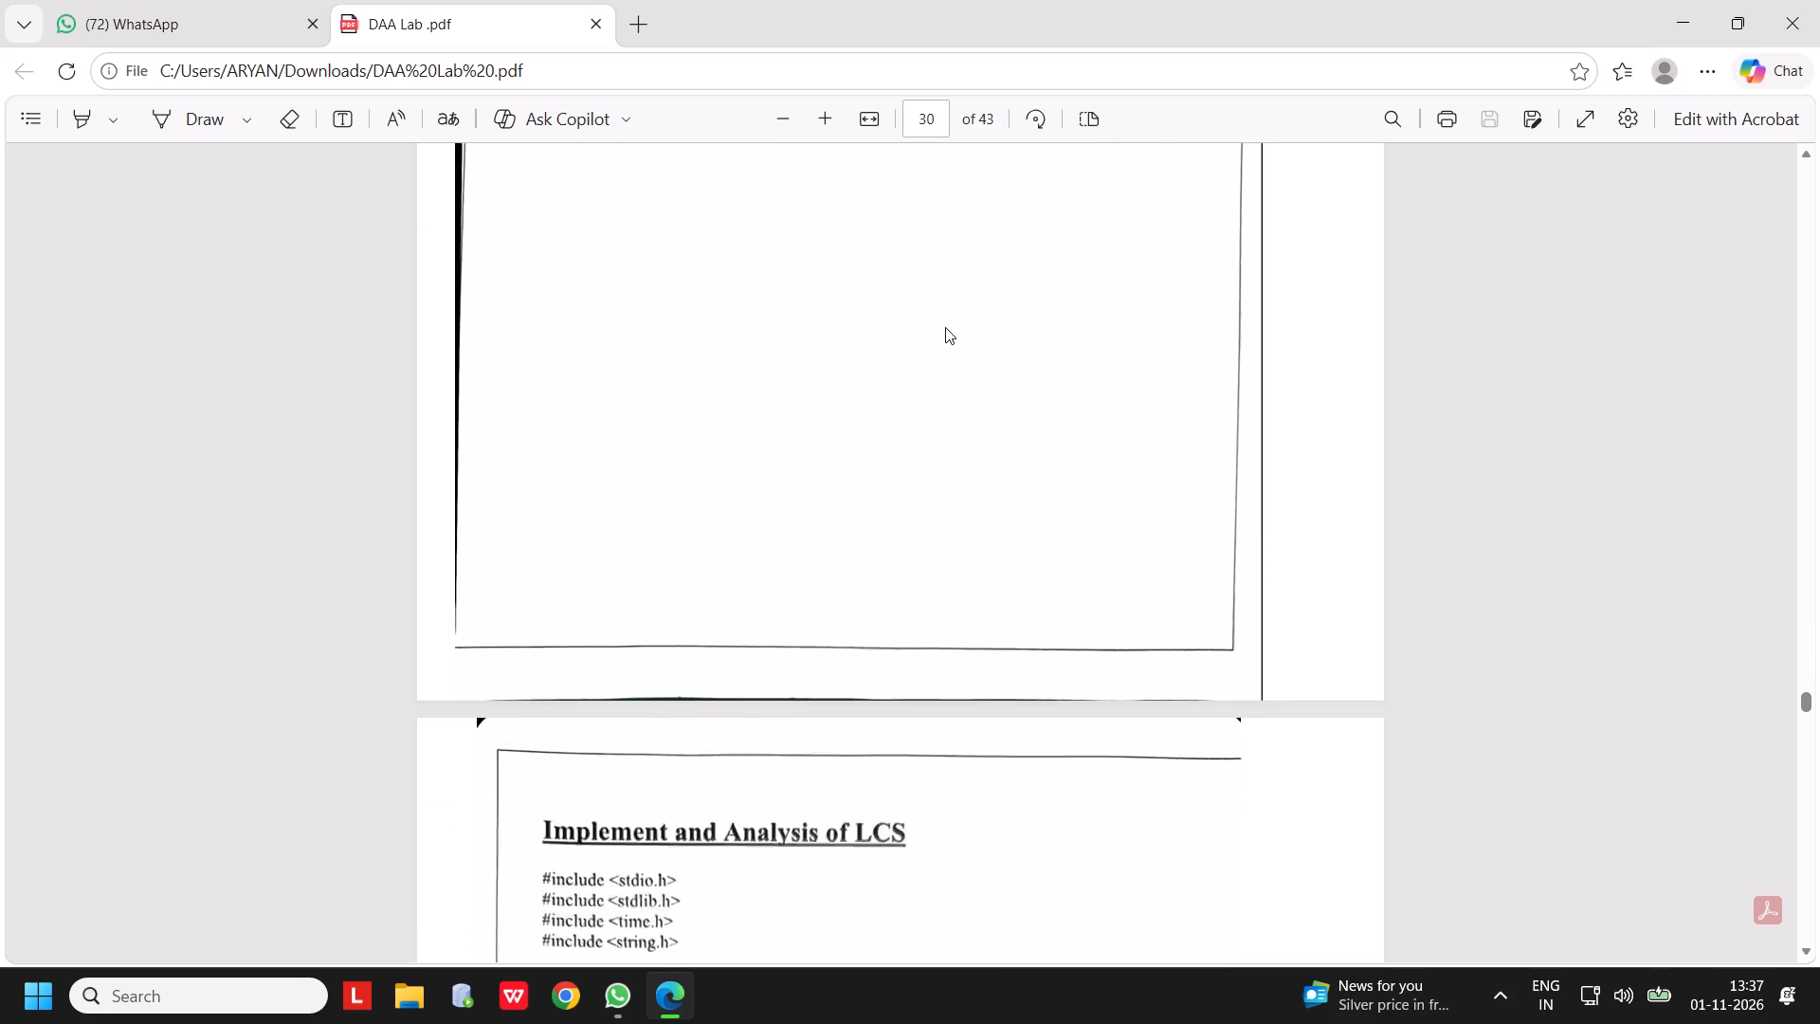
pyautogui.scroll(2, 945, 327)
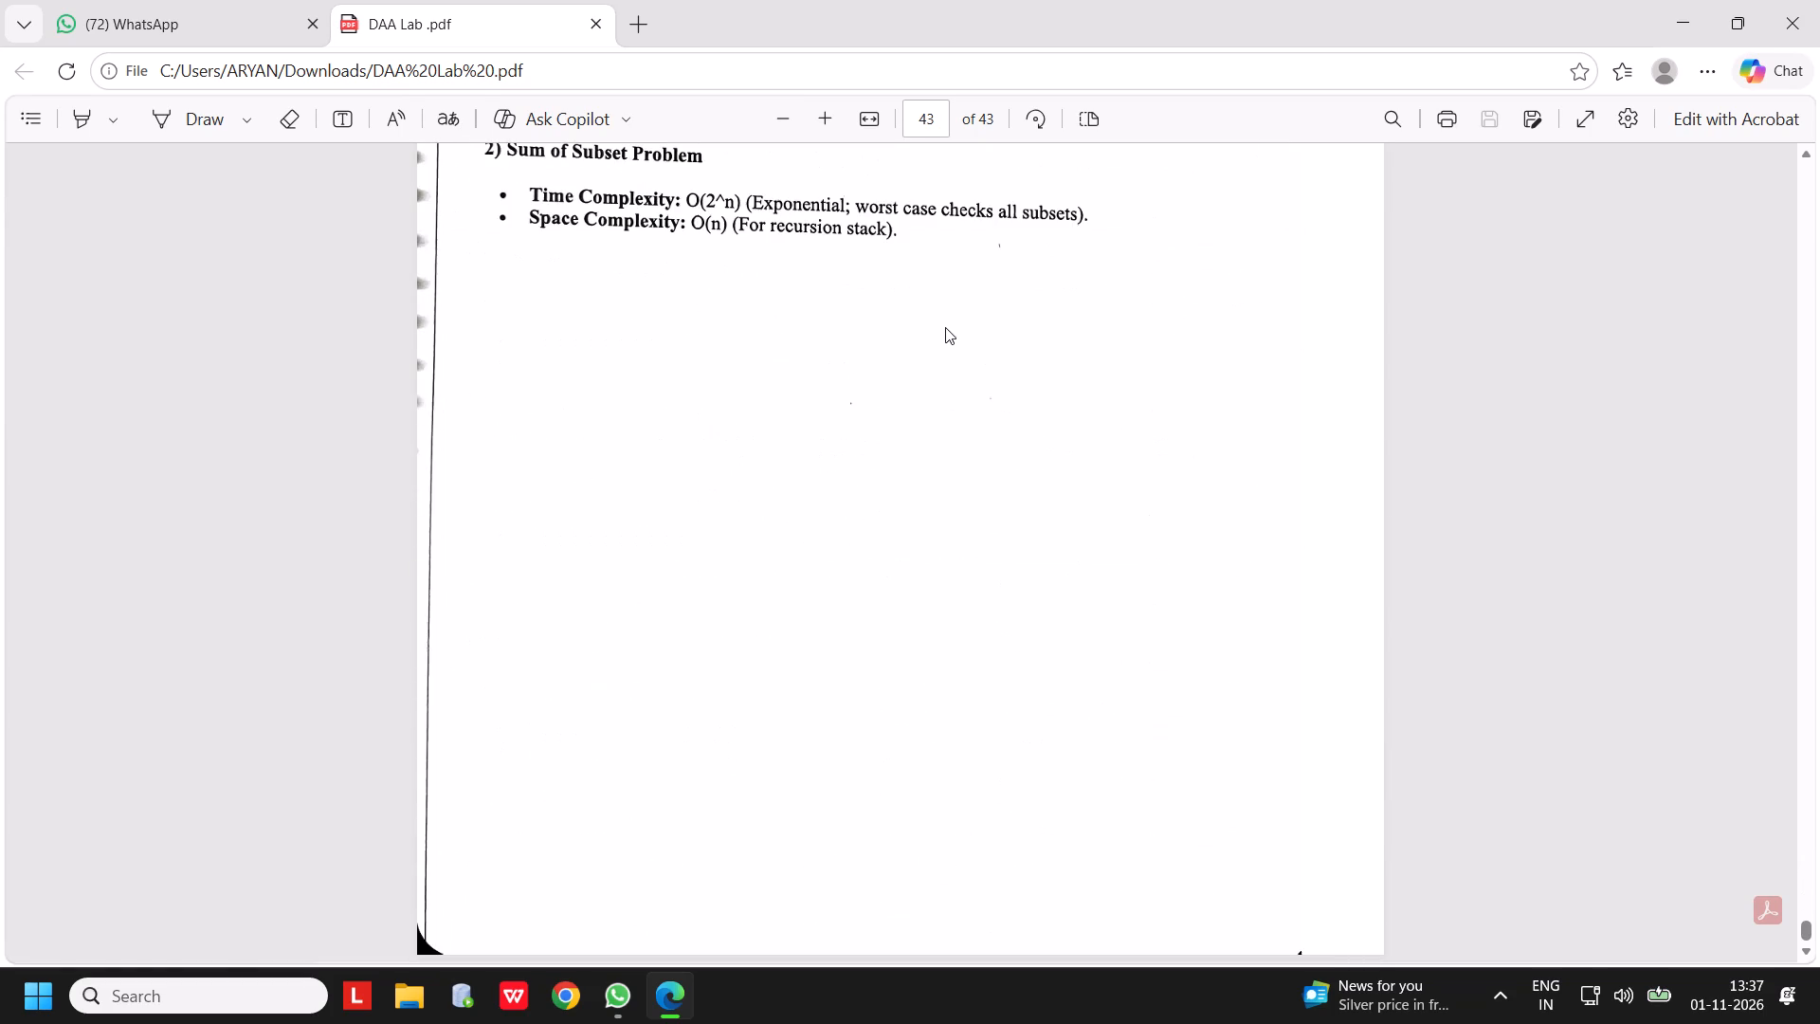
pyautogui.scroll(11, 945, 327)
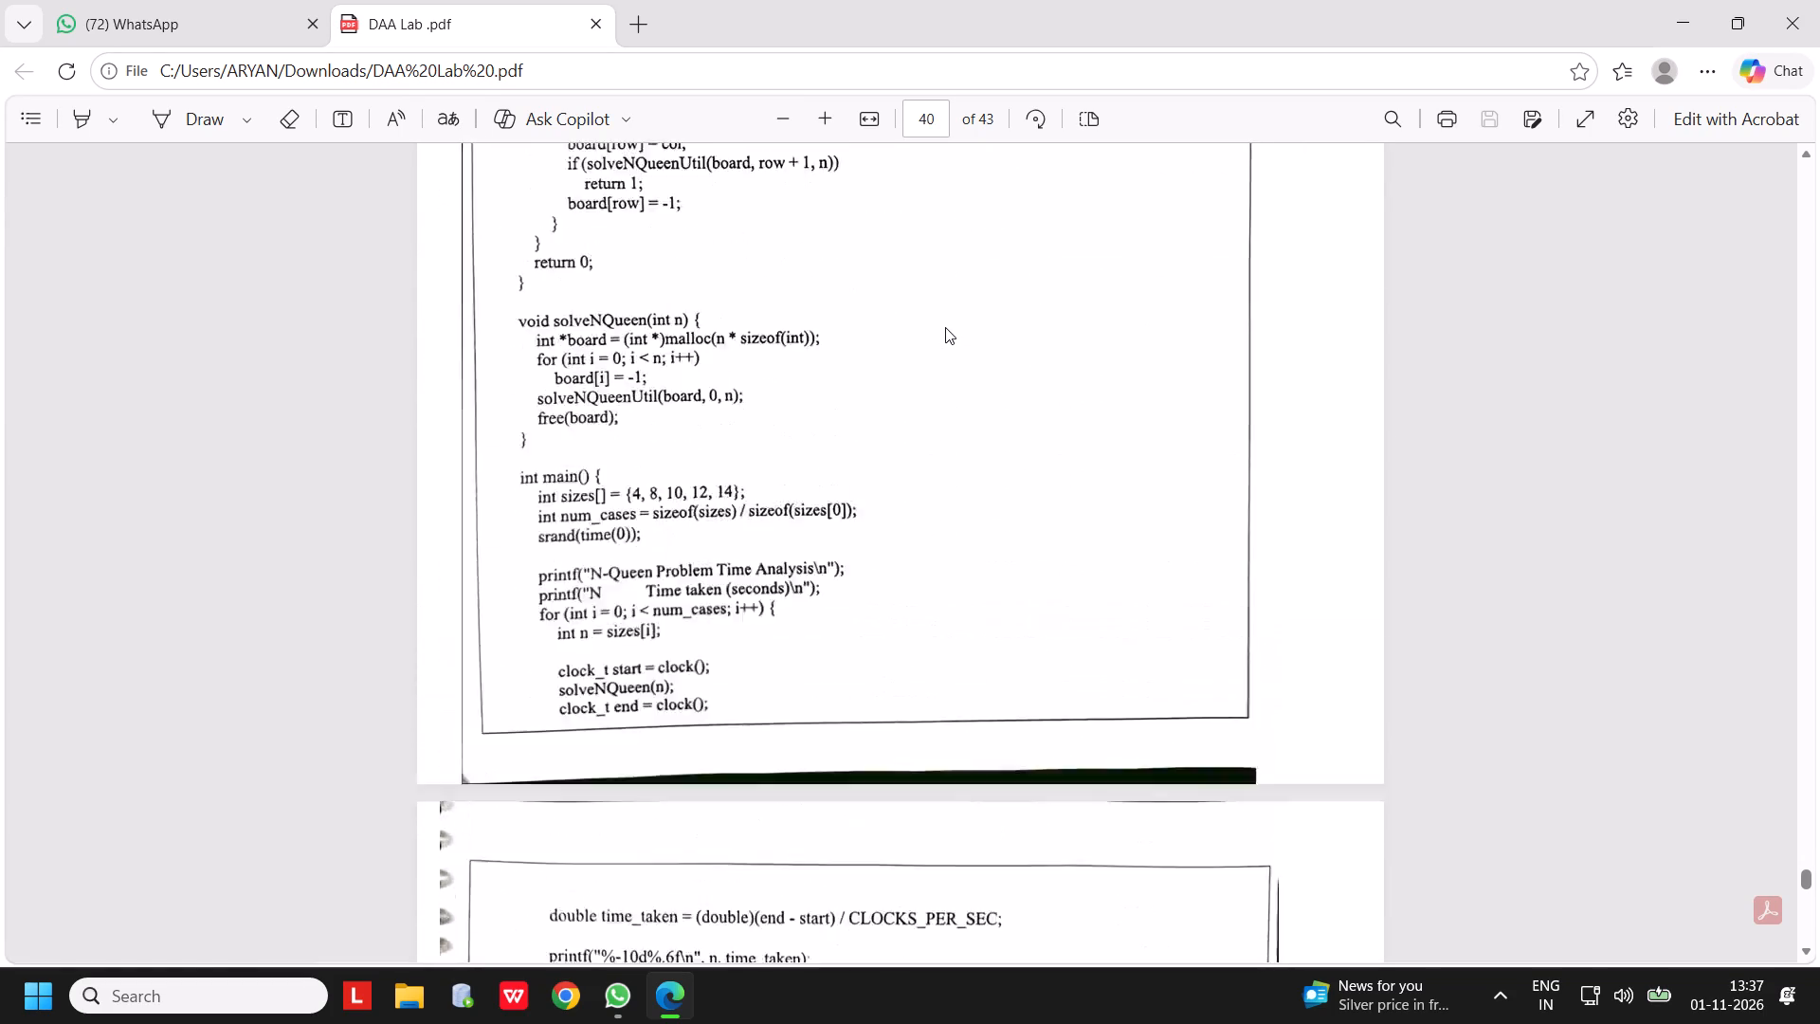
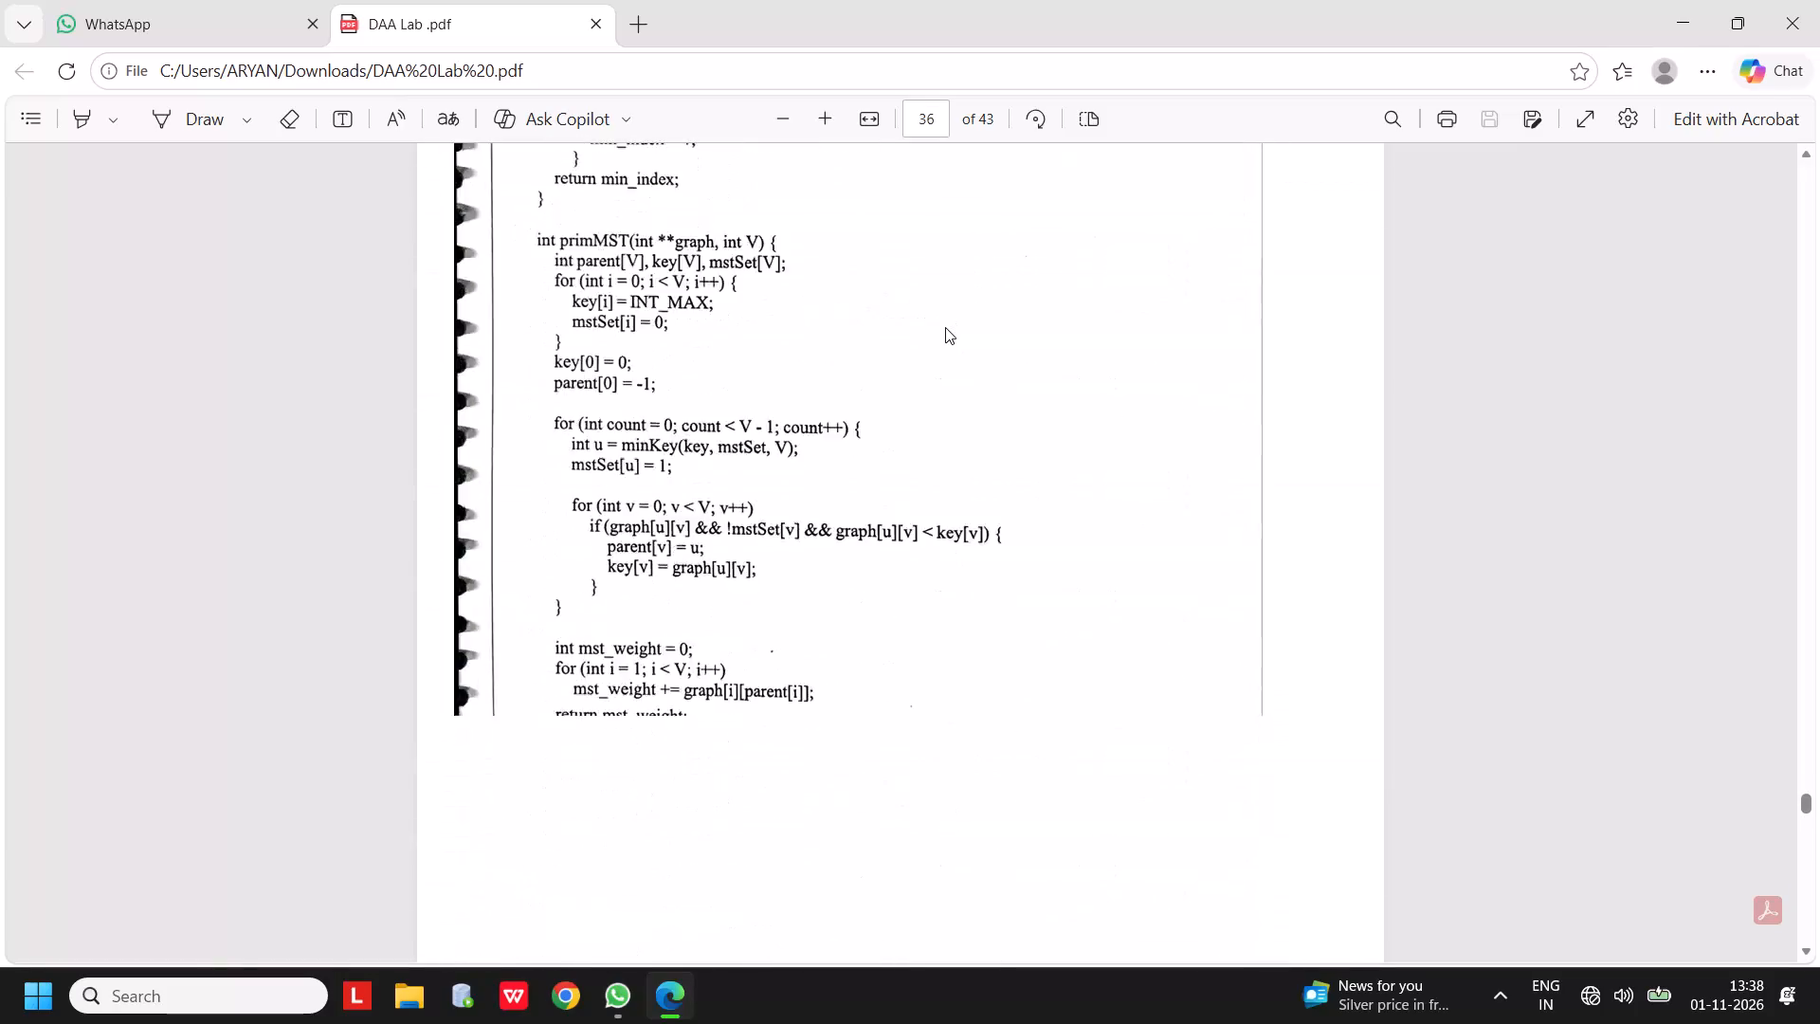
# Return to the PDF's front pages and look through Experiments 01 and 02 up to the sorting output and analysis on page 13.
pyautogui.scroll(10, 945, 327)
pyautogui.scroll(20, 945, 327)
pyautogui.scroll(16, 945, 327)
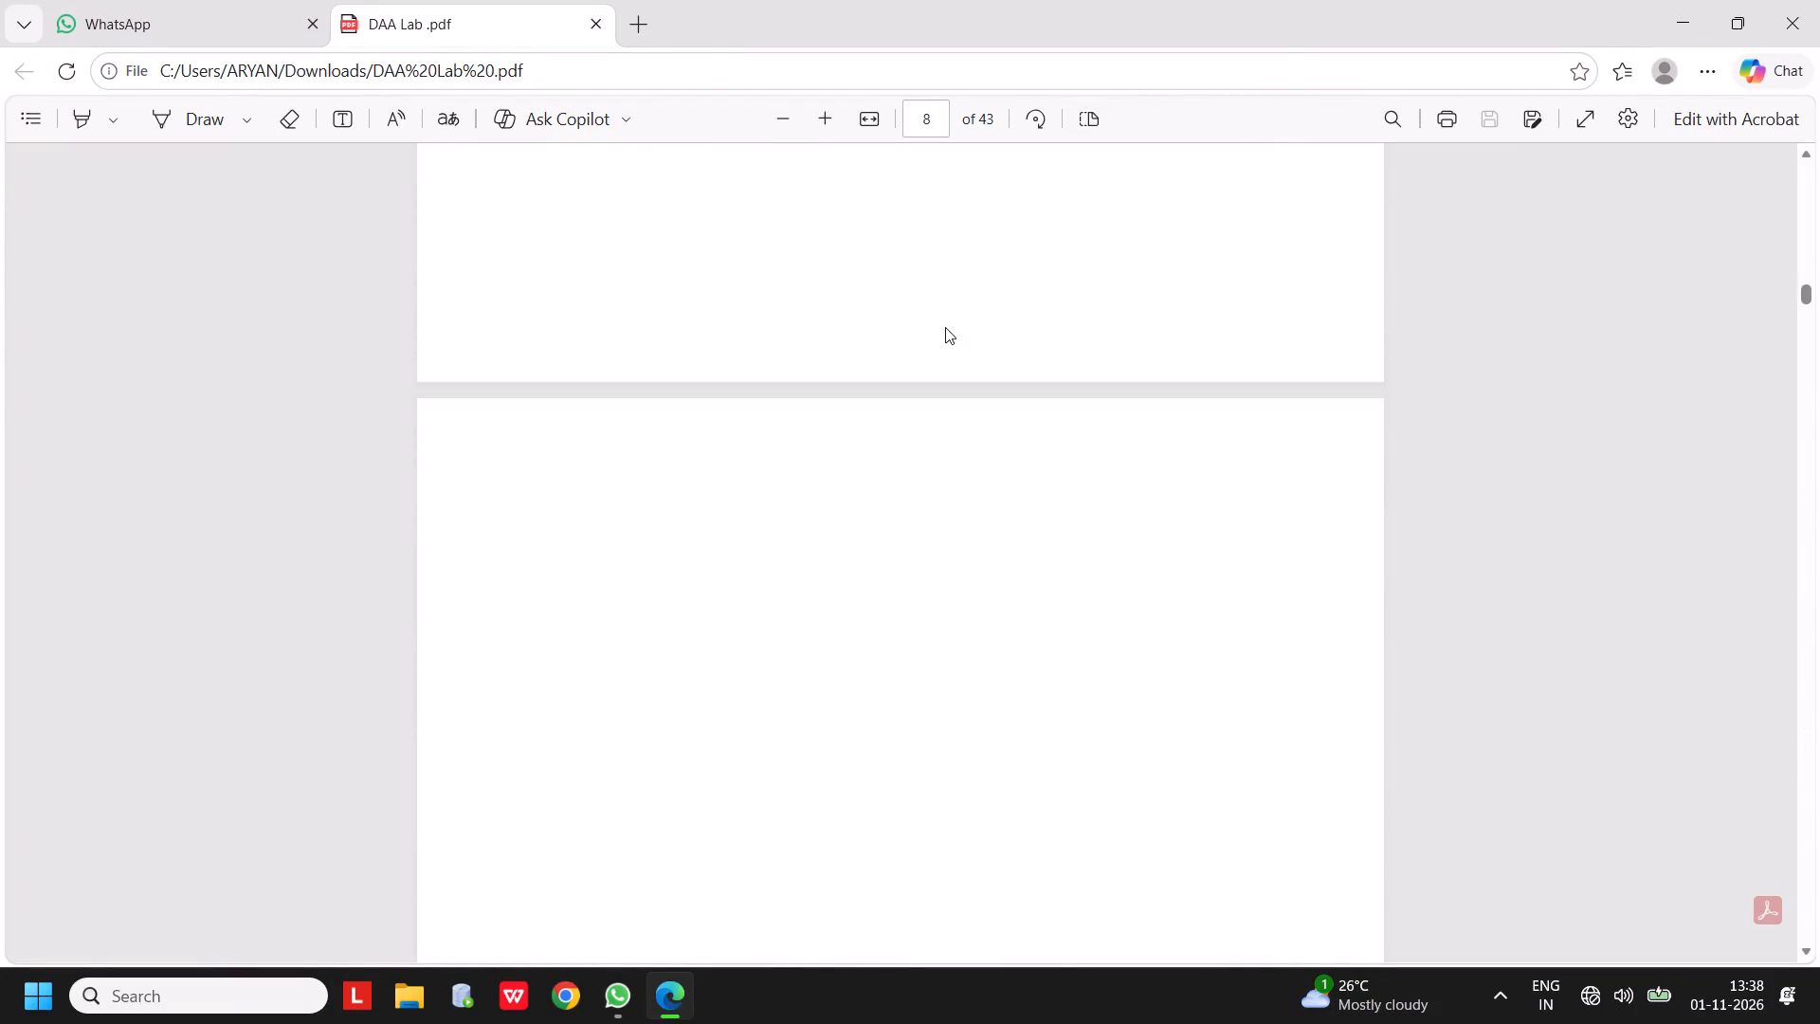
pyautogui.scroll(7, 945, 327)
pyautogui.scroll(-13, 945, 327)
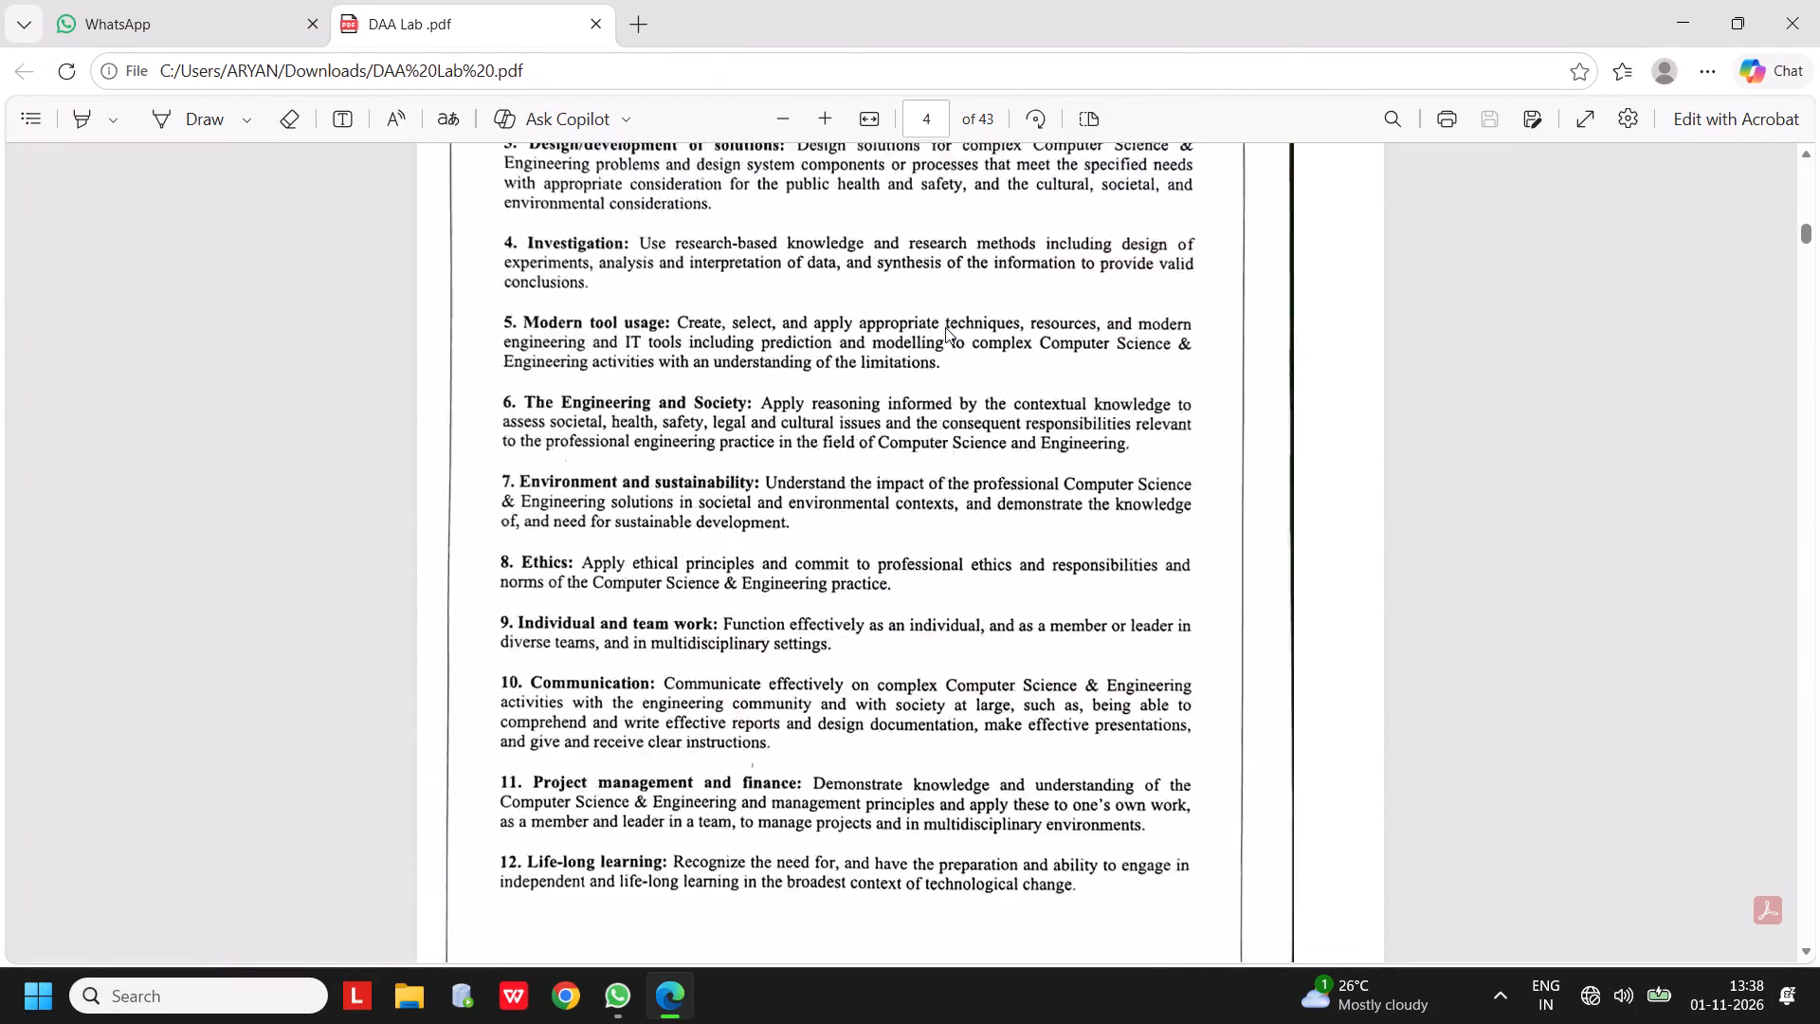
pyautogui.scroll(-12, 945, 327)
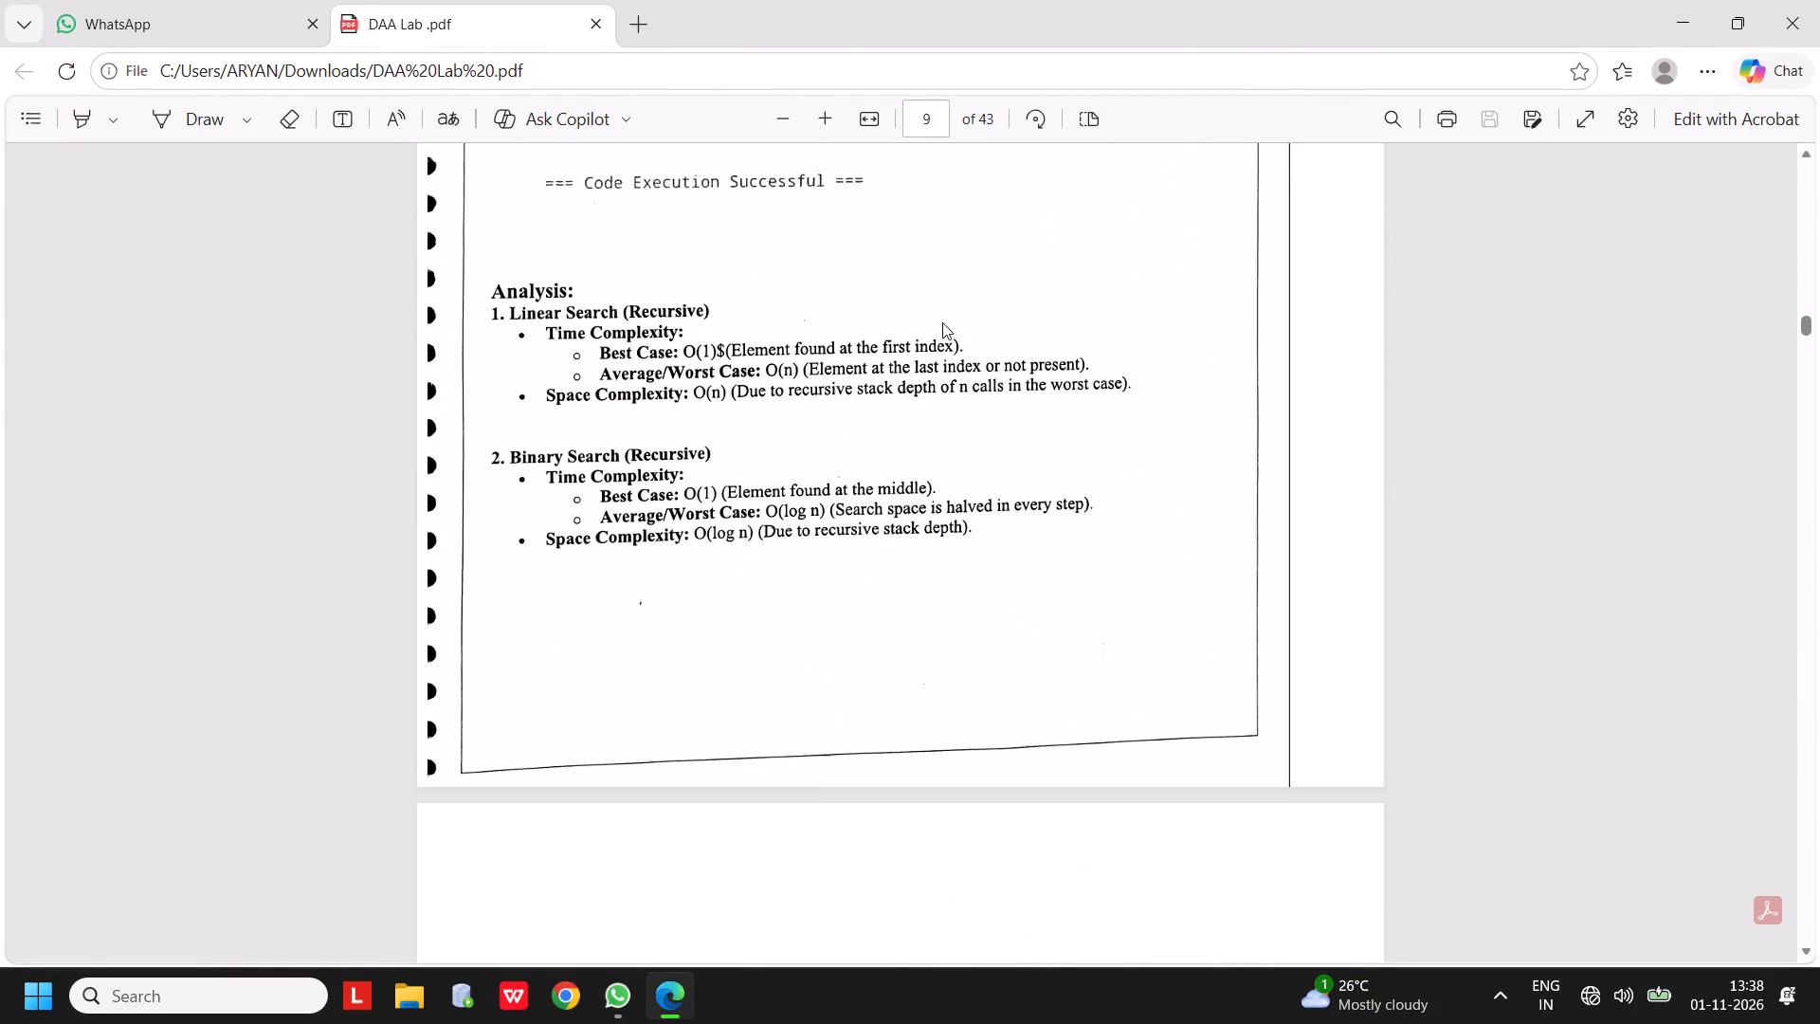
pyautogui.scroll(-5, 942, 322)
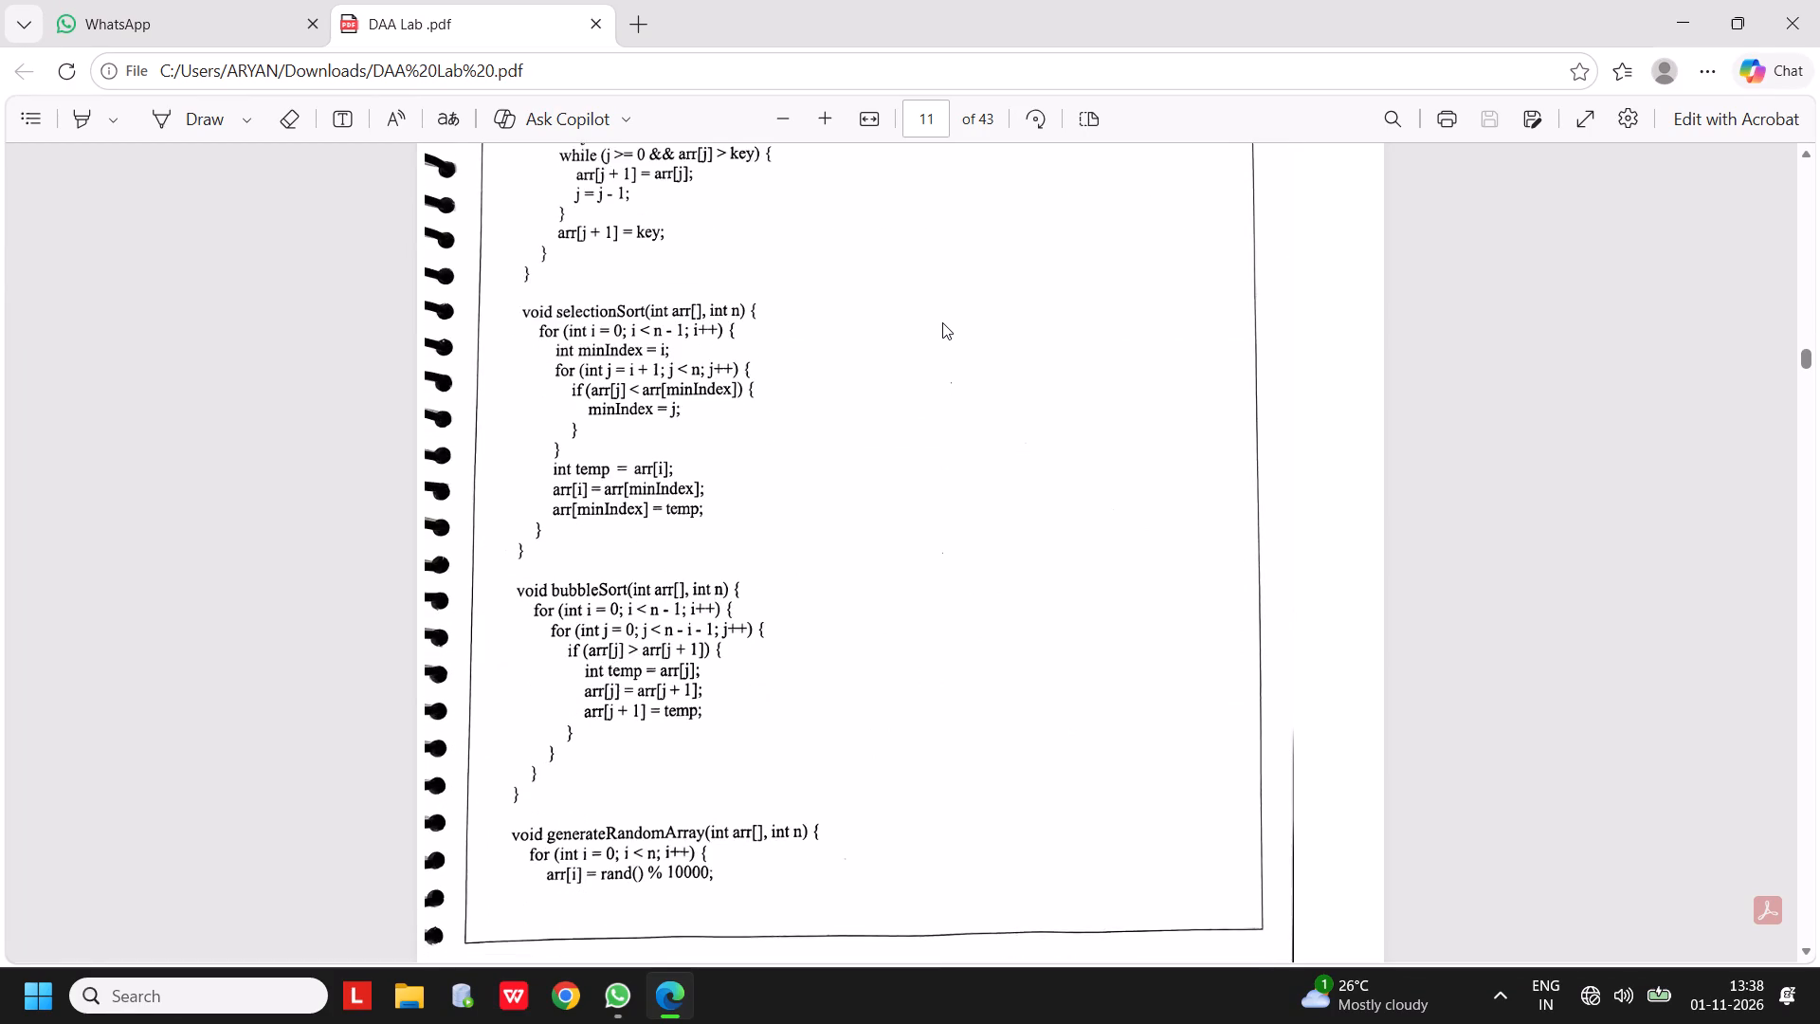
pyautogui.scroll(-5, 942, 322)
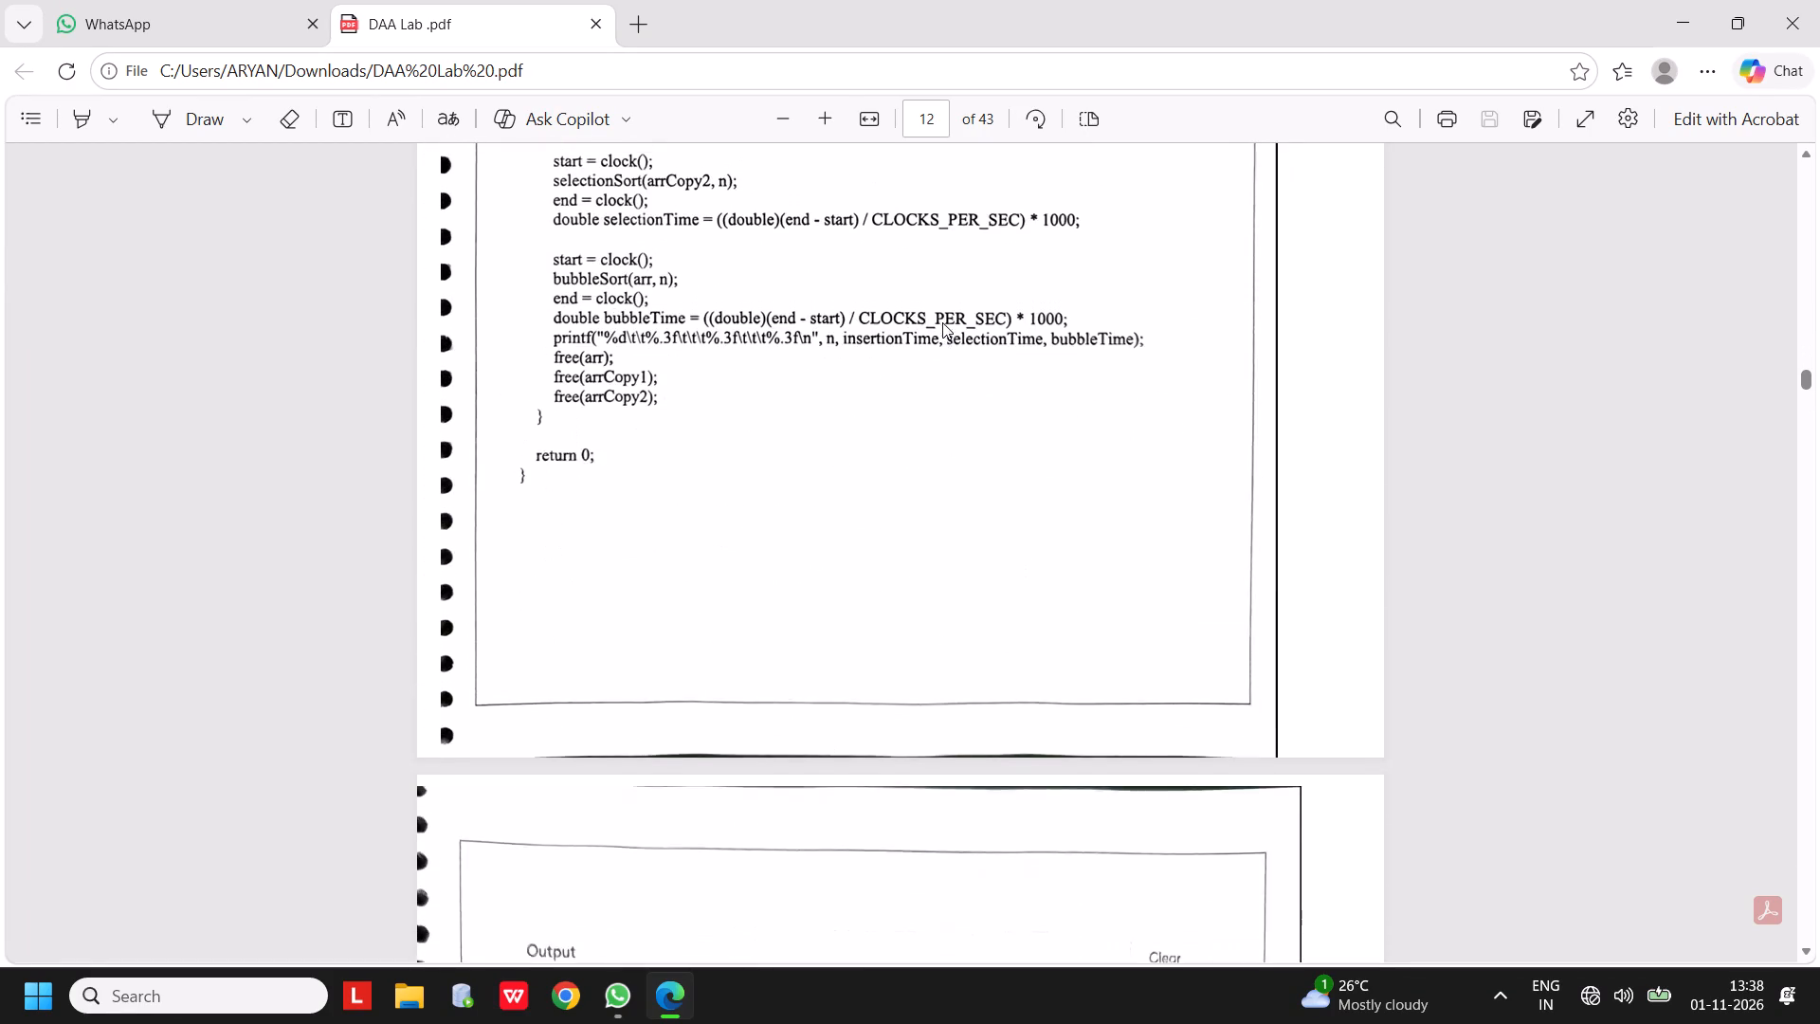
pyautogui.scroll(-5, 942, 322)
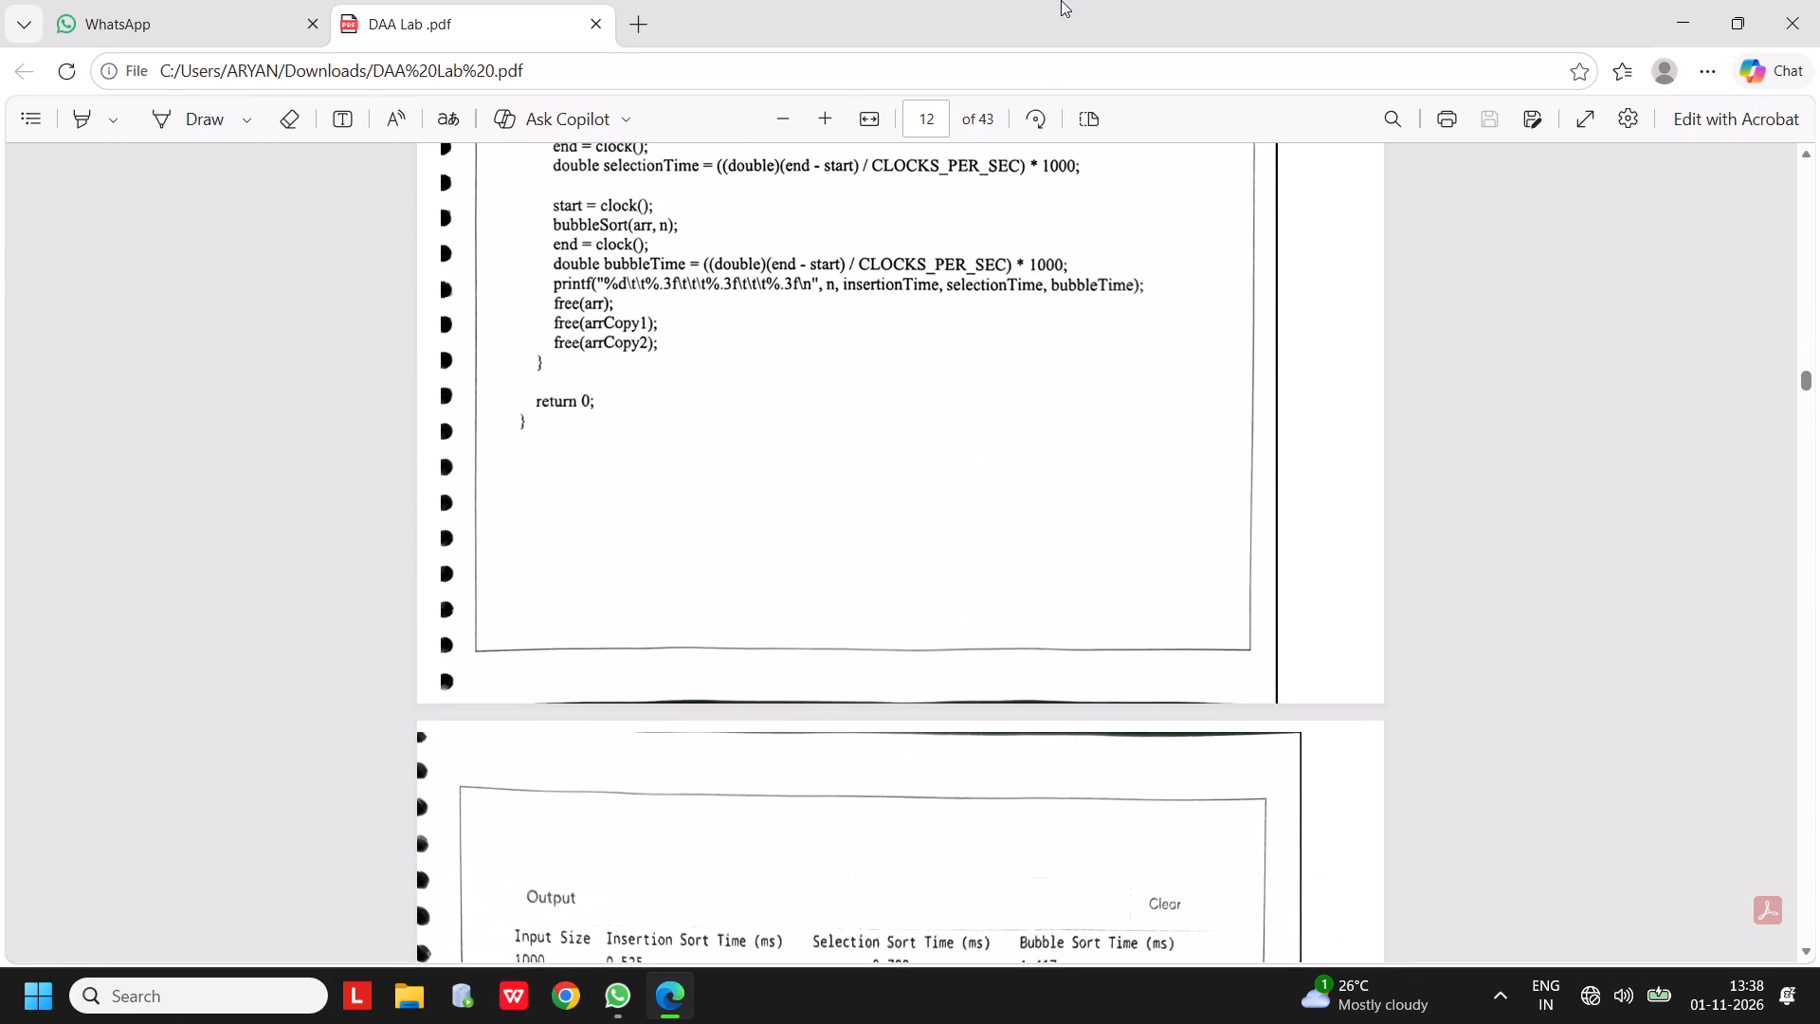
pyautogui.scroll(-4, 972, 388)
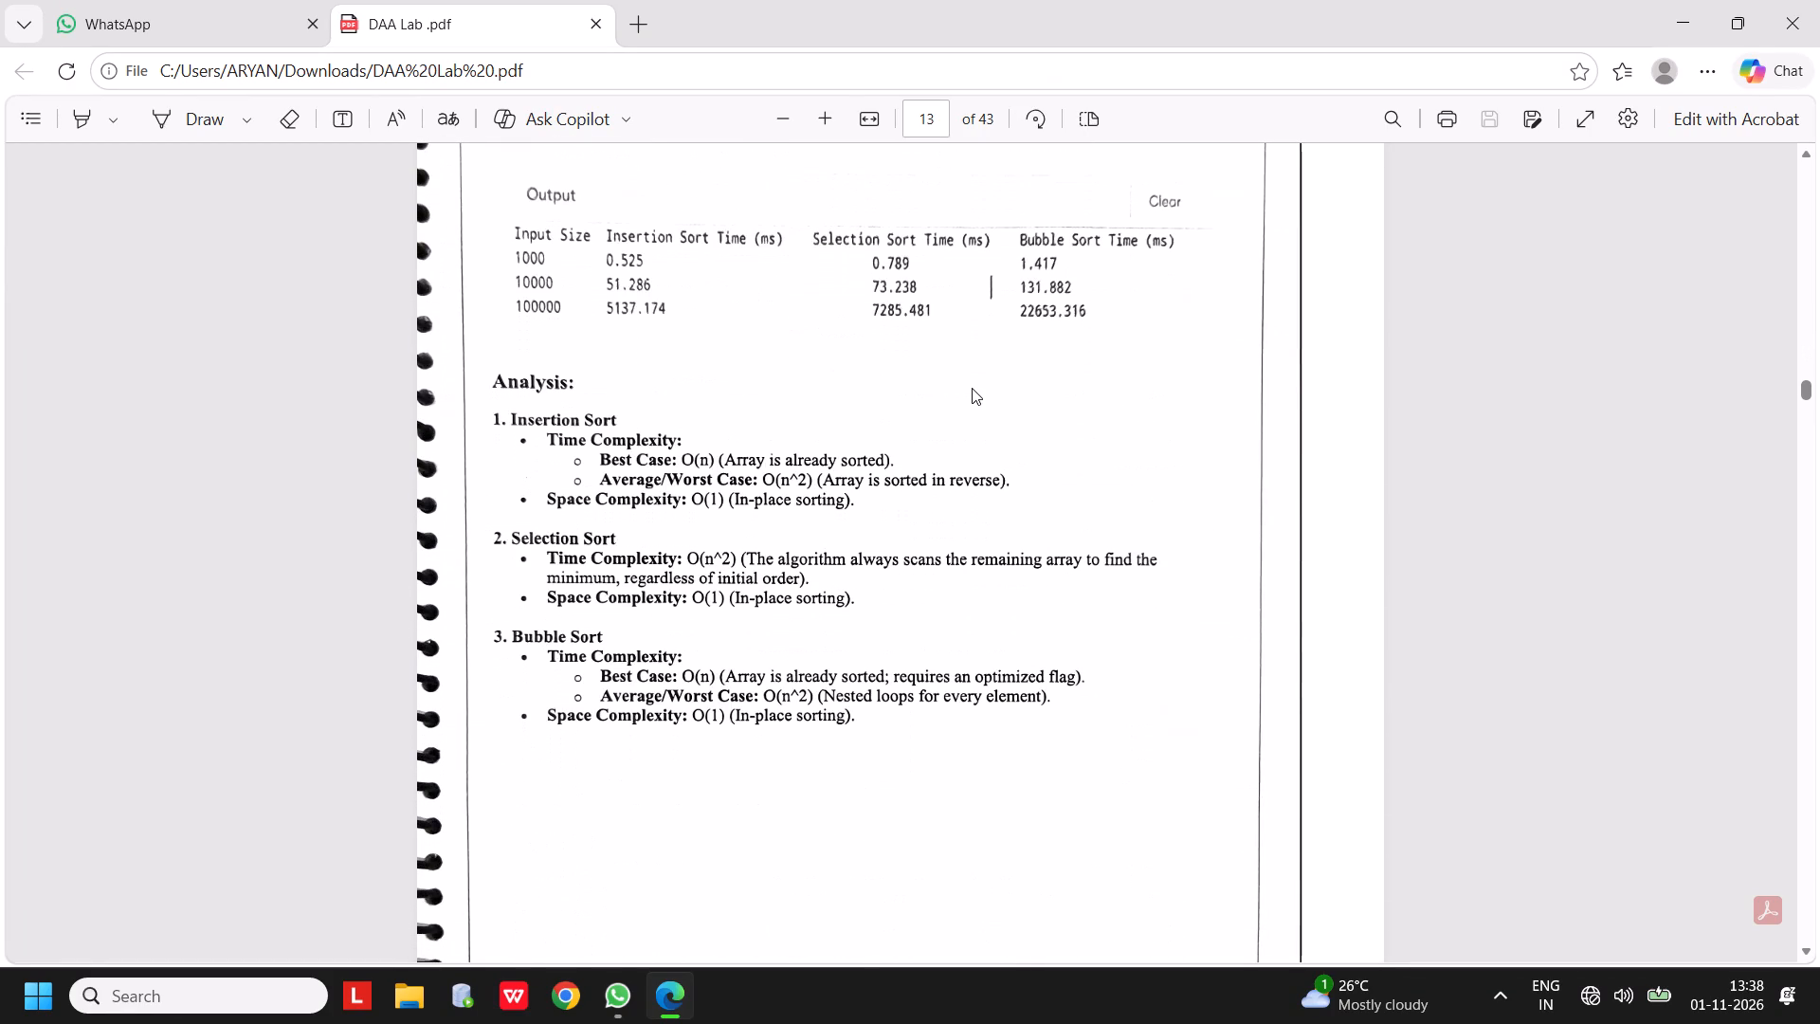
pyautogui.scroll(4, 972, 388)
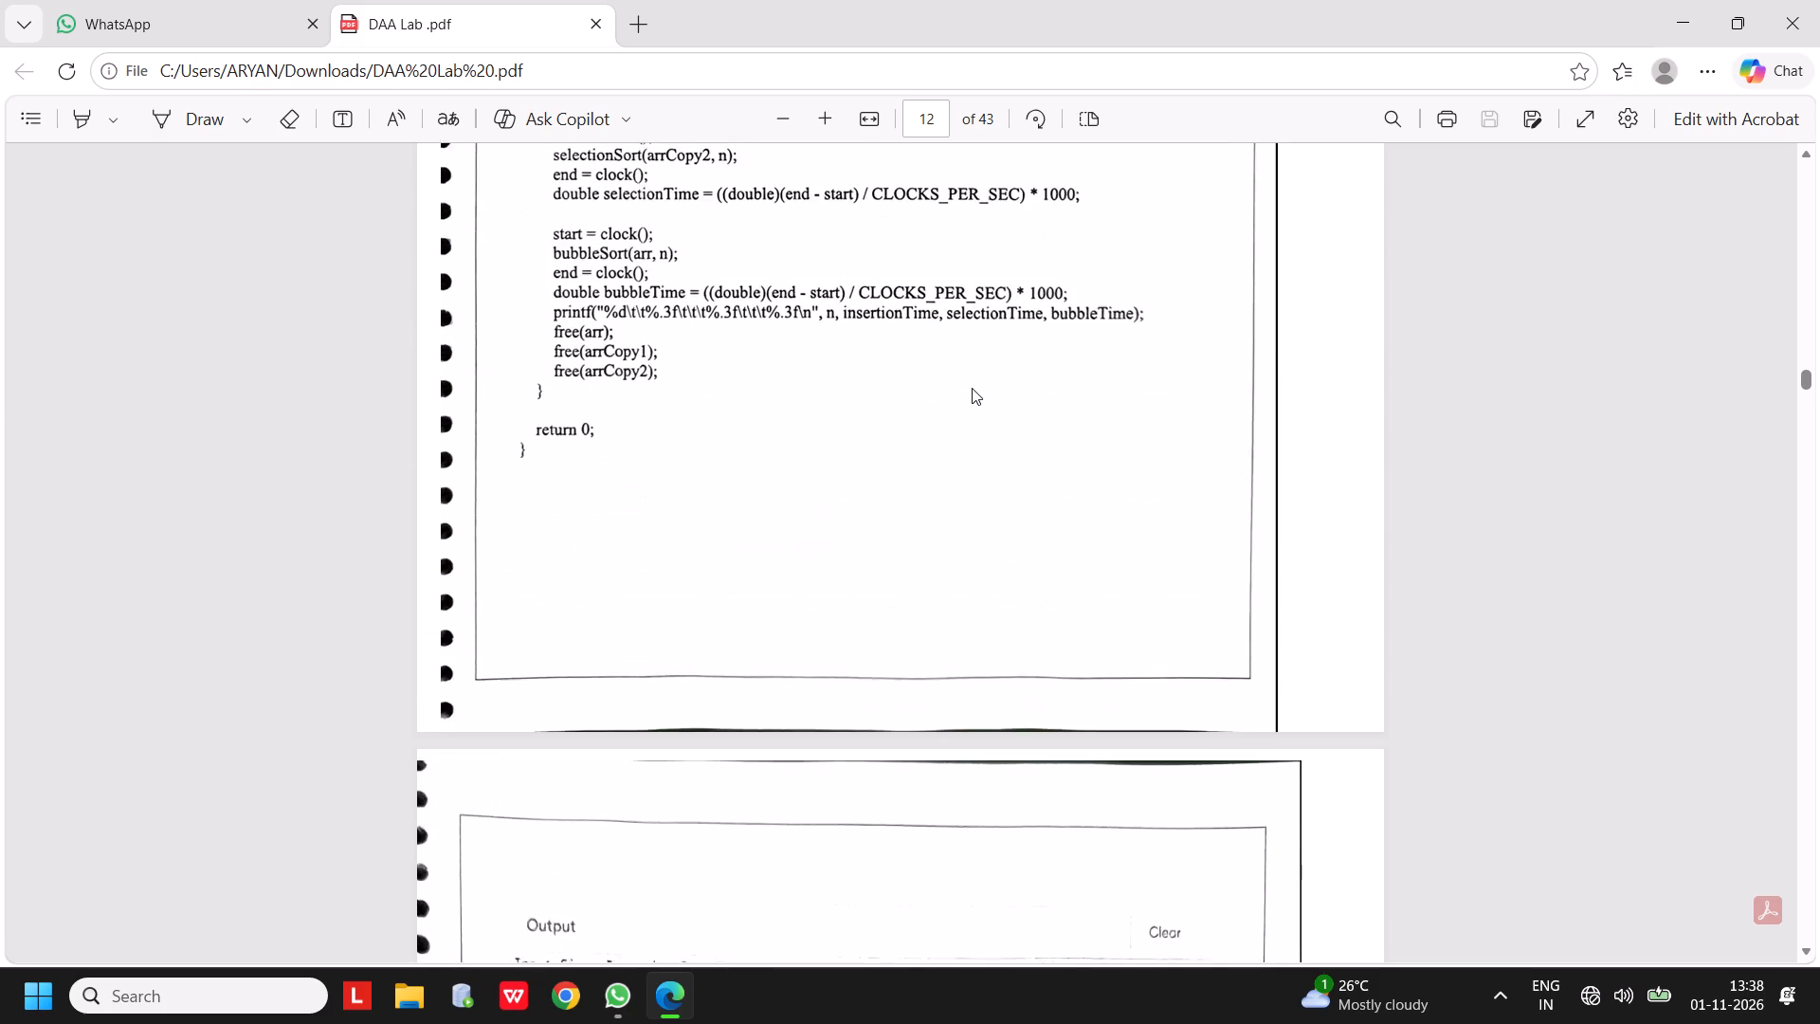
pyautogui.scroll(2, 972, 388)
pyautogui.scroll(-5, 972, 388)
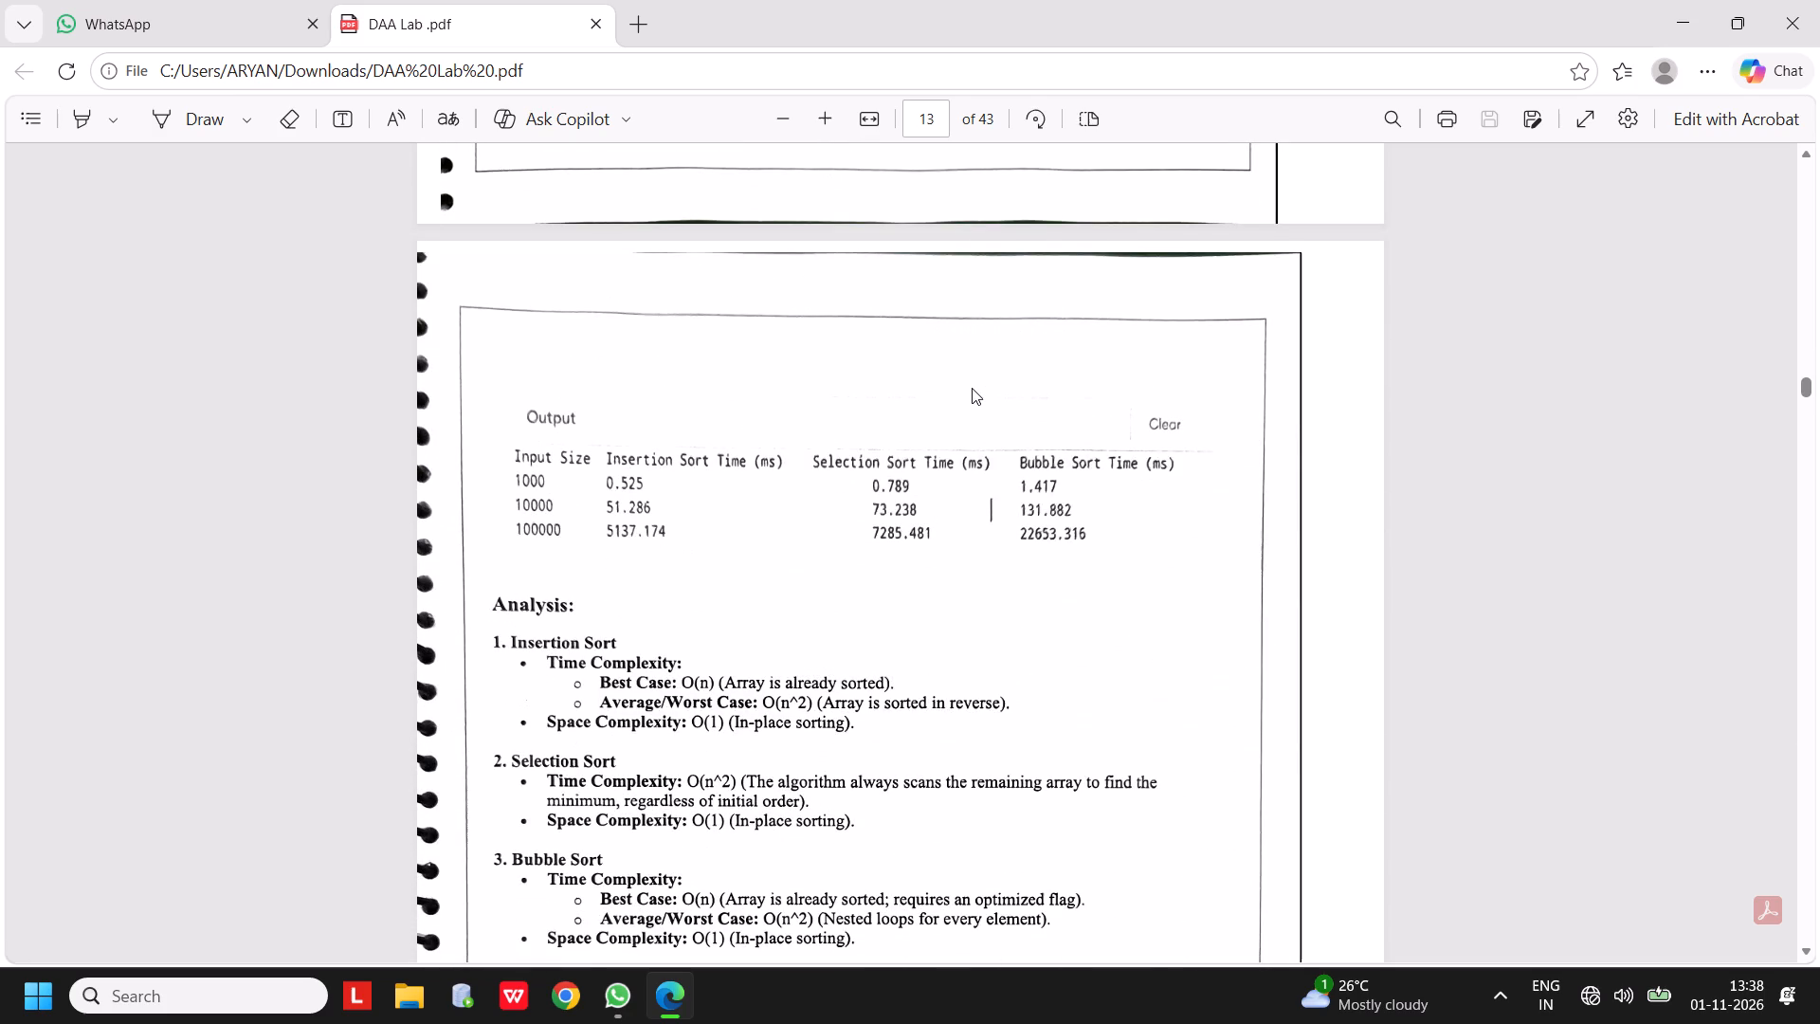
pyautogui.scroll(1, 972, 388)
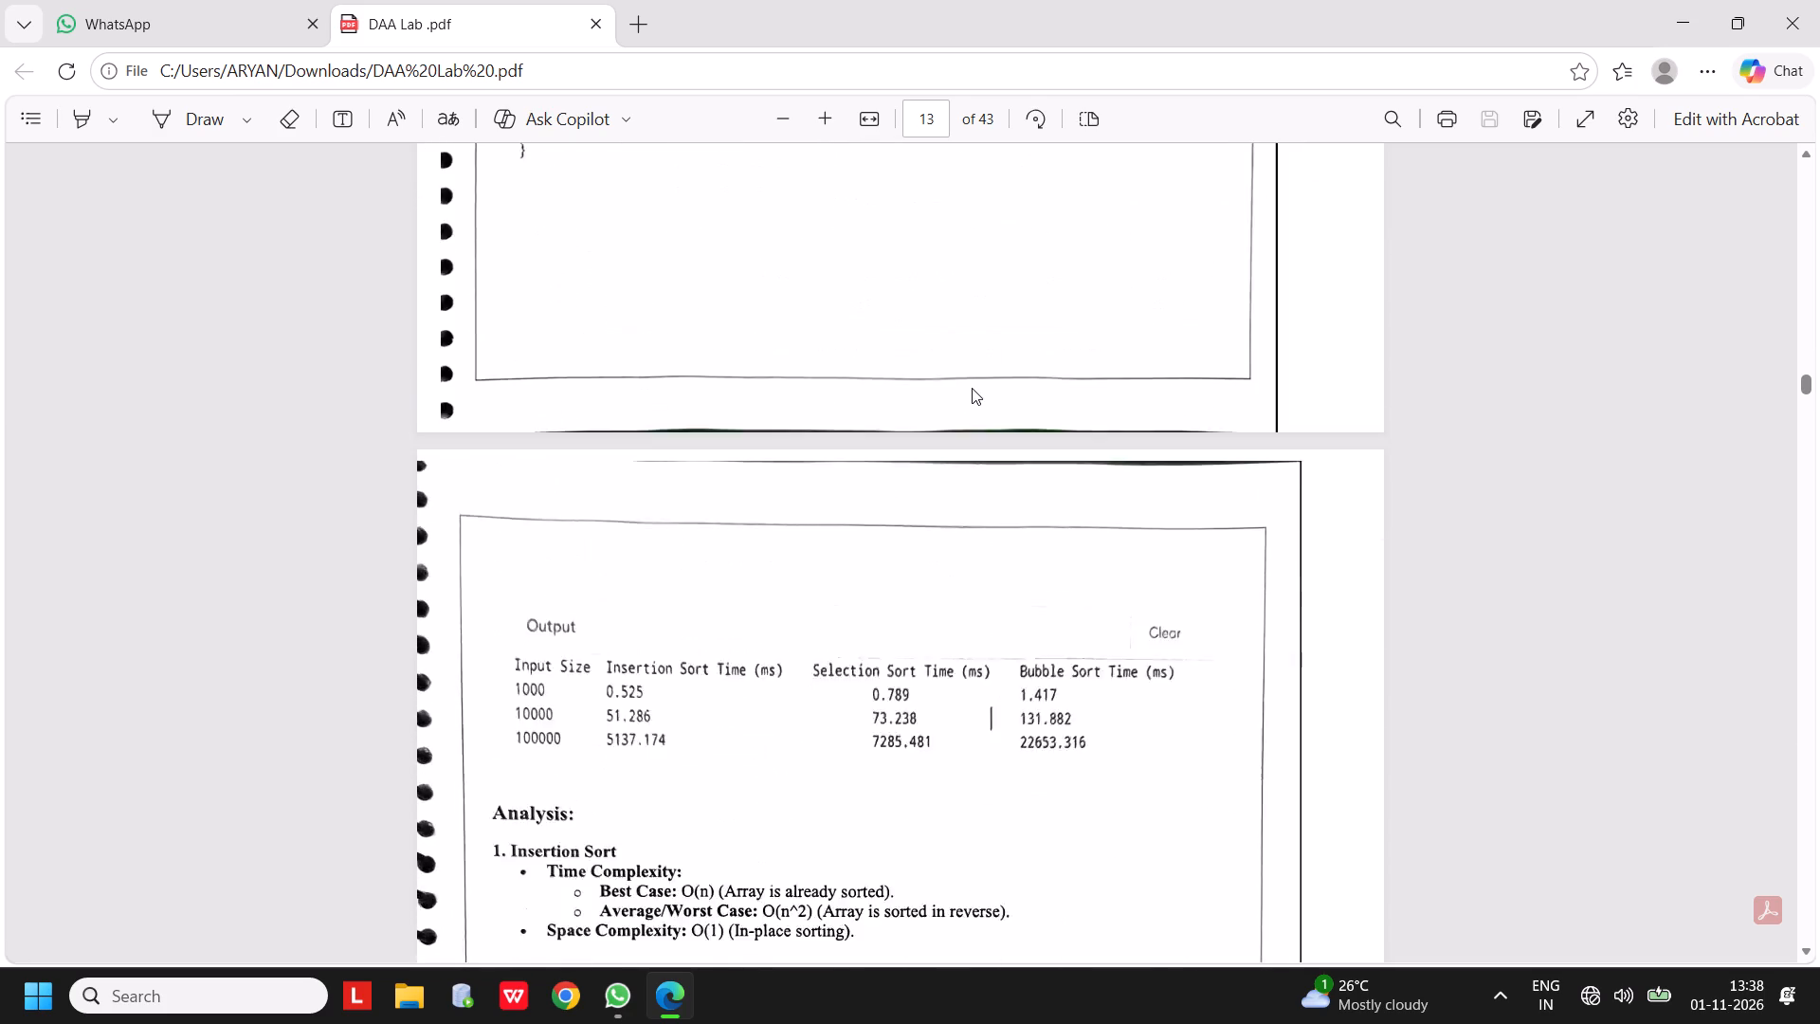
# Go back through Experiment 01 to the List of Experiments on page 6 and examine it.
pyautogui.scroll(9, 972, 388)
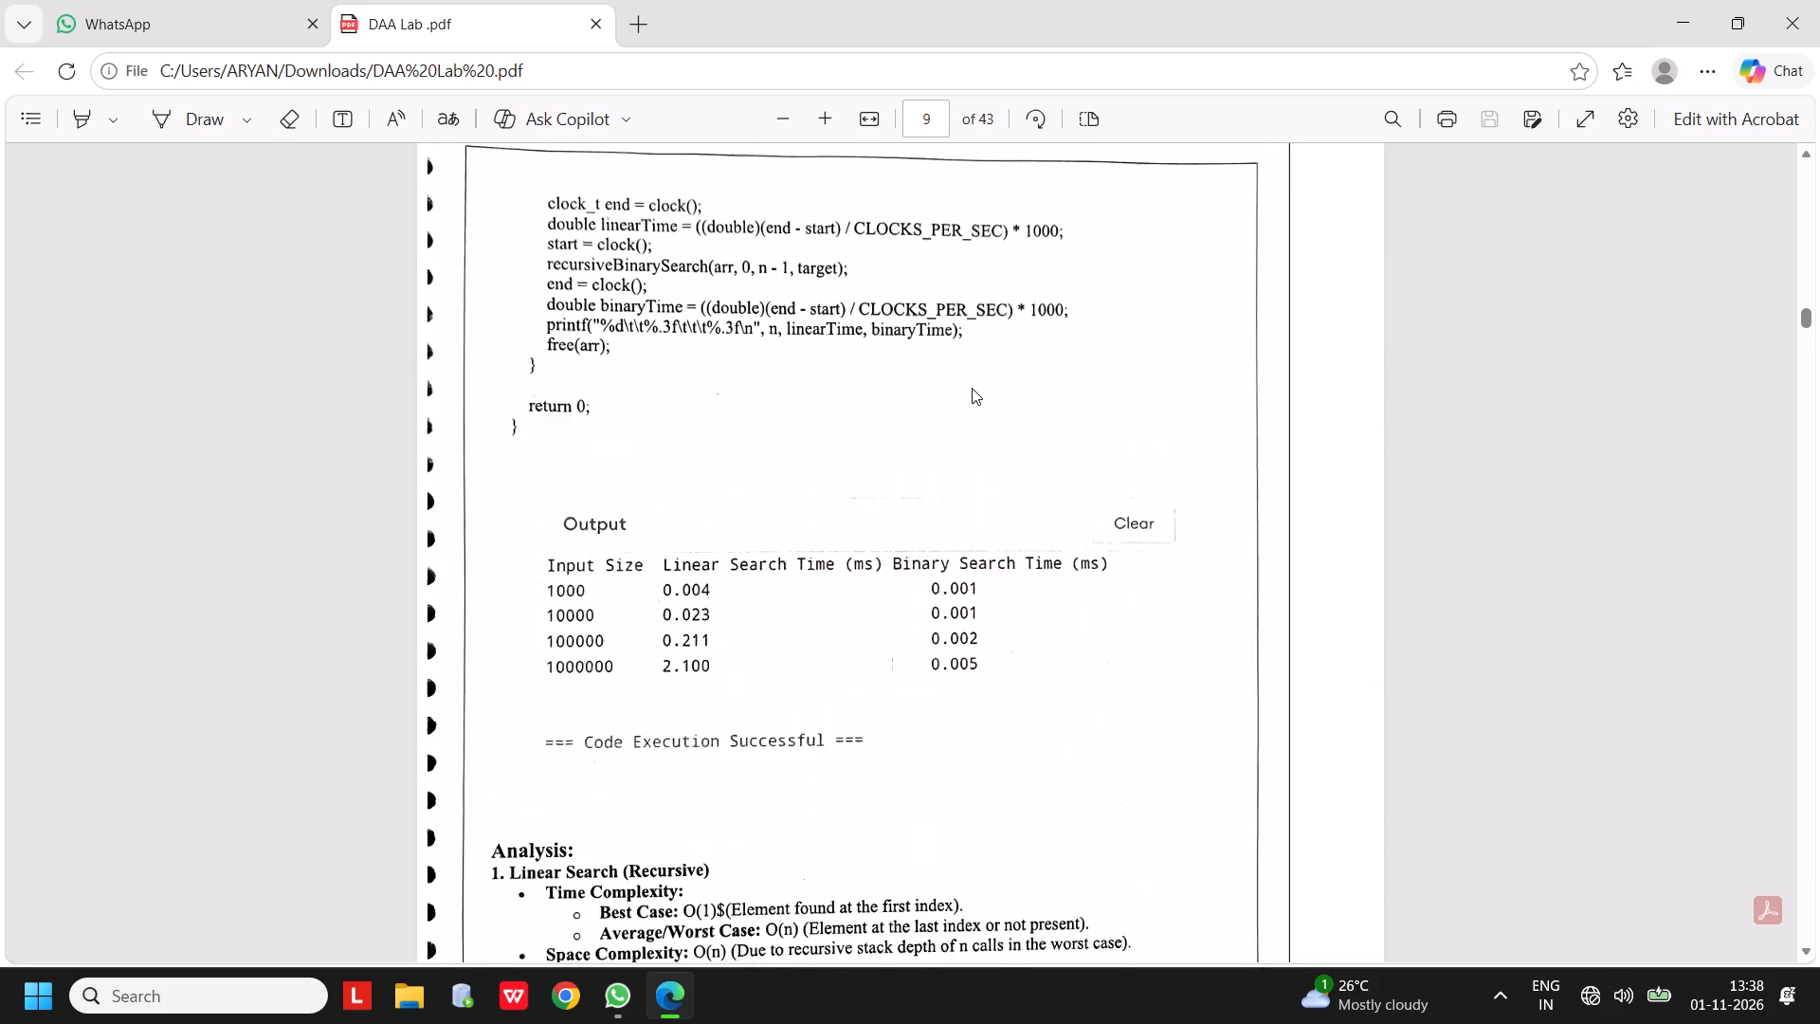
pyautogui.scroll(10, 972, 388)
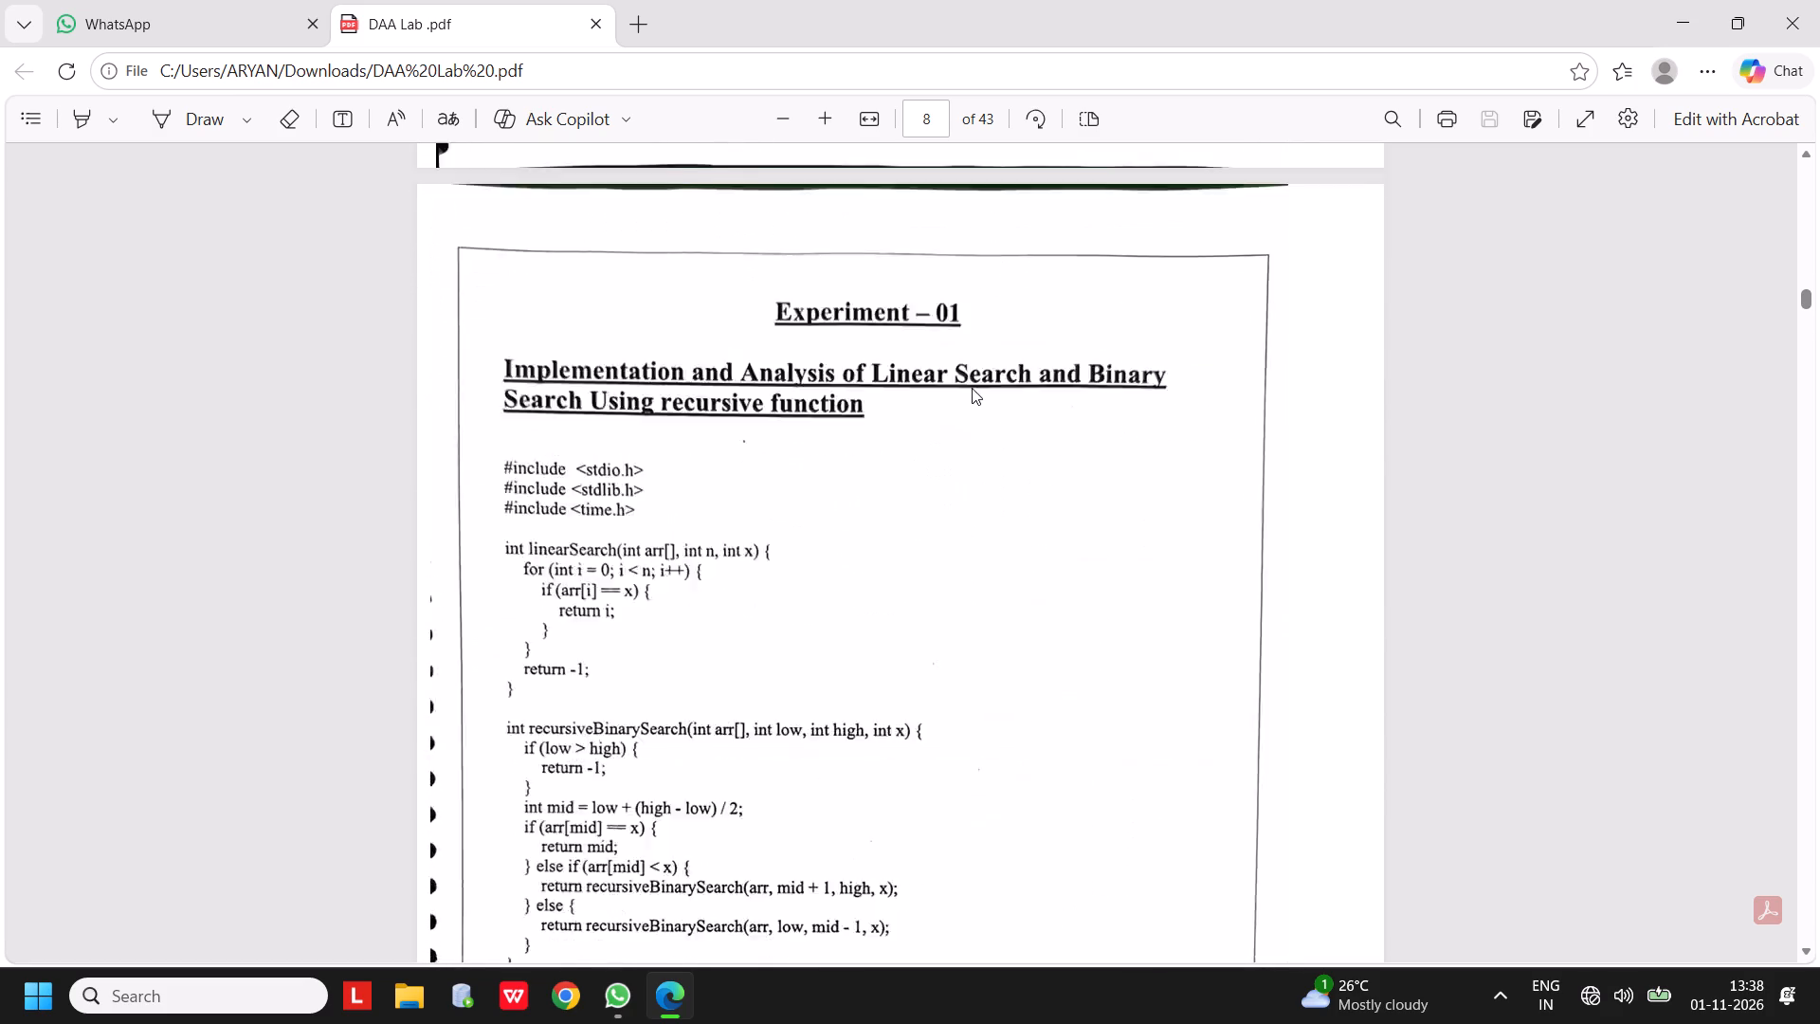
pyautogui.scroll(5, 972, 388)
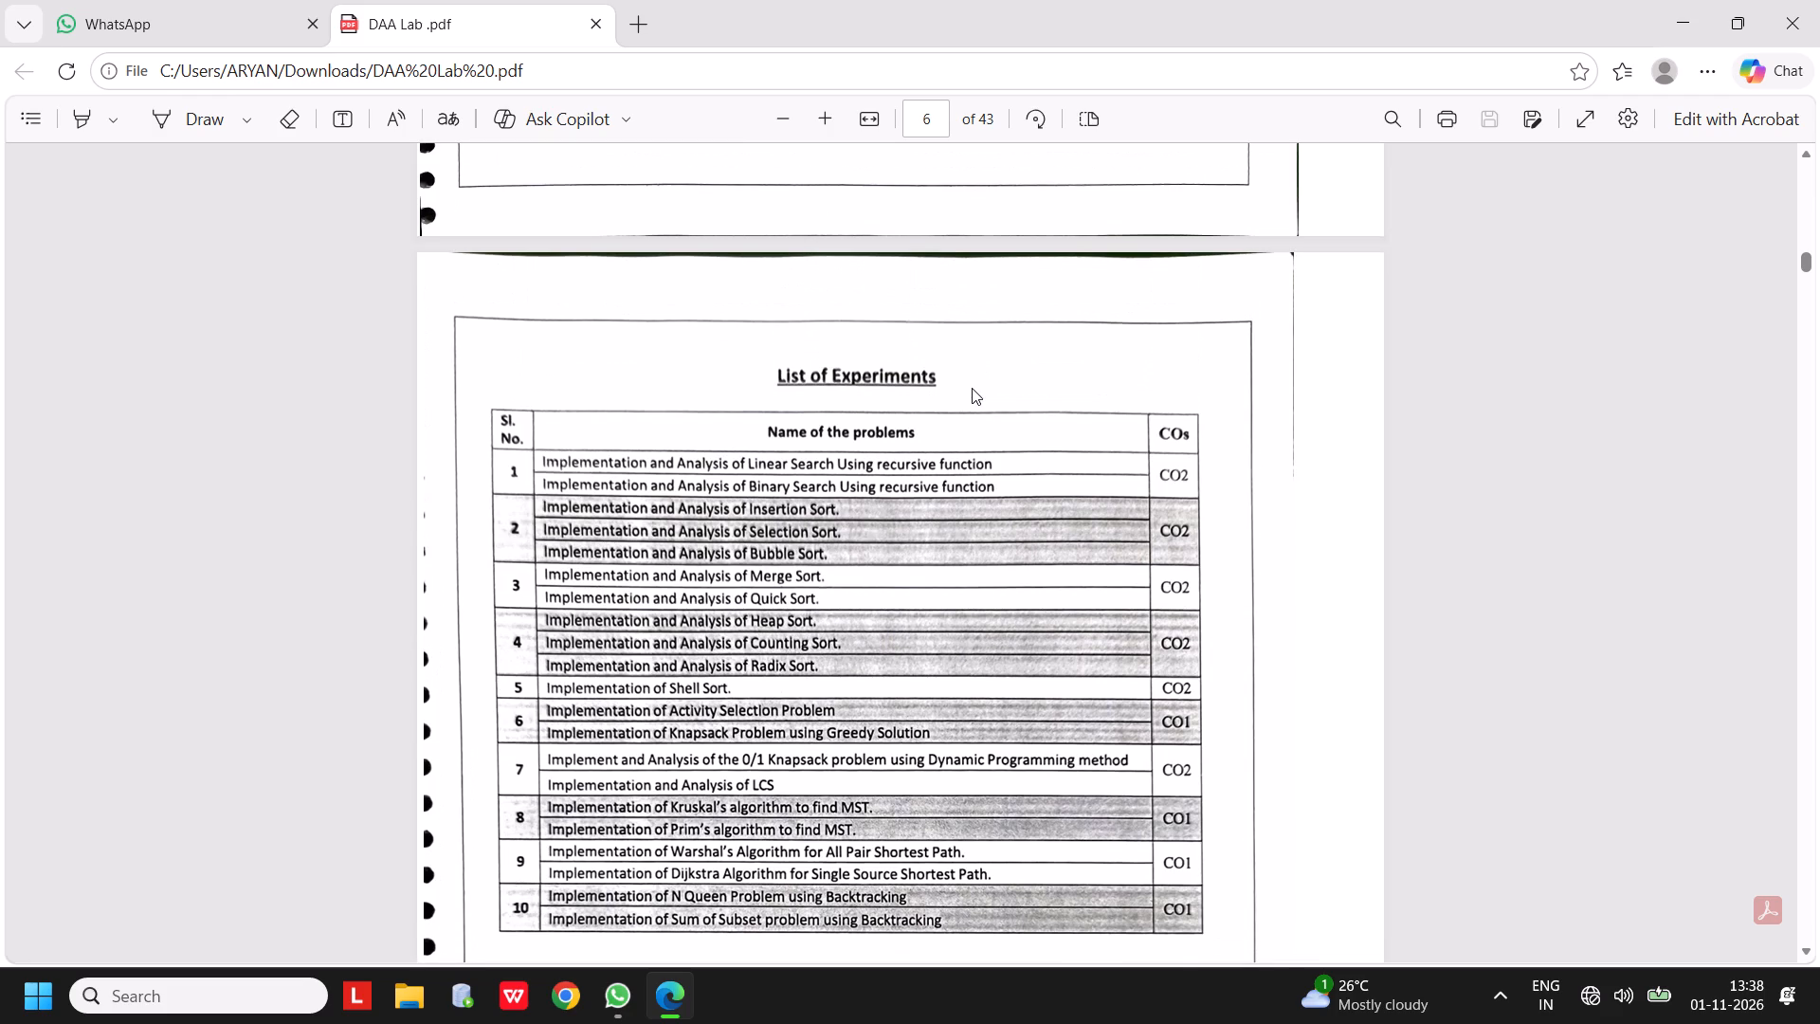
# Review the experiment index and Experiment 01's recursive search code, output and analysis, continuing to the start of Experiment 02.
pyautogui.scroll(-5, 972, 388)
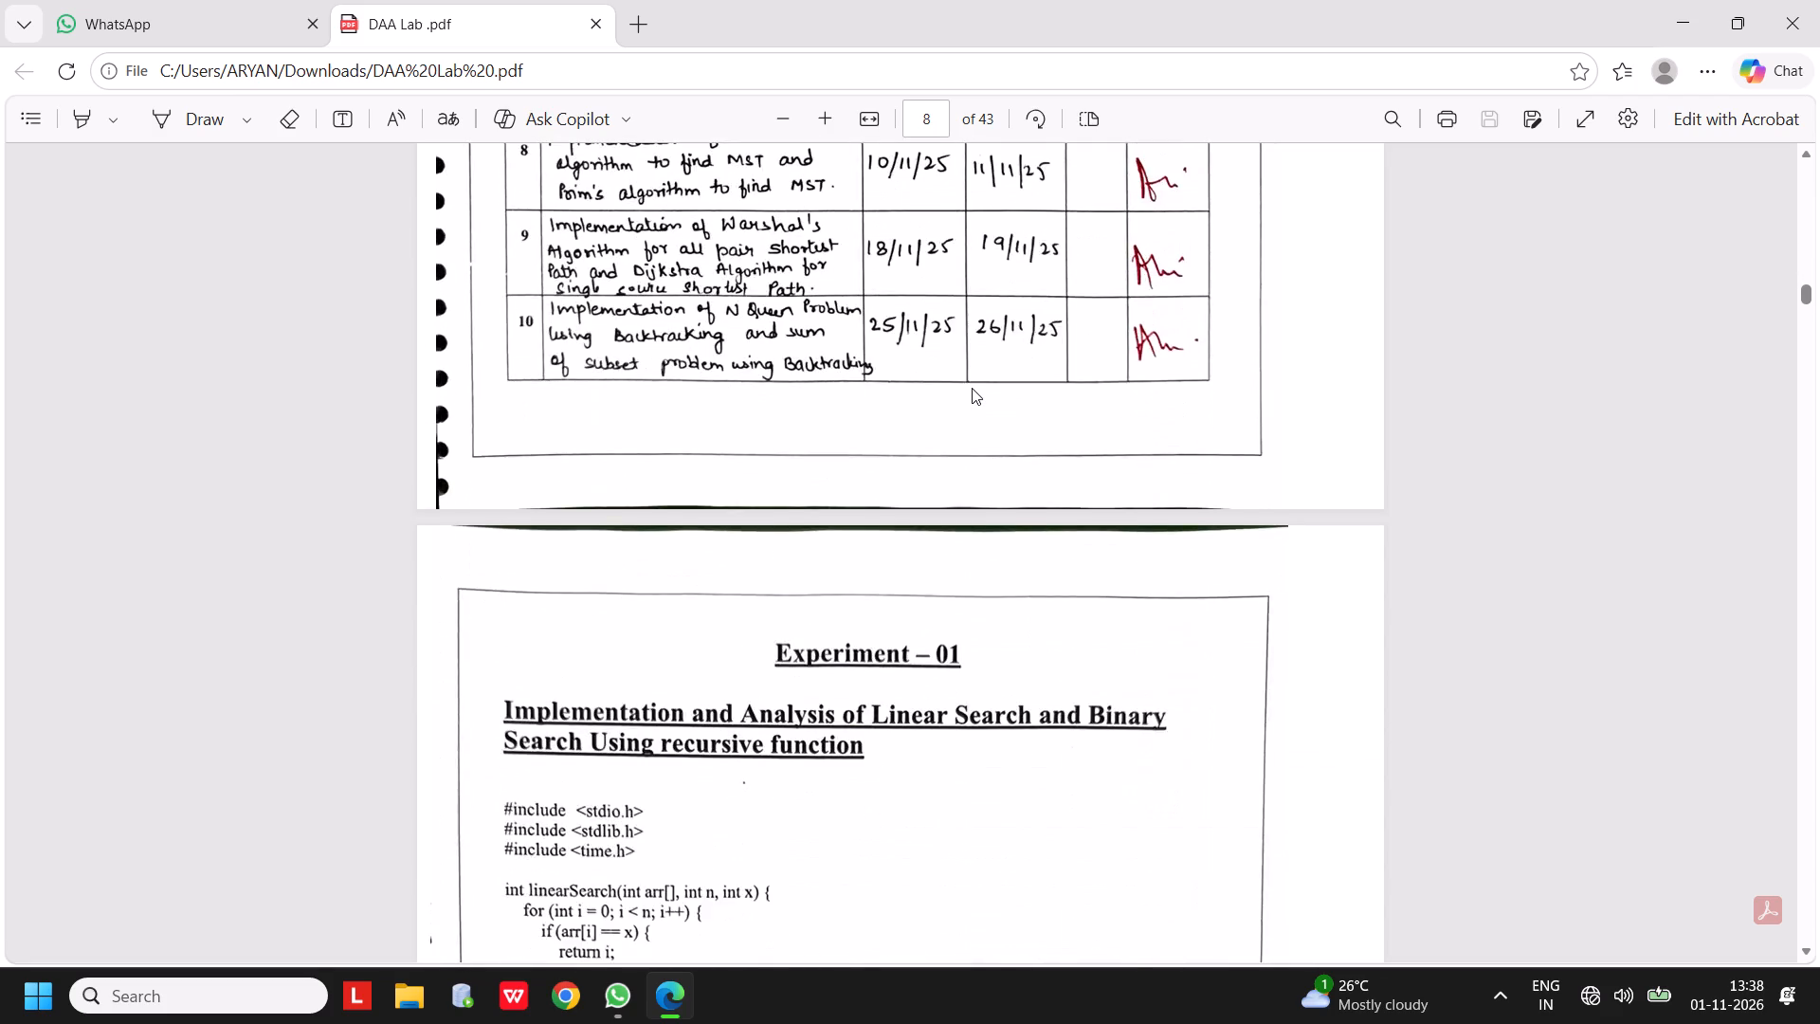
pyautogui.scroll(-7, 972, 388)
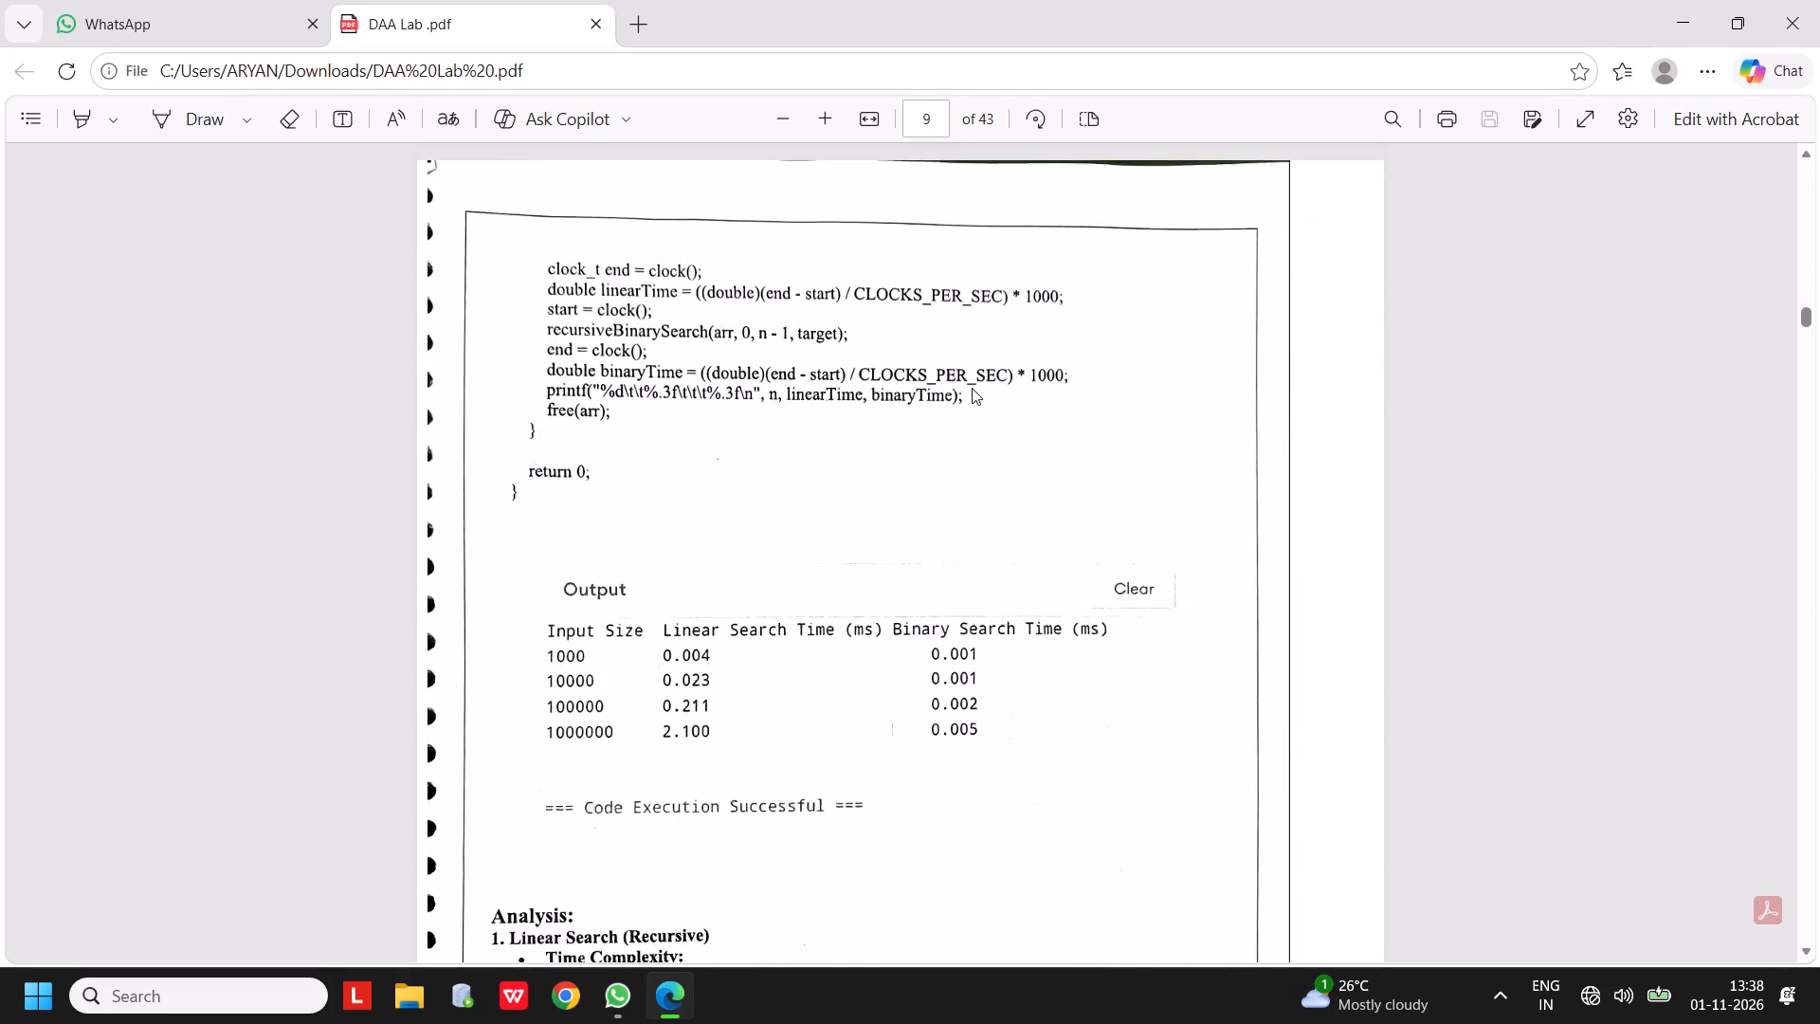
pyautogui.scroll(-1, 972, 388)
pyautogui.scroll(2, 972, 388)
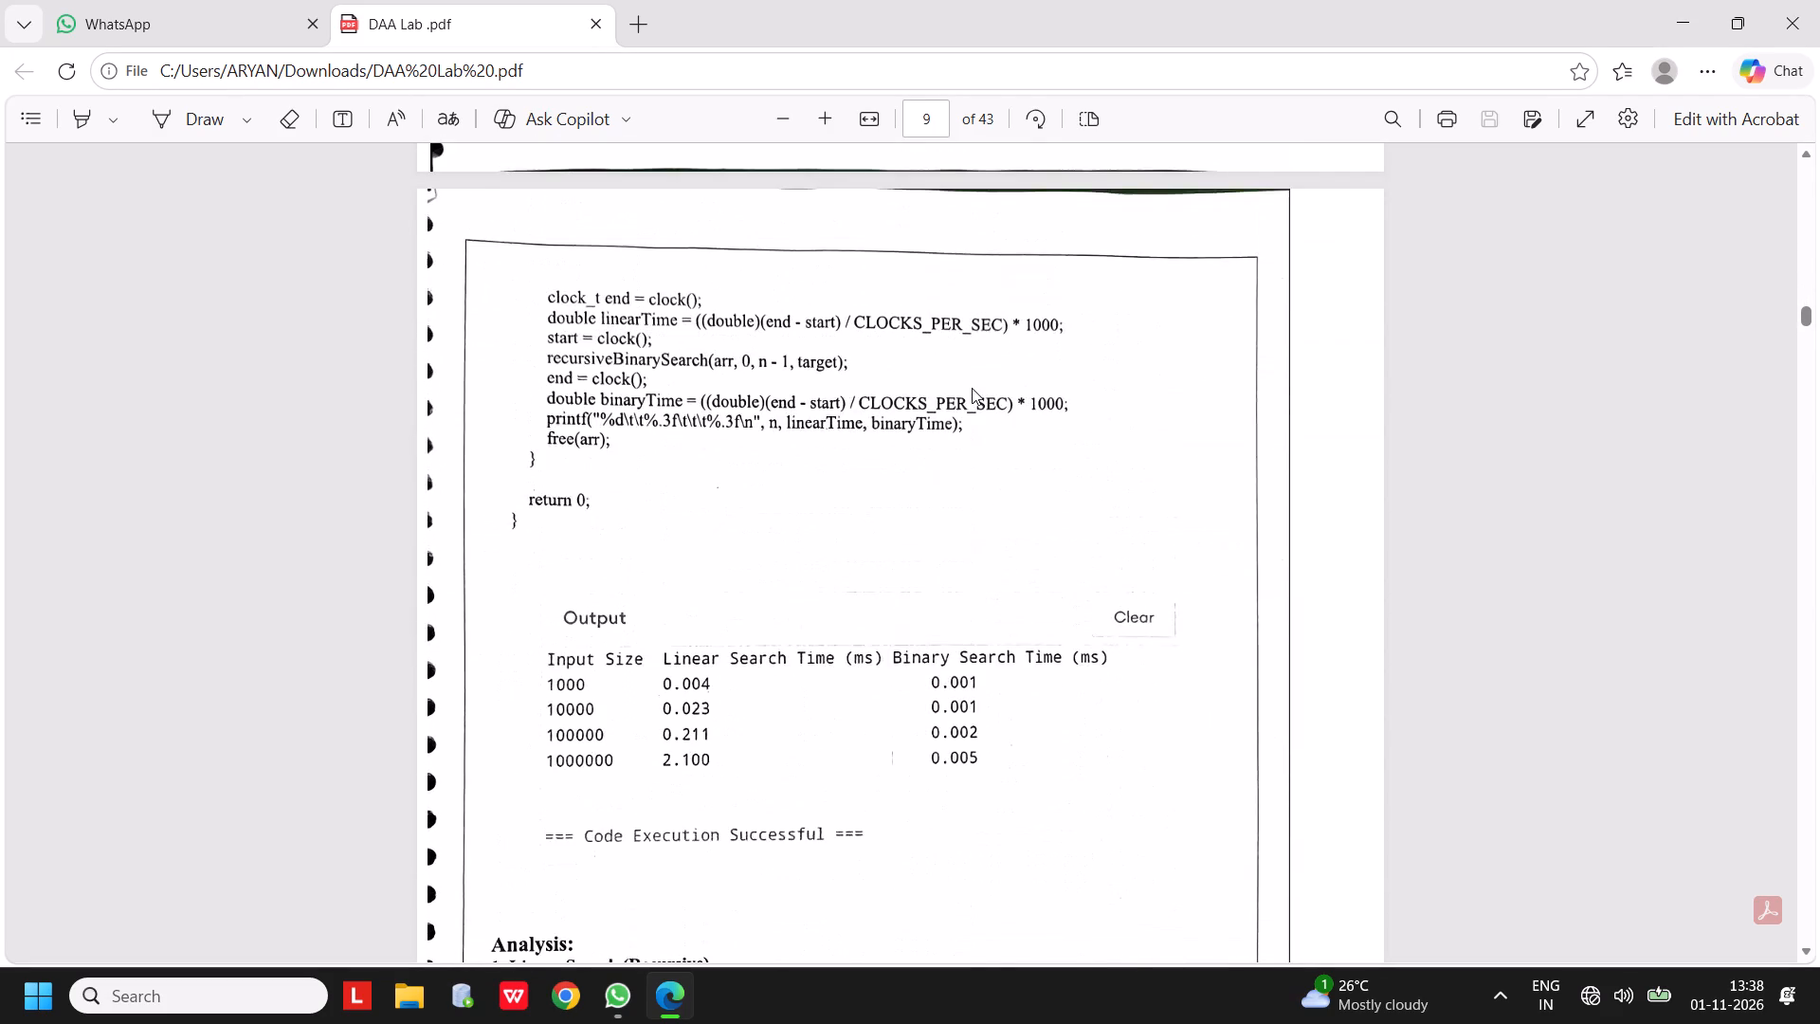
pyautogui.scroll(1, 972, 388)
pyautogui.scroll(-6, 972, 388)
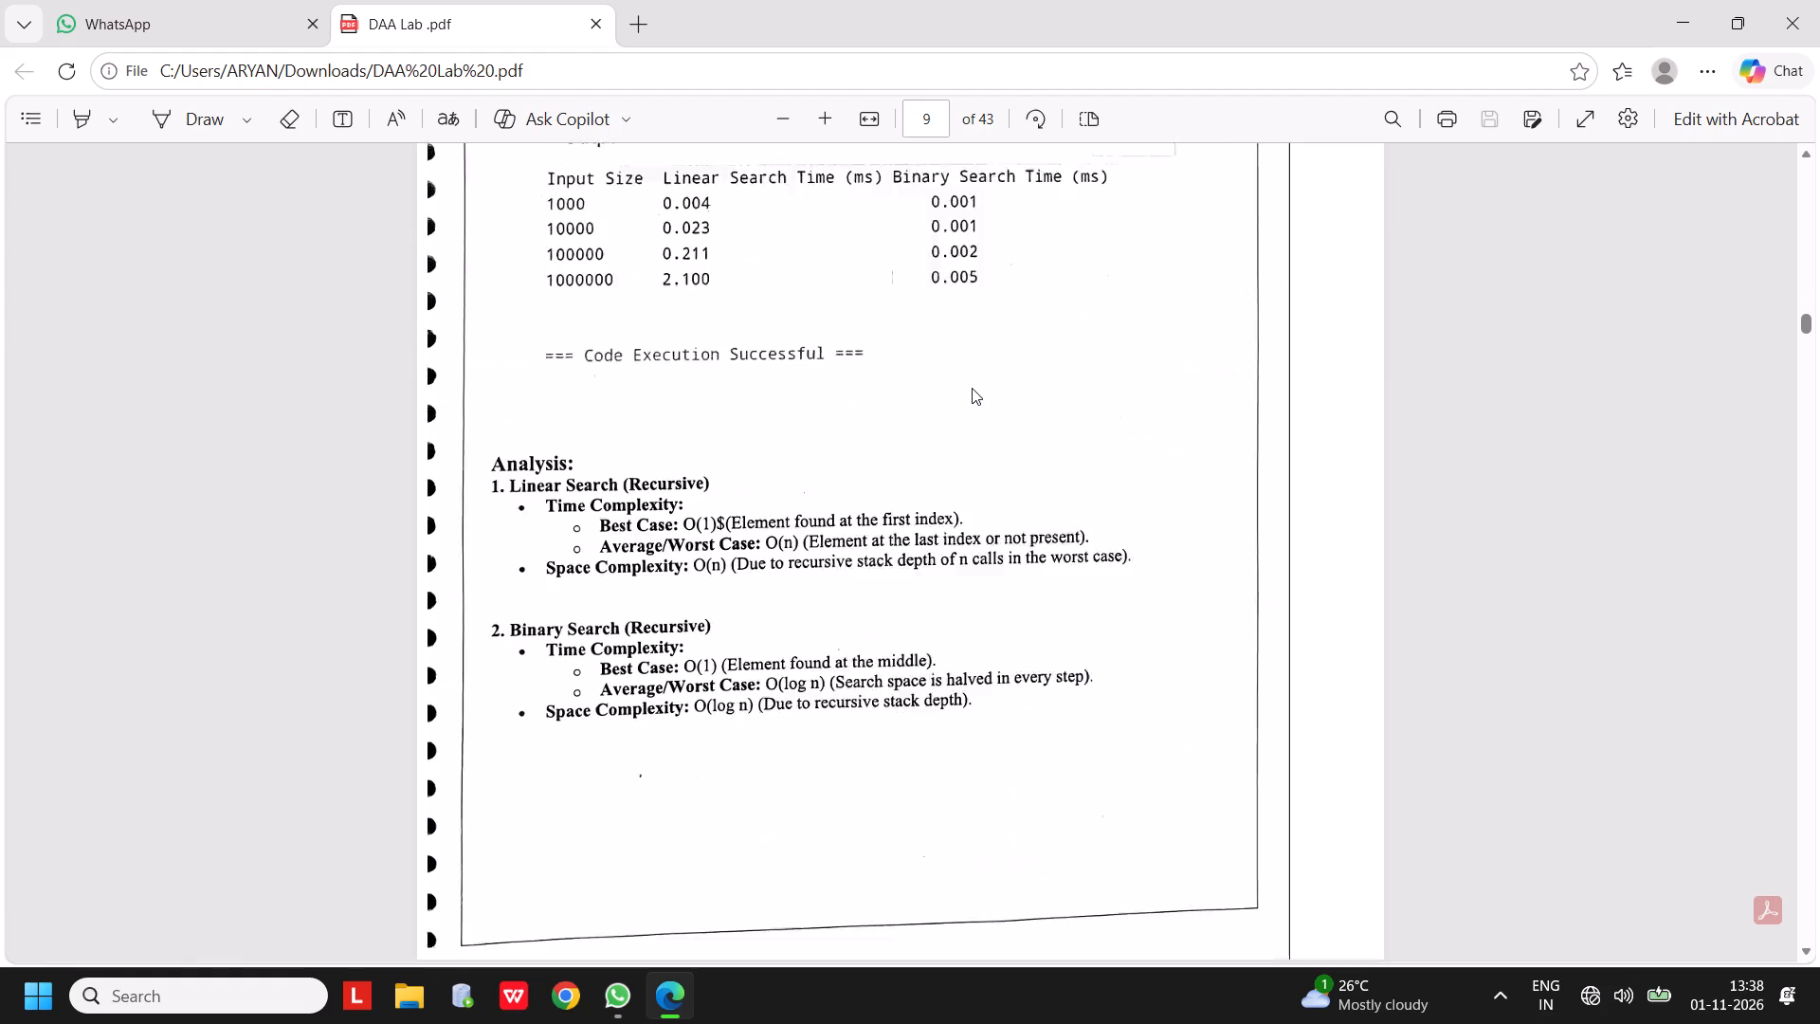
pyautogui.scroll(2, 972, 388)
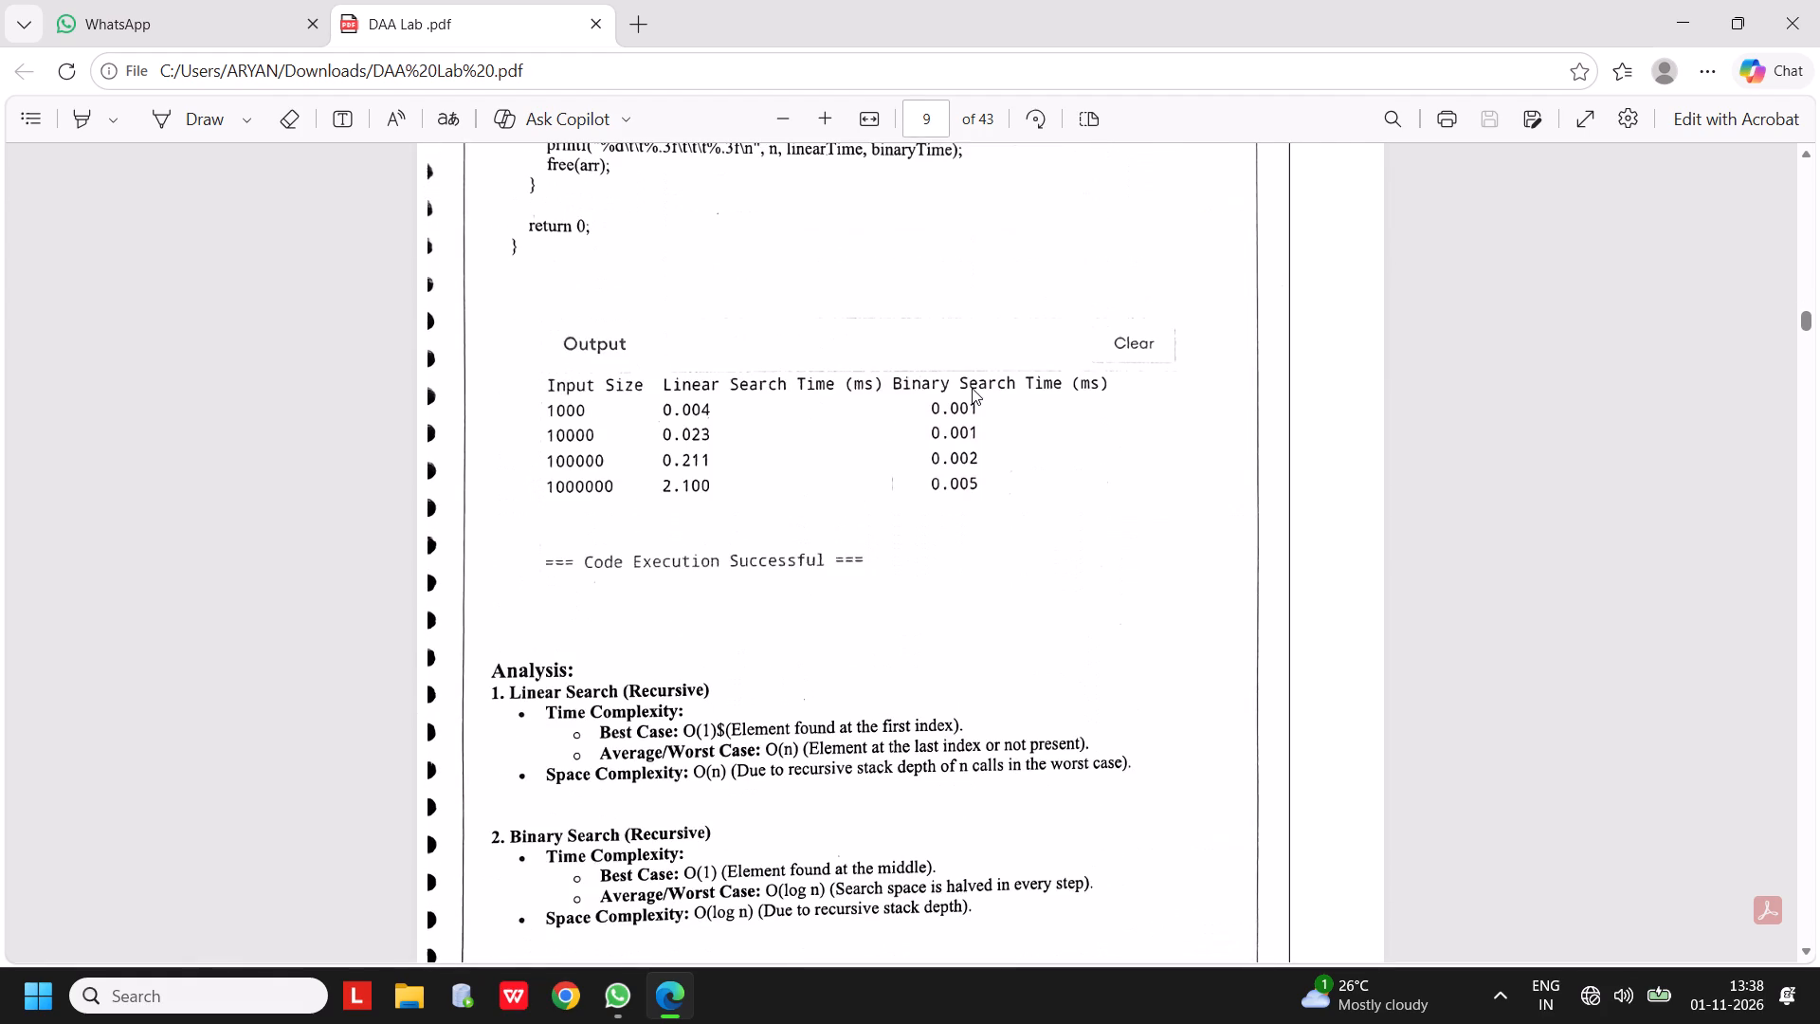
pyautogui.scroll(2, 972, 388)
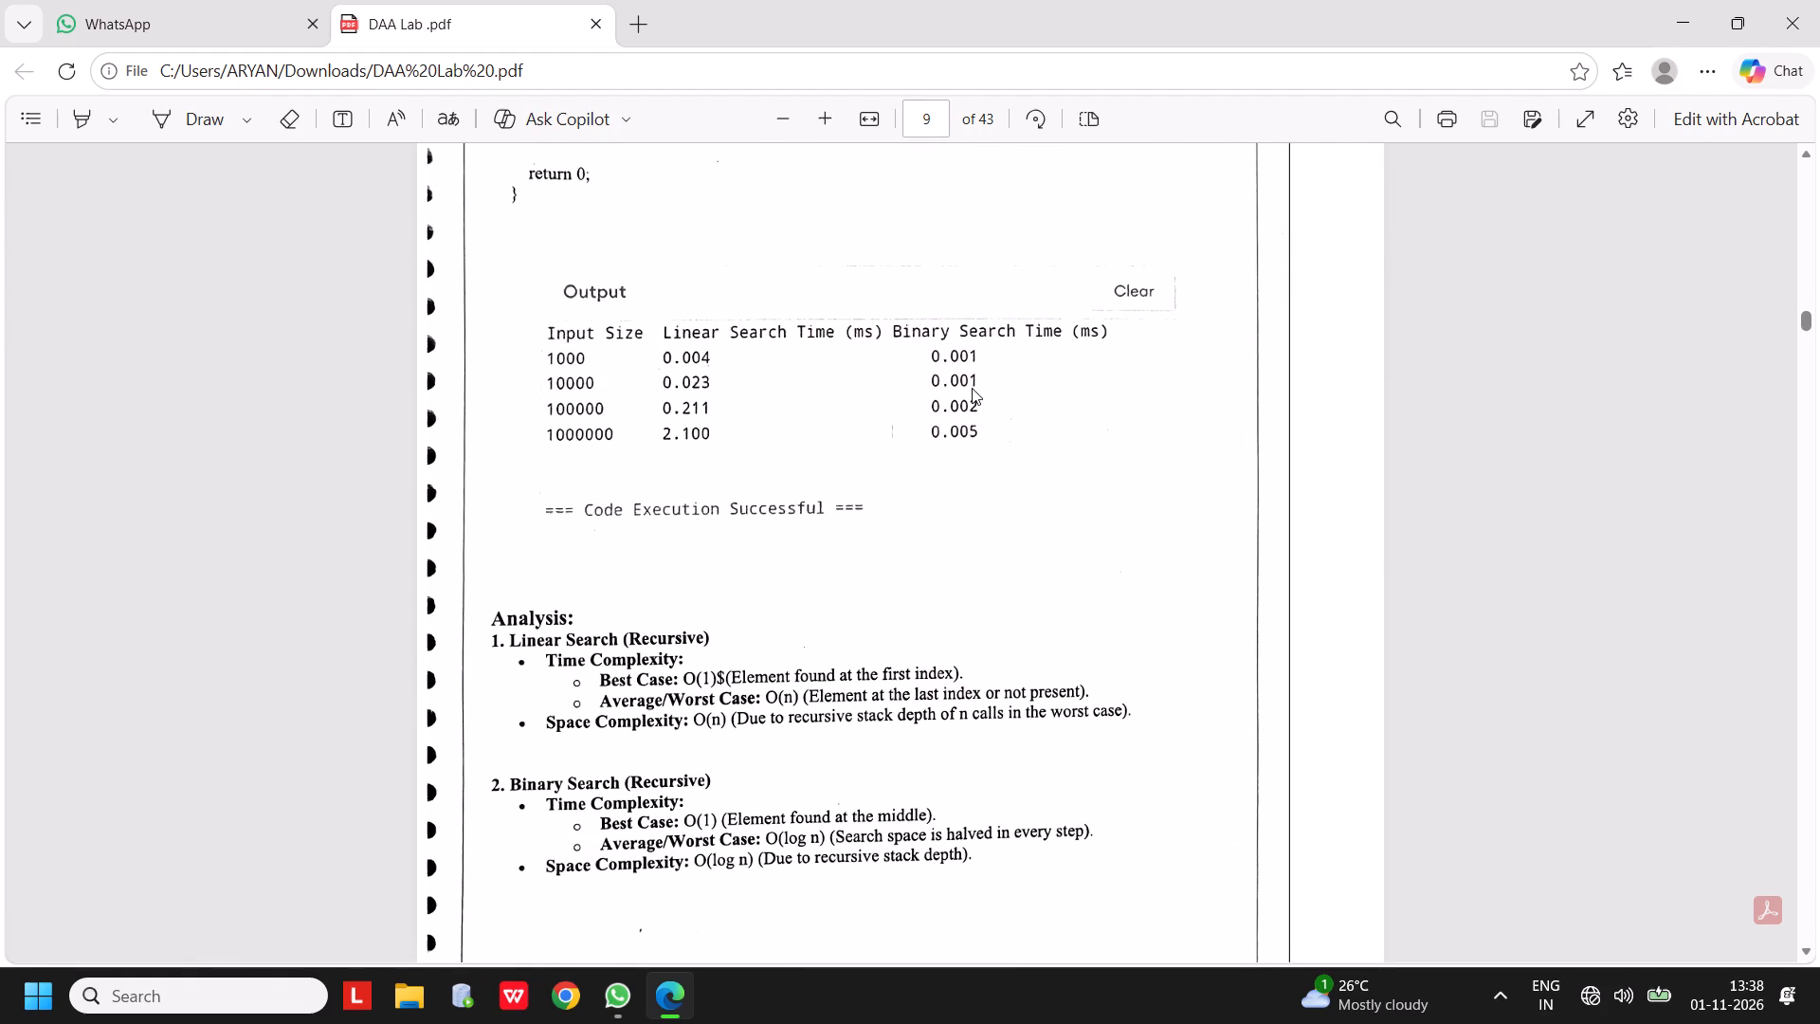
pyautogui.scroll(10, 972, 388)
pyautogui.scroll(-1, 972, 388)
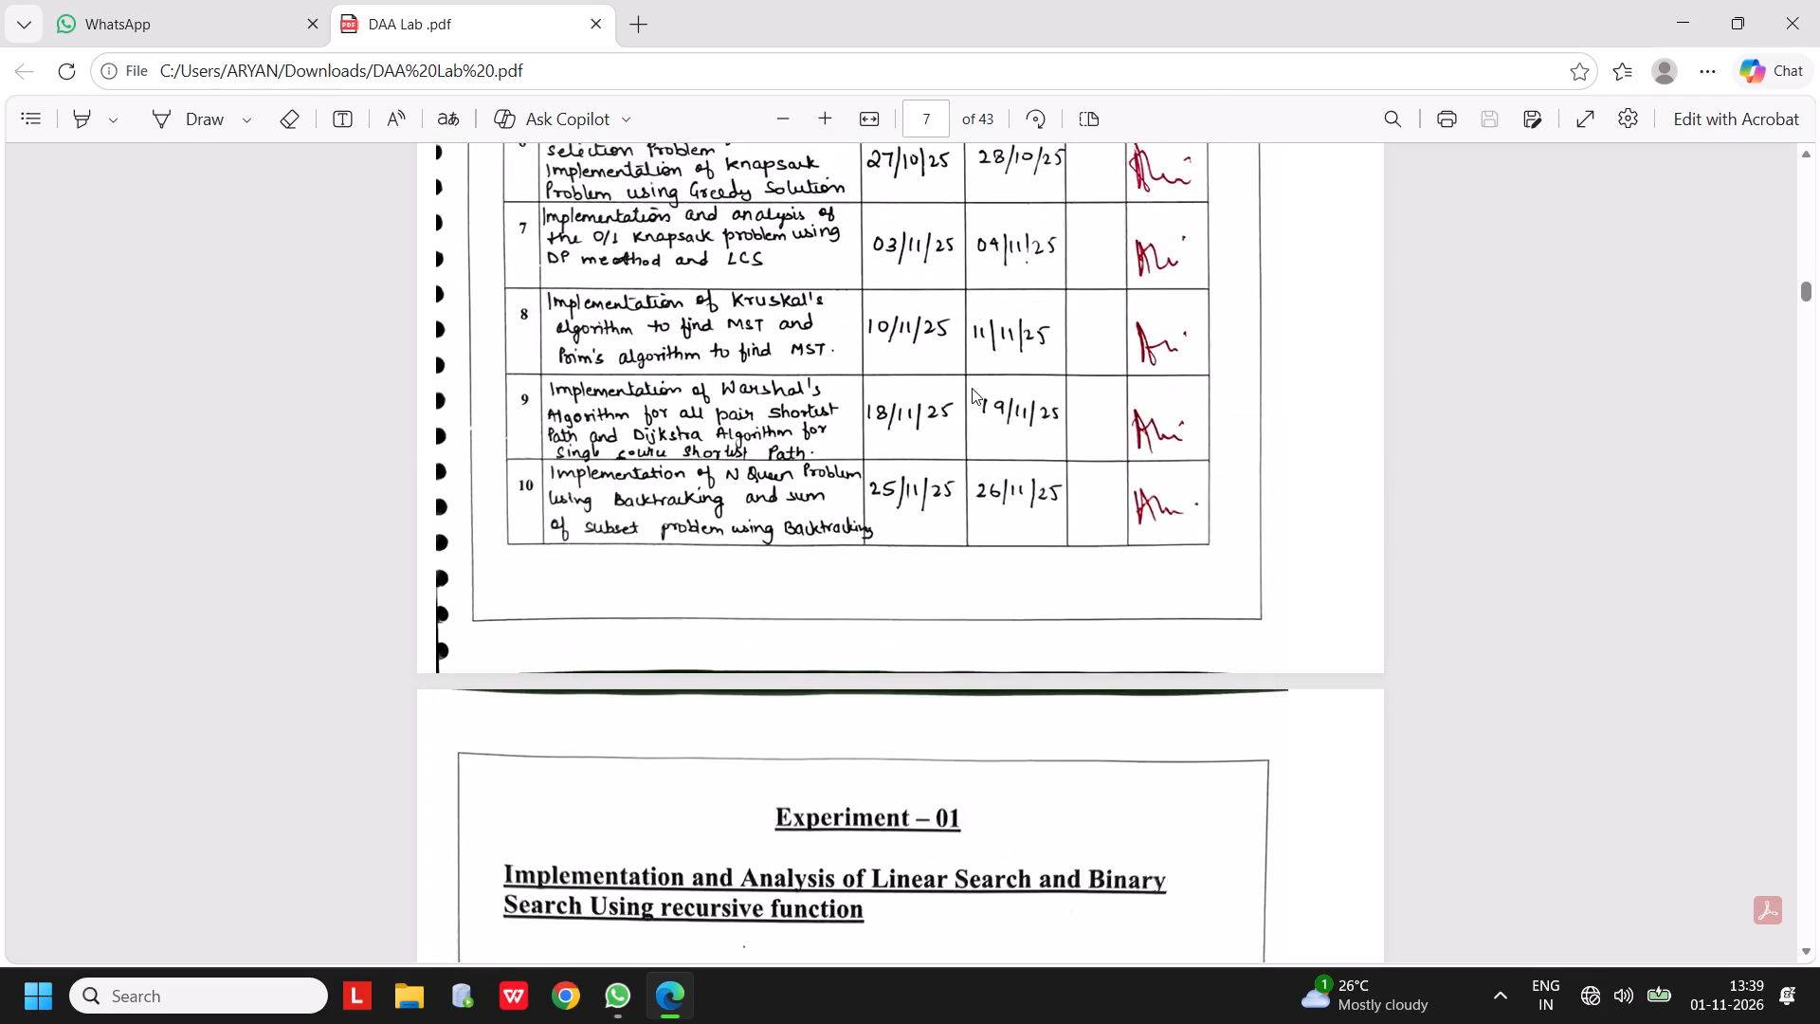
pyautogui.scroll(-1, 972, 388)
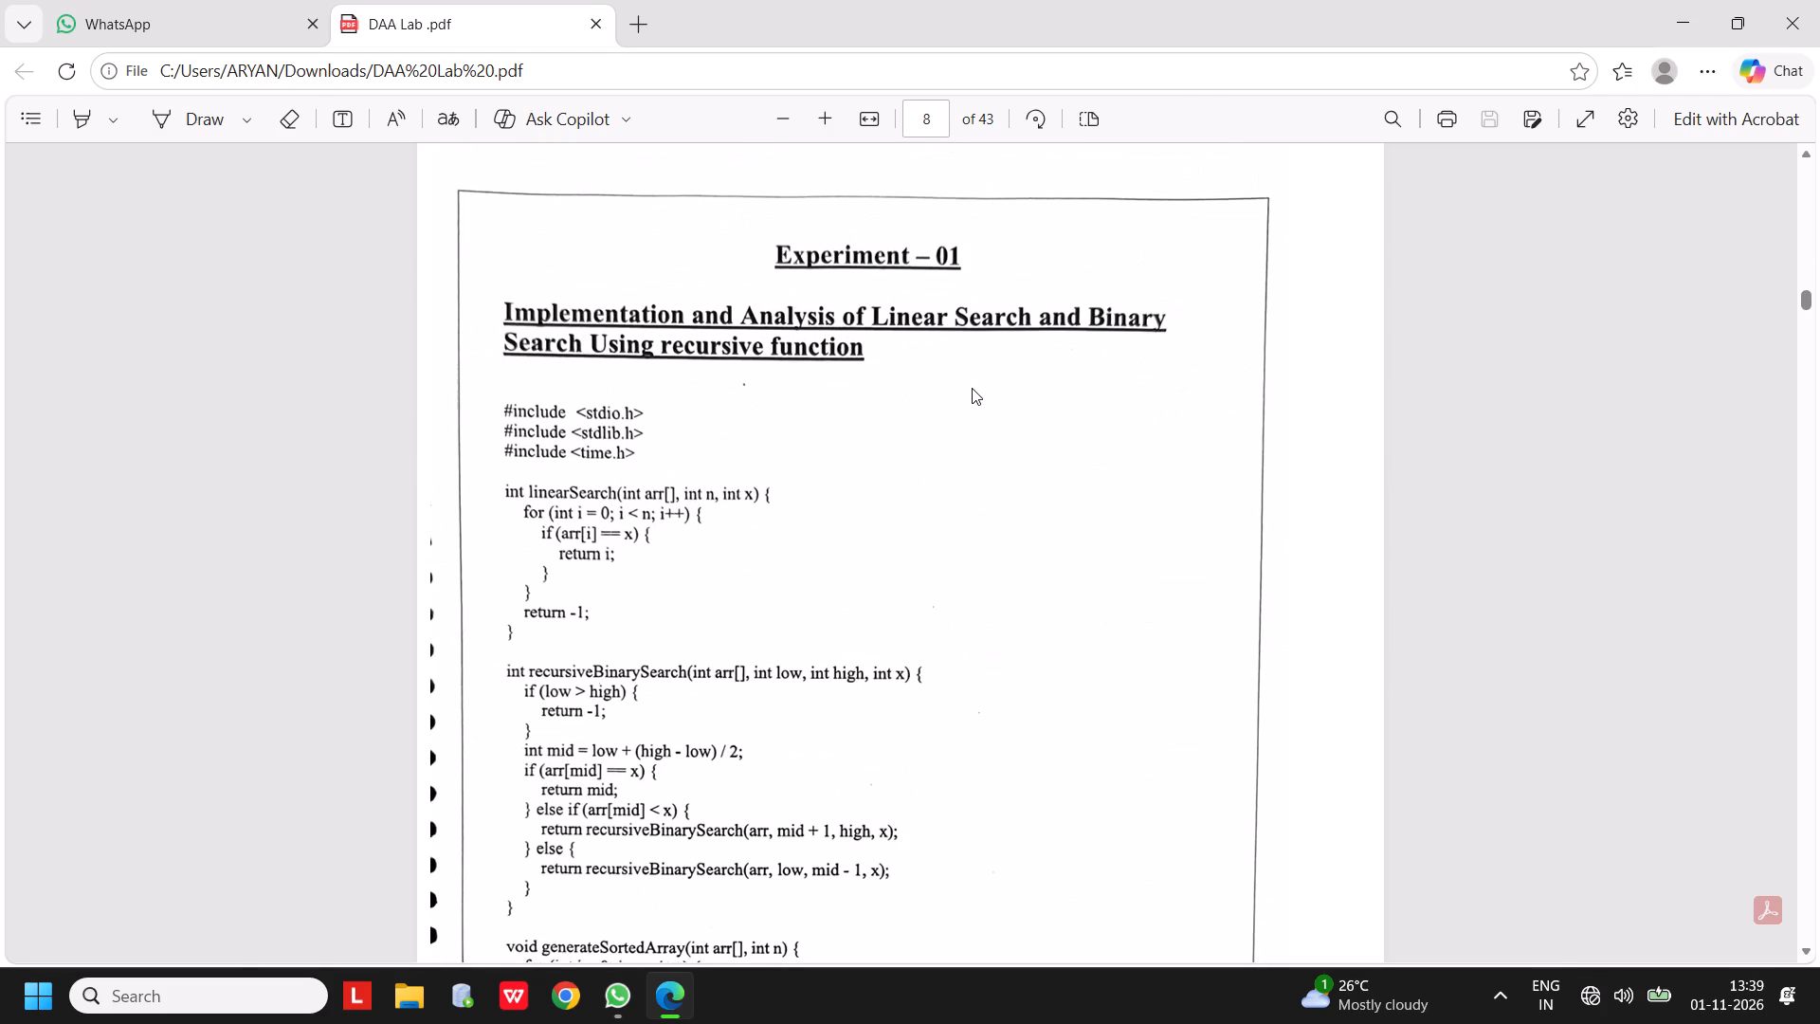
pyautogui.scroll(-5, 972, 388)
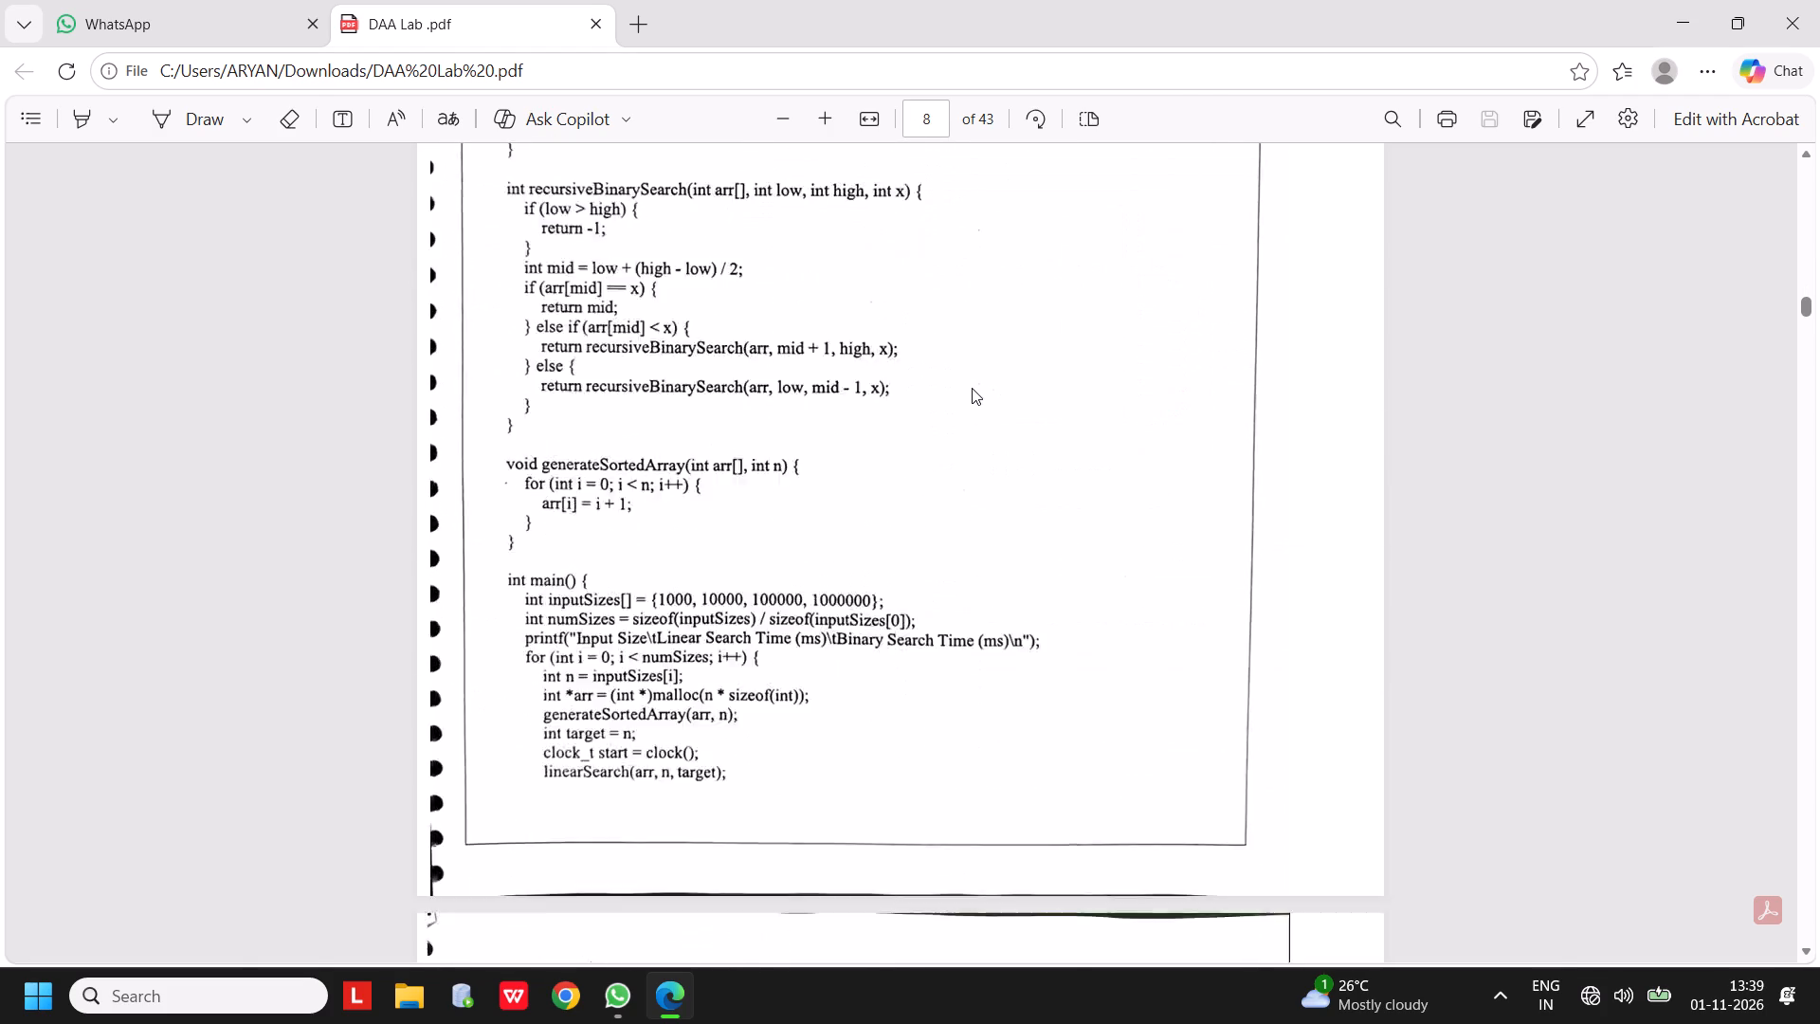
pyautogui.scroll(-4, 972, 388)
pyautogui.scroll(1, 972, 388)
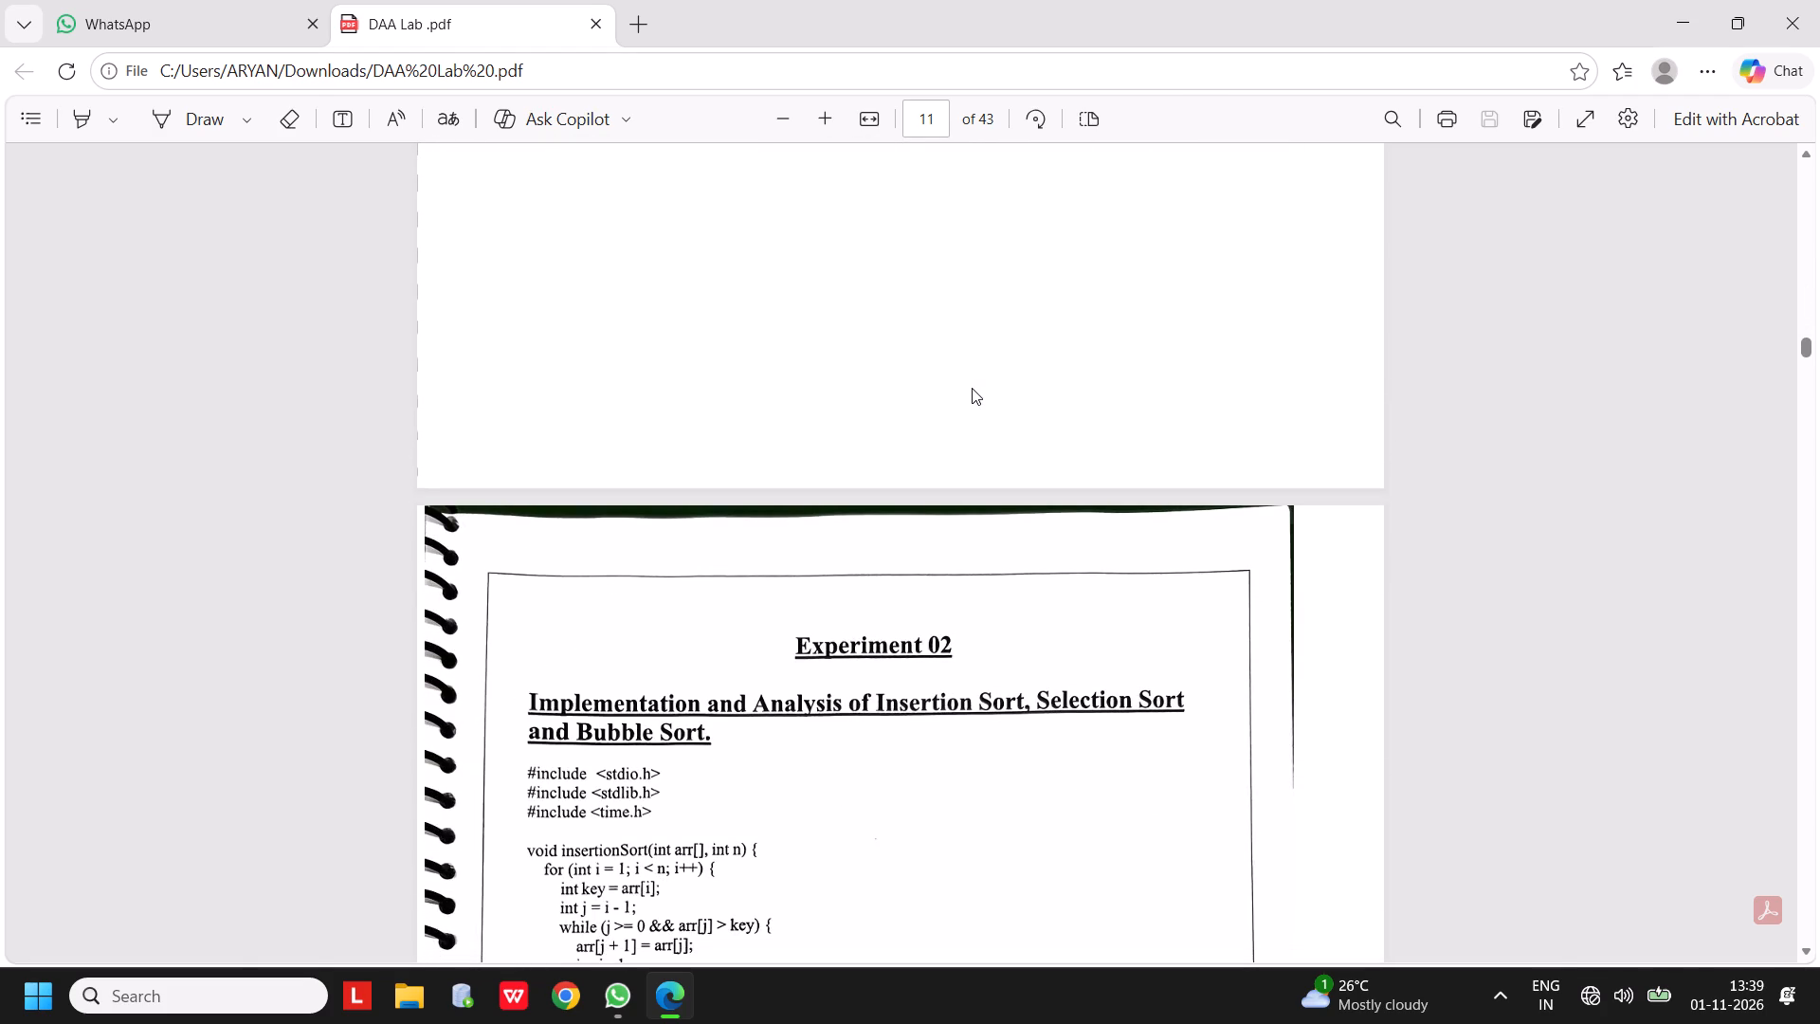
pyautogui.scroll(1, 972, 388)
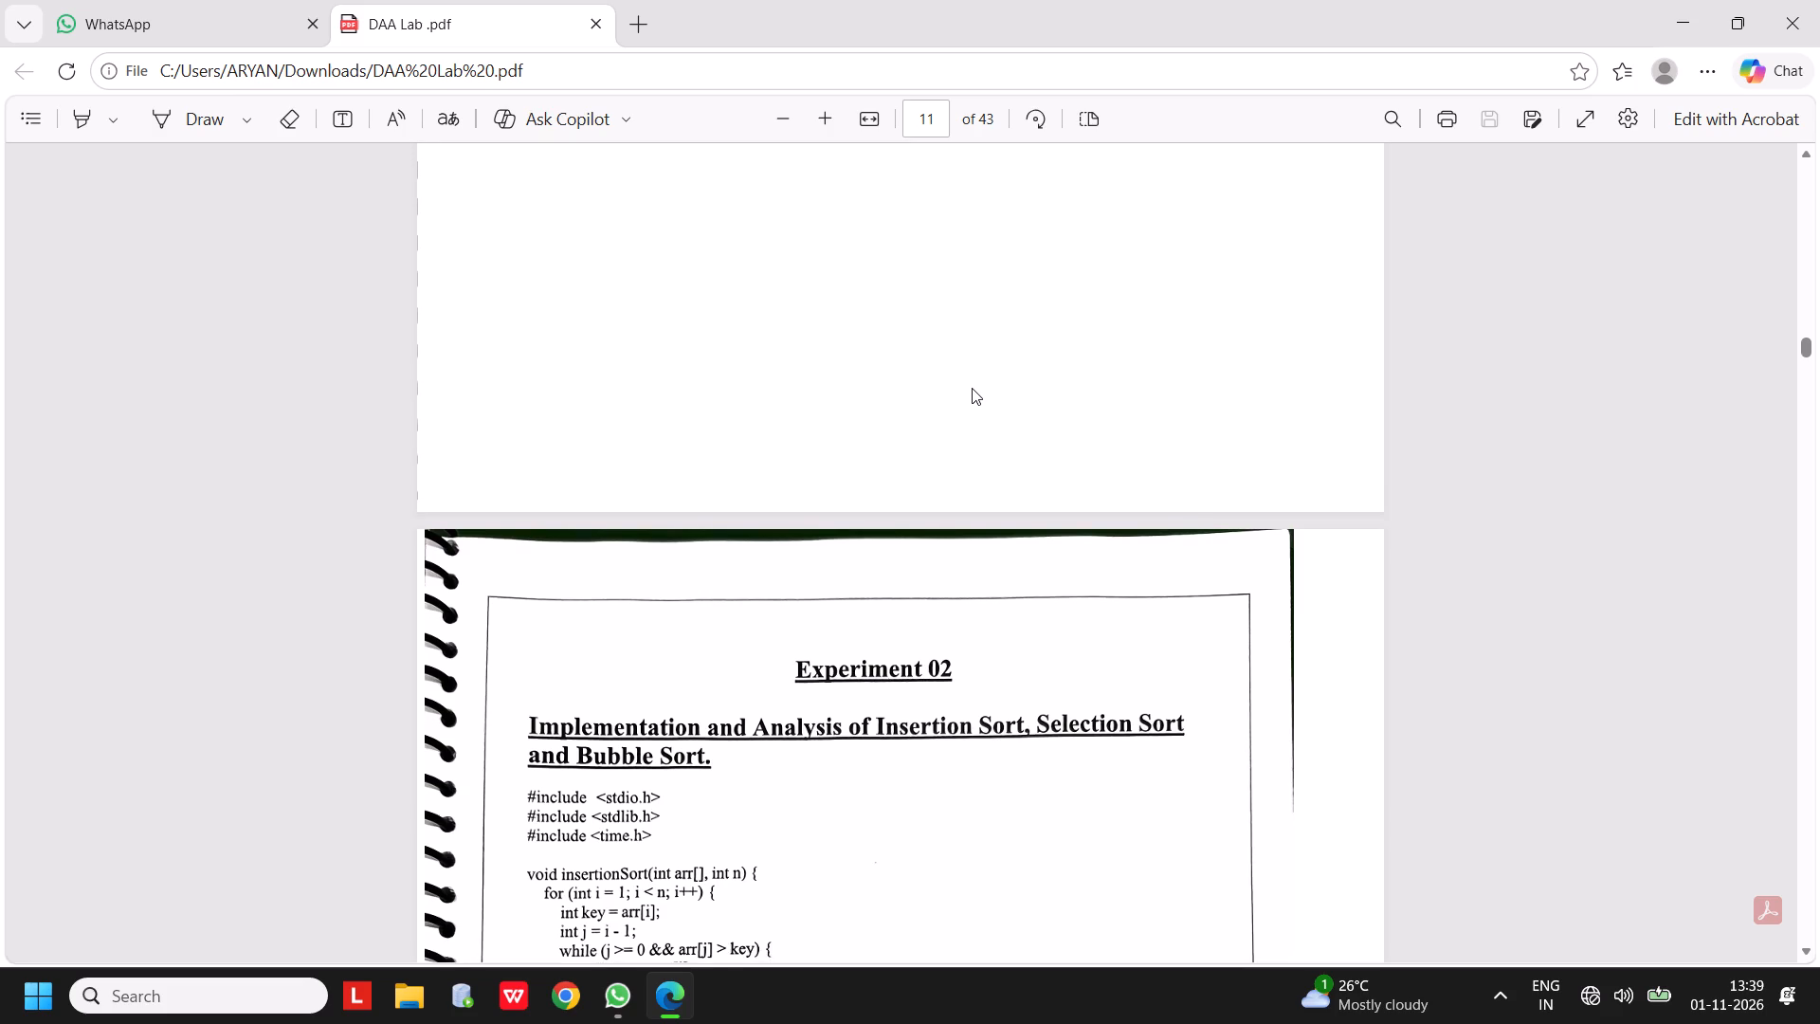
pyautogui.scroll(1, 972, 388)
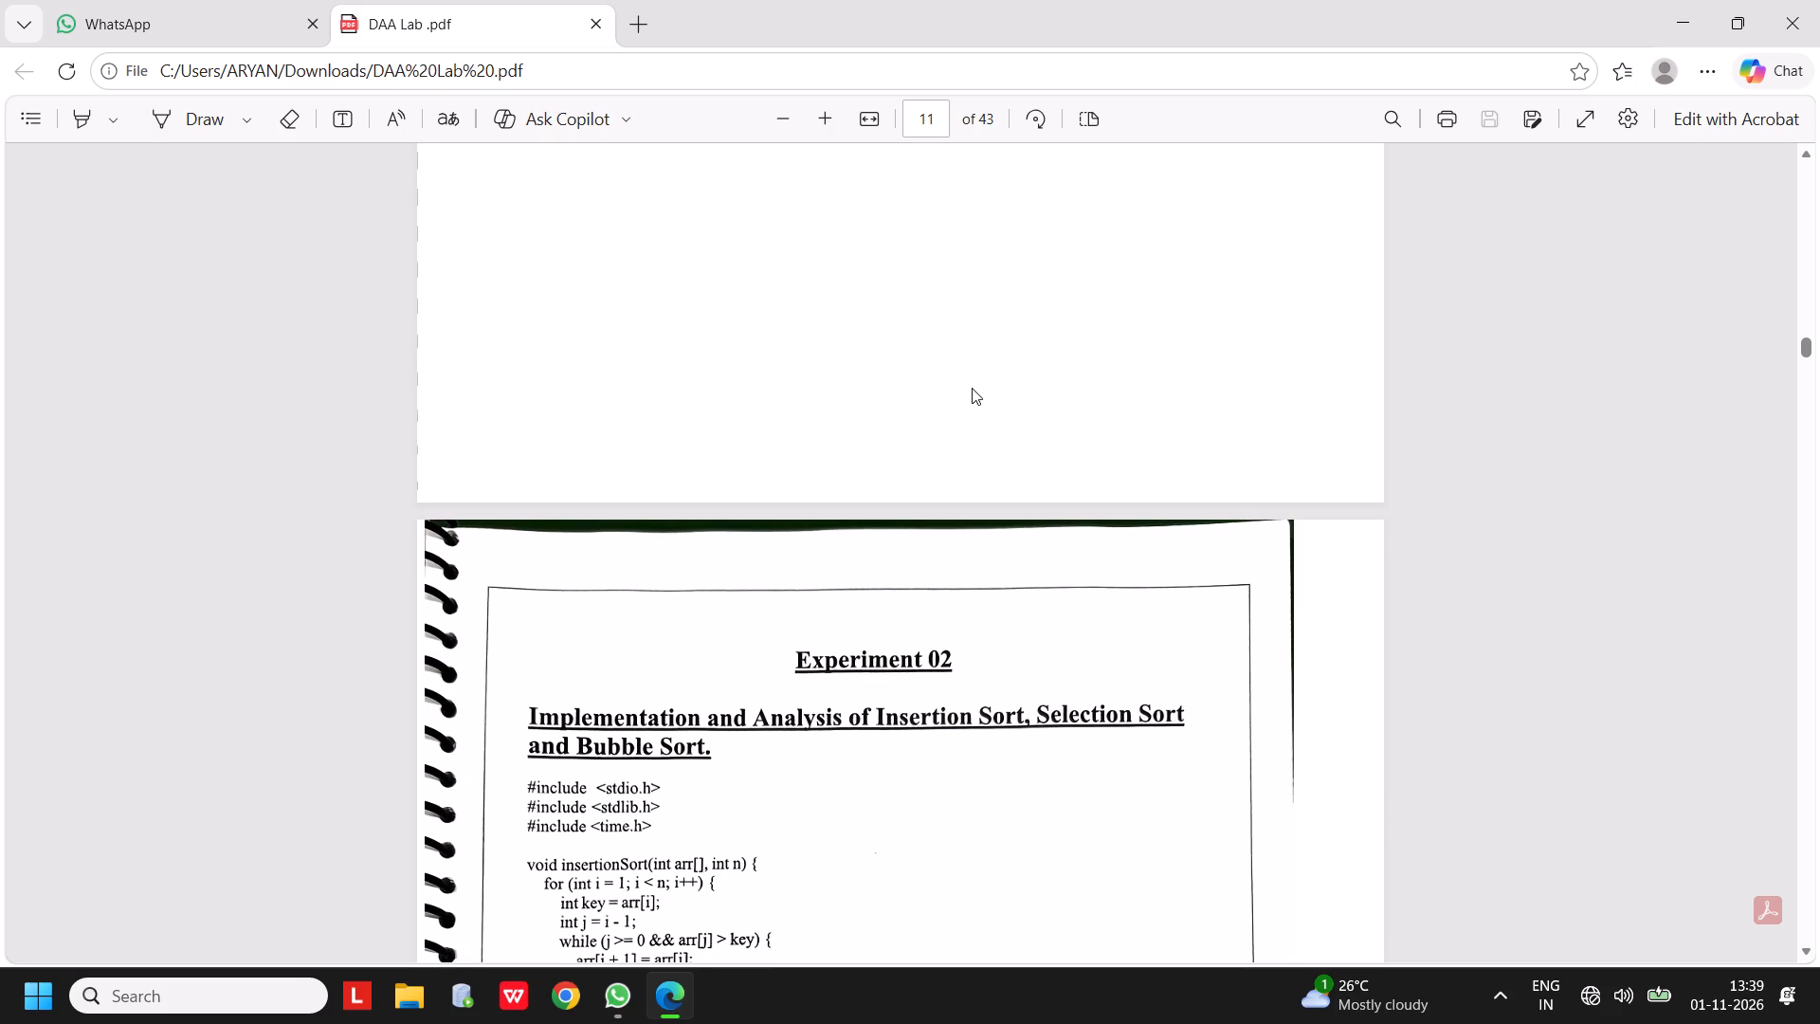
pyautogui.scroll(1, 972, 388)
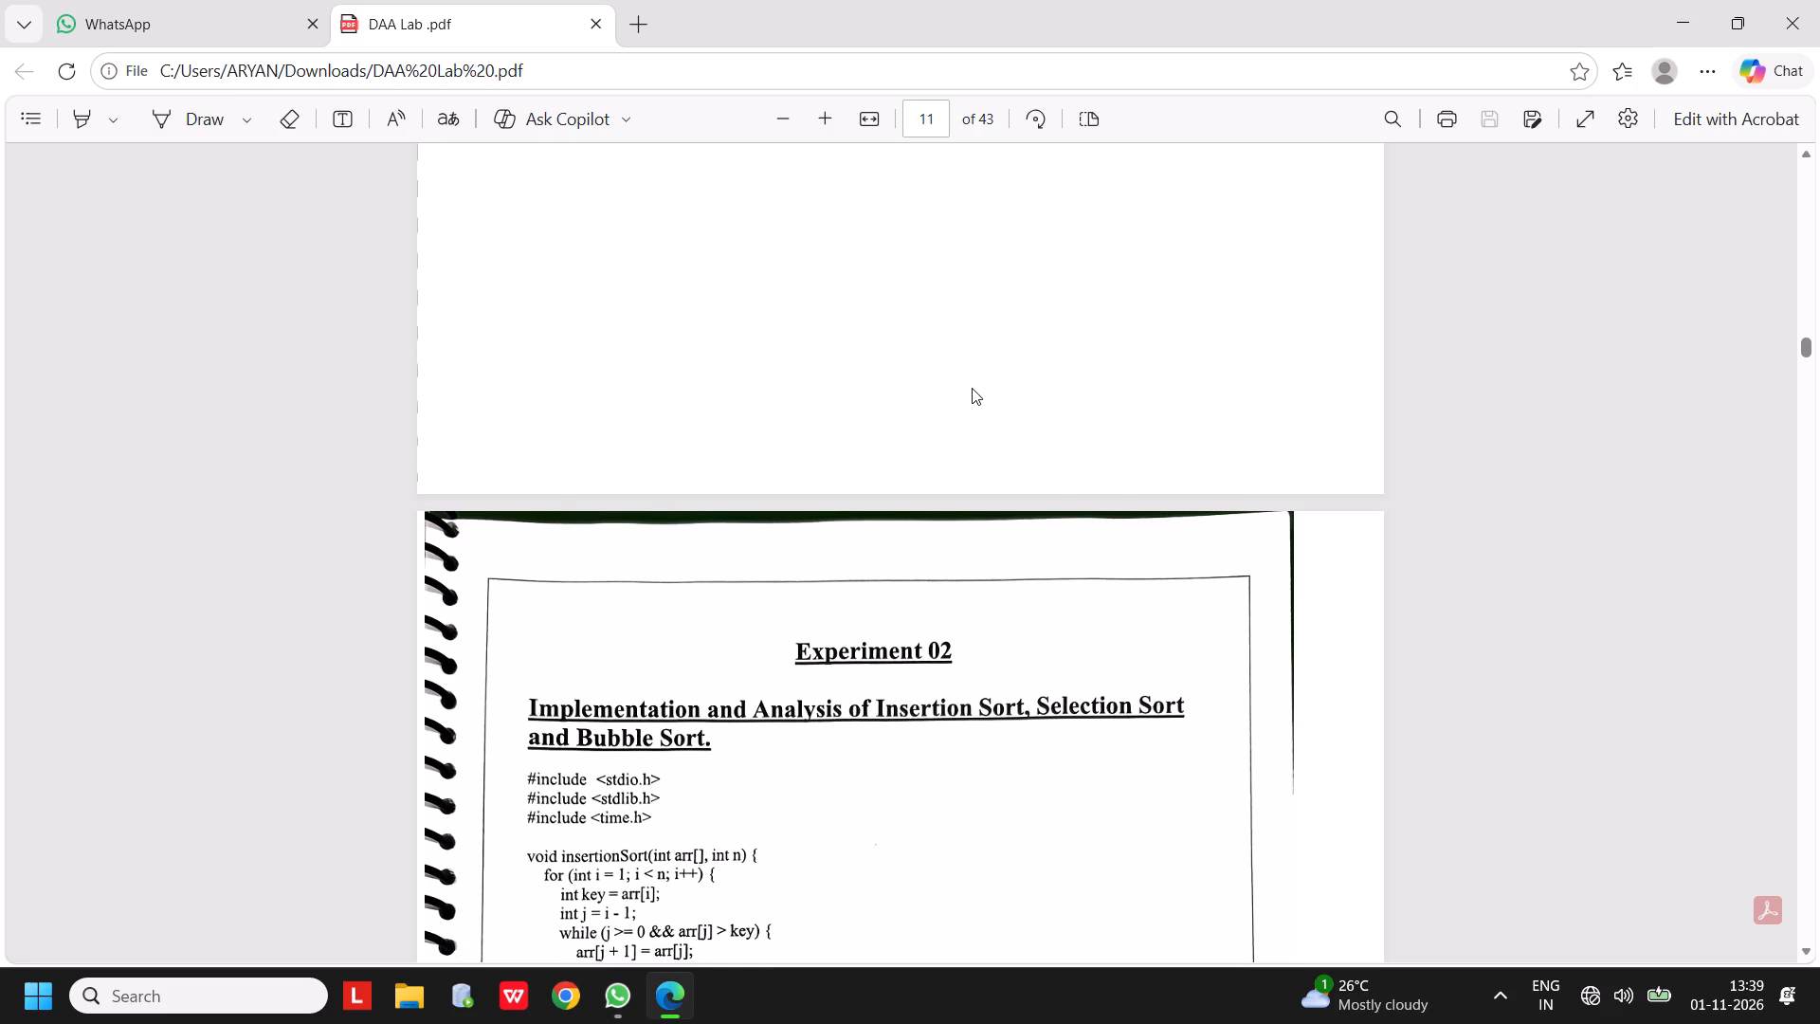
pyautogui.scroll(1, 972, 388)
# Re-read Experiment 01 on pages 8 and 9, examining the linear and binary search code, timing output and complexity analysis.
pyautogui.scroll(-1, 972, 388)
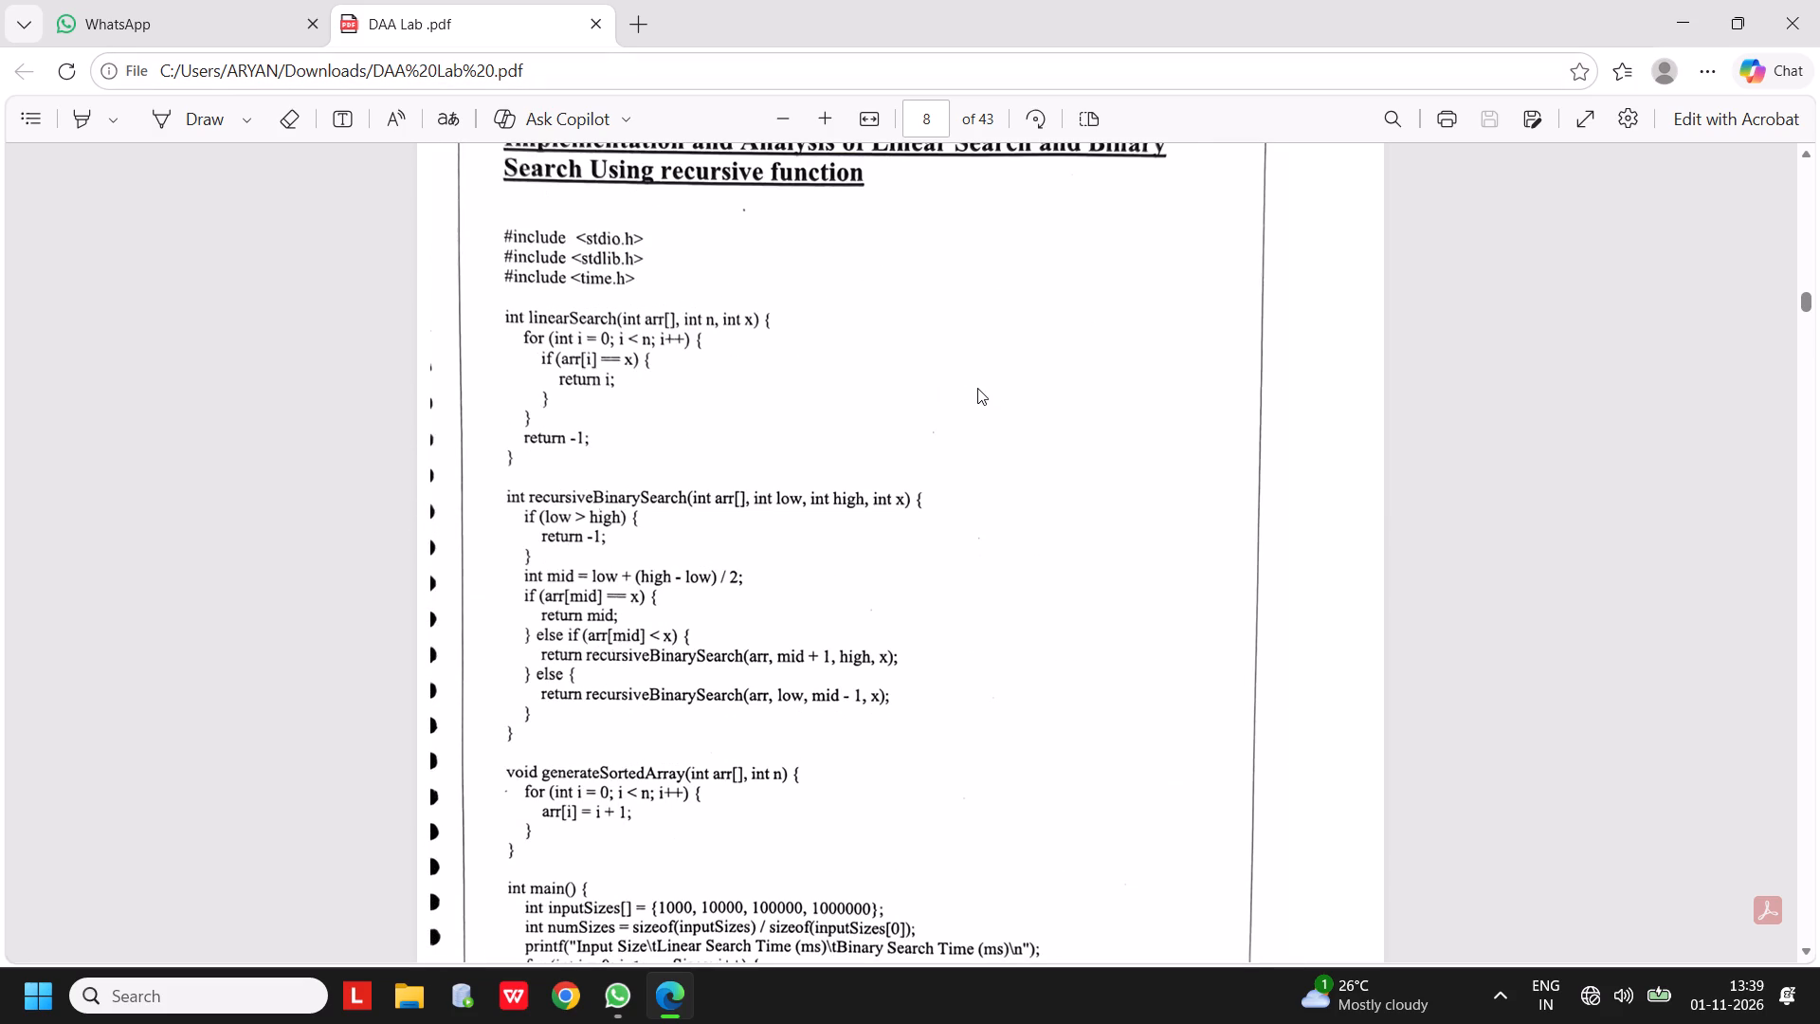
pyautogui.scroll(-6, 977, 388)
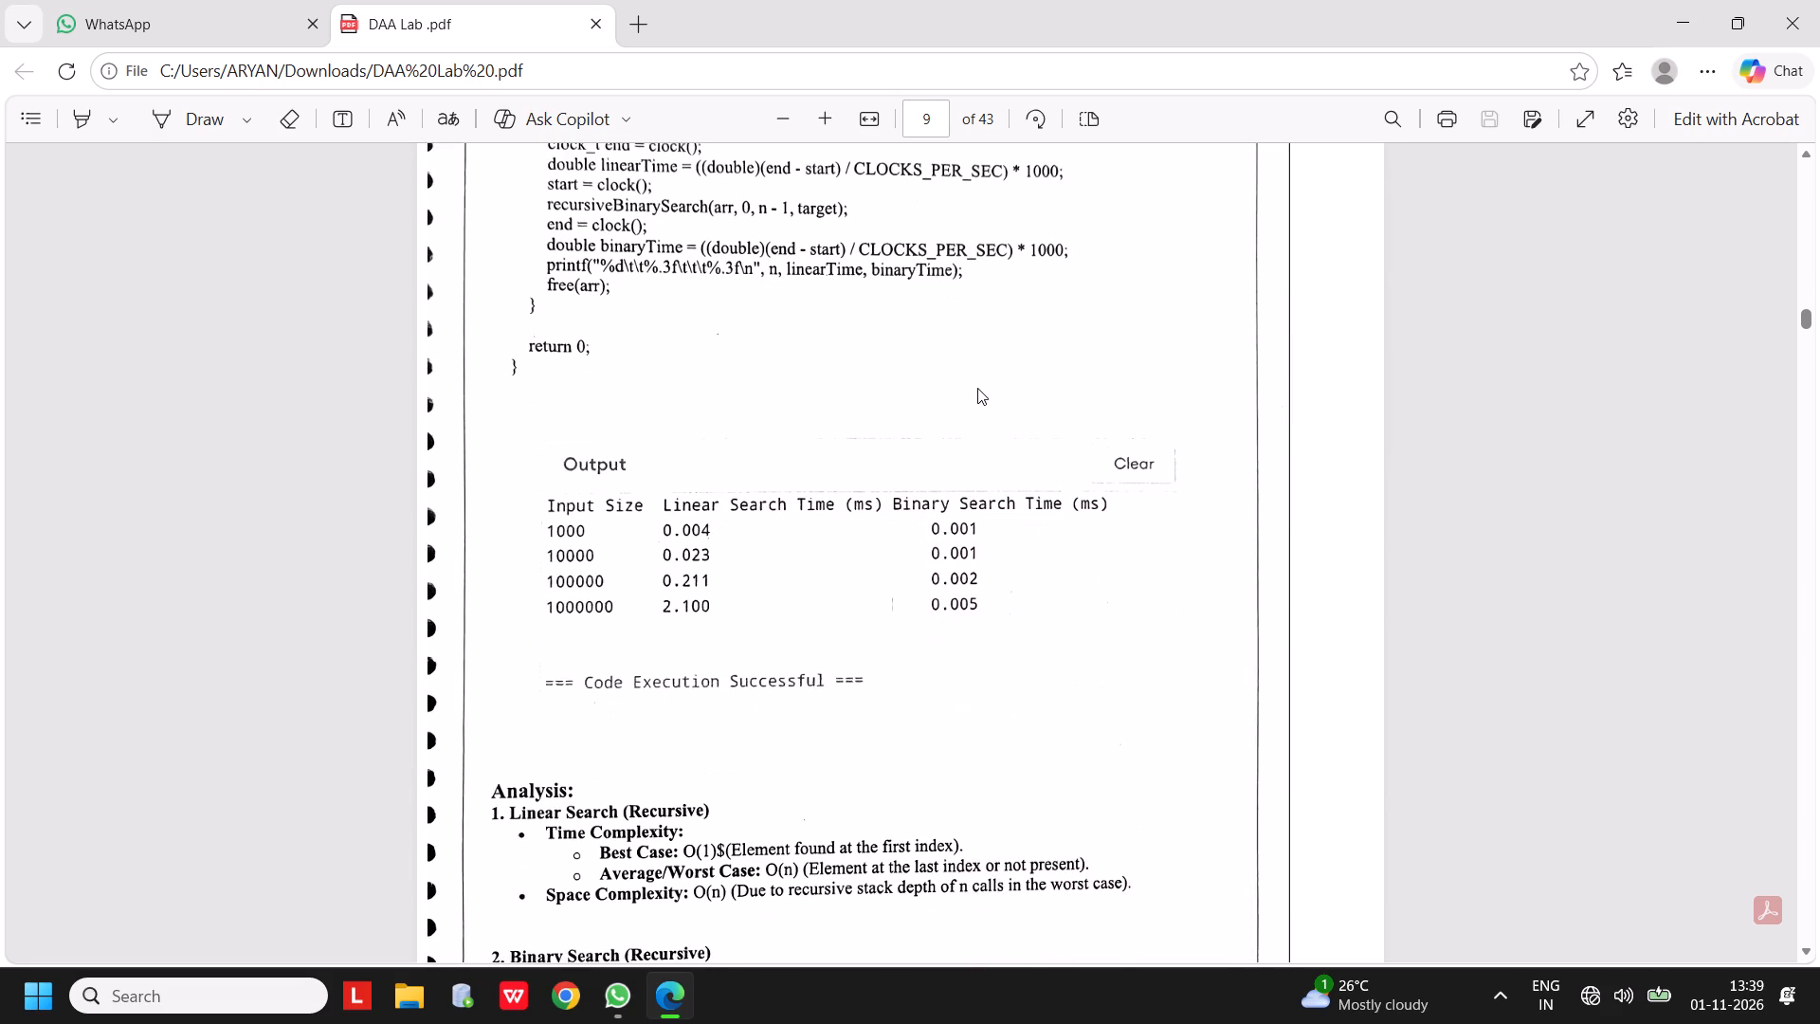
pyautogui.scroll(6, 977, 388)
pyautogui.scroll(-1, 977, 388)
pyautogui.scroll(1, 977, 388)
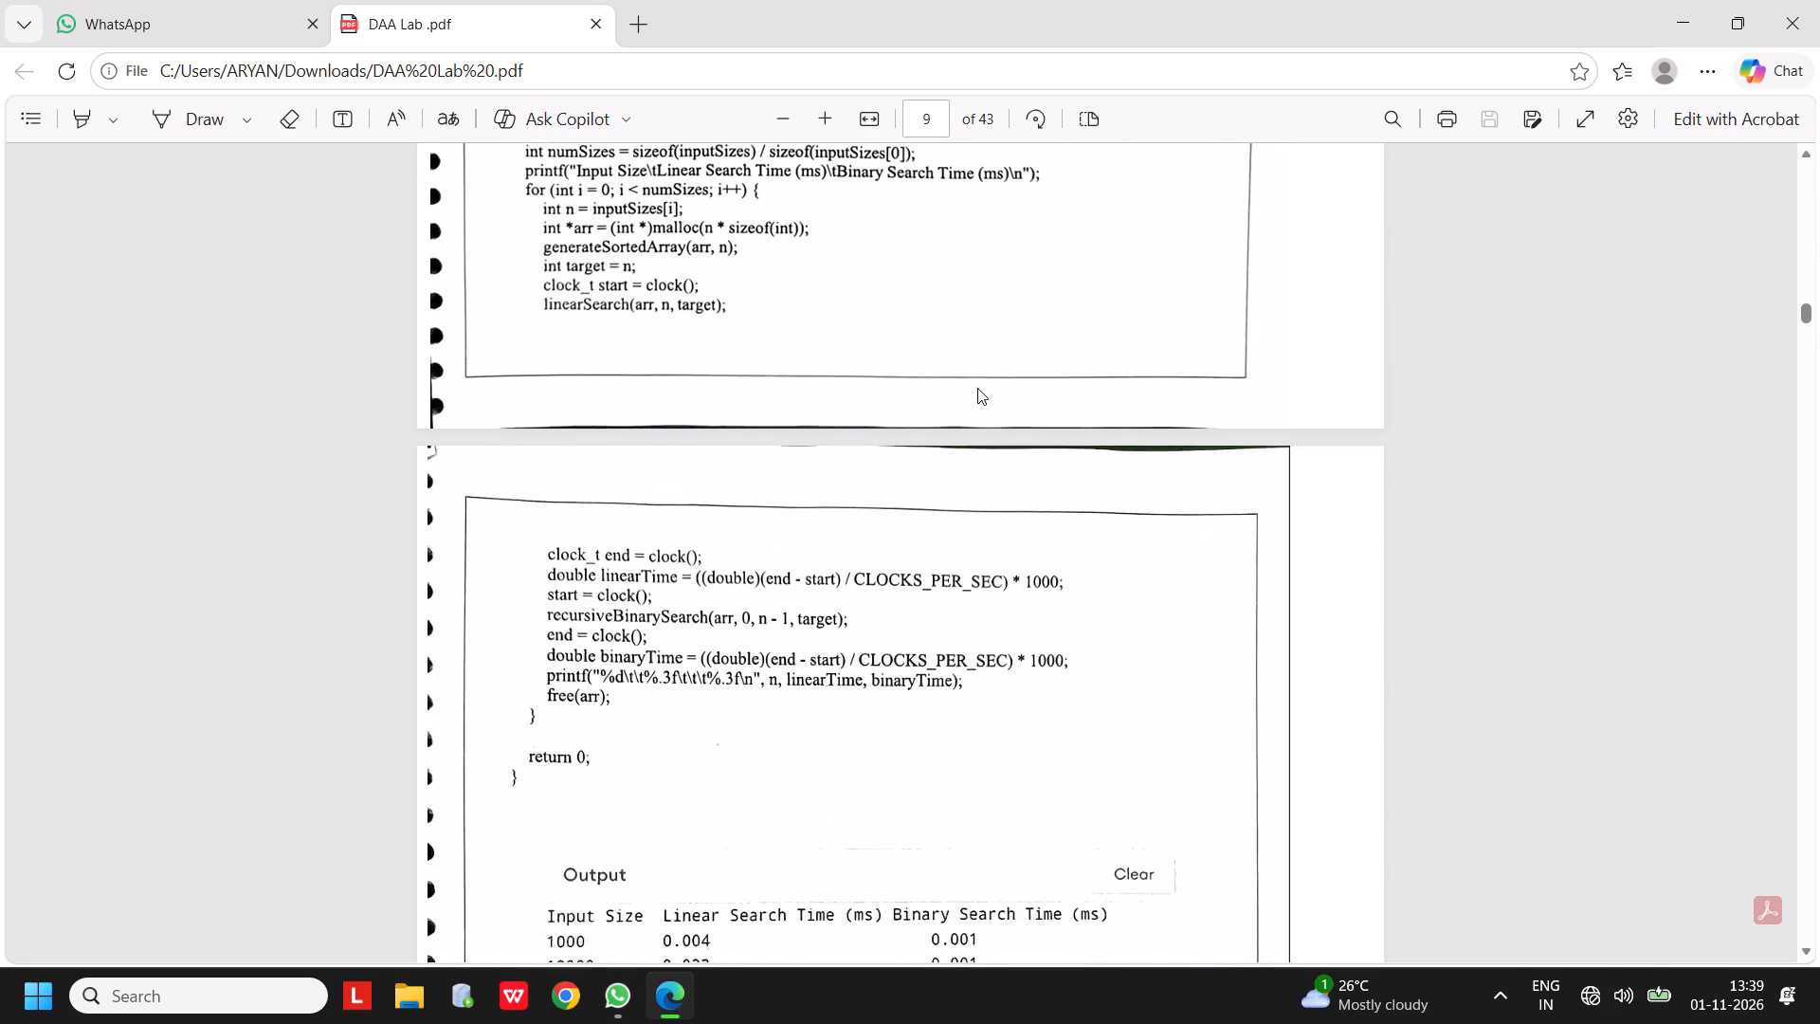
pyautogui.scroll(1, 977, 388)
pyautogui.hscroll(1, 977, 388)
pyautogui.scroll(-1, 977, 388)
pyautogui.scroll(1, 977, 388)
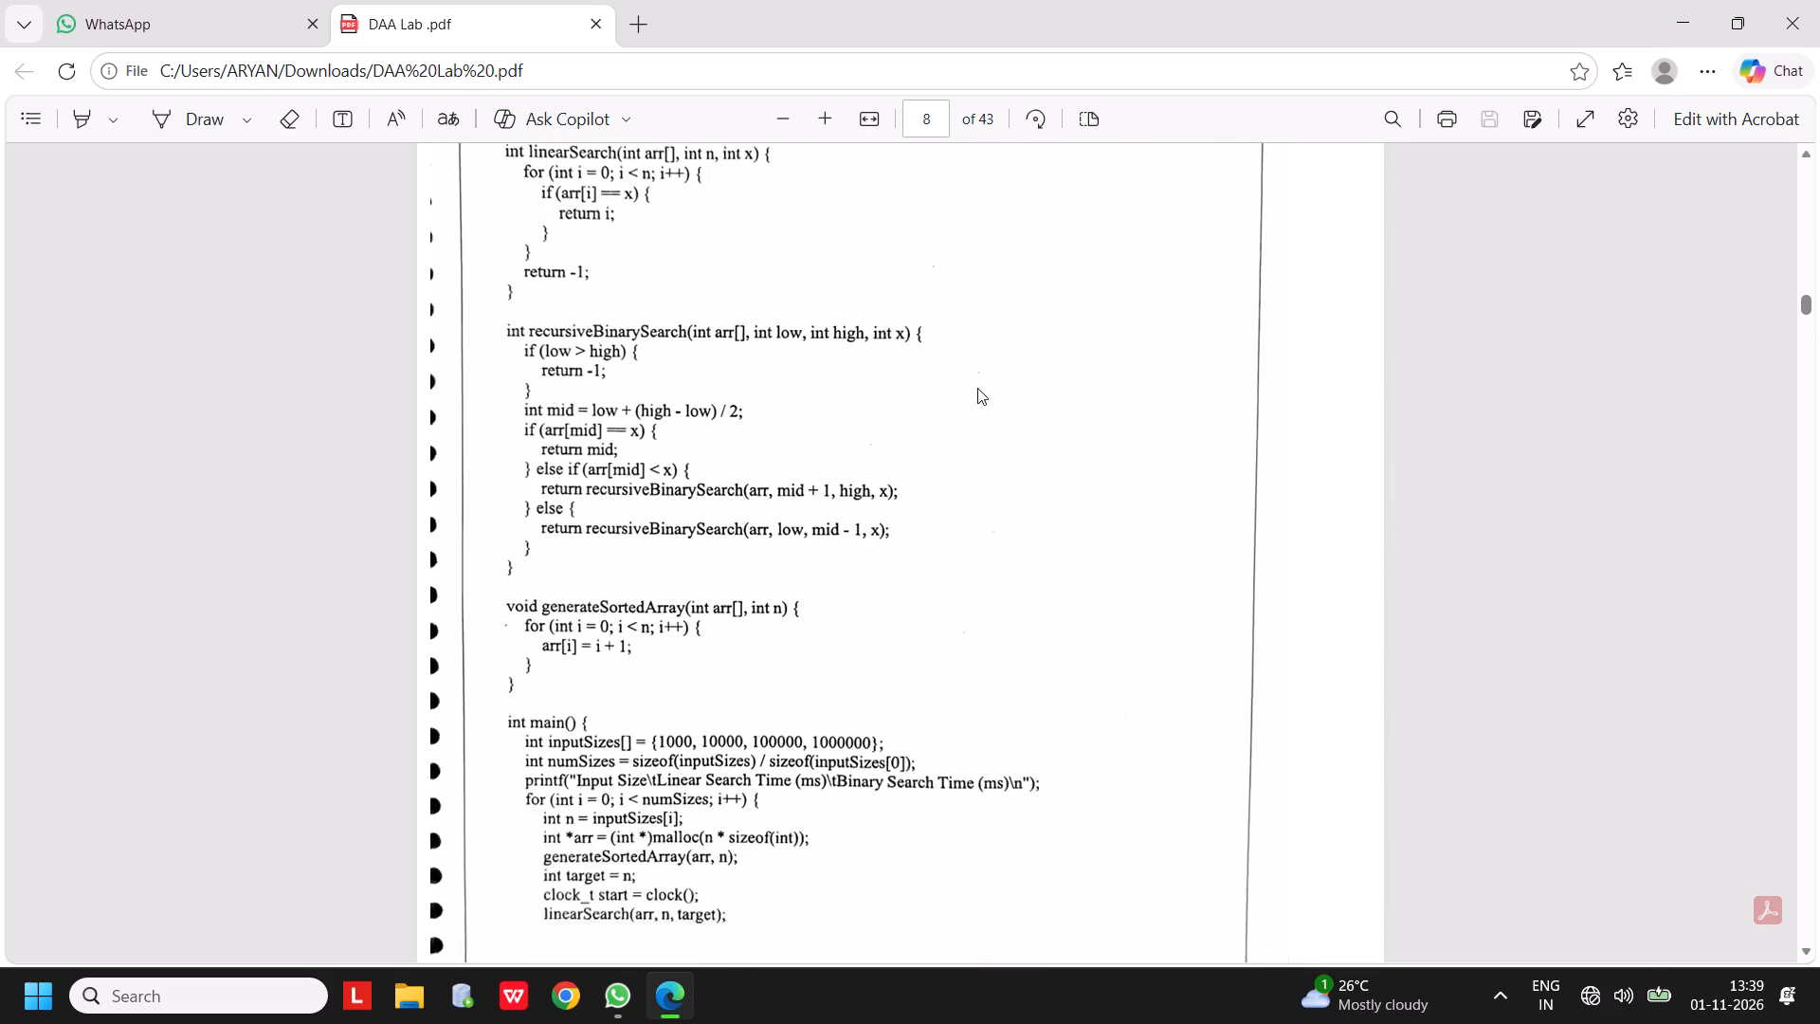
pyautogui.scroll(3, 977, 388)
pyautogui.scroll(-4, 977, 388)
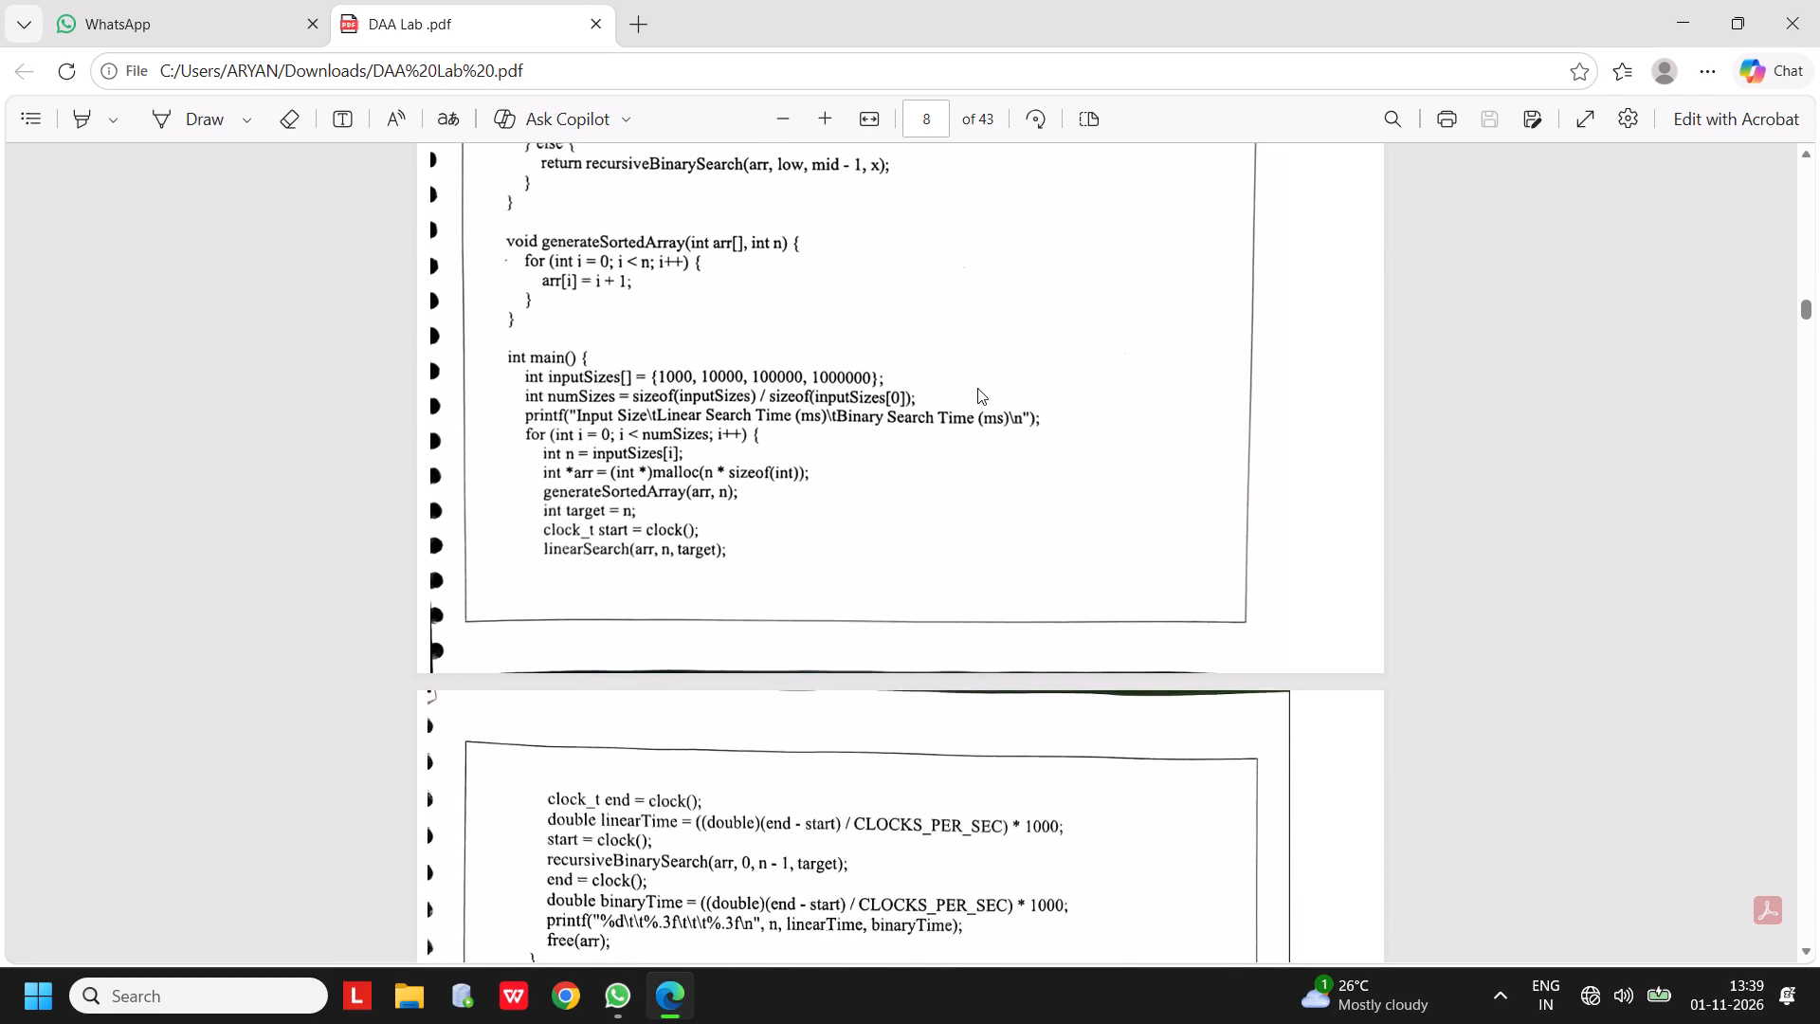
pyautogui.scroll(-6, 977, 388)
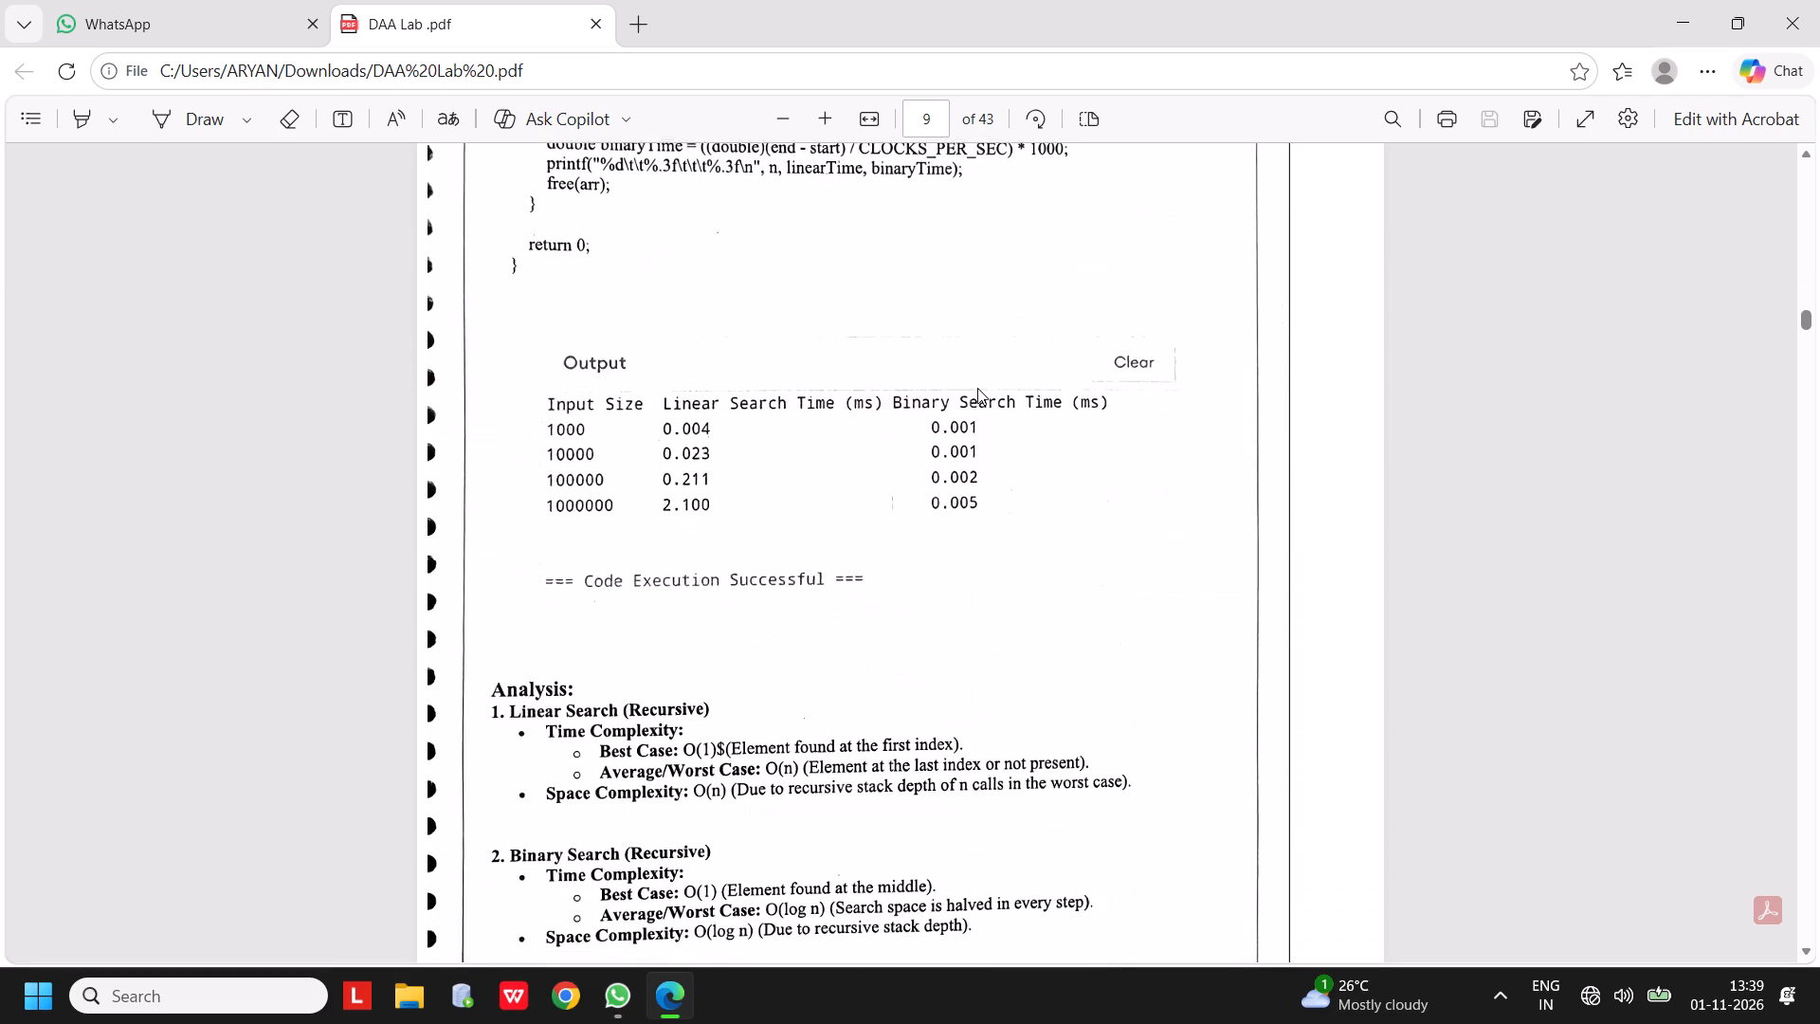
pyautogui.scroll(-1, 977, 388)
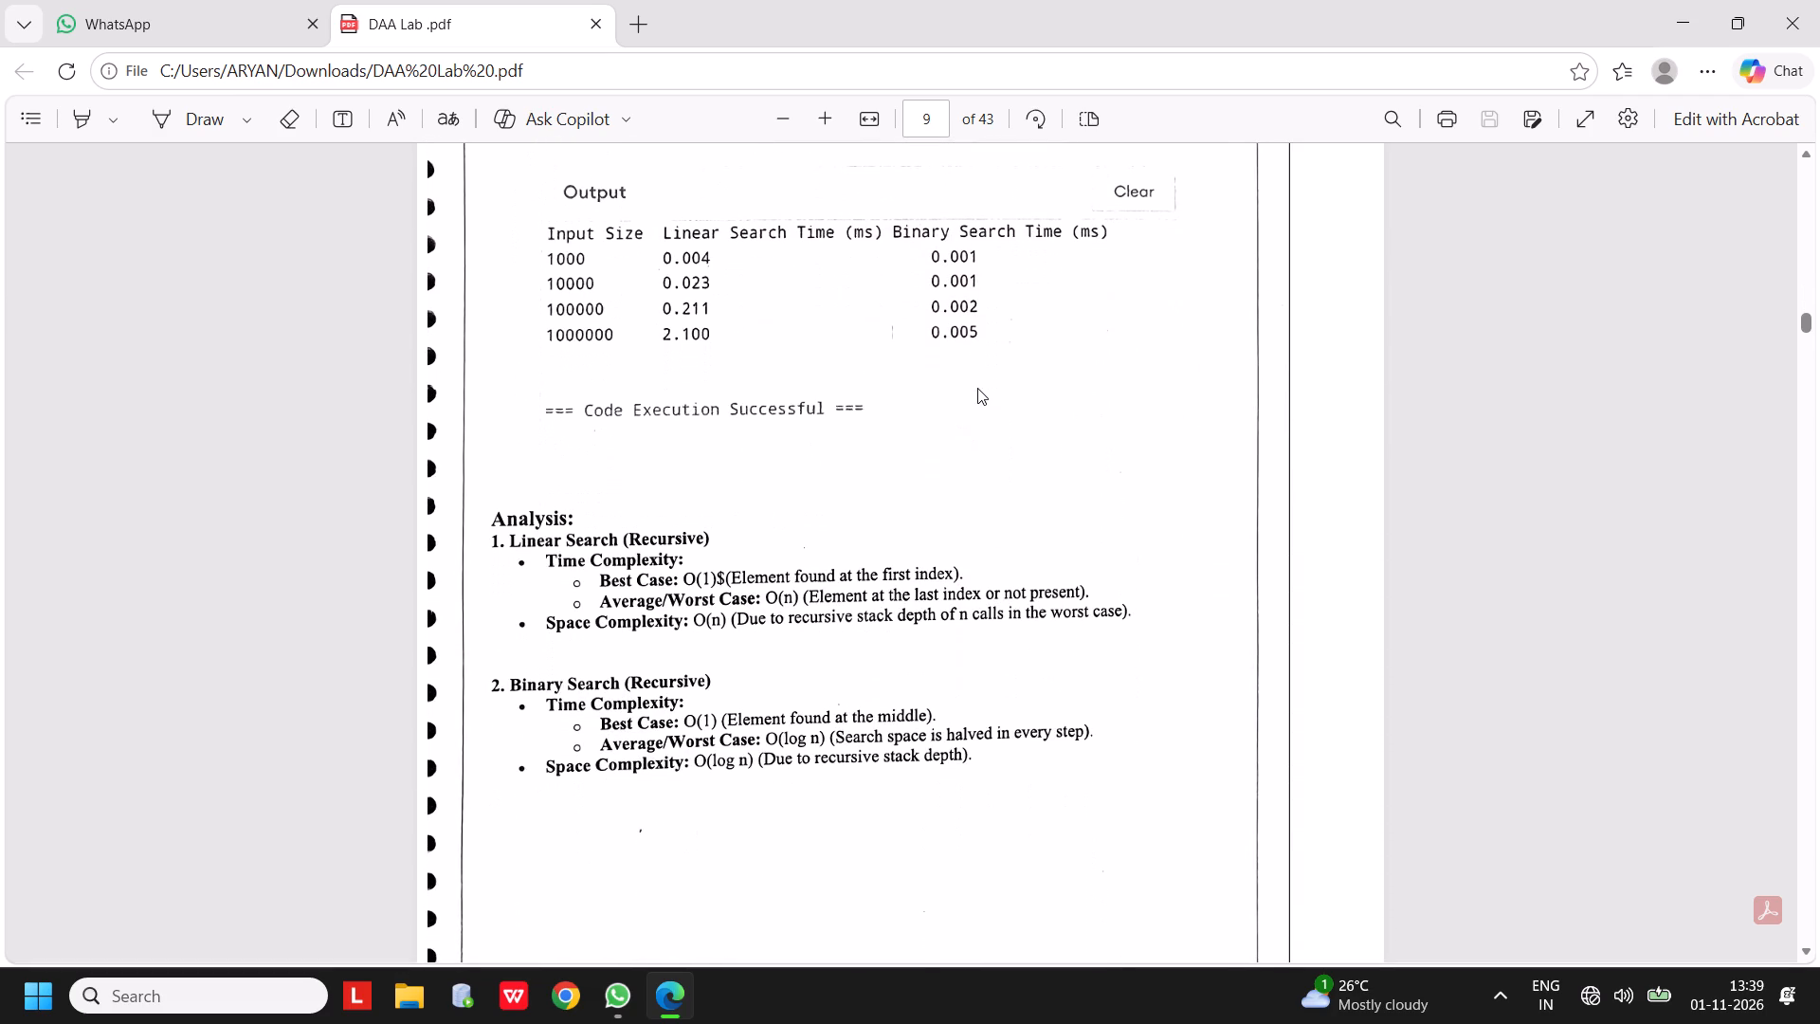
pyautogui.scroll(-1, 977, 388)
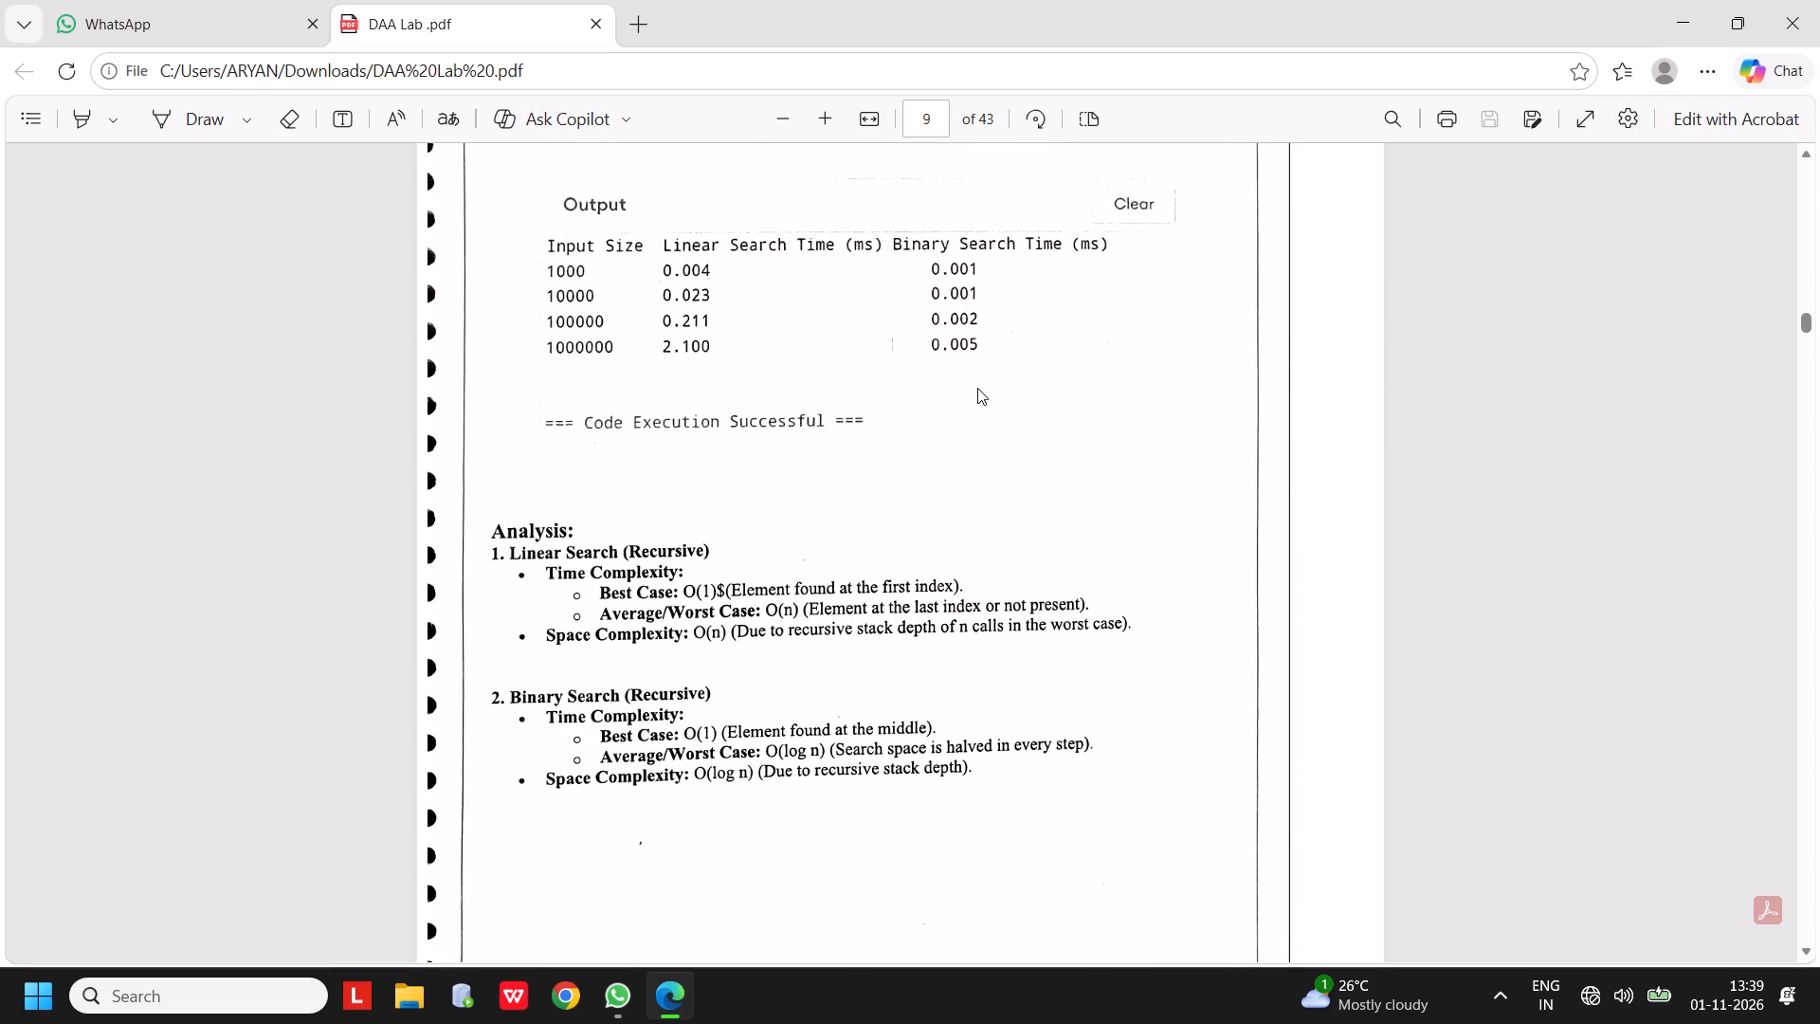
pyautogui.scroll(1, 977, 388)
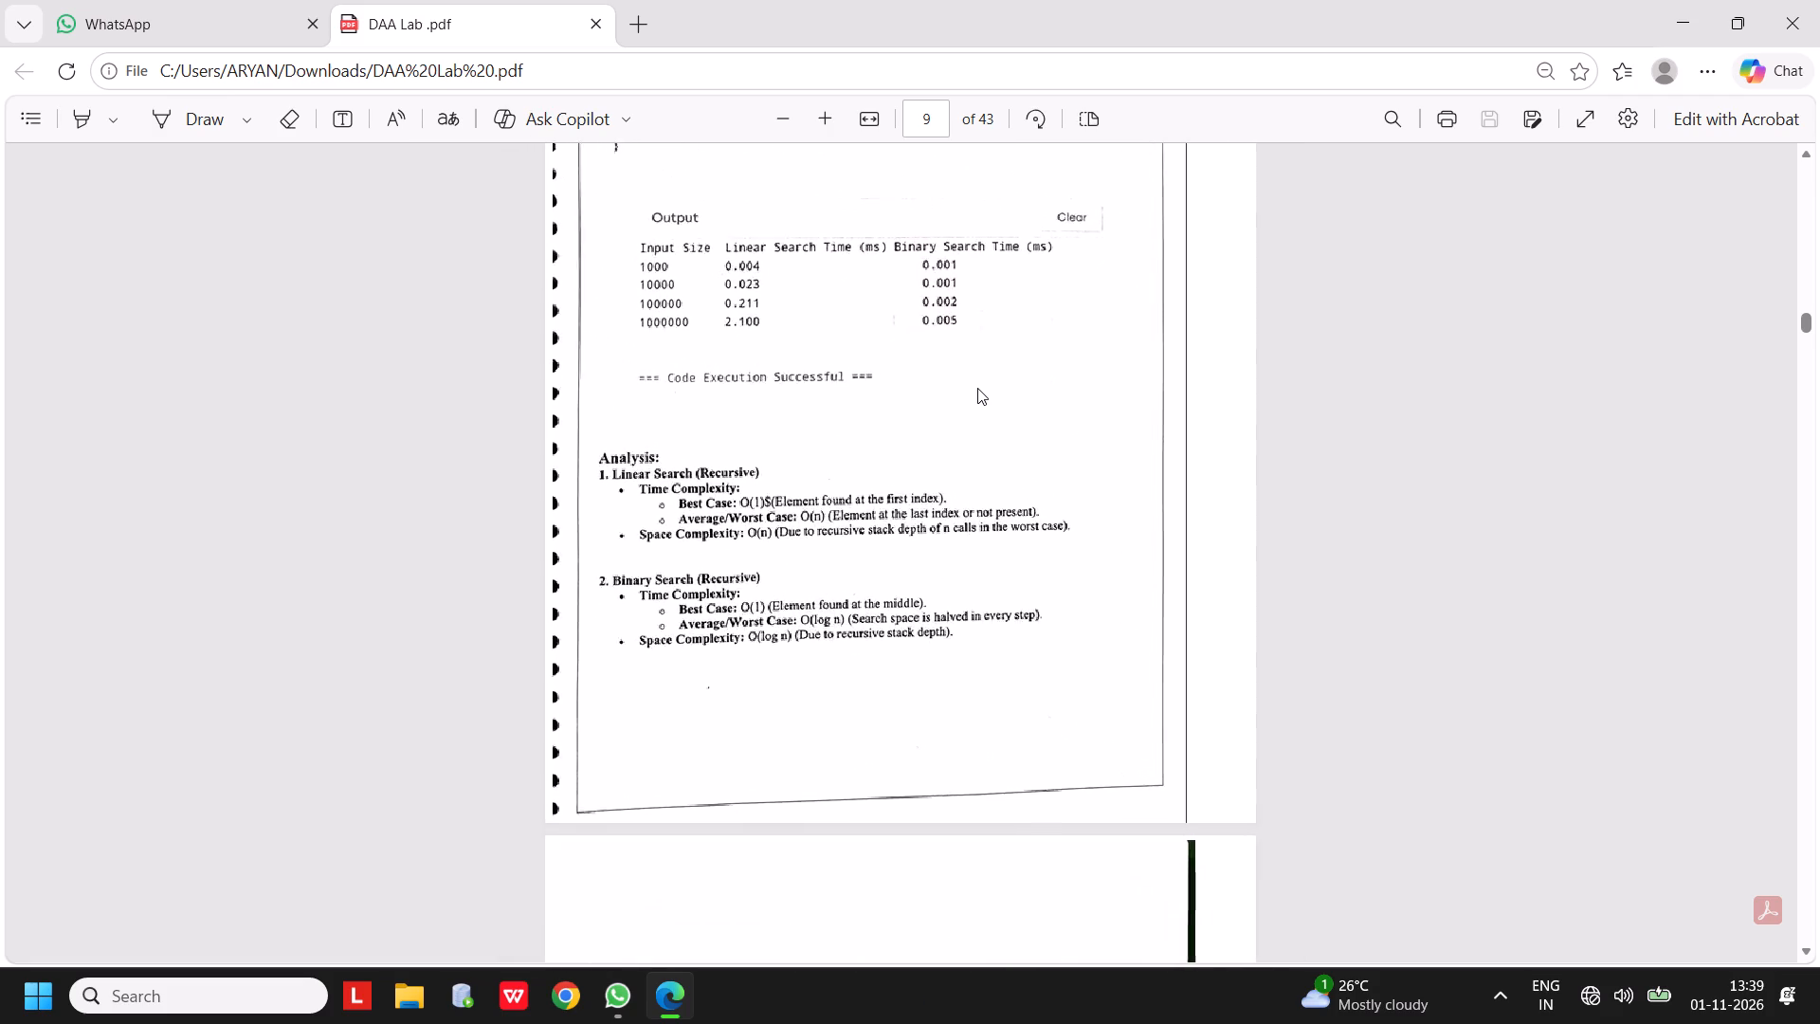
# Capture a rectangular screenshot of page 9 covering Experiment 01's output table and the linear and binary search analysis.
pyautogui.scroll(1, 977, 388)
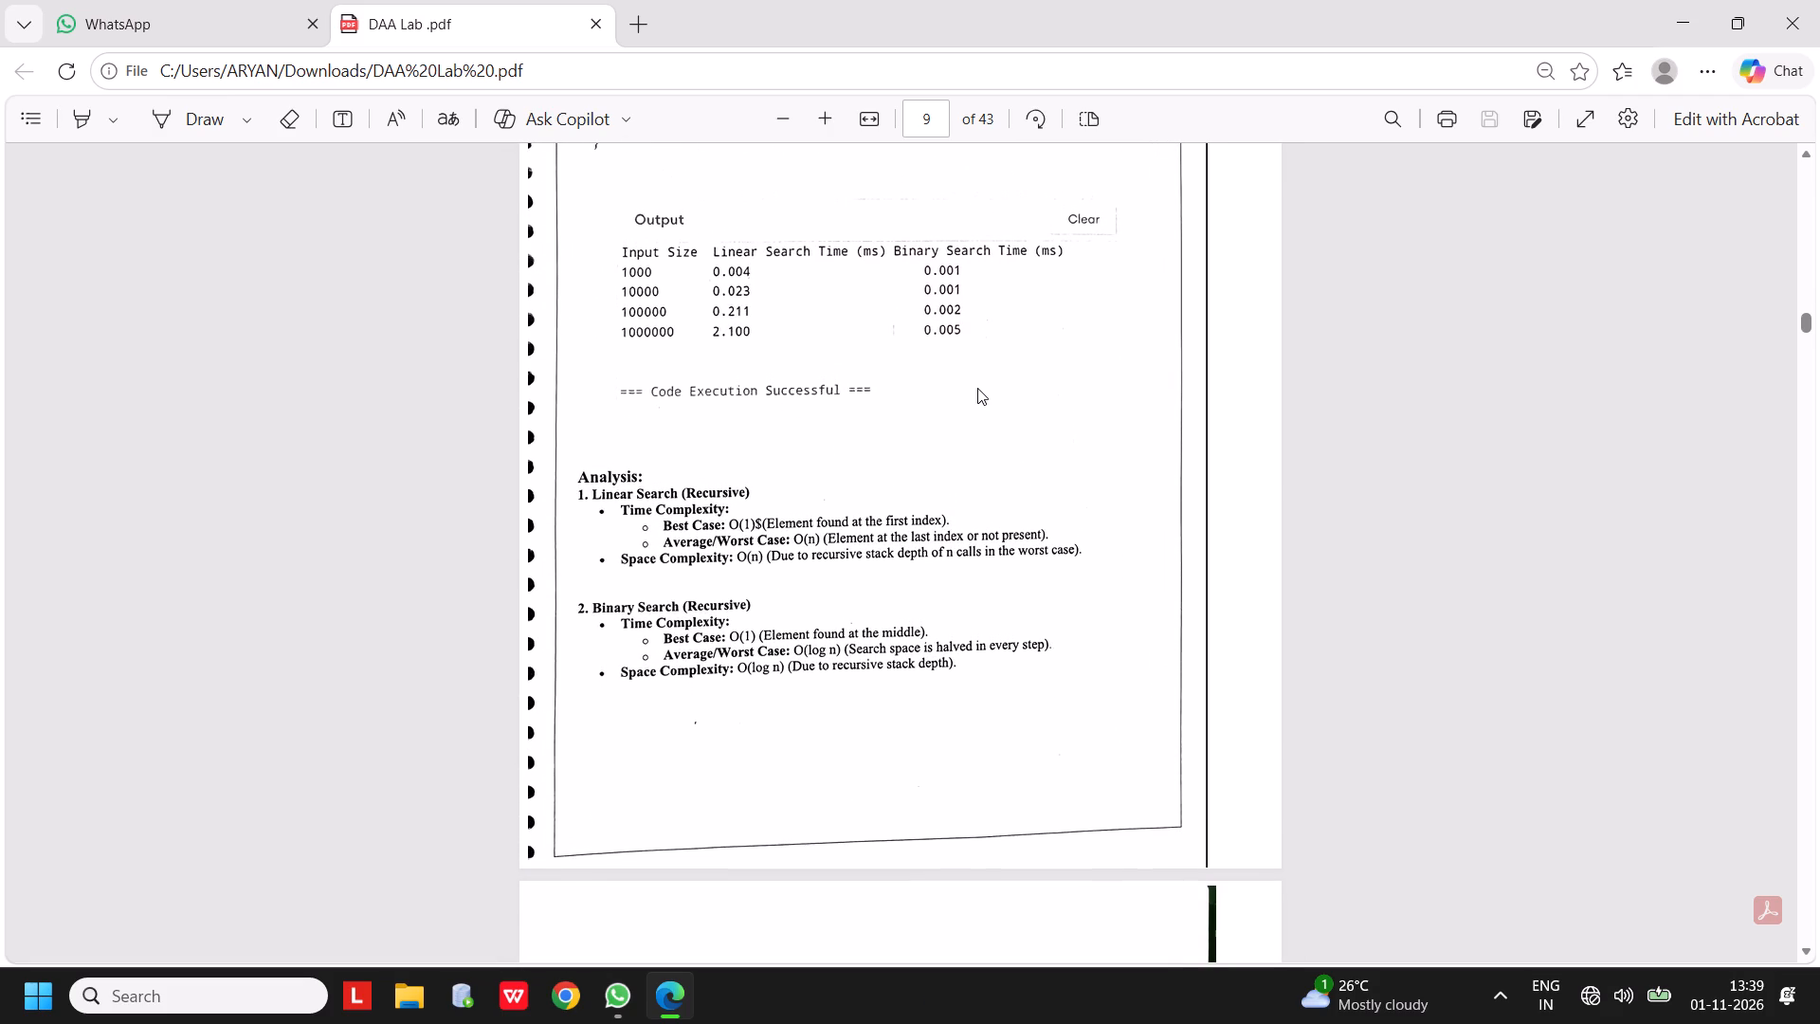
pyautogui.scroll(1, 977, 388)
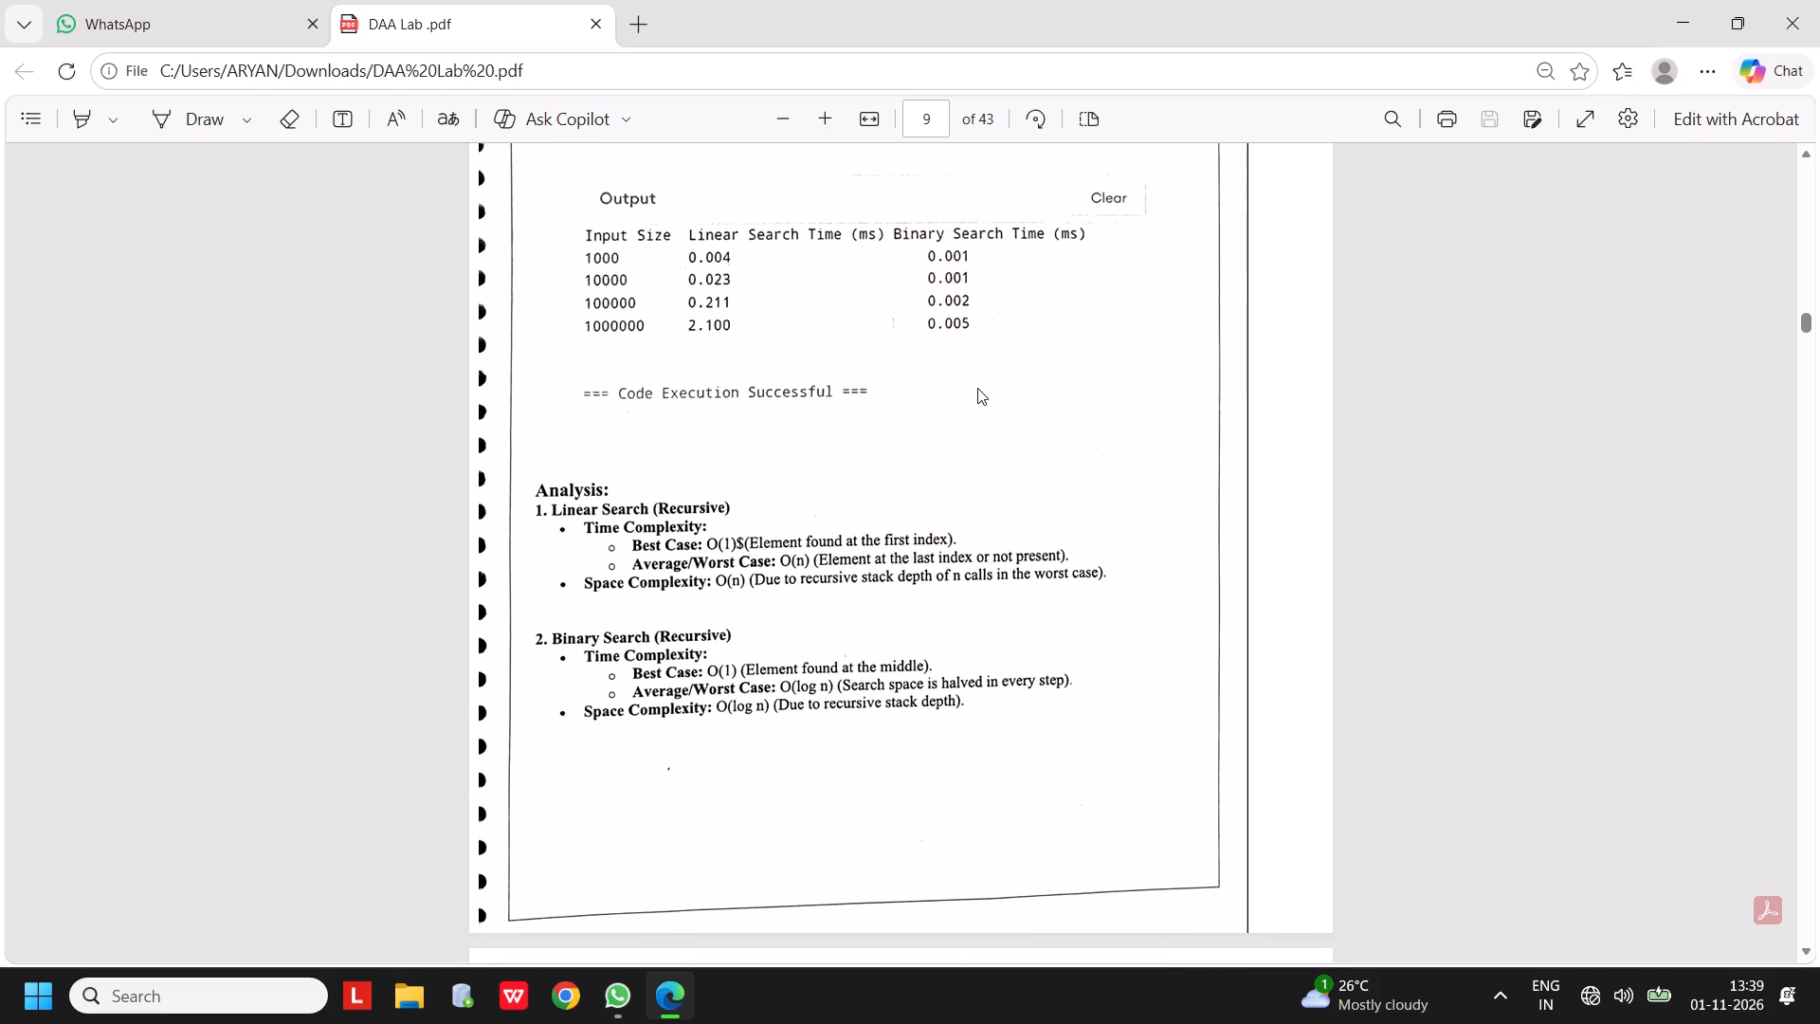
pyautogui.press('shift+super+s')
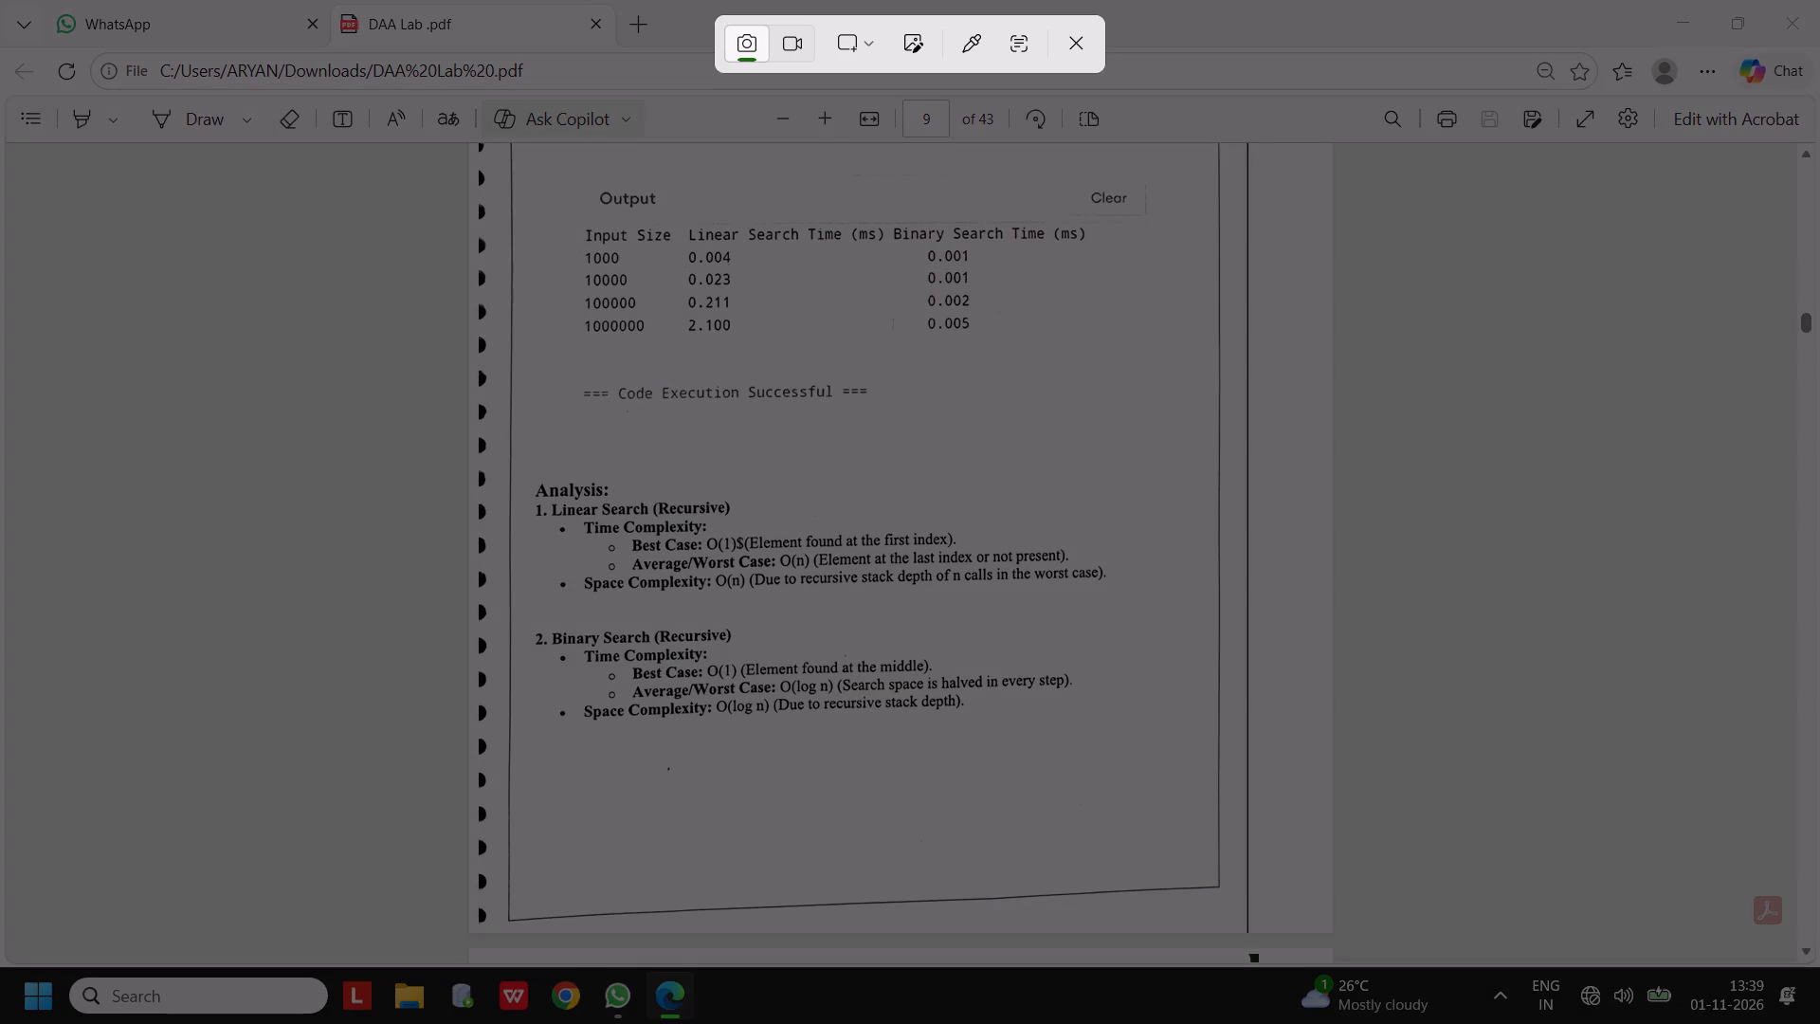
pyautogui.moveTo(516, 156); pyautogui.dragTo(709, 406)
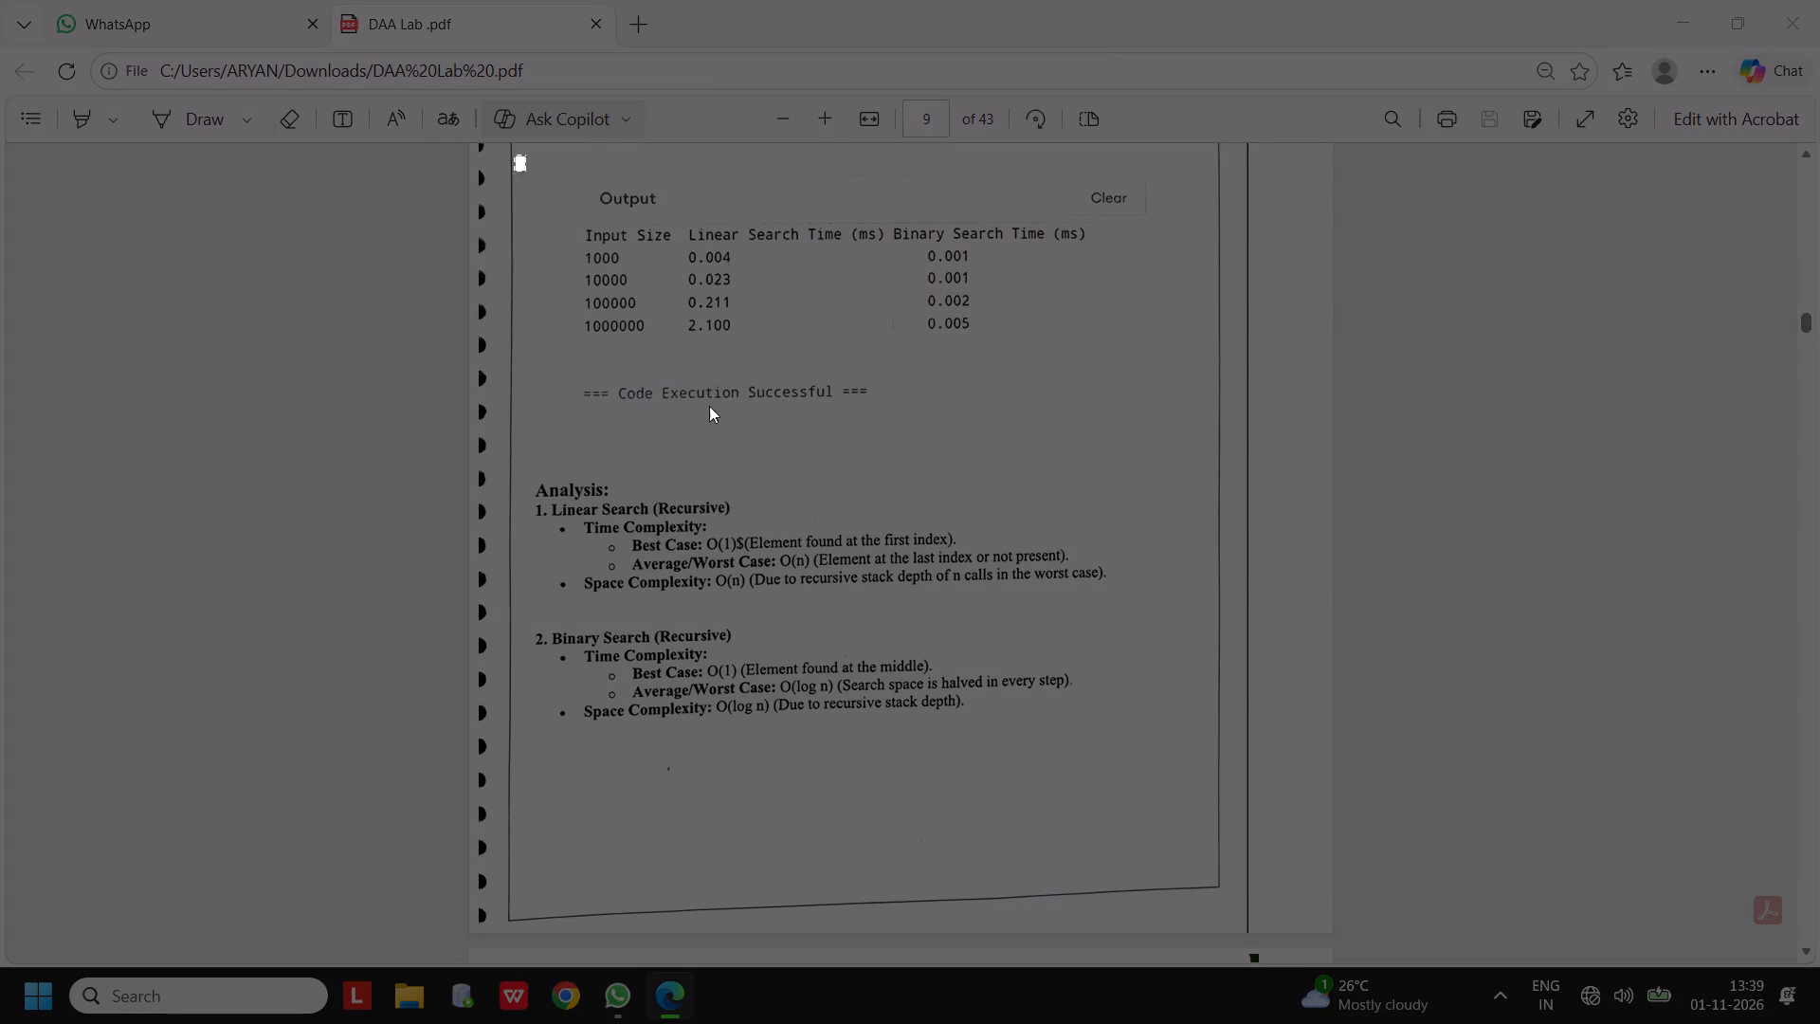
pyautogui.moveTo(709, 406); pyautogui.dragTo(1187, 763)
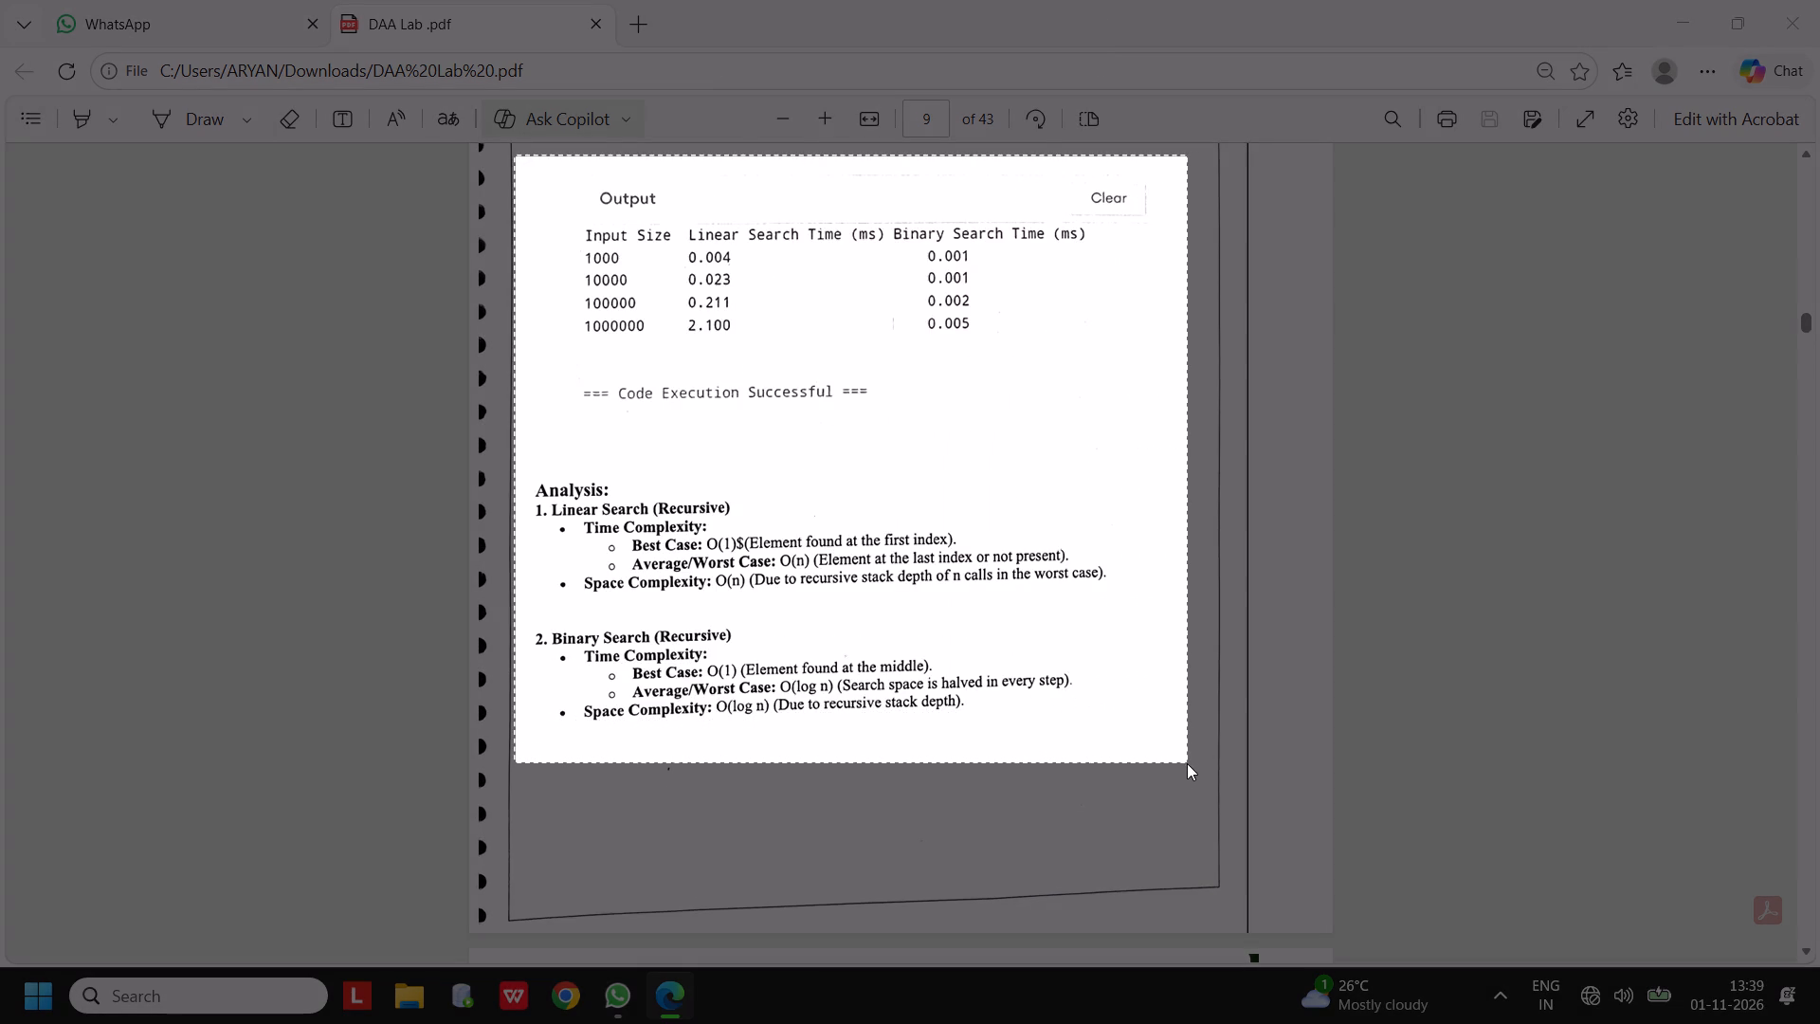
pyautogui.moveTo(1187, 763); pyautogui.dragTo(1186, 765)
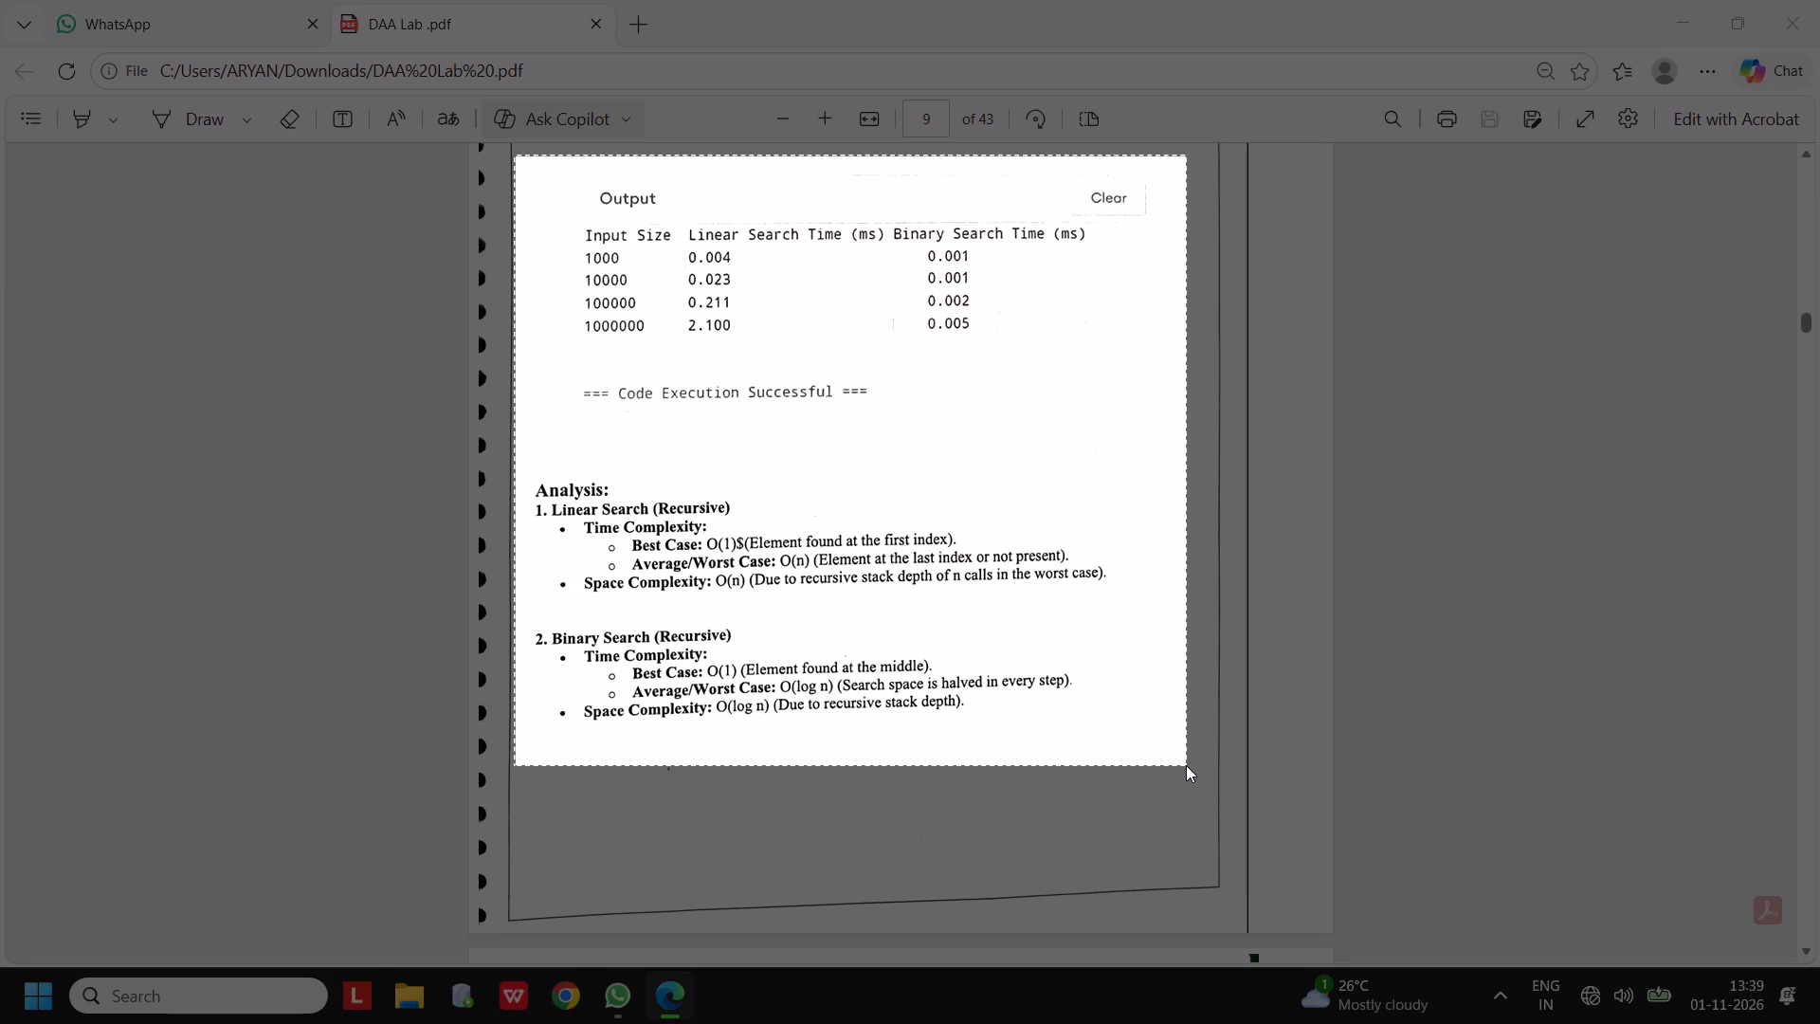
pyautogui.moveTo(1186, 765); pyautogui.dragTo(1192, 819)
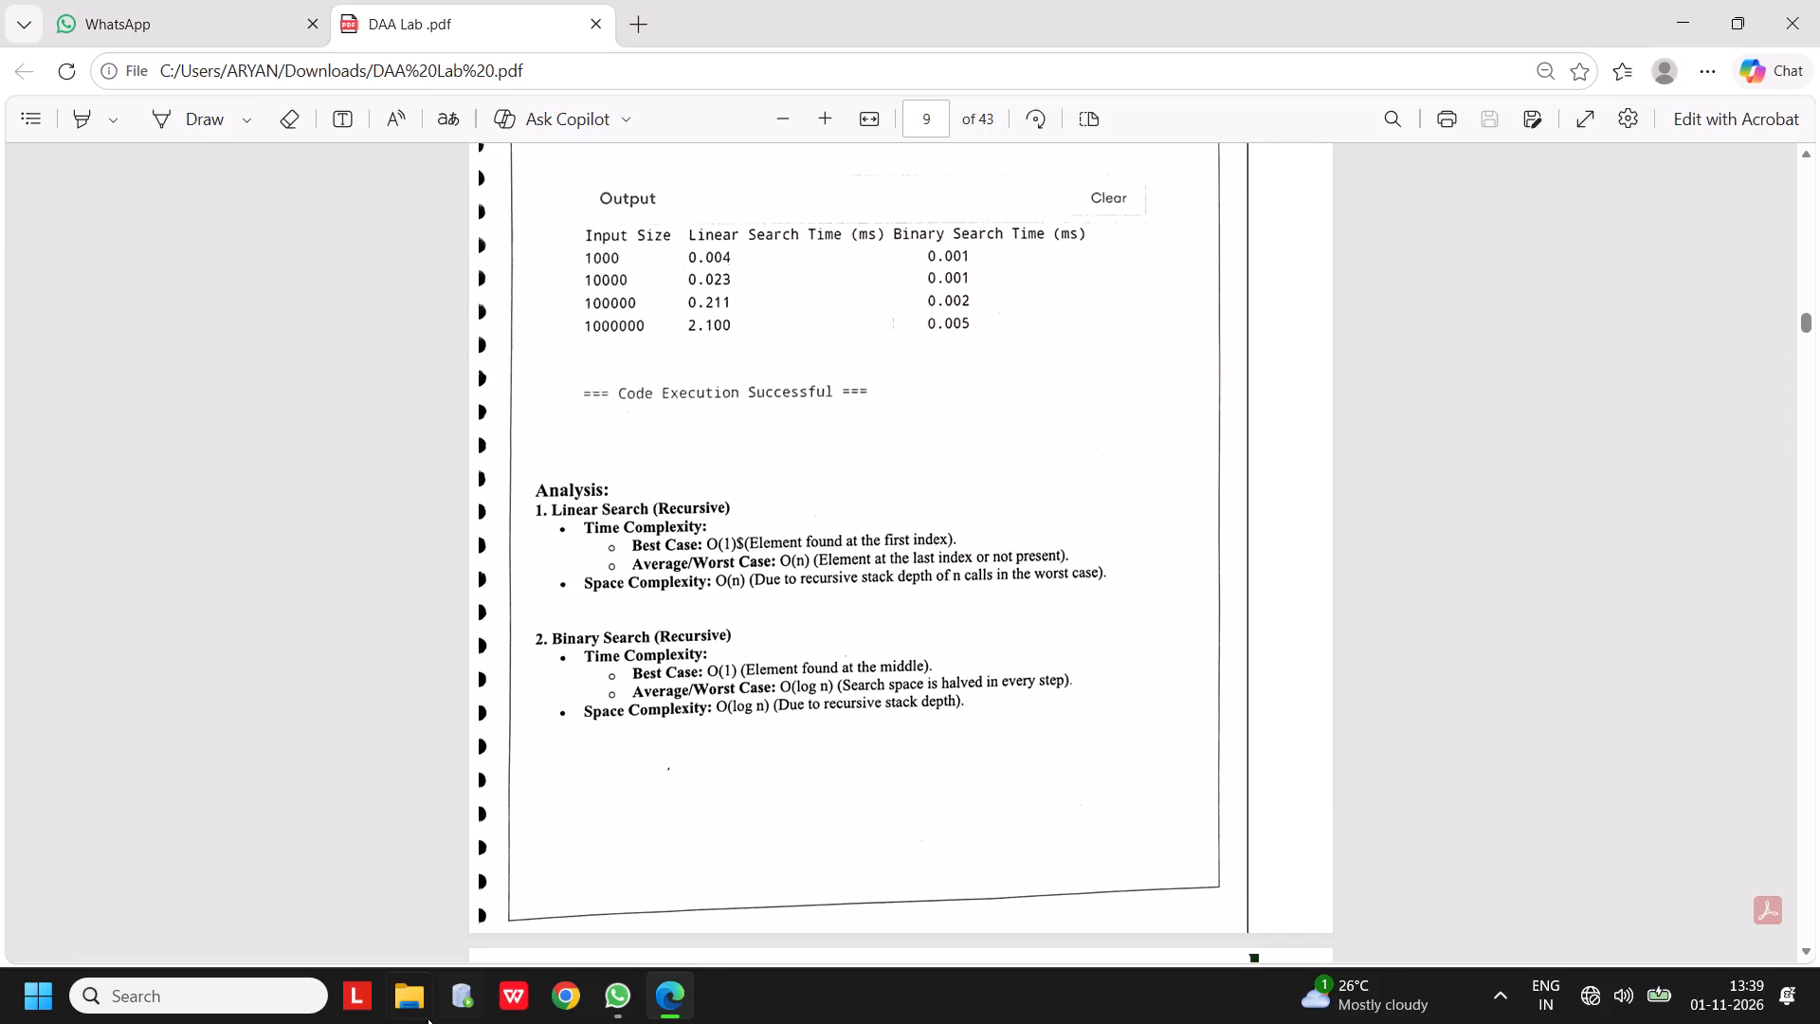
# Switch to File Explorer and, in the Screenshots folder, open the name of the newest screenshot for editing.
pyautogui.click(423, 1020)
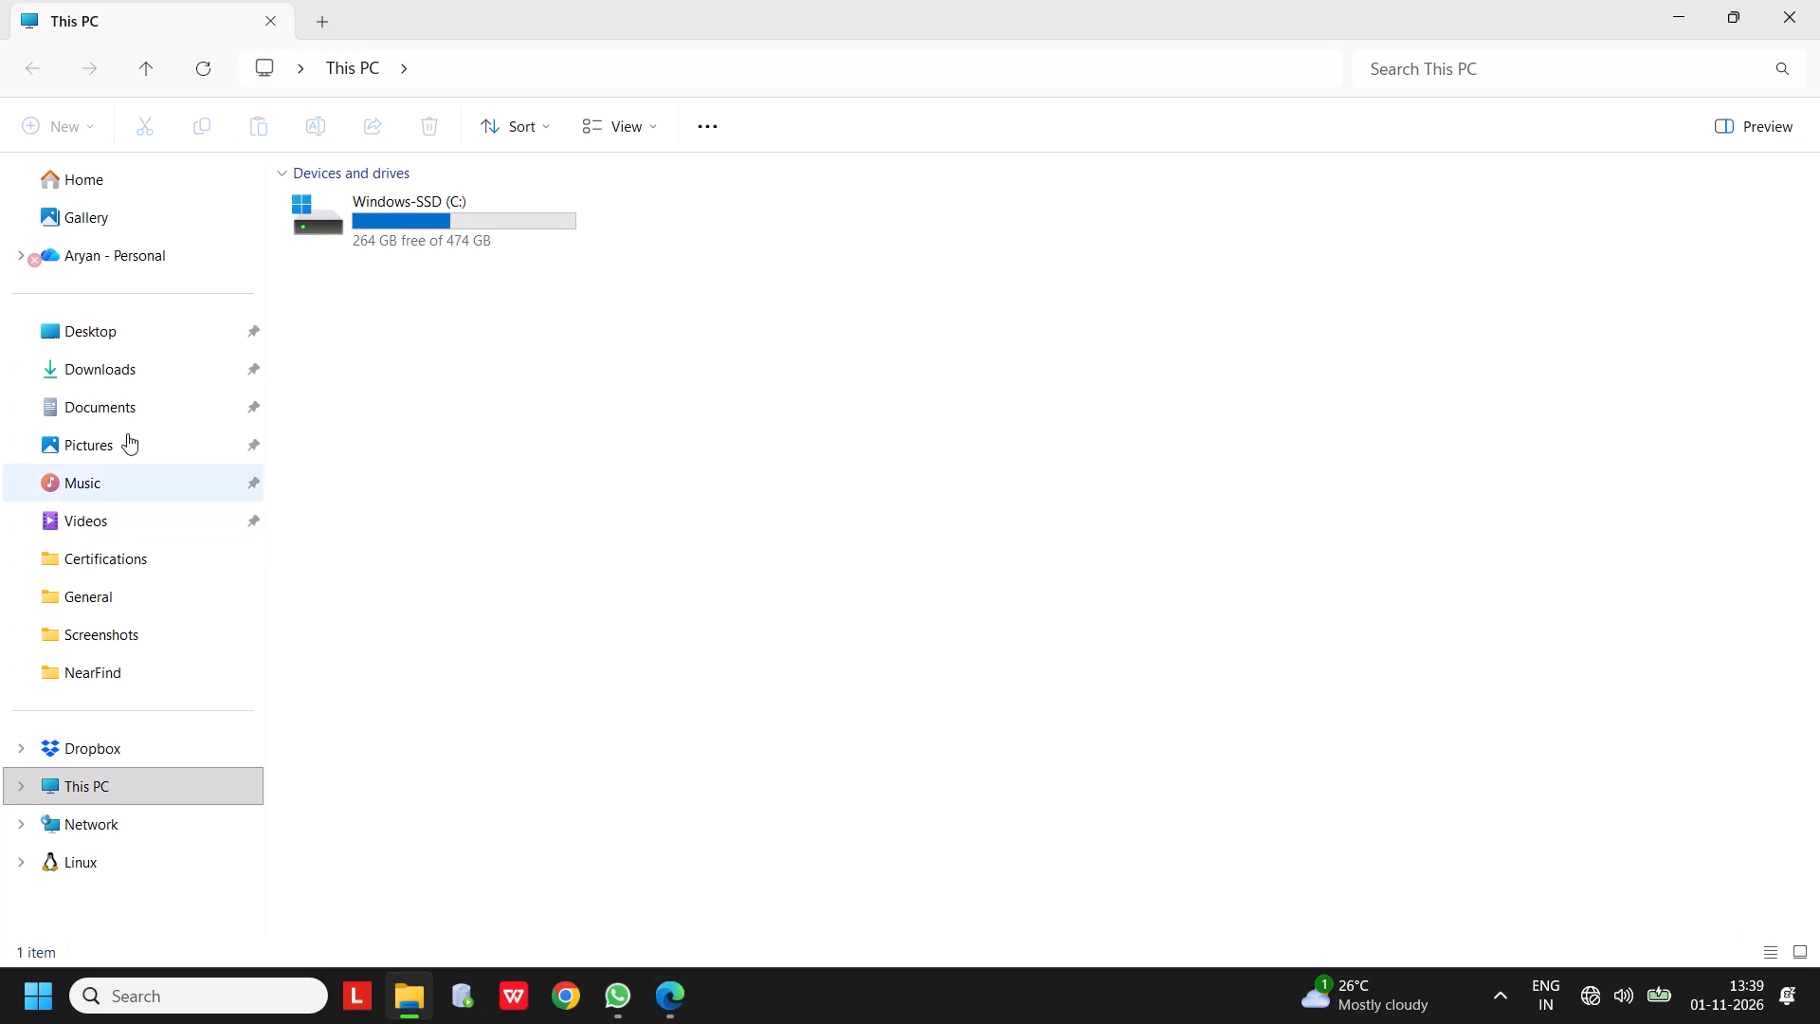
pyautogui.click(150, 643)
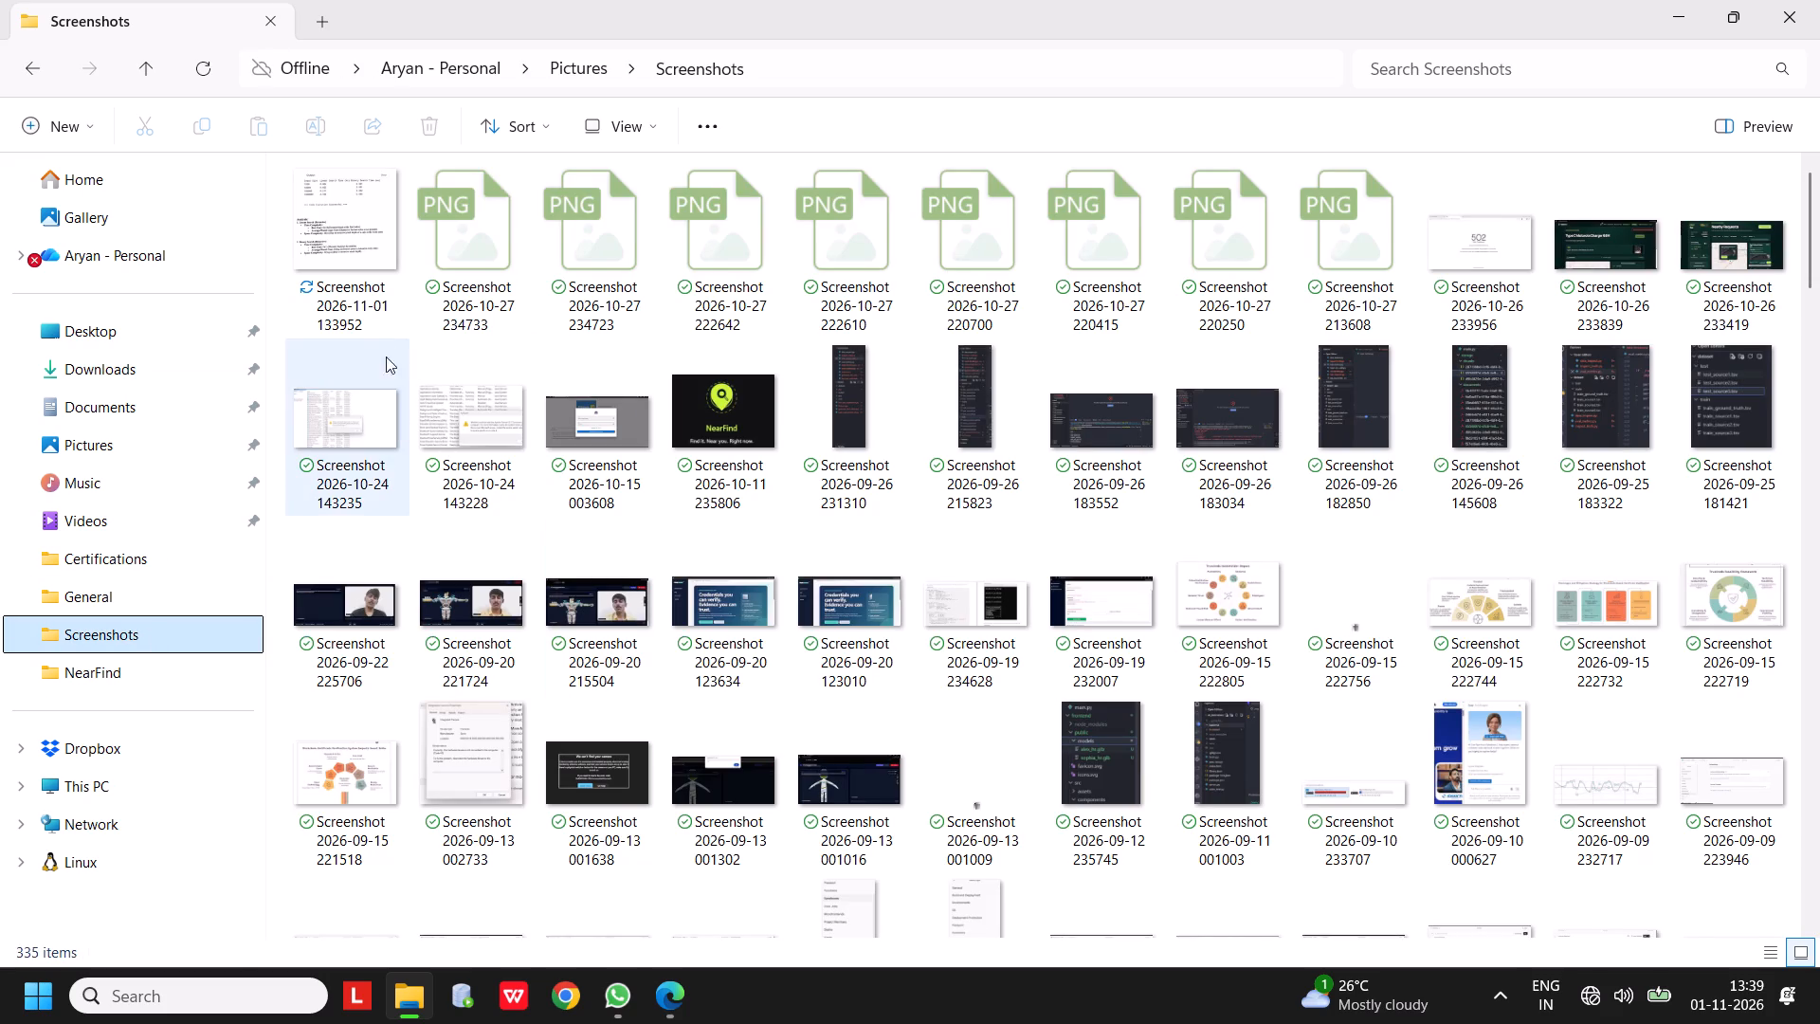
pyautogui.click(371, 296)
pyautogui.rightClick(371, 296)
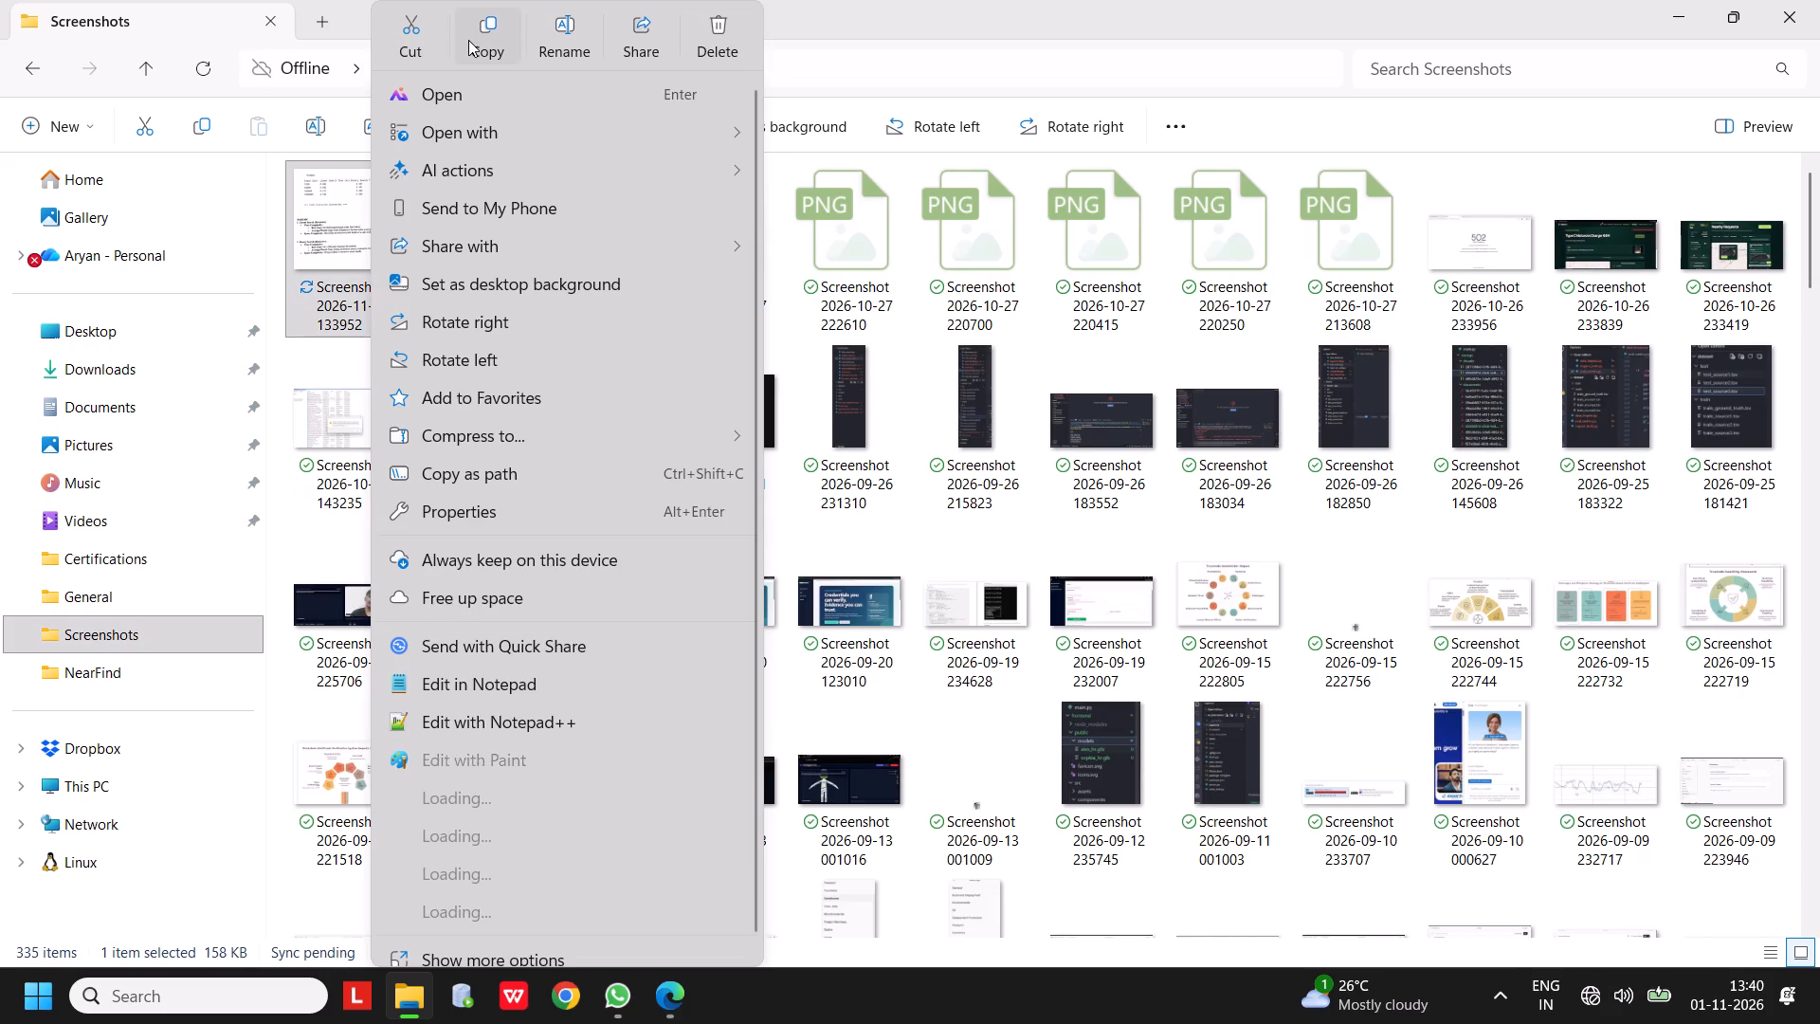
pyautogui.click(587, 43)
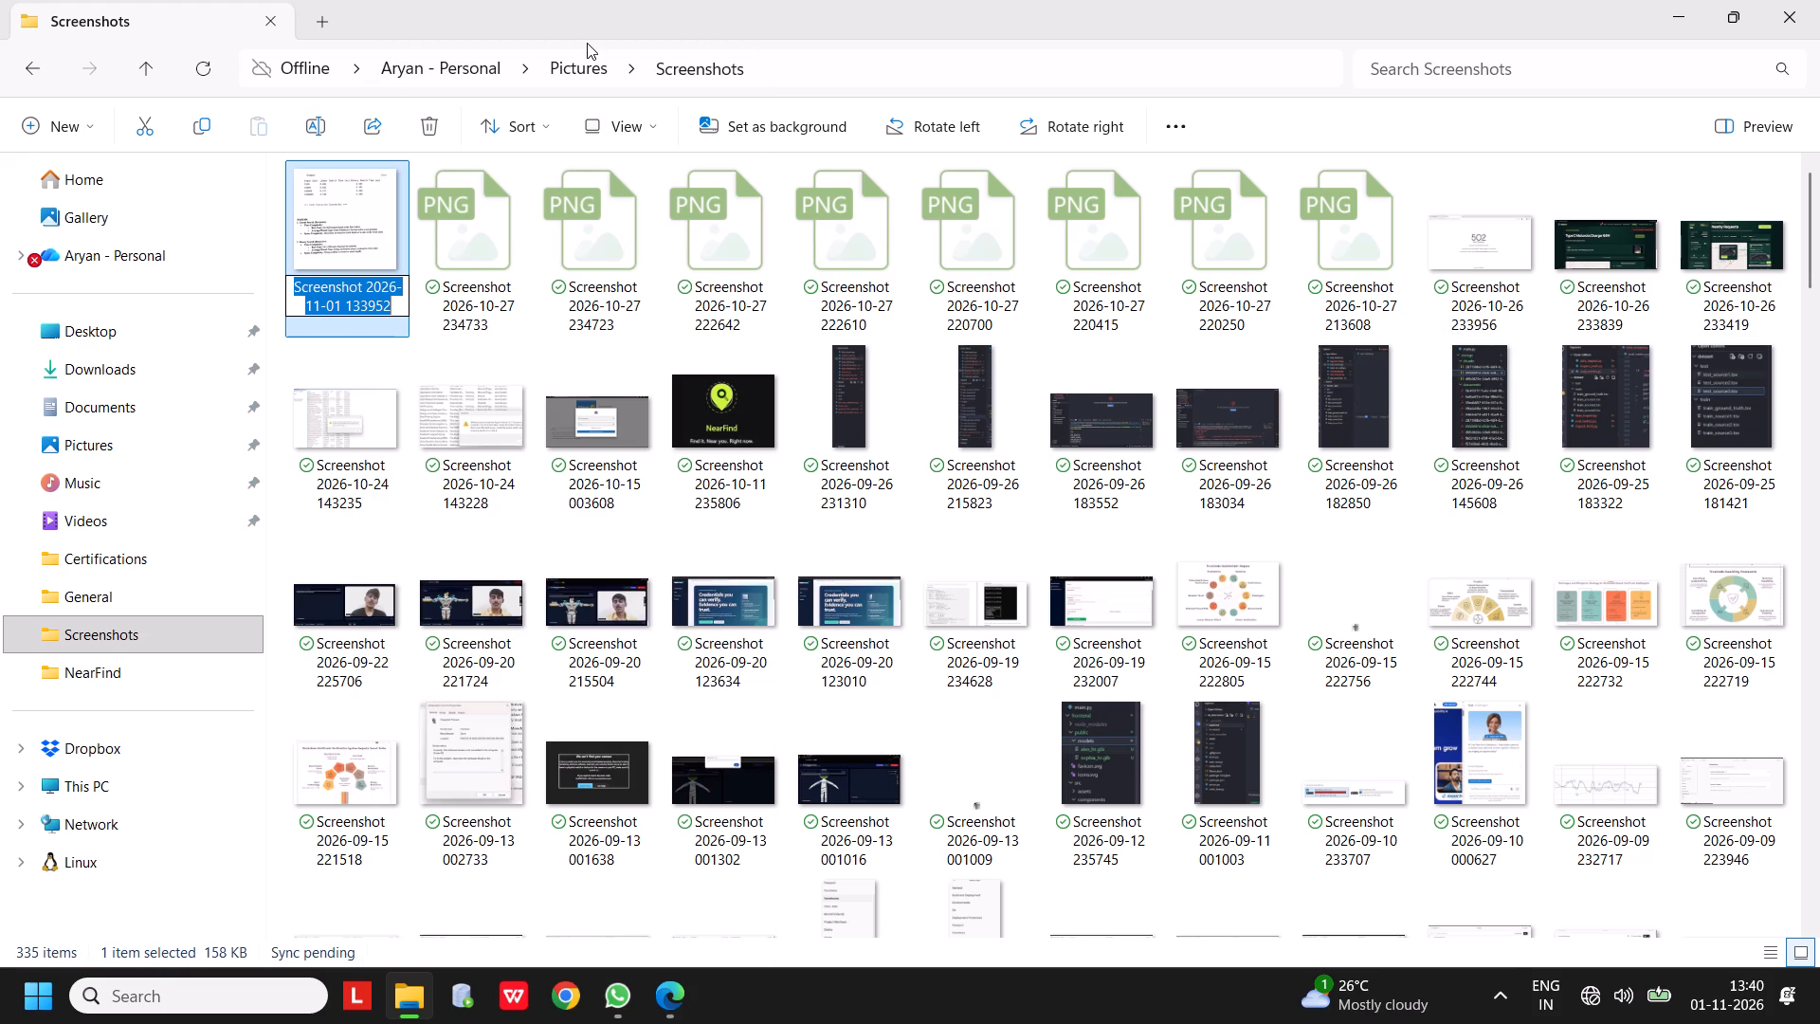
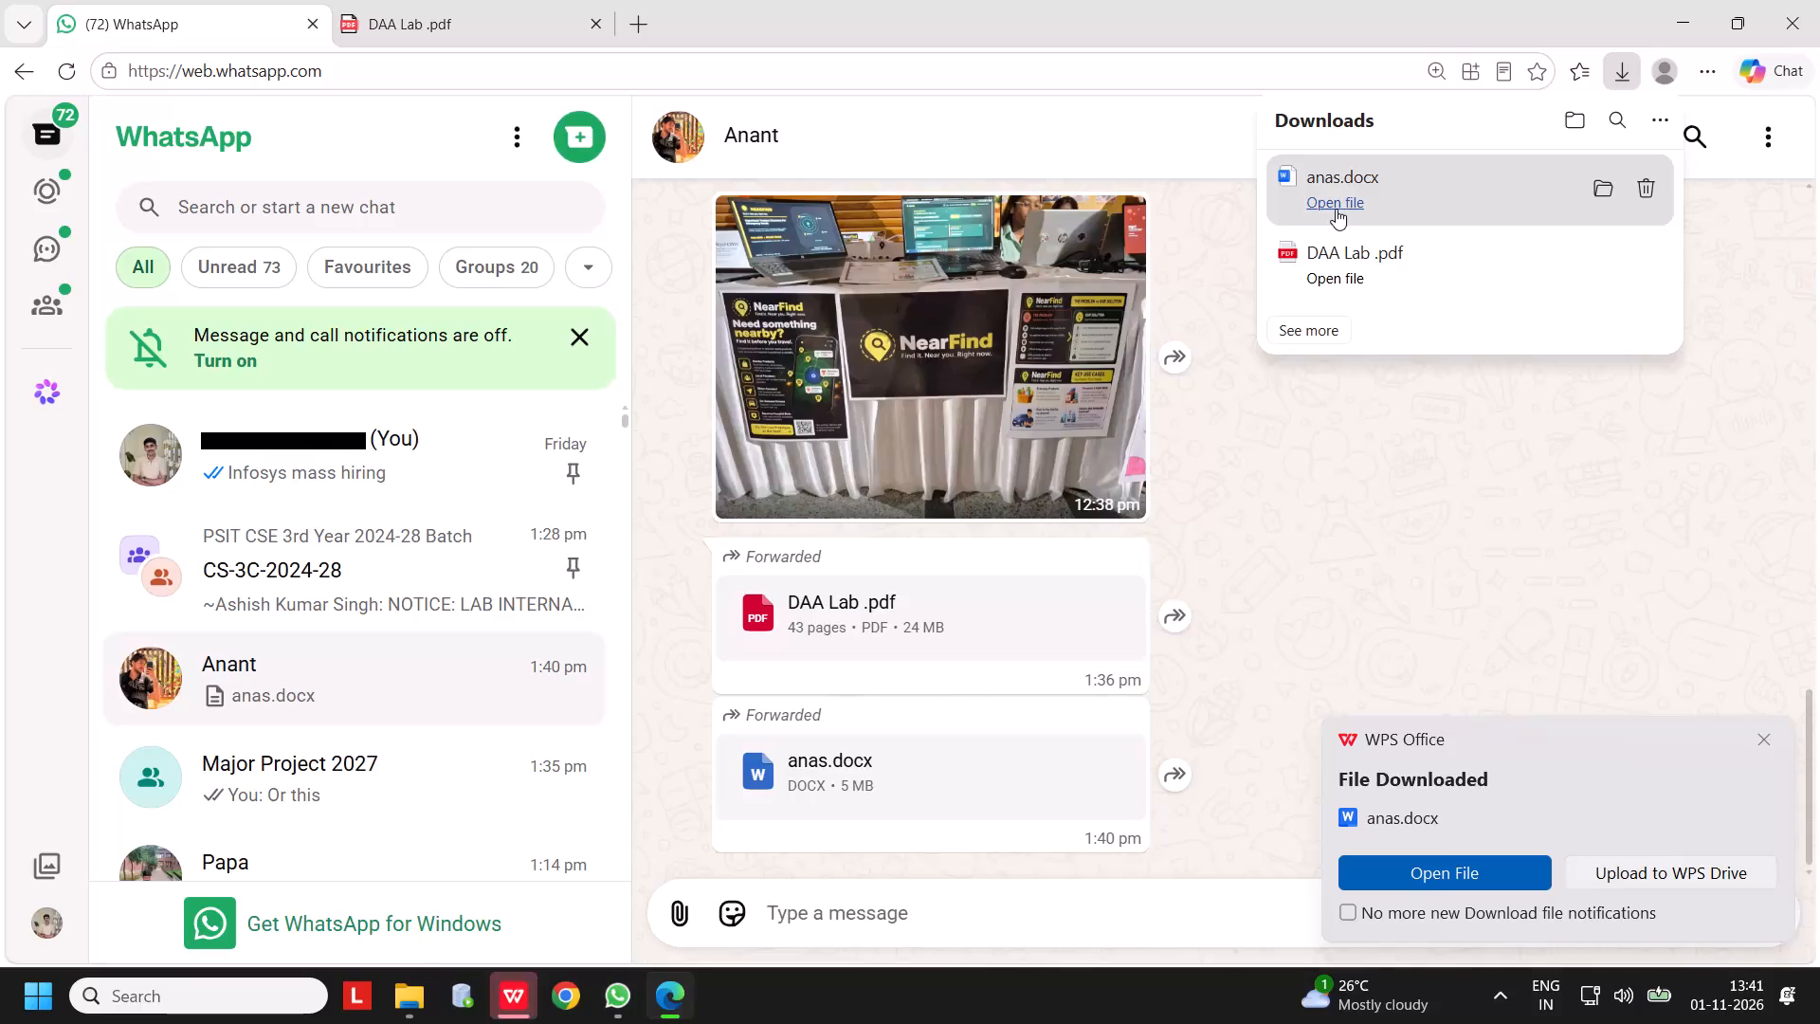
# Open the downloaded anas.docx from the Downloads folder in WPS Office and bring up the open windows to switch to it.
pyautogui.click(1429, 865)
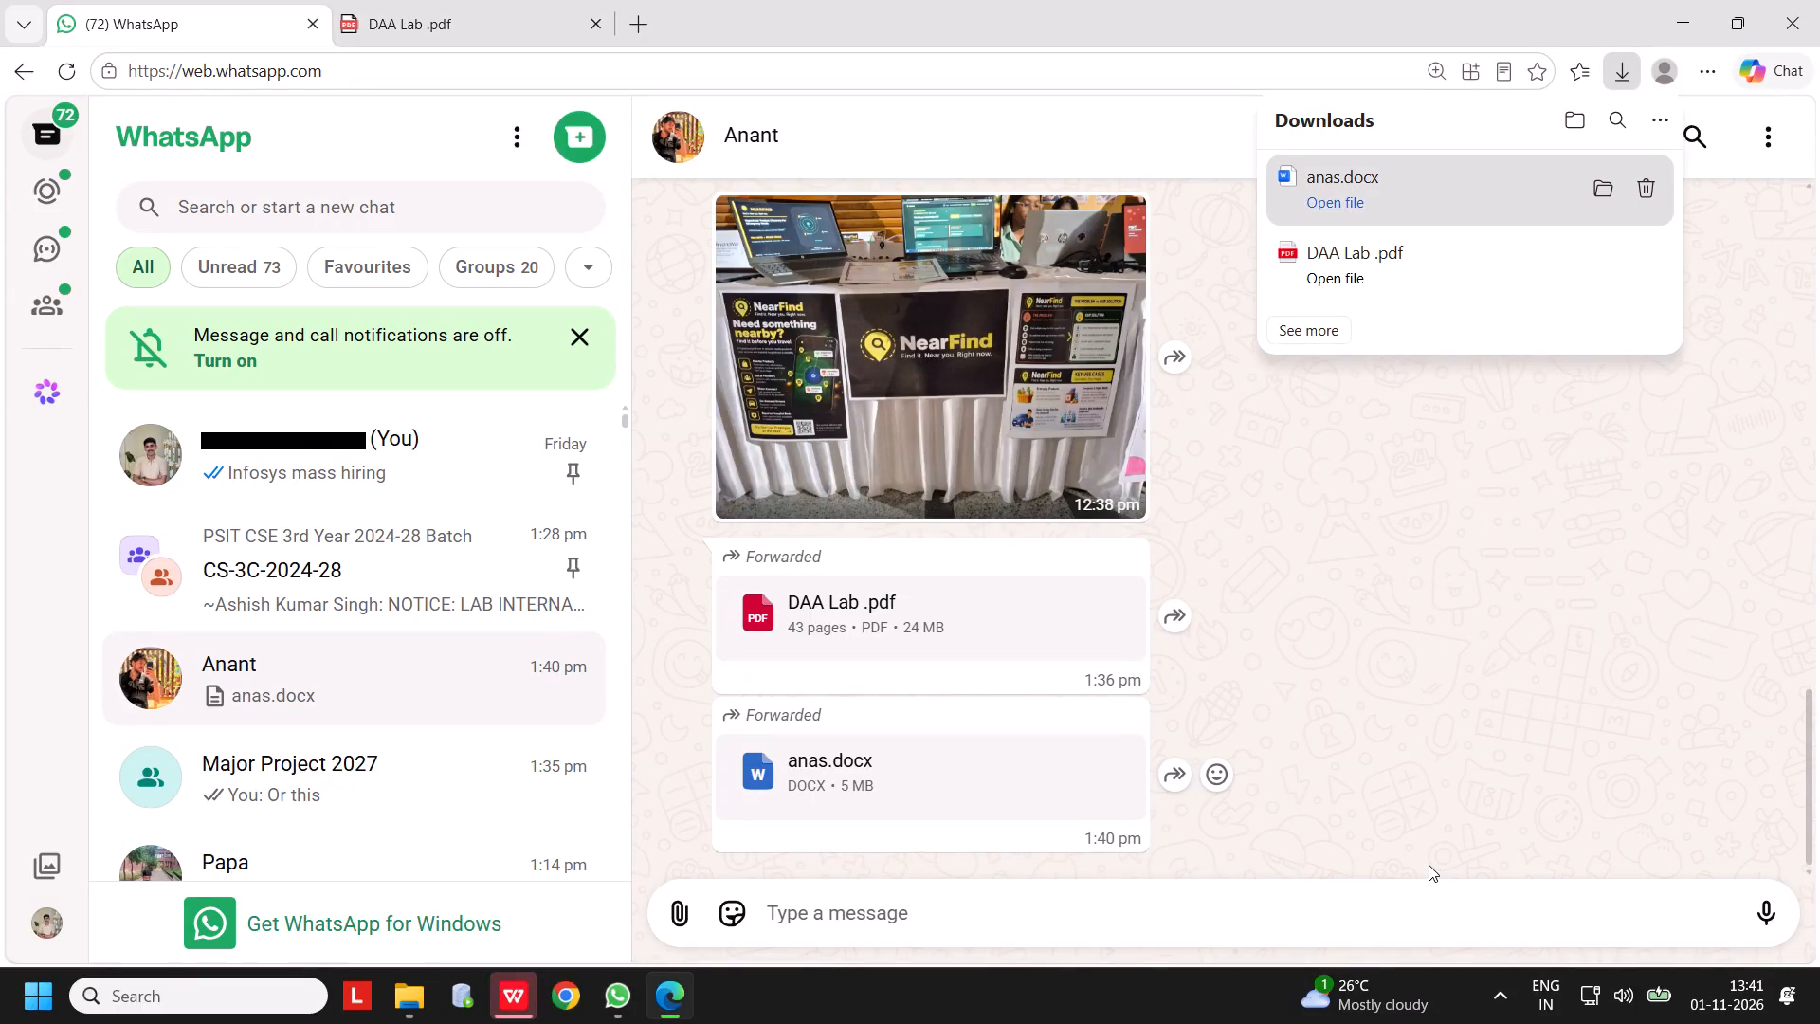
pyautogui.click(1609, 191)
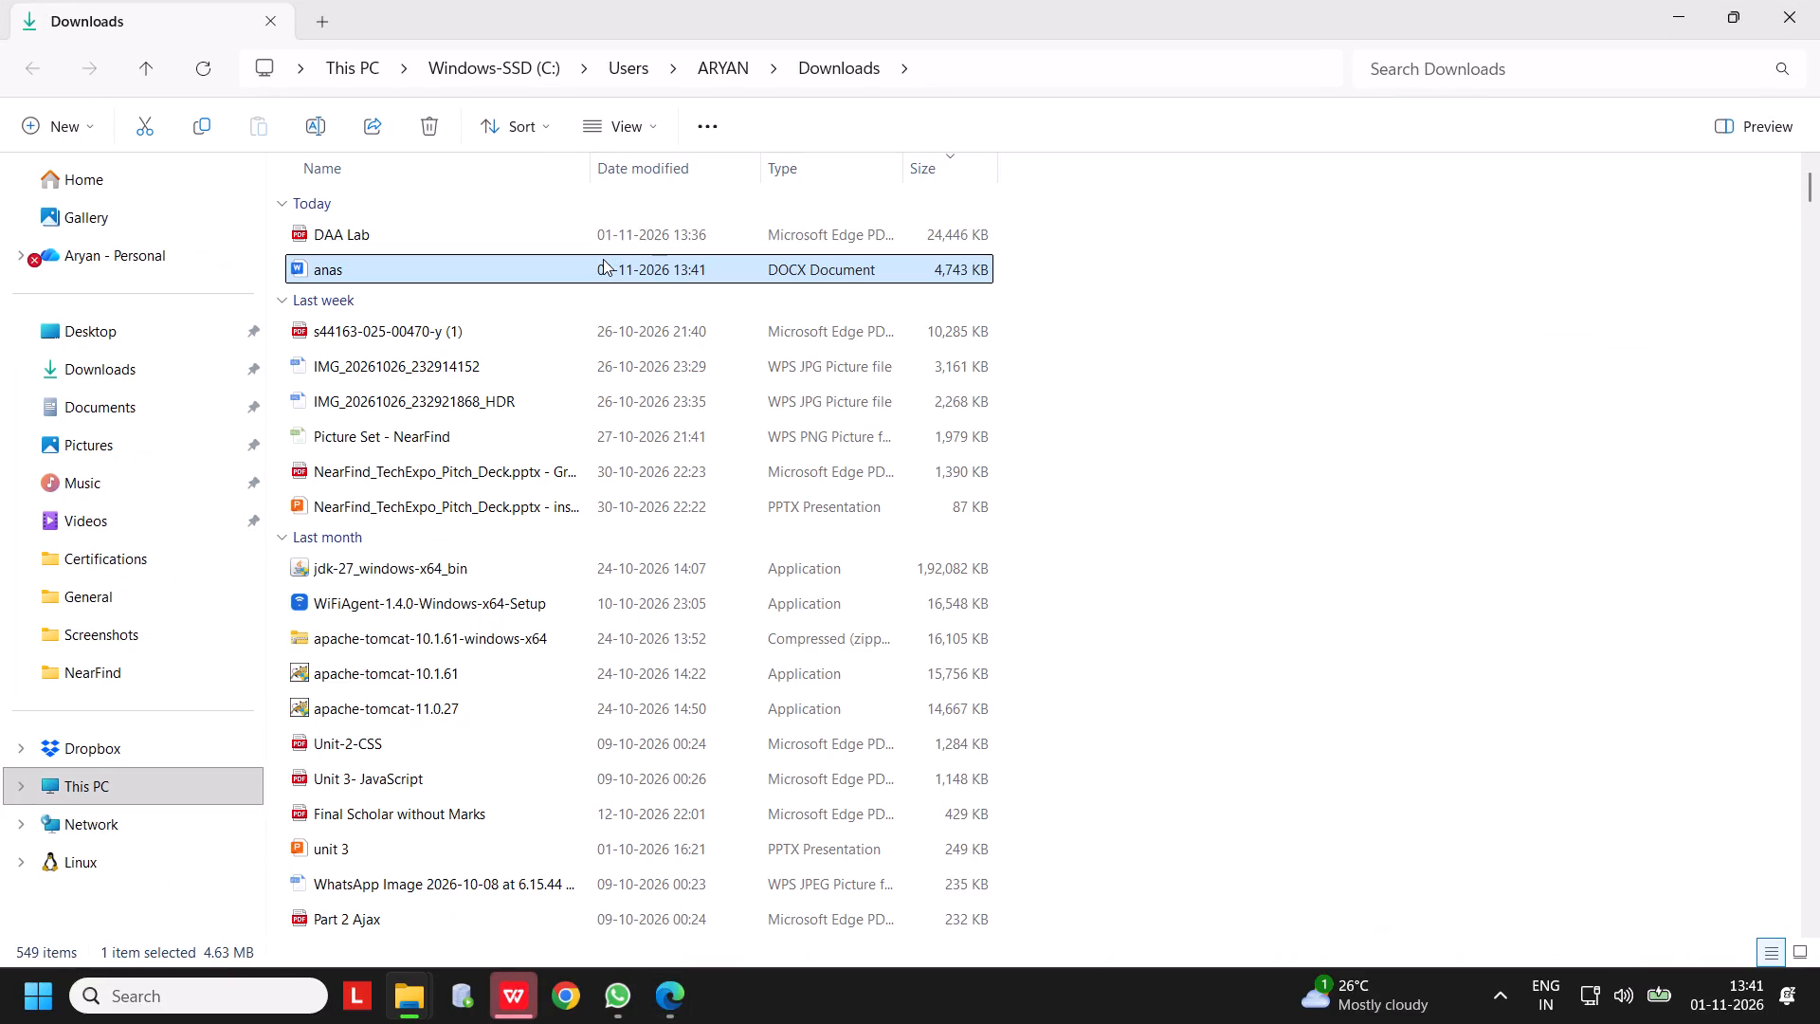
pyautogui.doubleClick(603, 259)
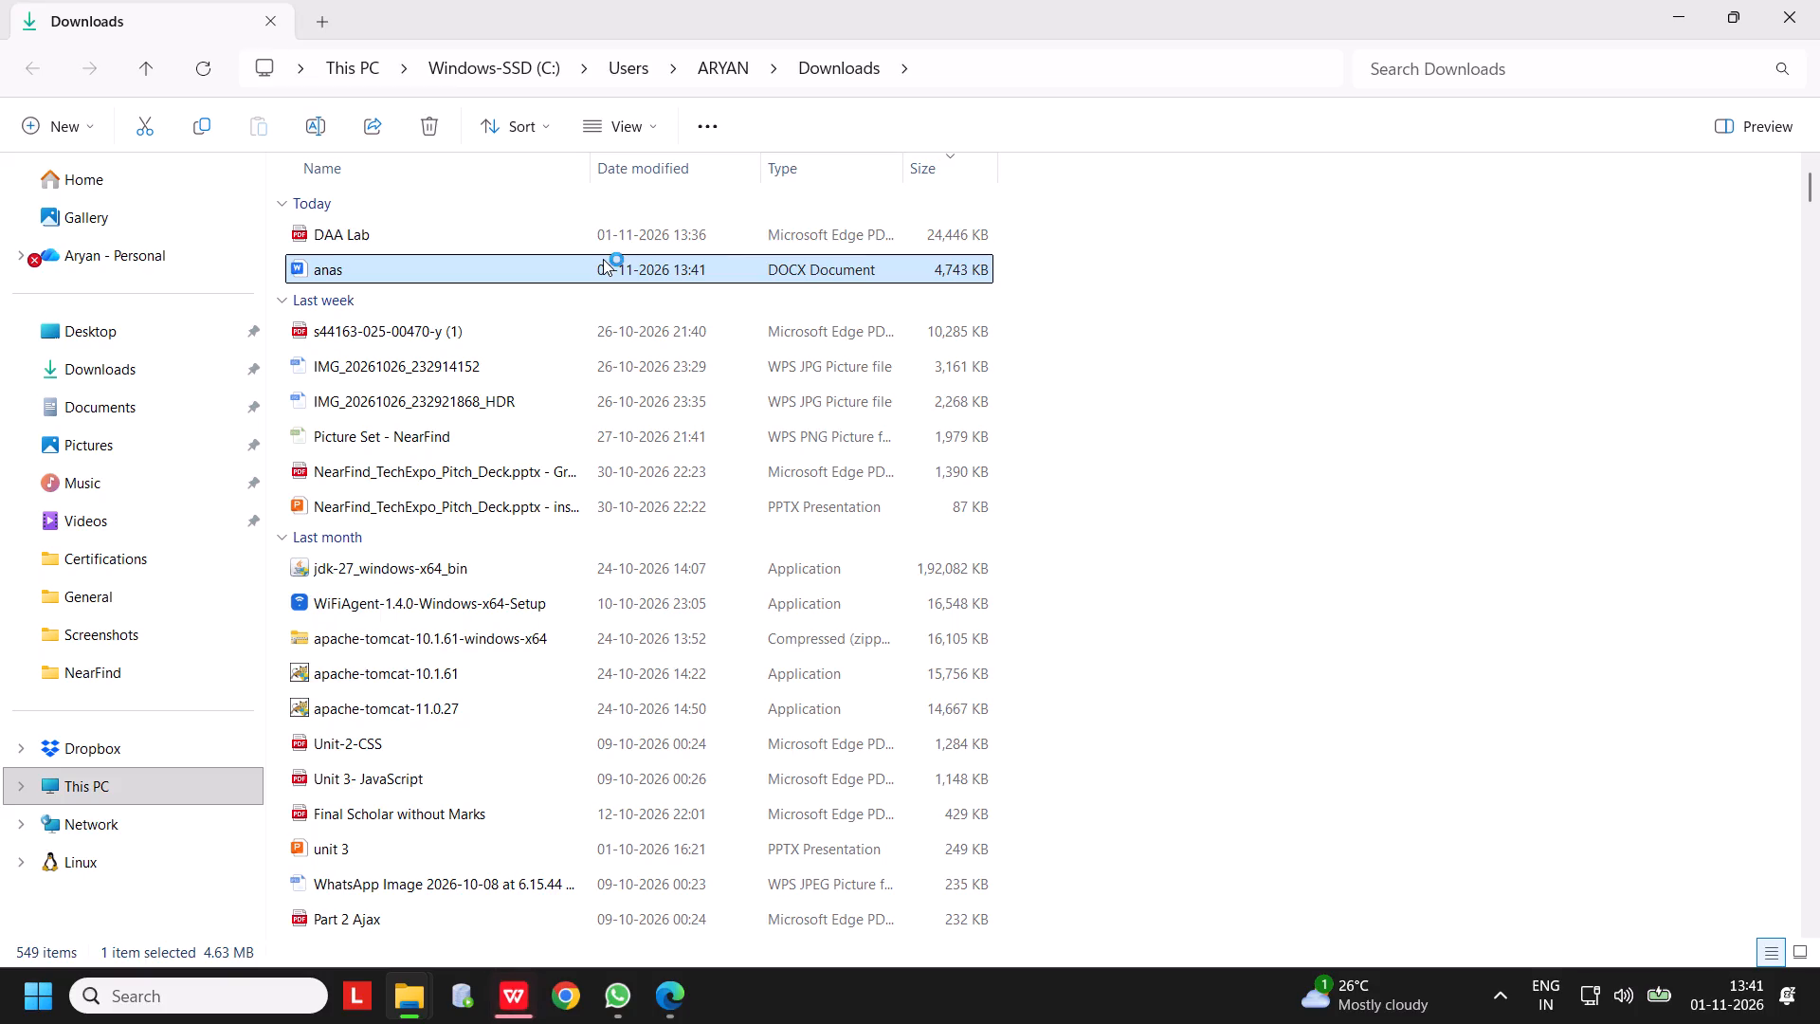
pyautogui.hotkey('alt', 'Tab')
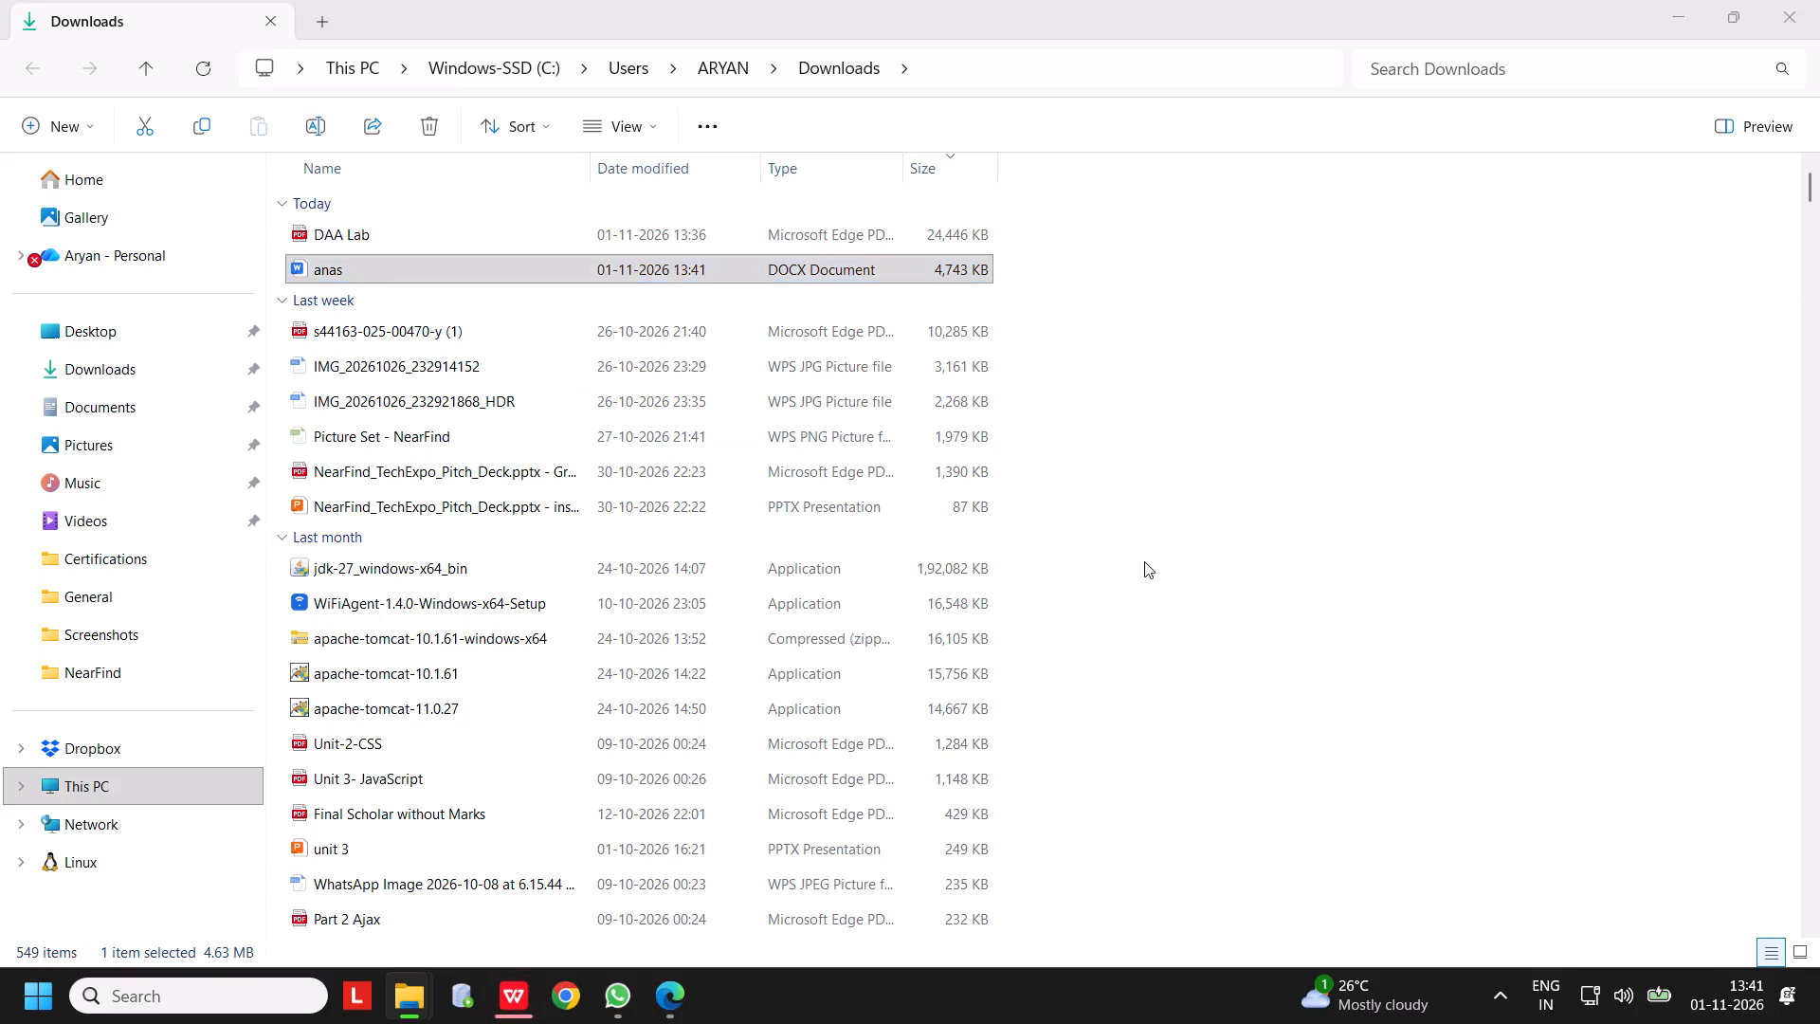
pyautogui.hotkey('alt', 'Tab')
pyautogui.hotkey('alt', 'Tab')
pyautogui.hotkey('alt', 'Tab')
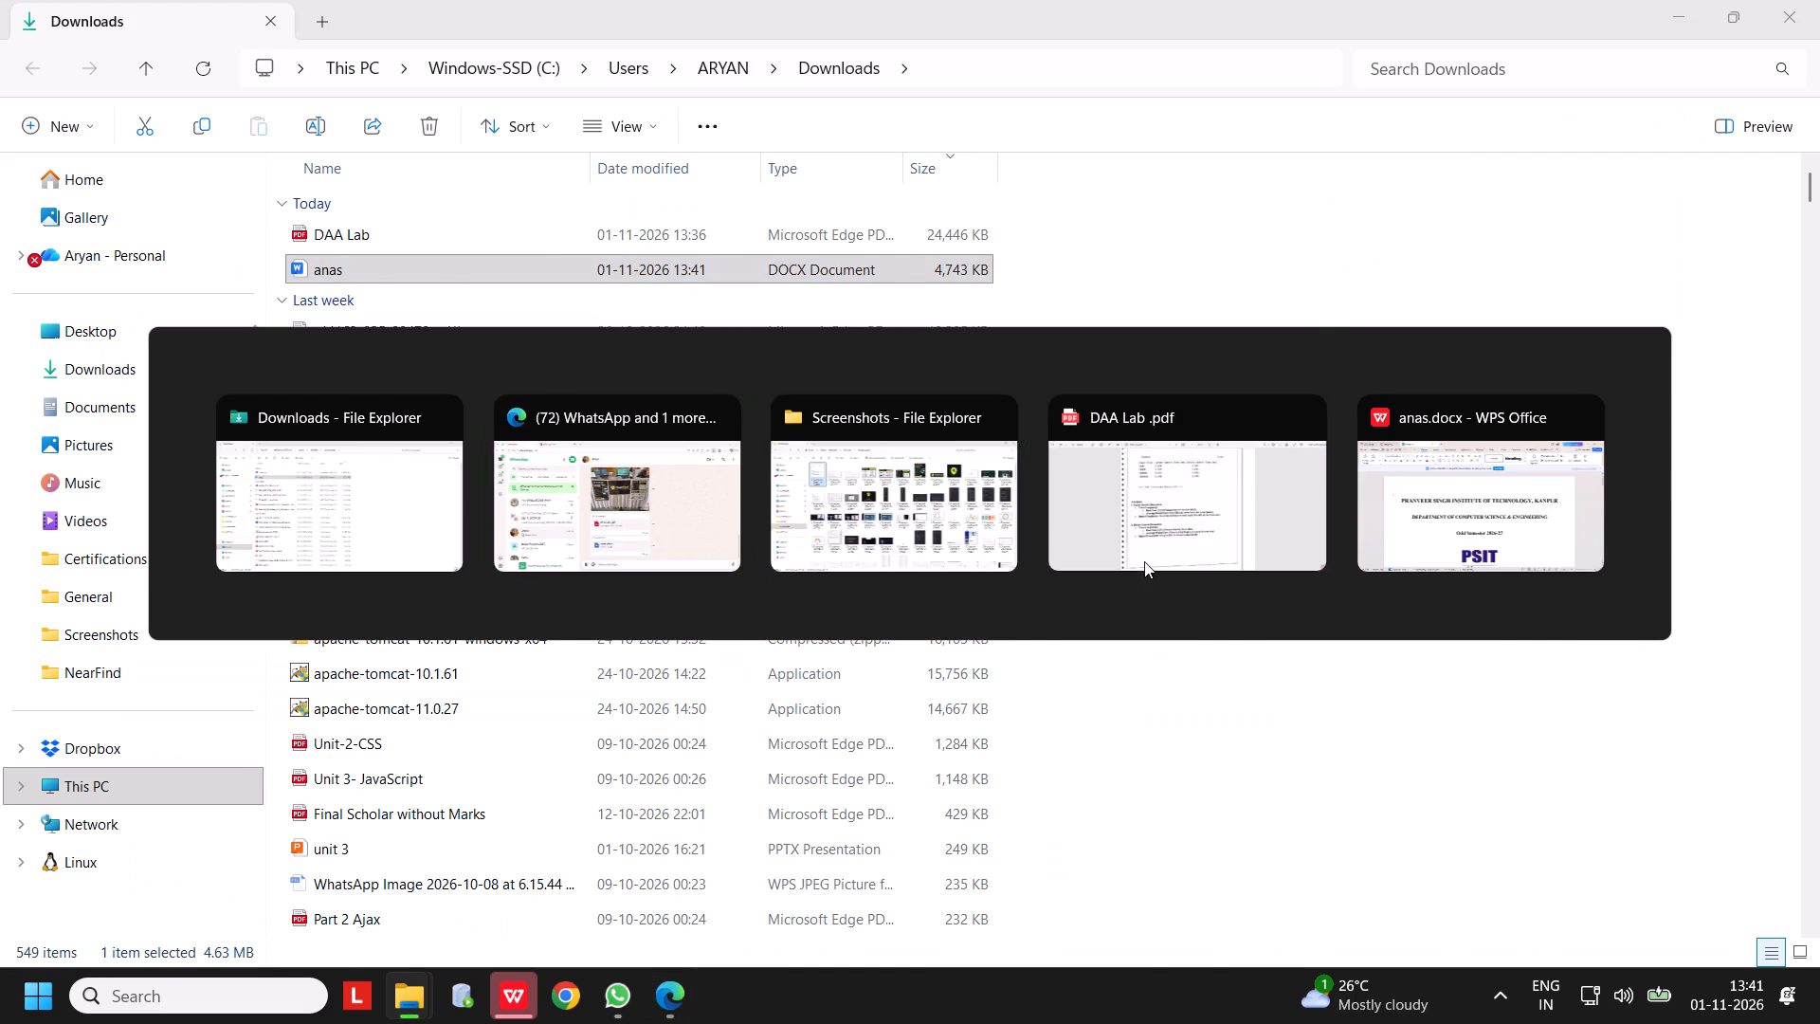
# Enter "Linear And Binary Search" as the newest screenshot's name and move back towards the start of the name for further editing.
pyautogui.rightClick(354, 306)
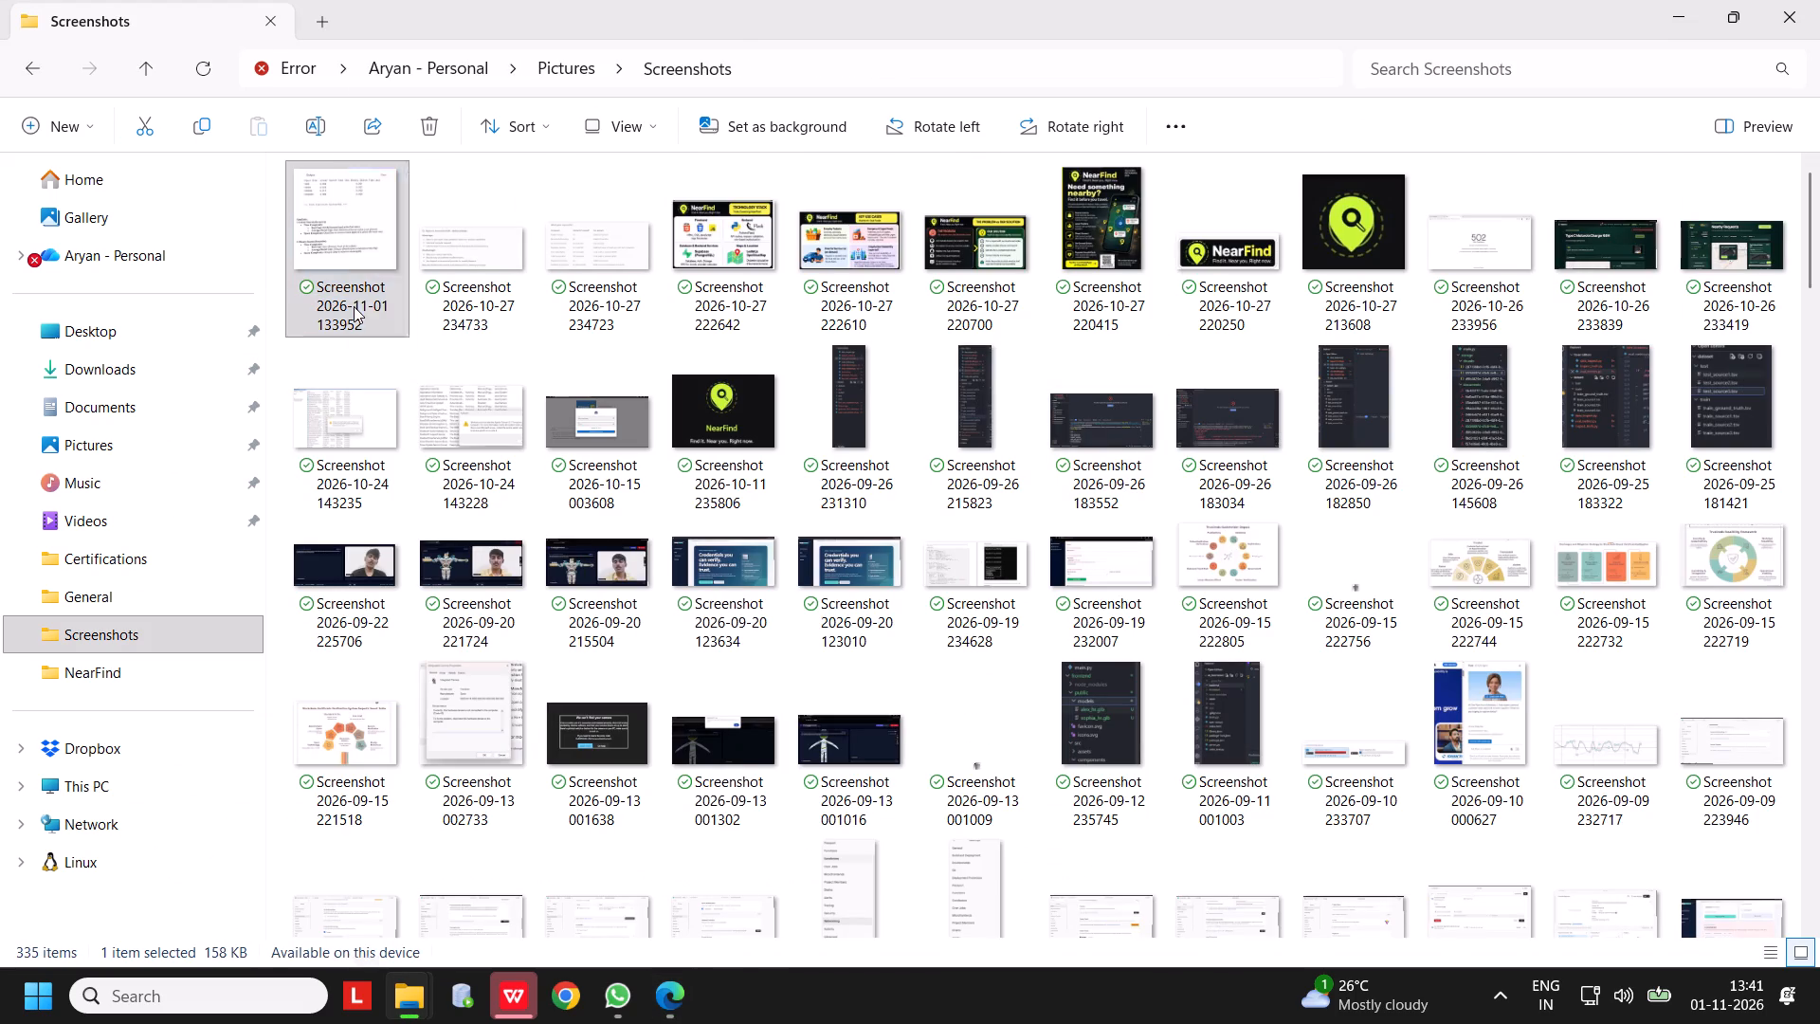
pyautogui.click(519, 52)
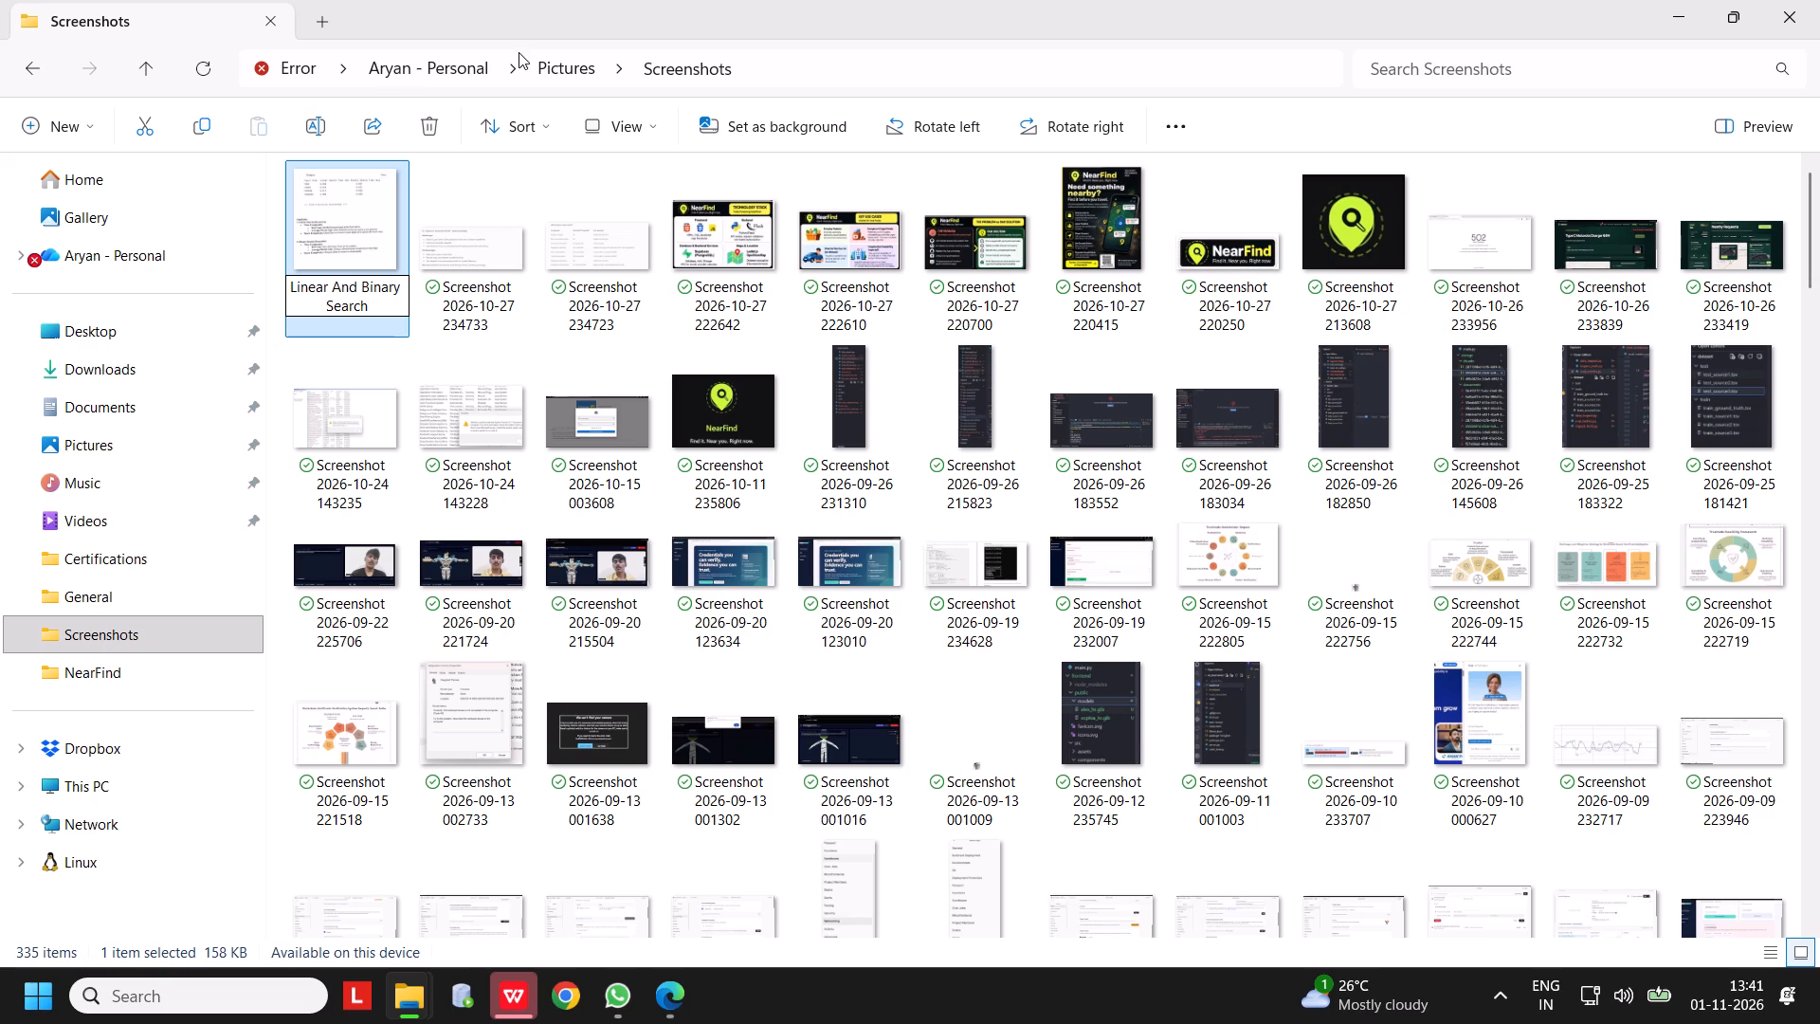
pyautogui.press('Left')
pyautogui.press('Up')
pyautogui.press('Left')
pyautogui.press('Up')
pyautogui.press('Left')
pyautogui.press('Left')
pyautogui.press('Left')
pyautogui.press('Left')
pyautogui.press('Left')
pyautogui.press('Left')
pyautogui.press('Left')
pyautogui.press('Left')
pyautogui.press('Left')
pyautogui.press('Left')
pyautogui.press('Left')
pyautogui.press('Left')
# Add "1. " to the front of the newest screenshot's name, making it "1. Linear And Binary Search", and copy the full name.
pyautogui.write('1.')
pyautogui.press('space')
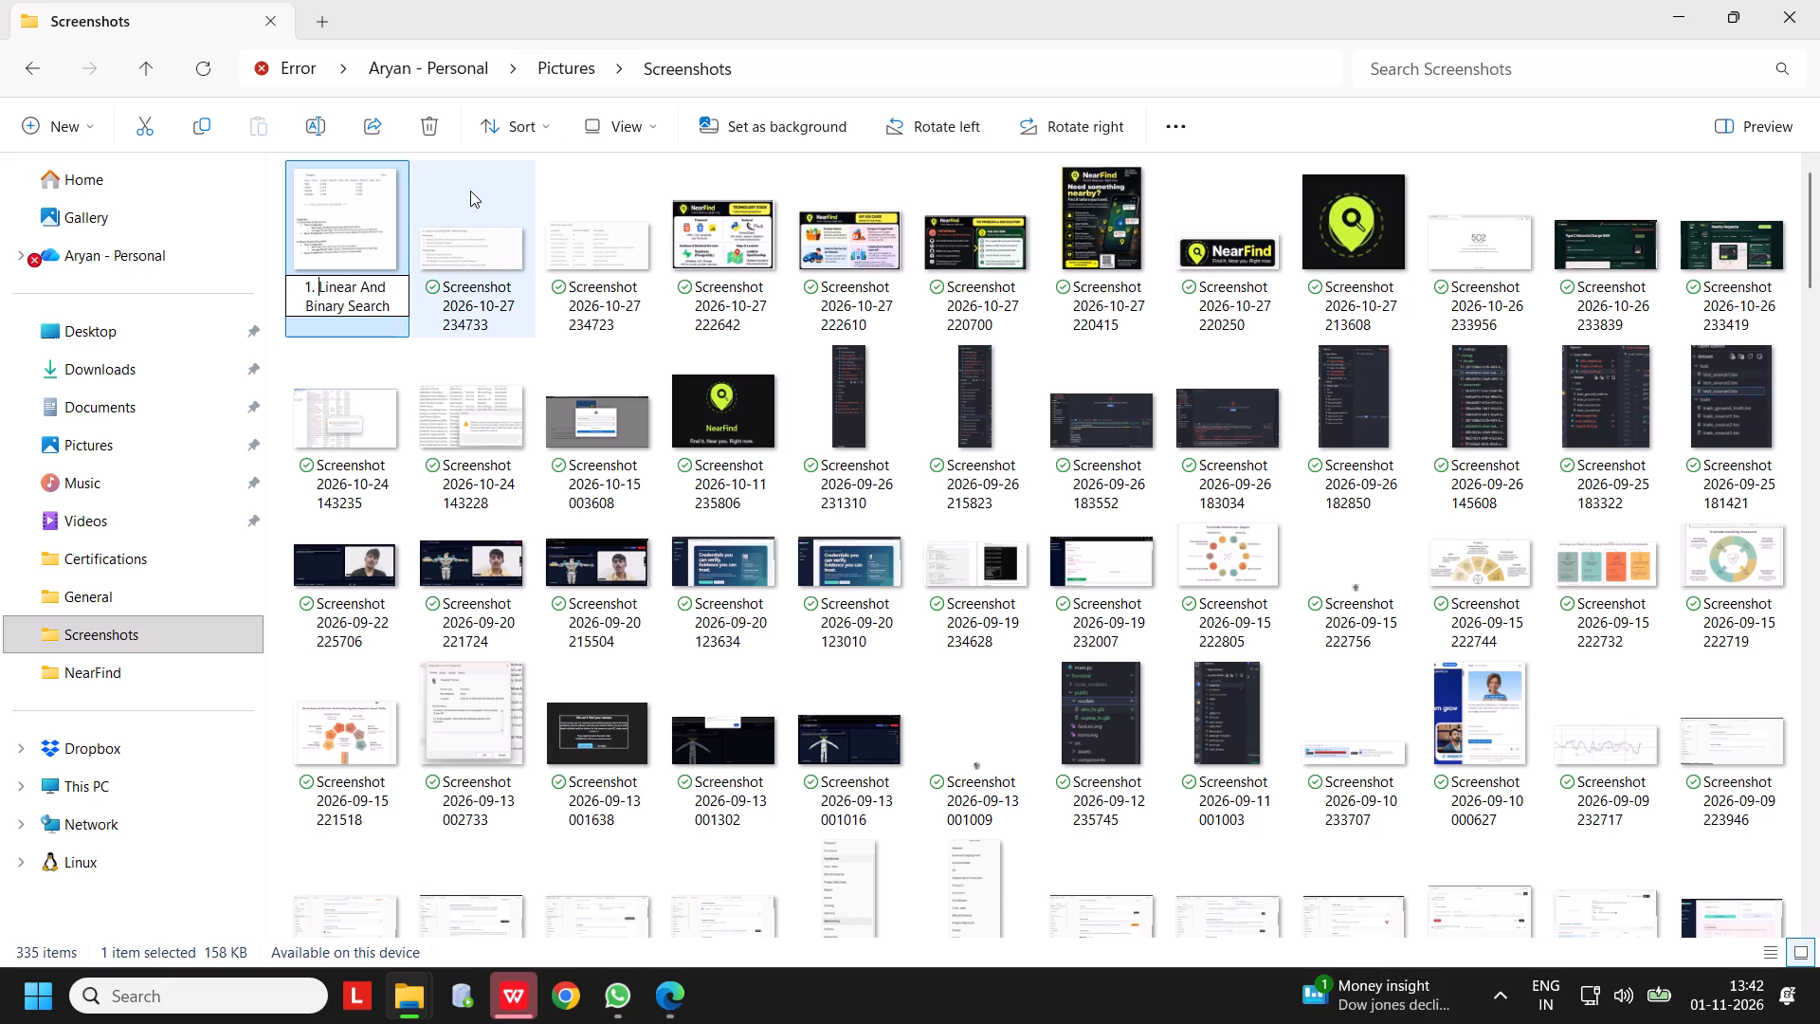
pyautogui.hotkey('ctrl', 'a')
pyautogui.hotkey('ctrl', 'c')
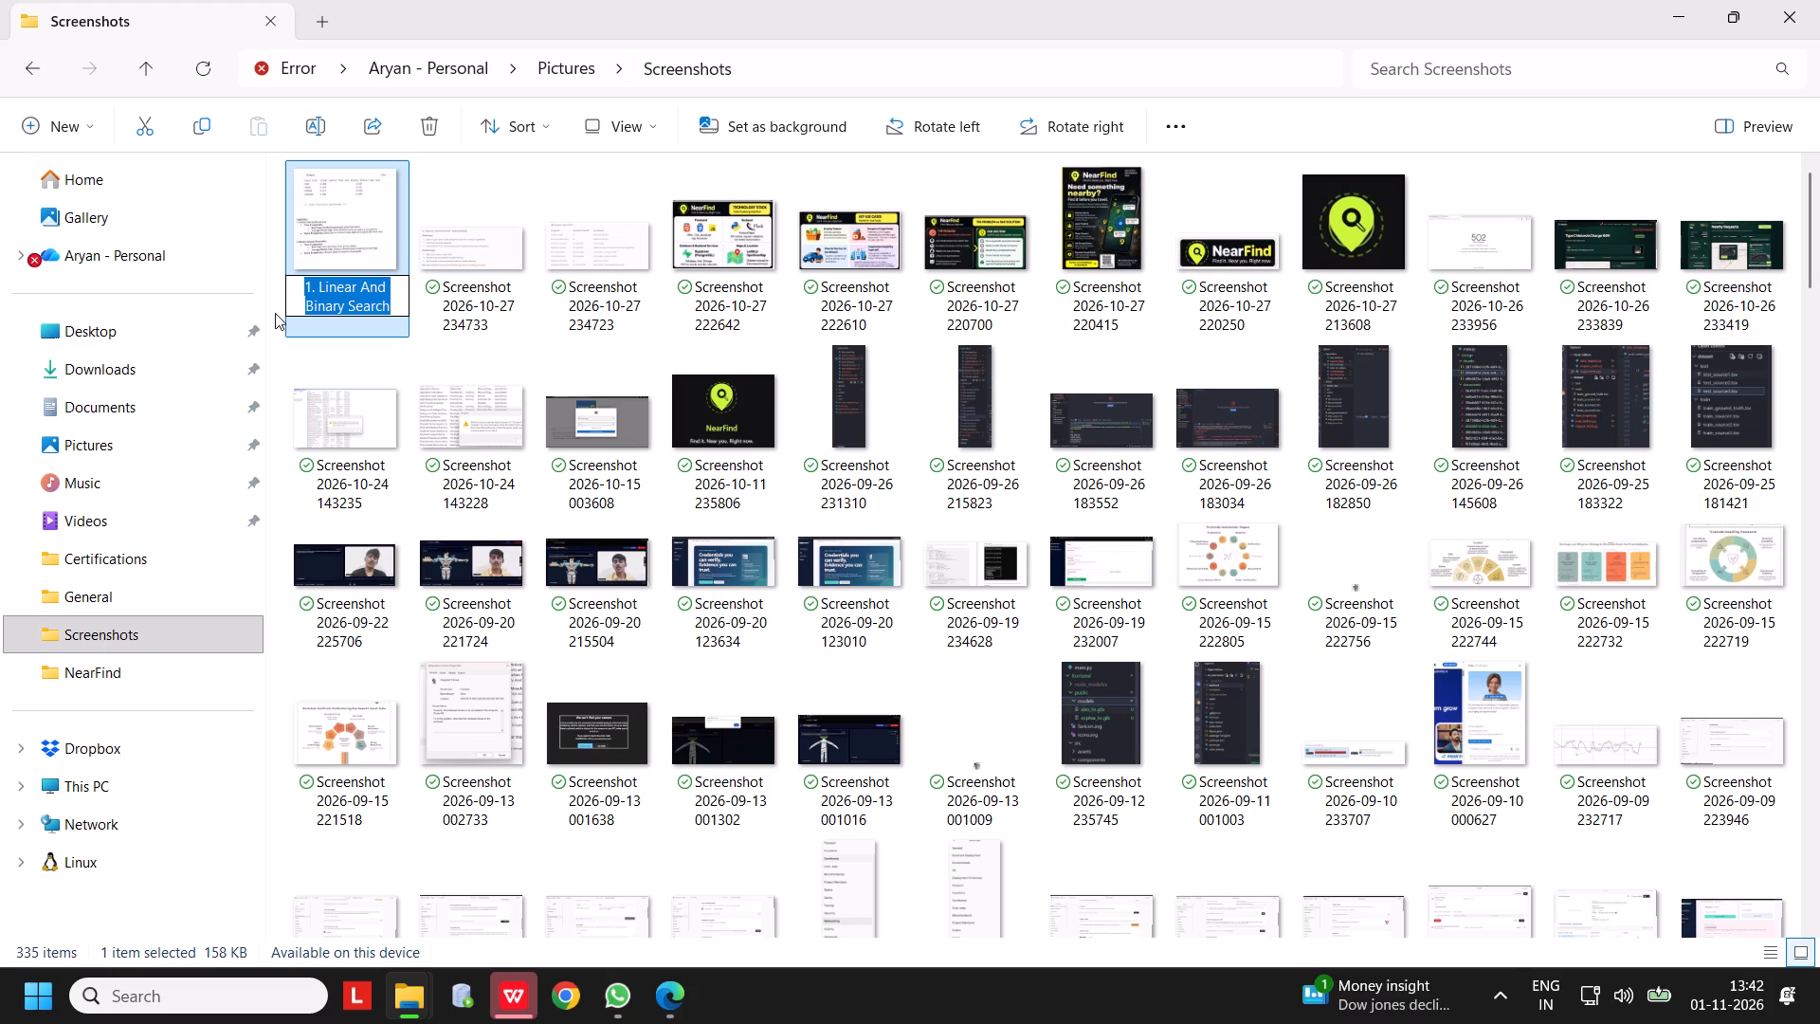
pyautogui.click(226, 337)
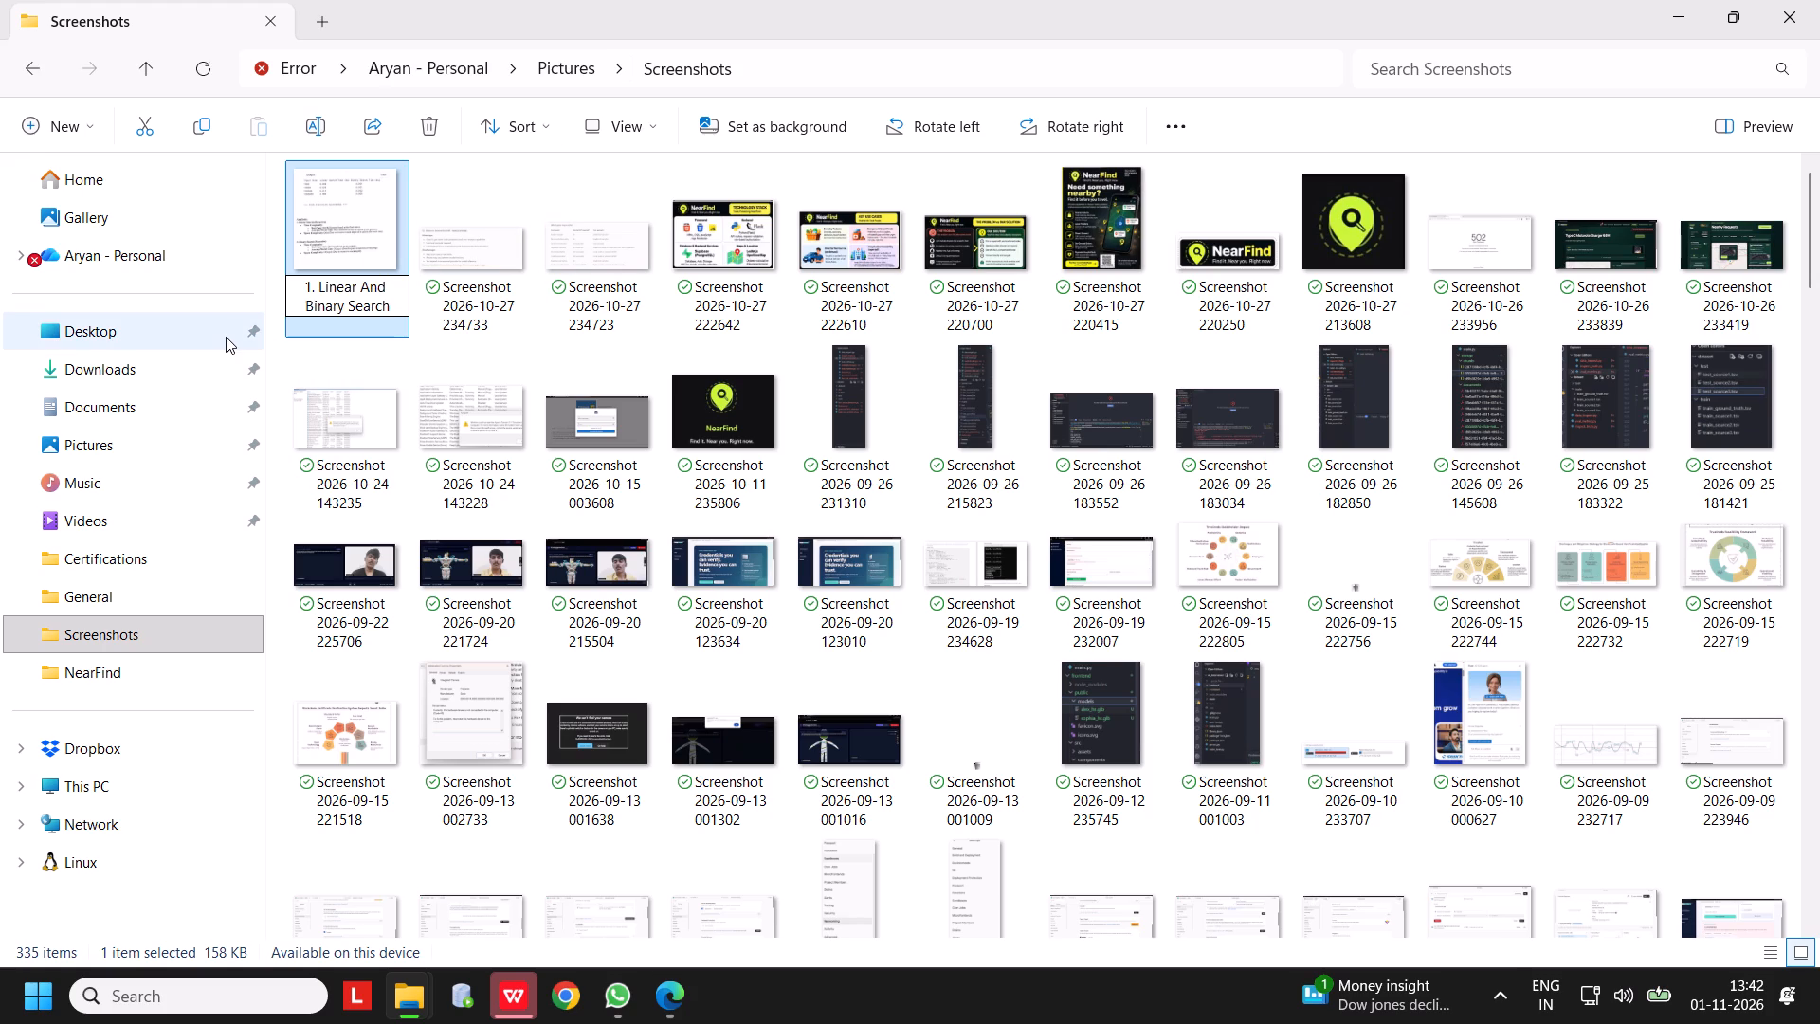
# Return to the Screenshots folder and check the renamed "1. Linear And Binary Search" screenshot.
pyautogui.click(471, 167)
pyautogui.click(164, 387)
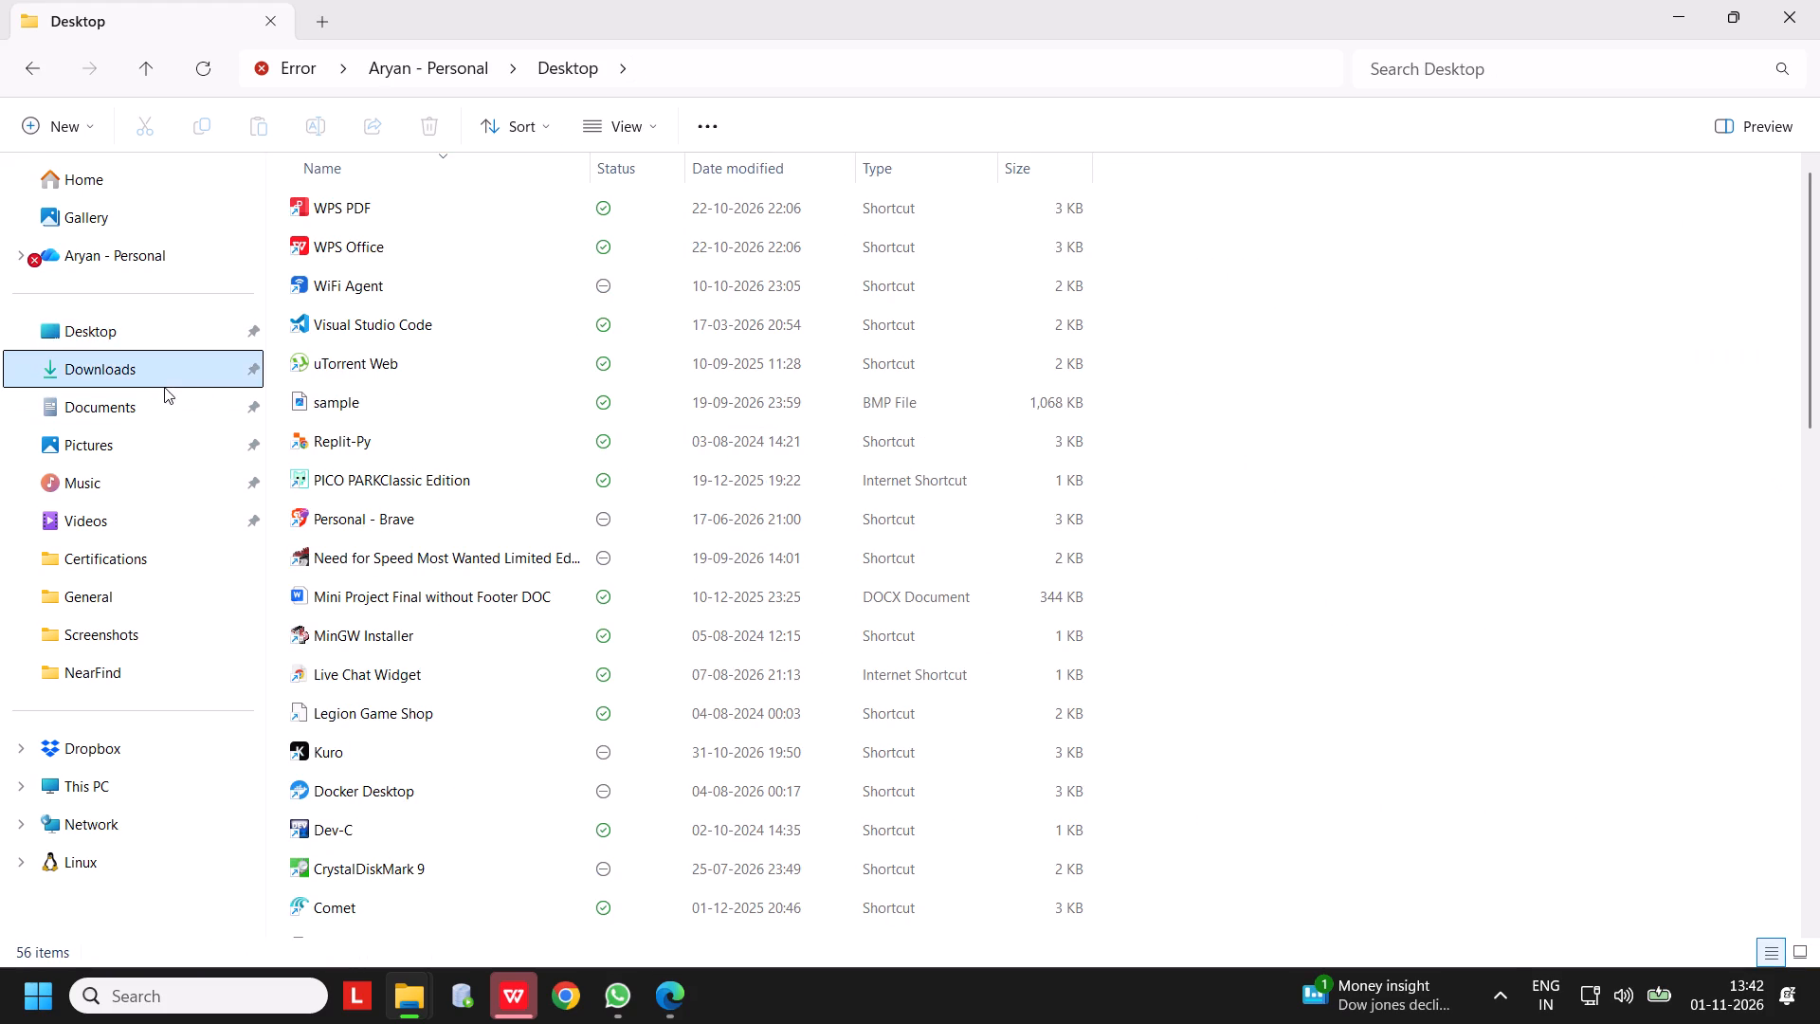
pyautogui.click(128, 649)
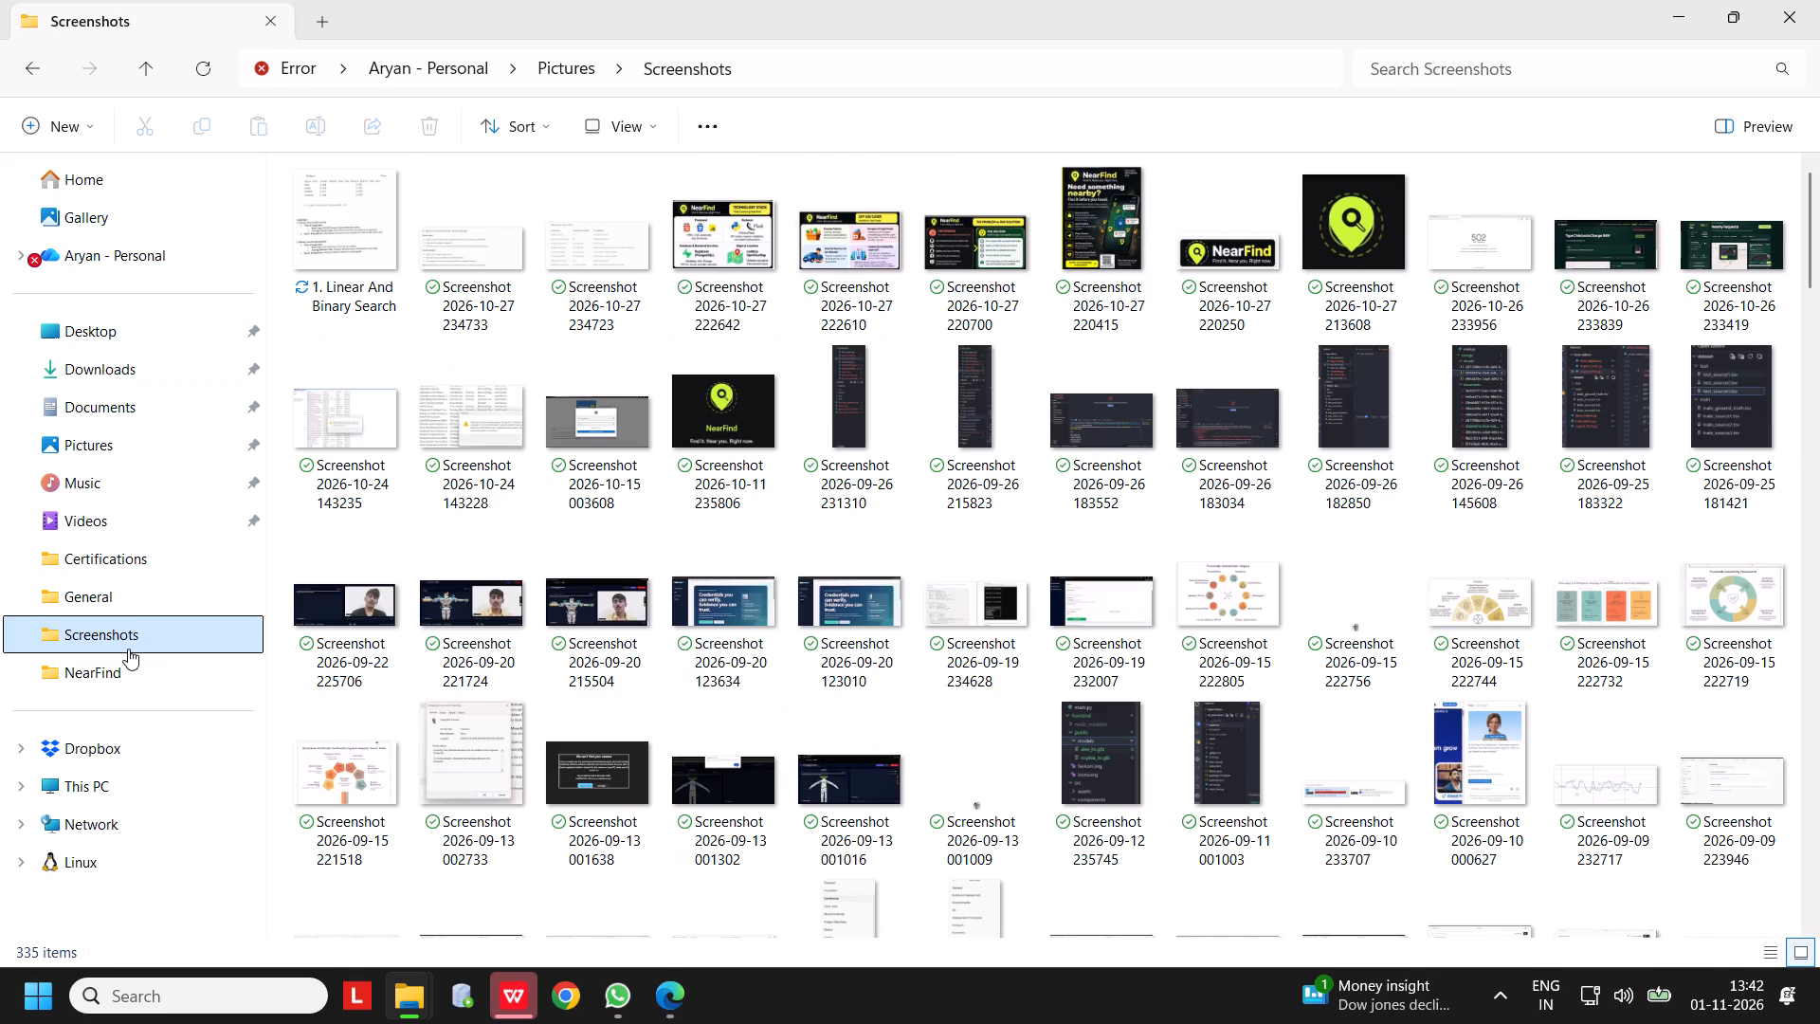
pyautogui.click(341, 267)
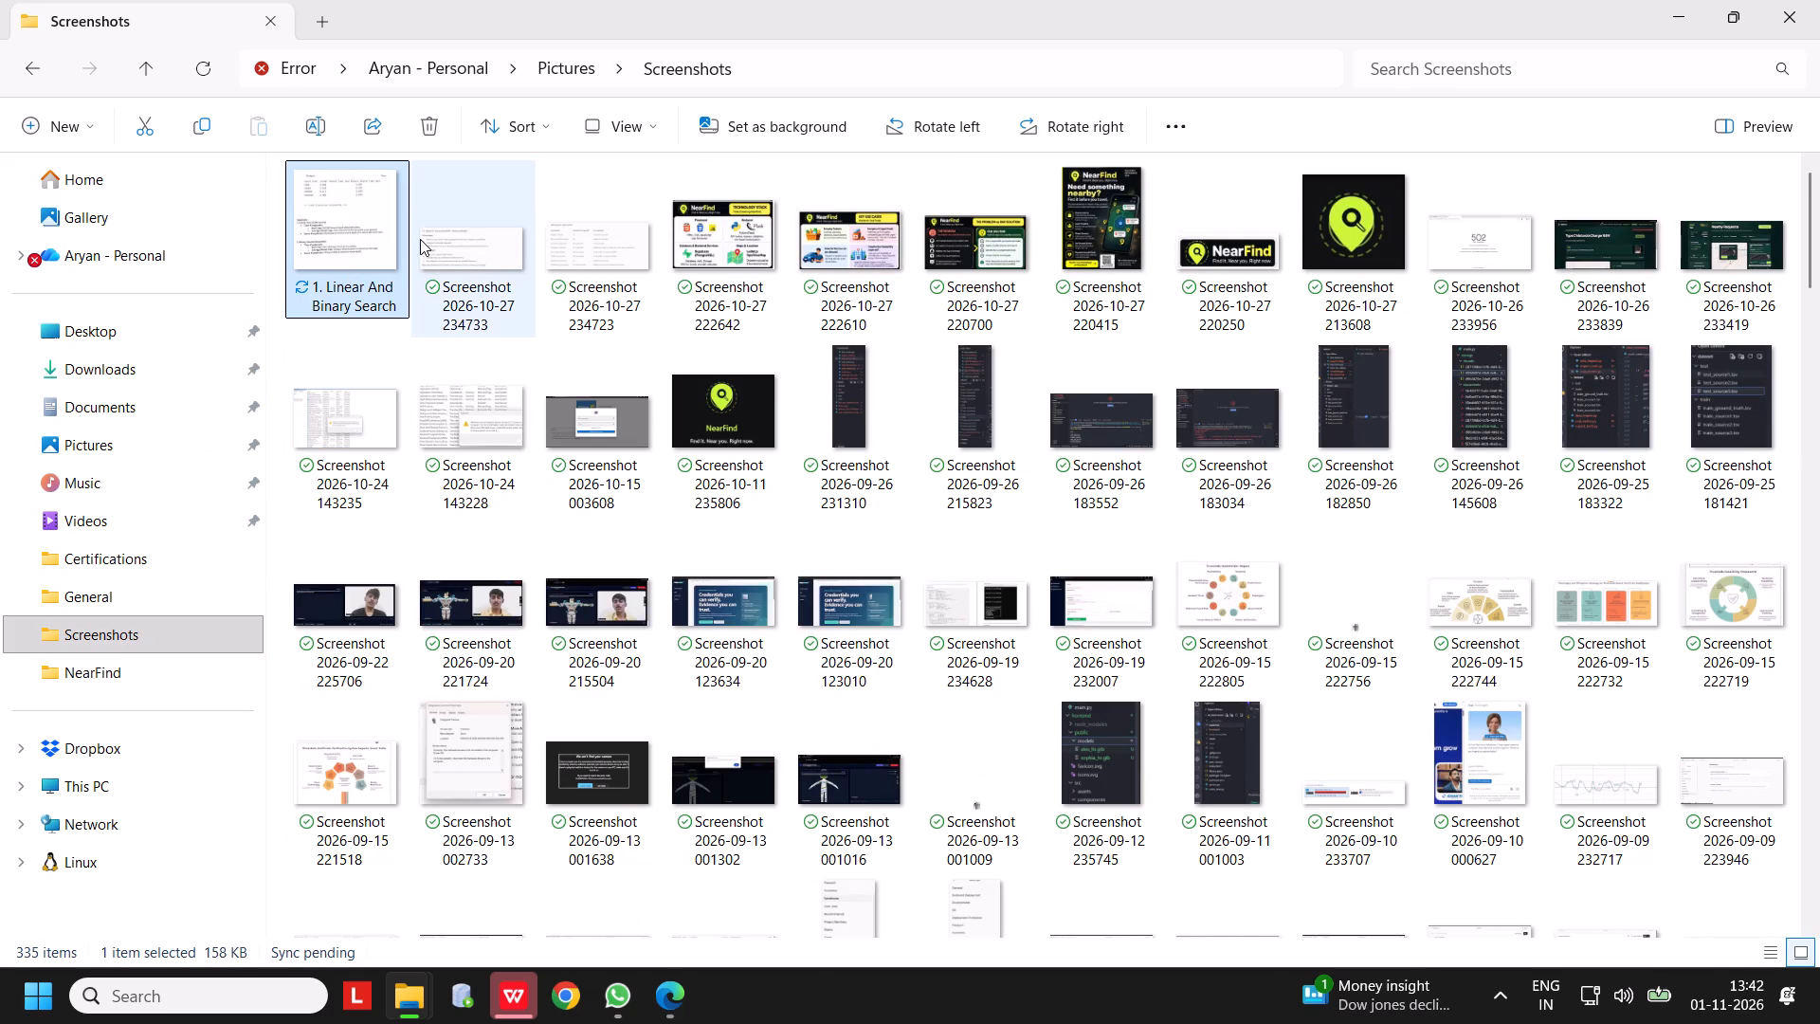
pyautogui.click(243, 182)
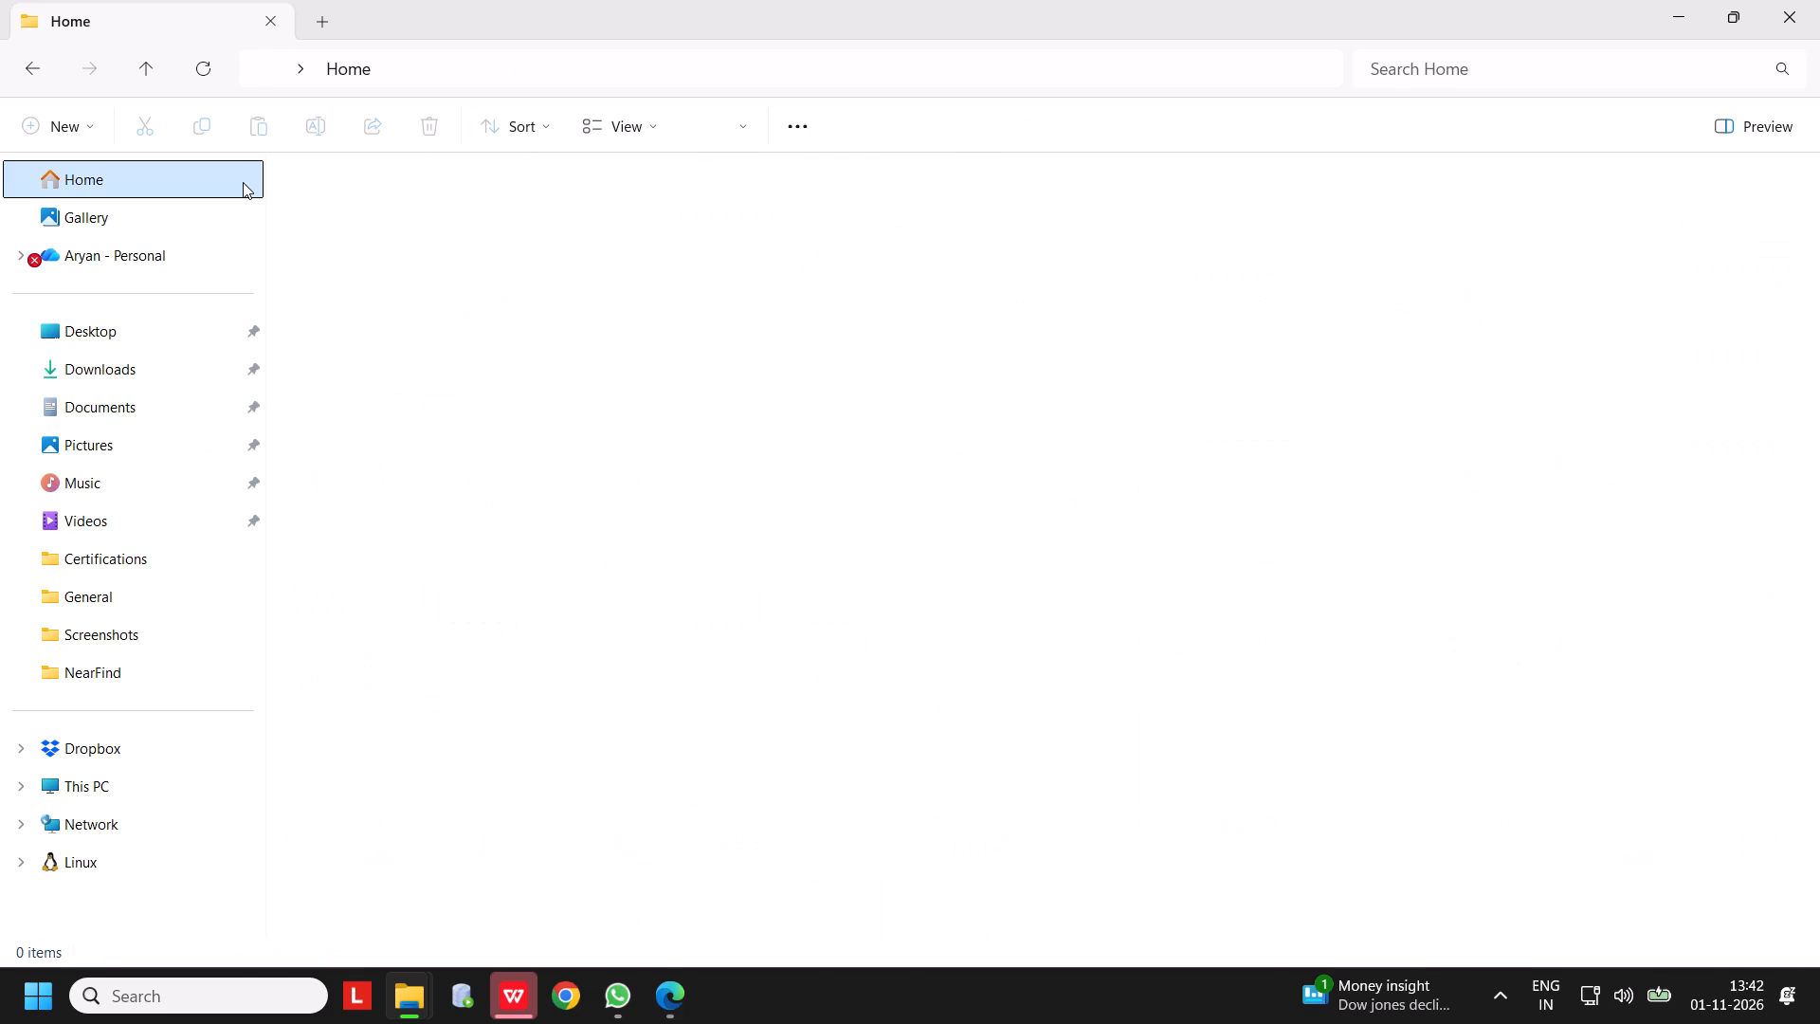
pyautogui.click(165, 632)
# Switch from File Explorer to the browser window showing the WhatsApp chat with the shared lab files.
pyautogui.hotkey('alt', 'Tab')
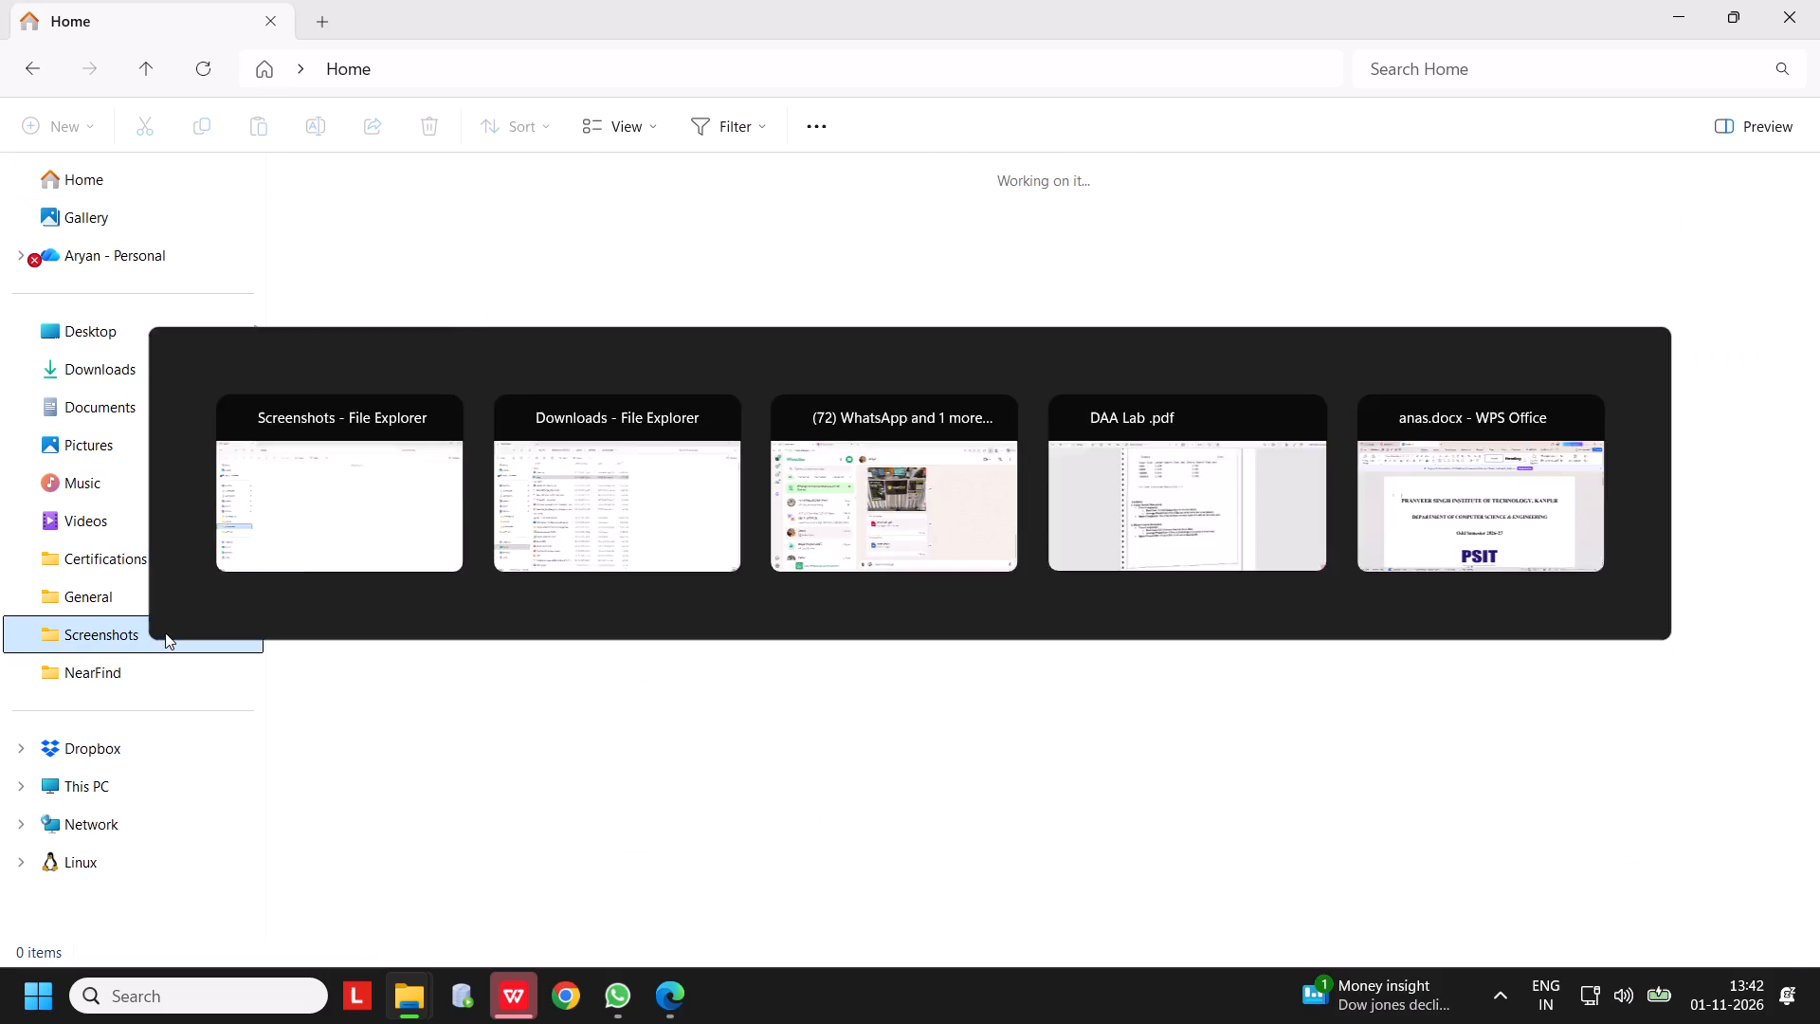
pyautogui.hotkey('alt', 'Tab')
pyautogui.hotkey('alt', 'Tab')
pyautogui.hotkey('alt', 'Tab')
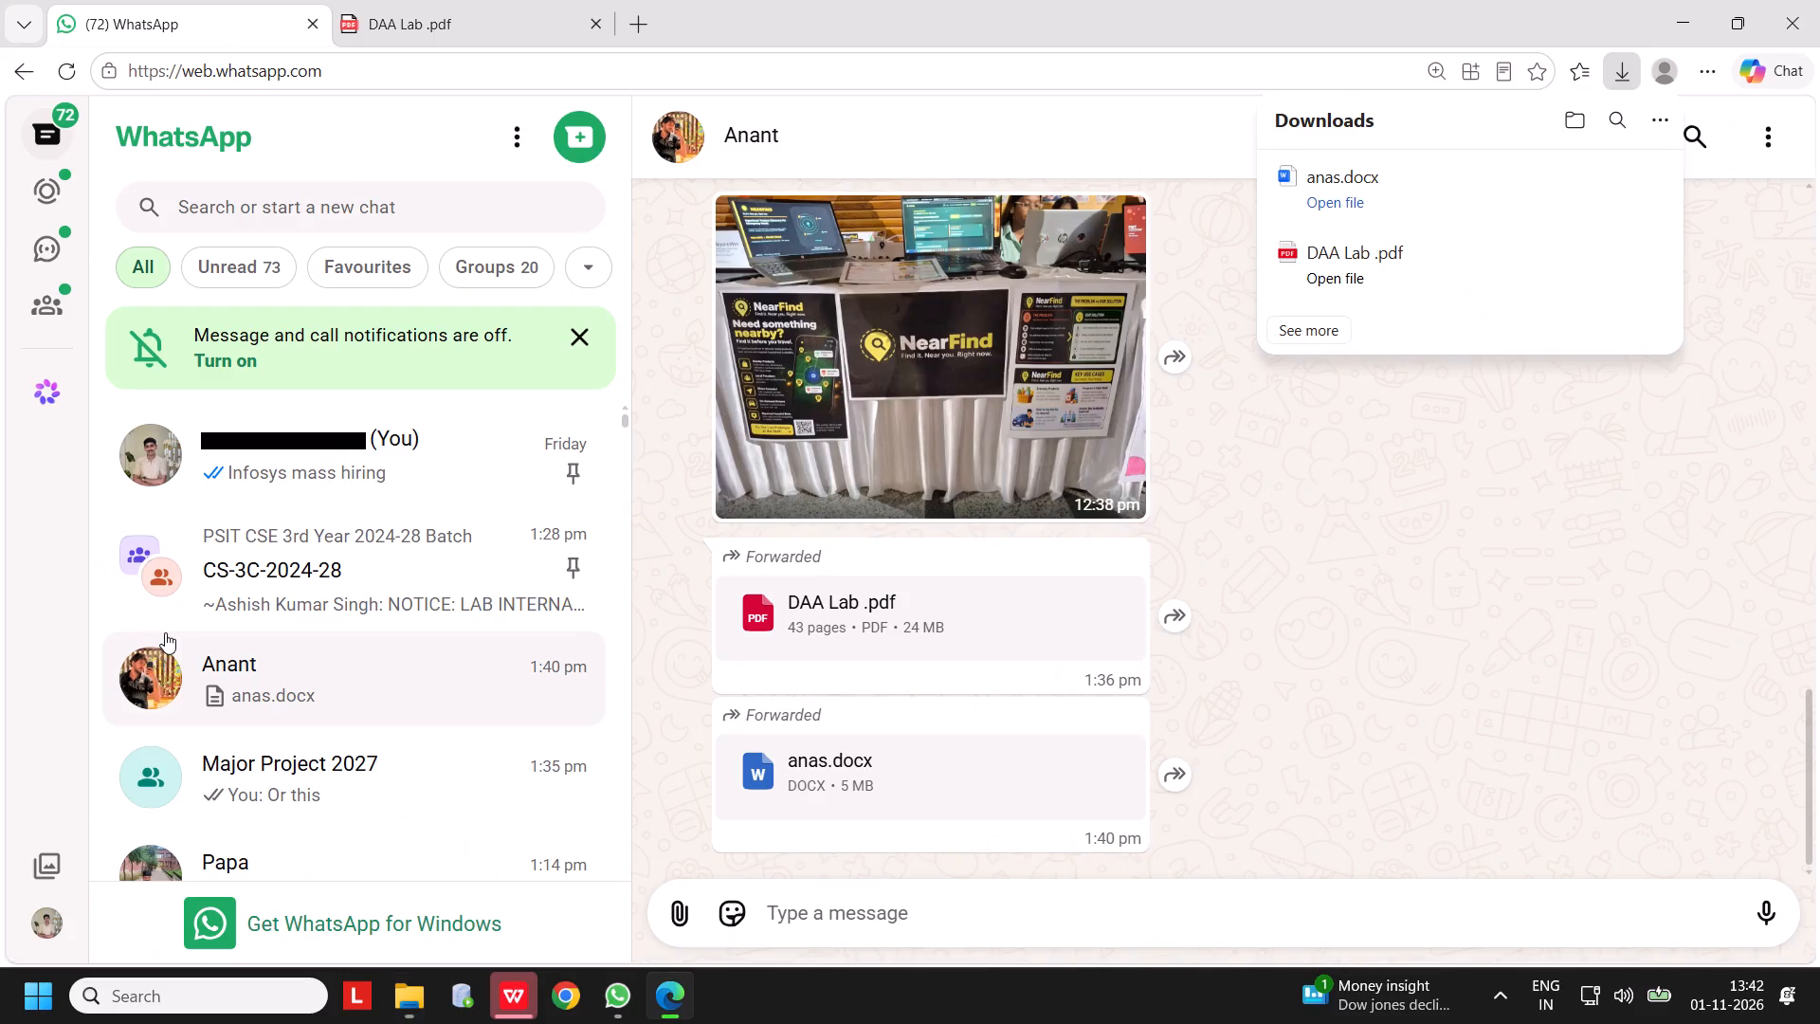
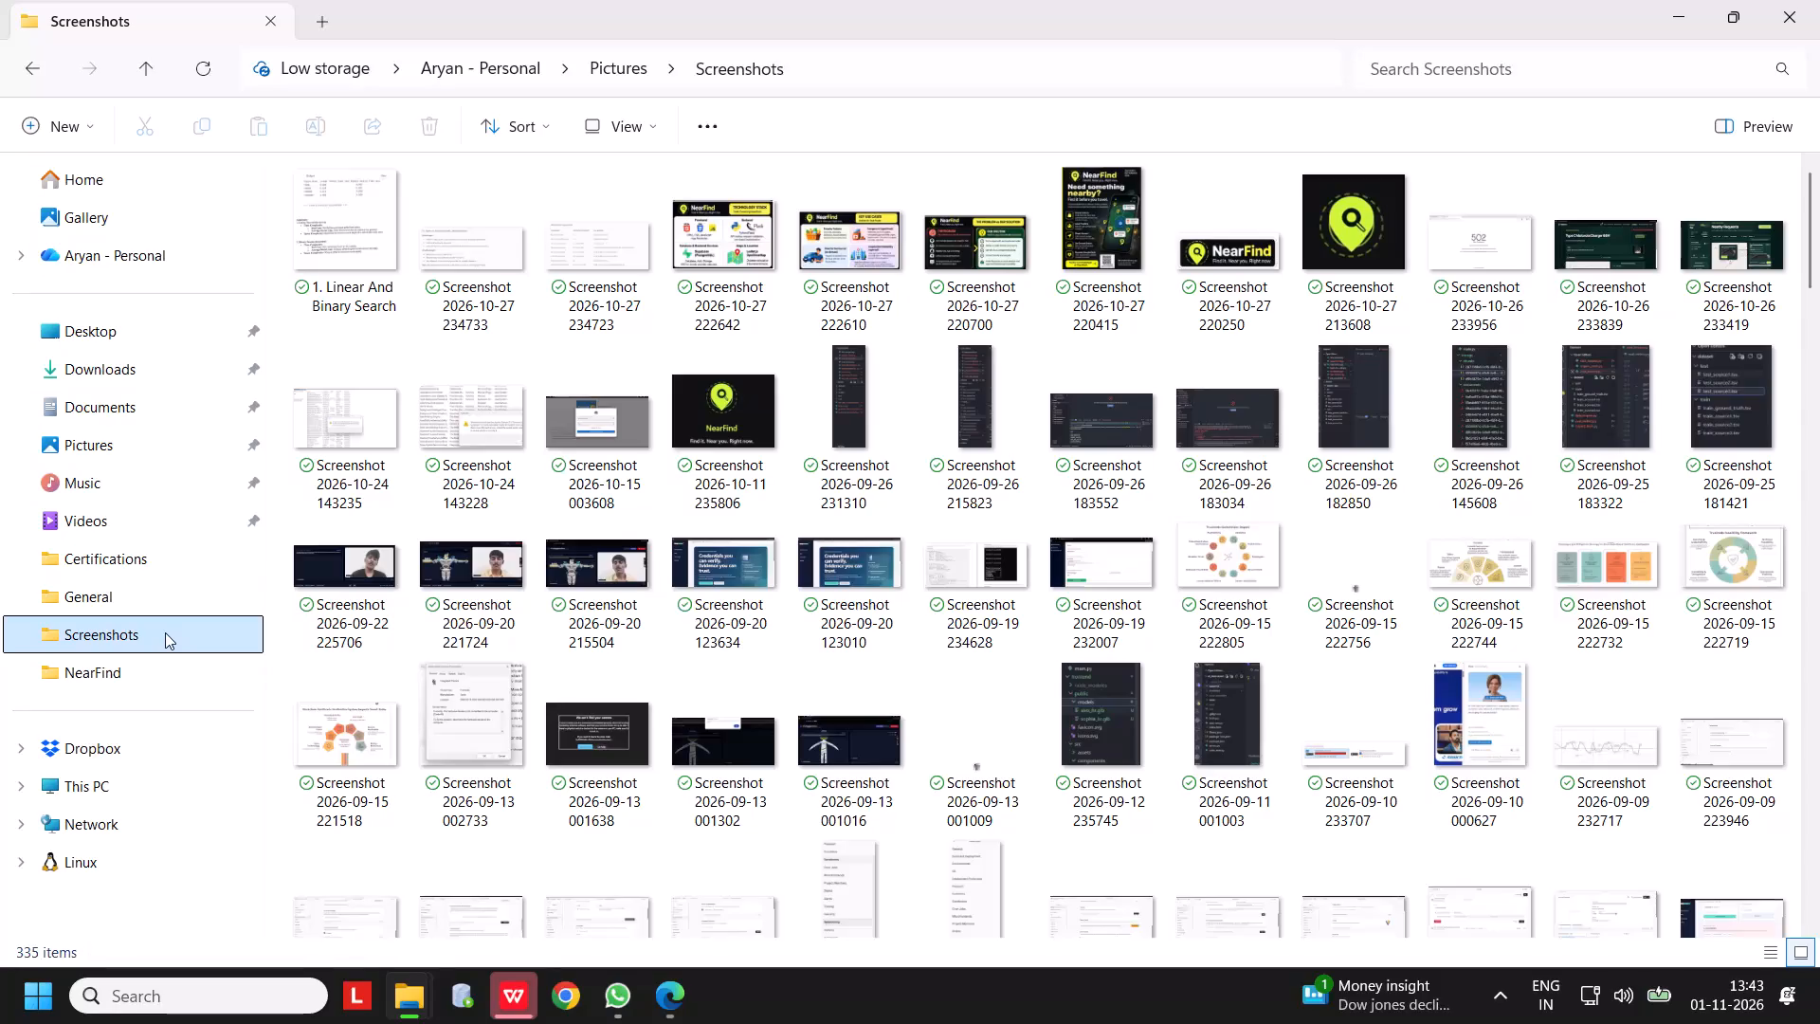
# Switch from the Screenshots folder to Microsoft Edge and continue cycling through the open windows.
pyautogui.hotkey('alt', 'Tab')
pyautogui.hotkey('alt', 'Tab')
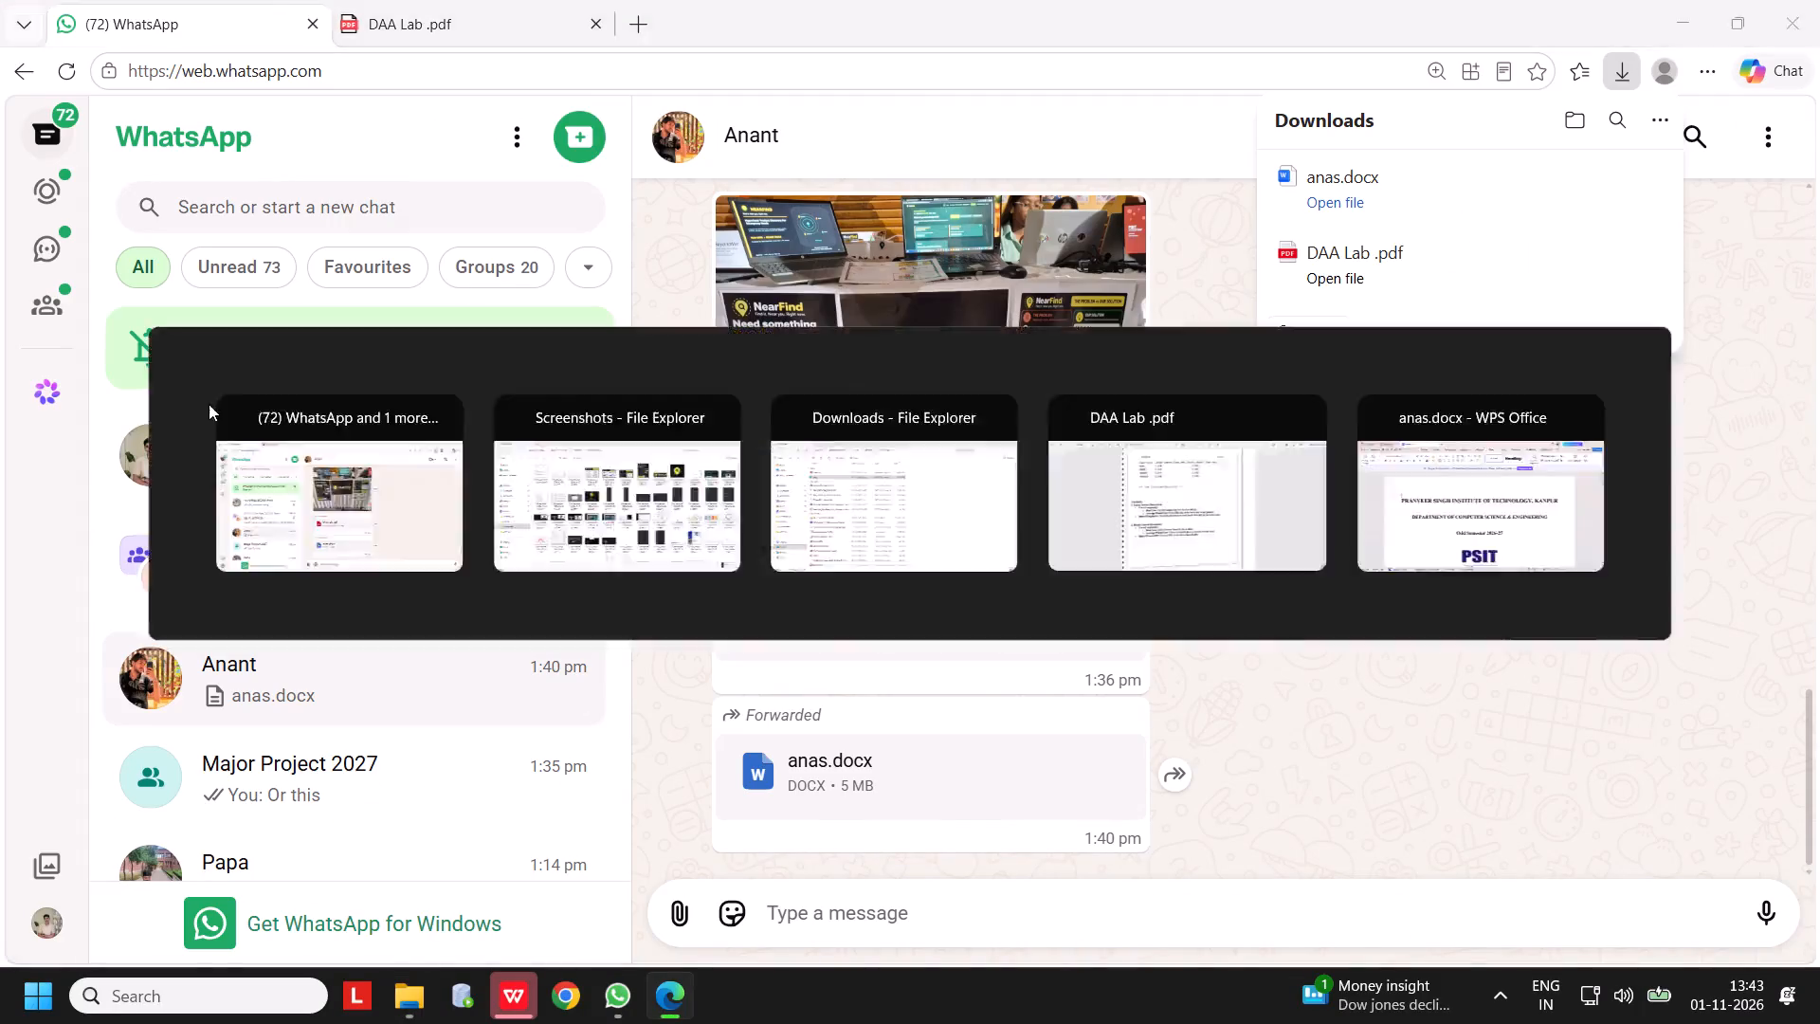
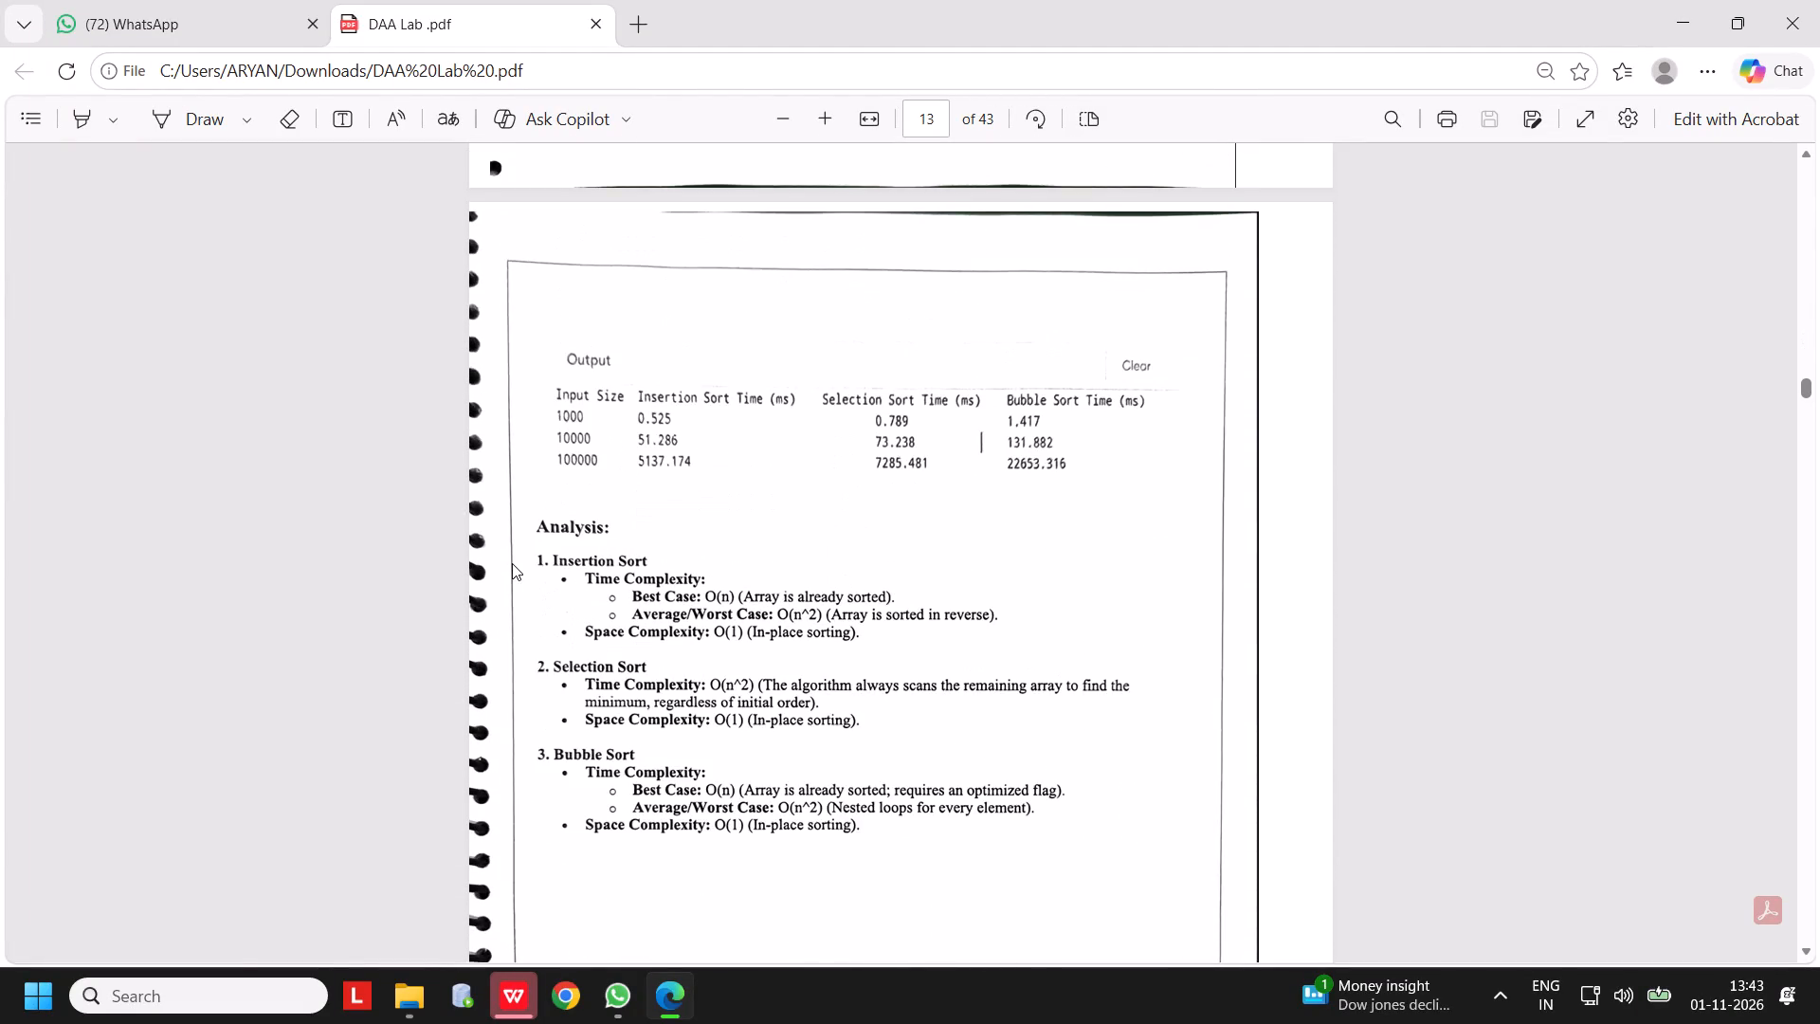
# Capture a screenshot of Experiment 02's output table and insertion, selection and bubble sort analysis on page 13 of the lab PDF.
pyautogui.scroll(1, 512, 563)
pyautogui.hscroll(2, 512, 563)
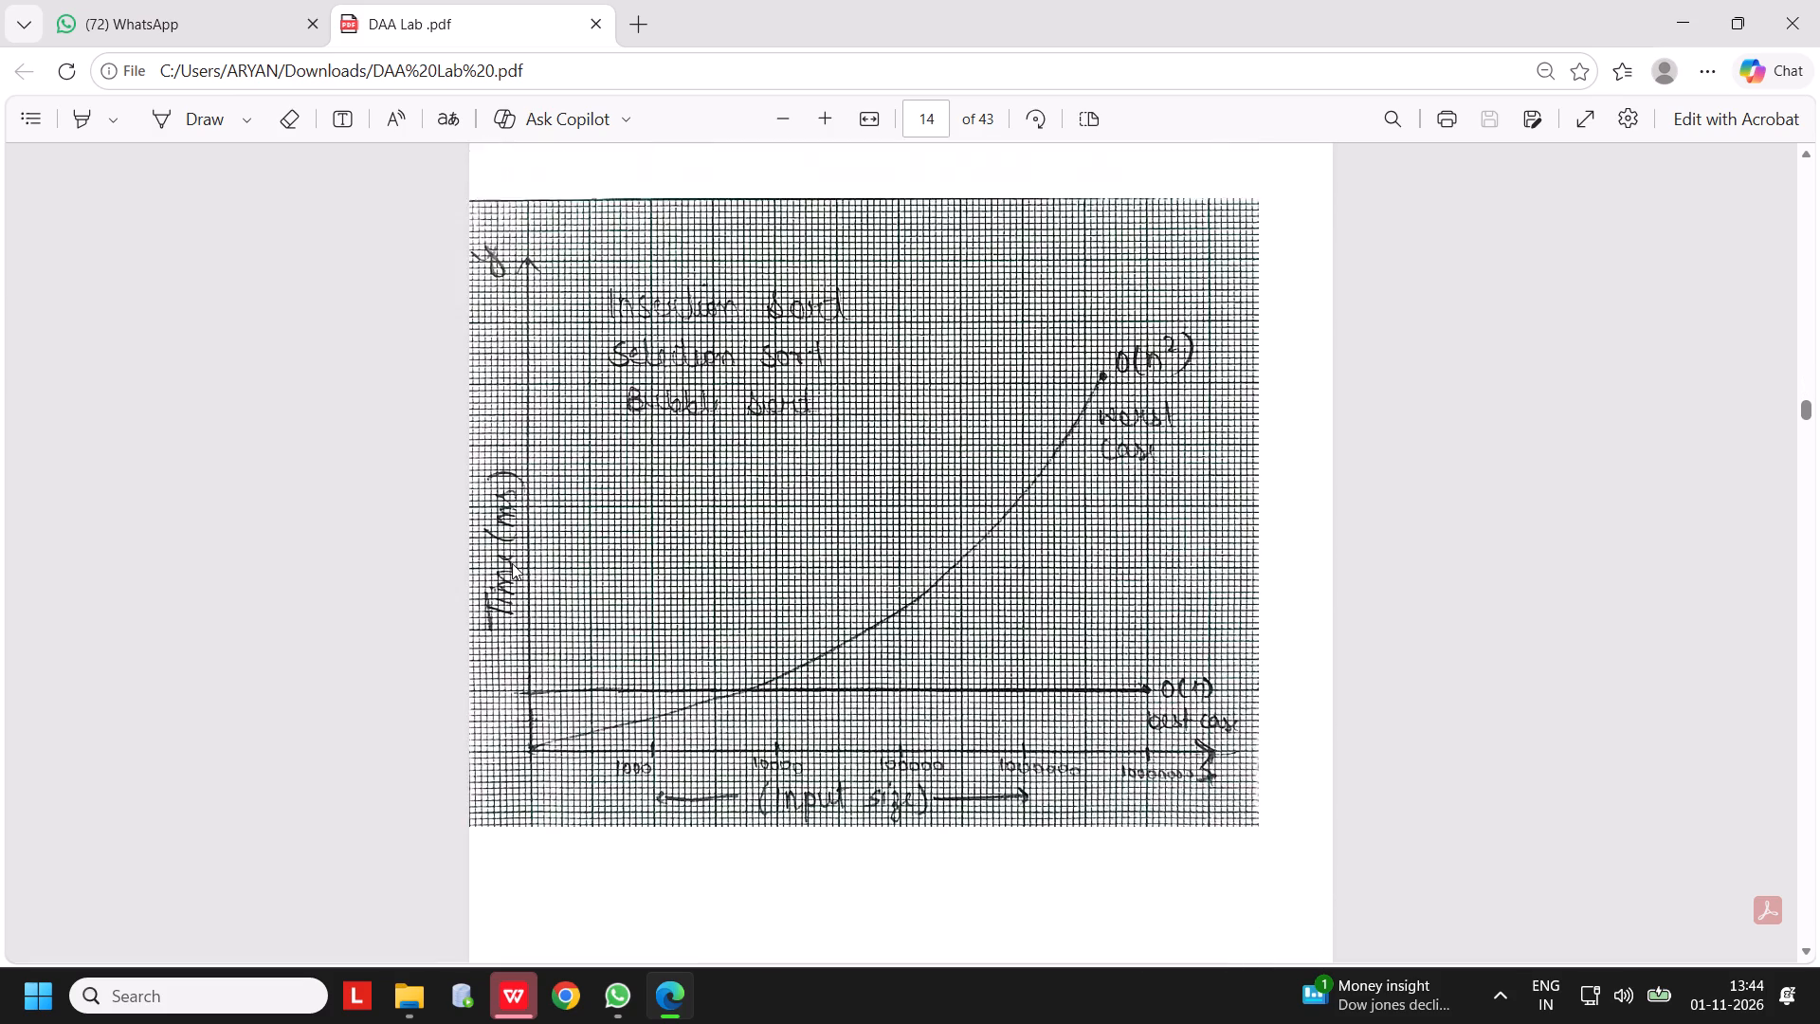
pyautogui.hscroll(1, 512, 563)
pyautogui.scroll(7, 512, 563)
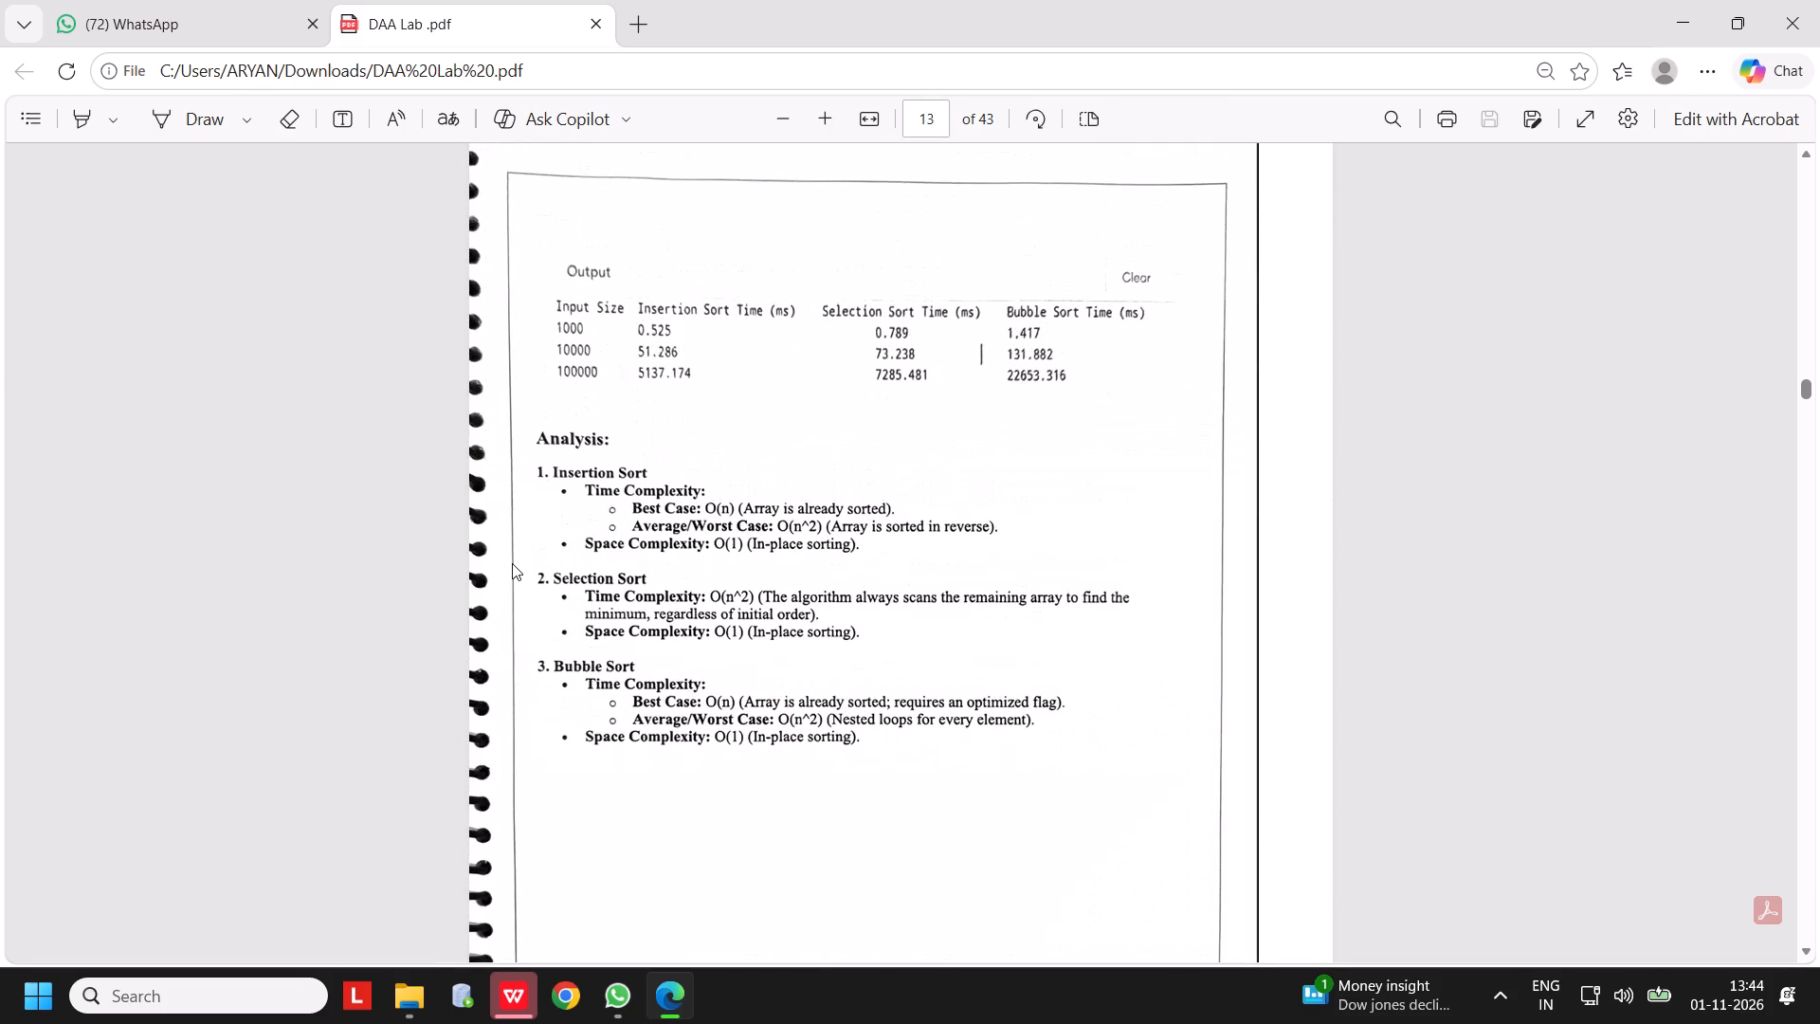
pyautogui.scroll(8, 512, 563)
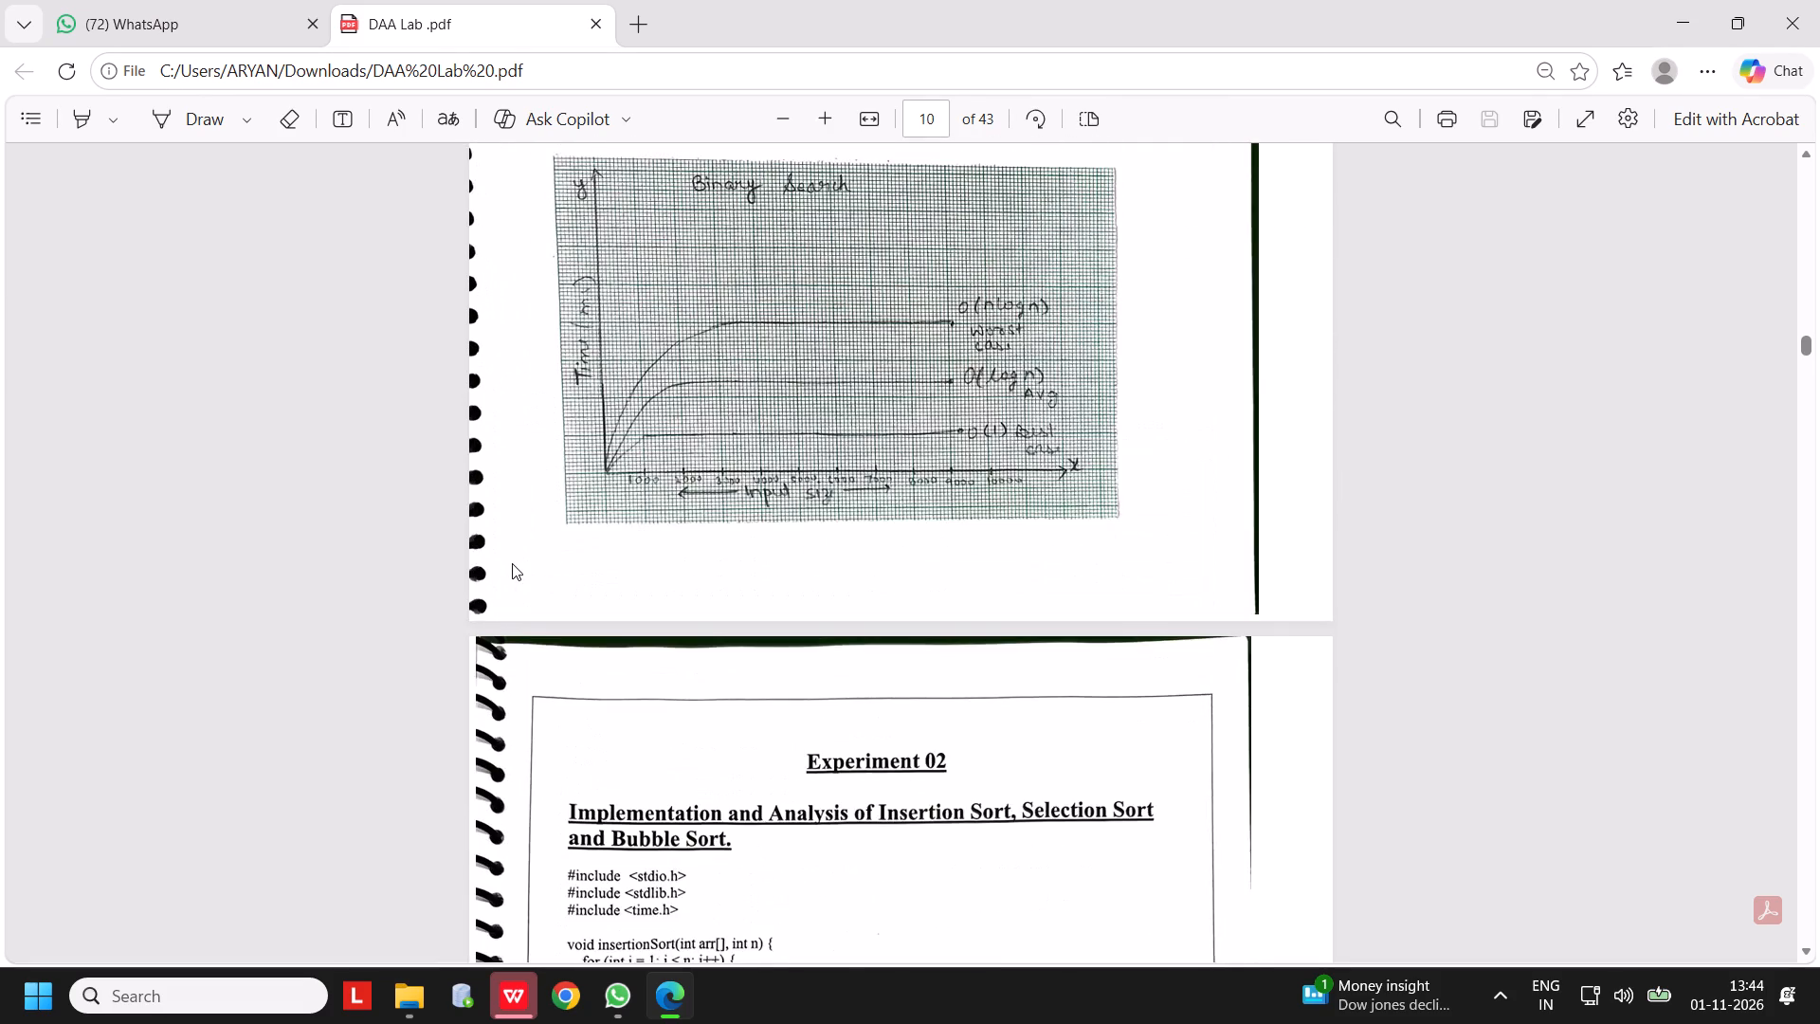
pyautogui.scroll(-3, 512, 563)
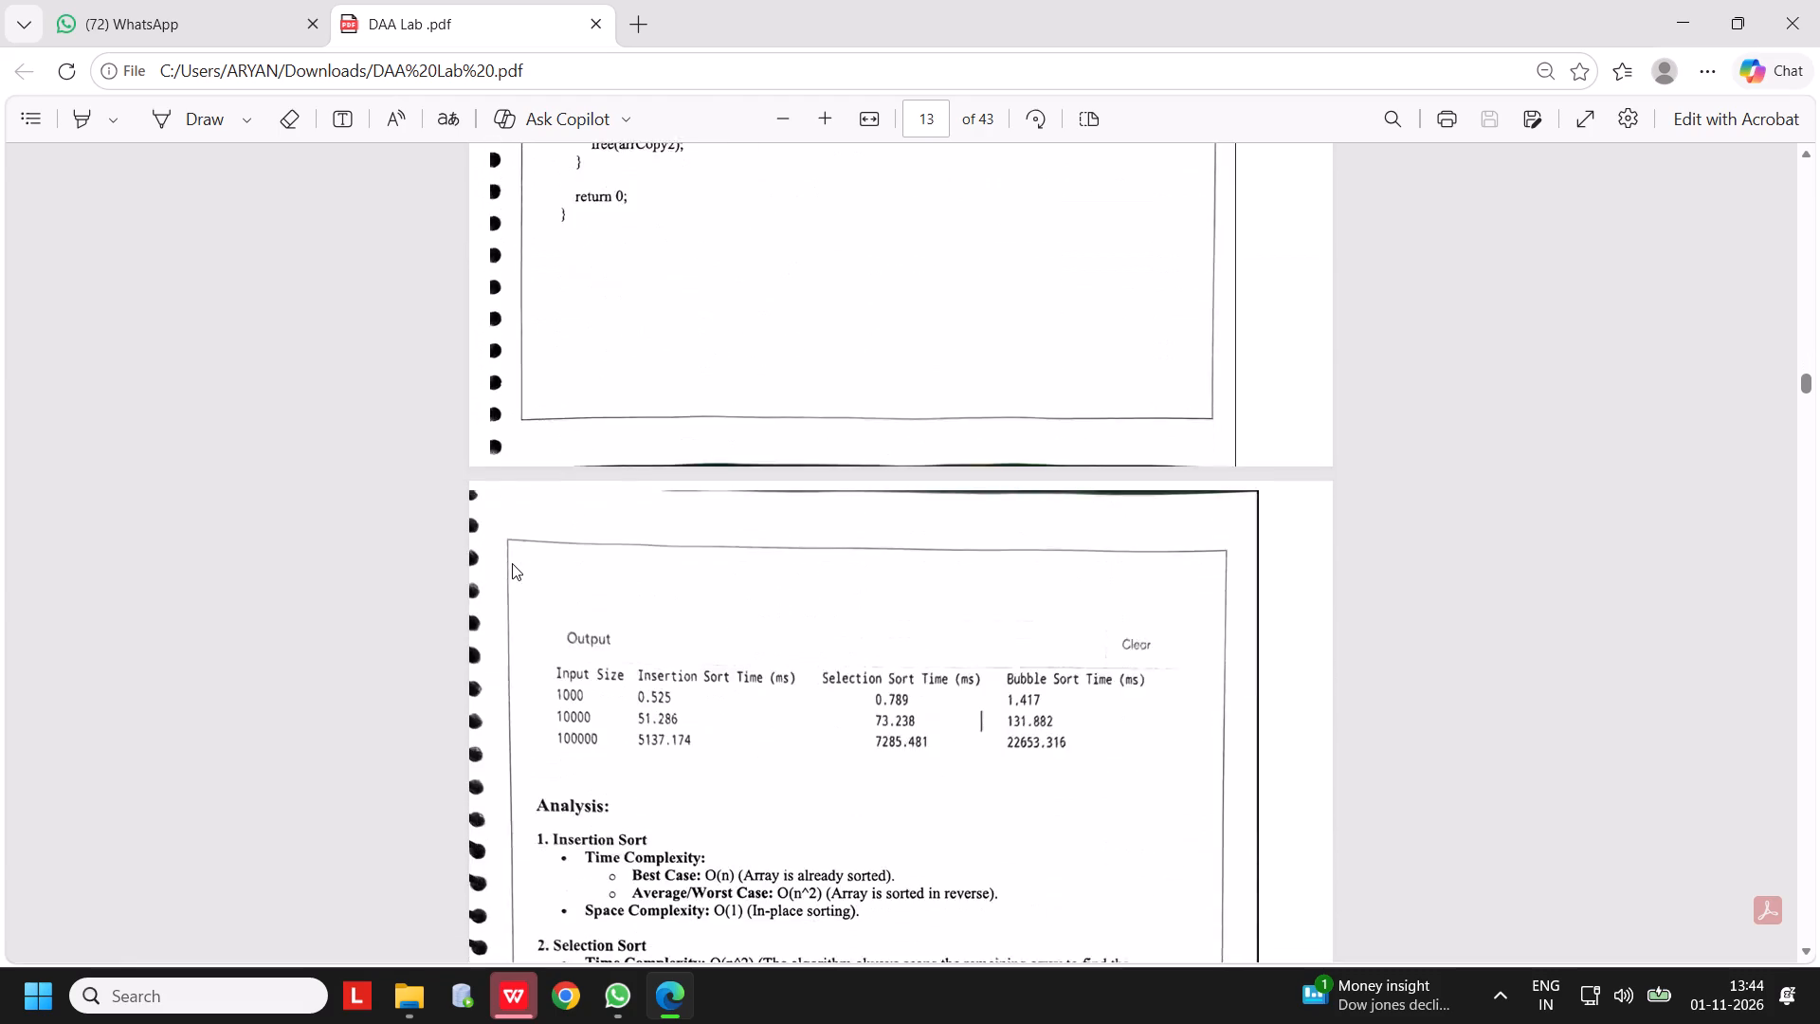
pyautogui.scroll(-4, 512, 563)
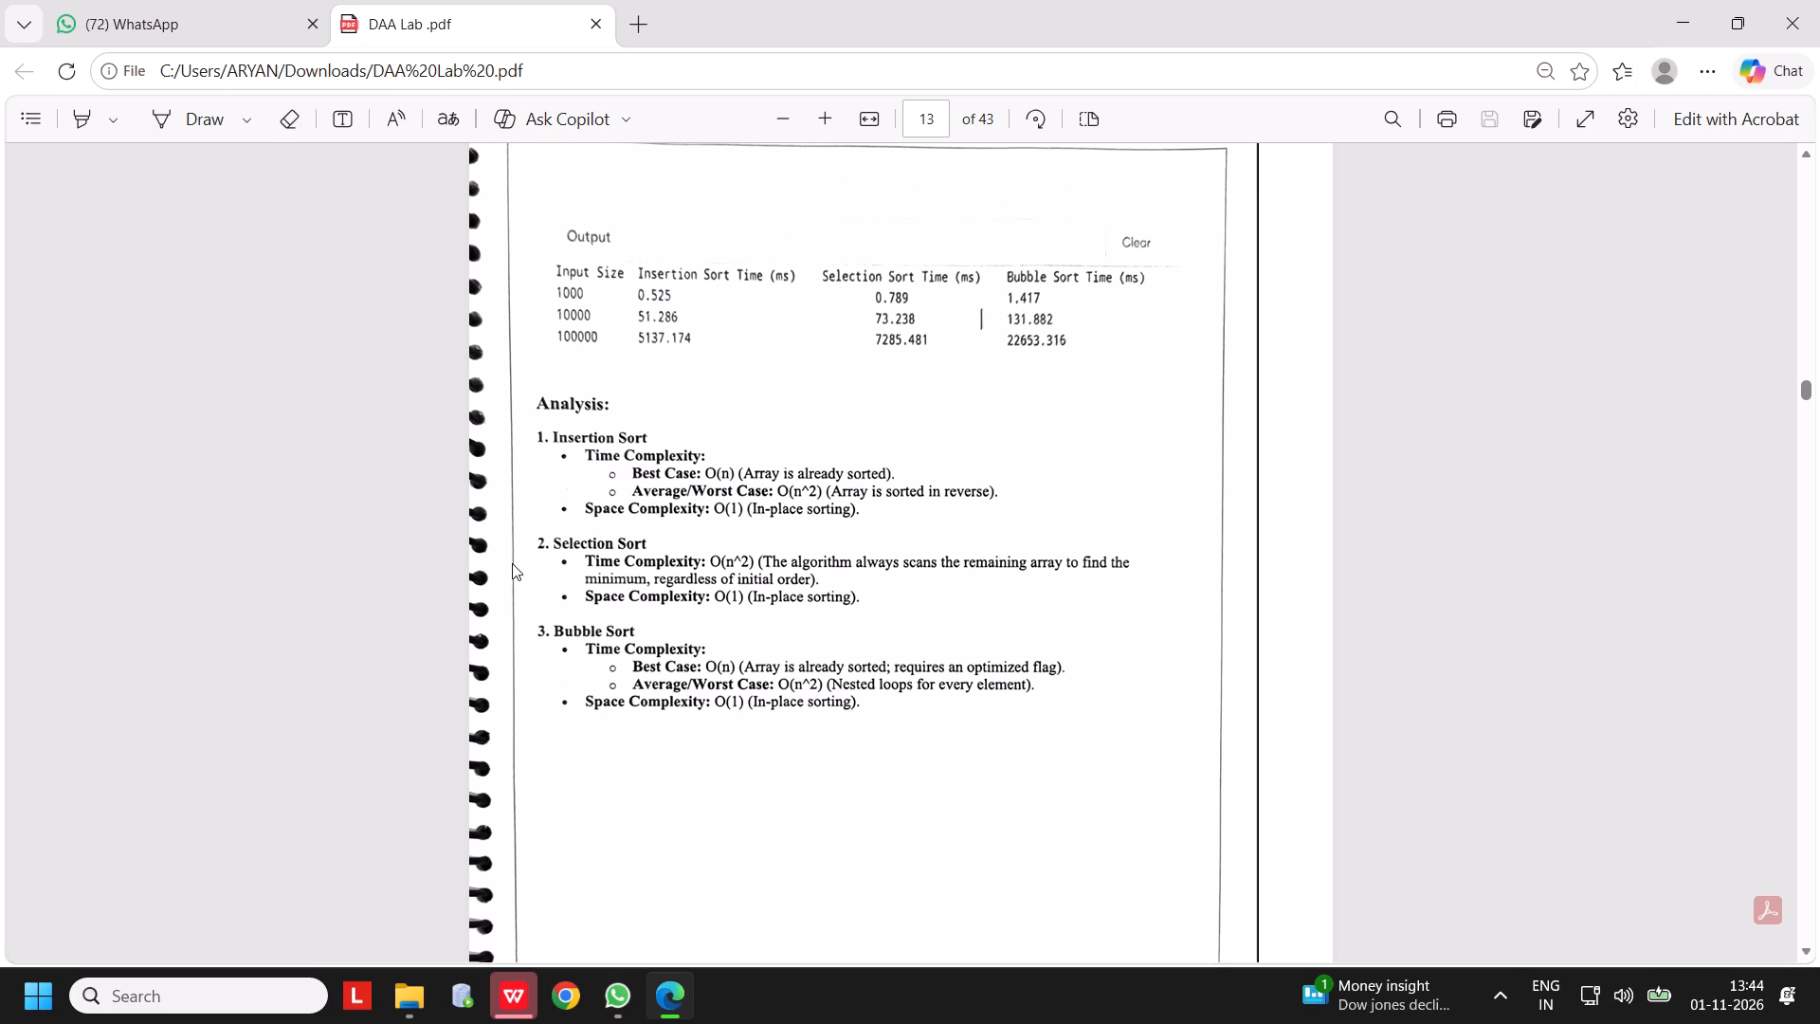
pyautogui.press('shift+super+s')
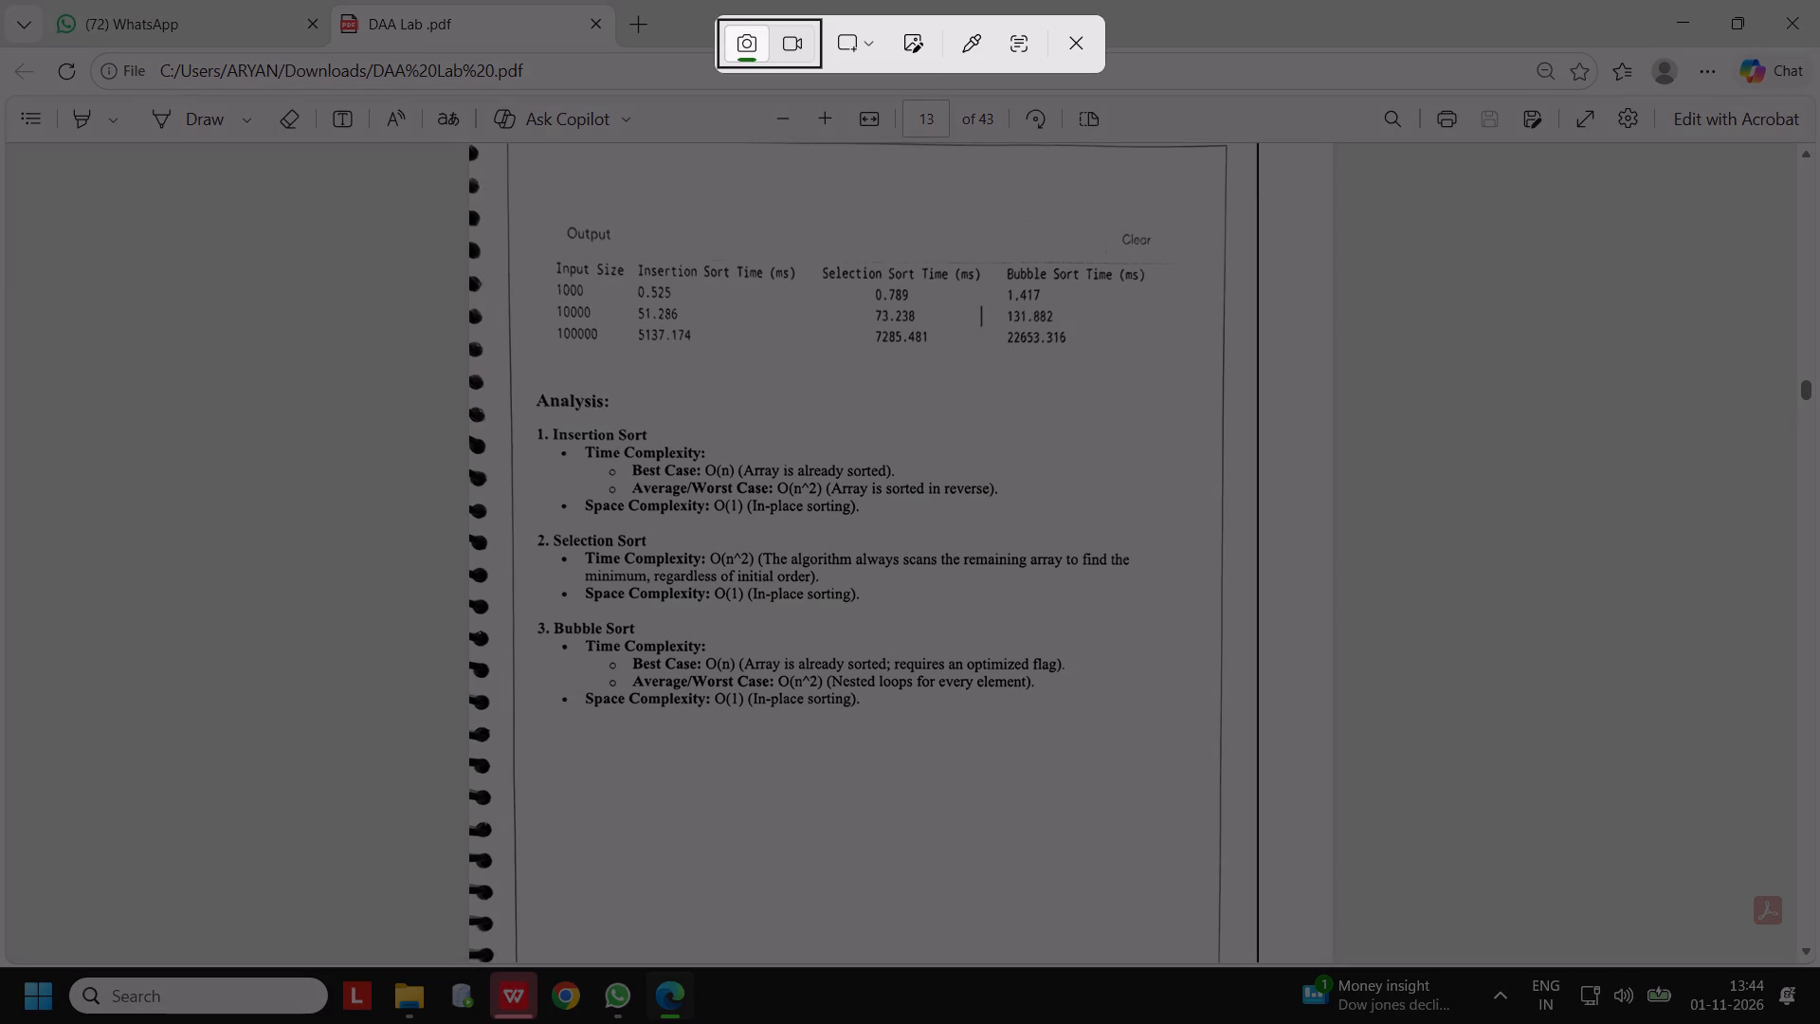
pyautogui.moveTo(511, 188); pyautogui.dragTo(1216, 775)
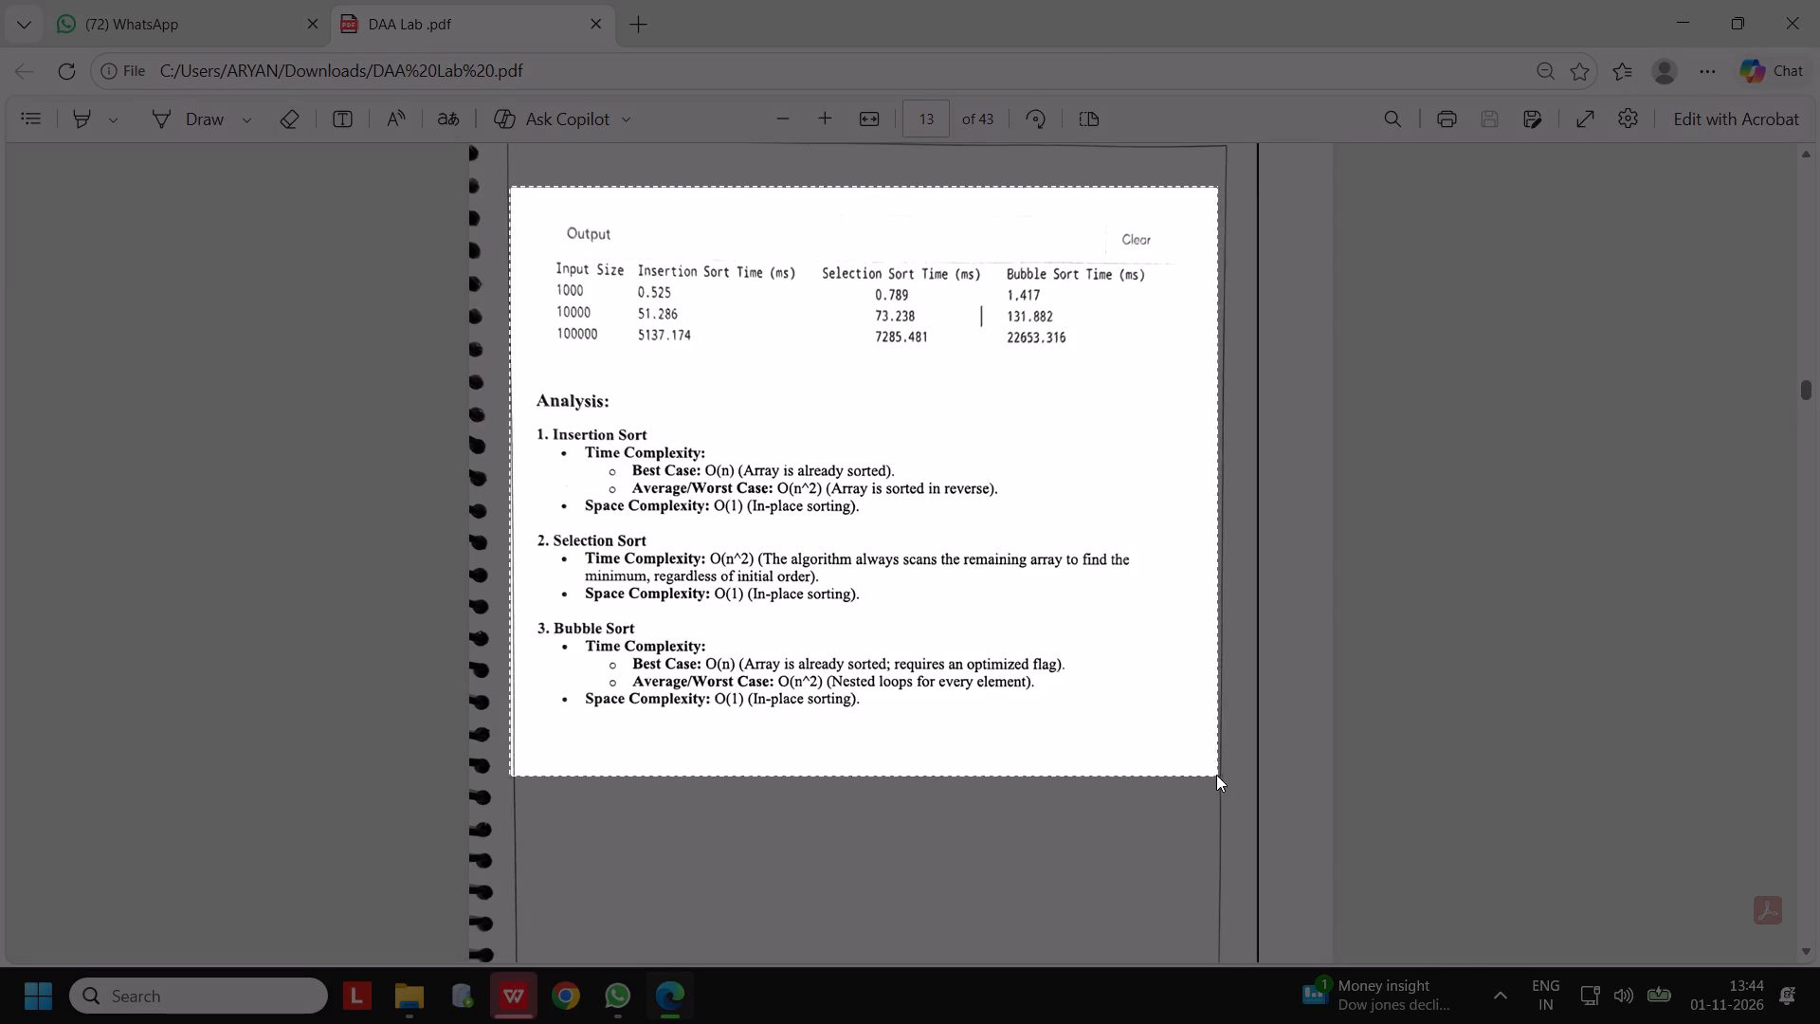
pyautogui.moveTo(1216, 775); pyautogui.dragTo(1217, 757)
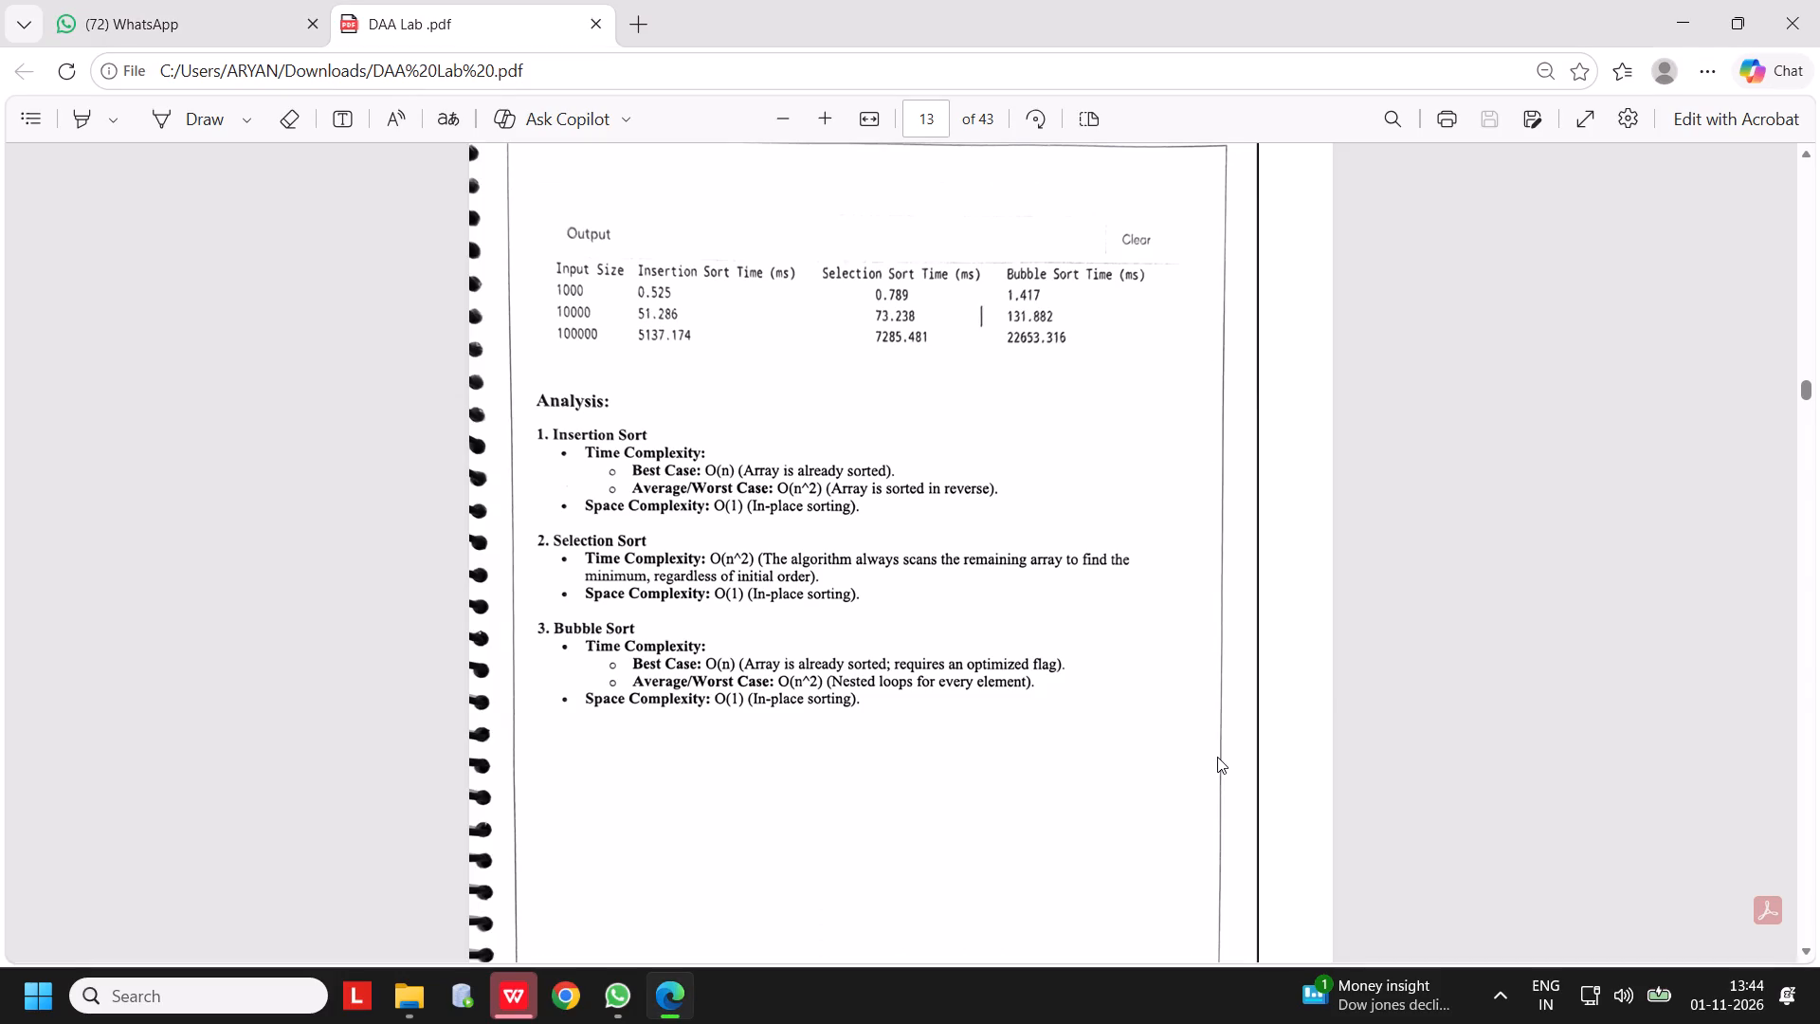
# Switch to the Screenshots folder in File Explorer and rename the newest screenshot as "2. Selection and Insertion Sort".
pyautogui.hotkey('alt', 'Tab')
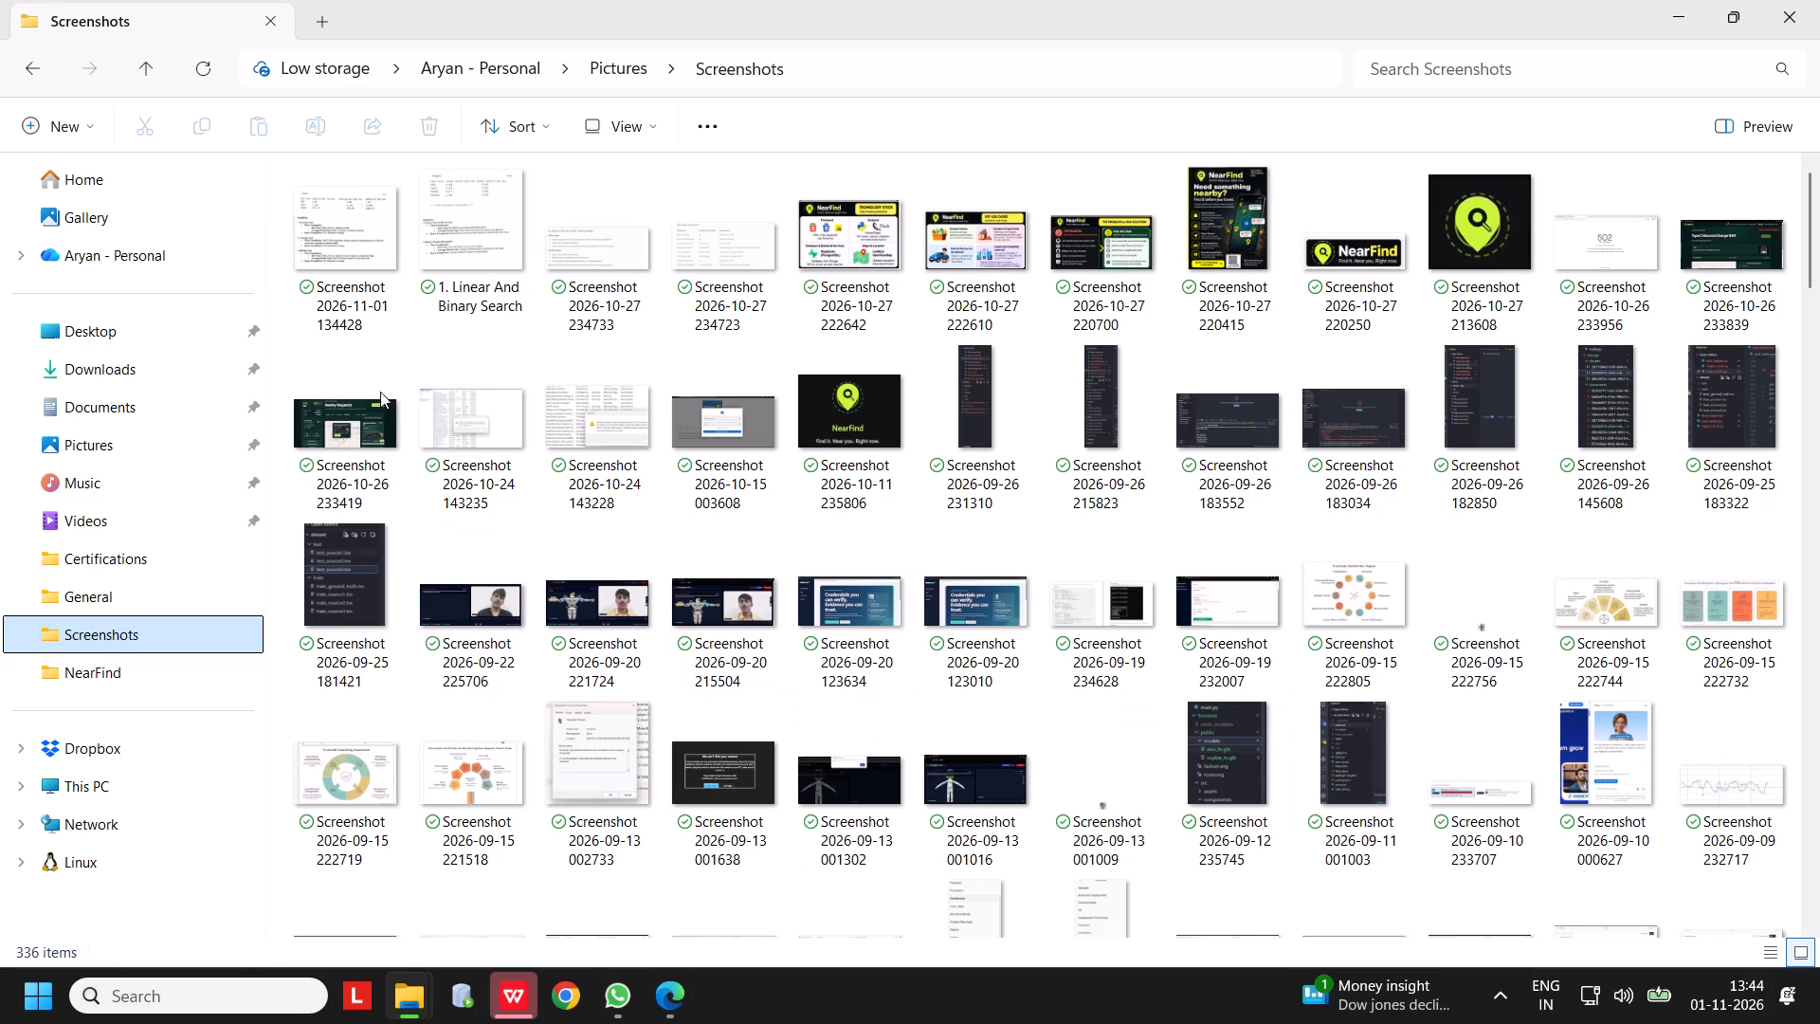
pyautogui.click(373, 324)
pyautogui.rightClick(373, 324)
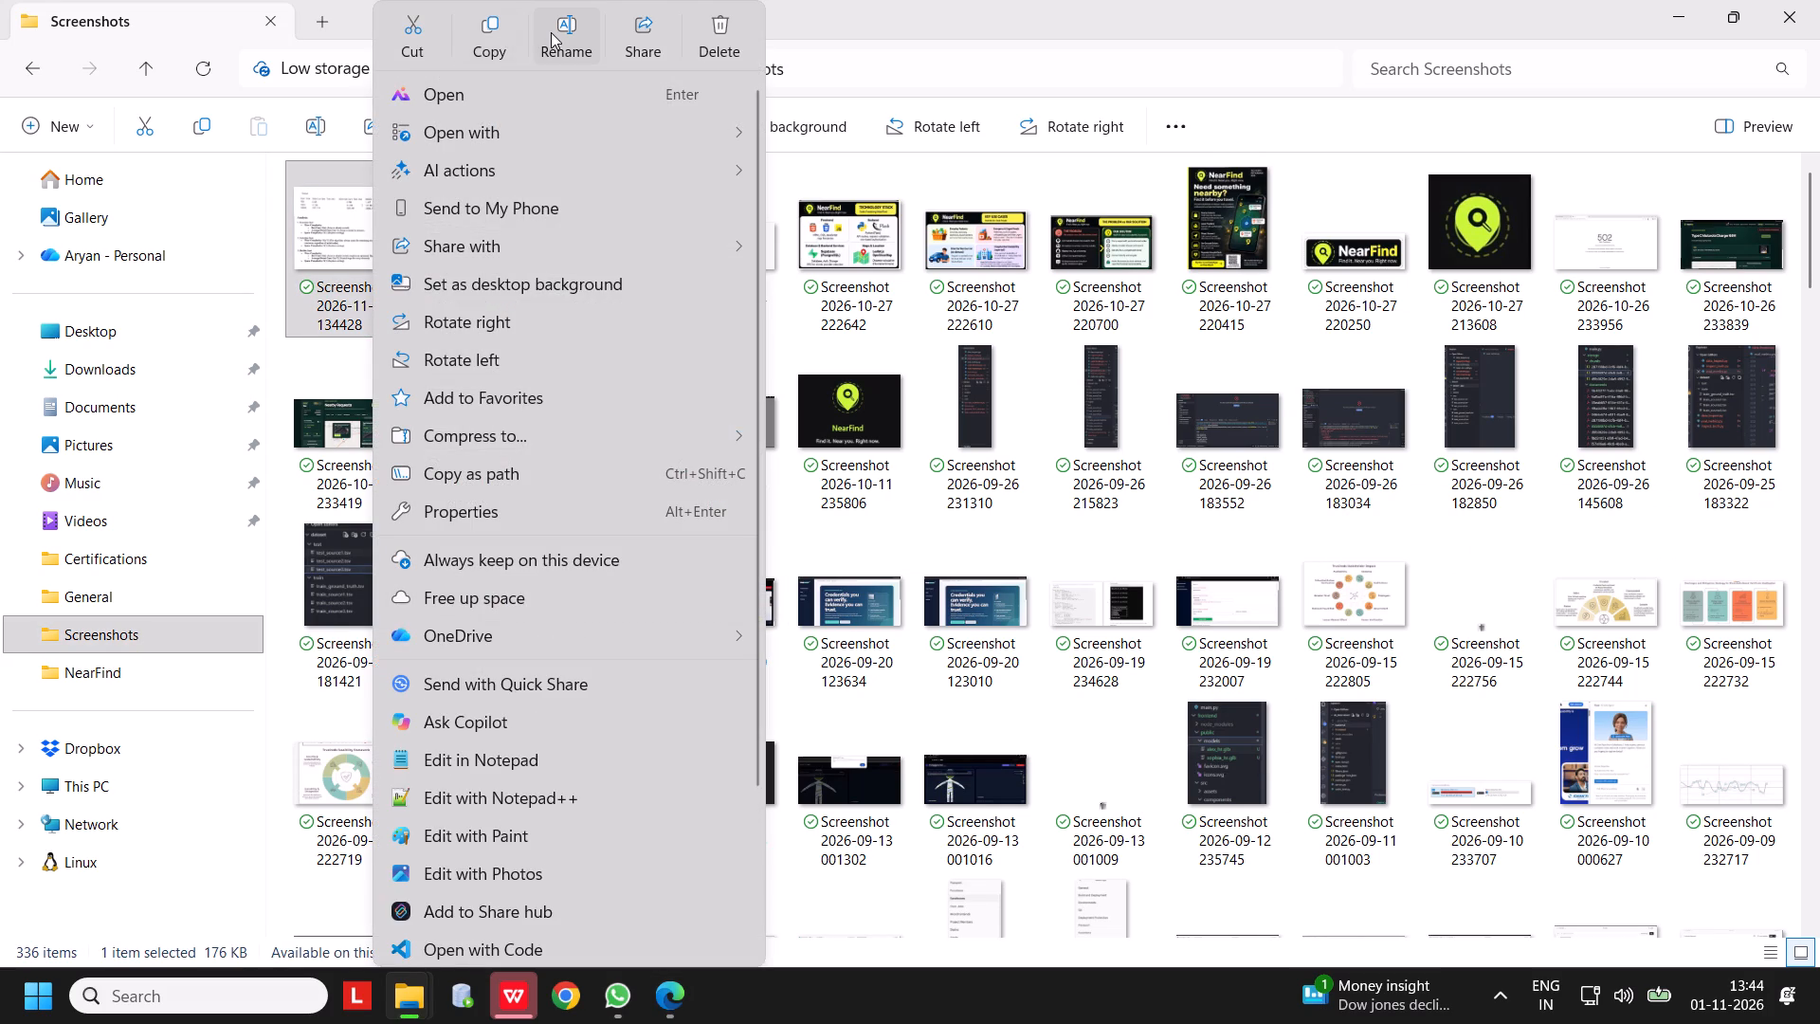
pyautogui.click(551, 32)
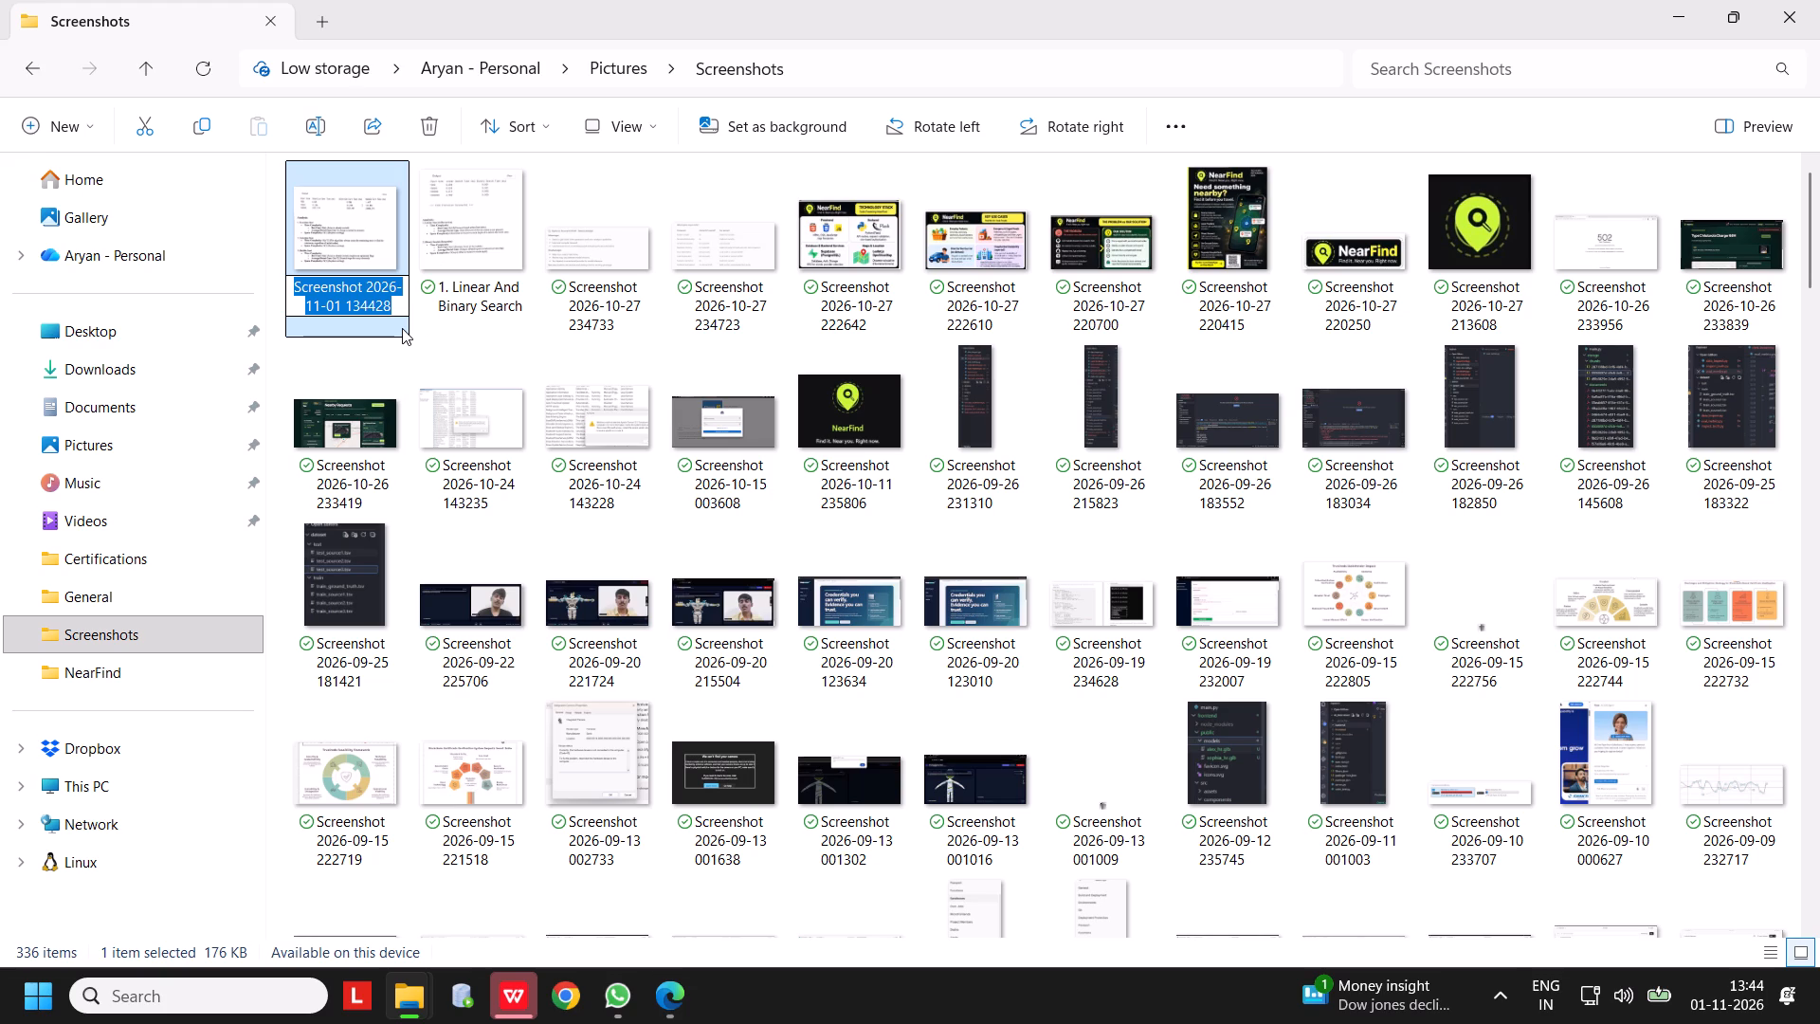
pyautogui.hotkey('ctrl', 'v')
pyautogui.hotkey('ctrl', 'v')
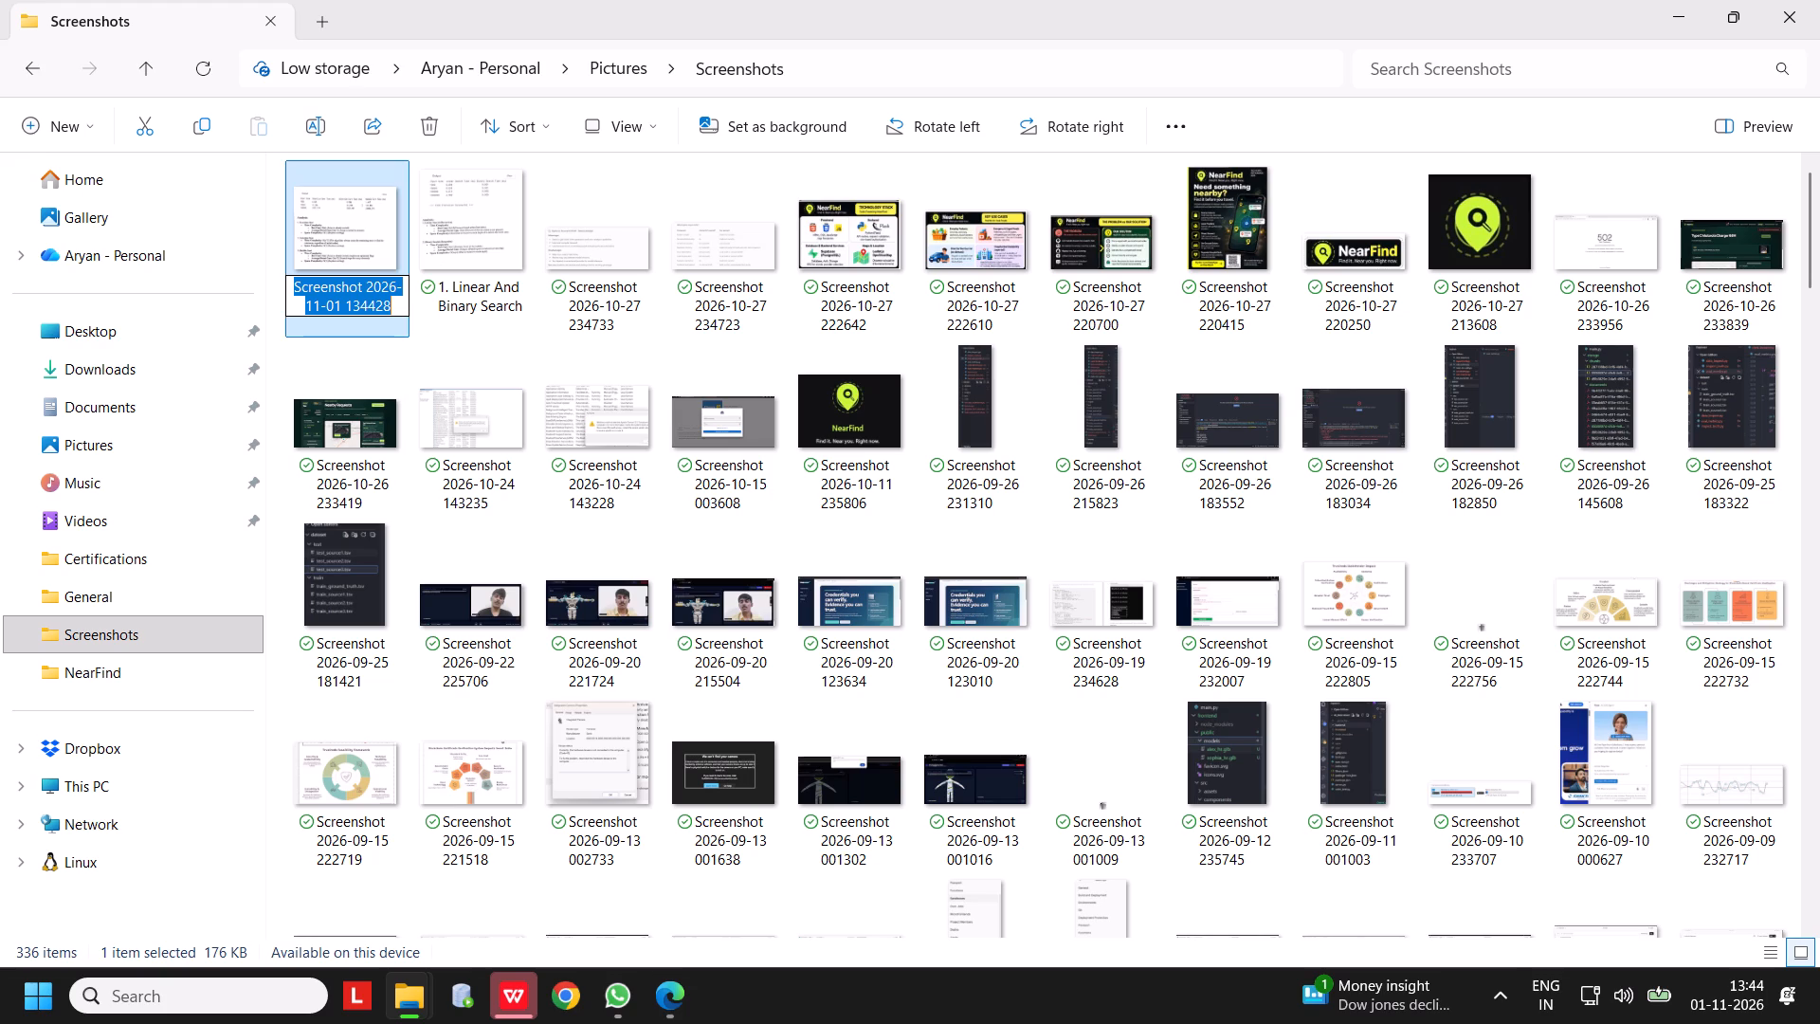
pyautogui.click(388, 300)
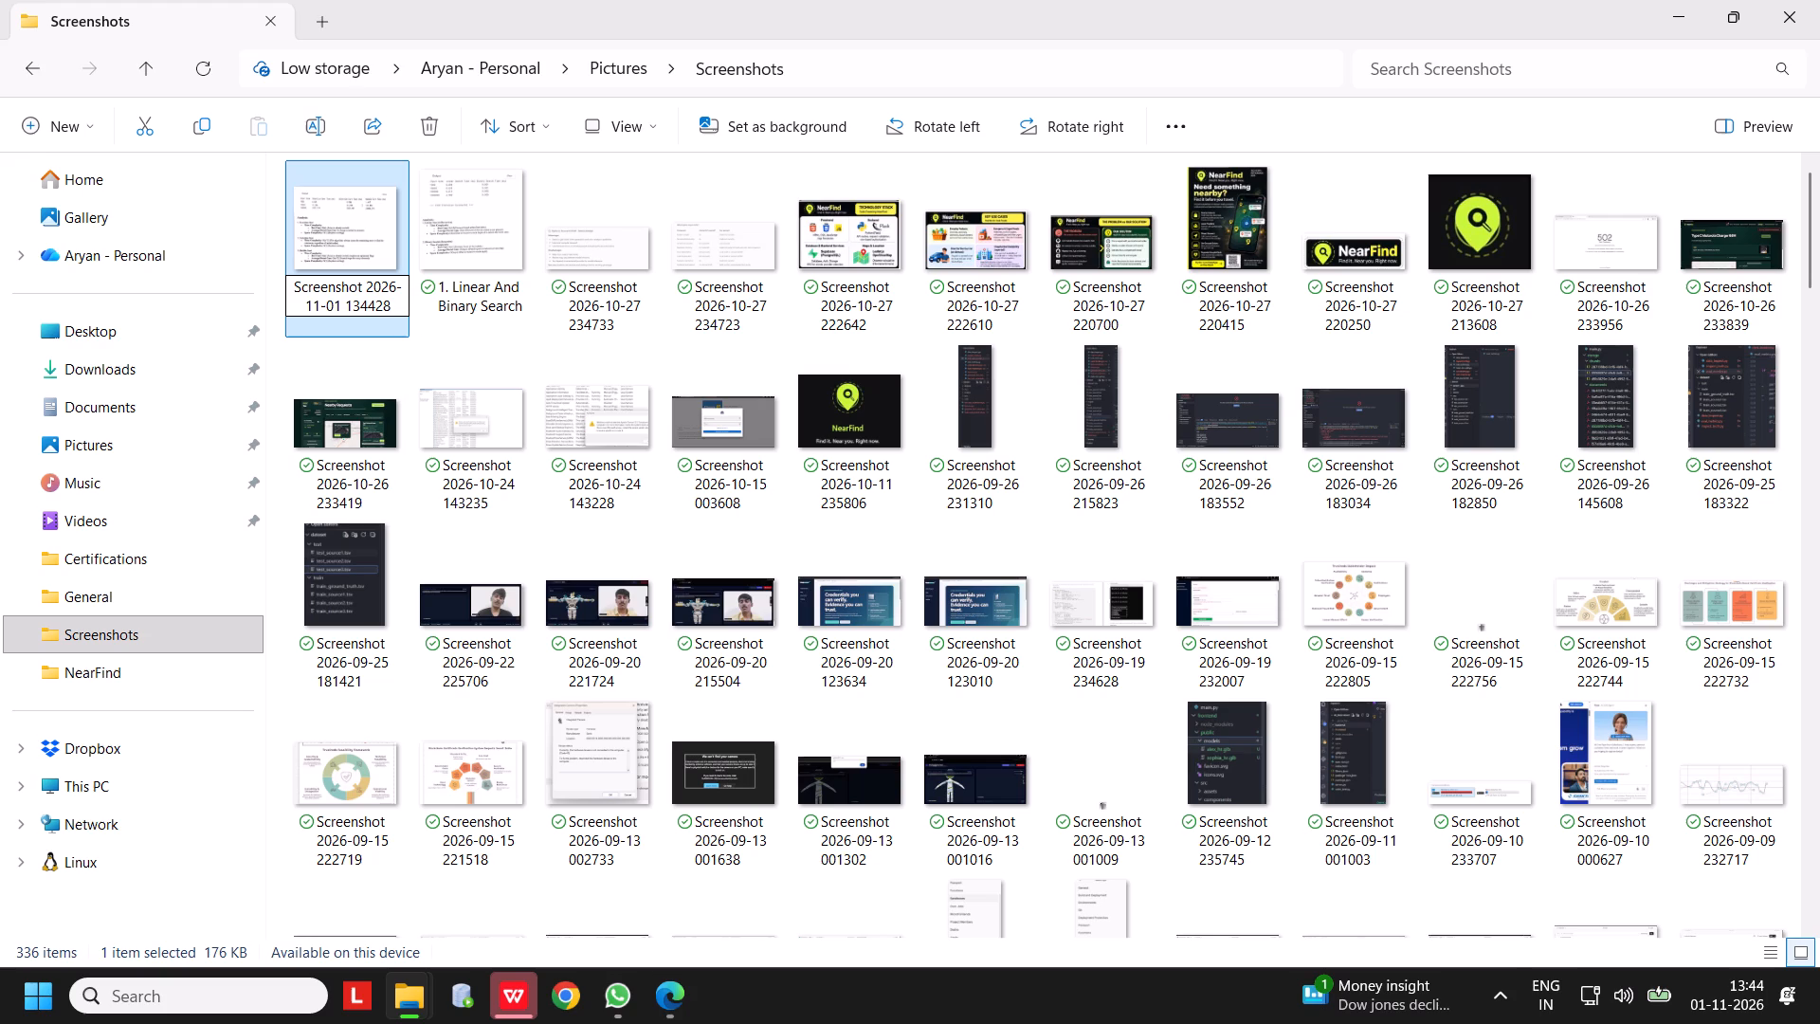
pyautogui.hotkey('ctrl', 'a')
pyautogui.hotkey('ctrl', 'v')
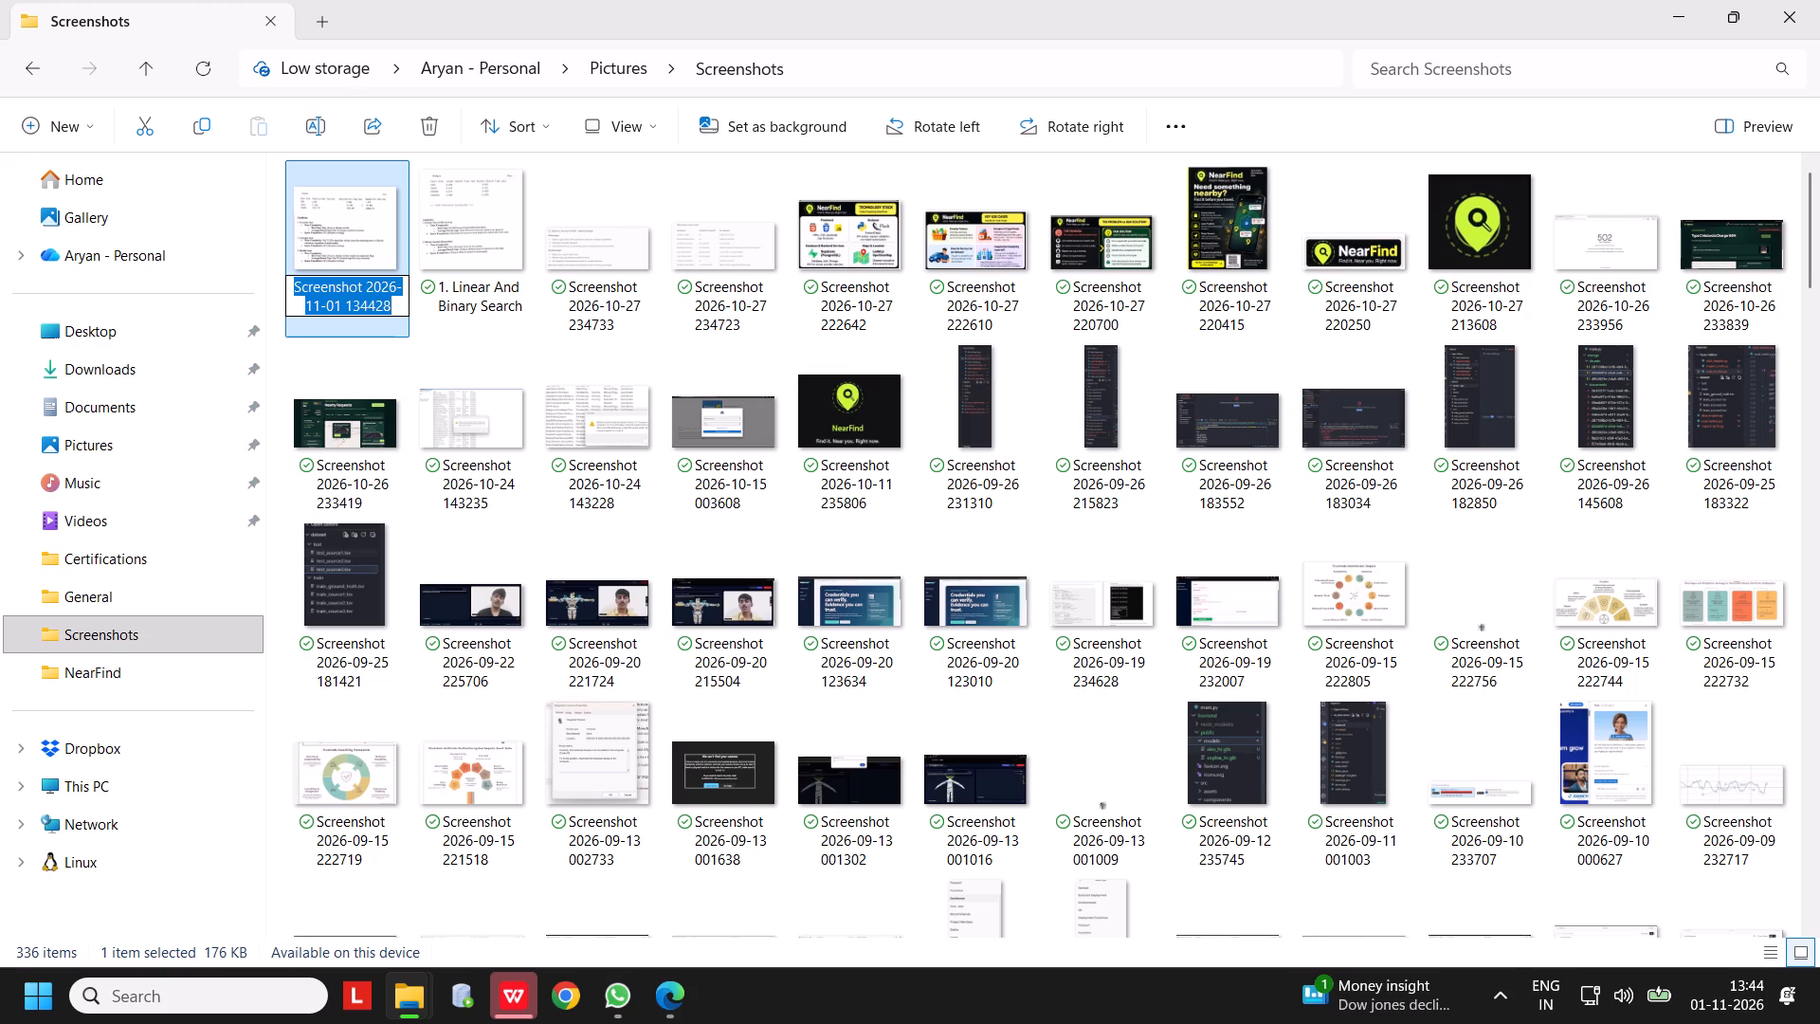
pyautogui.write('3.')
pyautogui.press('BackSpace')
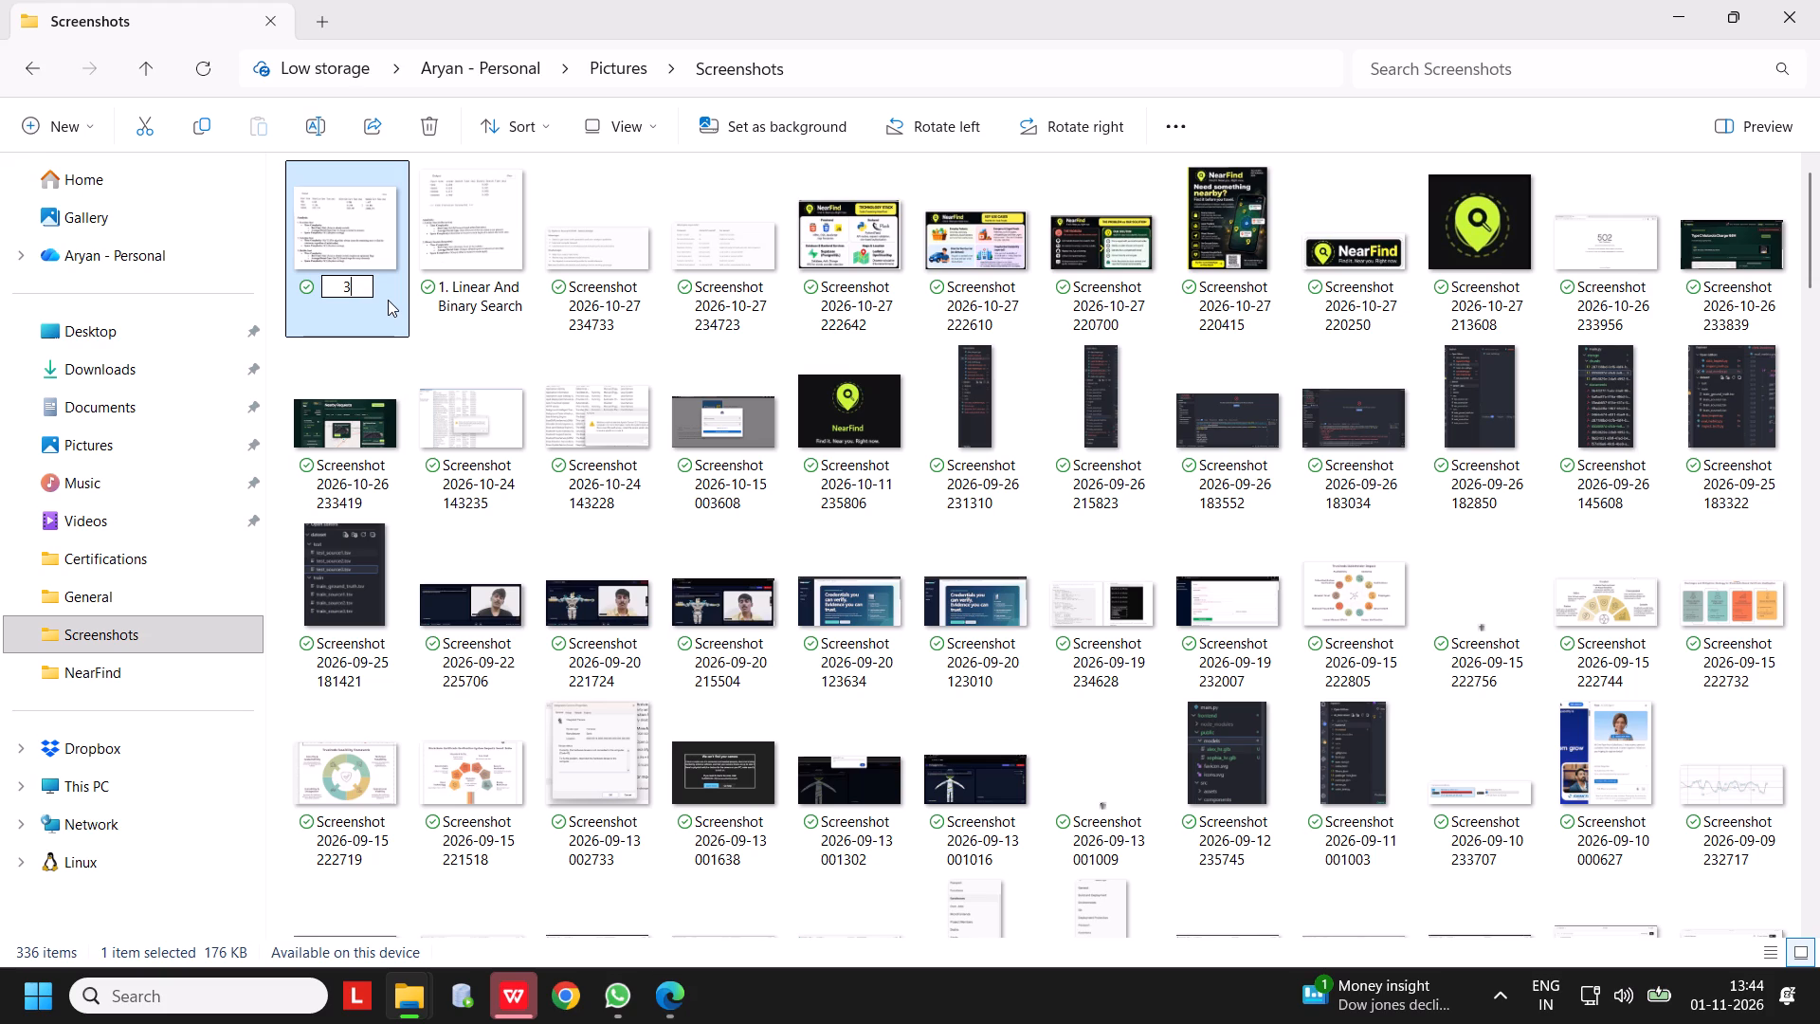
pyautogui.press('BackSpace')
pyautogui.press('3')
pyautogui.press('BackSpace')
pyautogui.press('2')
pyautogui.press('.')
pyautogui.press('space')
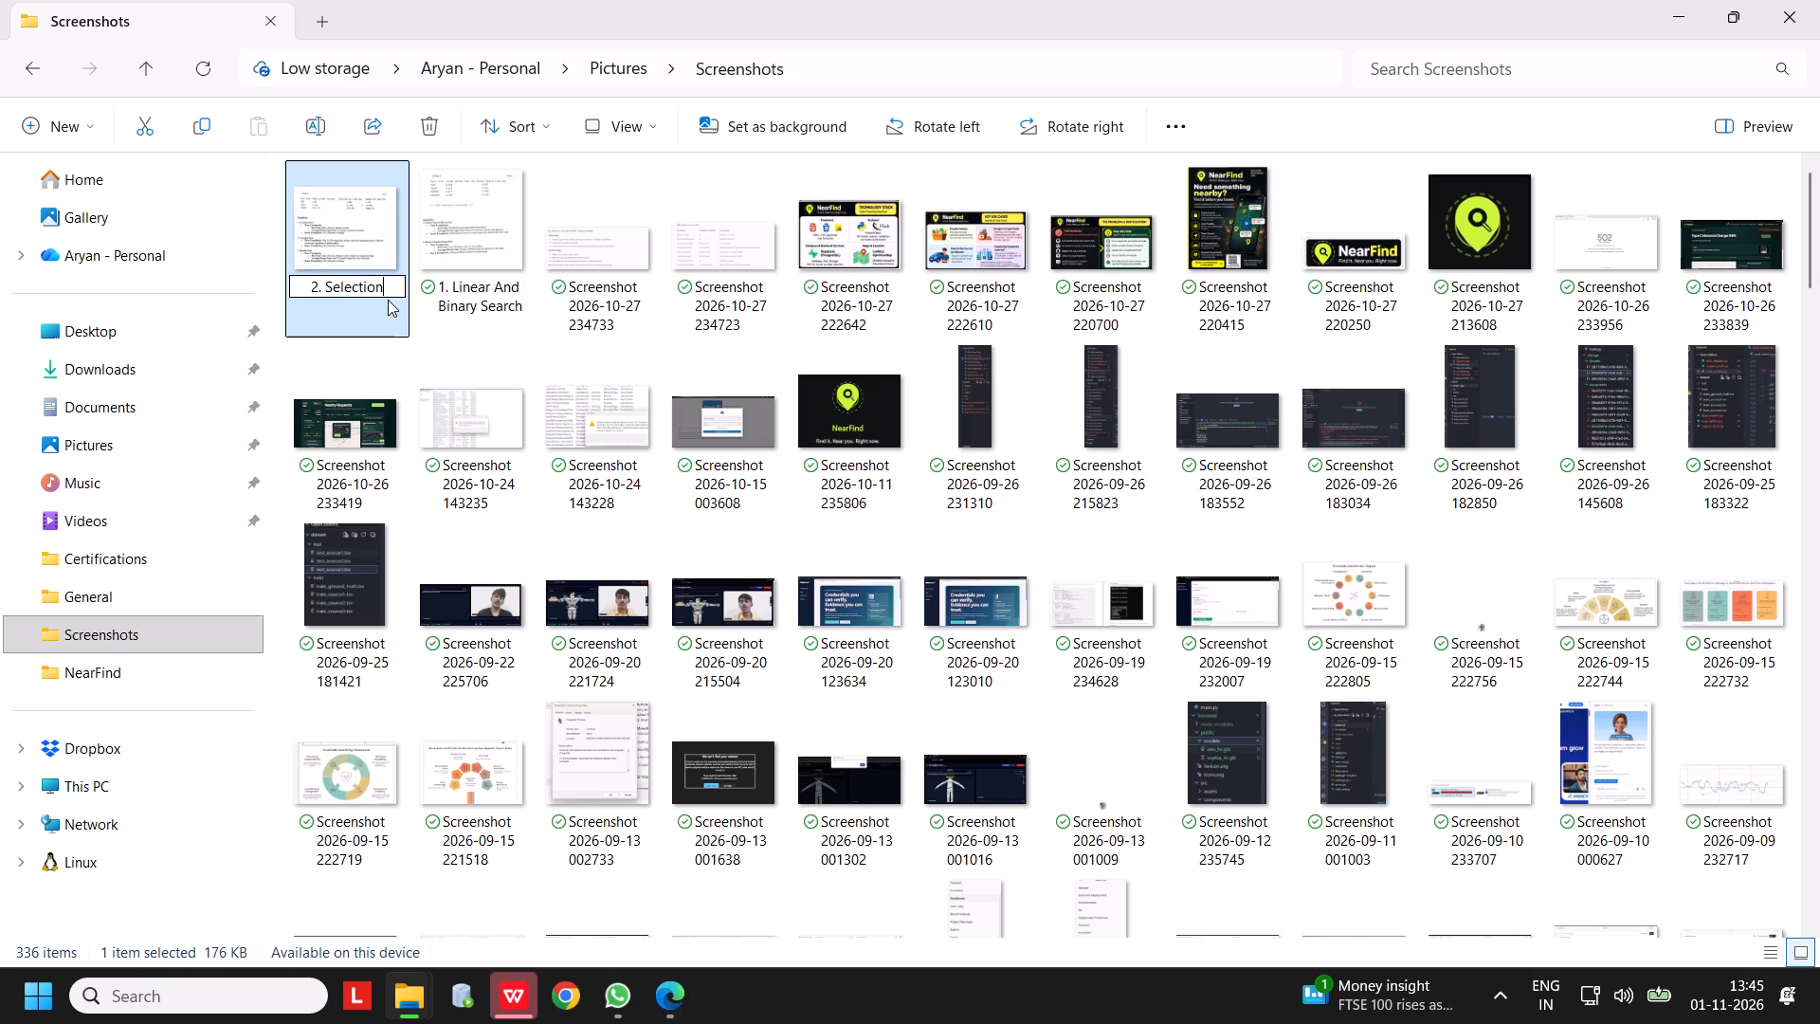
pyautogui.write('nd')
pyautogui.press('space')
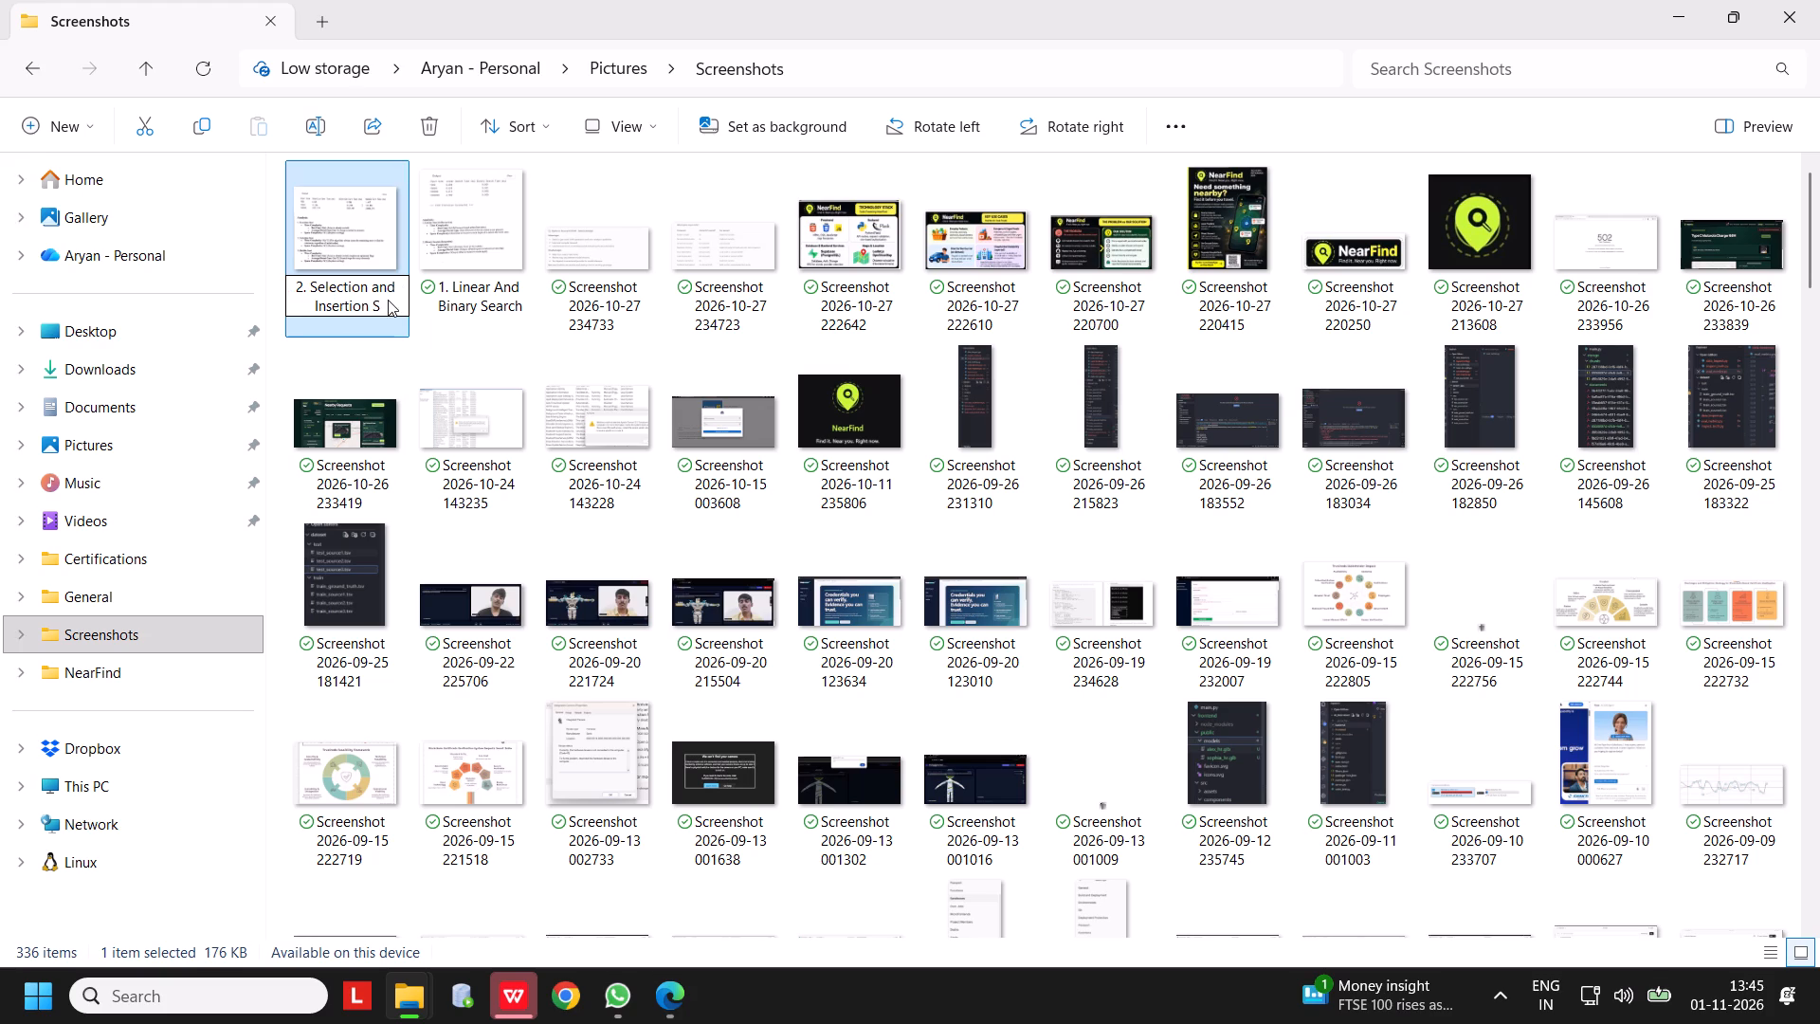
pyautogui.write('ort')
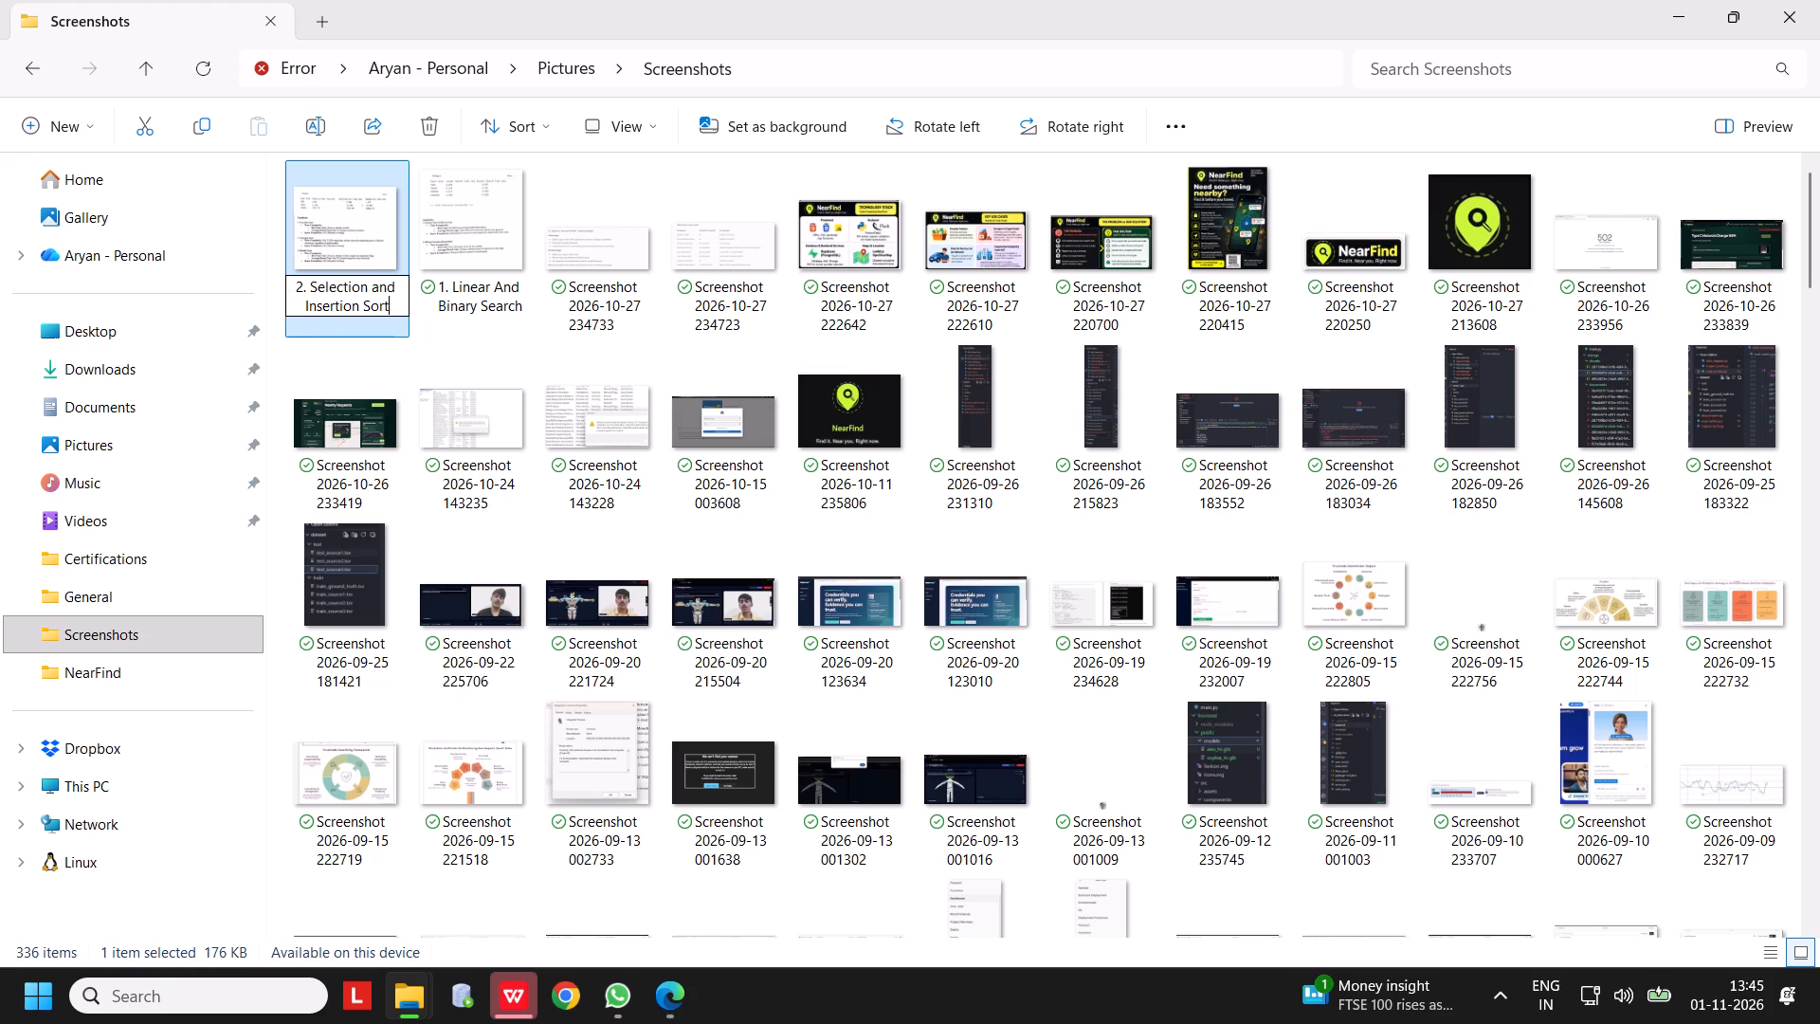
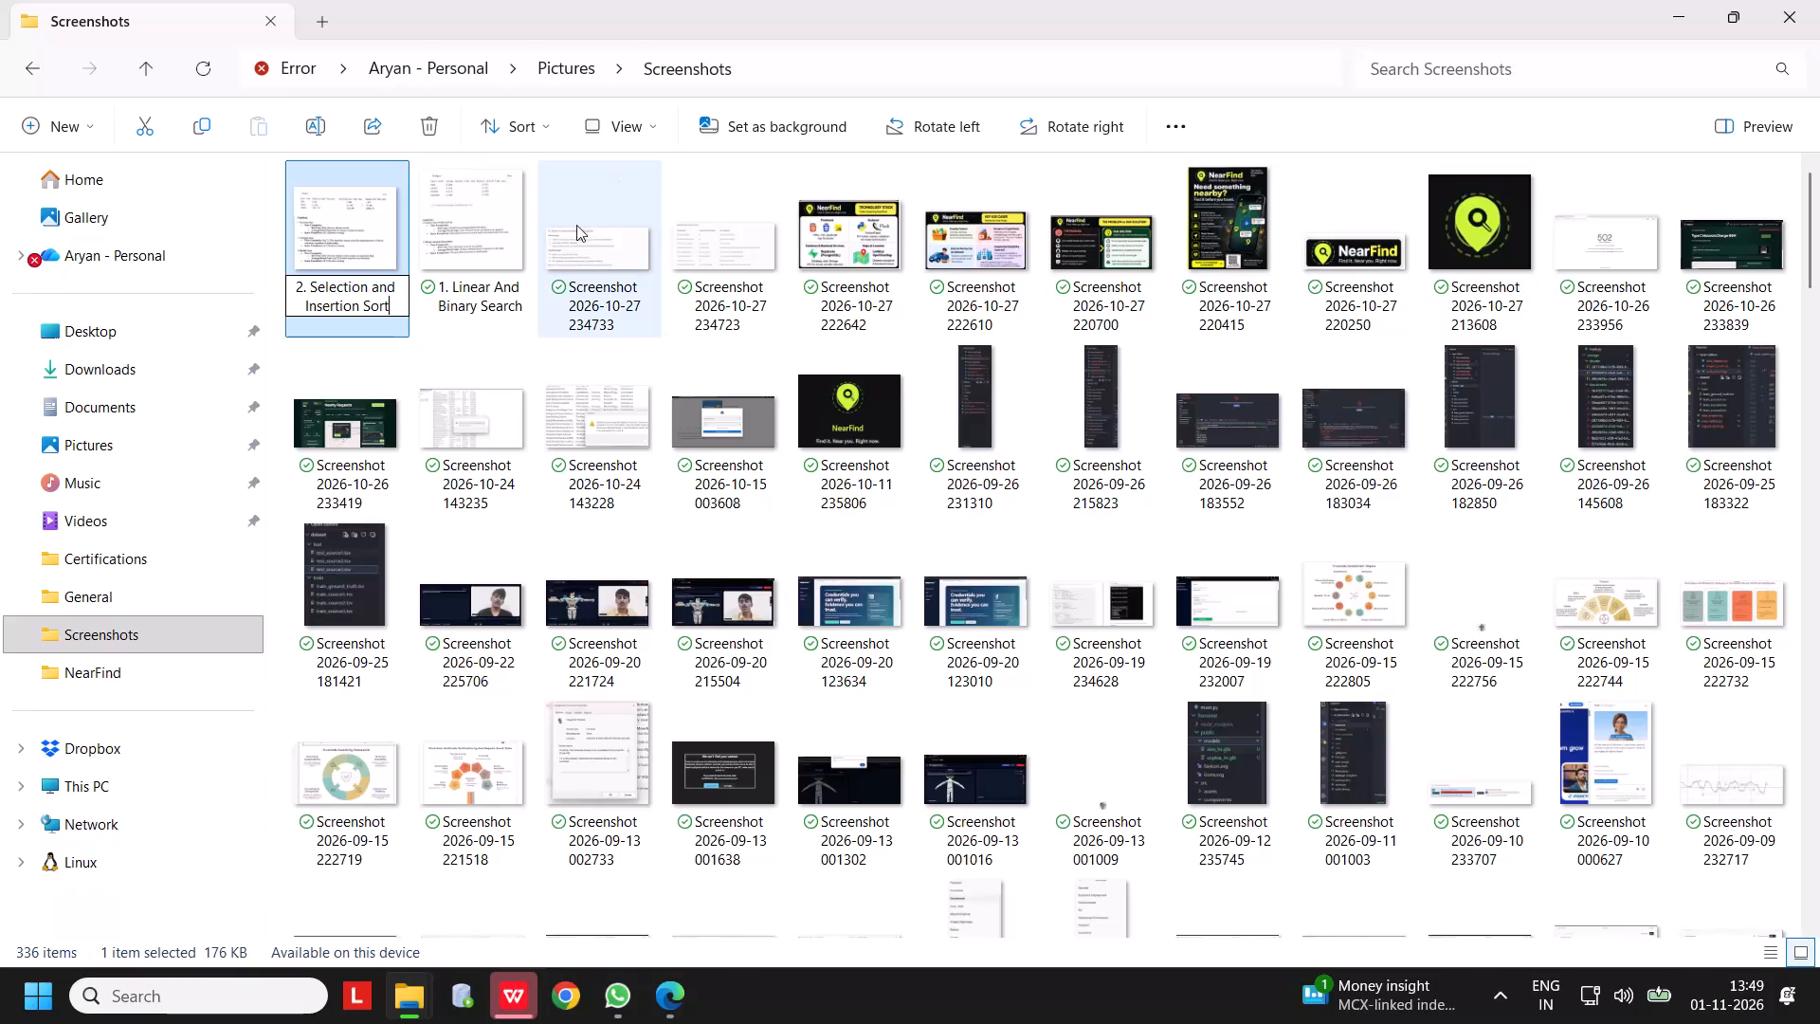
# Switch to the lab PDF and capture a screenshot of Experiment 03's output table and merge and quick sort analysis on page 17.
pyautogui.hotkey('alt', 'Tab')
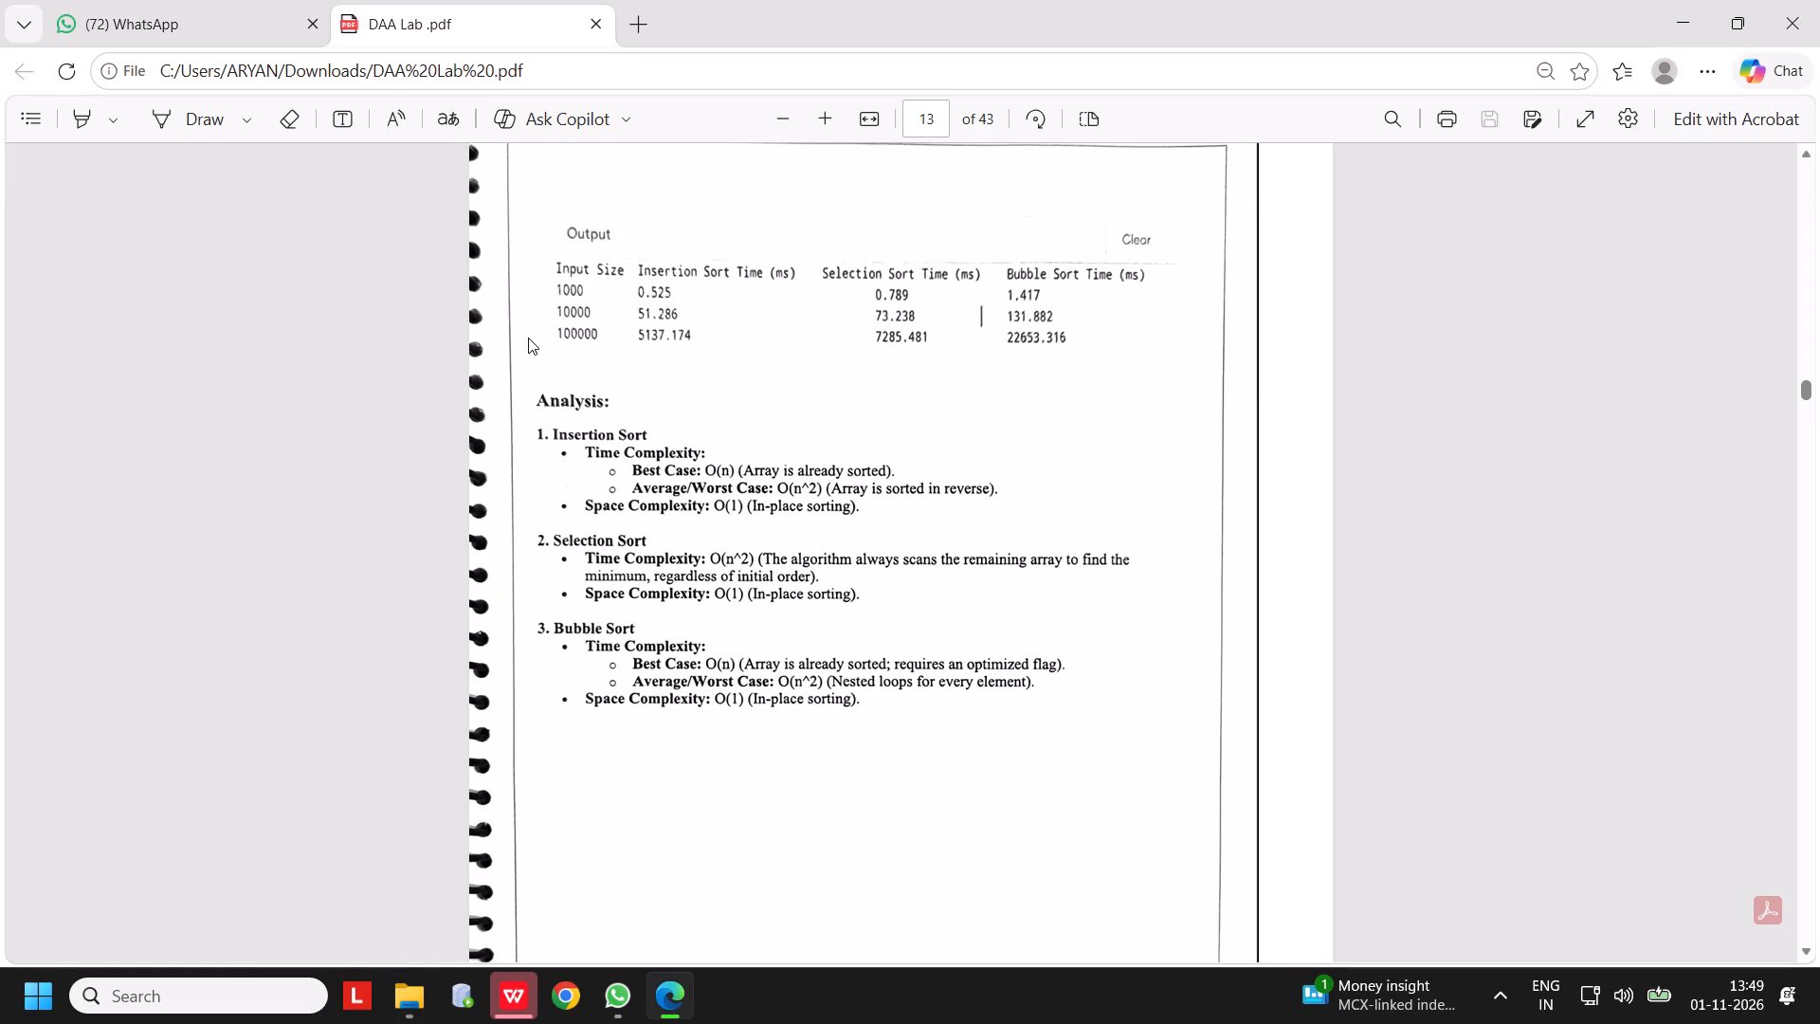
pyautogui.scroll(-5, 757, 523)
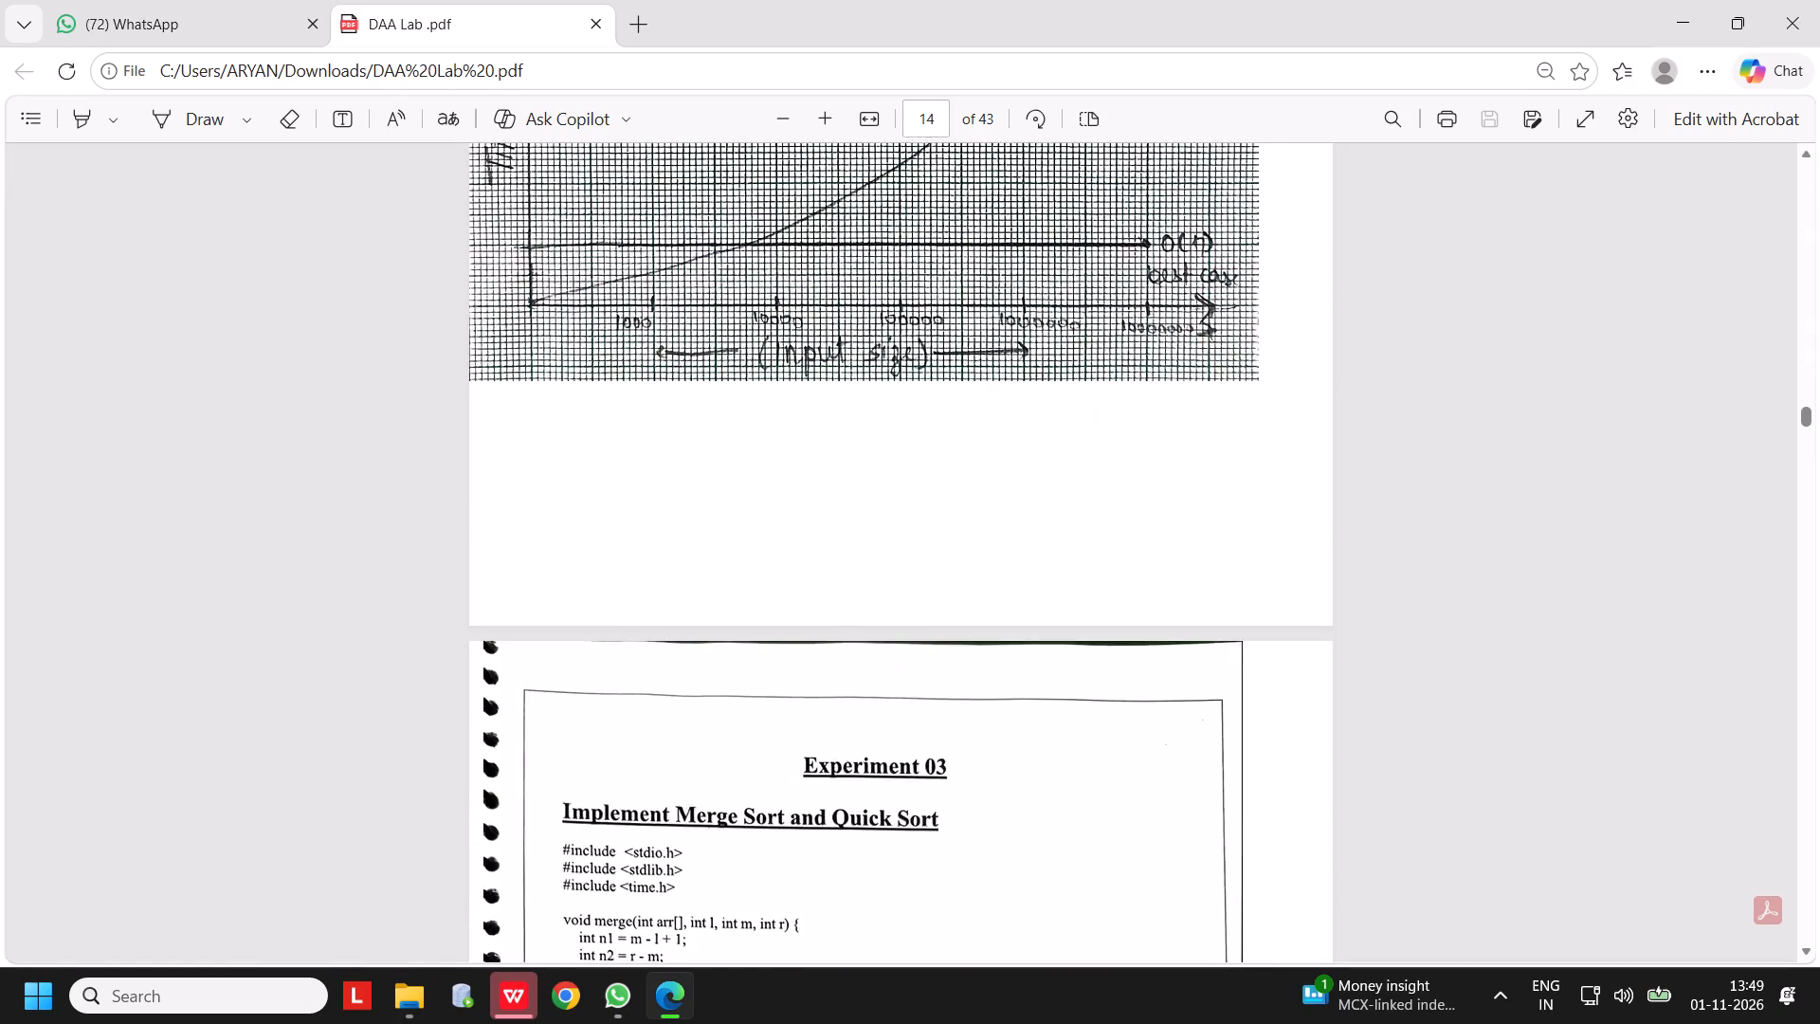
pyautogui.scroll(-7, 757, 523)
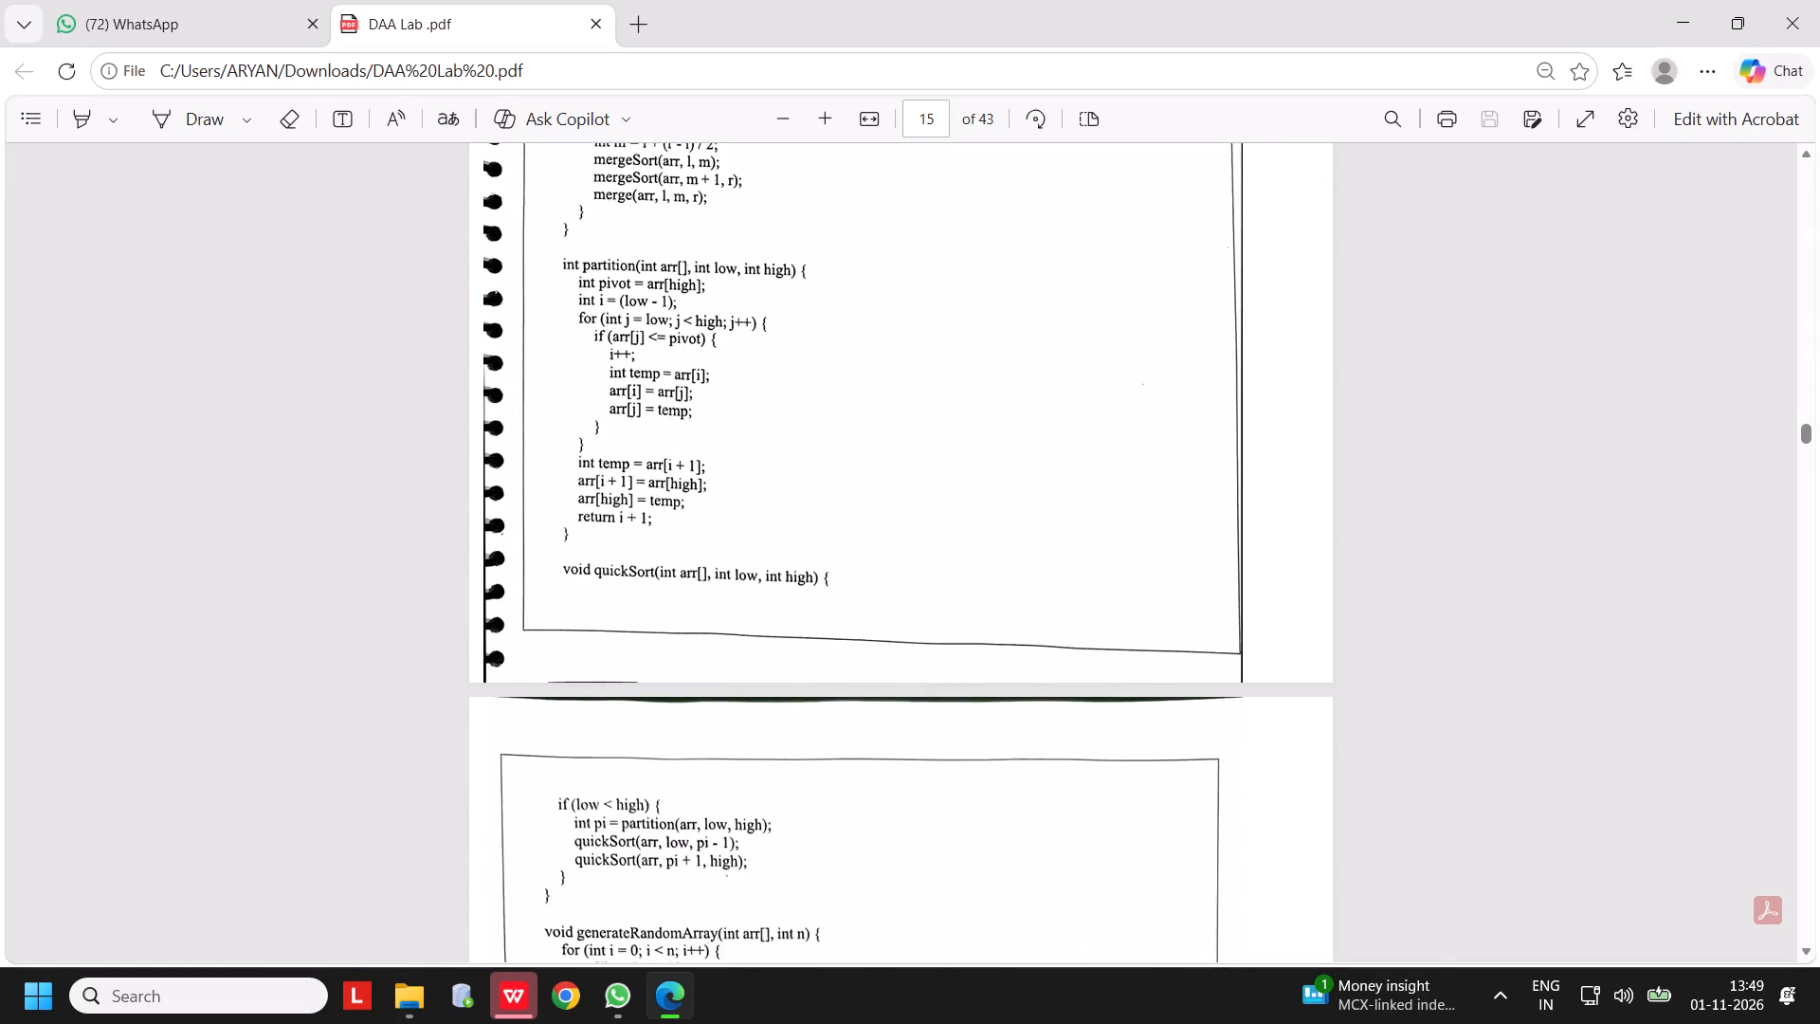
pyautogui.scroll(-7, 757, 523)
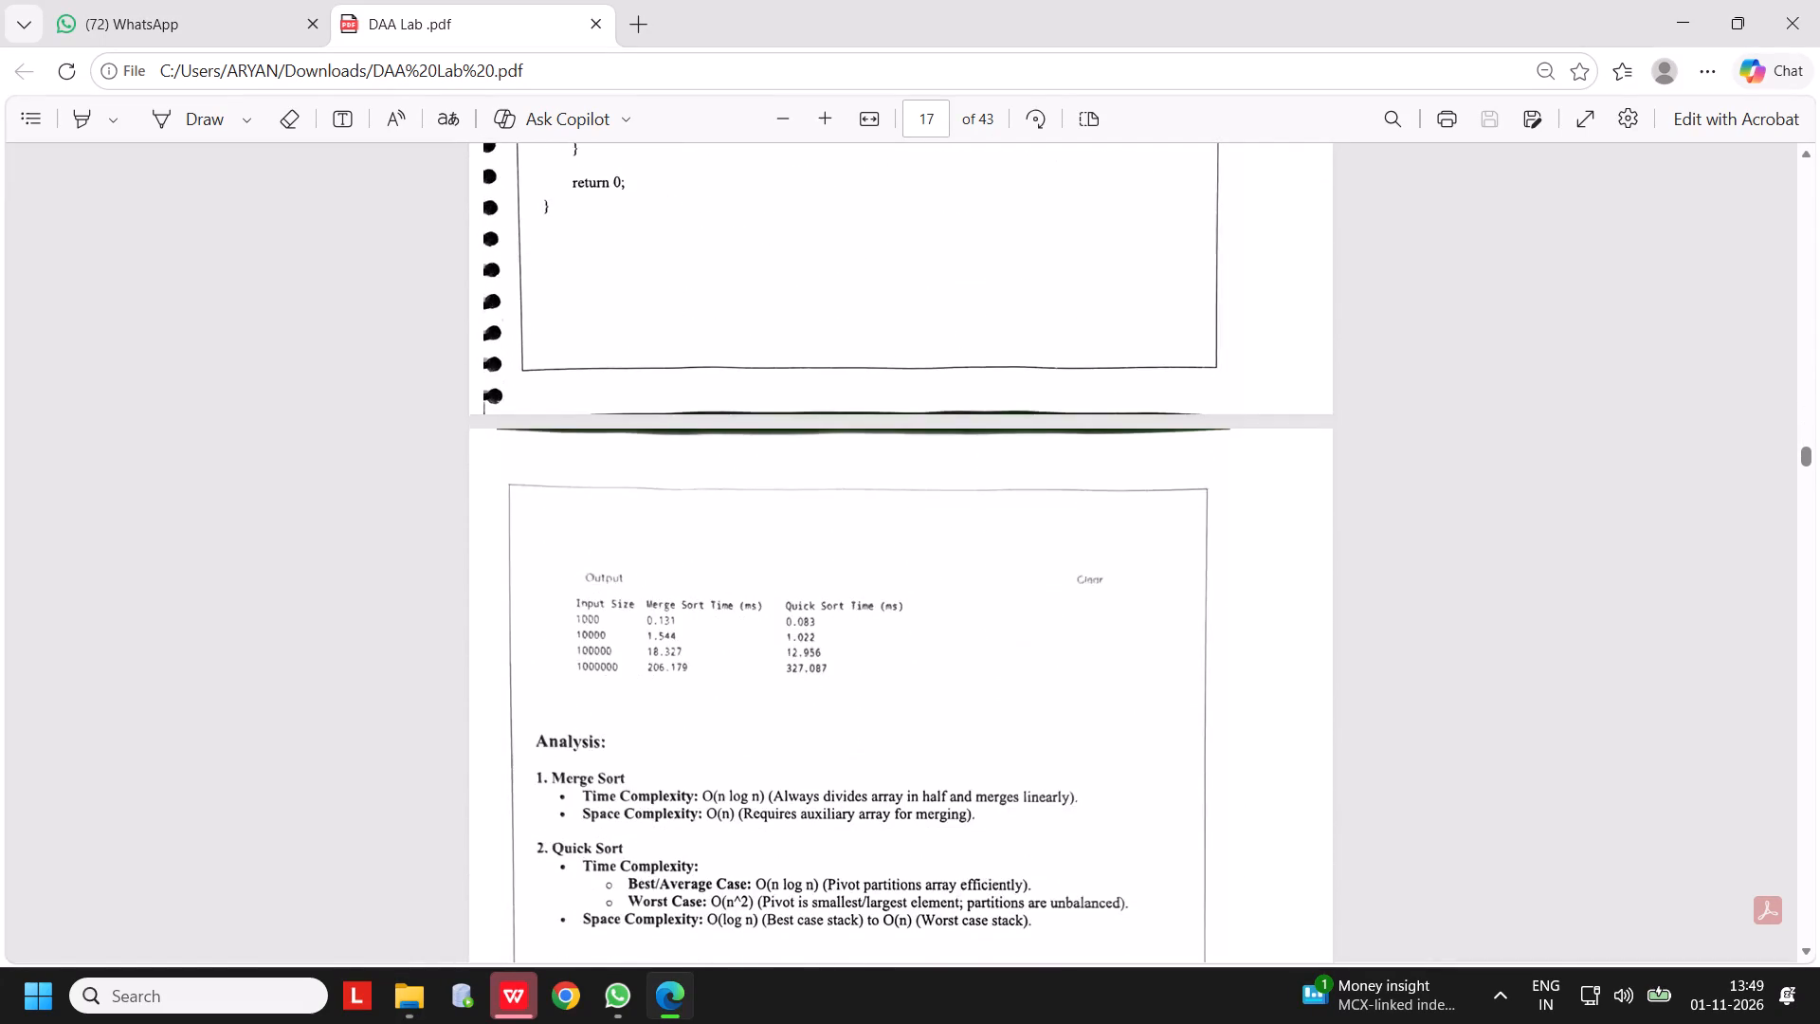
pyautogui.scroll(-4, 757, 523)
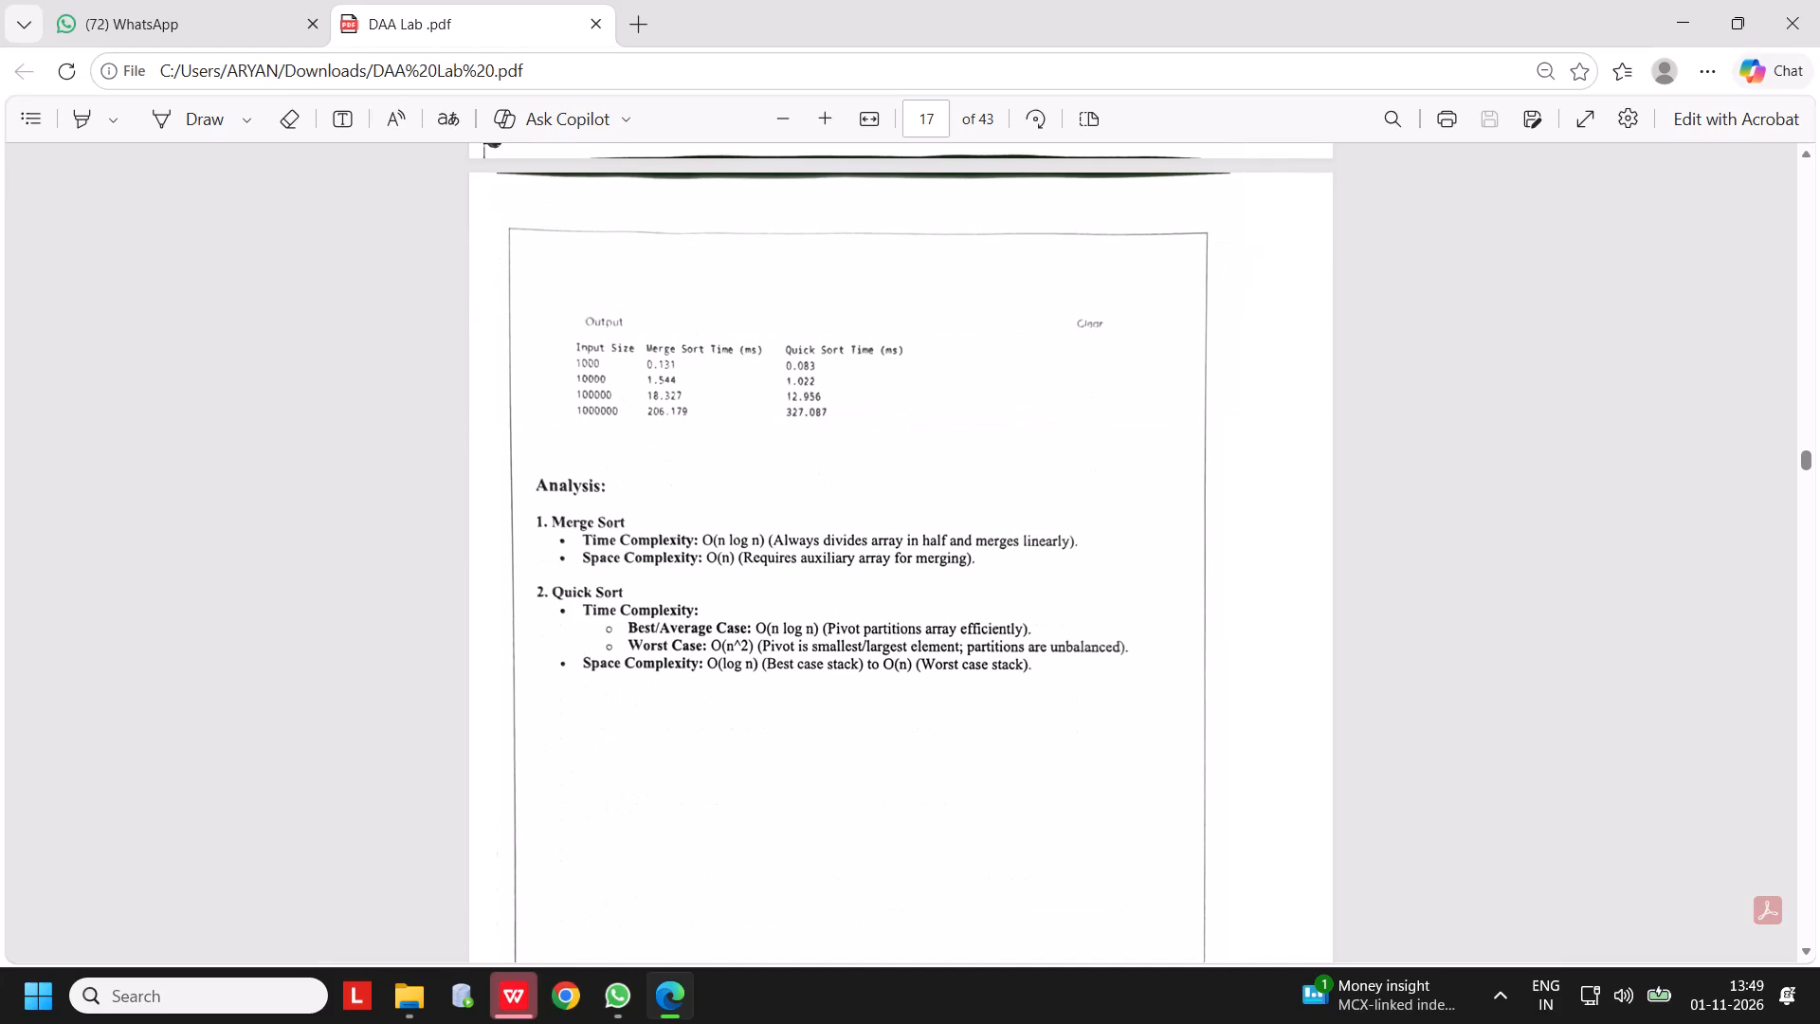
pyautogui.scroll(-1, 757, 523)
pyautogui.press('shift+super+s')
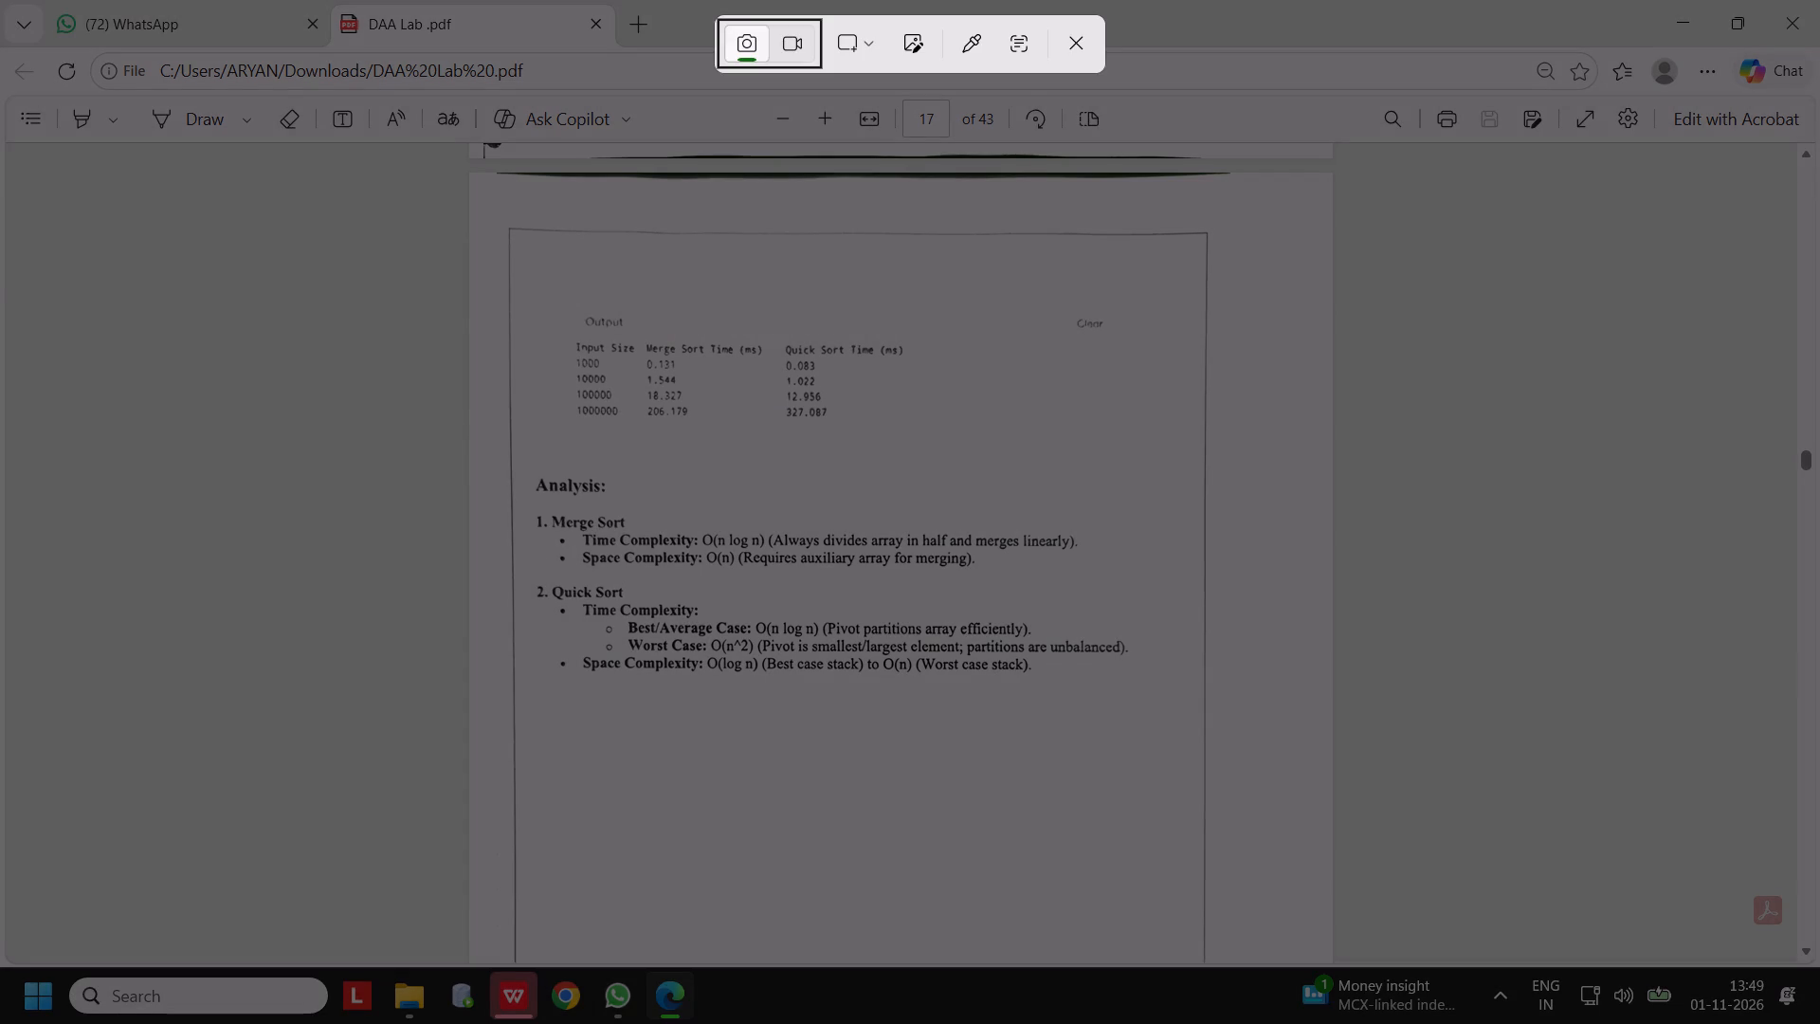
pyautogui.moveTo(514, 271); pyautogui.dragTo(1194, 707)
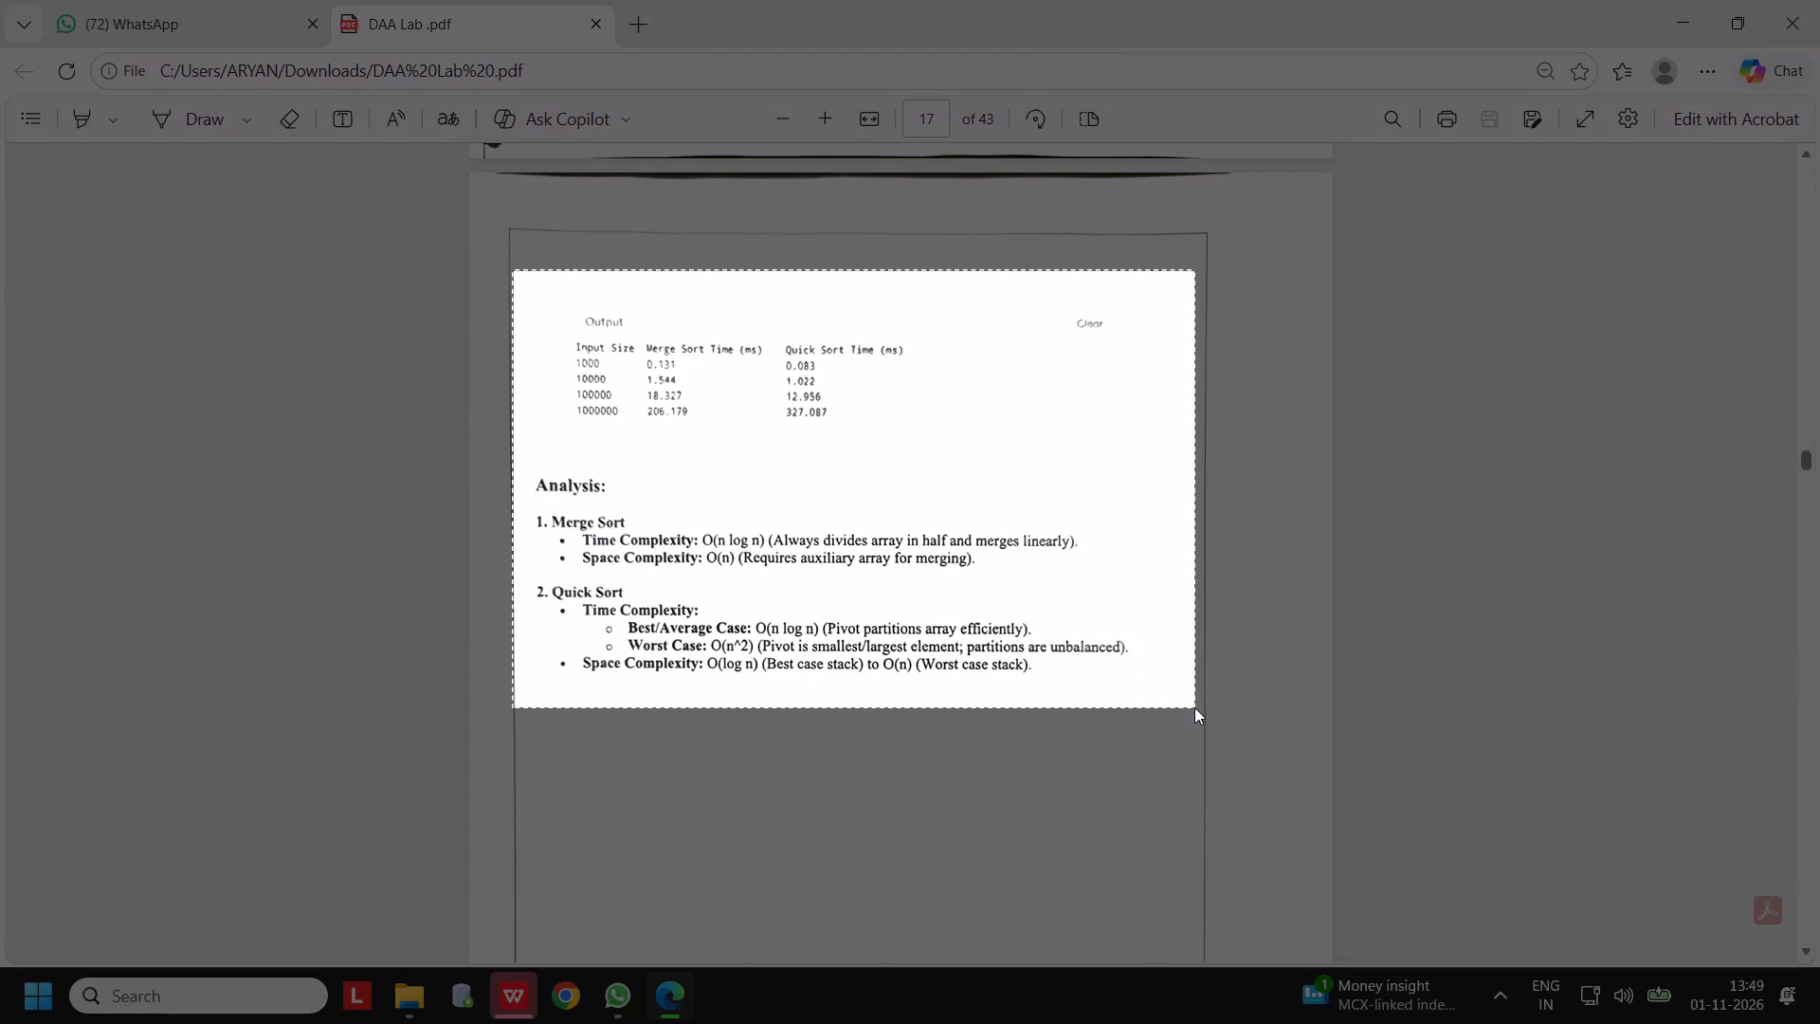
pyautogui.moveTo(1194, 707); pyautogui.dragTo(1198, 714)
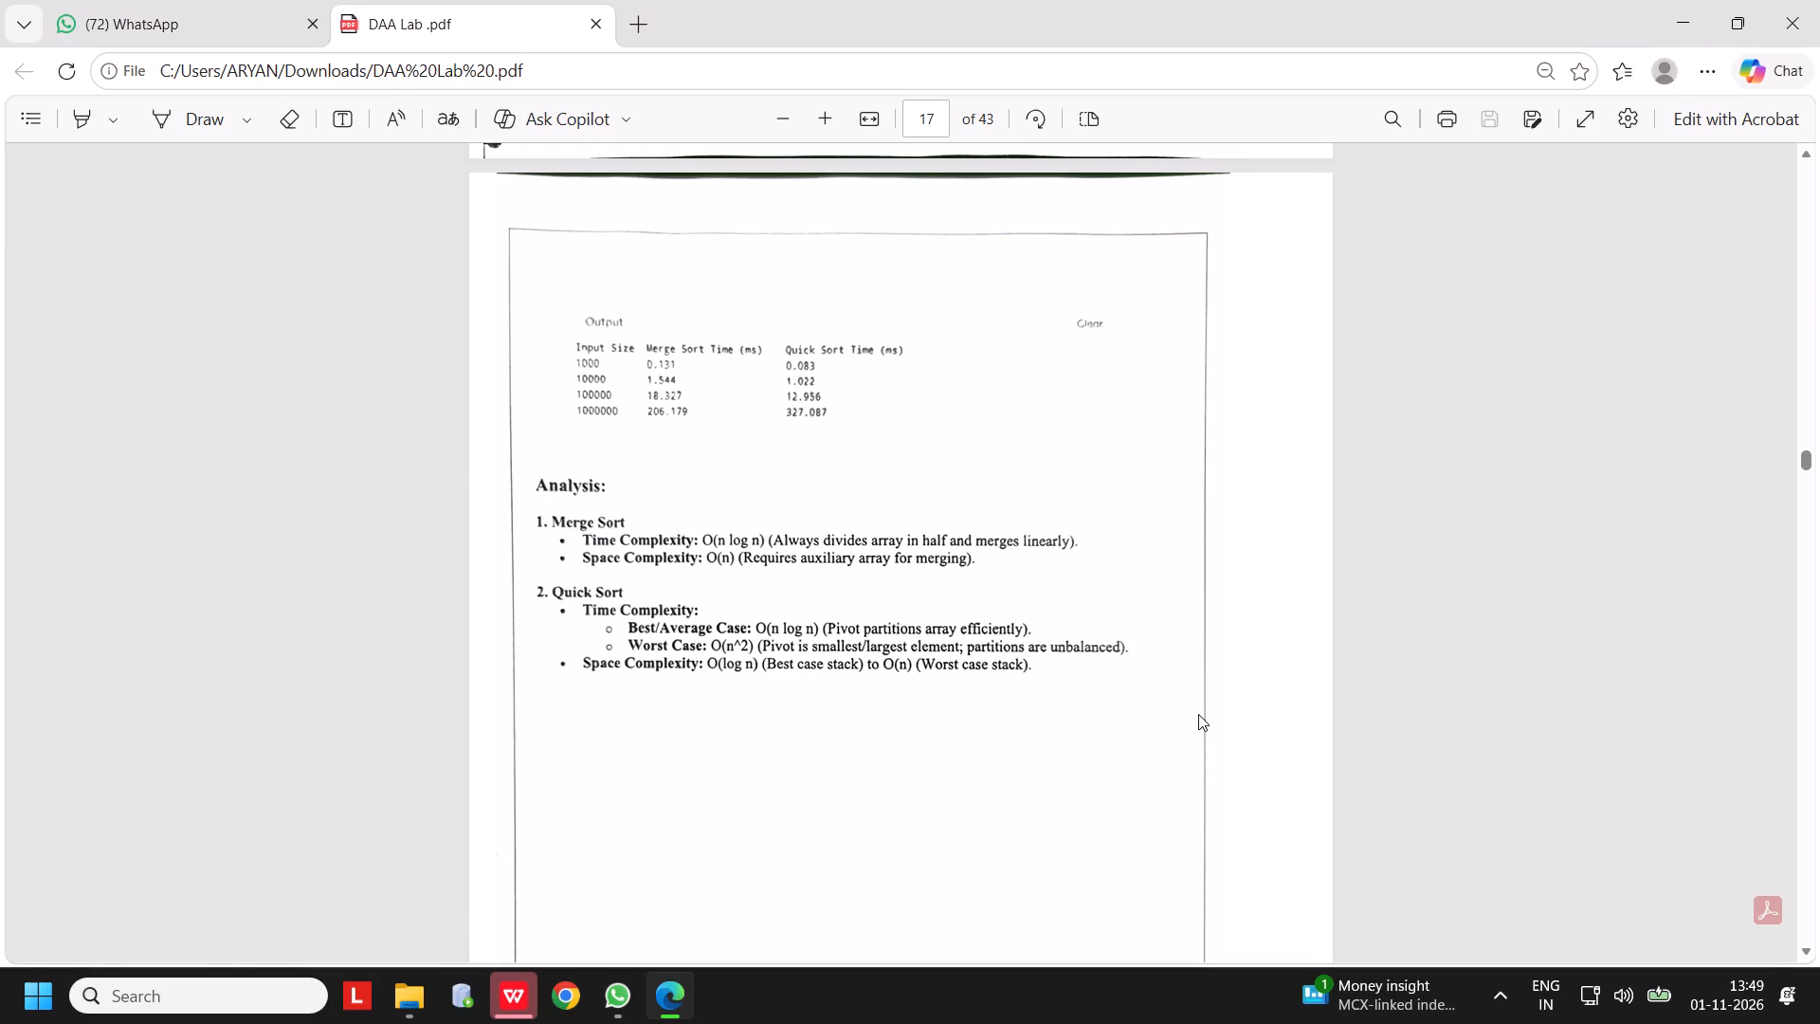
# Switch to the Screenshots folder in File Explorer and rename the newest screenshot as "3. Quick Sort and Merge Sort".
pyautogui.hotkey('alt', 'Tab')
pyautogui.click(355, 260)
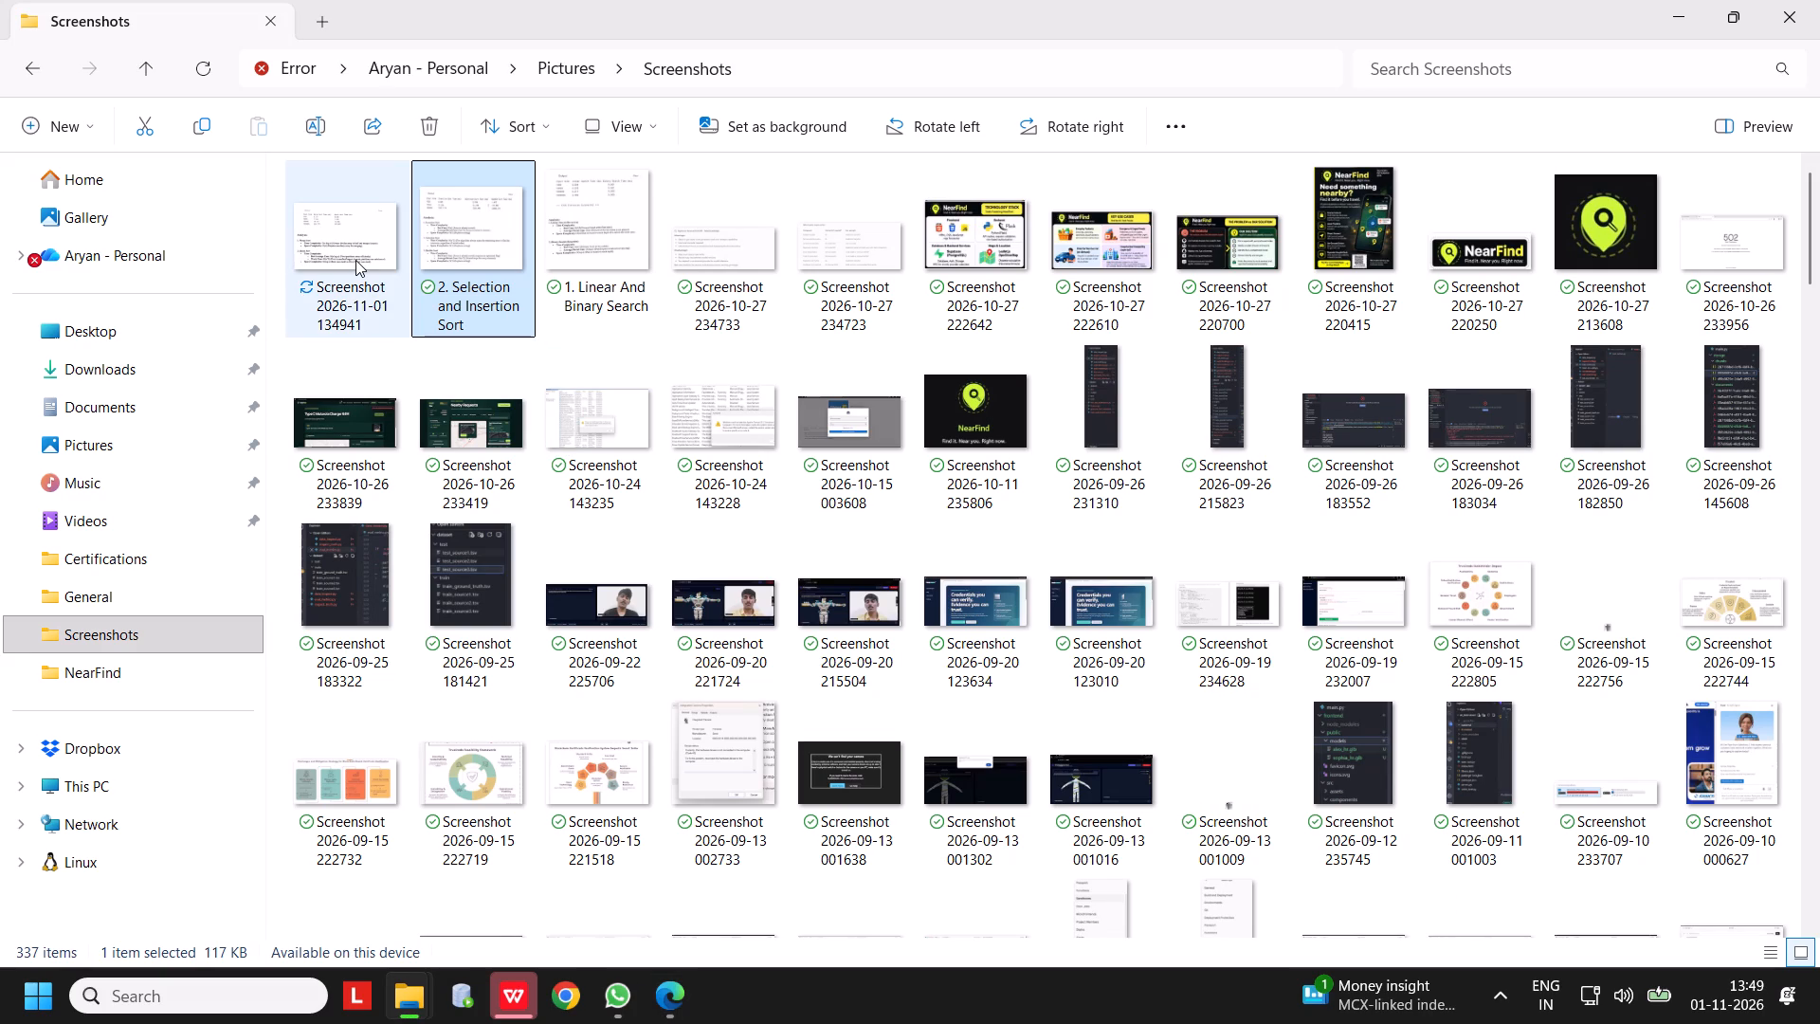
pyautogui.rightClick(355, 260)
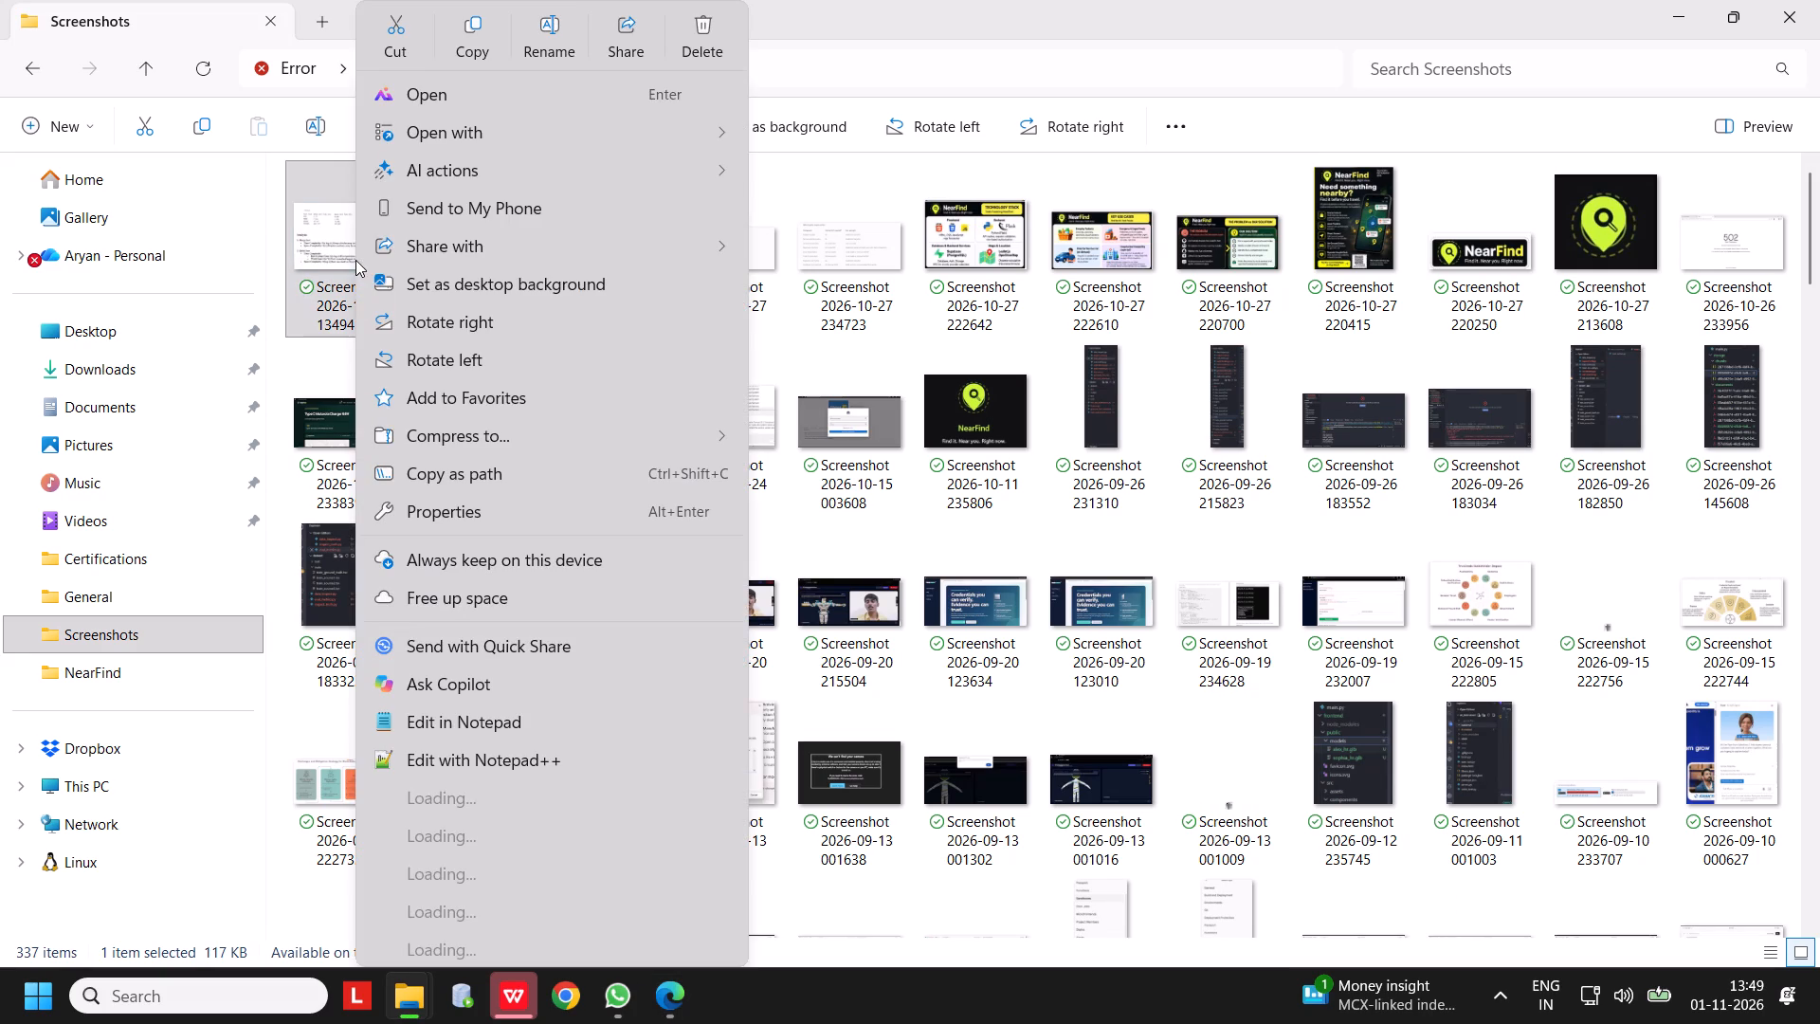
pyautogui.click(537, 44)
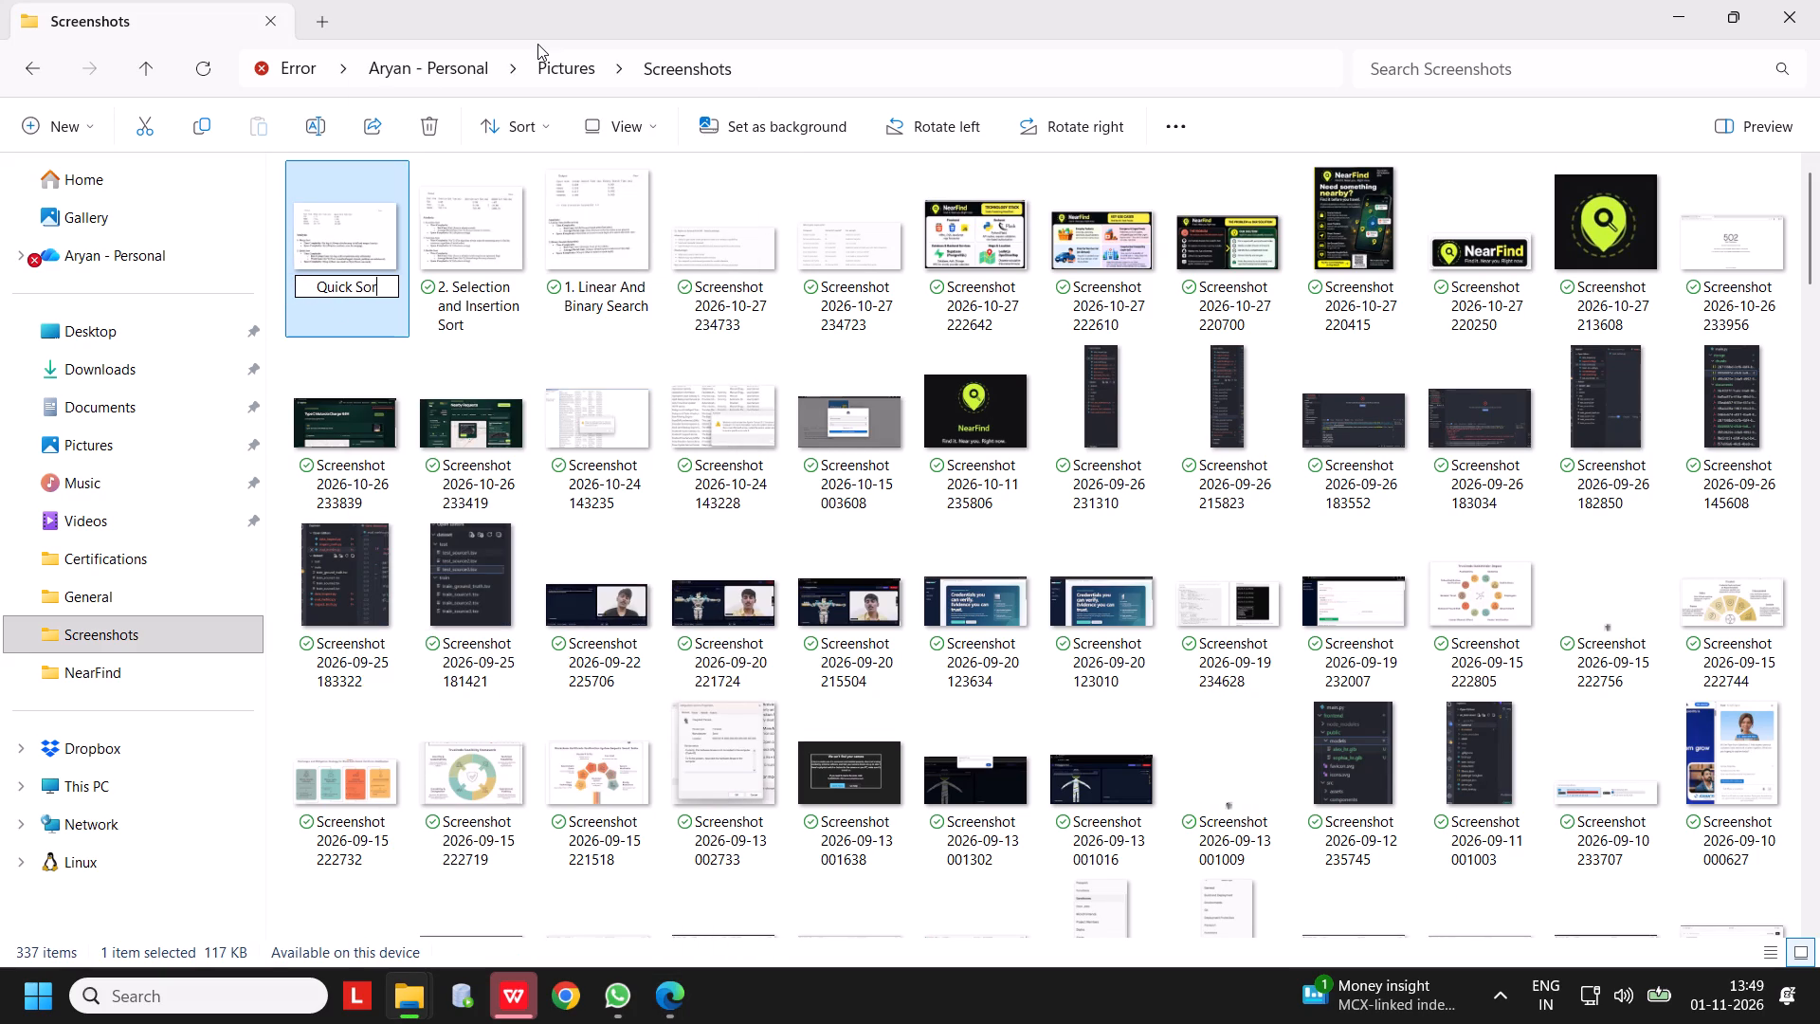
pyautogui.press('BackSpace')
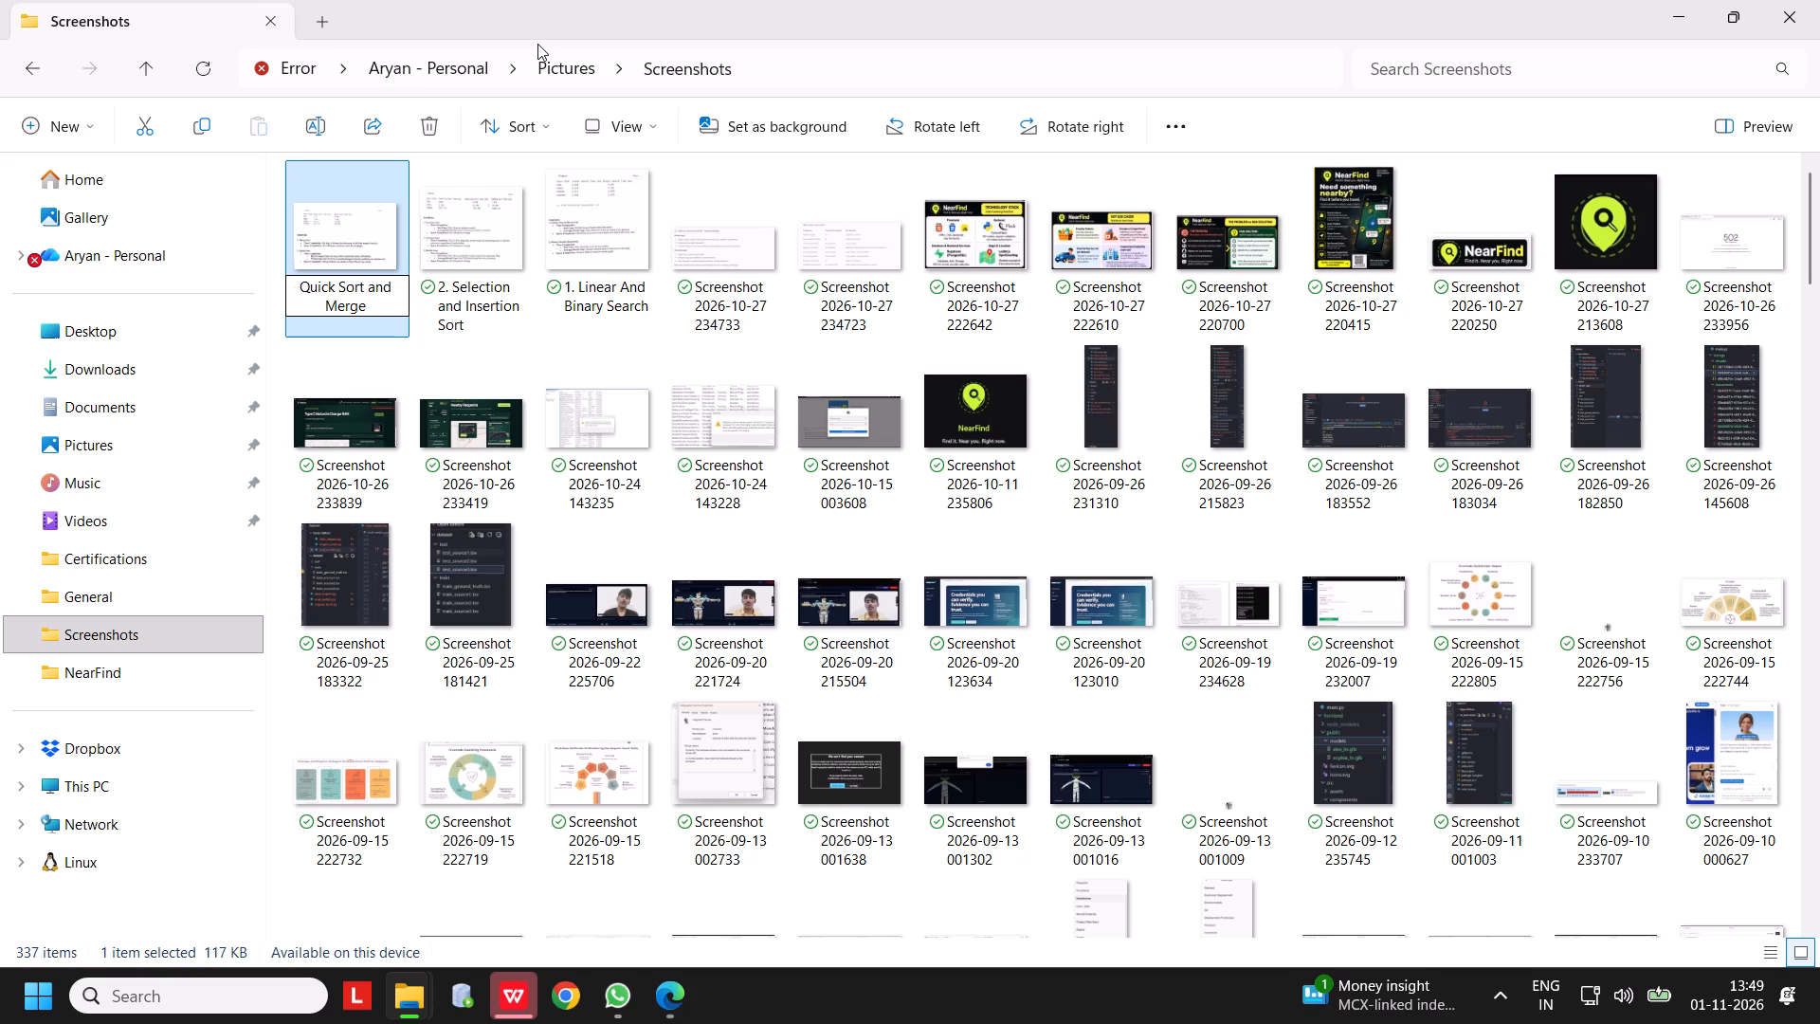
pyautogui.write('ort')
pyautogui.press('Up')
pyautogui.press('Left')
pyautogui.press('Left')
pyautogui.press('Left')
pyautogui.press('Left')
pyautogui.press('Left')
pyautogui.press('Left')
pyautogui.press('Left')
pyautogui.press('Left')
pyautogui.press('Left')
pyautogui.press('Left')
pyautogui.press('Left')
pyautogui.press('Left')
pyautogui.press('Left')
pyautogui.write('3.')
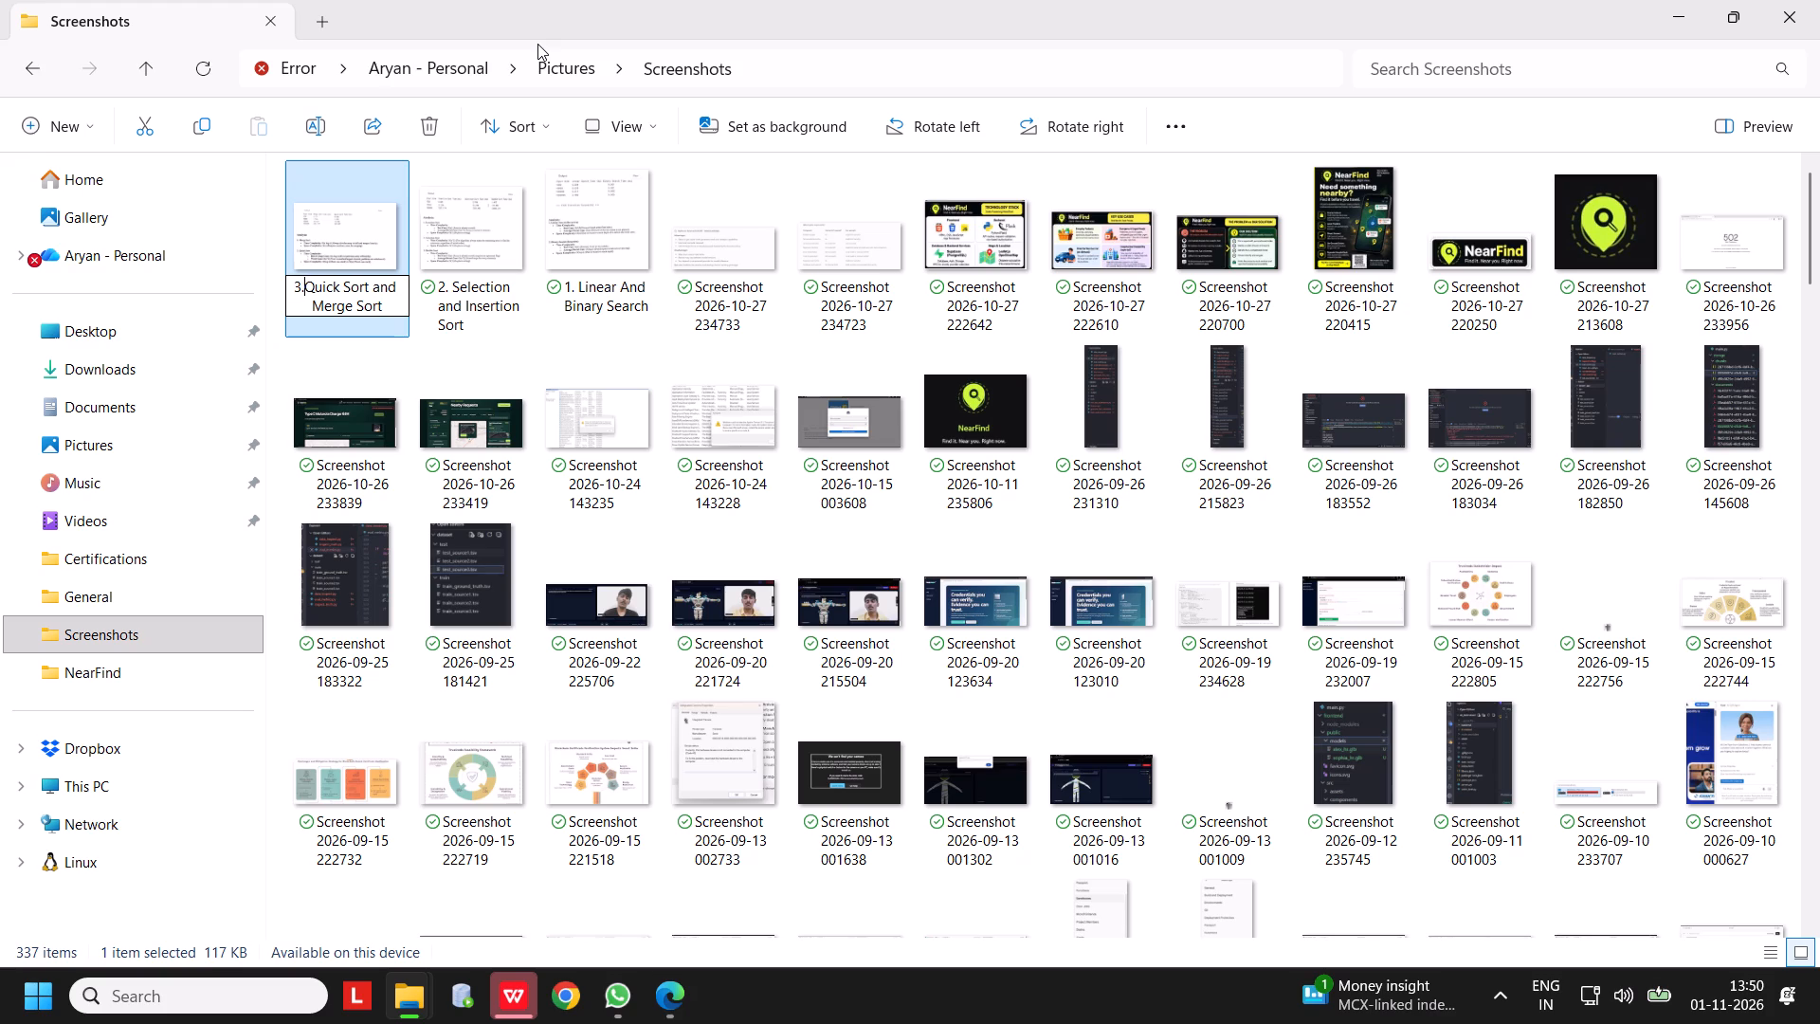
pyautogui.press('space')
# Return to the lab PDF and find Experiment 04's output table and heap, counting and radix sort analysis on page 21.
pyautogui.hotkey('alt', 'Tab')
pyautogui.scroll(-6, 770, 638)
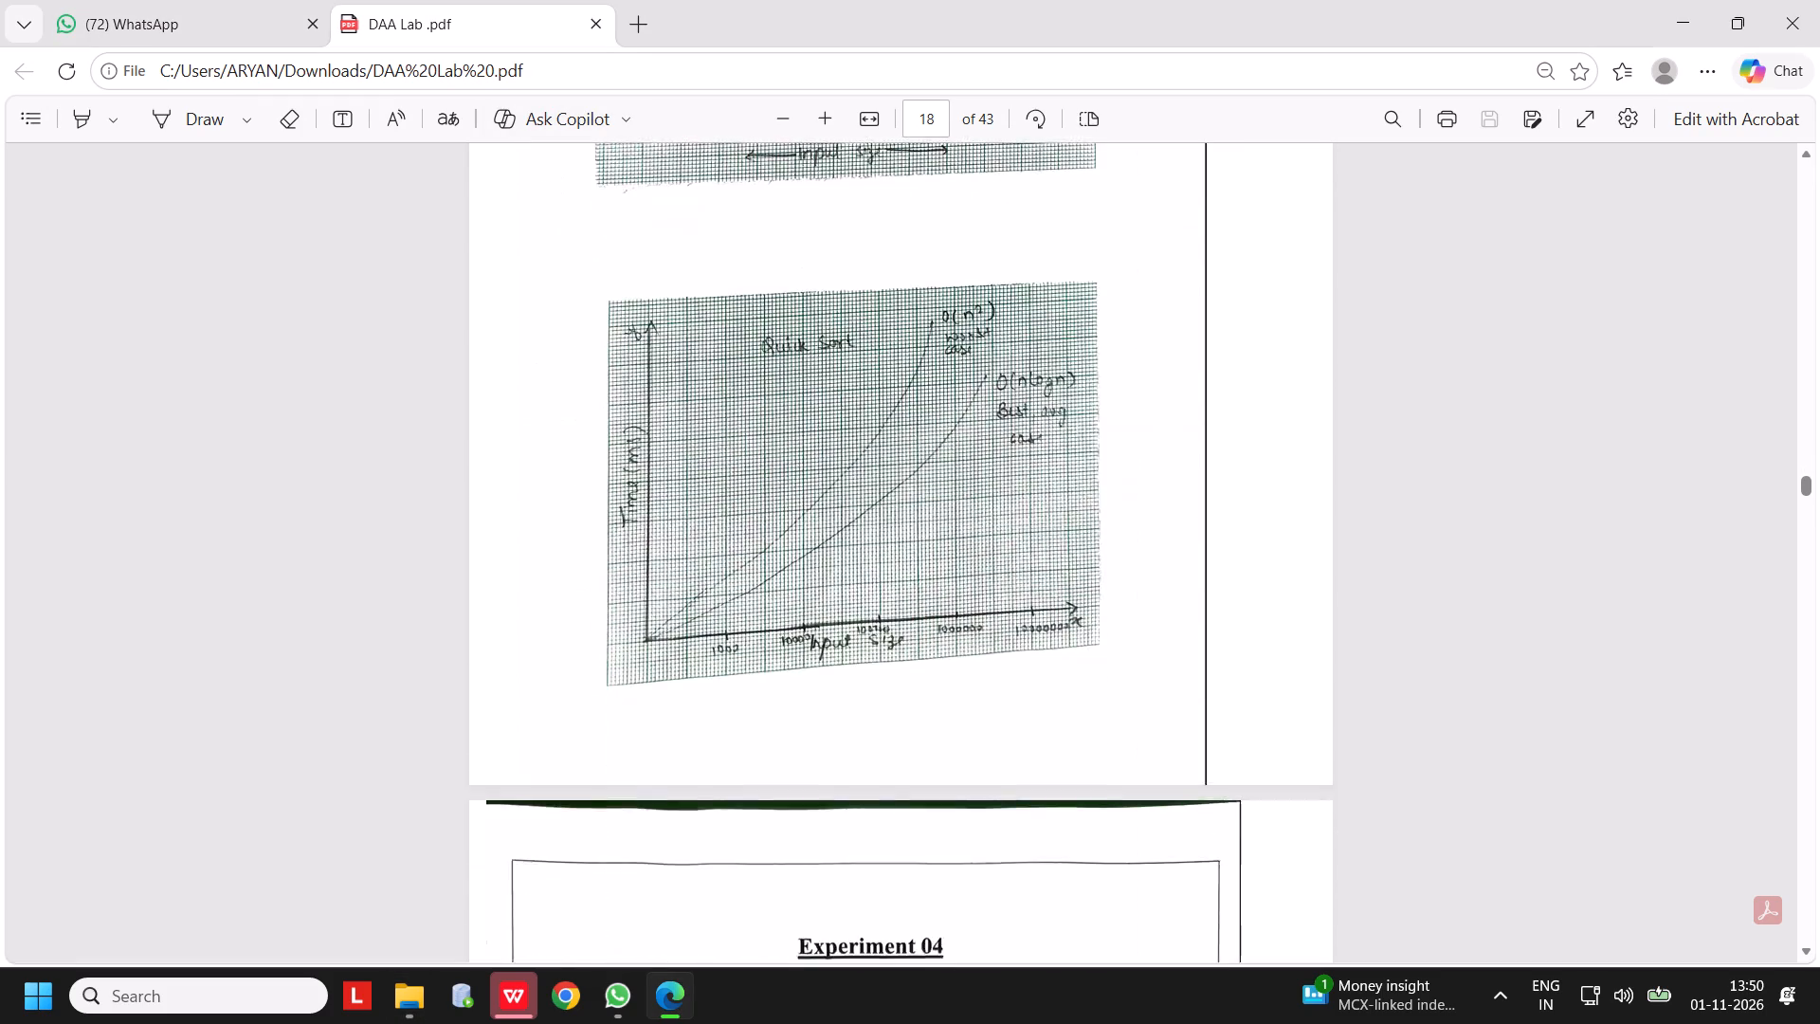
pyautogui.scroll(-7, 770, 638)
pyautogui.scroll(4, 770, 638)
pyautogui.scroll(-1, 770, 638)
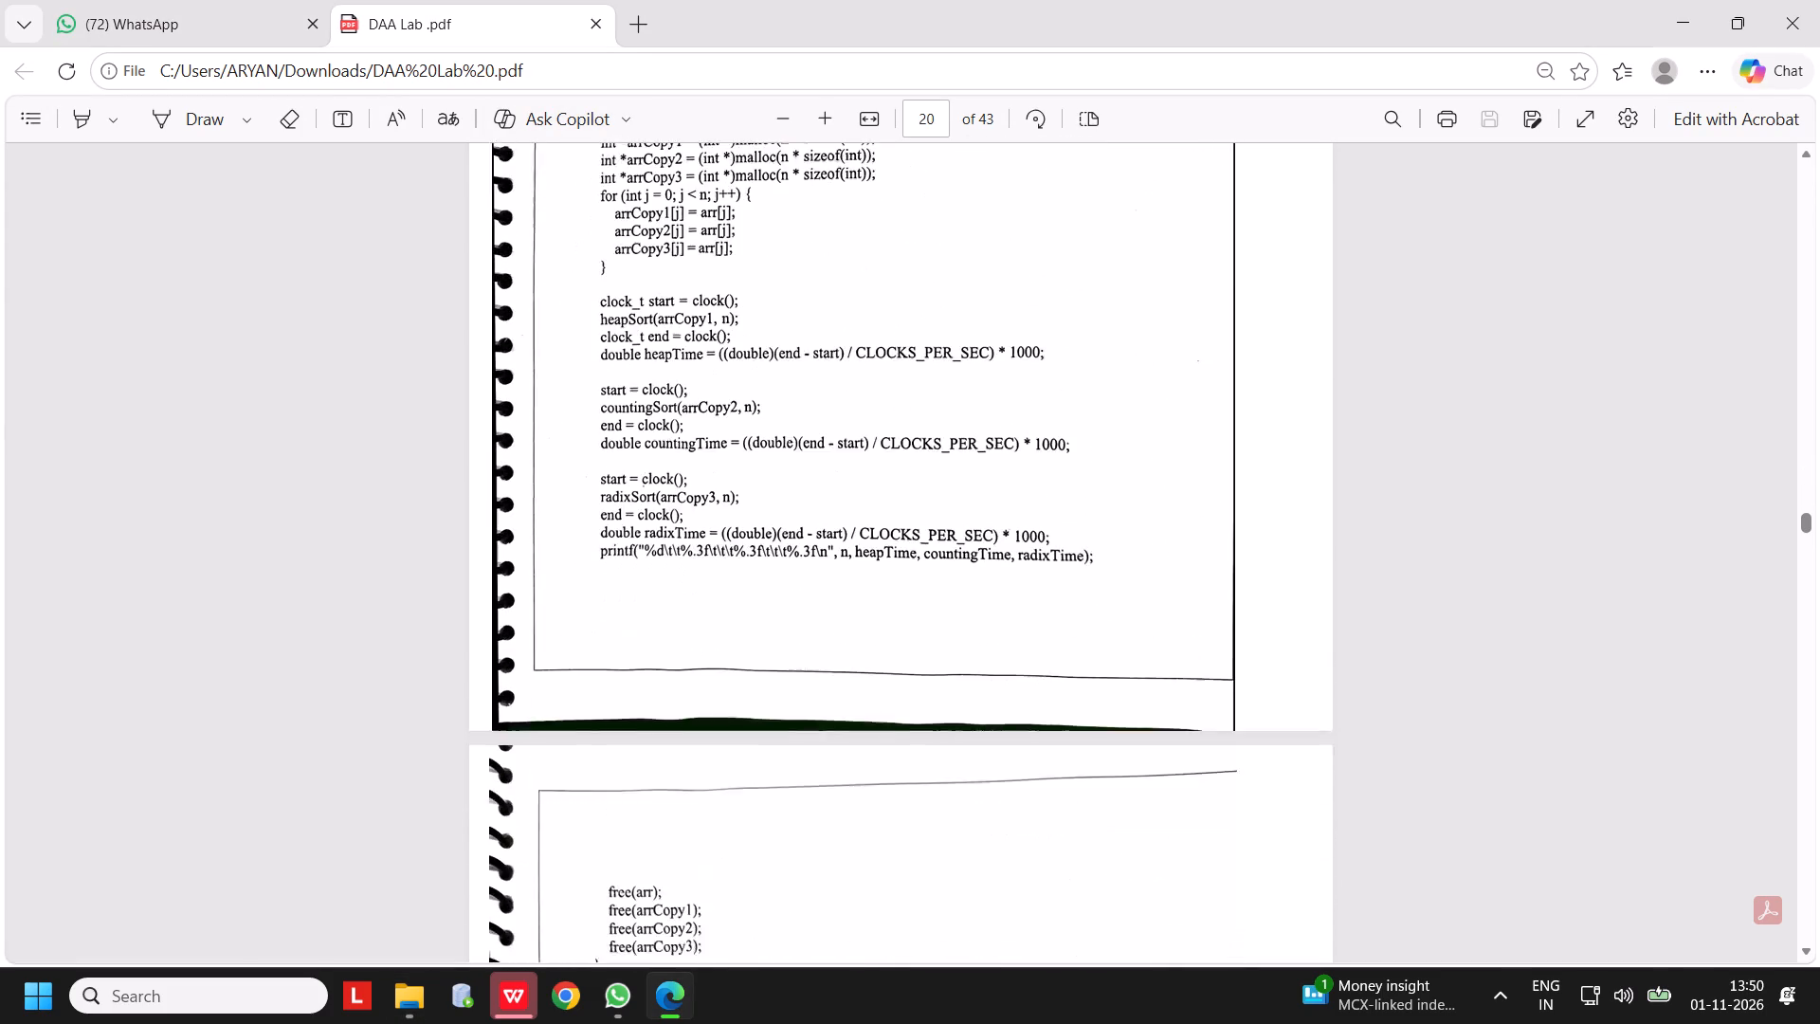
pyautogui.scroll(-3, 770, 638)
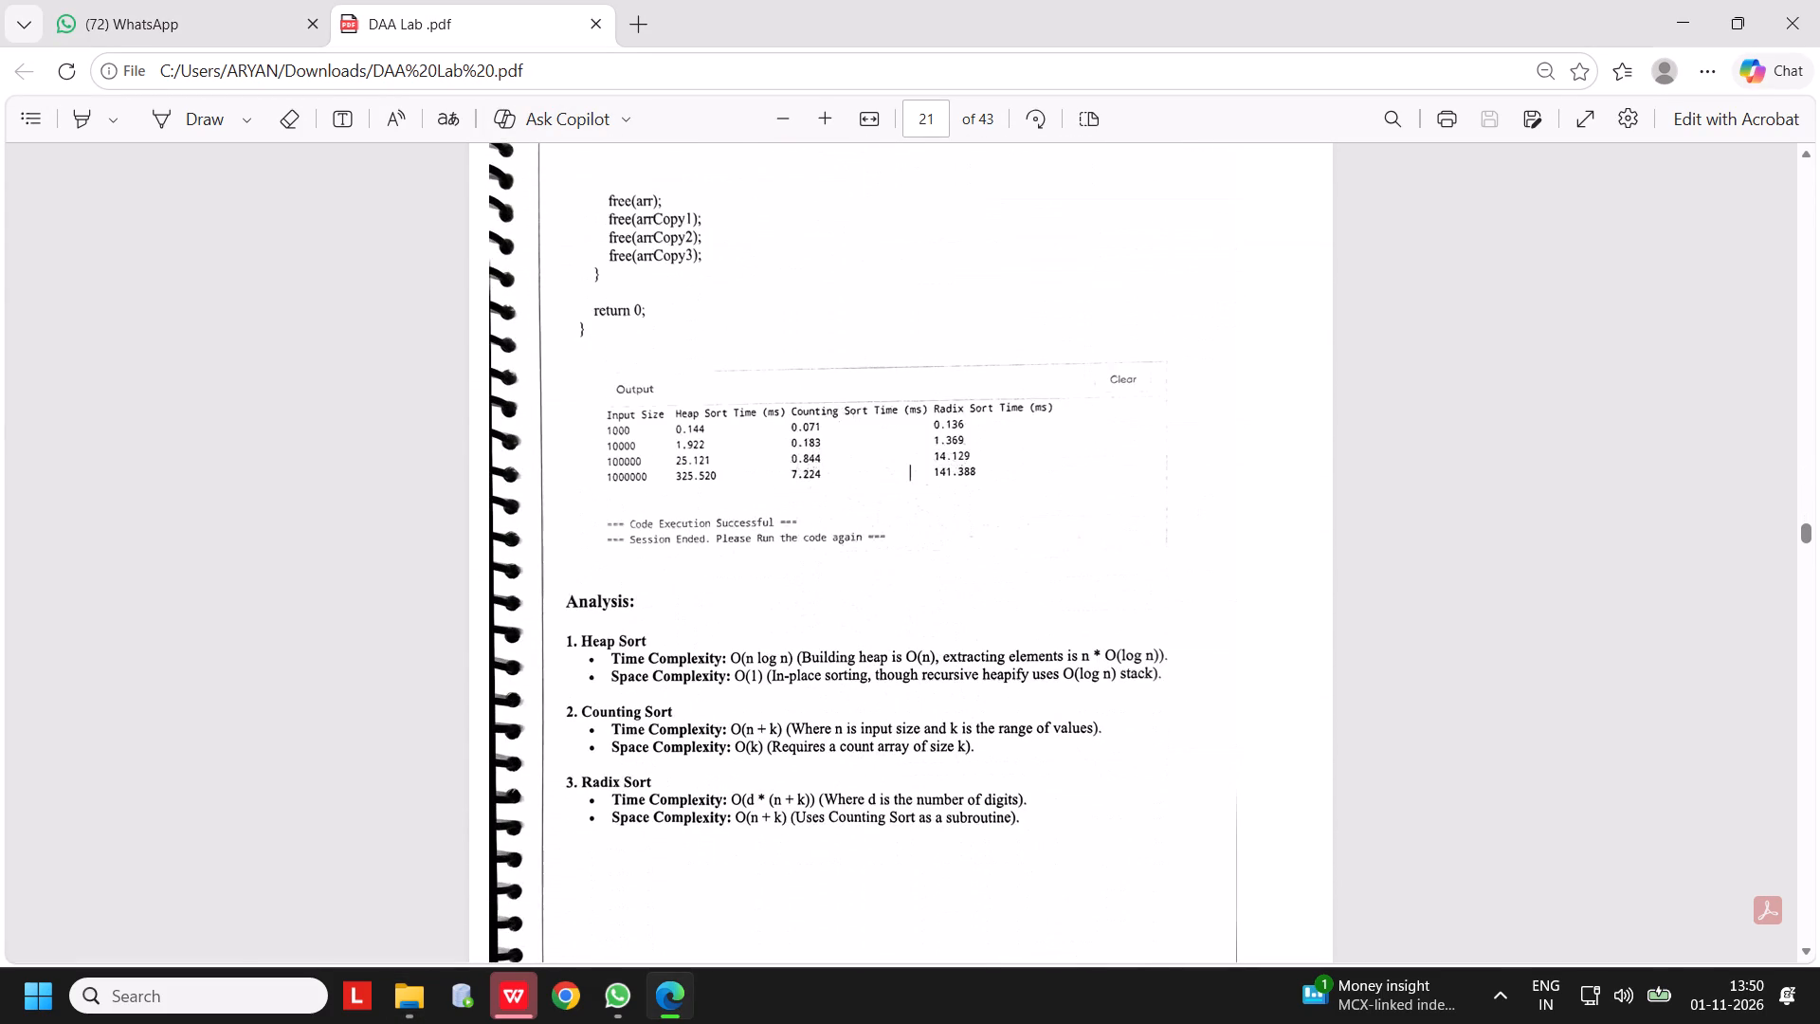
pyautogui.scroll(-2, 770, 638)
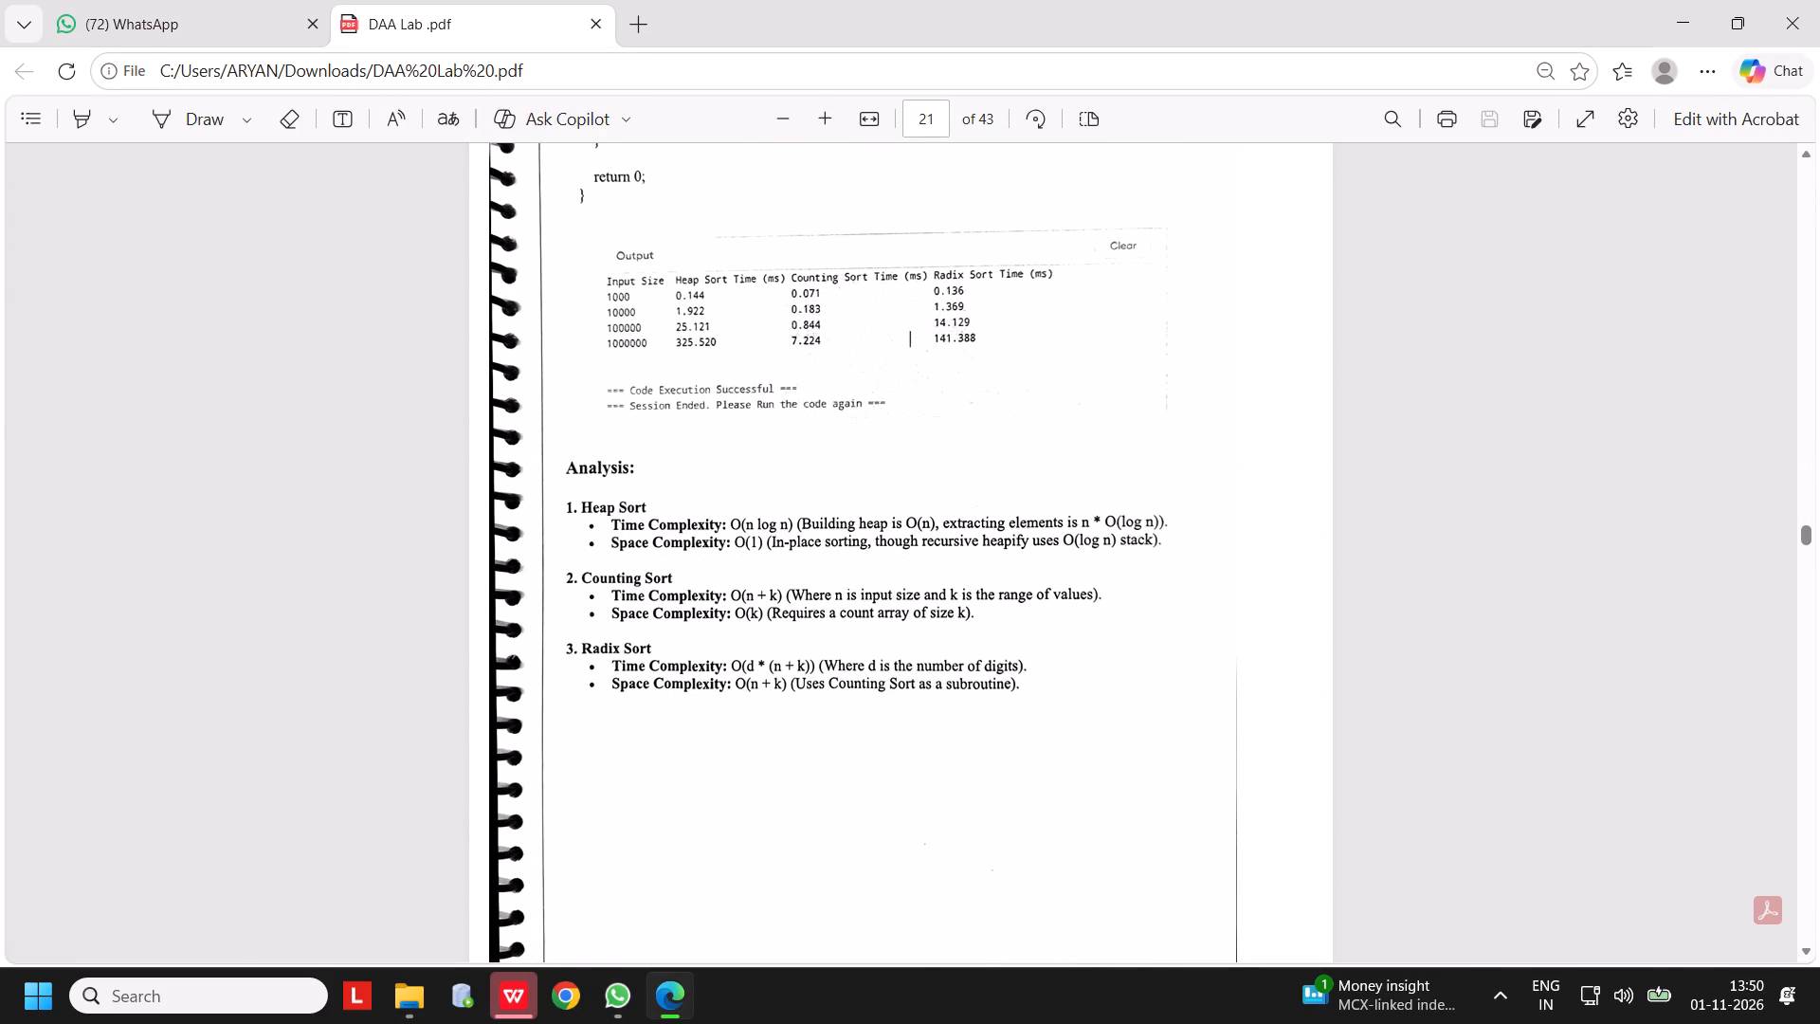
pyautogui.scroll(-1, 770, 638)
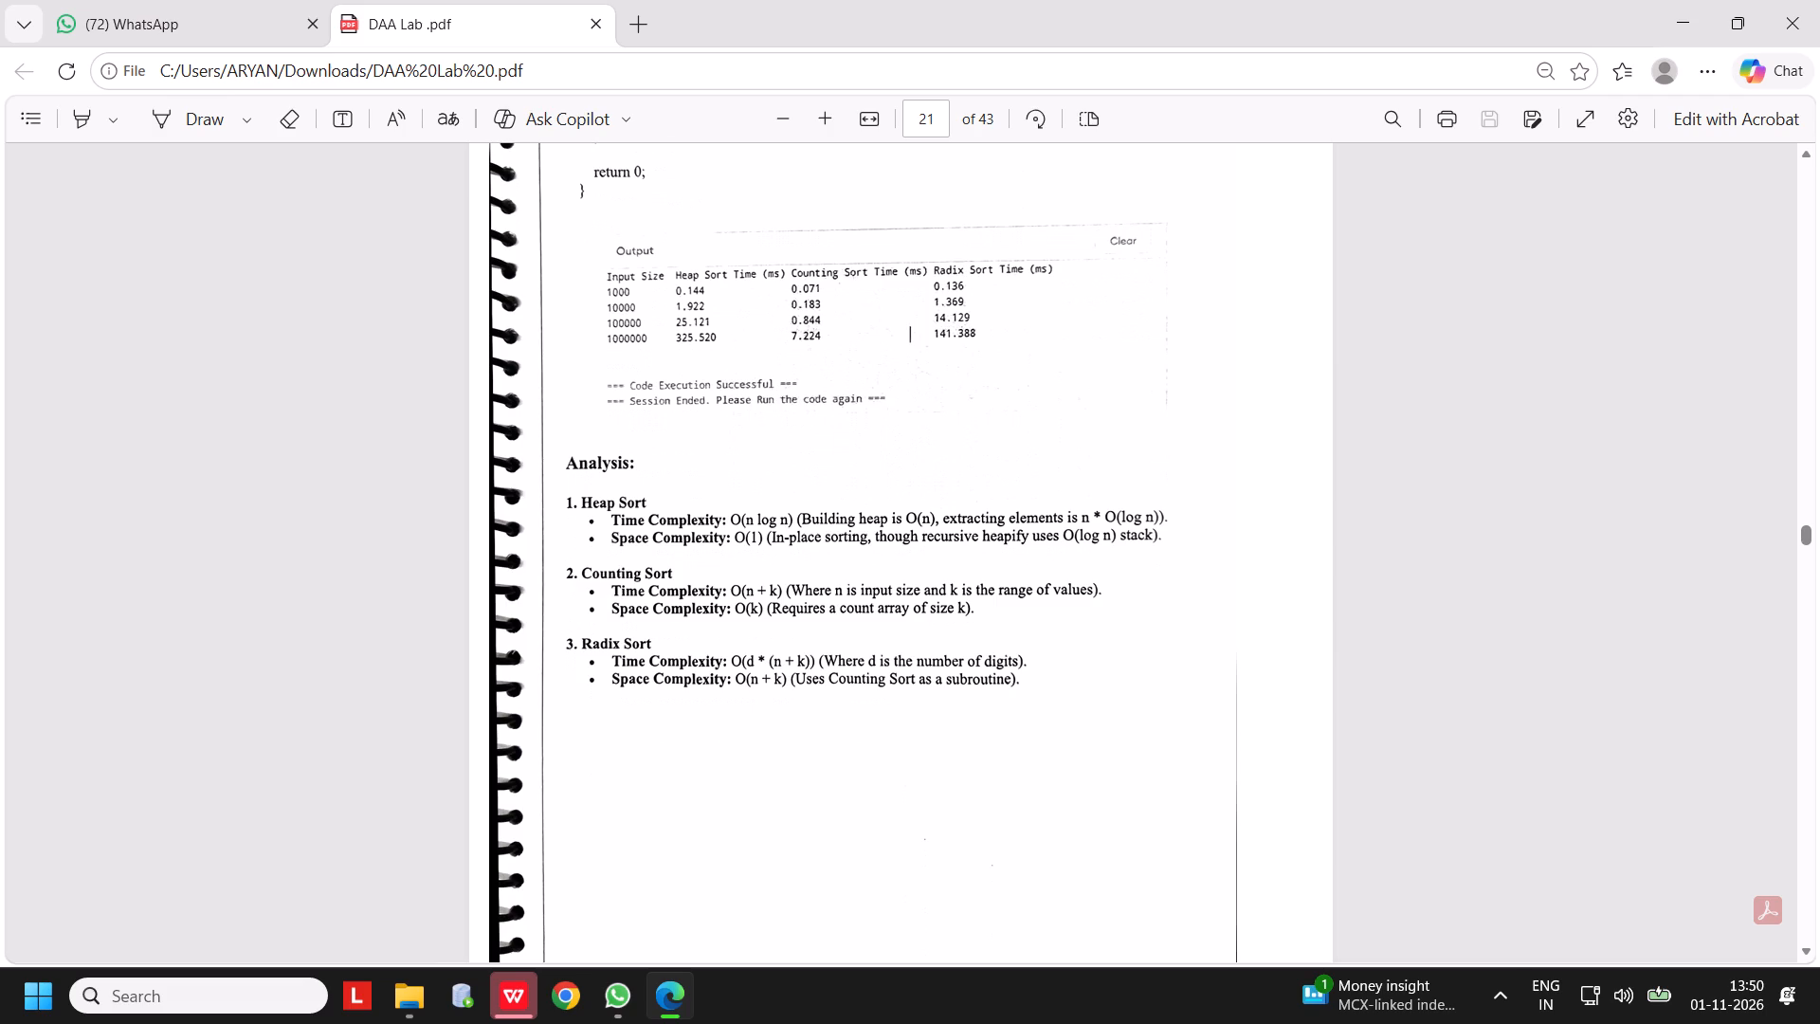
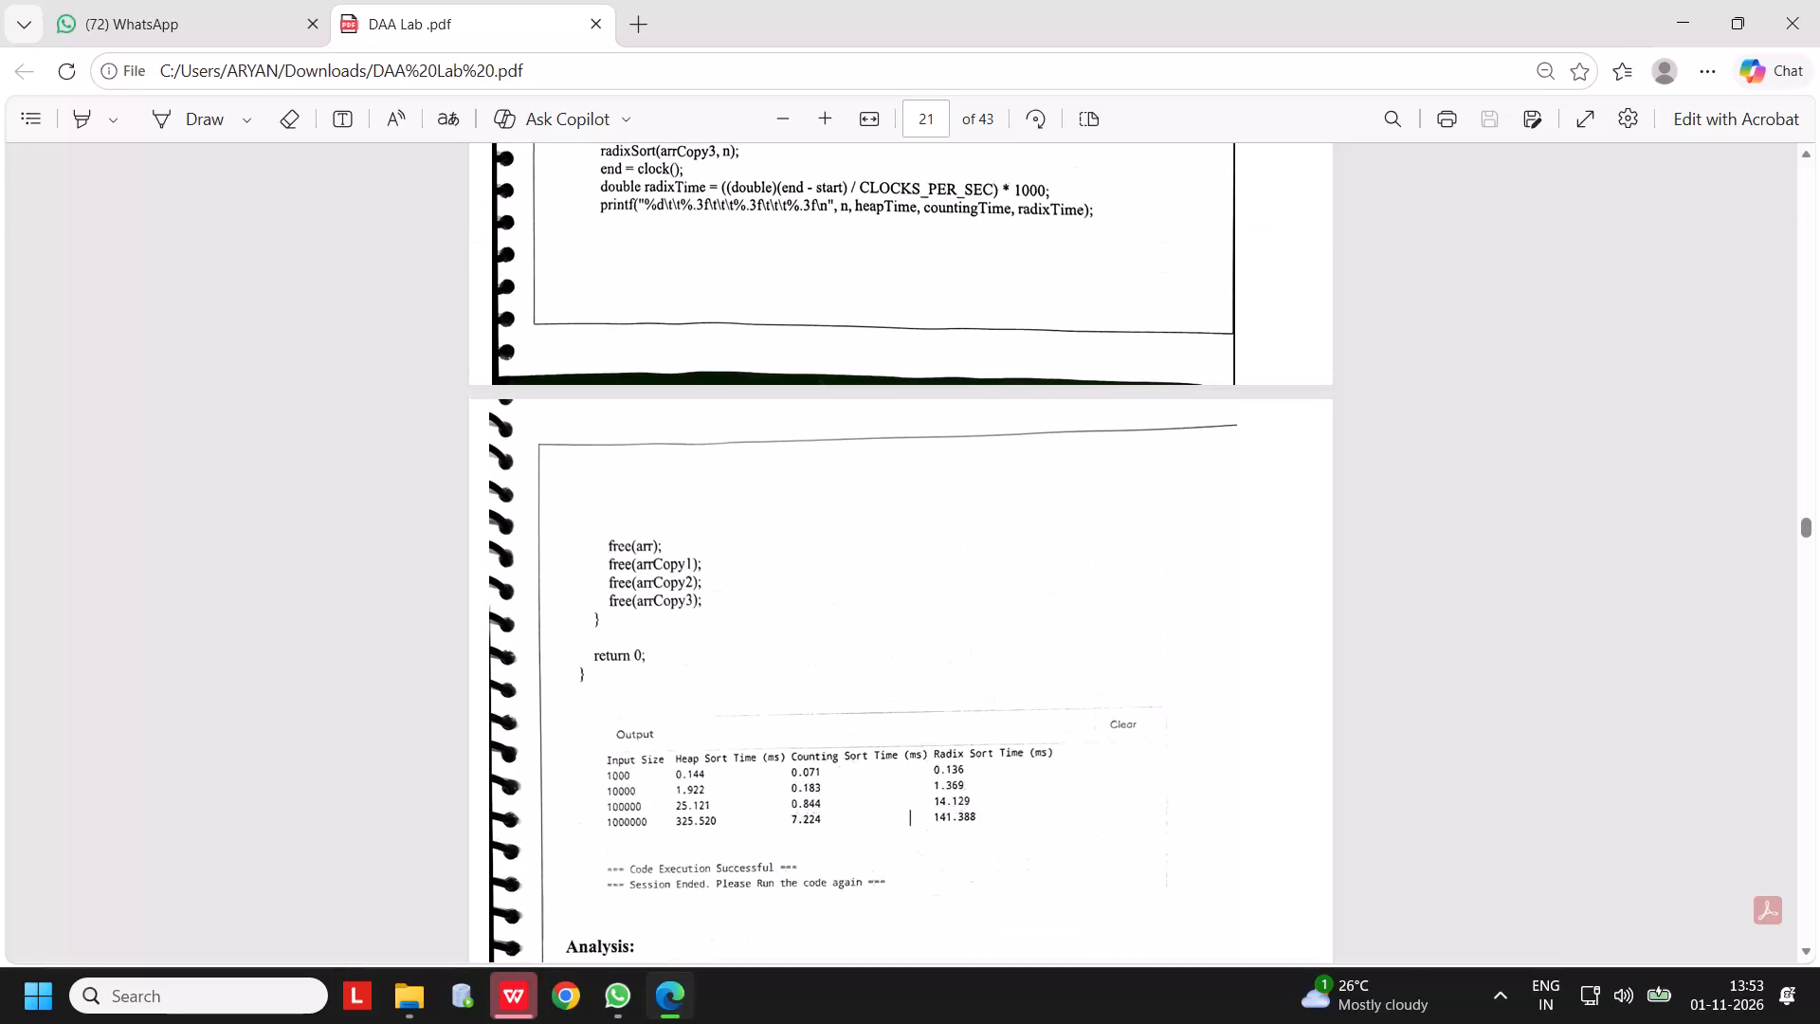
# Bring Experiment 04's output table and its heap, counting and radix sort analysis on page 21 fully into view for a screenshot.
pyautogui.scroll(-3, 770, 638)
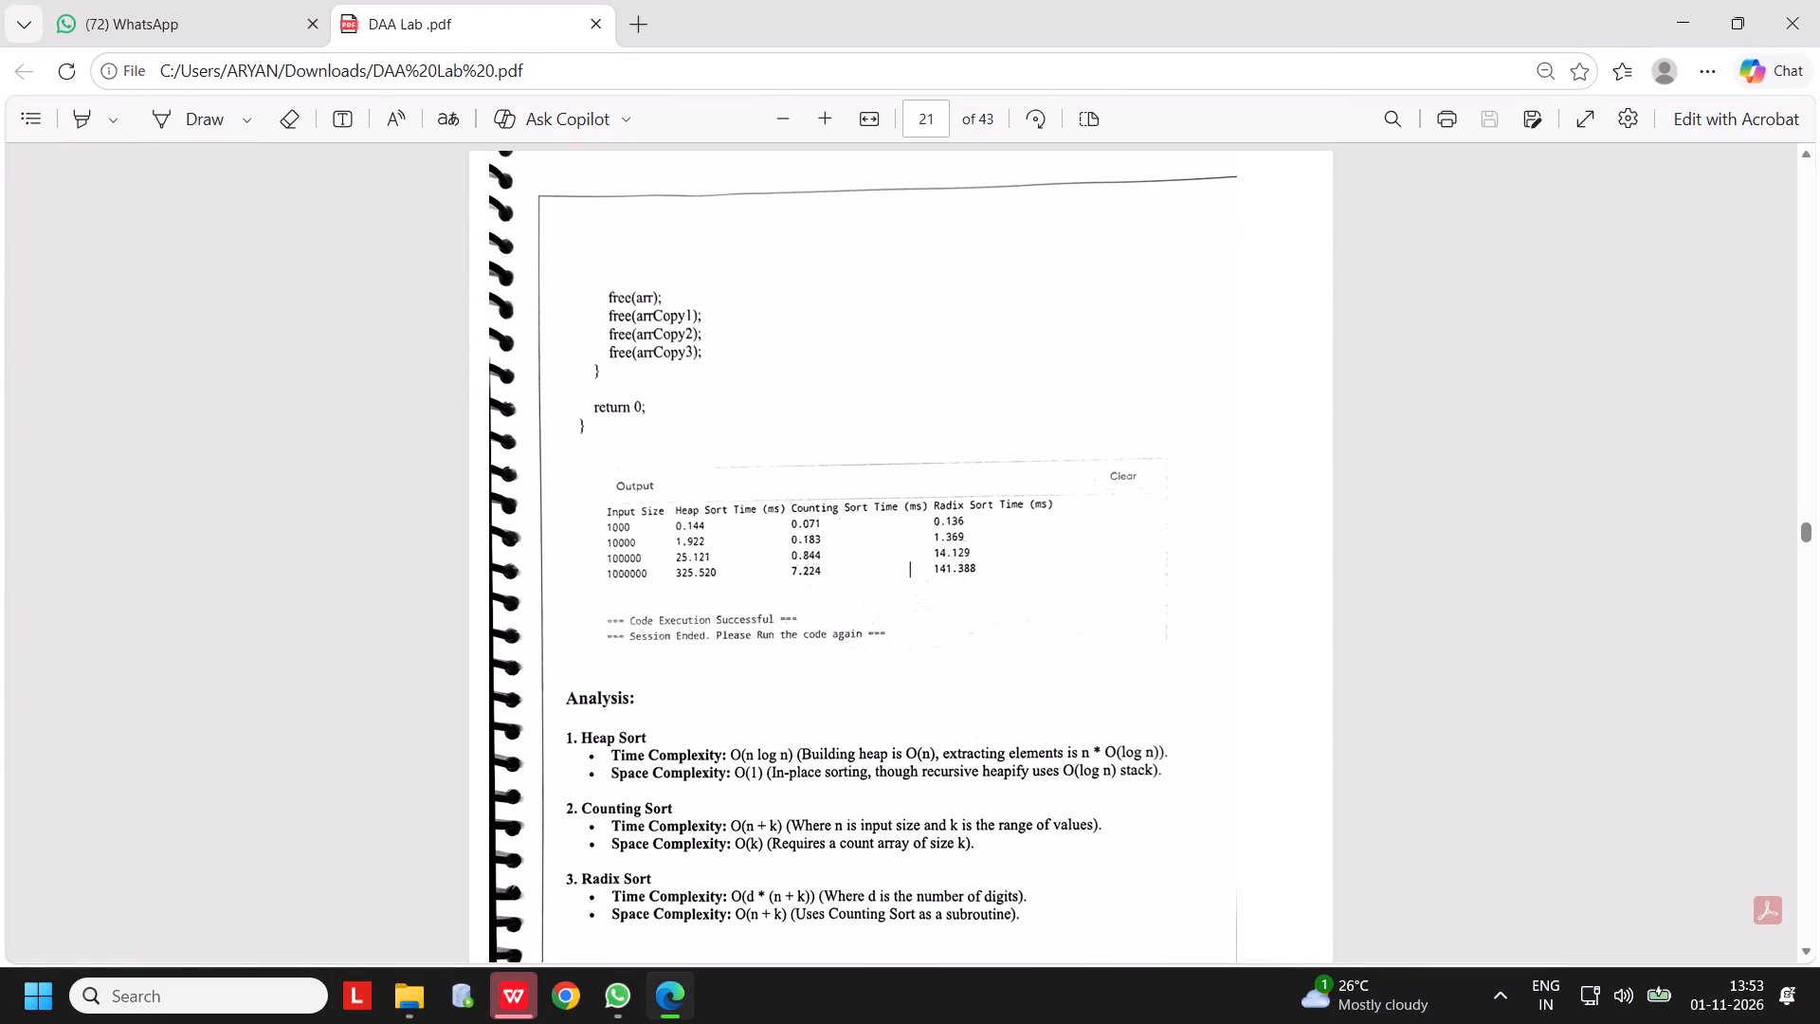
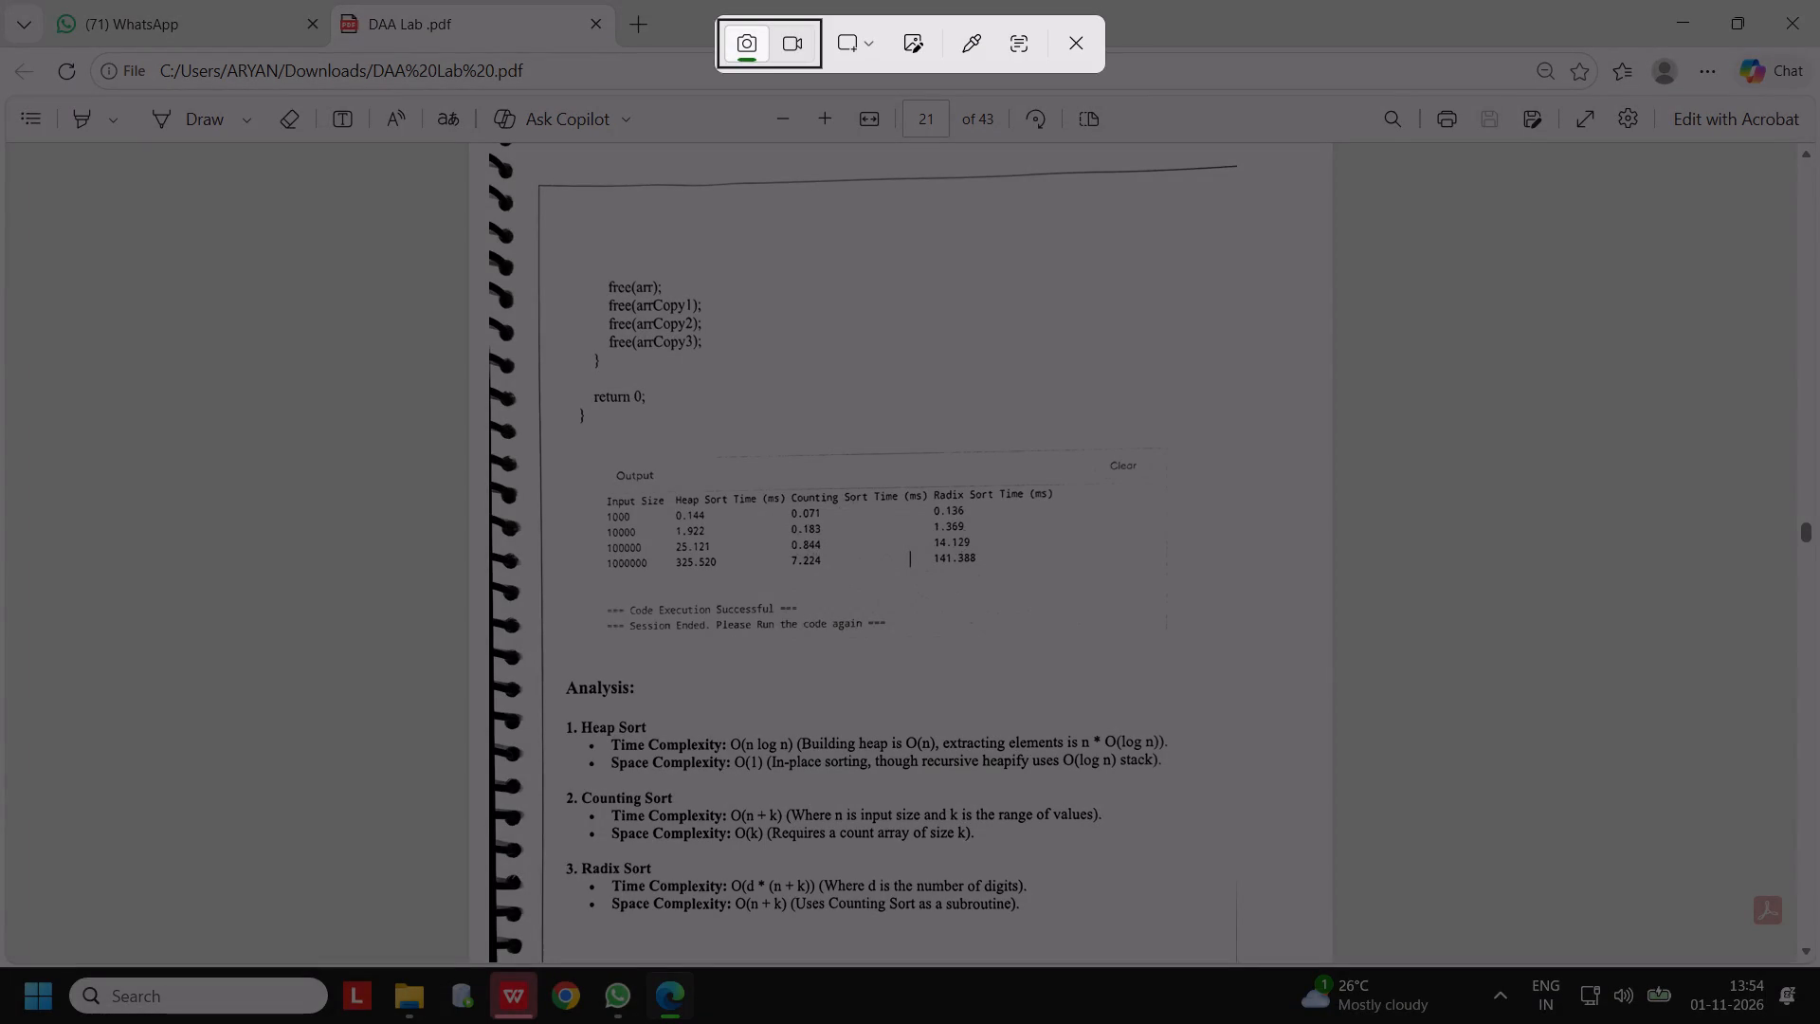
# Capture a screenshot of the output table and the heap, counting and radix sort analysis on page 21.
pyautogui.moveTo(545, 433); pyautogui.dragTo(1249, 938)
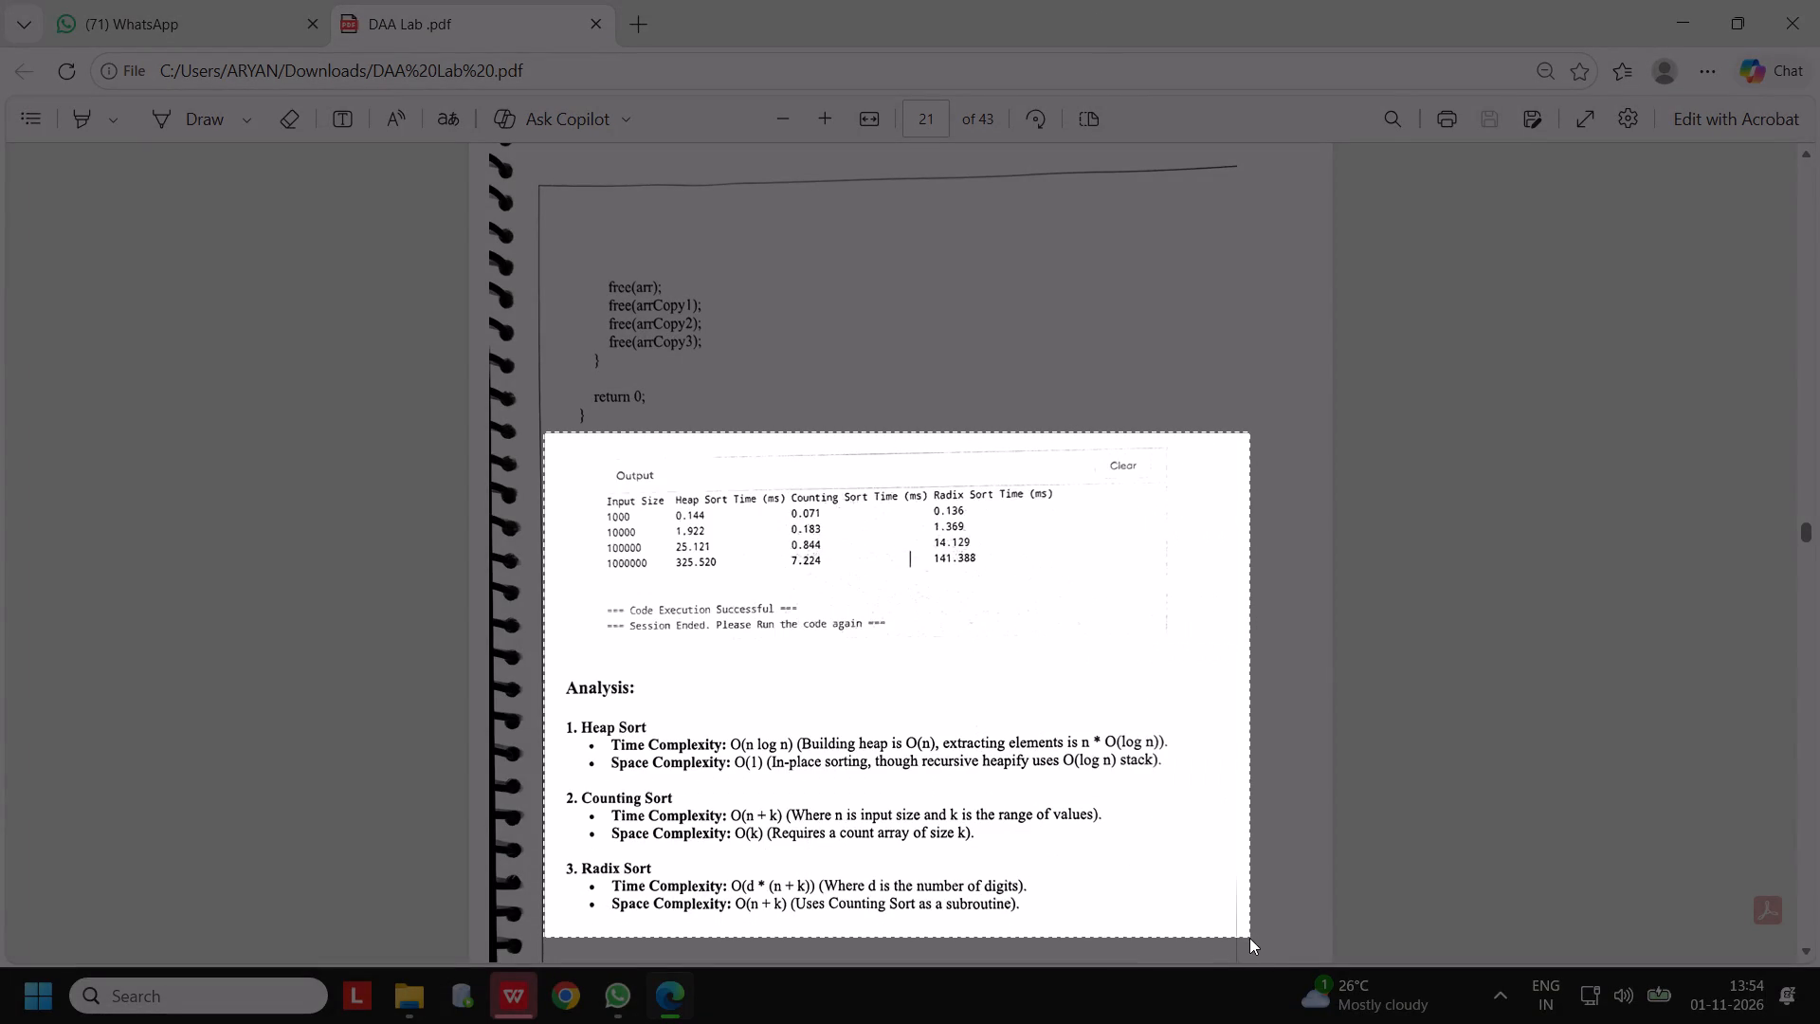
pyautogui.moveTo(1249, 938); pyautogui.dragTo(1243, 945)
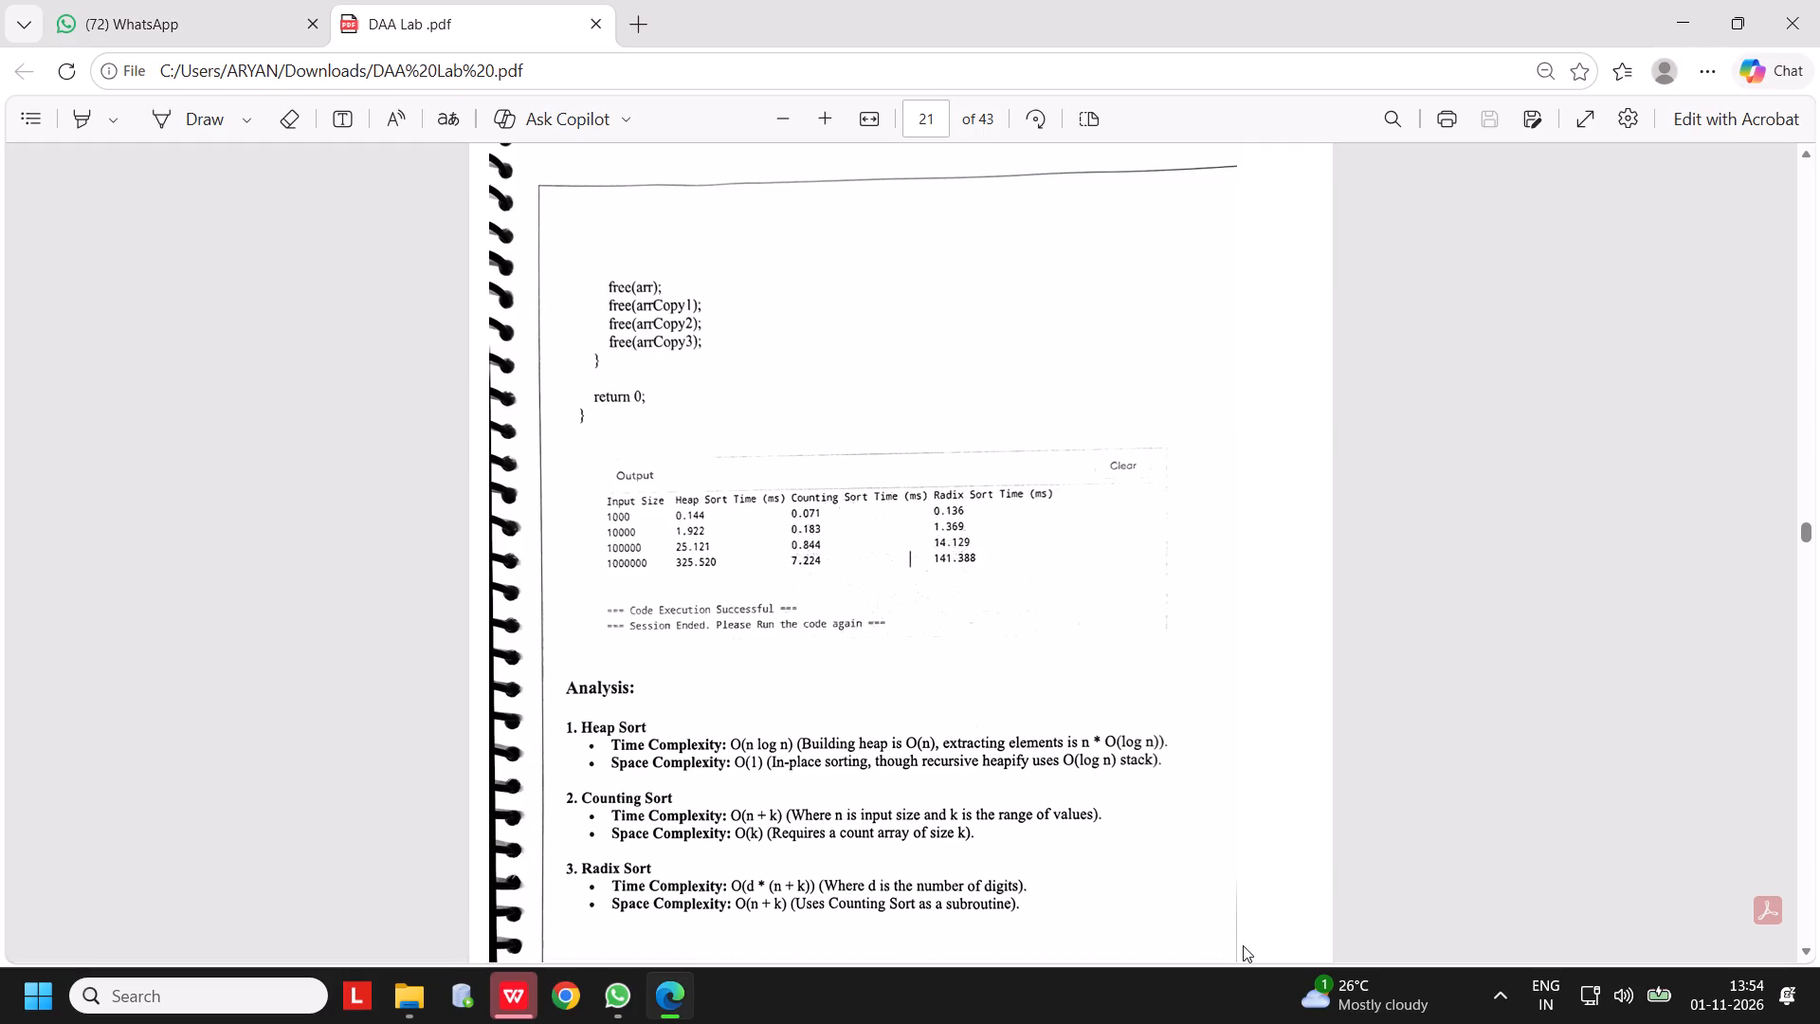
# In File Explorer's Screenshots folder, rename the new Experiment 04 capture as "4. Heap, Counting, Radix".
pyautogui.hotkey('alt', 'Tab')
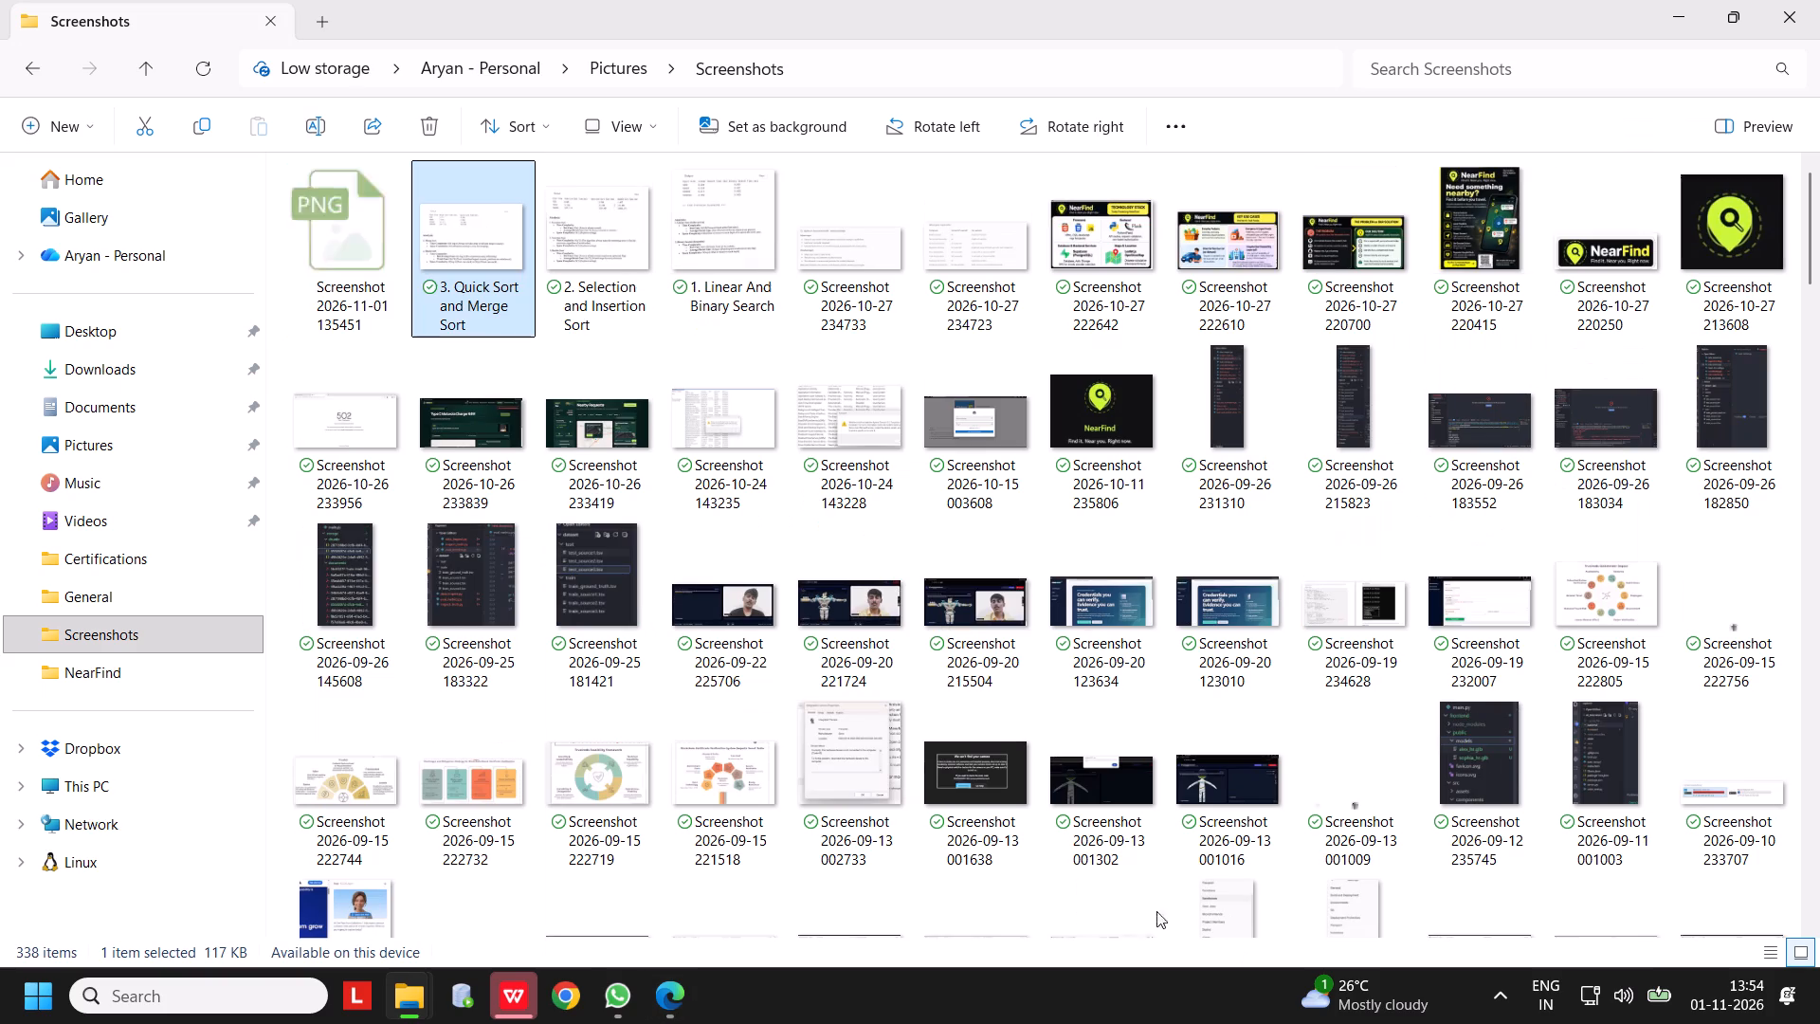
pyautogui.click(365, 286)
pyautogui.rightClick(365, 286)
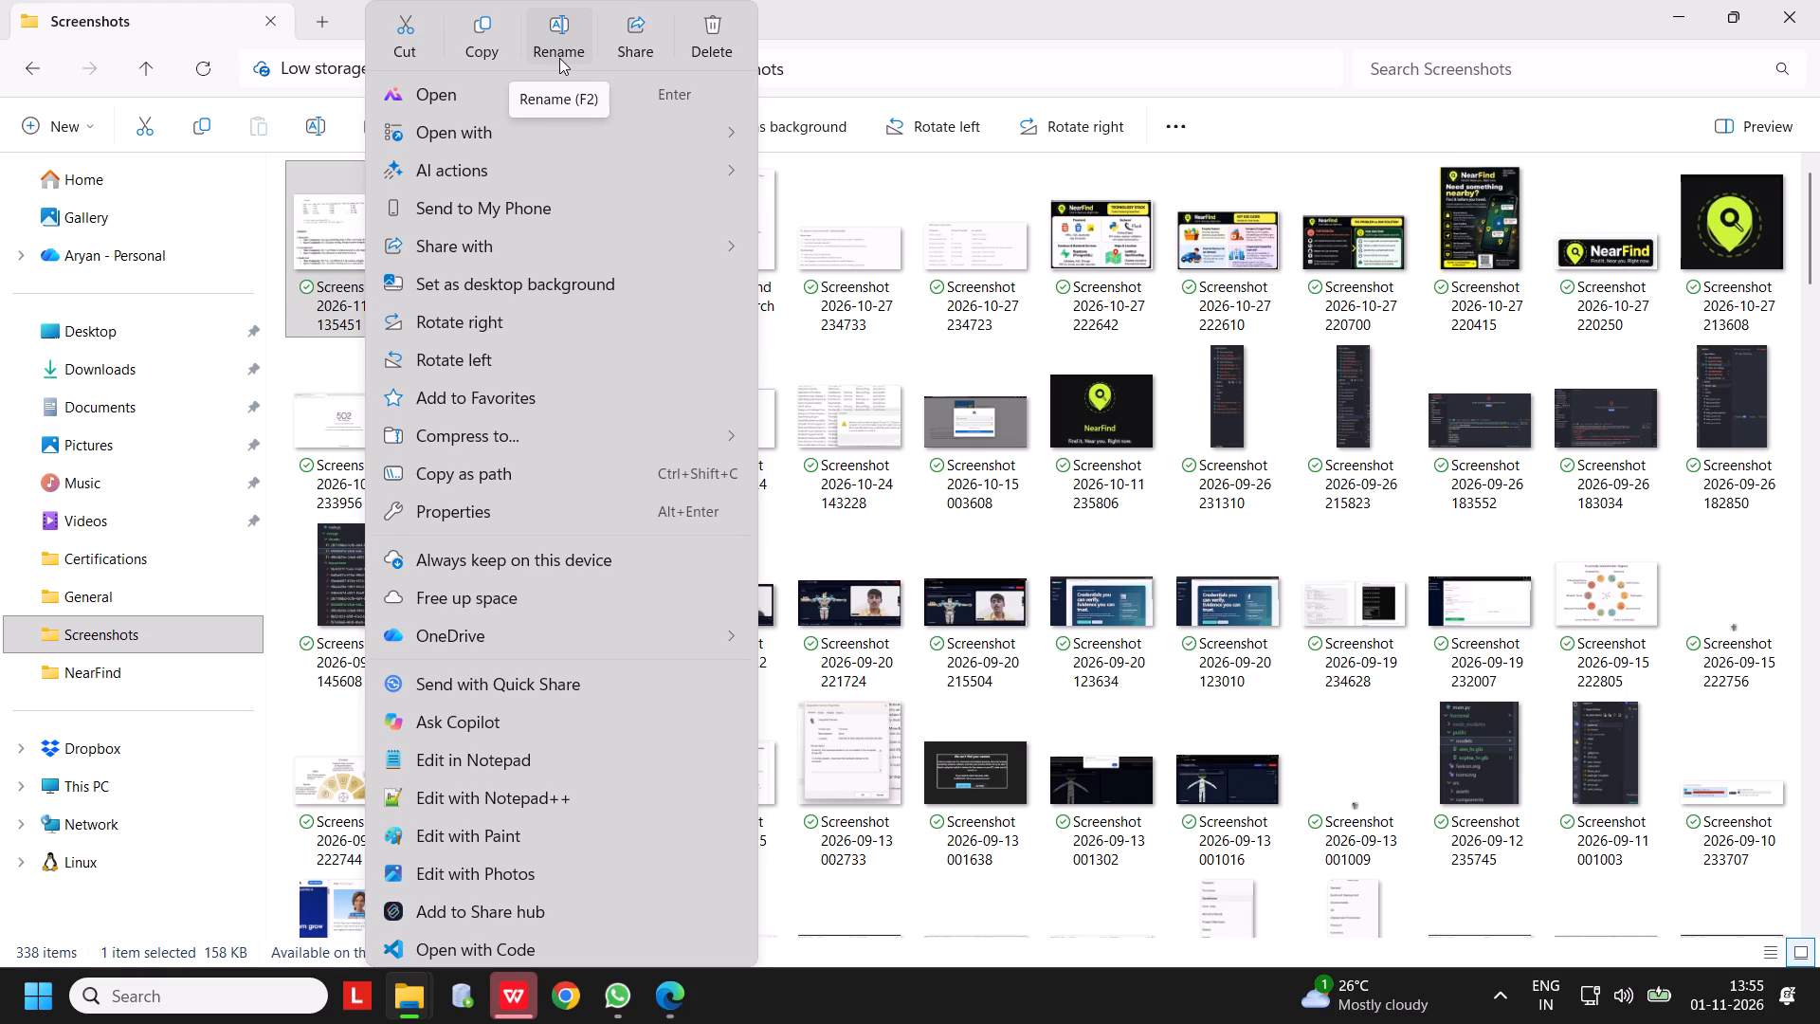
pyautogui.click(559, 58)
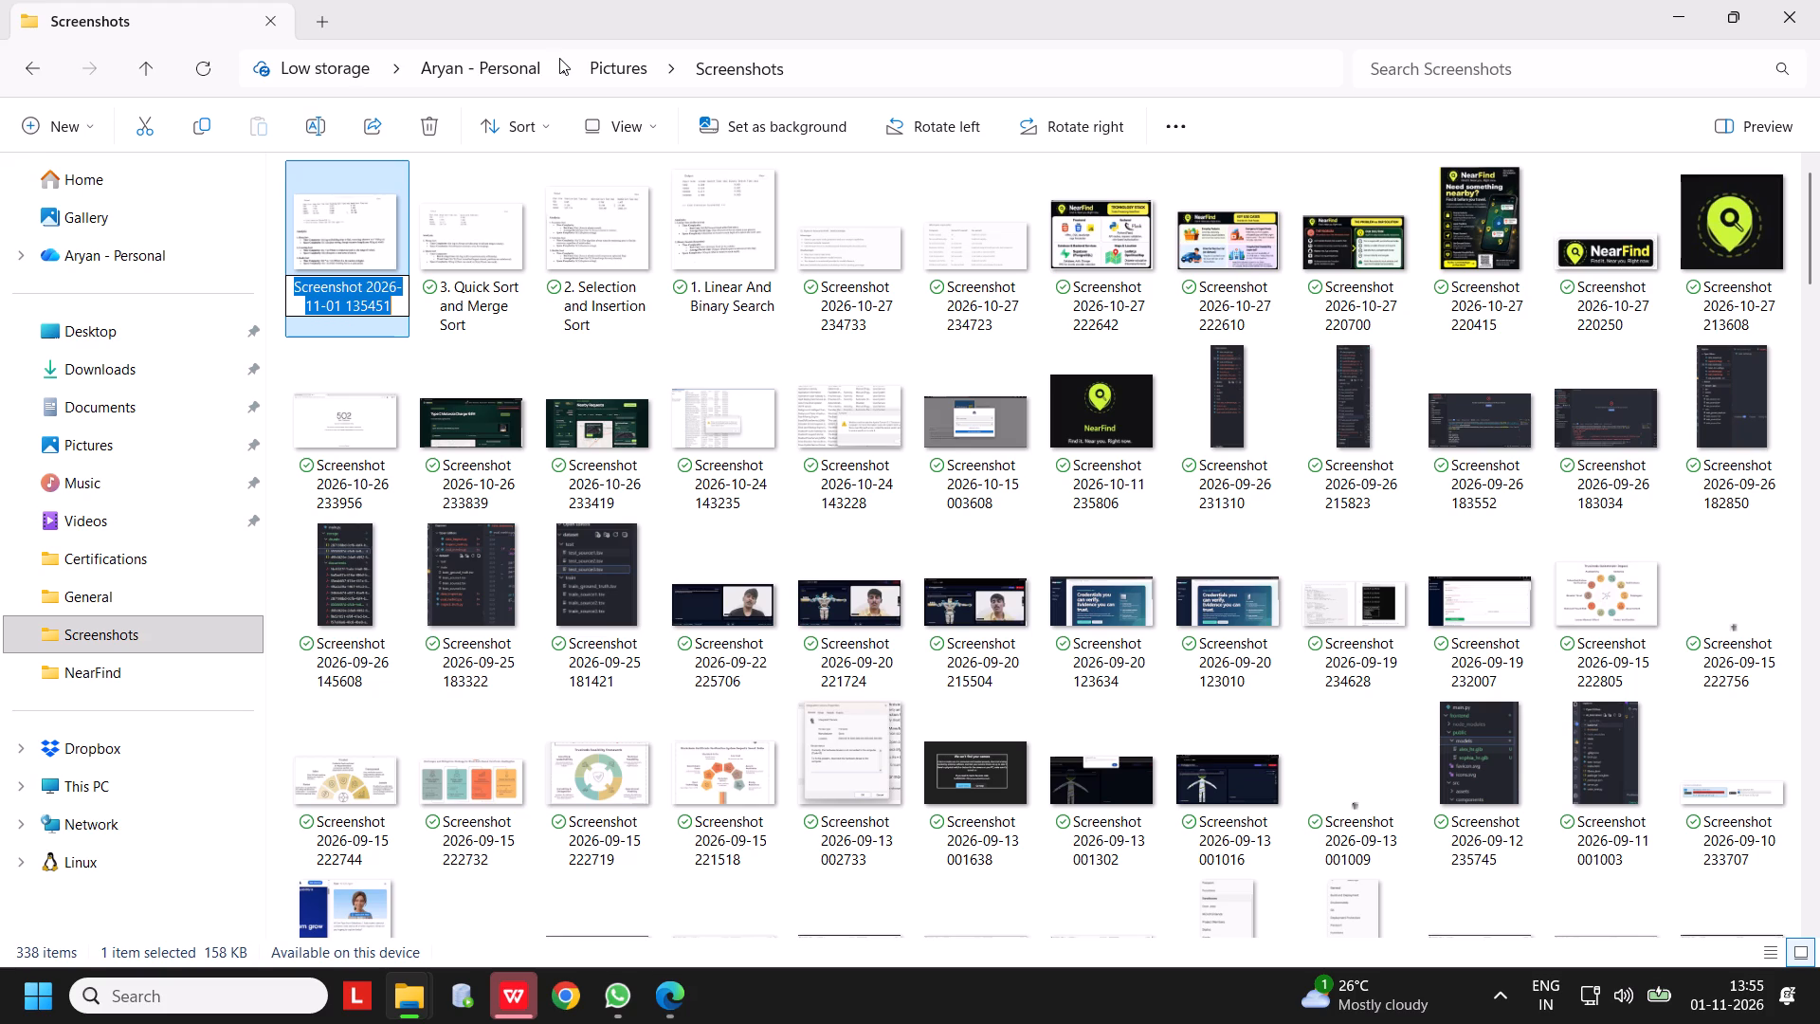
pyautogui.hotkey('alt', 'Tab')
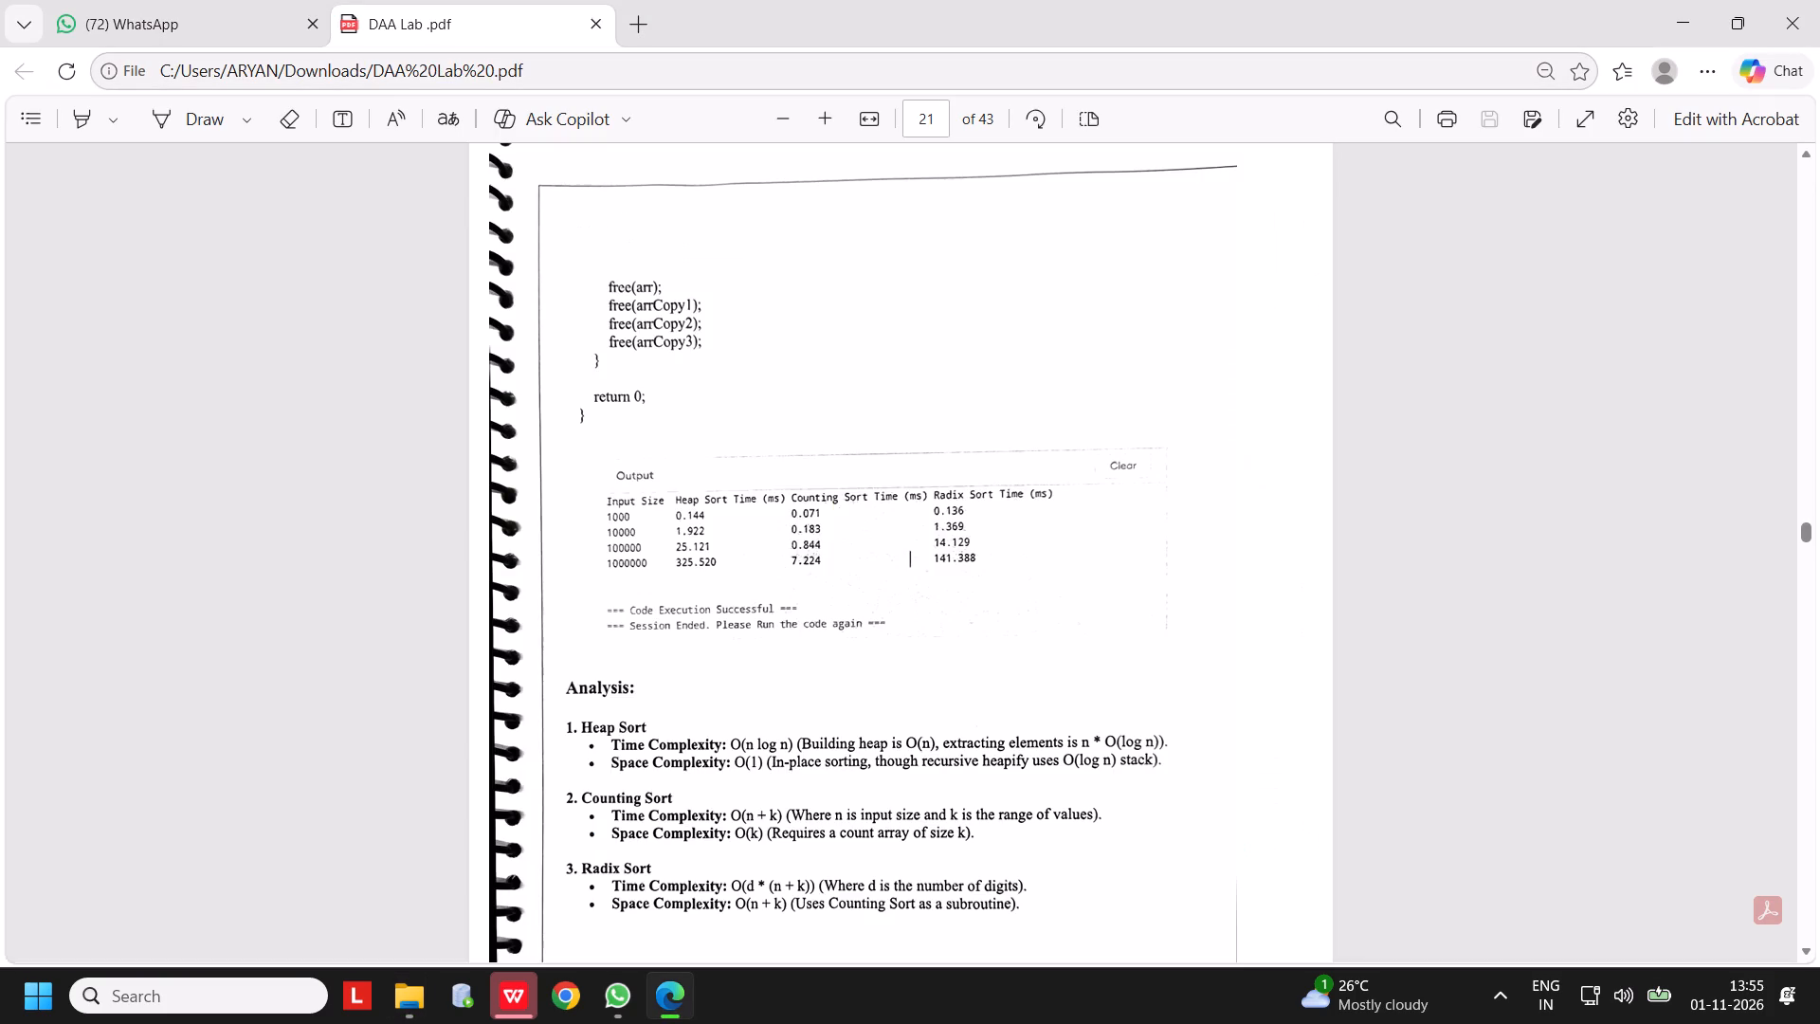
pyautogui.hotkey('alt', 'Tab')
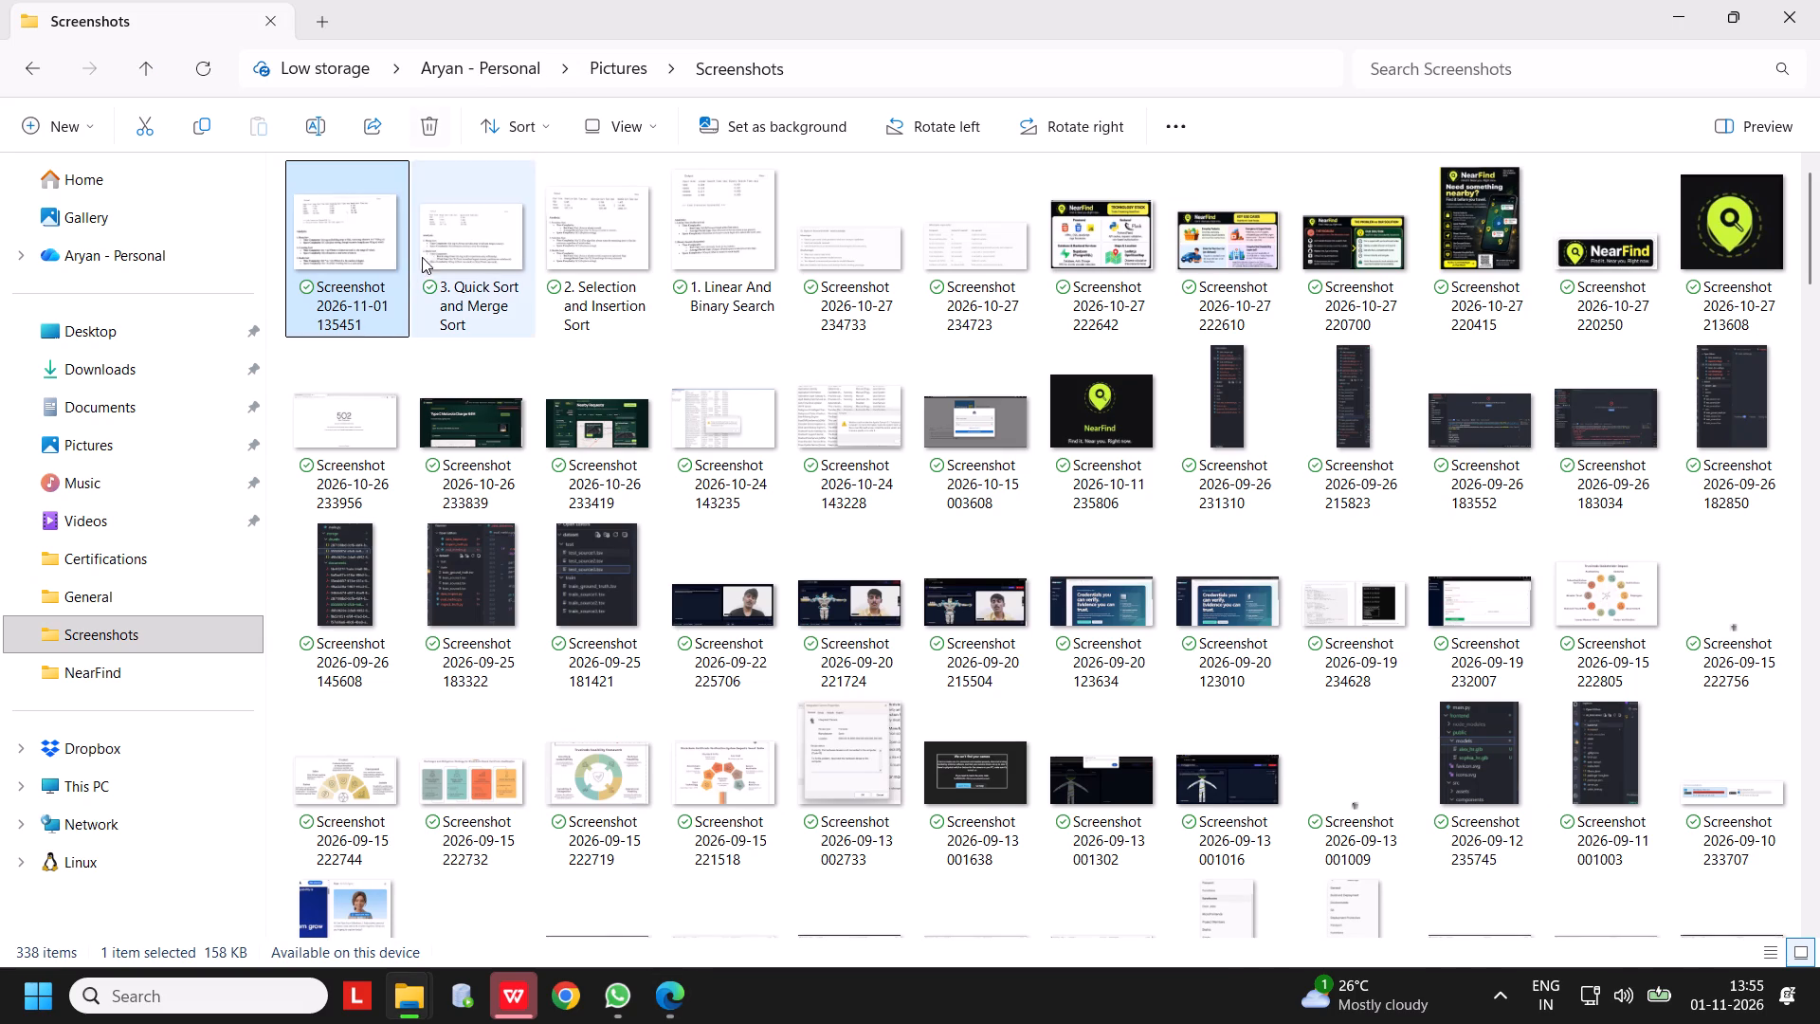
pyautogui.rightClick(373, 284)
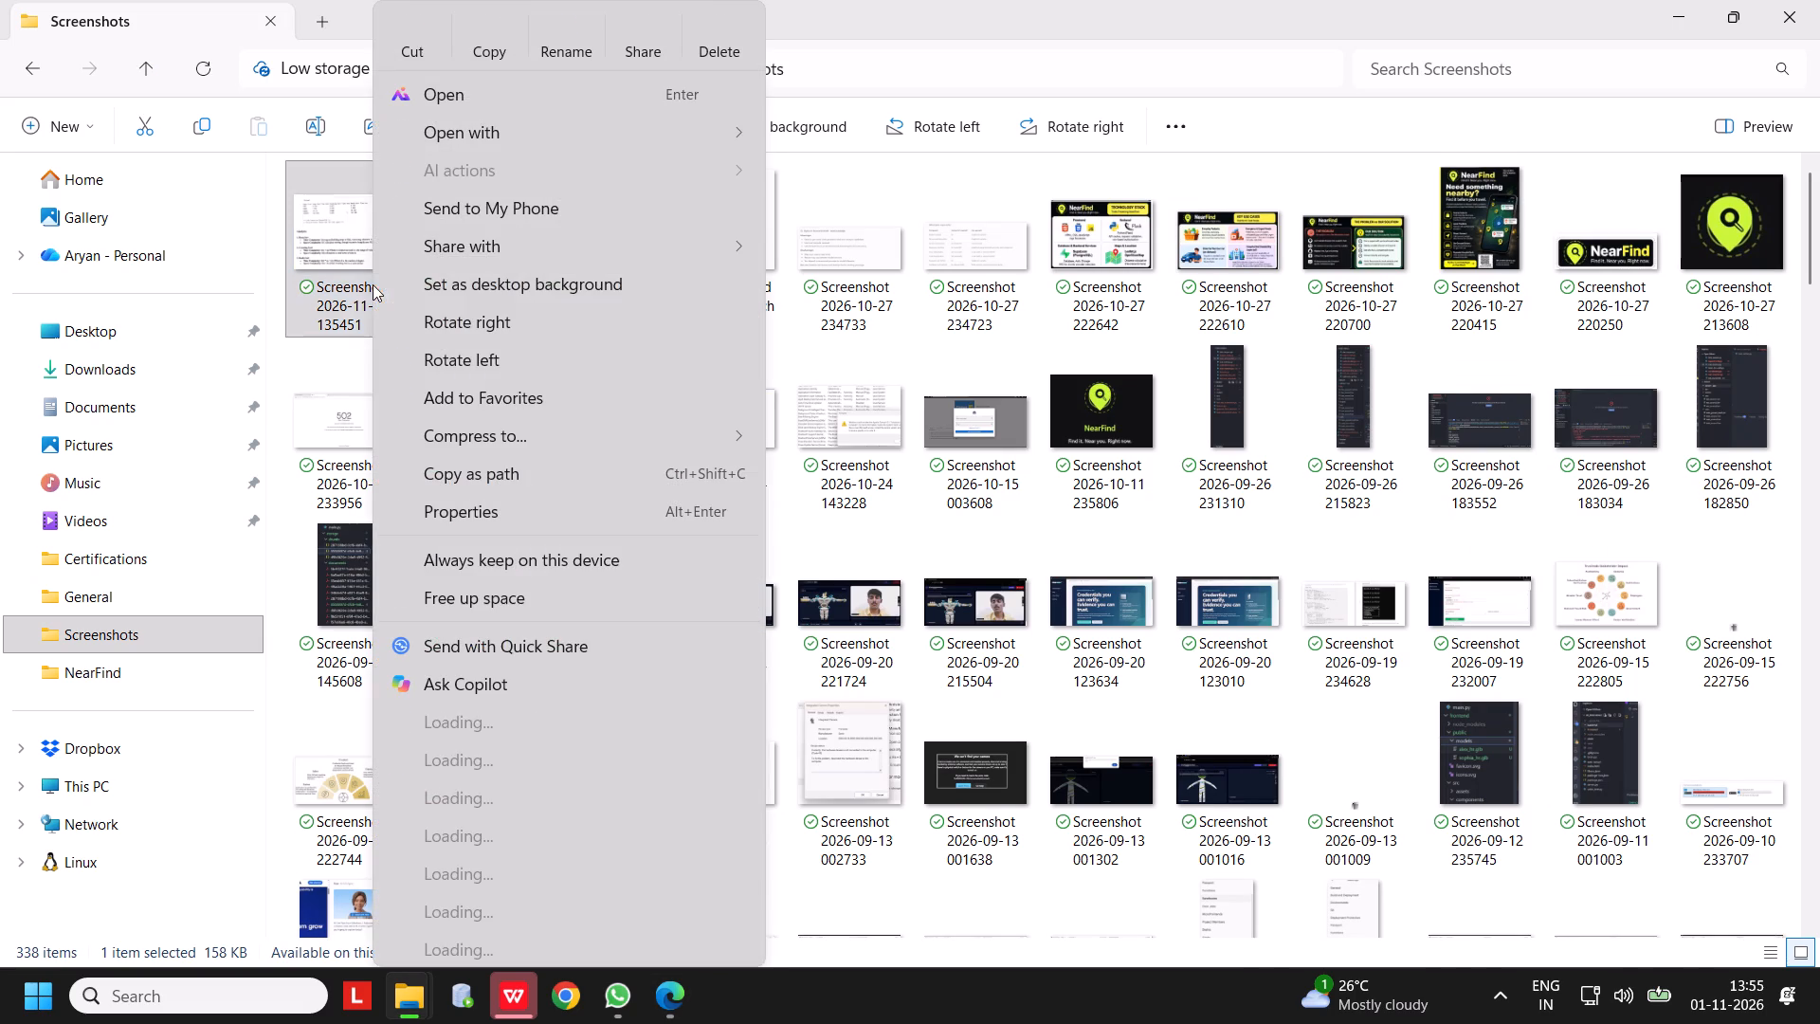
pyautogui.click(555, 42)
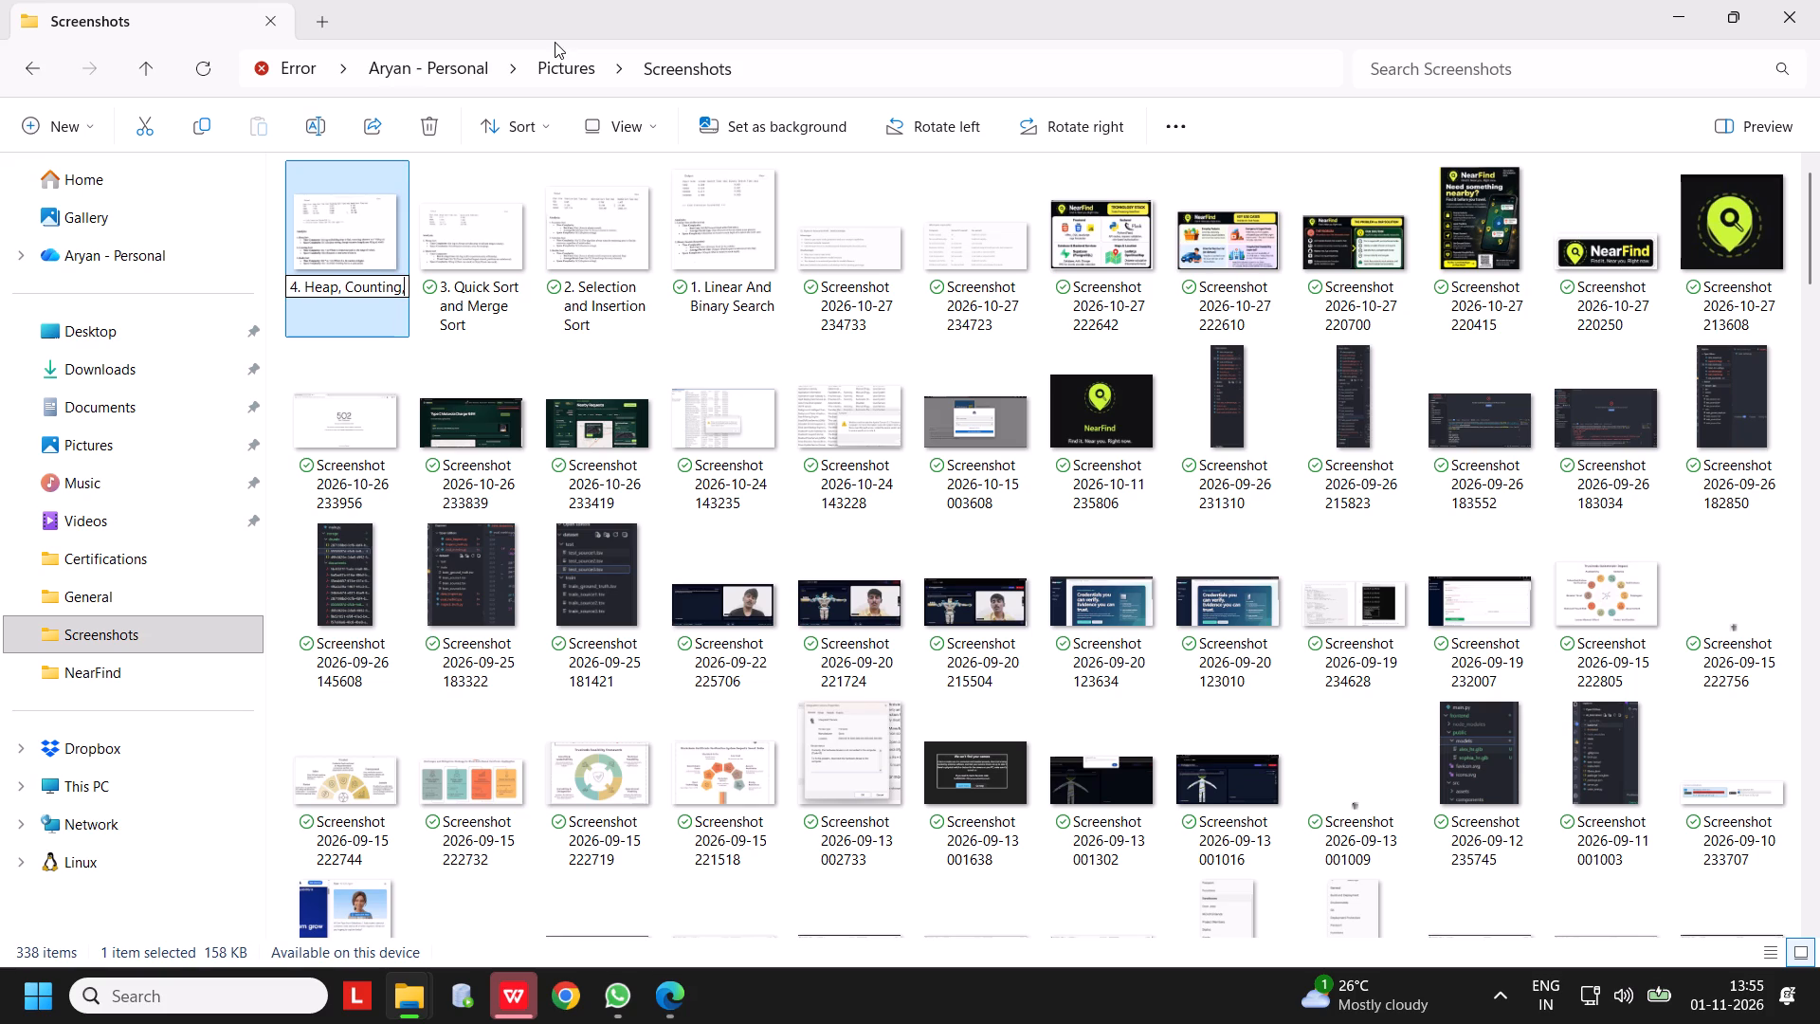
pyautogui.press('BackSpace')
pyautogui.press('BackSpace')
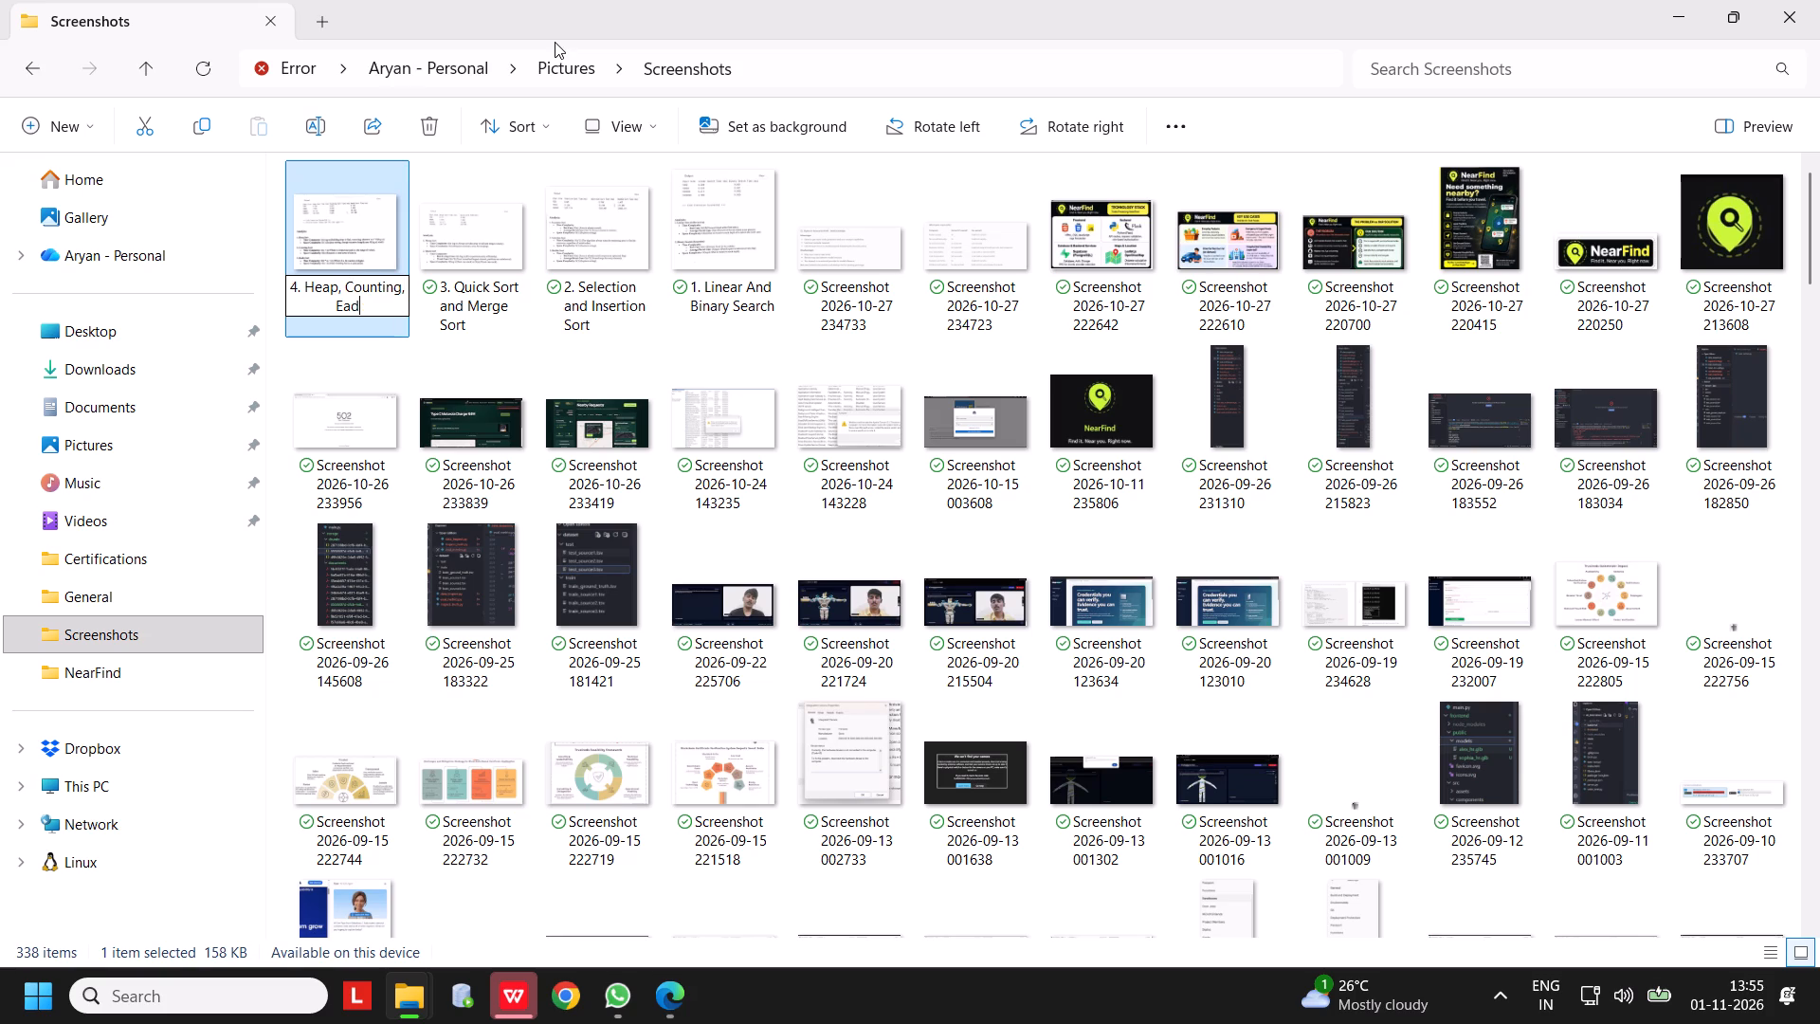
pyautogui.press('BackSpace')
pyautogui.press('BackSpace')
pyautogui.press('BackSpace')
pyautogui.click(260, 191)
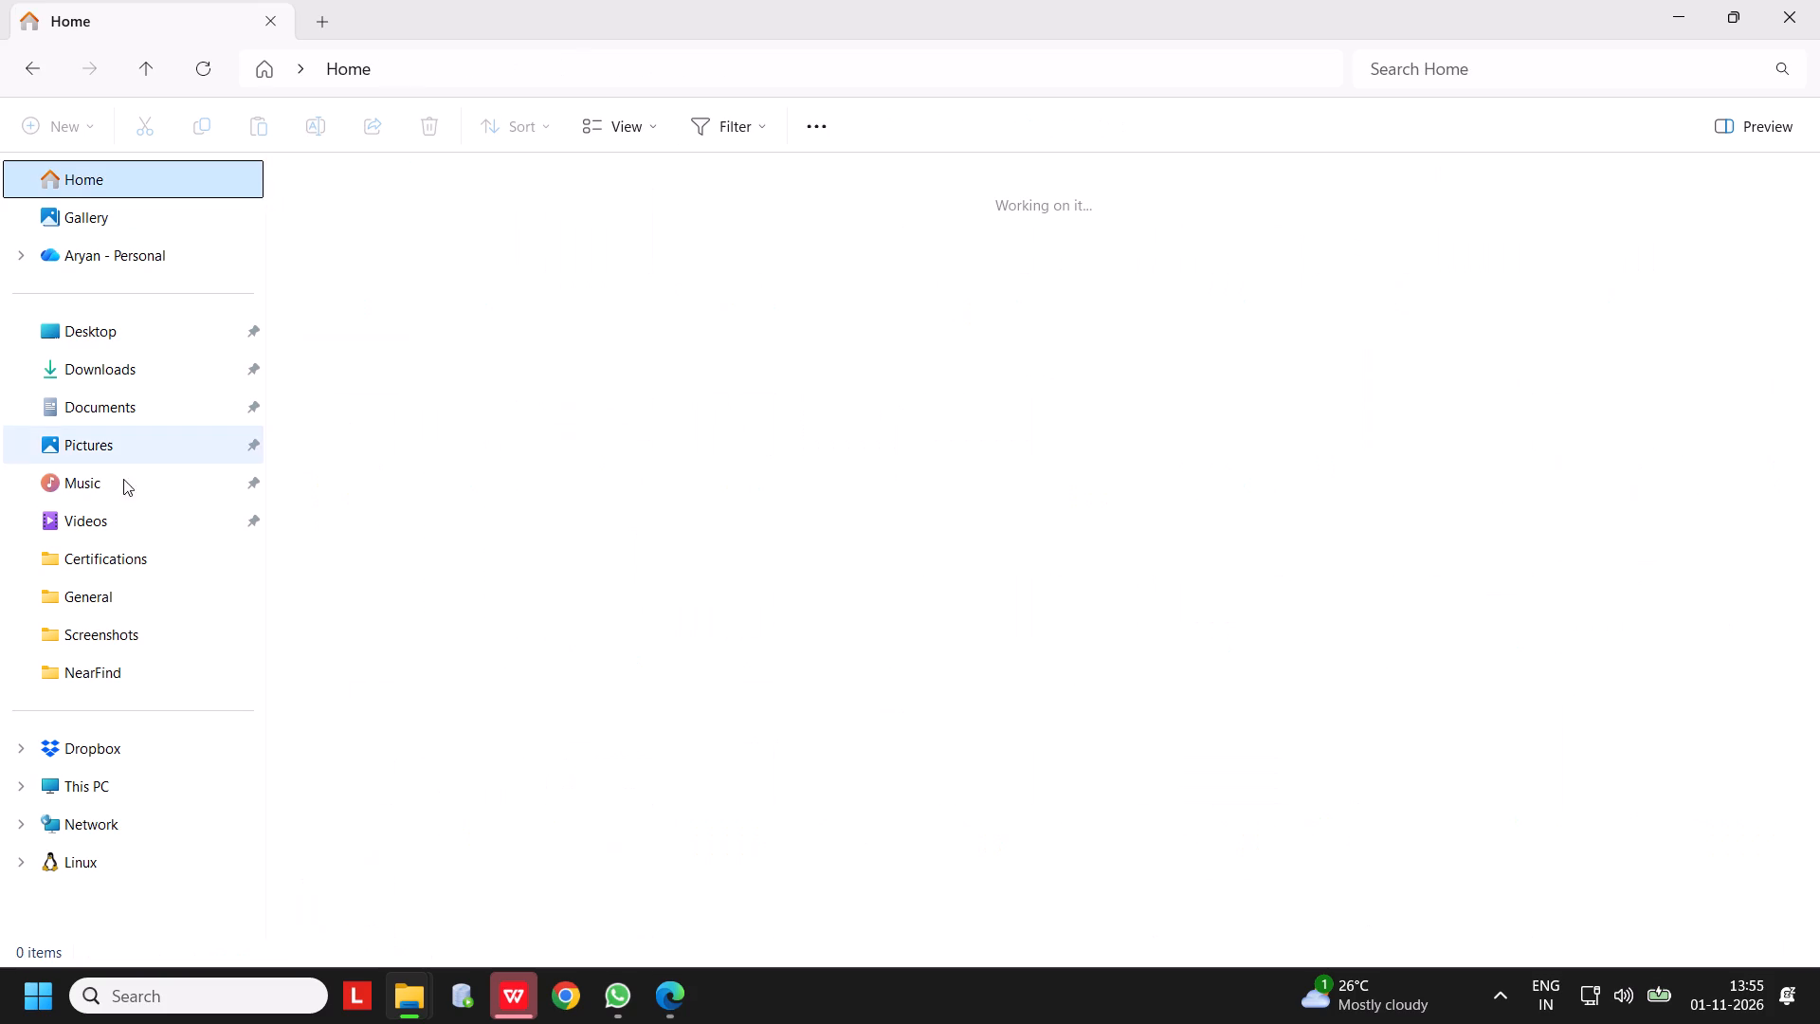
pyautogui.click(119, 637)
# Back in the lab PDF in Edge, capture a screenshot of Experiment 05's Shell Sort output table and analysis on page 24.
pyautogui.hotkey('alt', 'Tab')
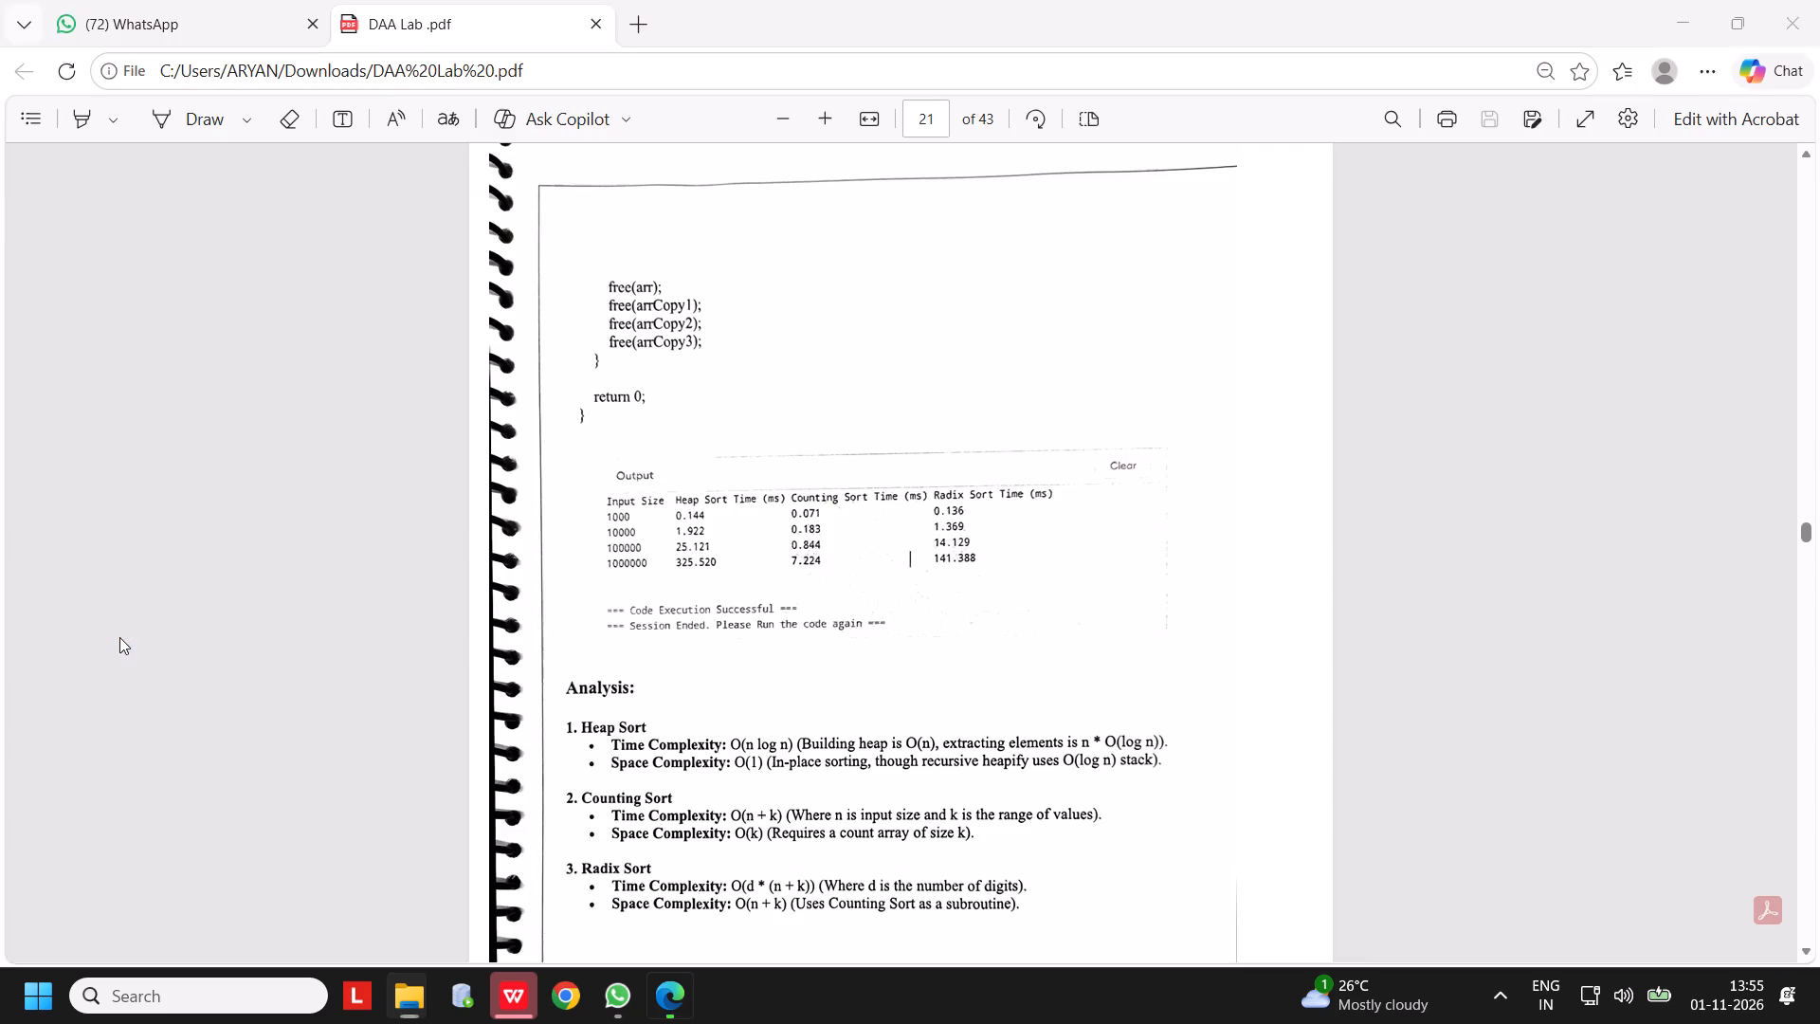
pyautogui.scroll(-6, 703, 664)
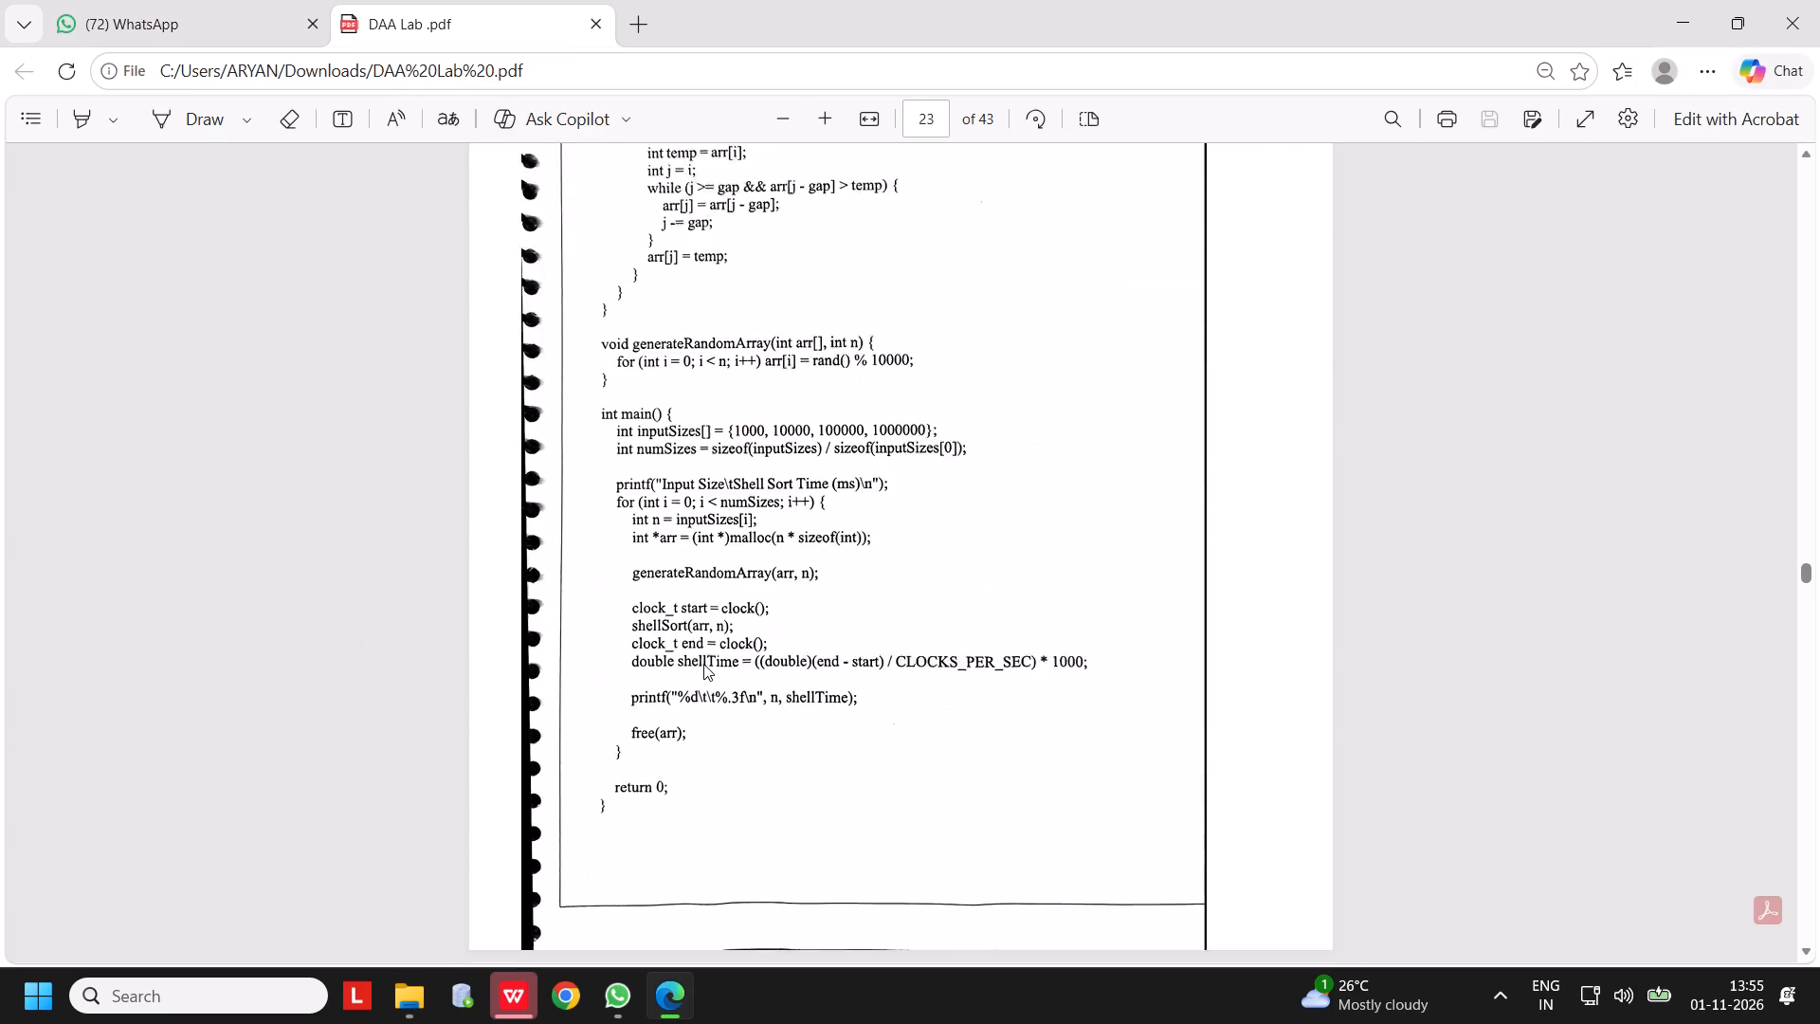
pyautogui.scroll(-2, 703, 664)
pyautogui.scroll(6, 703, 664)
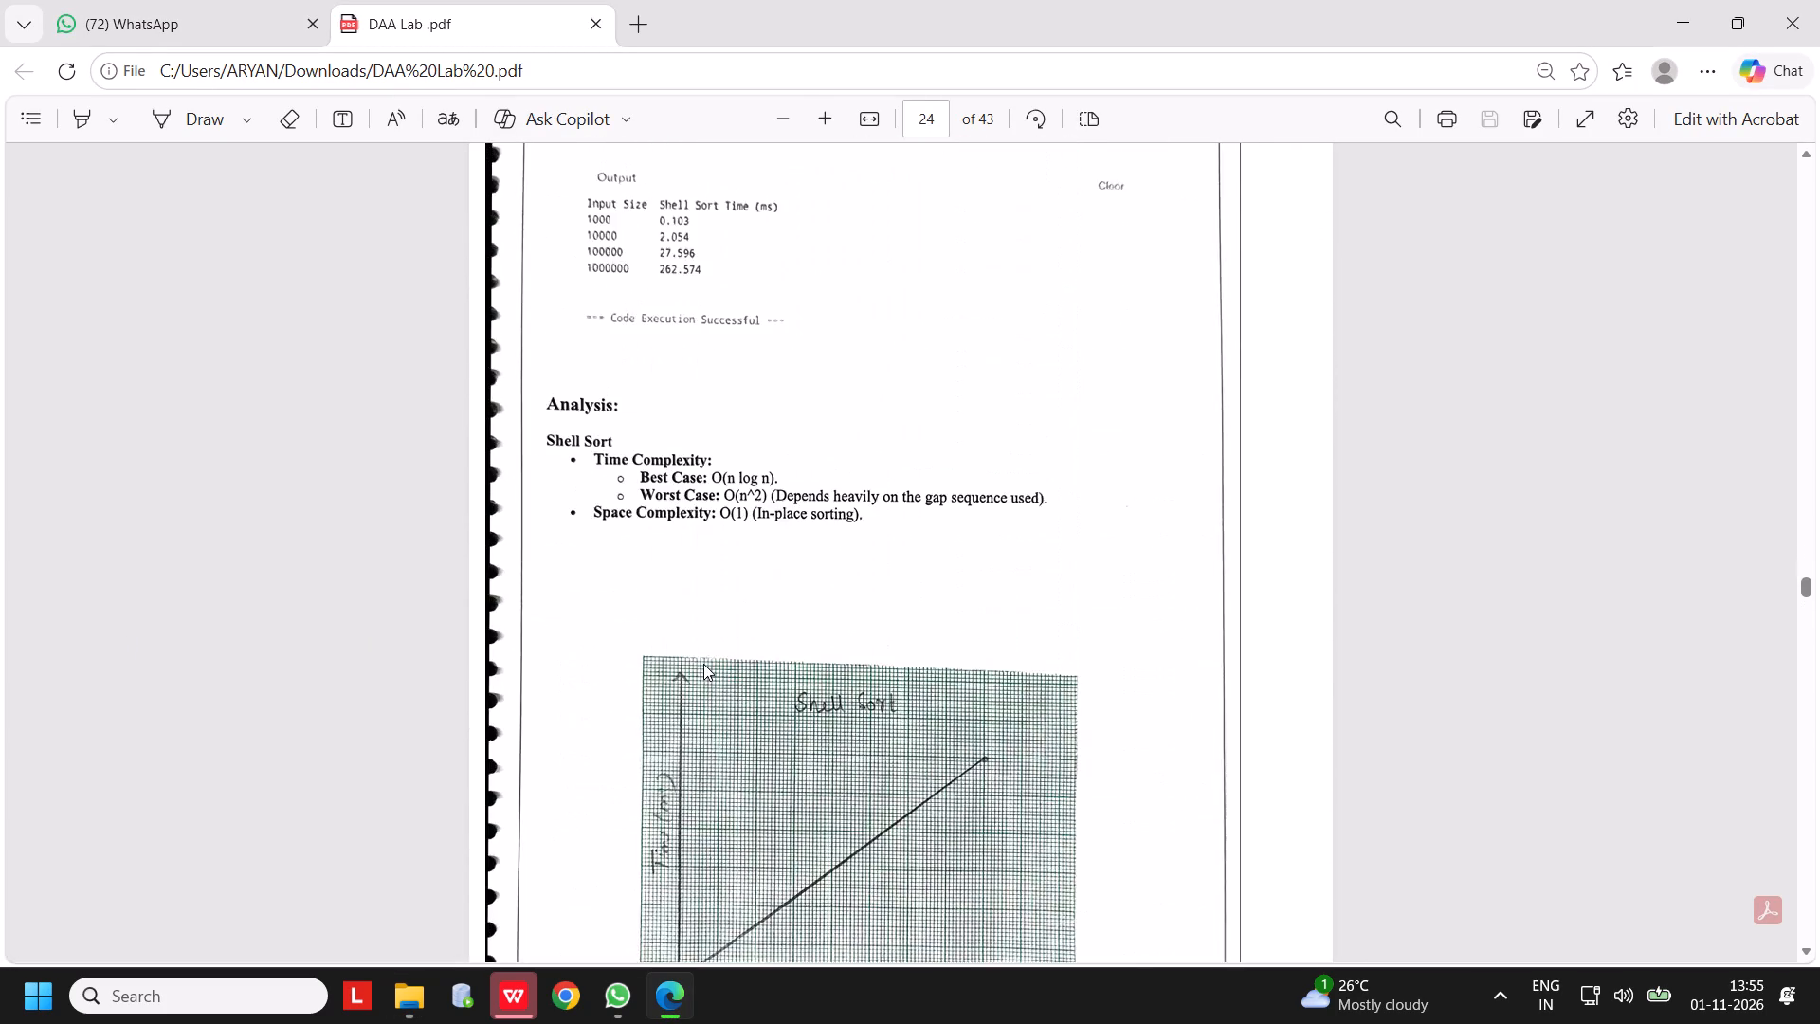
pyautogui.scroll(6, 703, 664)
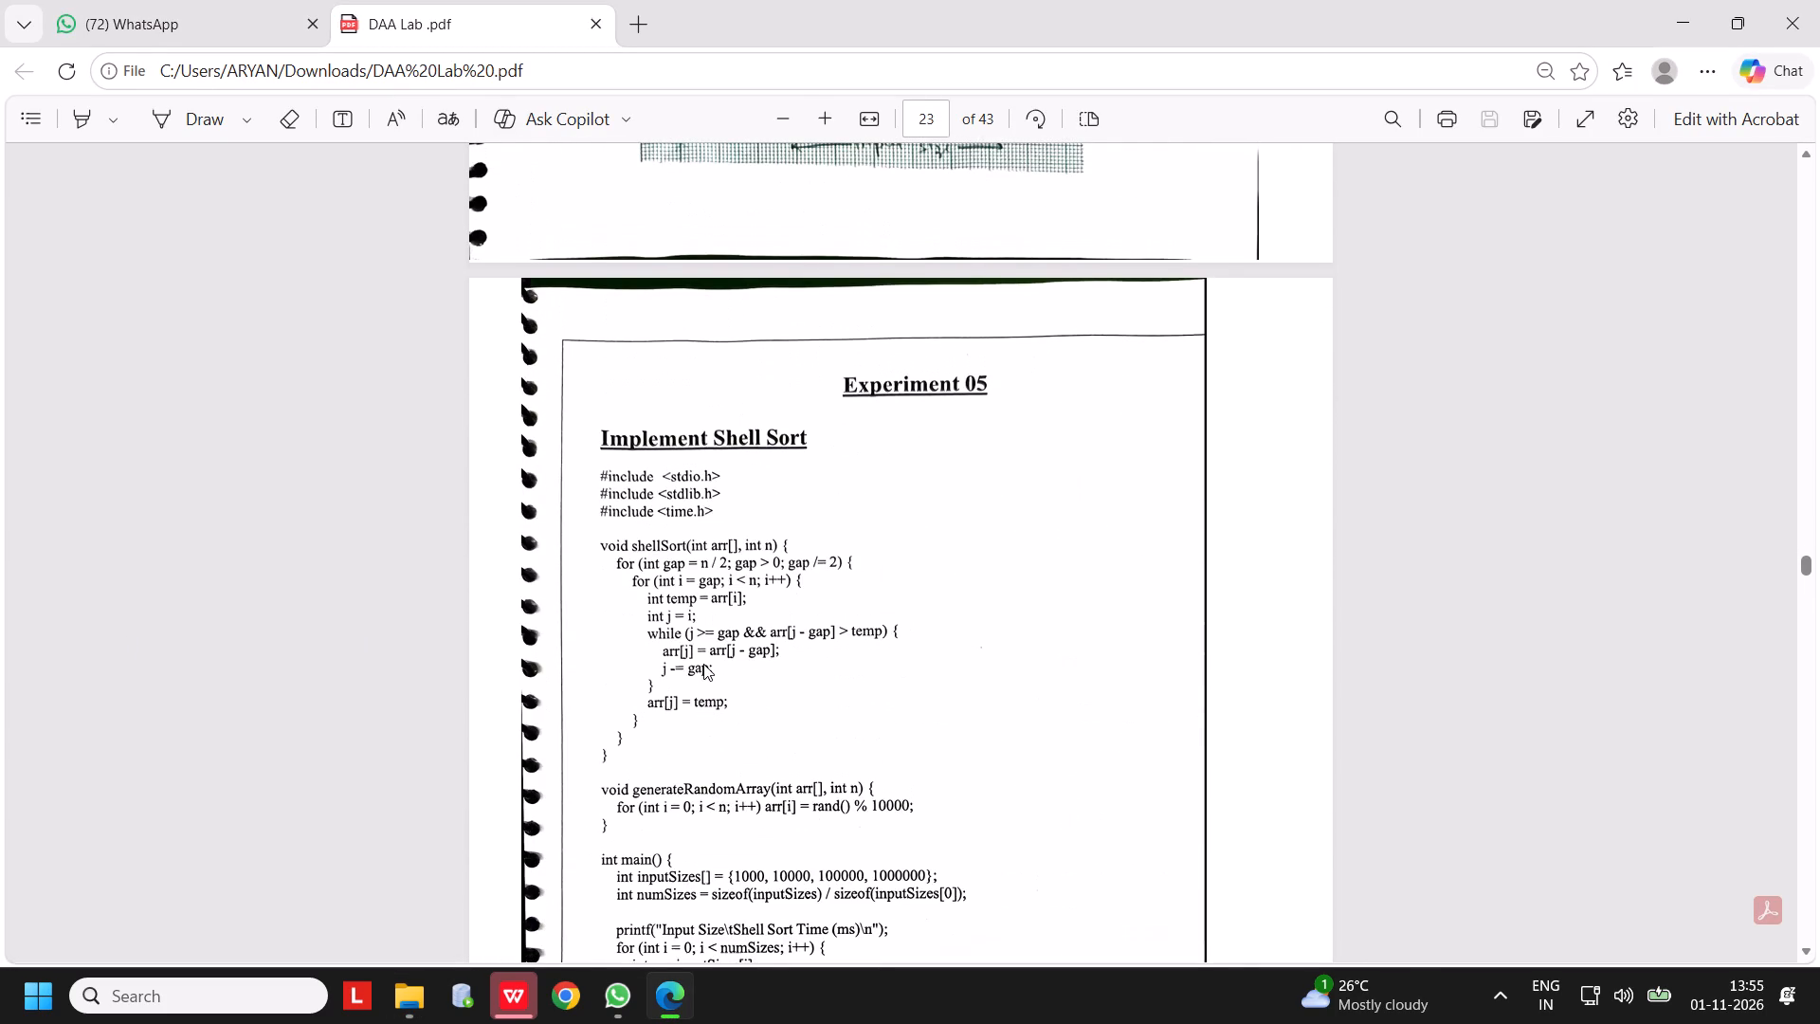
pyautogui.scroll(-5, 703, 664)
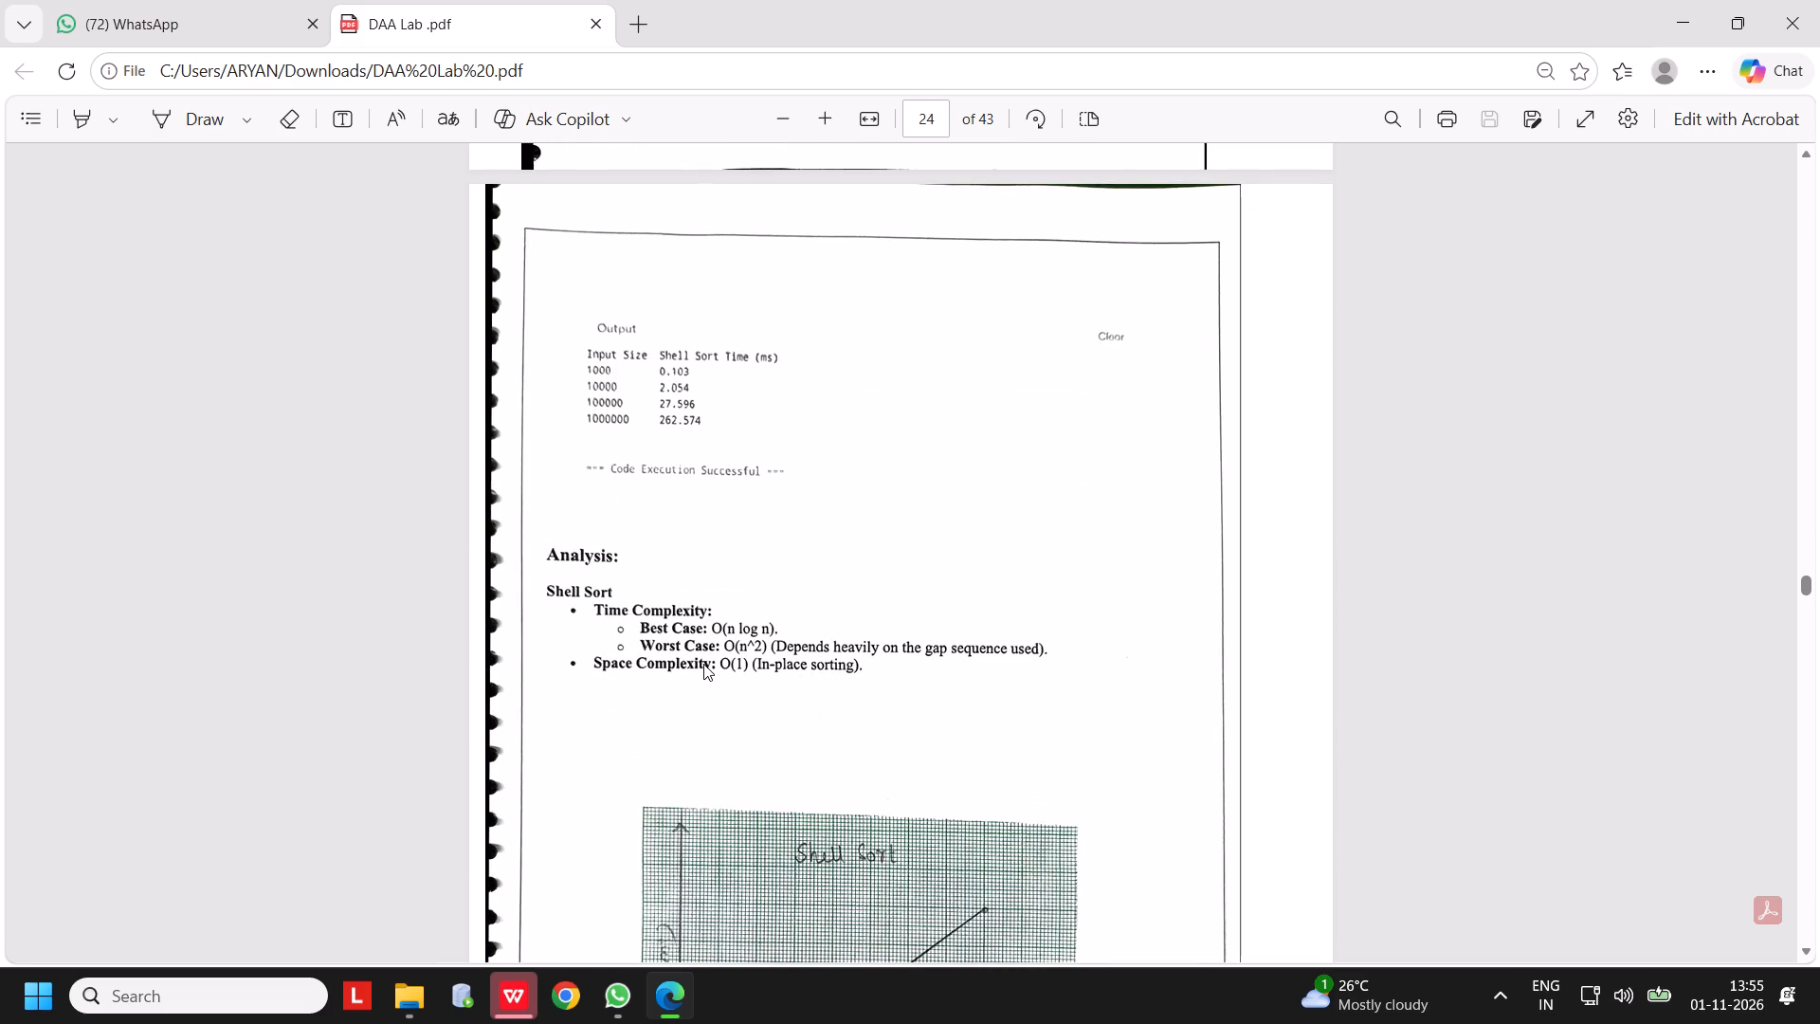
pyautogui.scroll(2, 703, 664)
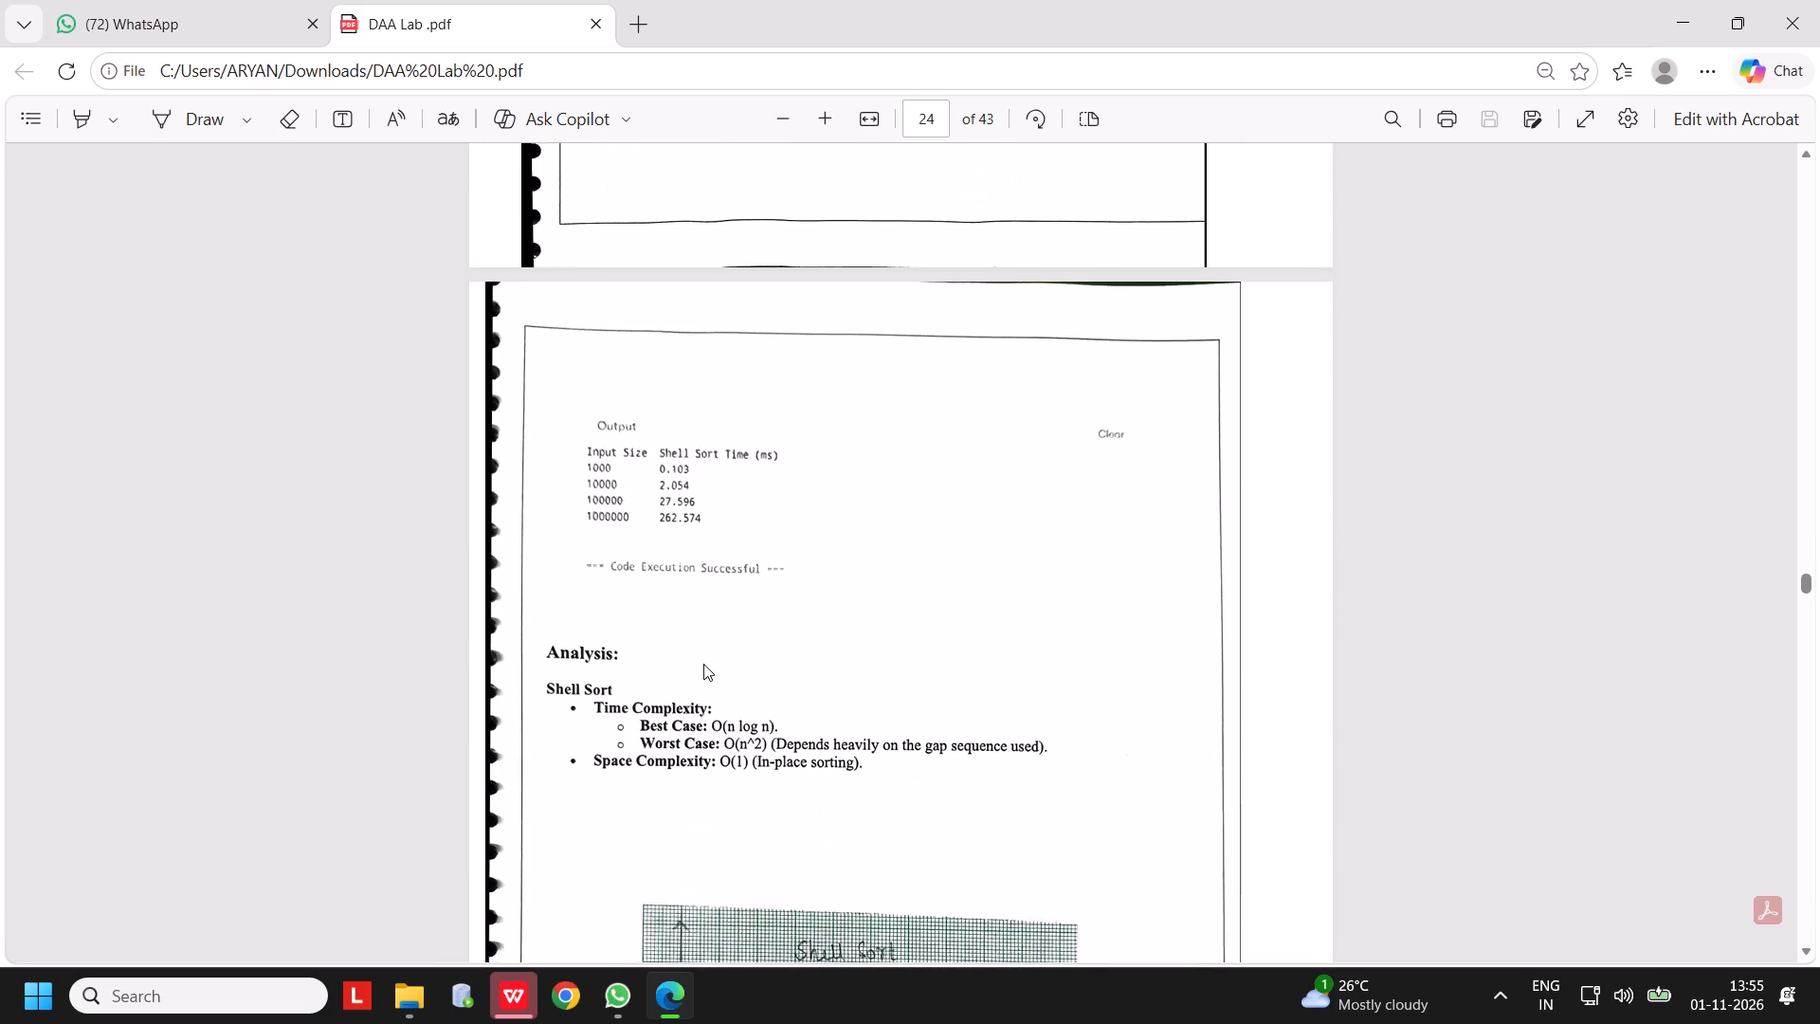
pyautogui.scroll(1, 703, 664)
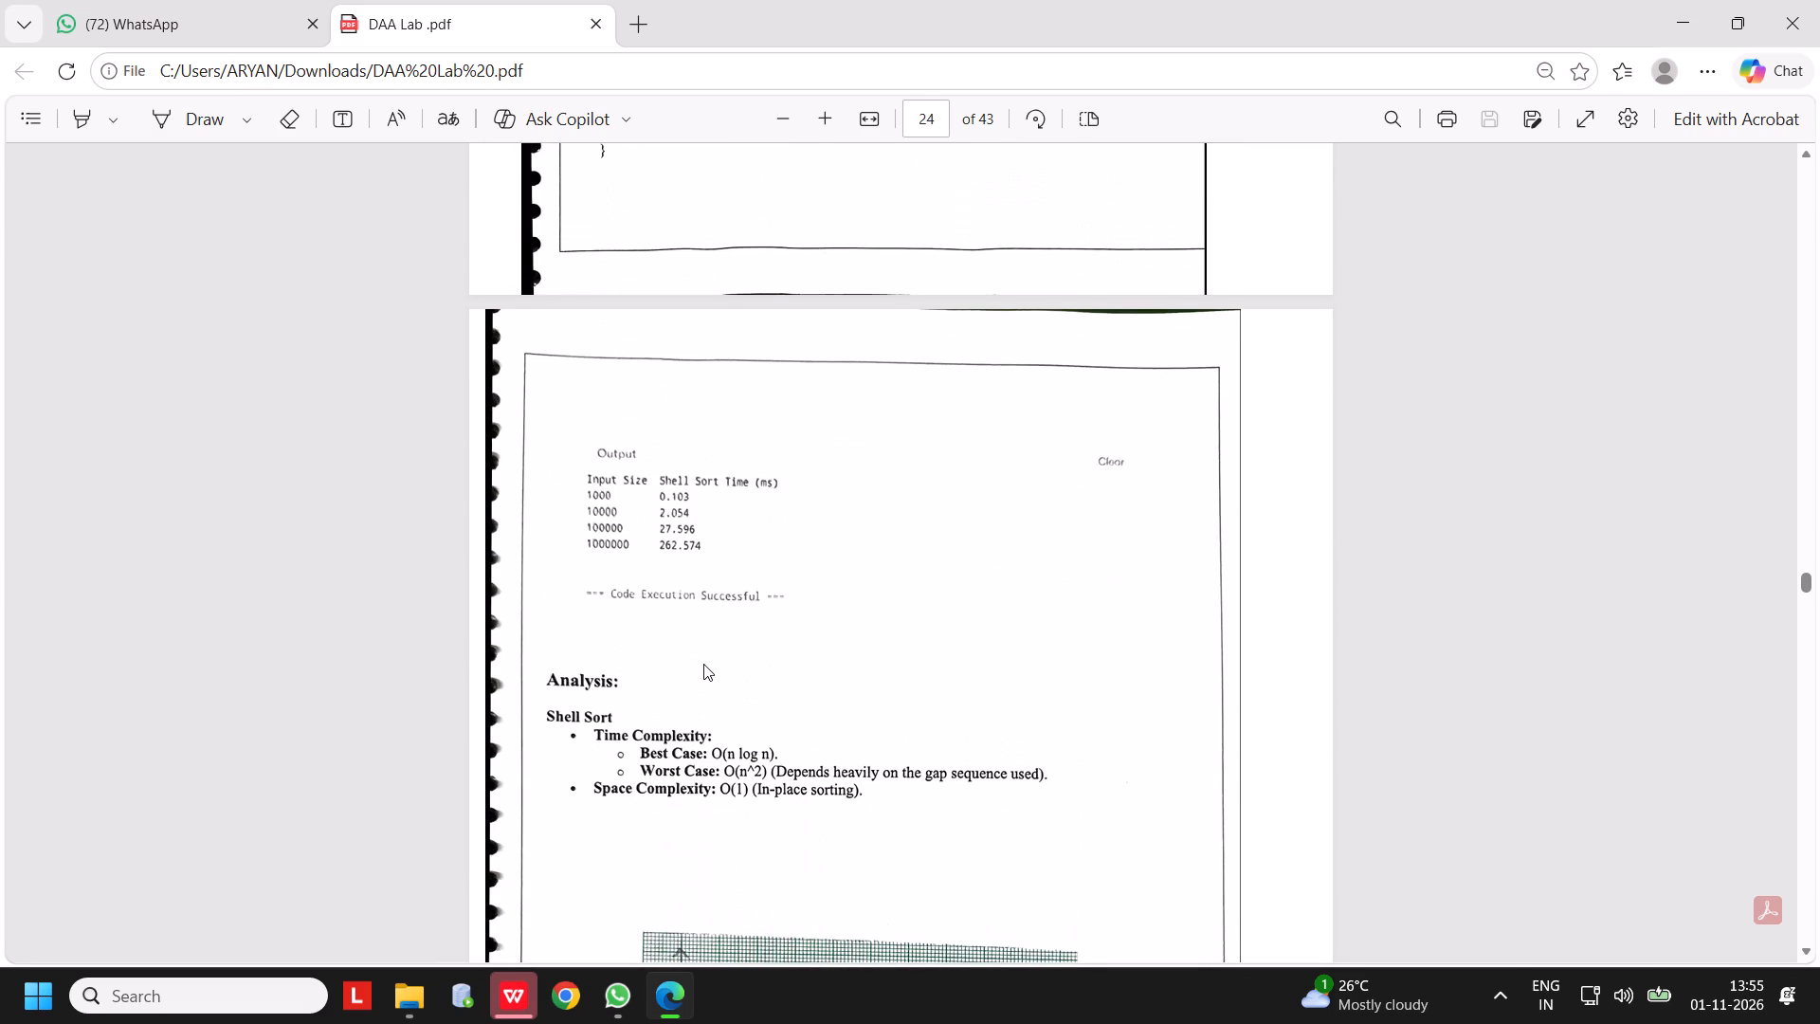
pyautogui.press('shift+super+s')
pyautogui.moveTo(529, 409); pyautogui.dragTo(1201, 831)
# Look through the remaining experiments on pages 25 to 43, checking where each one's output and analysis appear.
pyautogui.scroll(-5, 1194, 814)
pyautogui.scroll(-5, 1179, 735)
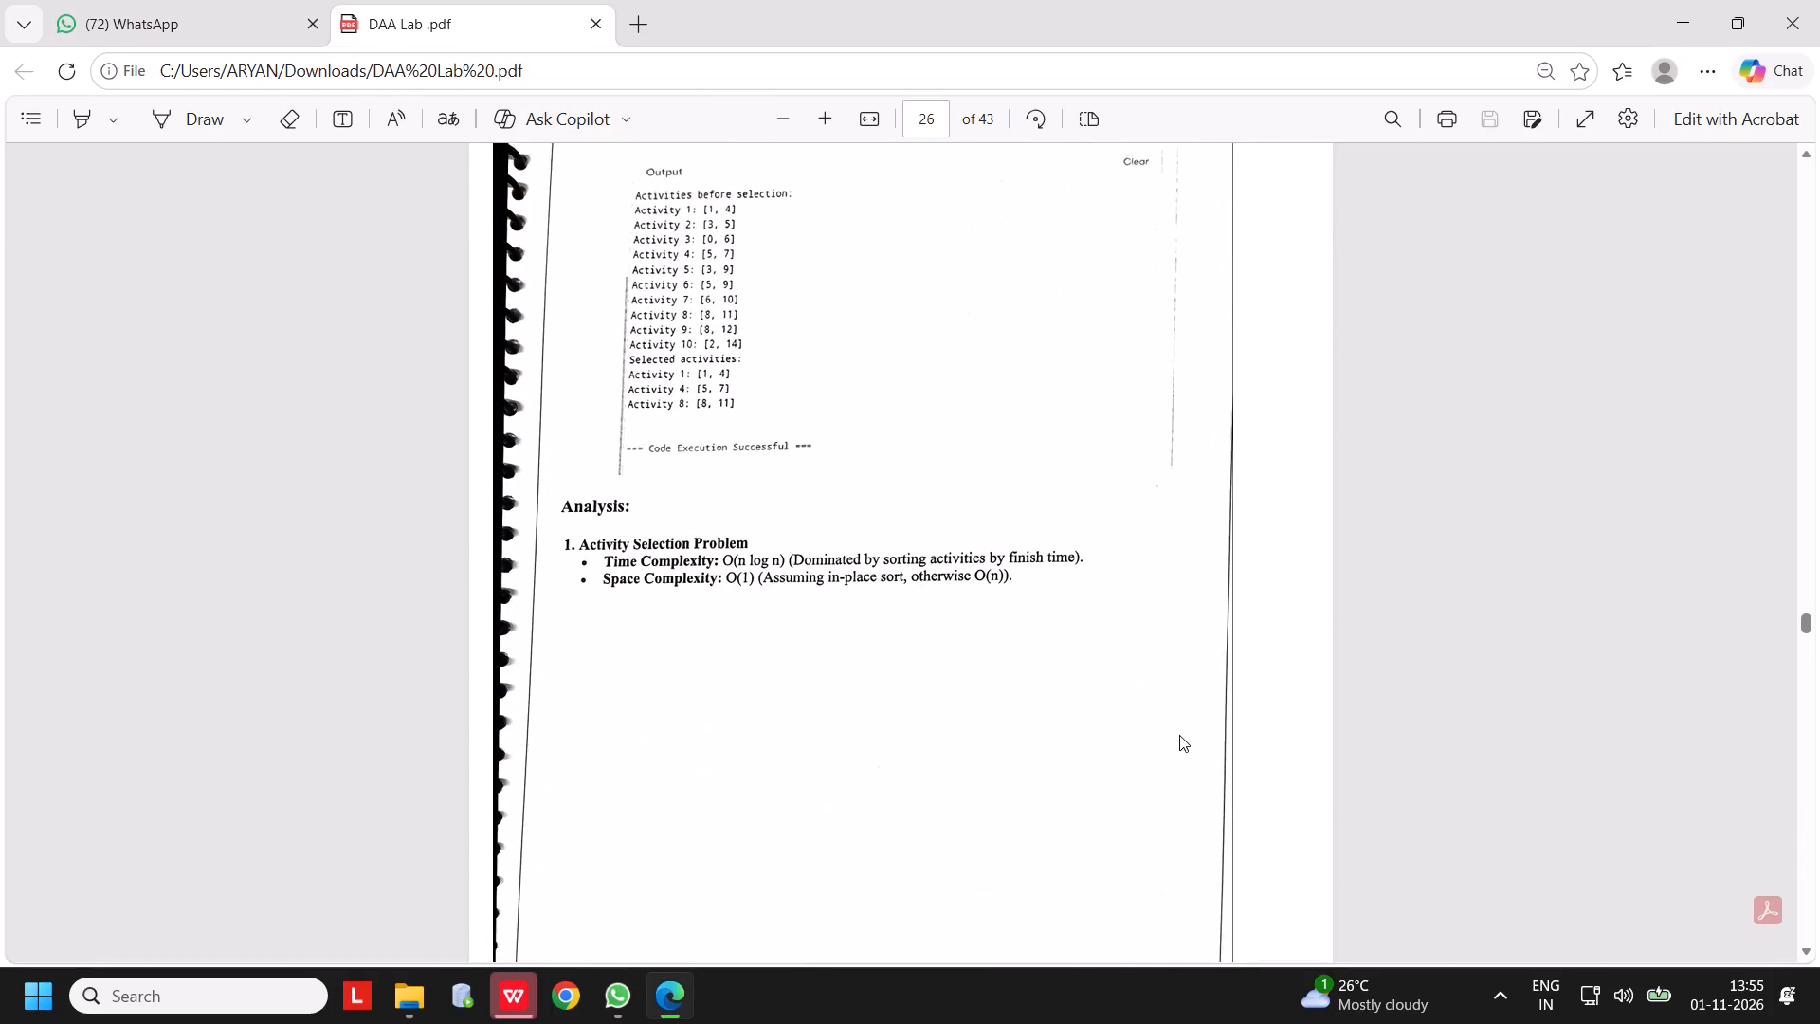
pyautogui.scroll(5, 987, 687)
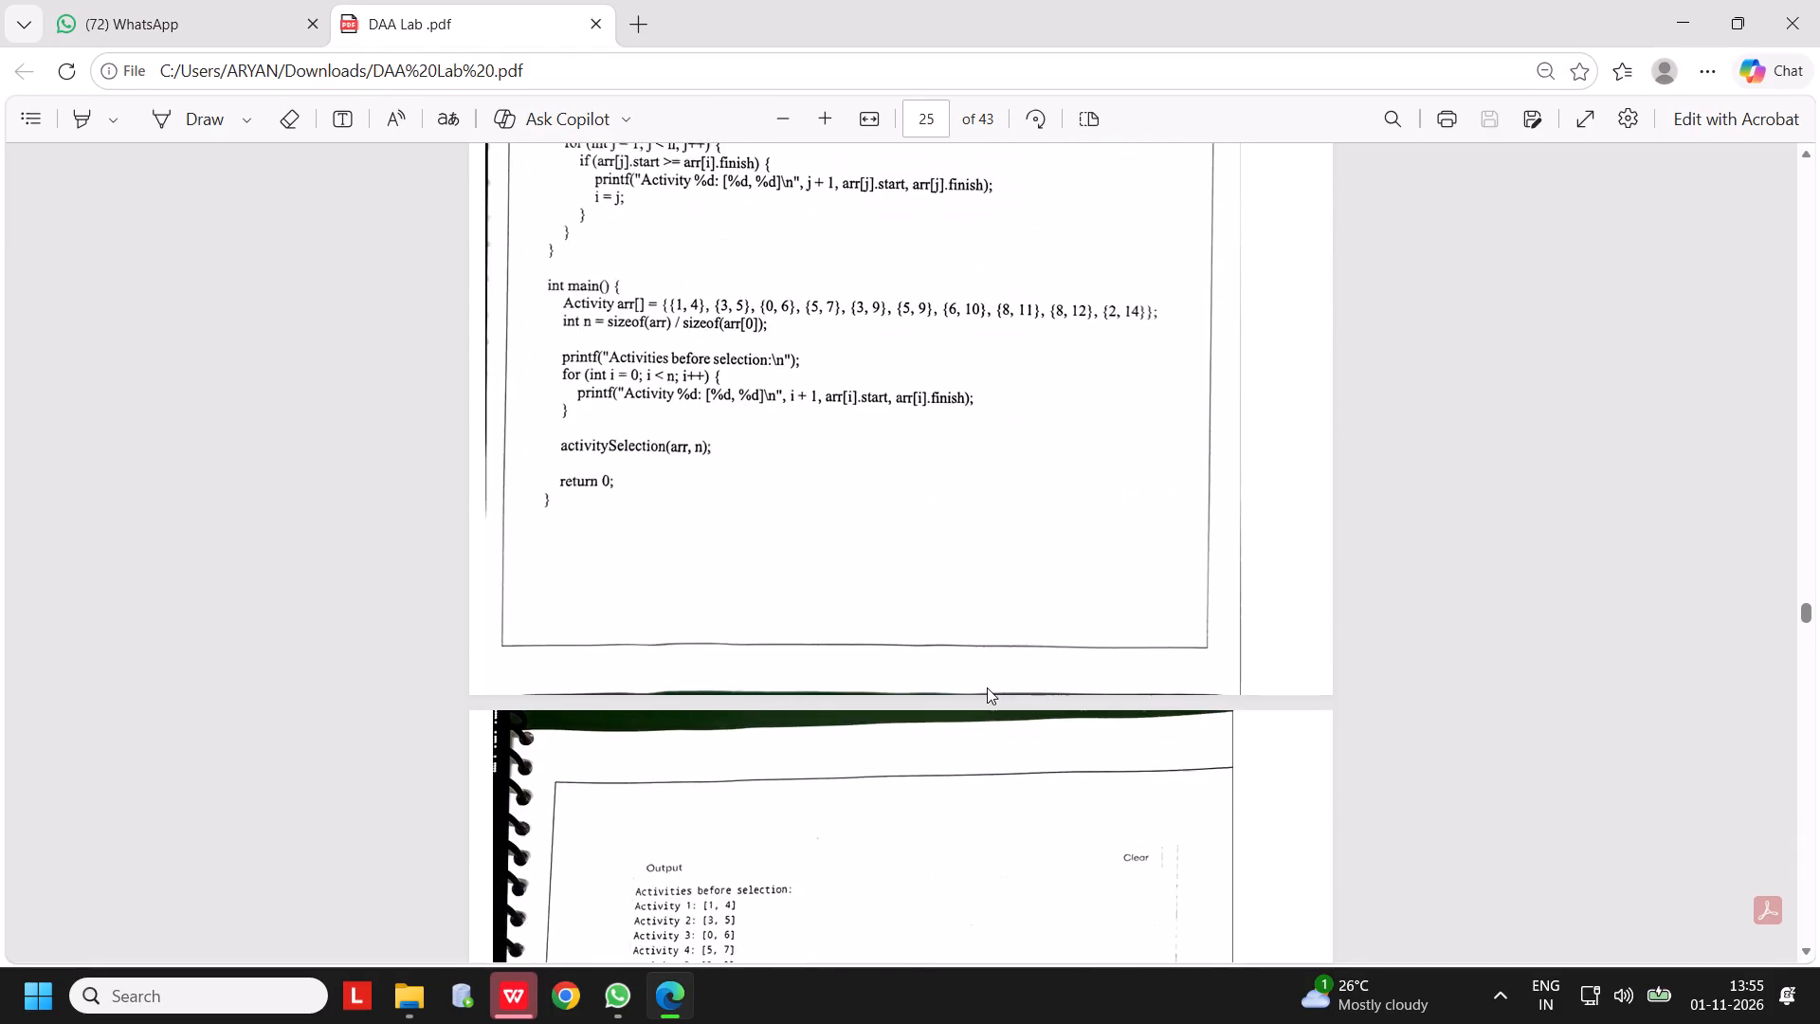
pyautogui.scroll(2, 987, 687)
pyautogui.scroll(-4, 987, 687)
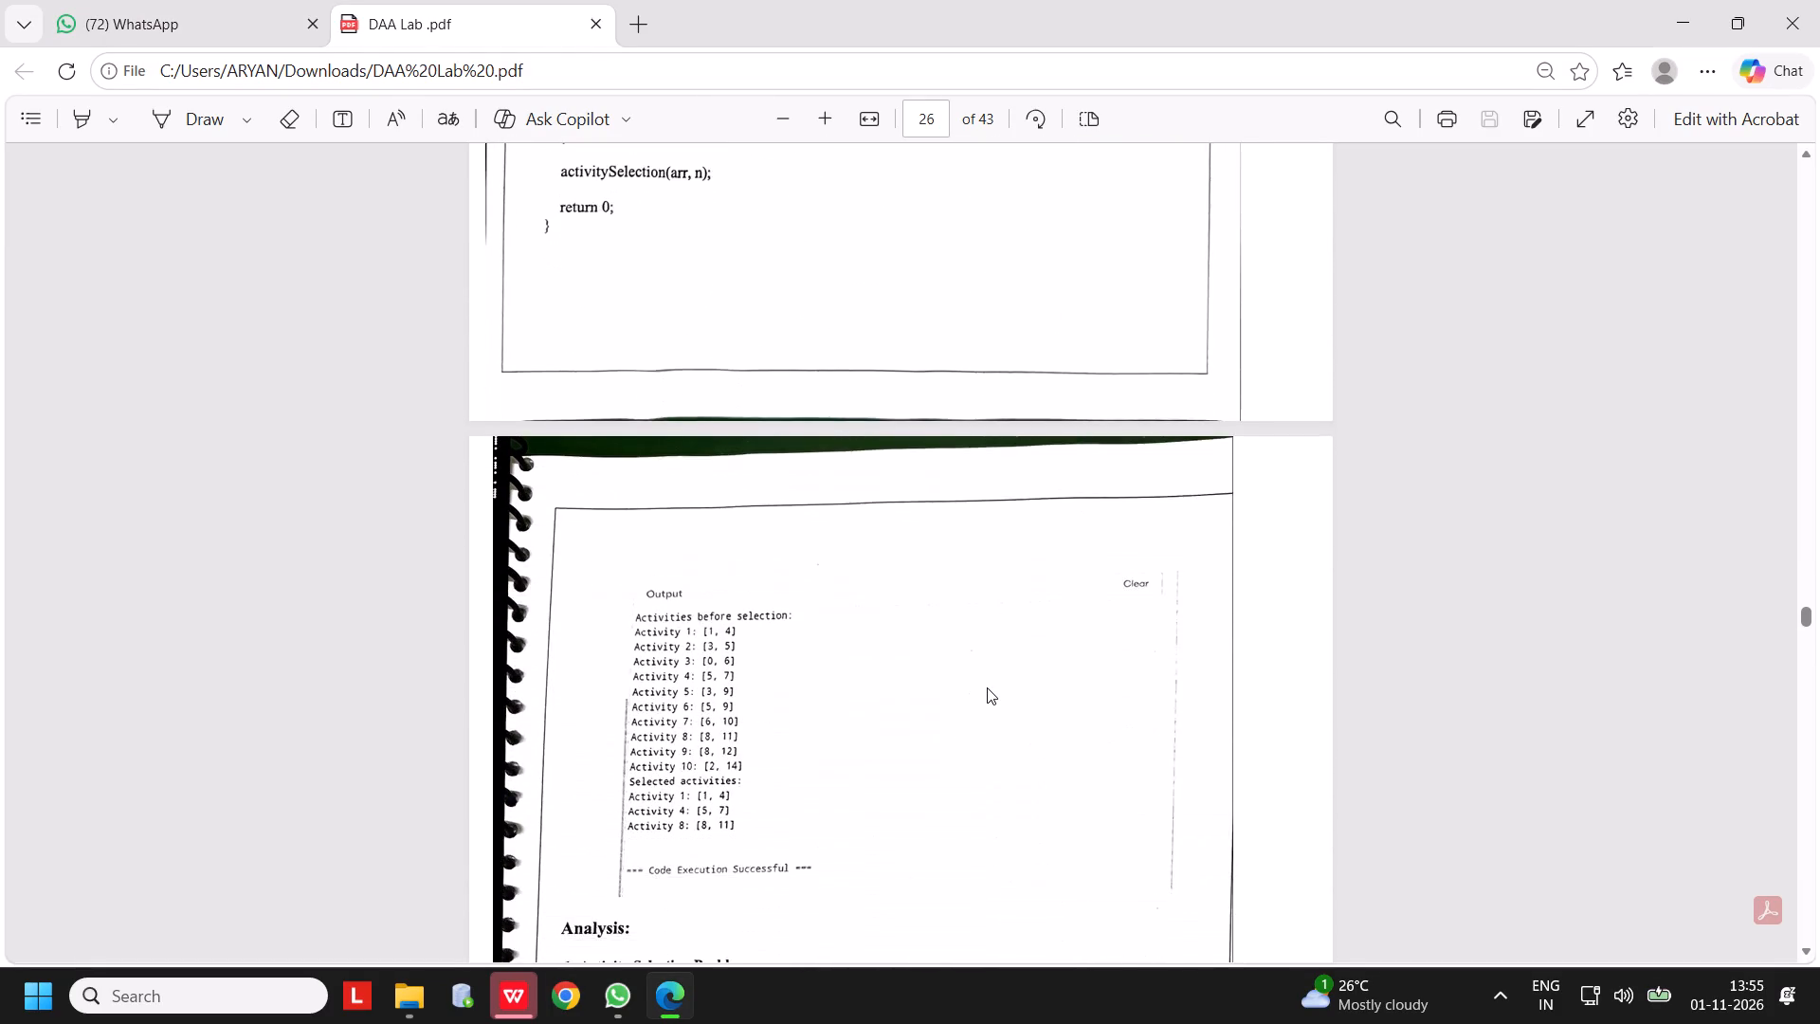
pyautogui.scroll(-5, 987, 687)
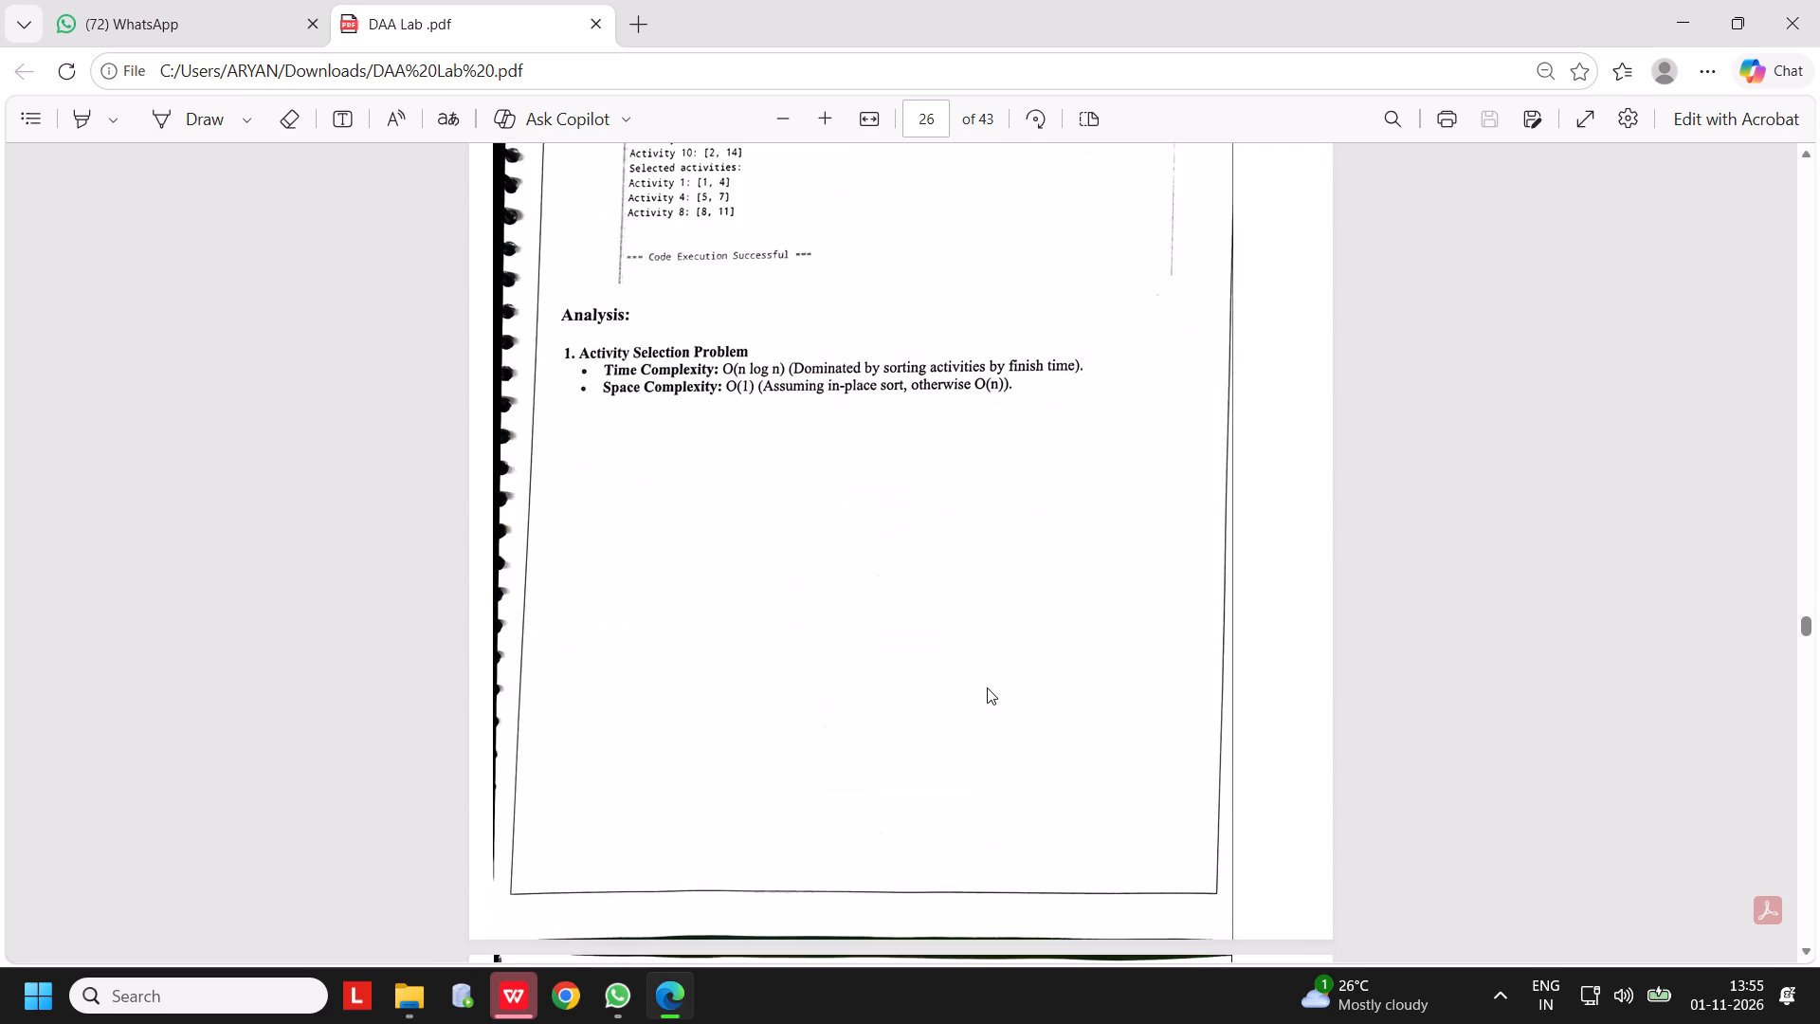
pyautogui.scroll(-8, 987, 687)
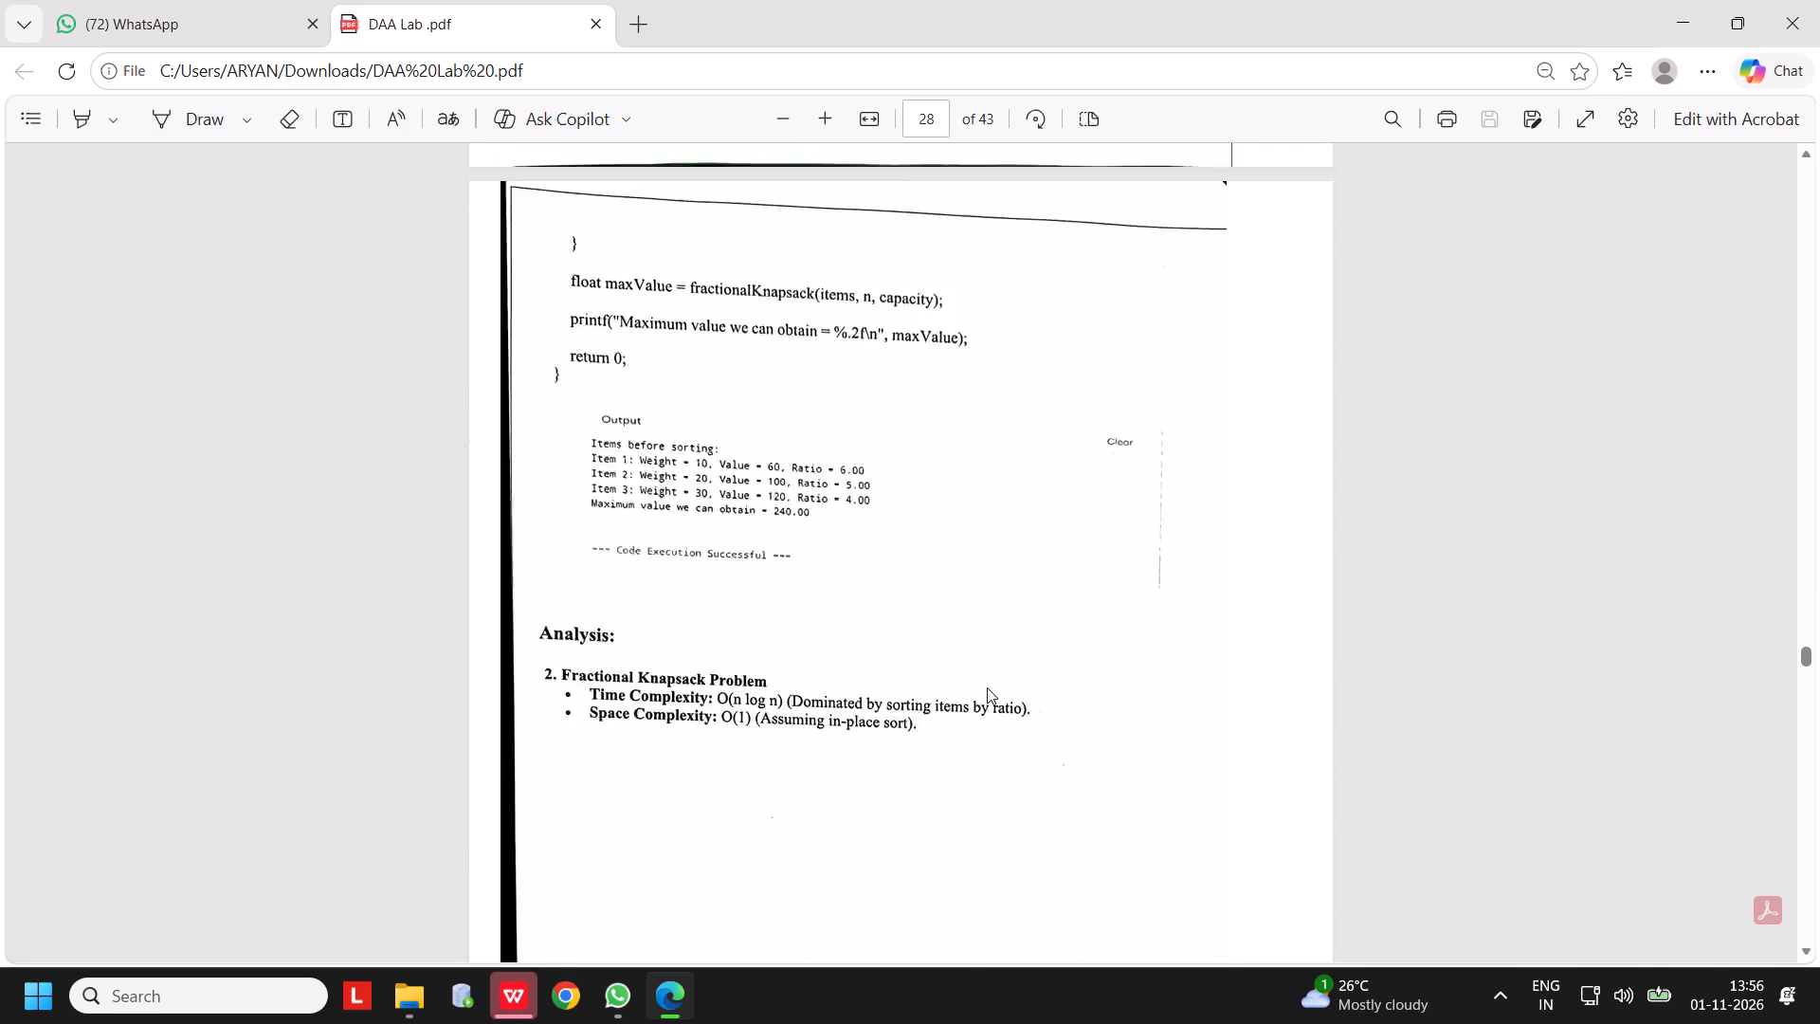
pyautogui.scroll(-5, 987, 687)
pyautogui.scroll(2, 987, 687)
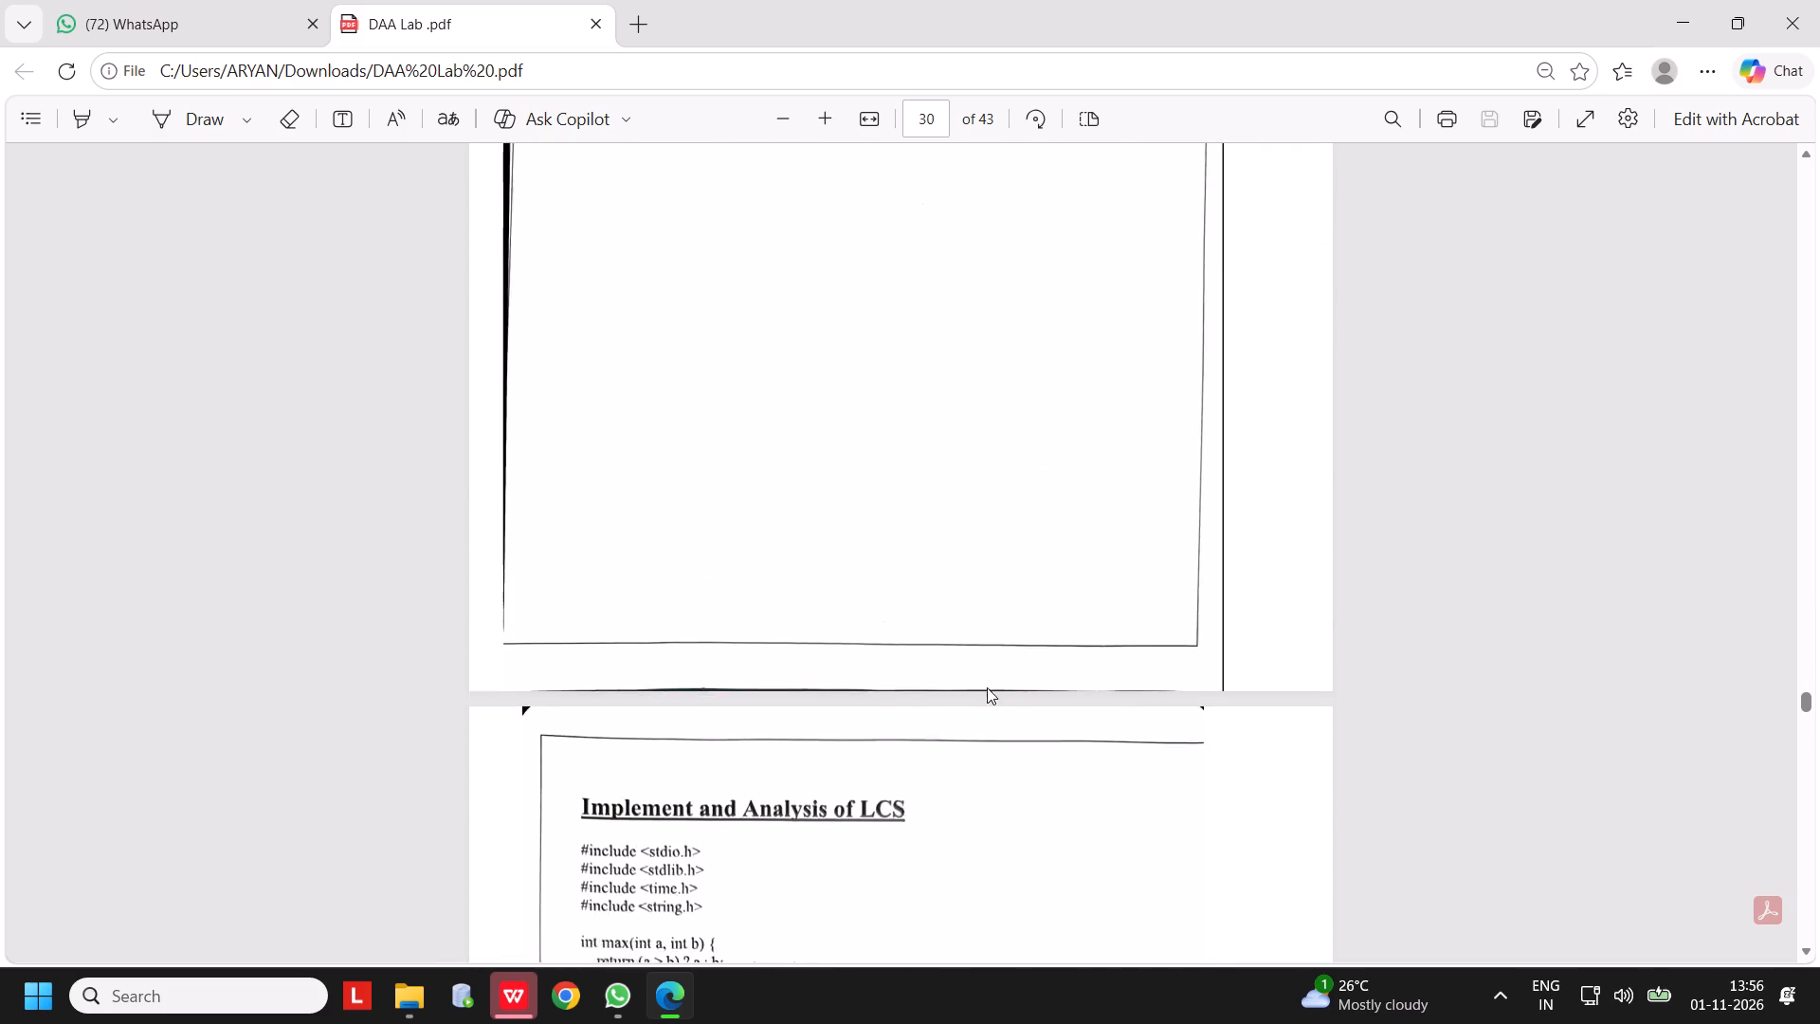
pyautogui.scroll(-5, 987, 687)
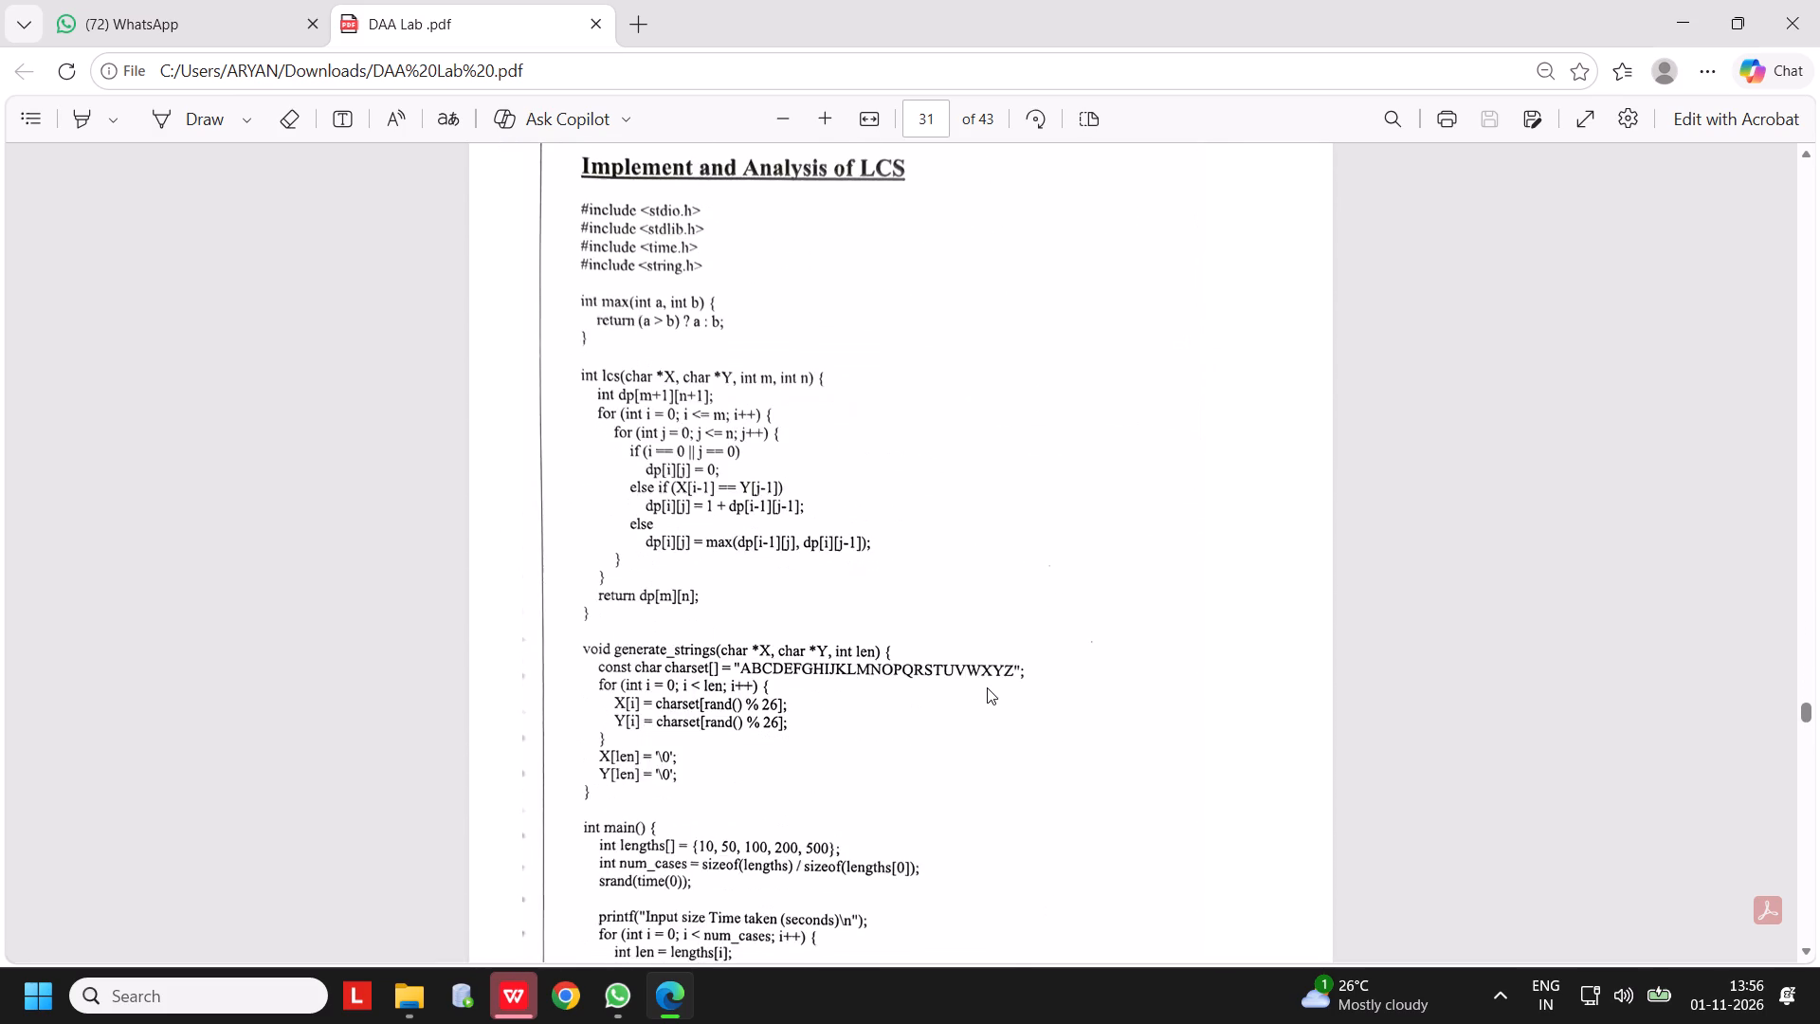
pyautogui.scroll(-5, 987, 687)
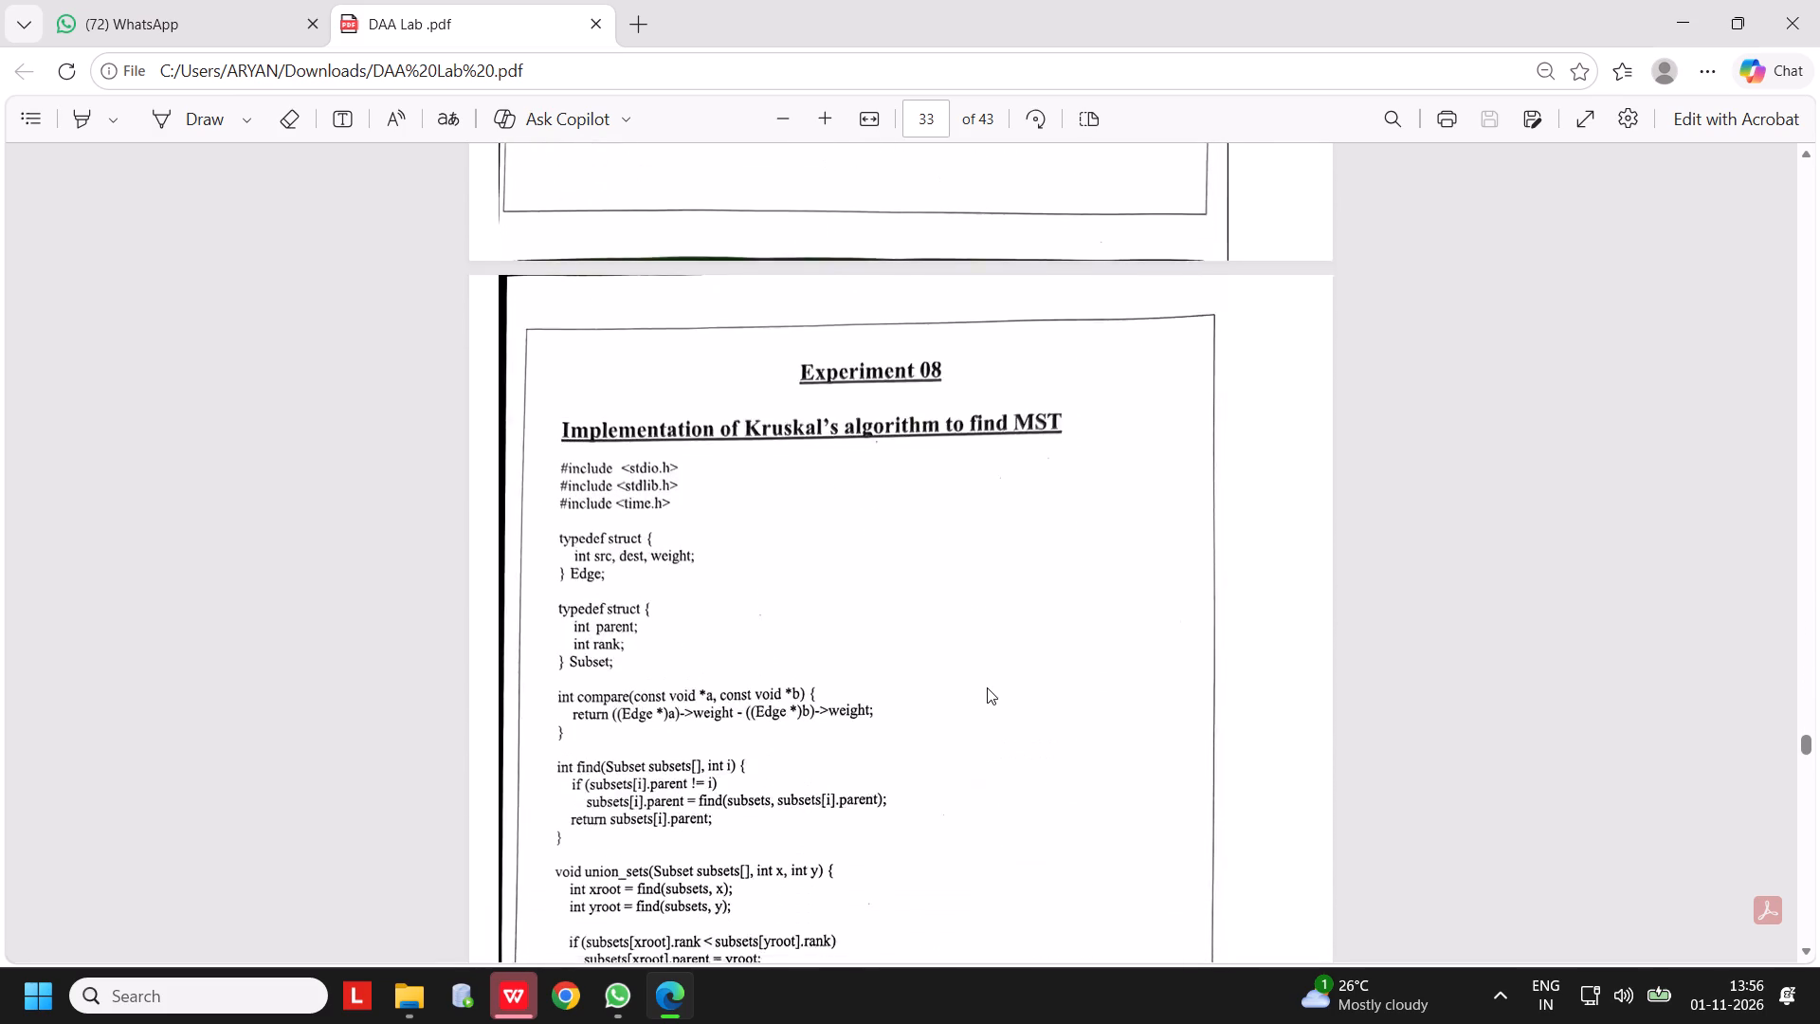
pyautogui.scroll(-5, 987, 687)
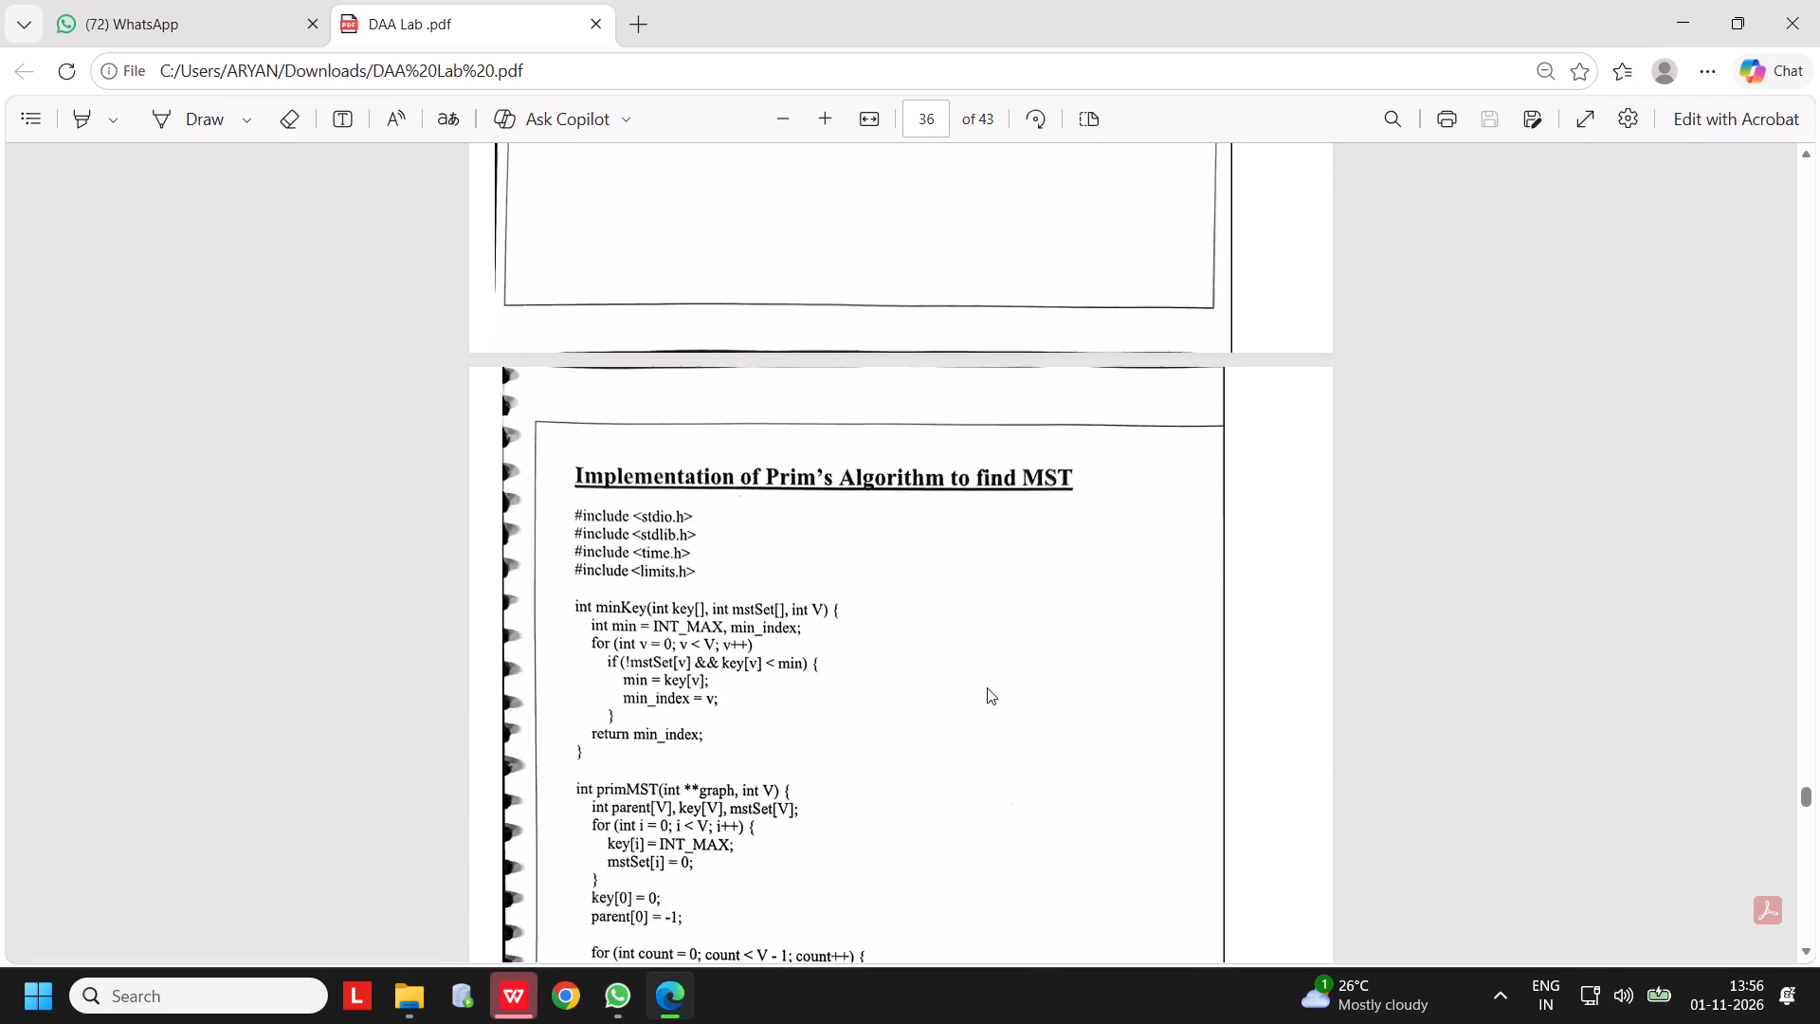
pyautogui.scroll(2, 987, 687)
pyautogui.scroll(-3, 987, 687)
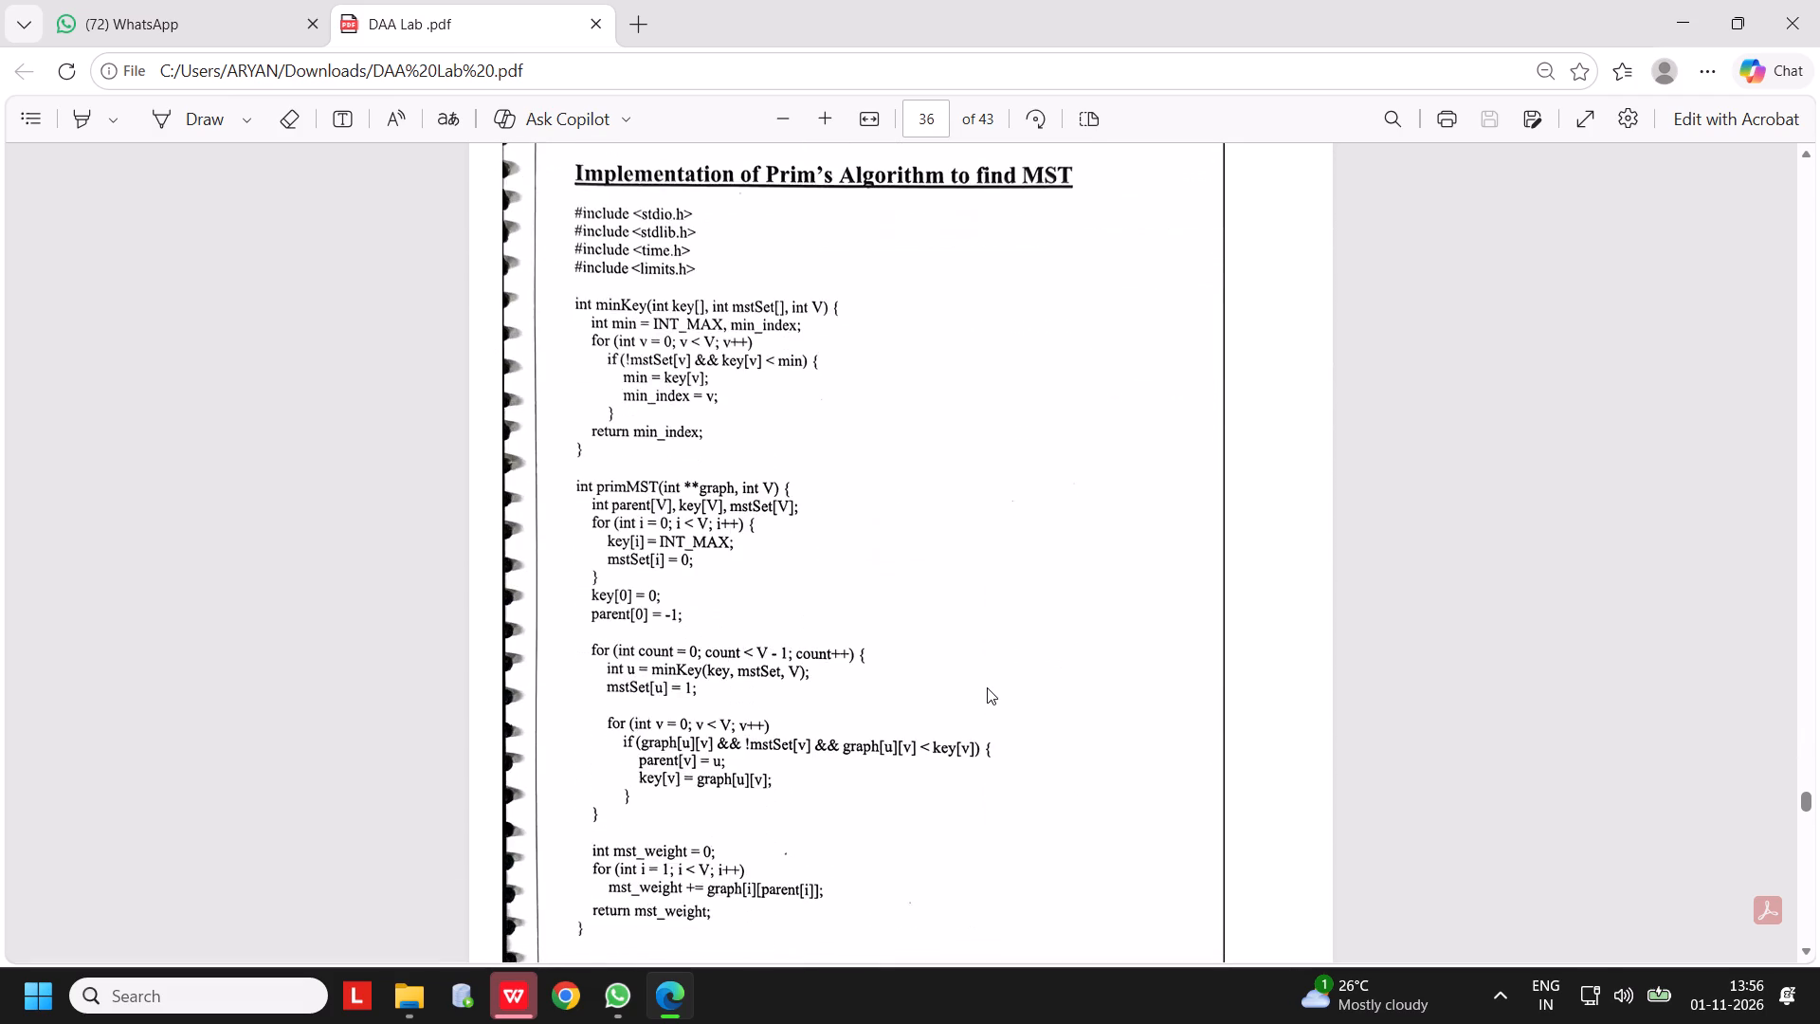
pyautogui.scroll(-5, 987, 687)
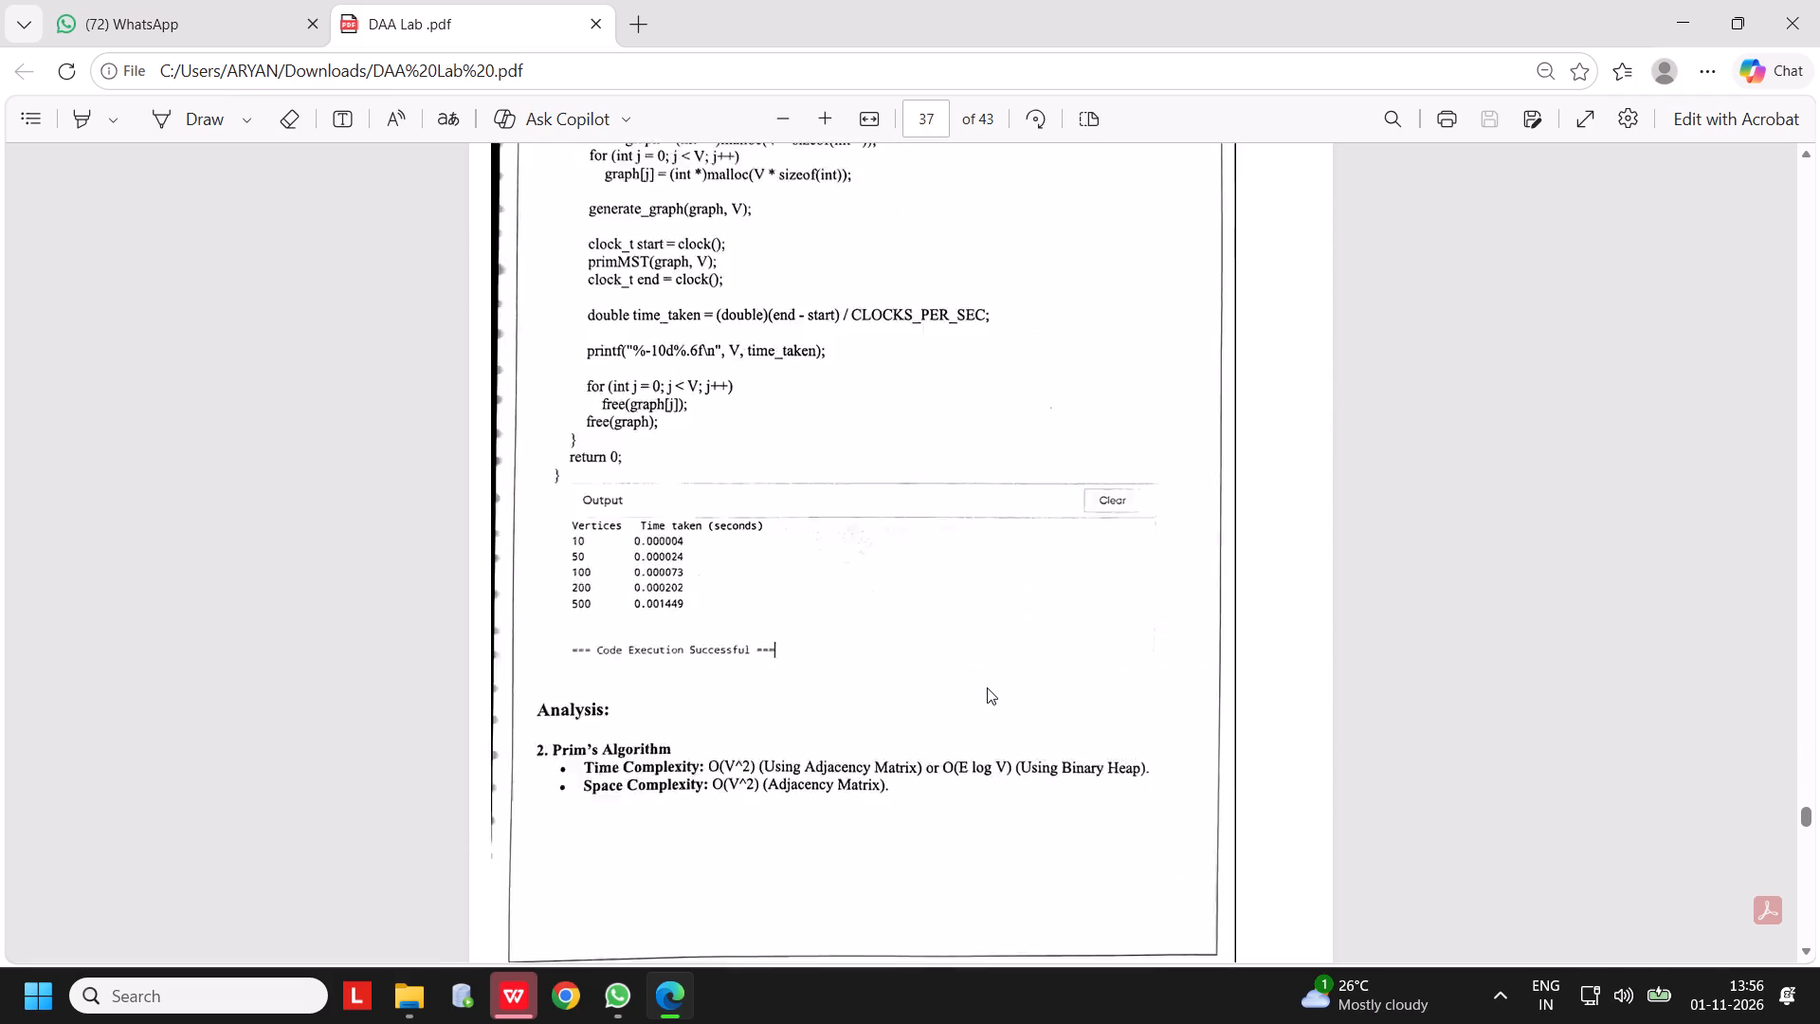
pyautogui.scroll(-4, 987, 687)
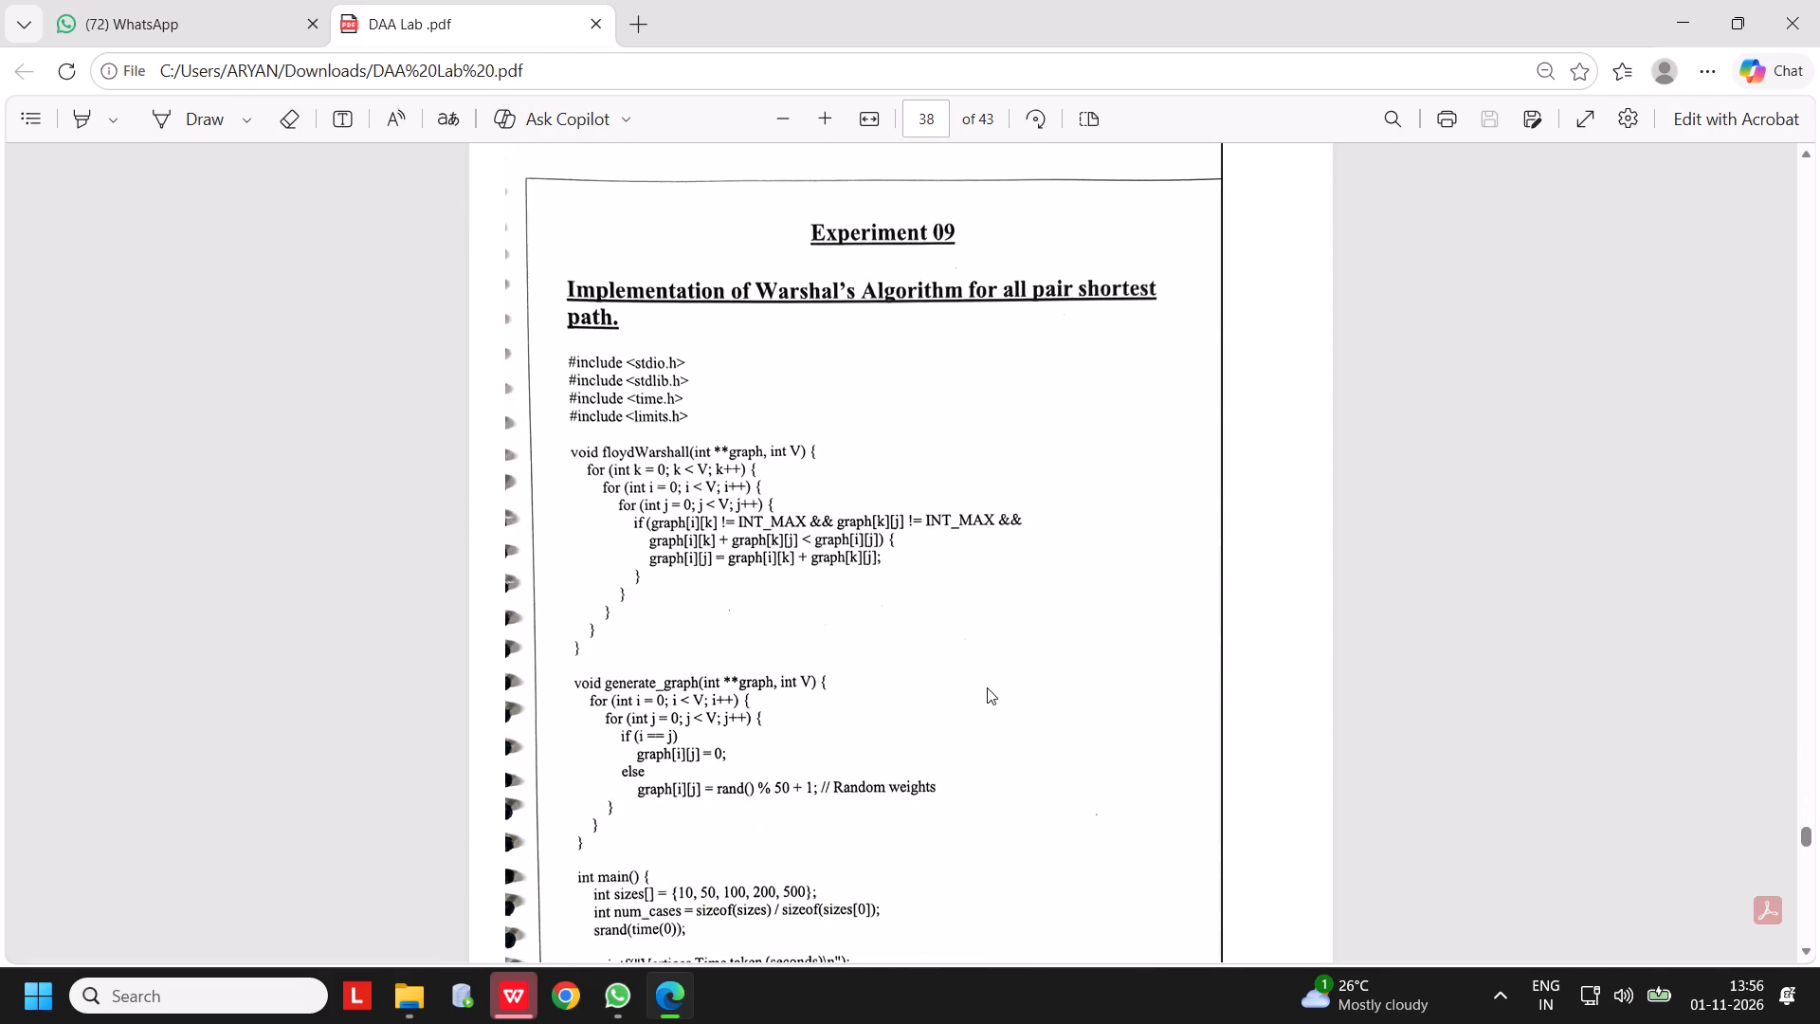
pyautogui.scroll(-6, 987, 687)
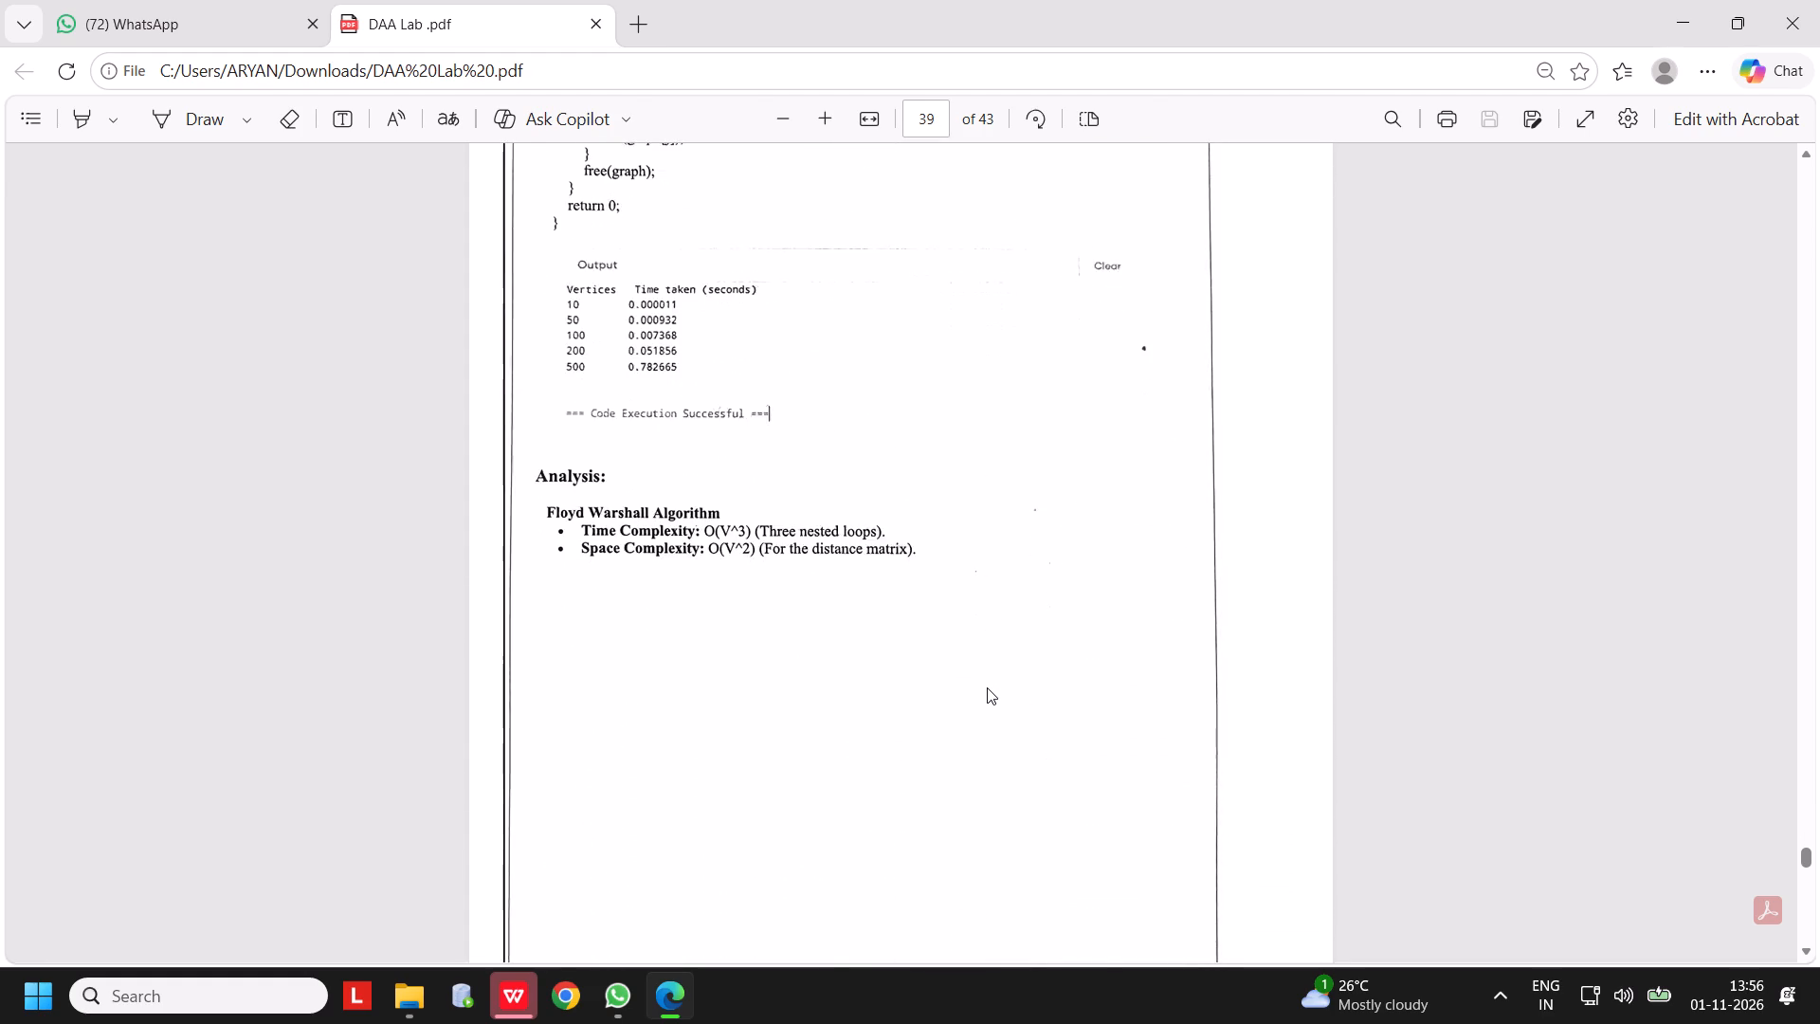
pyautogui.scroll(-5, 987, 687)
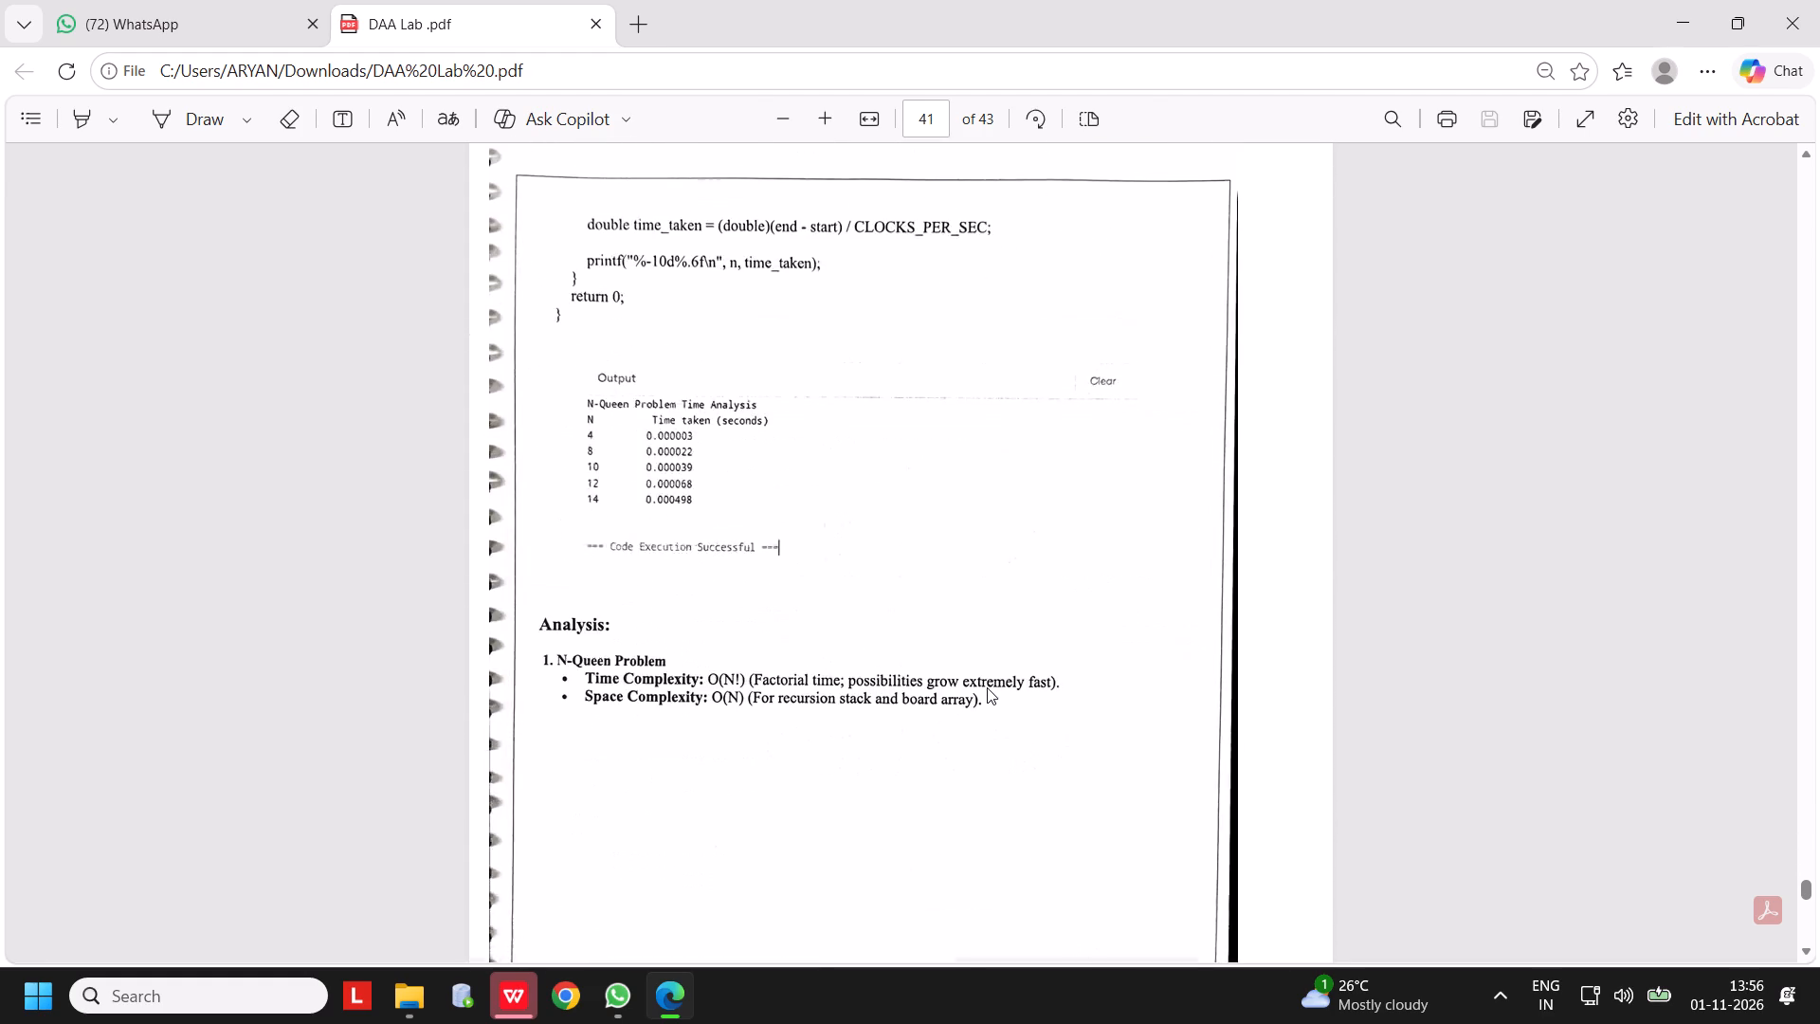
pyautogui.scroll(-4, 987, 687)
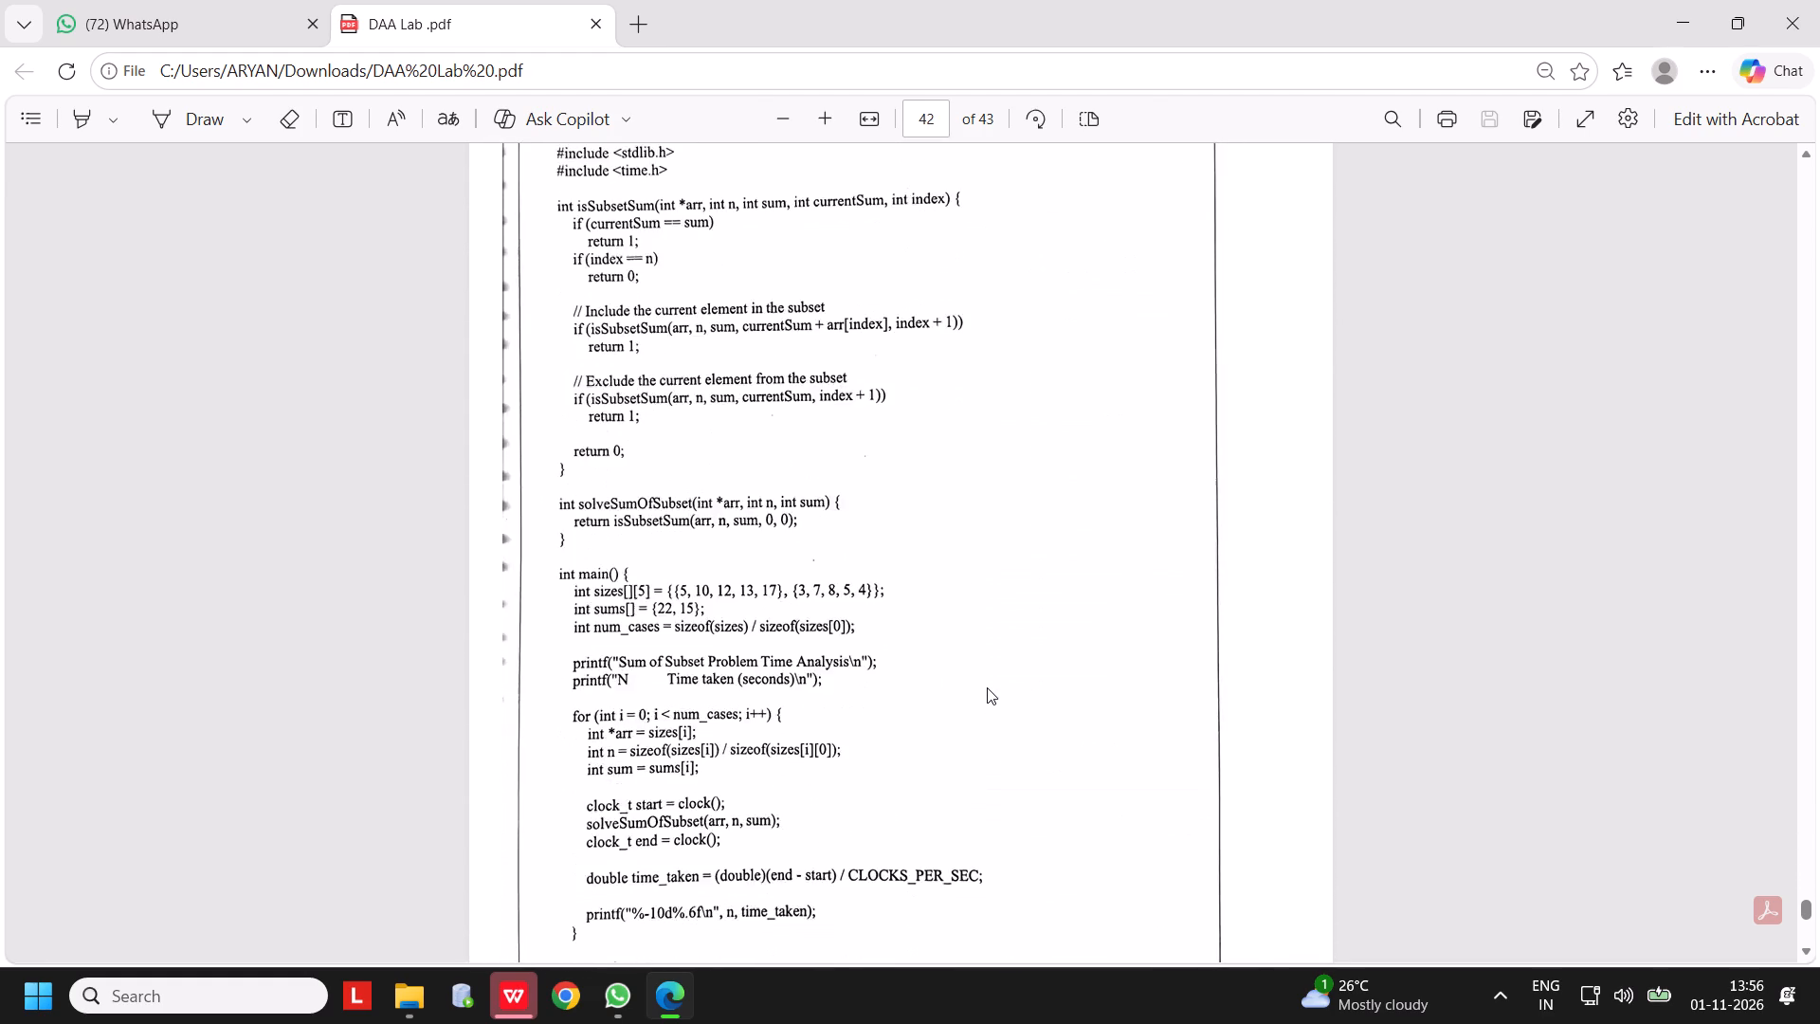
pyautogui.scroll(-5, 987, 687)
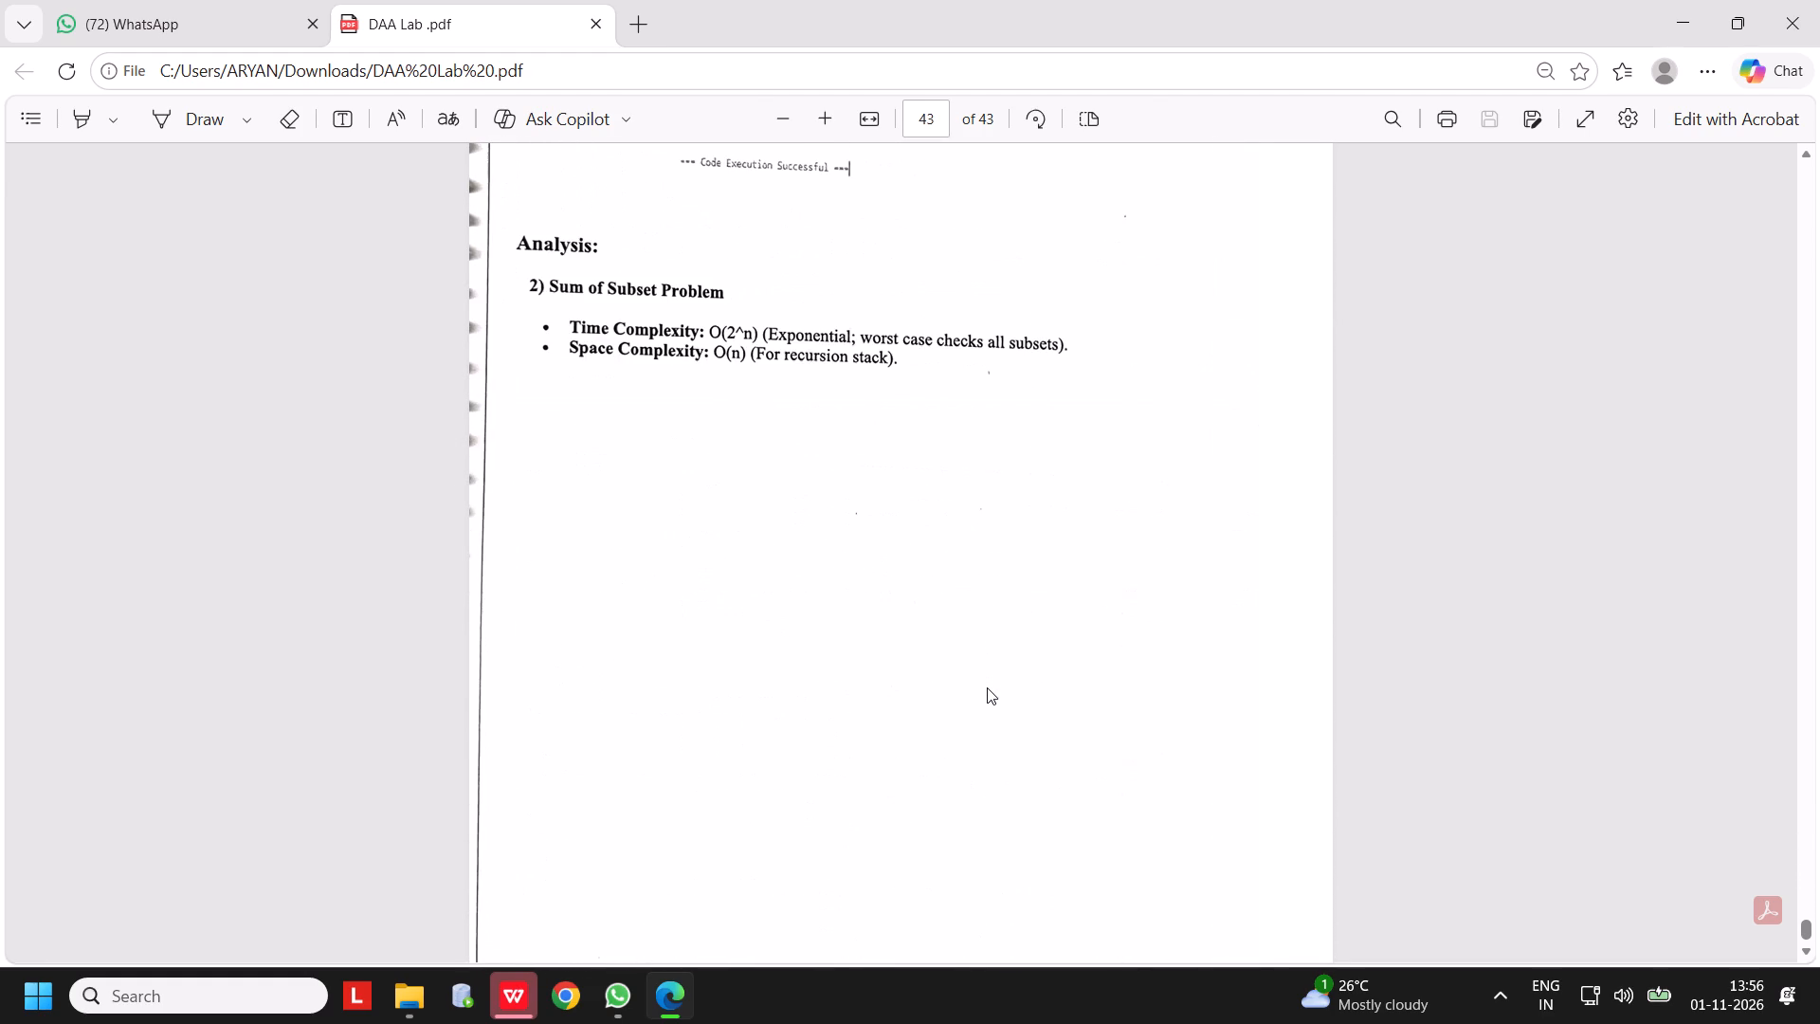
# Go back through the lab PDF to Experiment 05 on pages 23 and 24, checking the experiment's number and title.
pyautogui.scroll(20, 987, 687)
pyautogui.scroll(6, 987, 687)
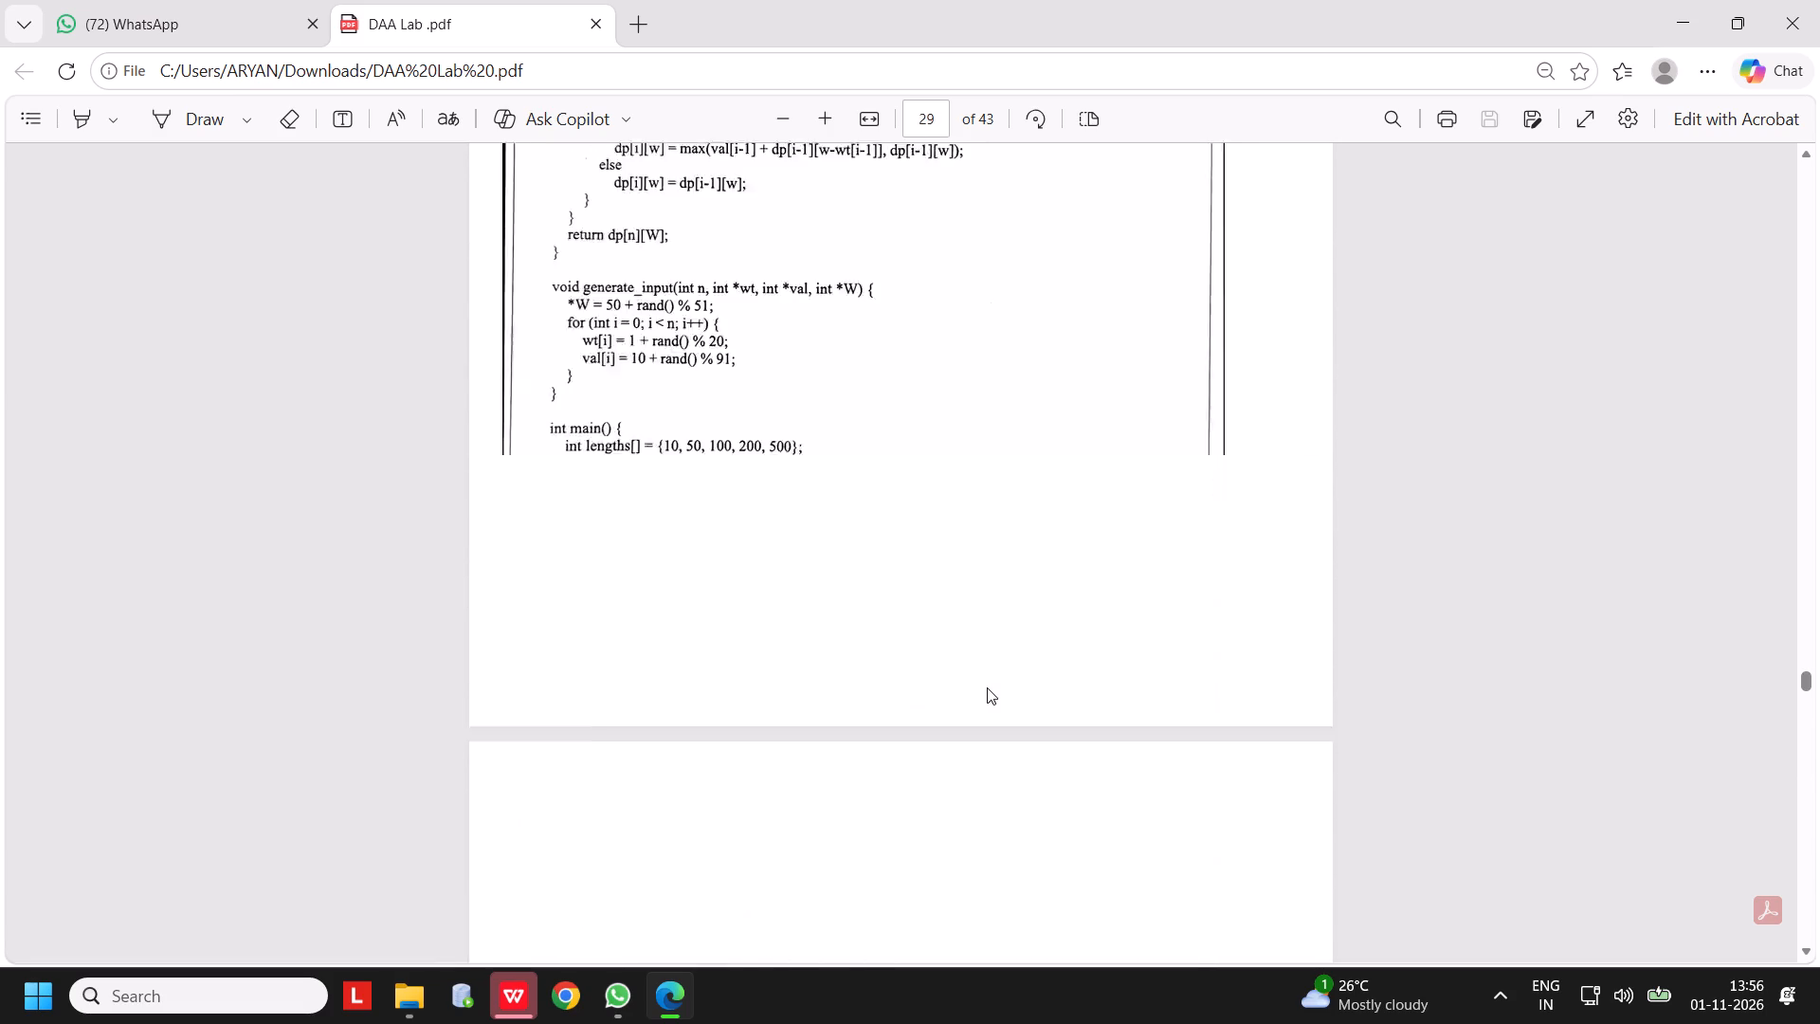
pyautogui.scroll(17, 987, 687)
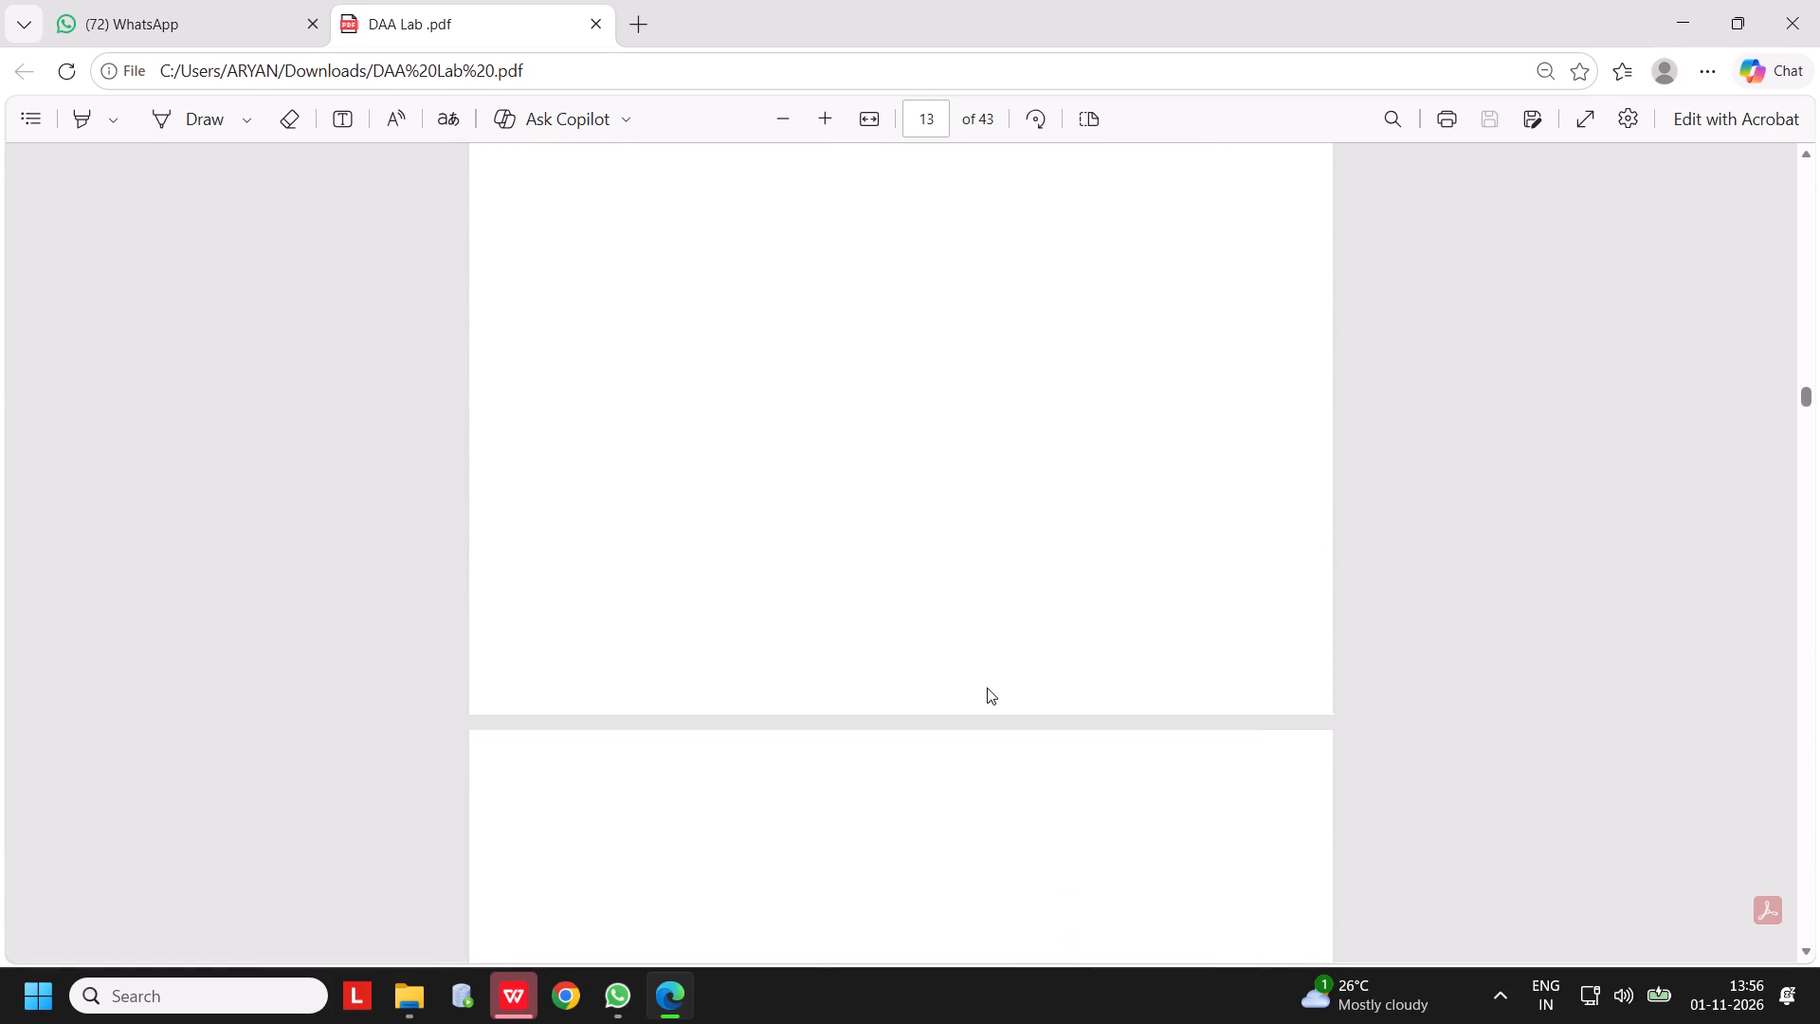
pyautogui.scroll(14, 987, 687)
pyautogui.scroll(-3, 987, 687)
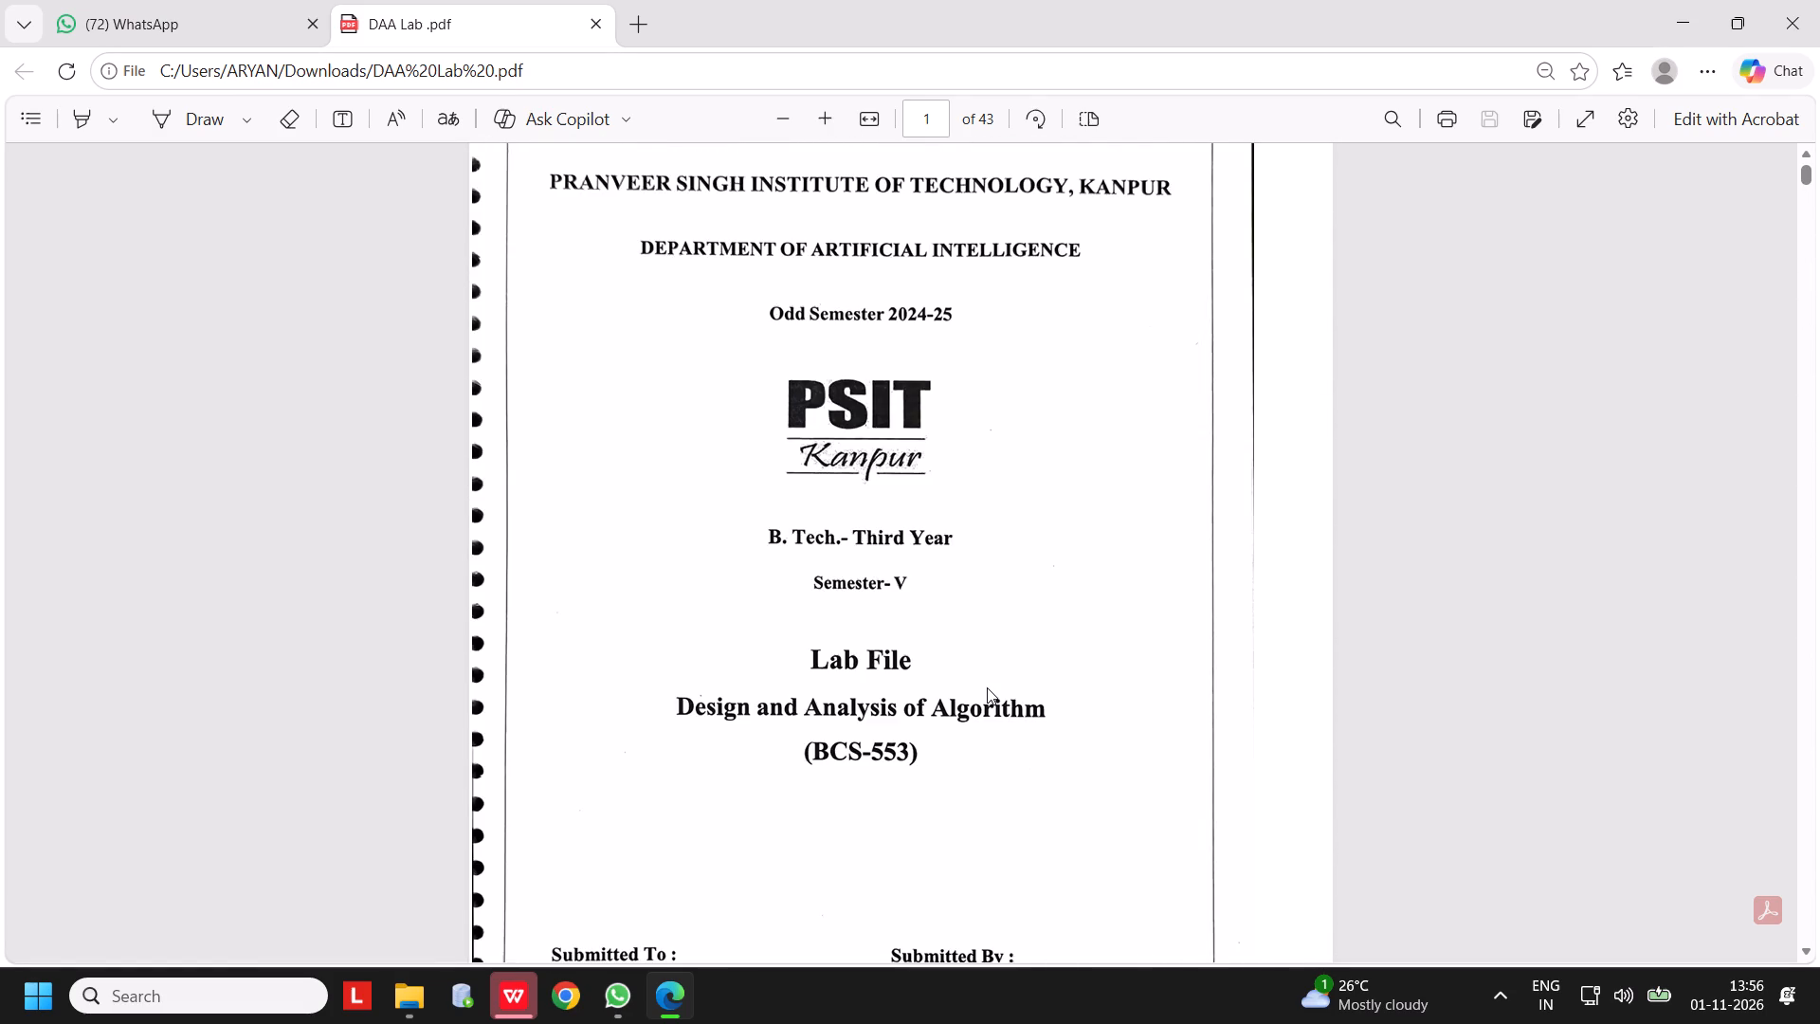
pyautogui.scroll(-14, 987, 687)
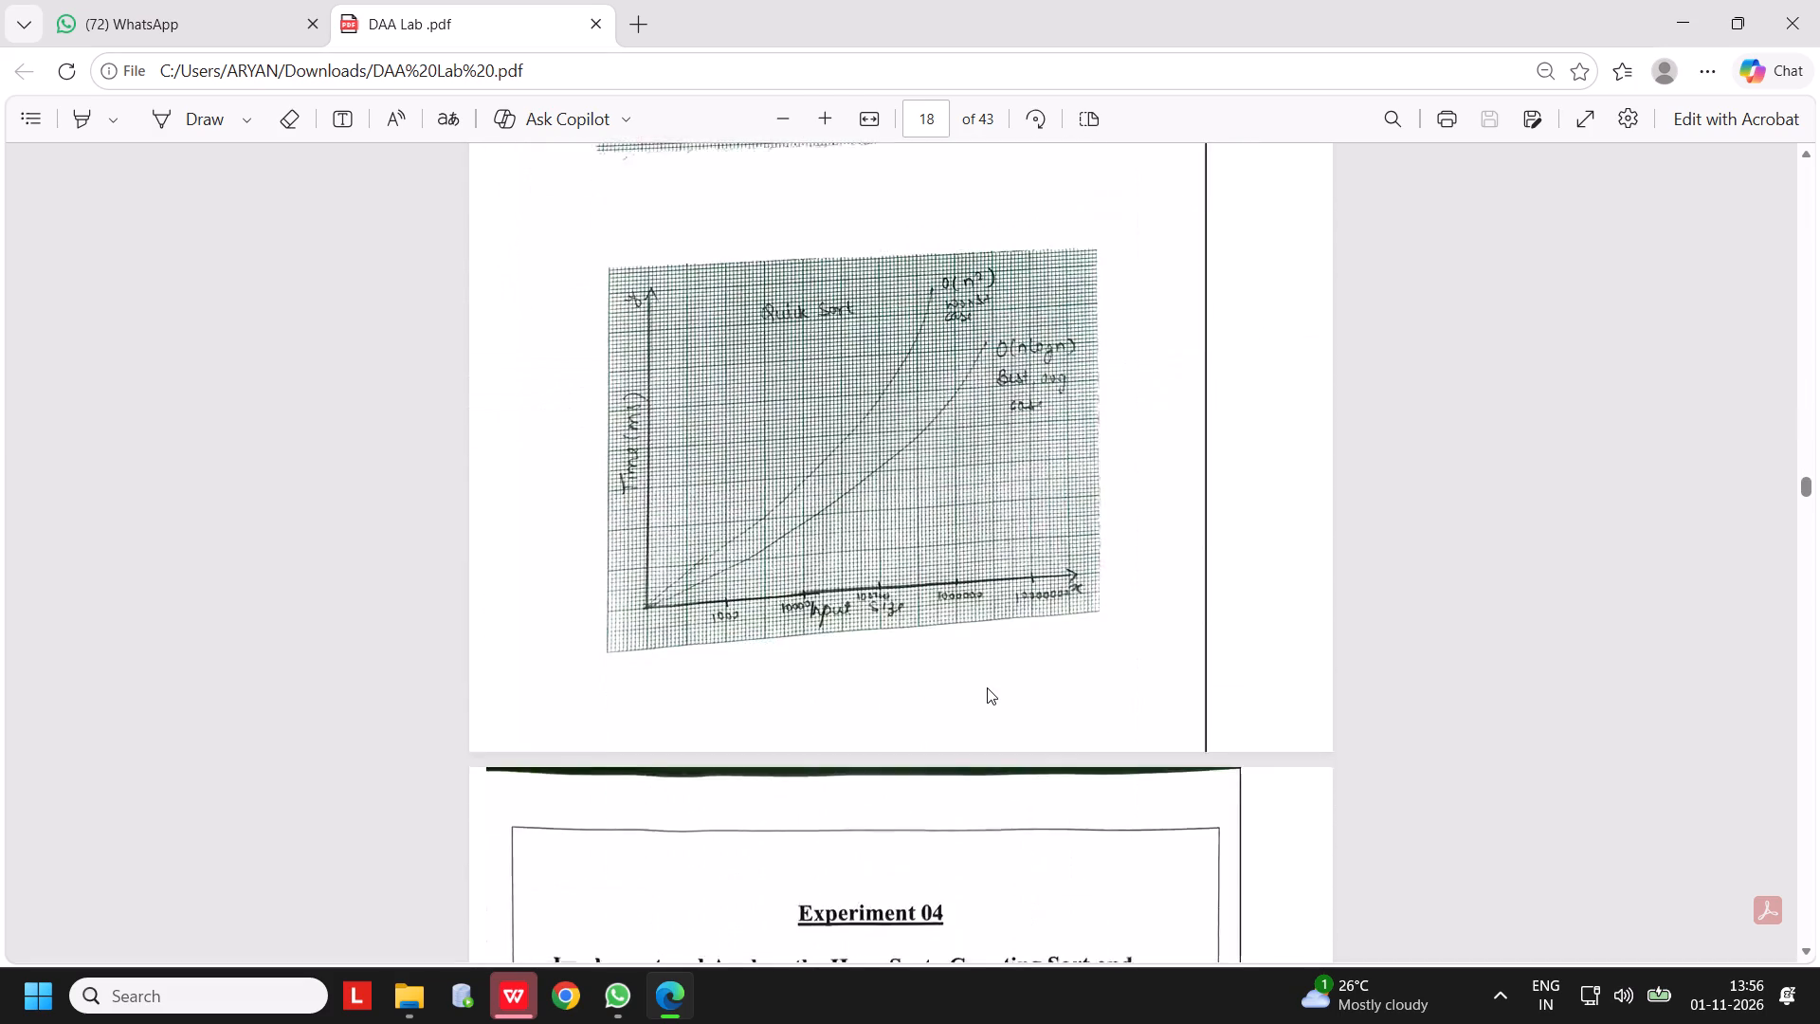
pyautogui.scroll(-9, 987, 687)
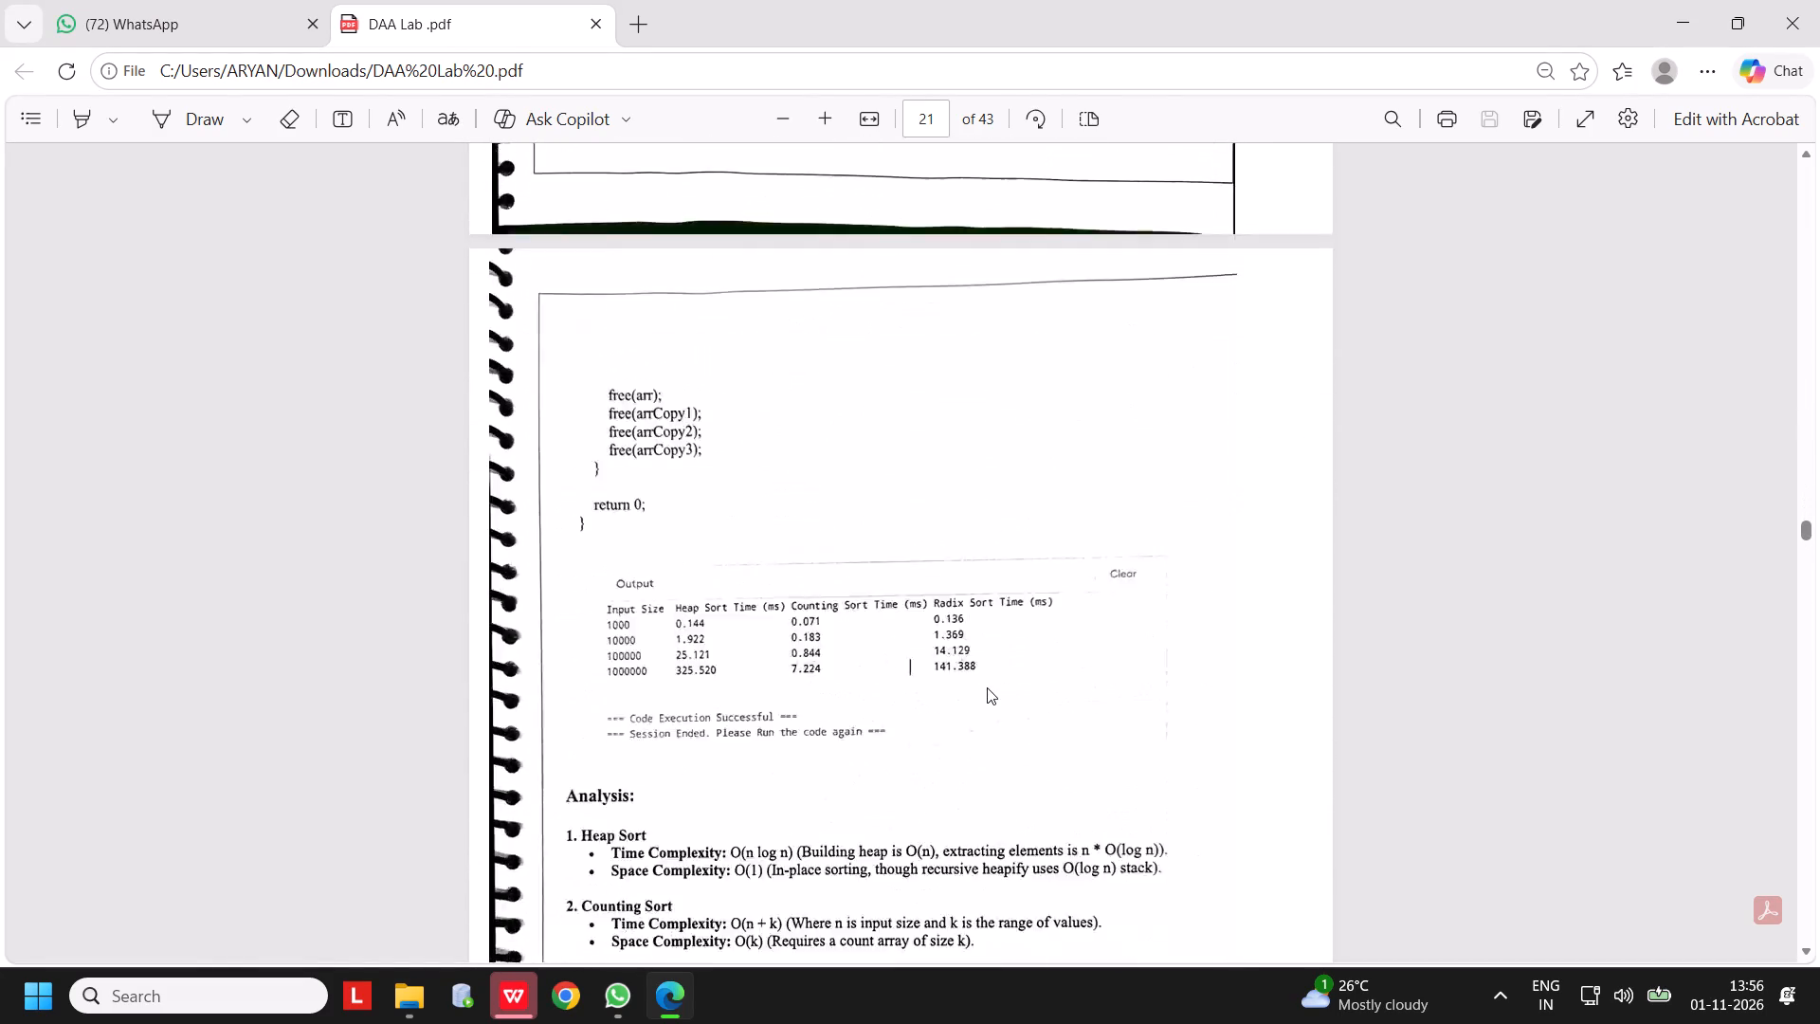
pyautogui.scroll(-4, 987, 687)
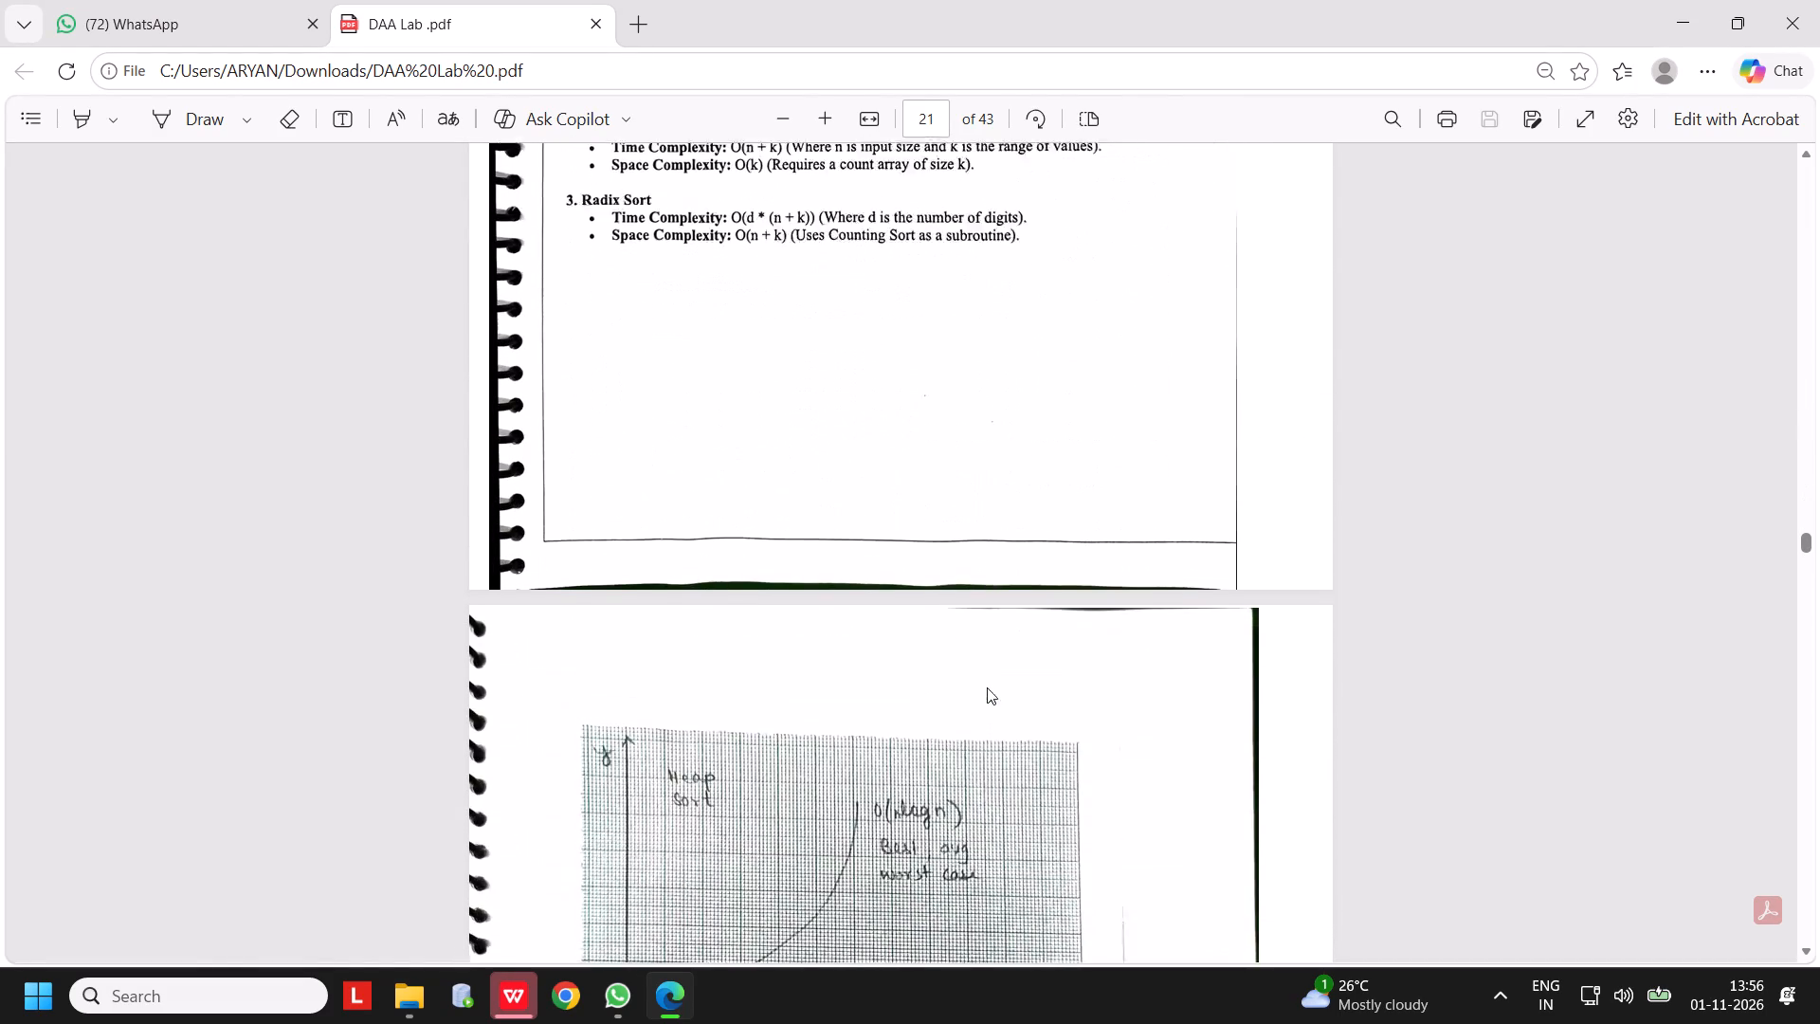
pyautogui.scroll(-4, 987, 687)
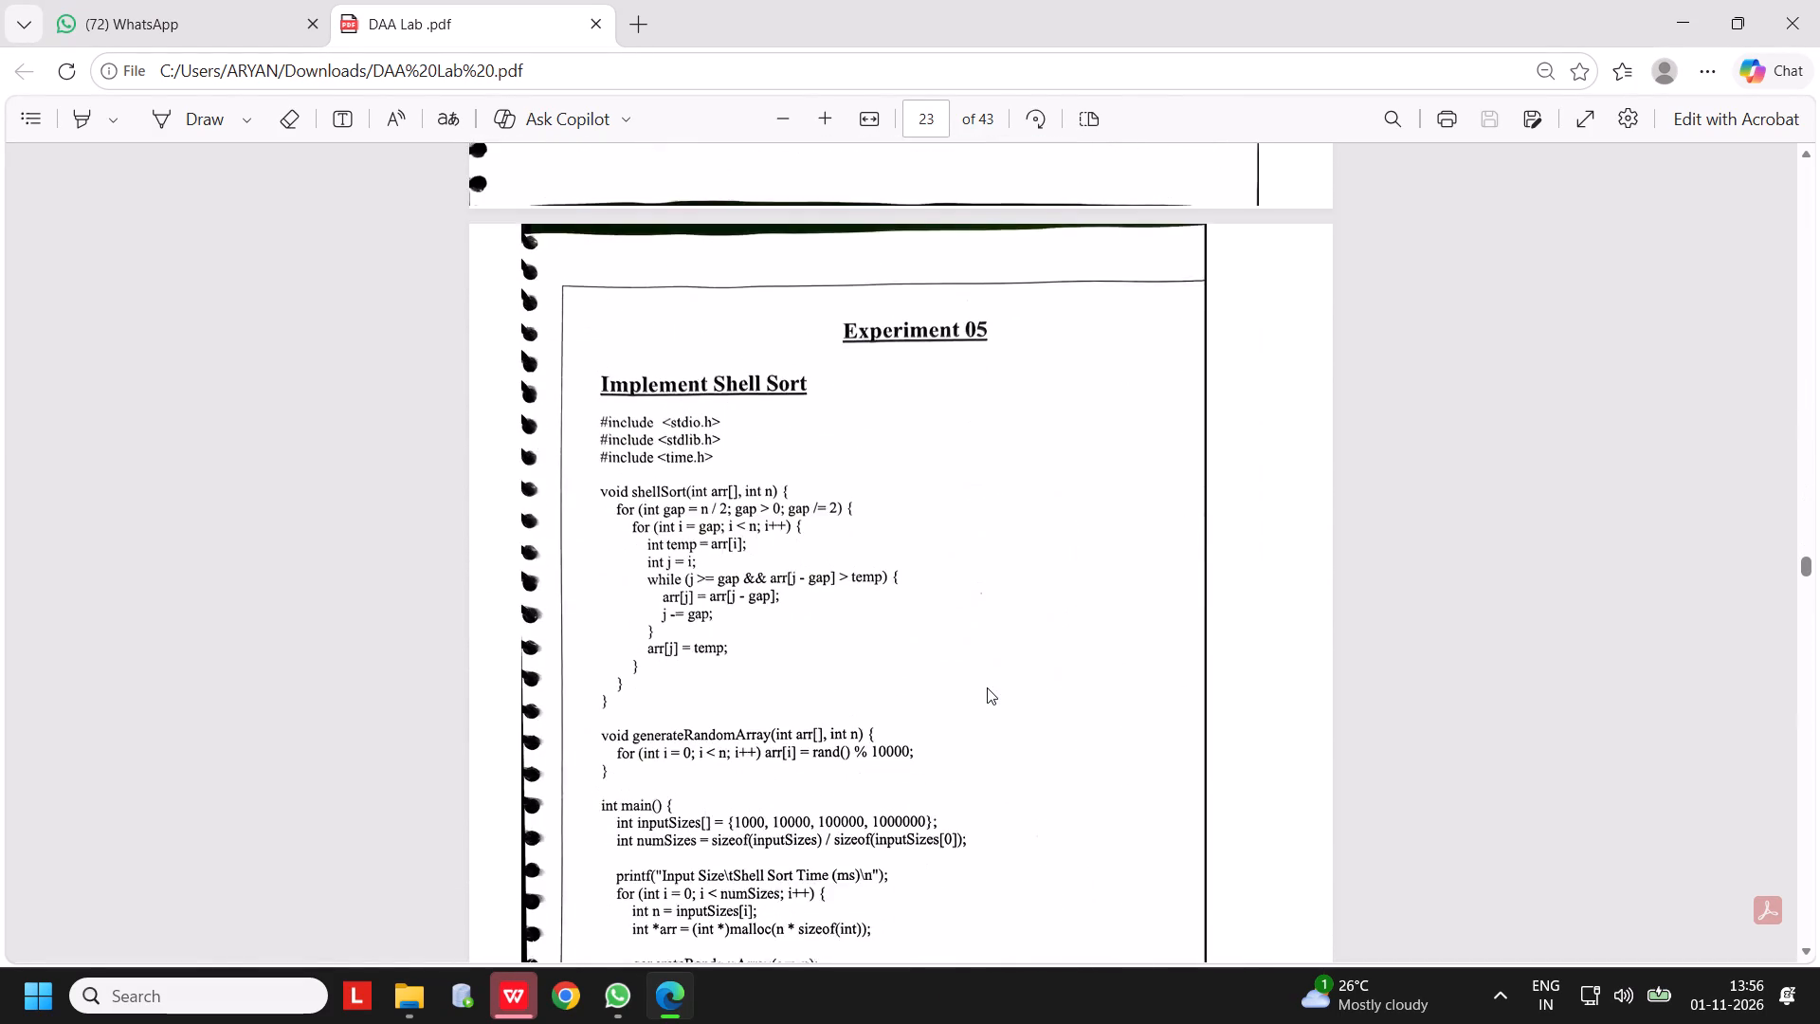
pyautogui.scroll(-4, 987, 687)
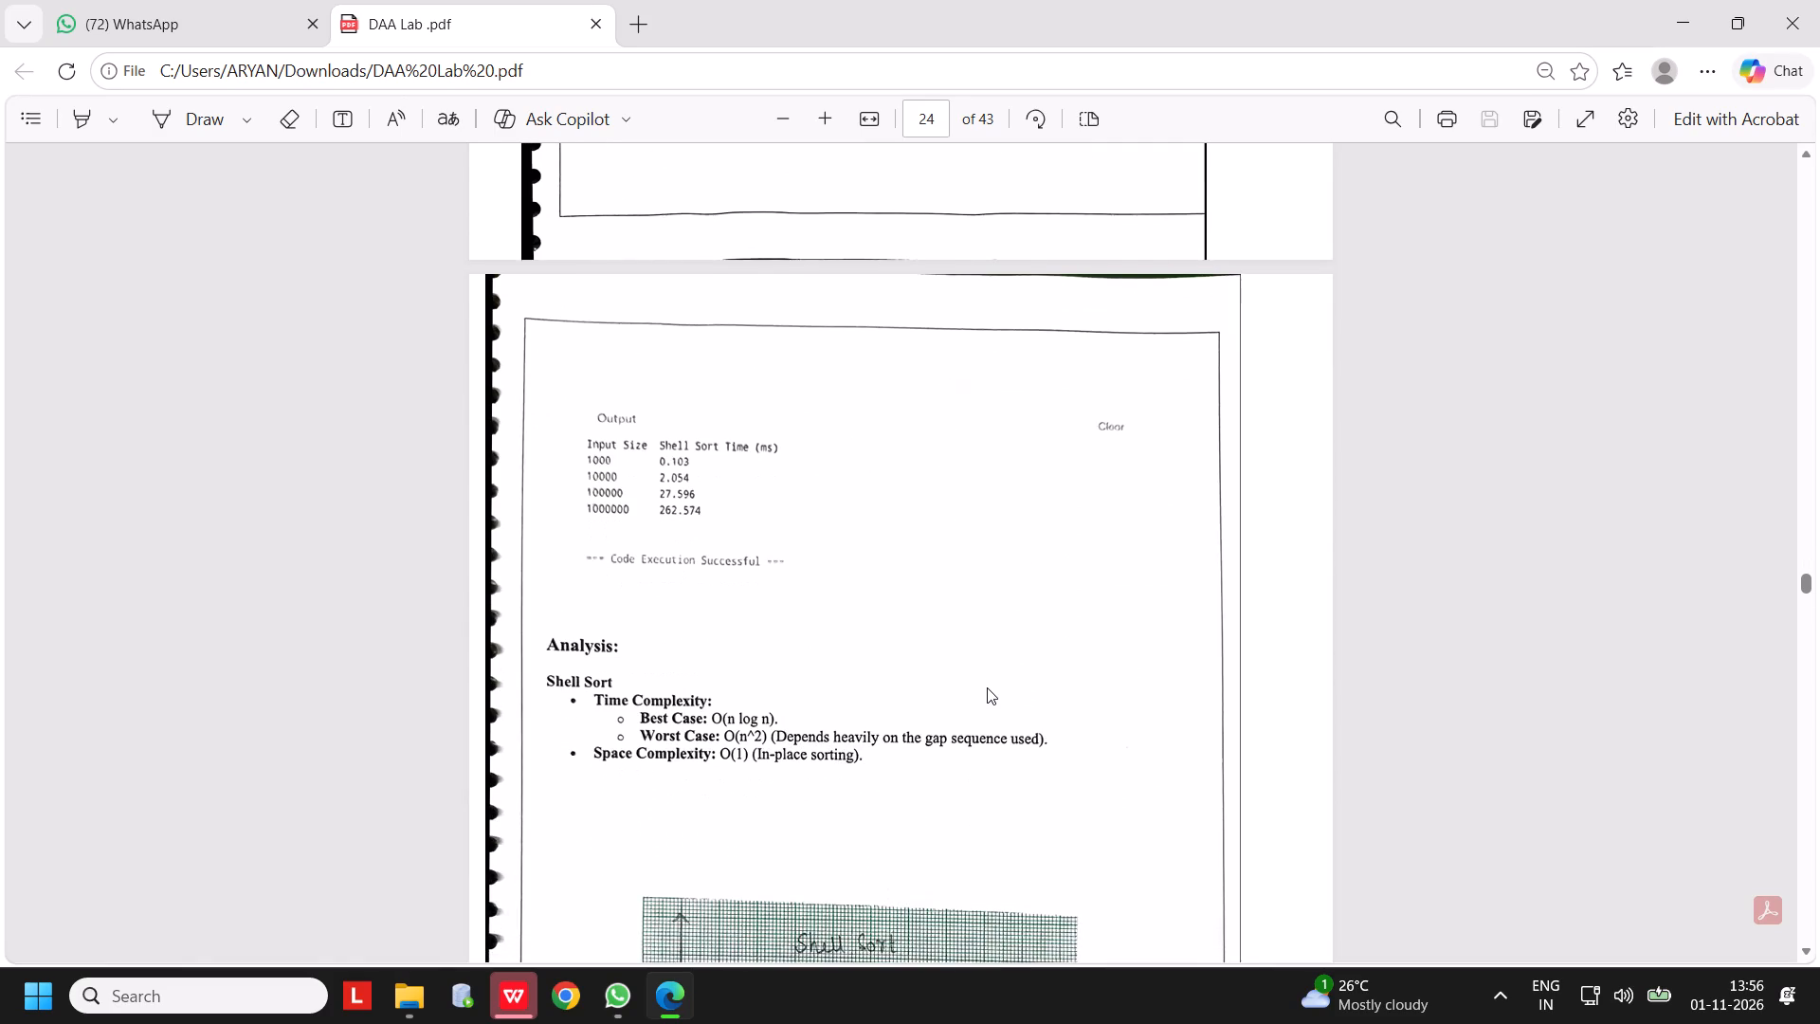
pyautogui.scroll(-2, 987, 687)
pyautogui.scroll(2, 987, 687)
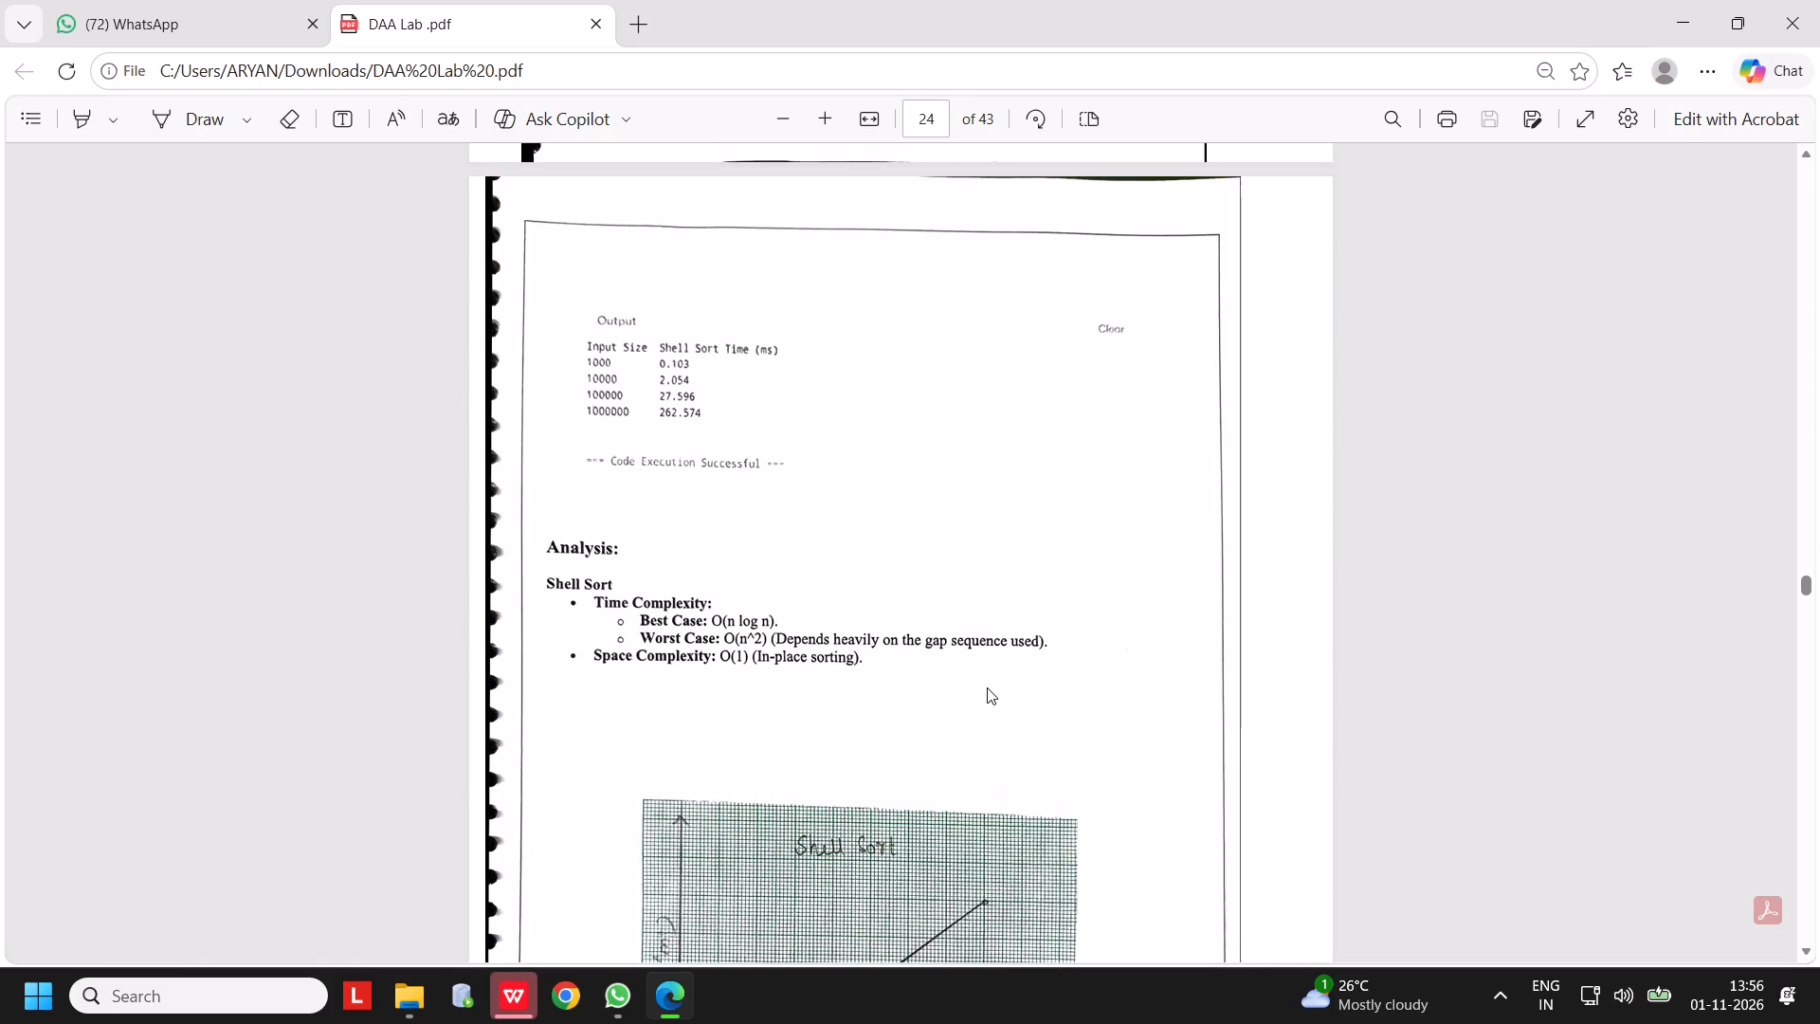
pyautogui.scroll(2, 987, 687)
# In File Explorer's Screenshots folder, rename the newest capture as "5. Shell Sort".
pyautogui.hotkey('alt', 'Tab')
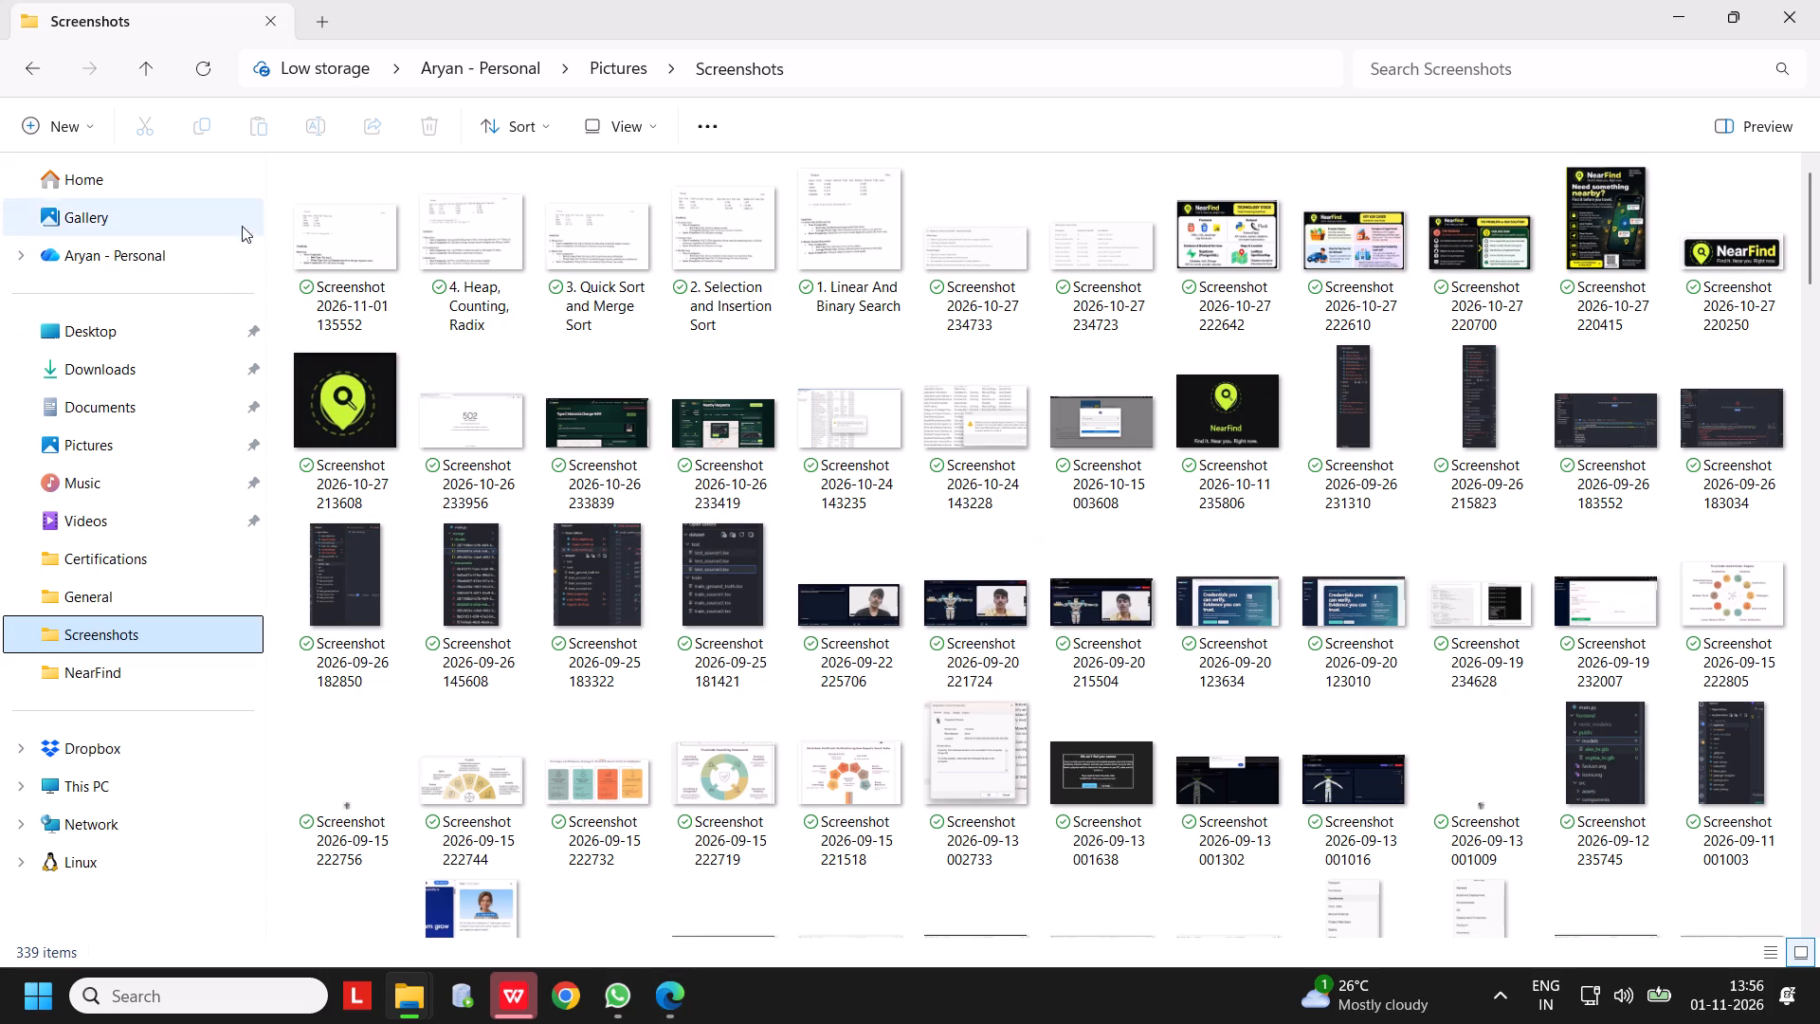
pyautogui.click(300, 237)
pyautogui.rightClick(300, 237)
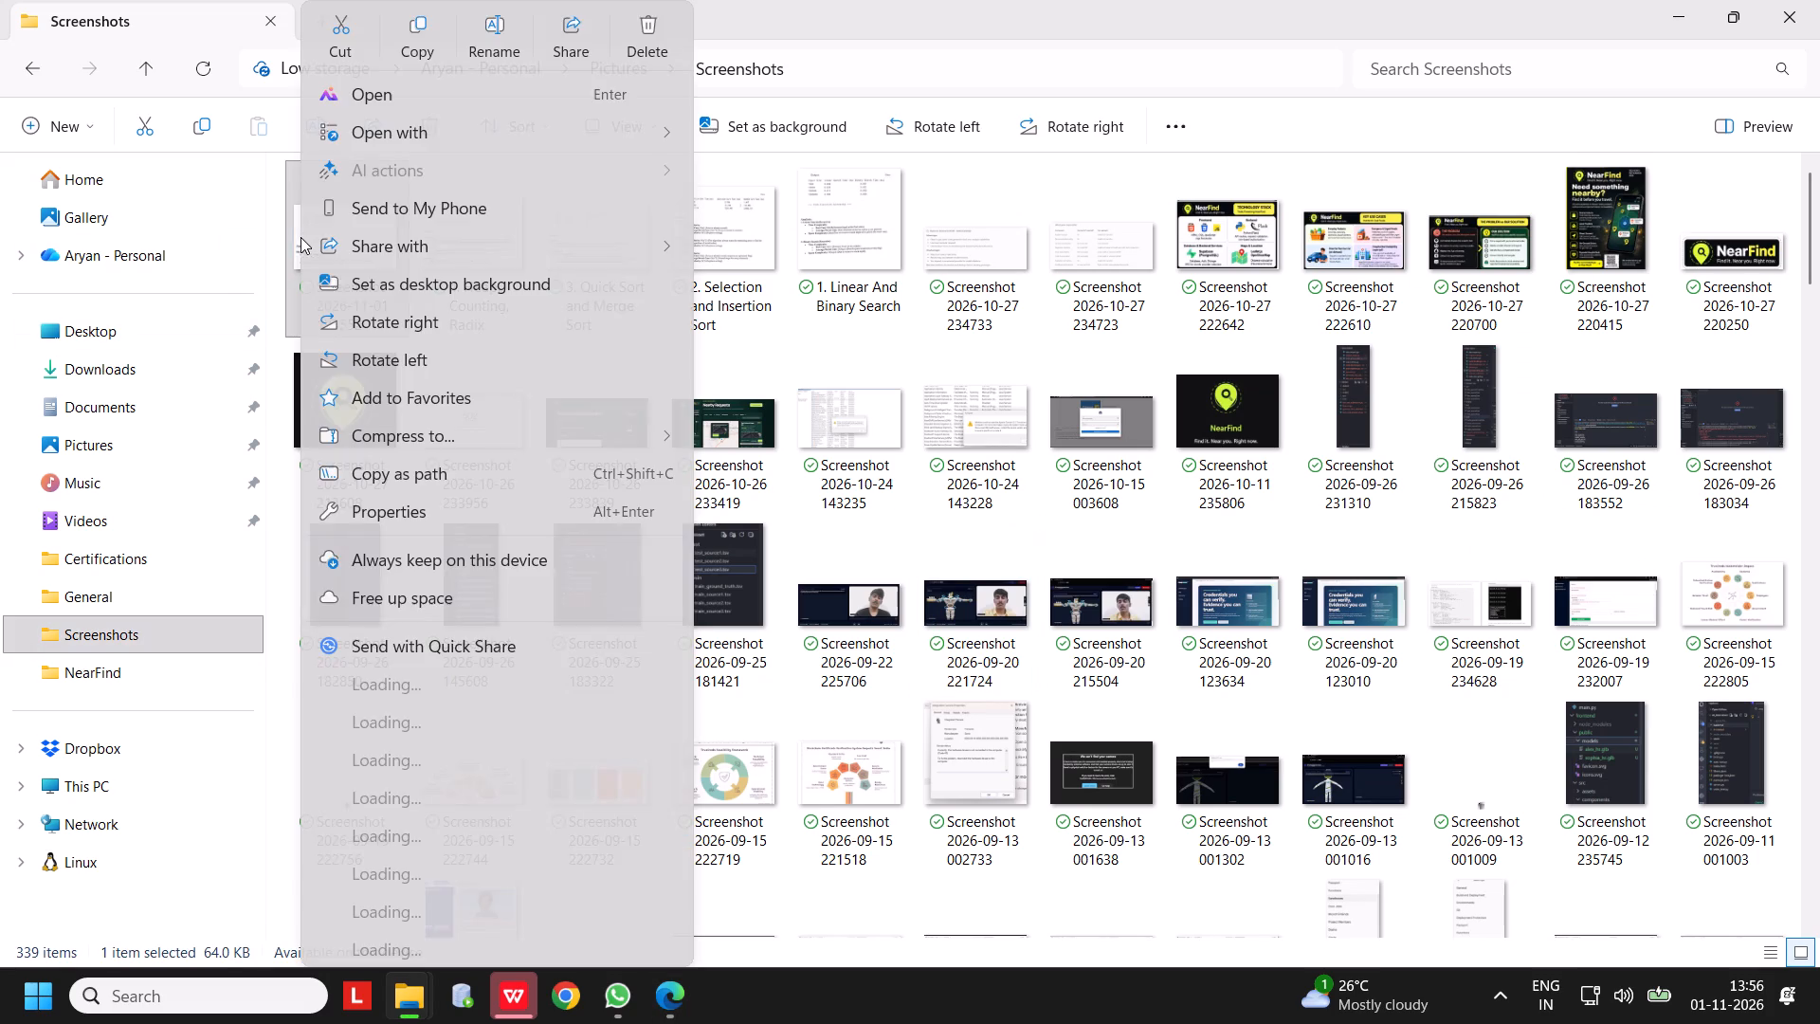
pyautogui.click(500, 32)
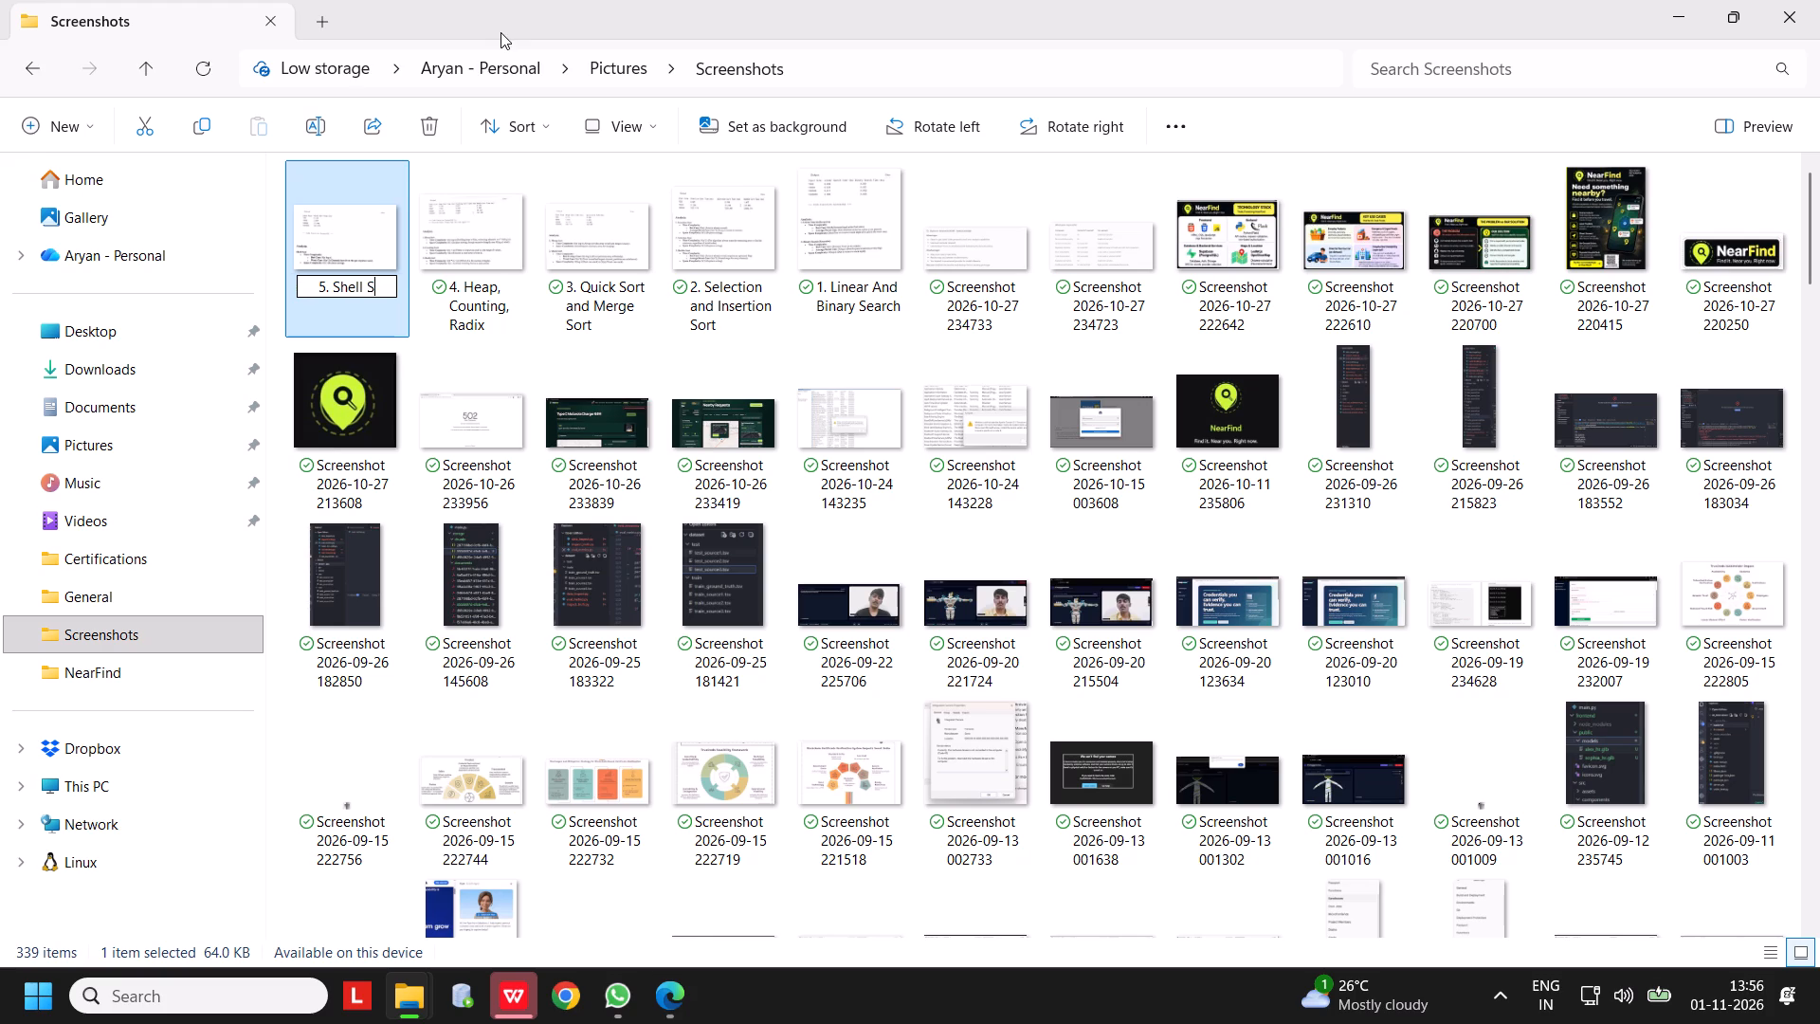
pyautogui.write('ort')
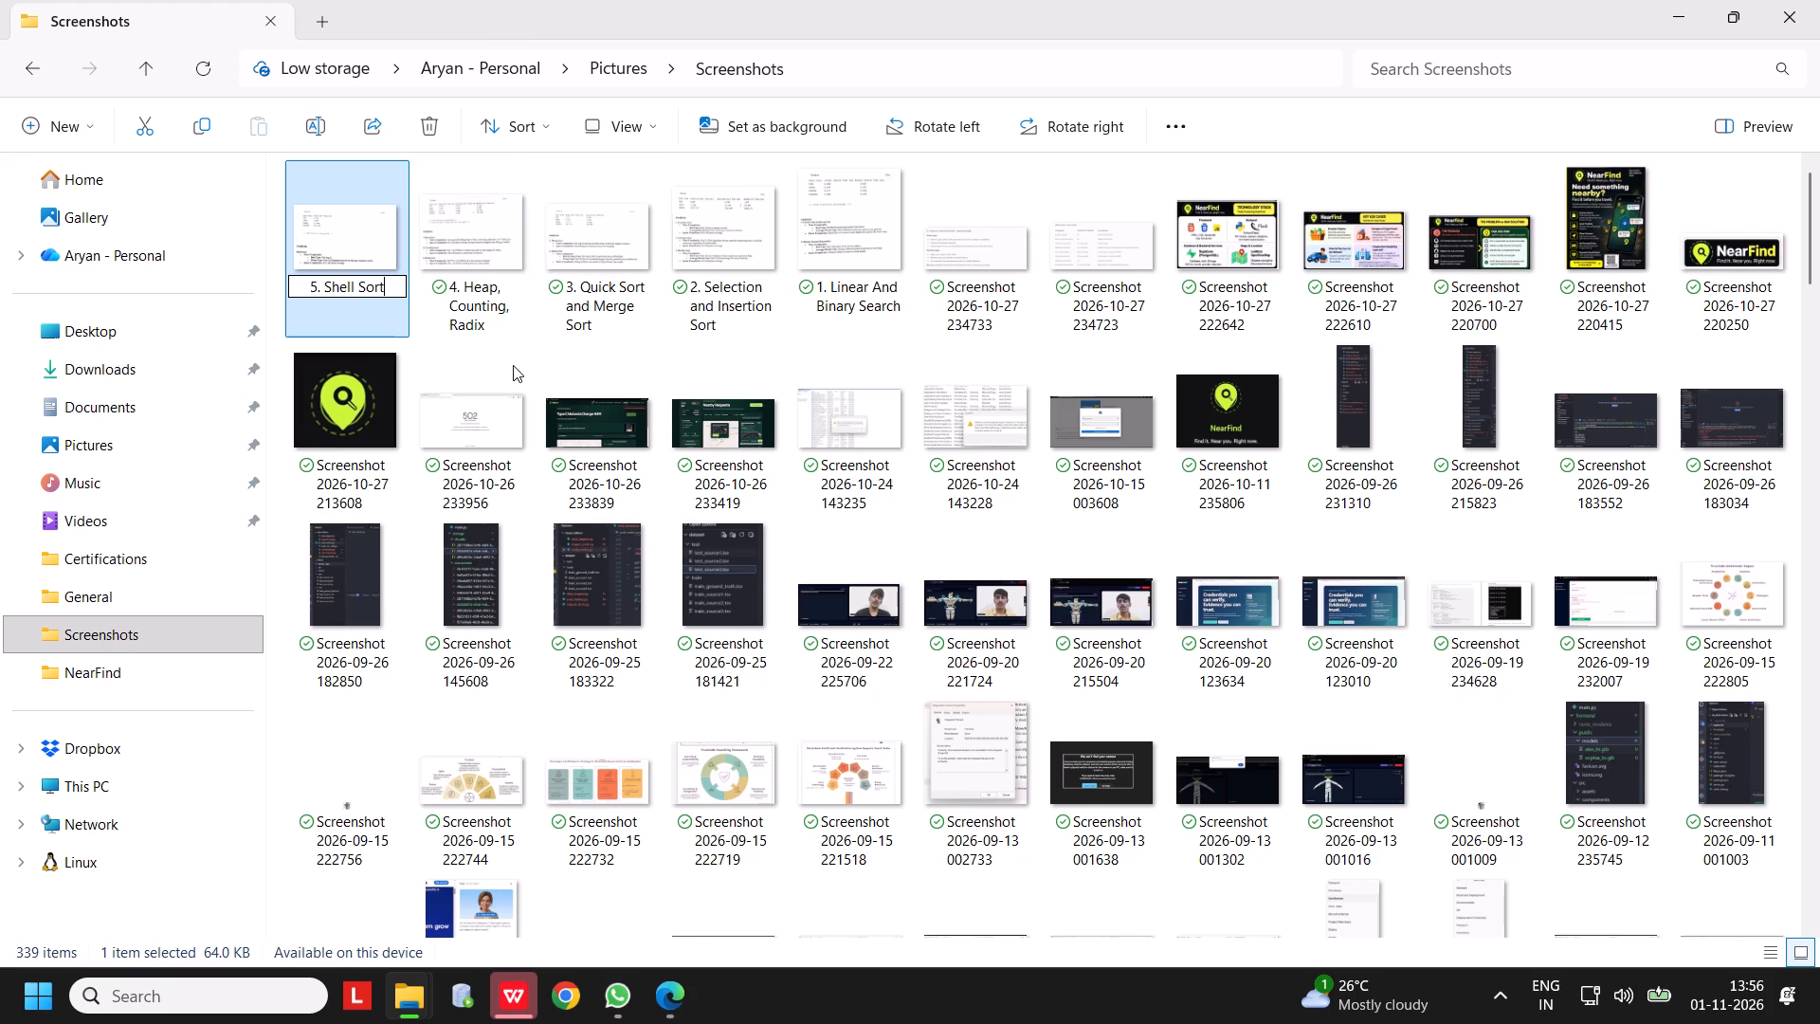
# Back in the lab PDF in Edge, capture a screenshot of Experiment 06's activity selection output and analysis on page 26.
pyautogui.hotkey('alt', 'Tab')
pyautogui.scroll(-5, 842, 784)
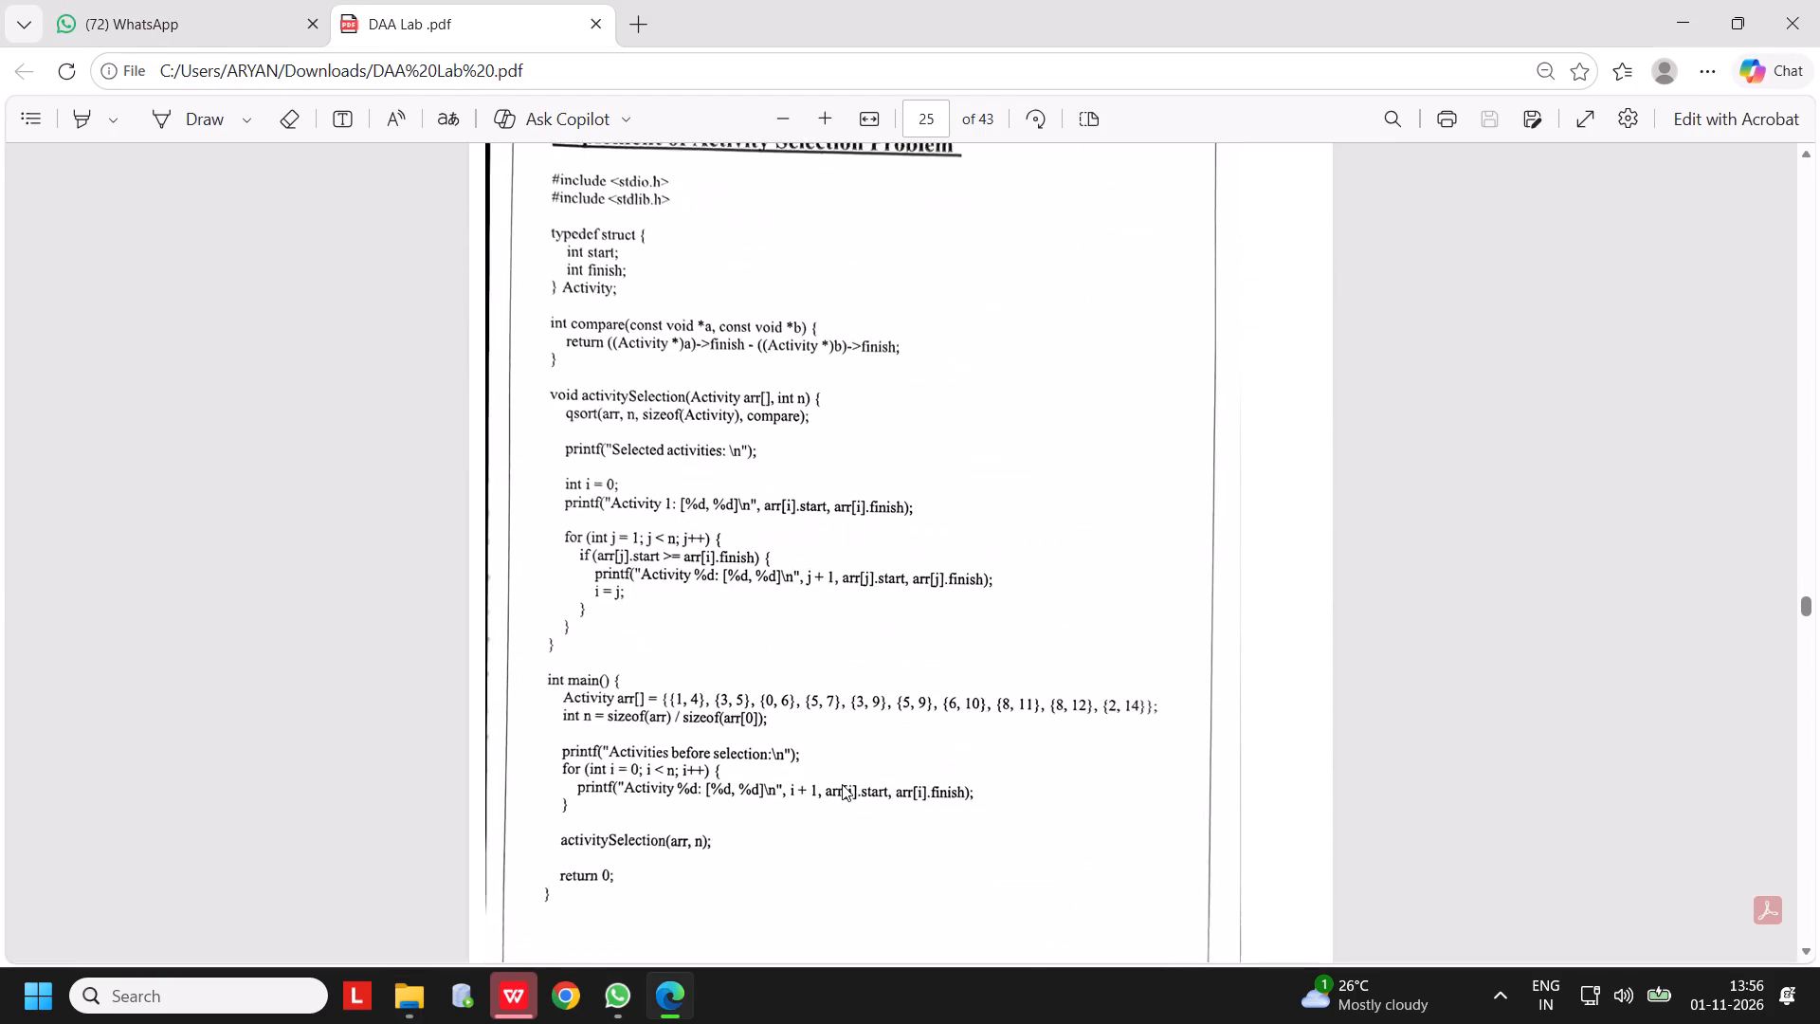
pyautogui.scroll(-4, 842, 784)
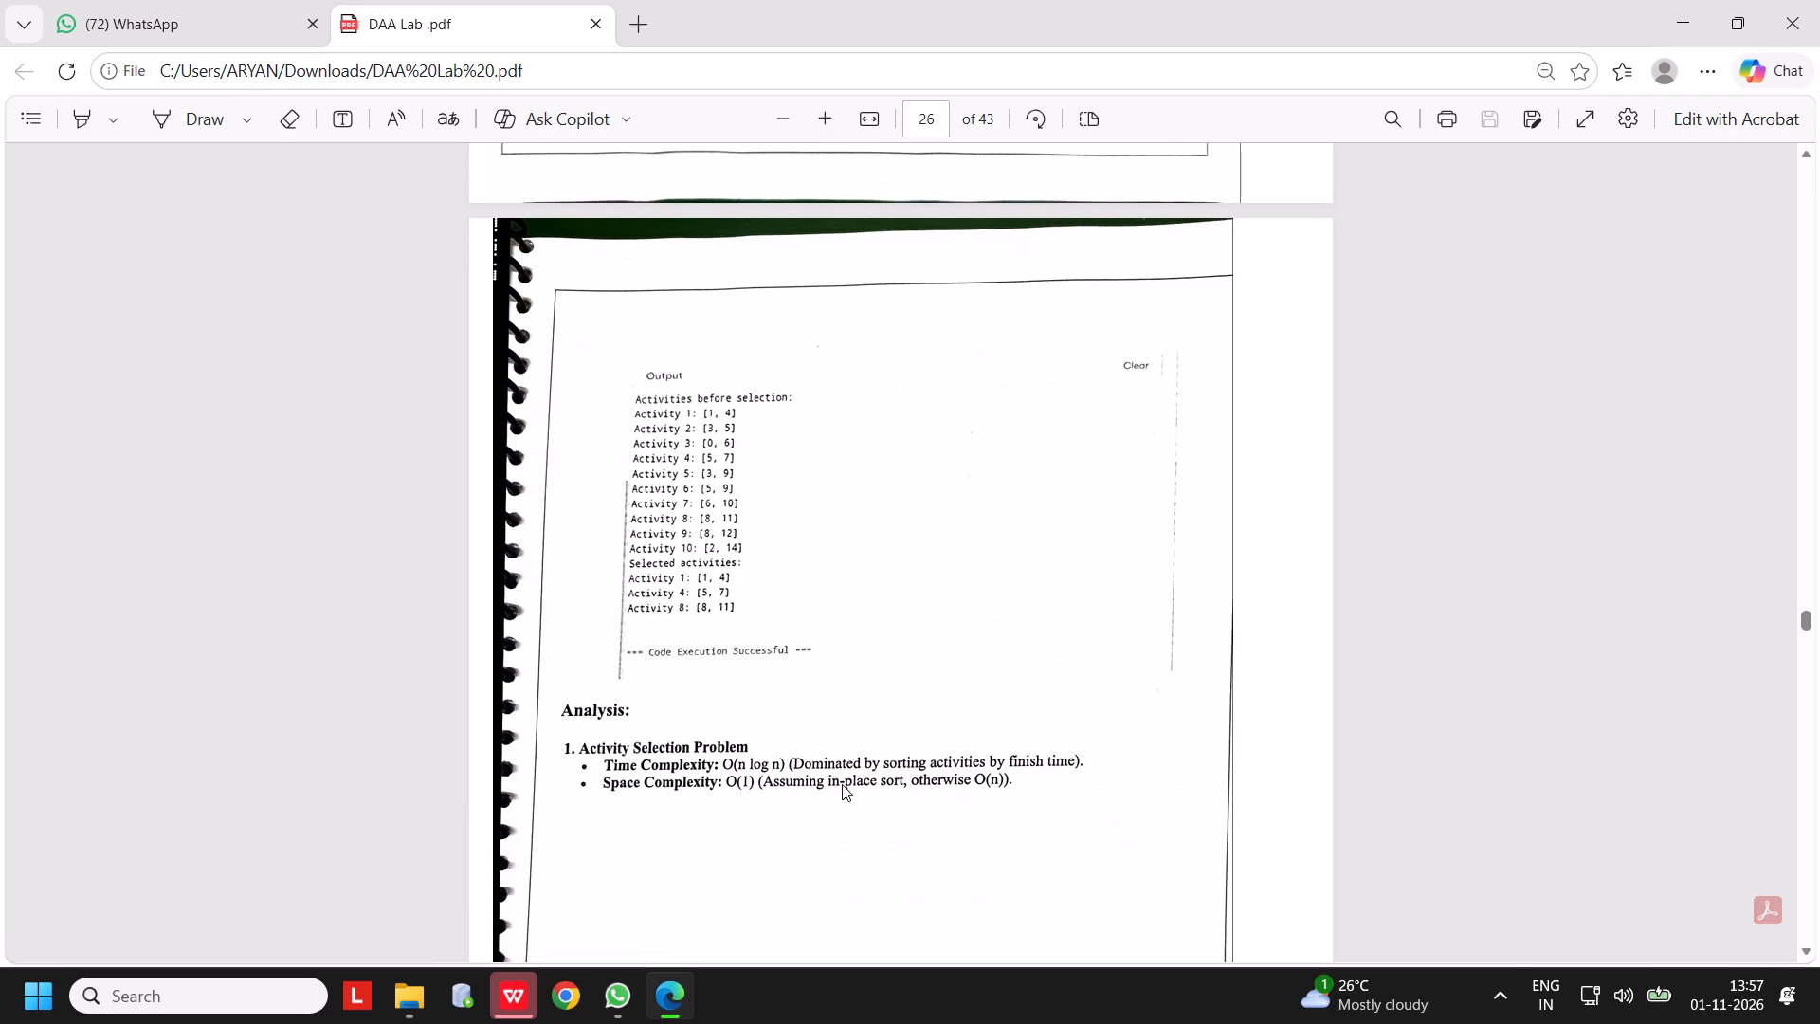
pyautogui.scroll(2, 842, 784)
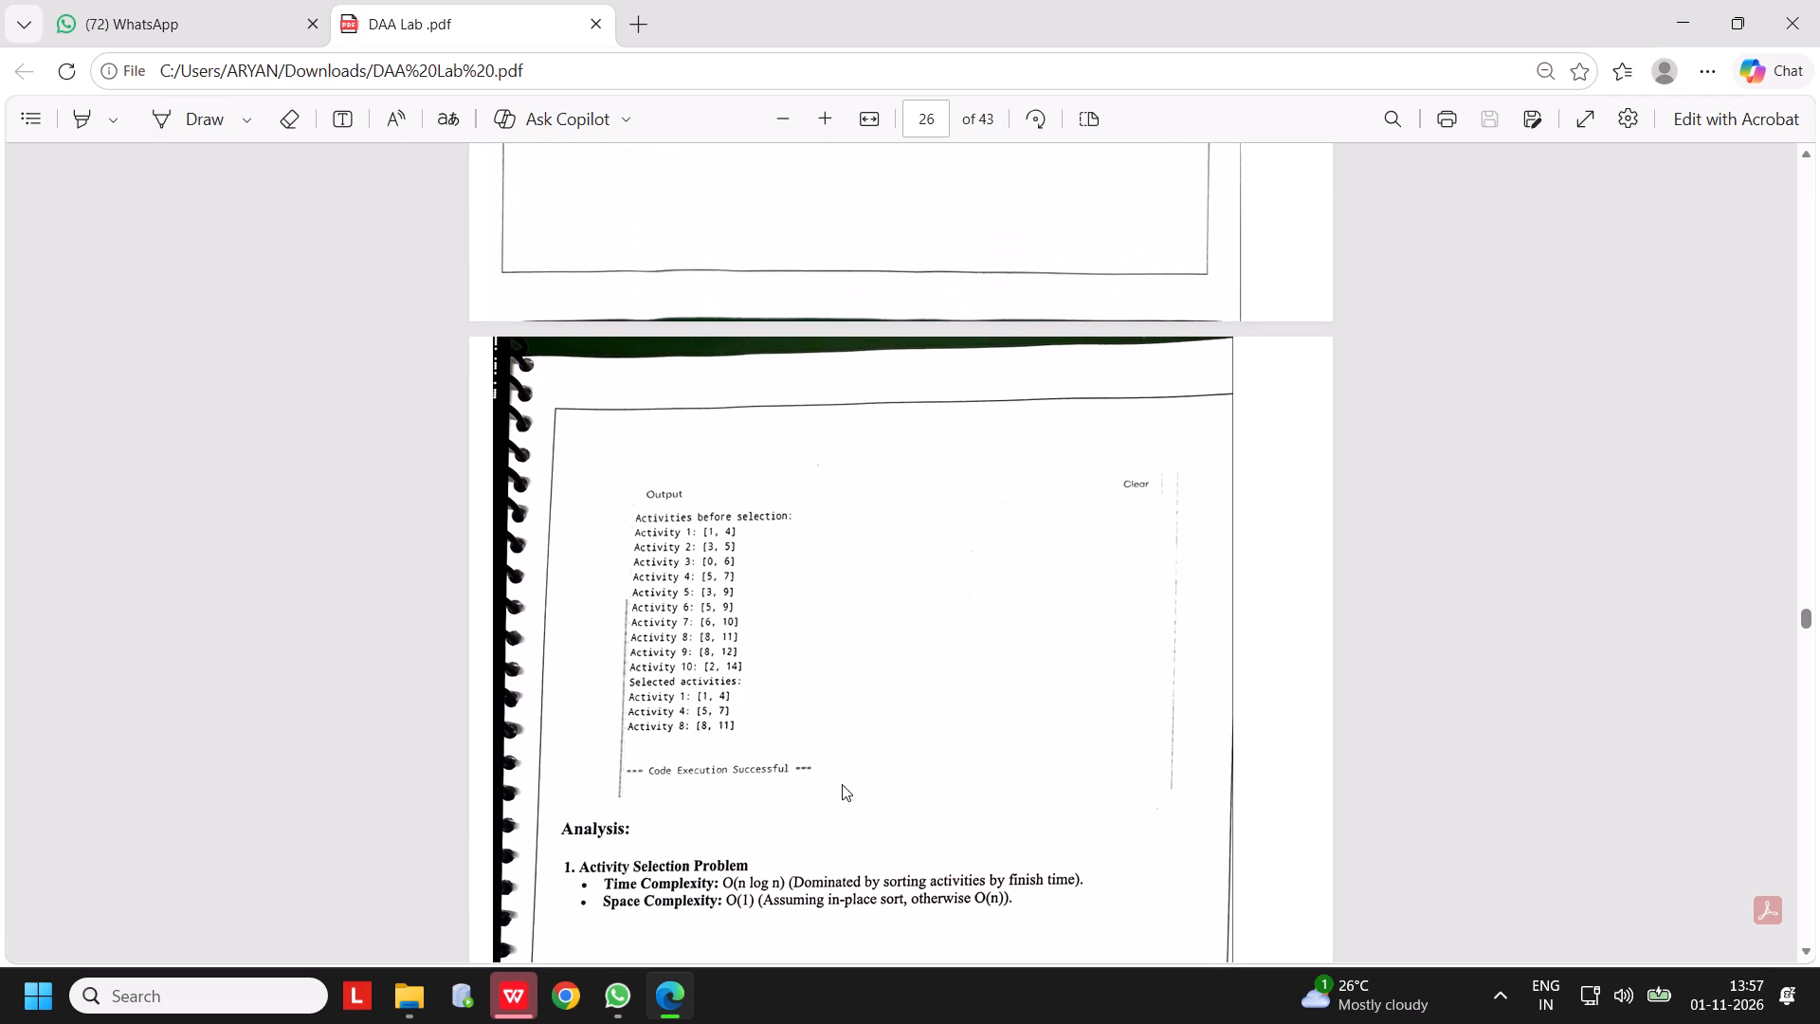
pyautogui.scroll(4, 842, 784)
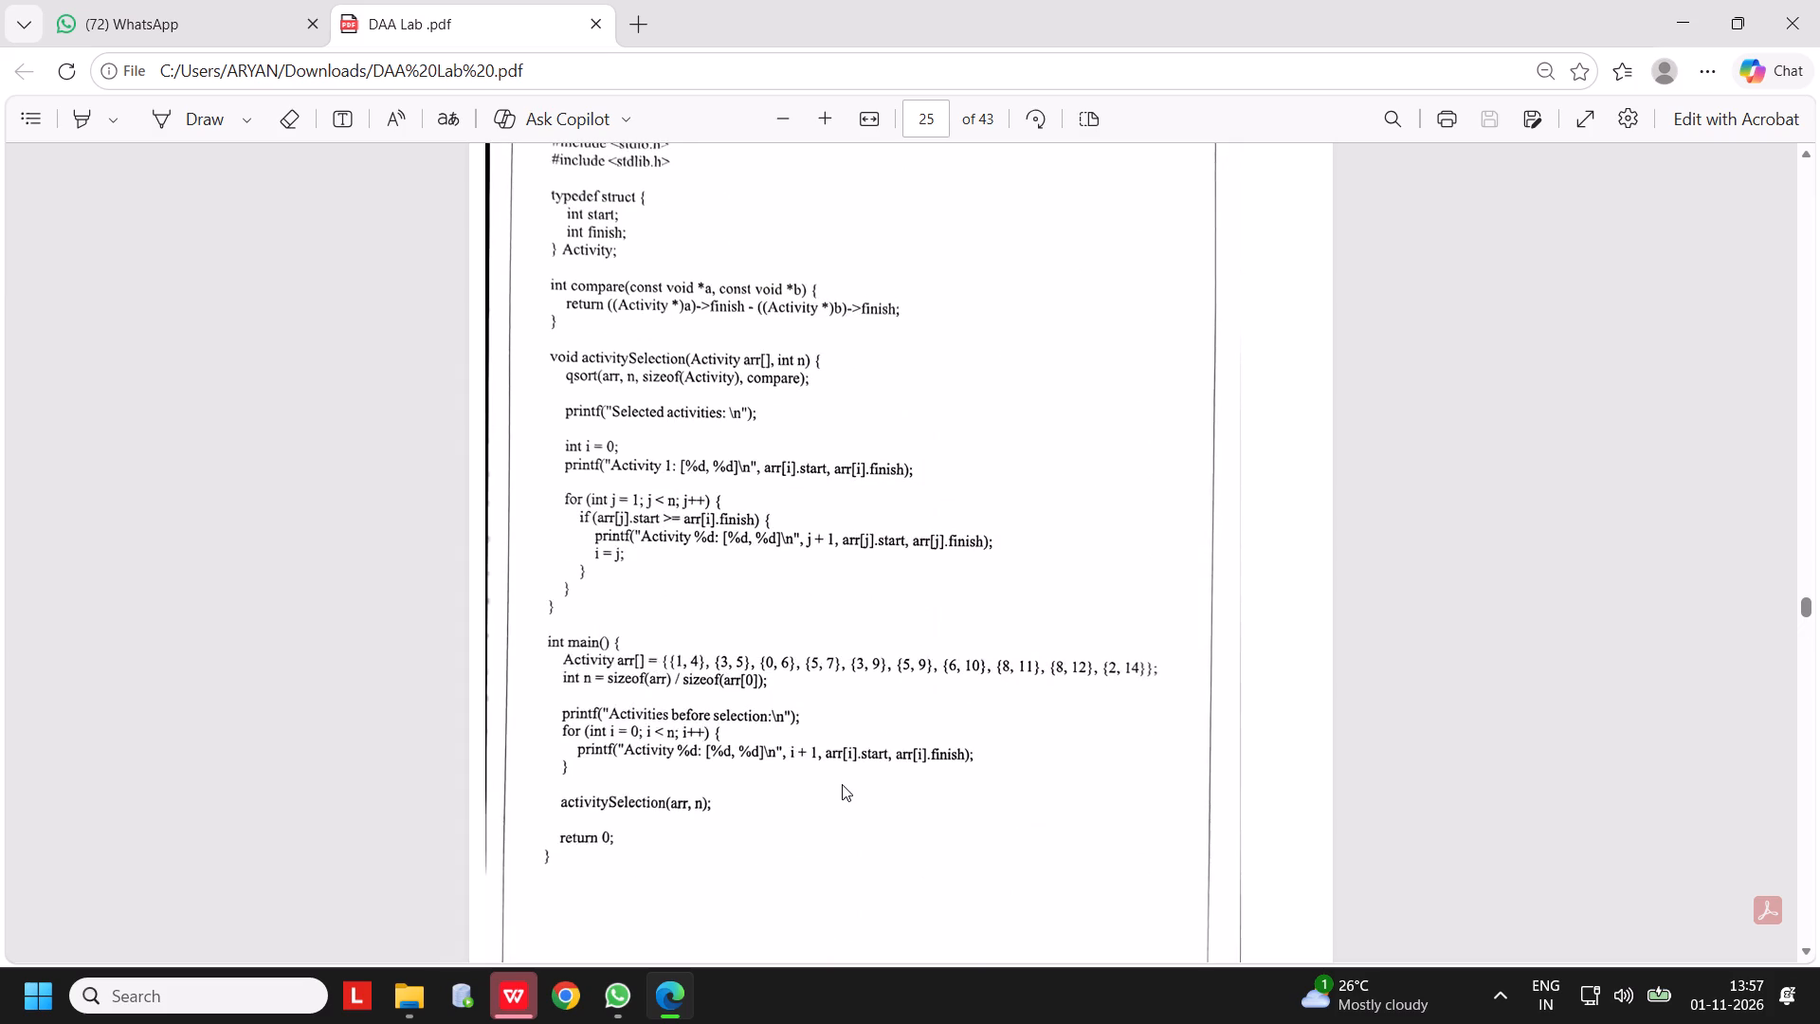
pyautogui.scroll(-3, 842, 784)
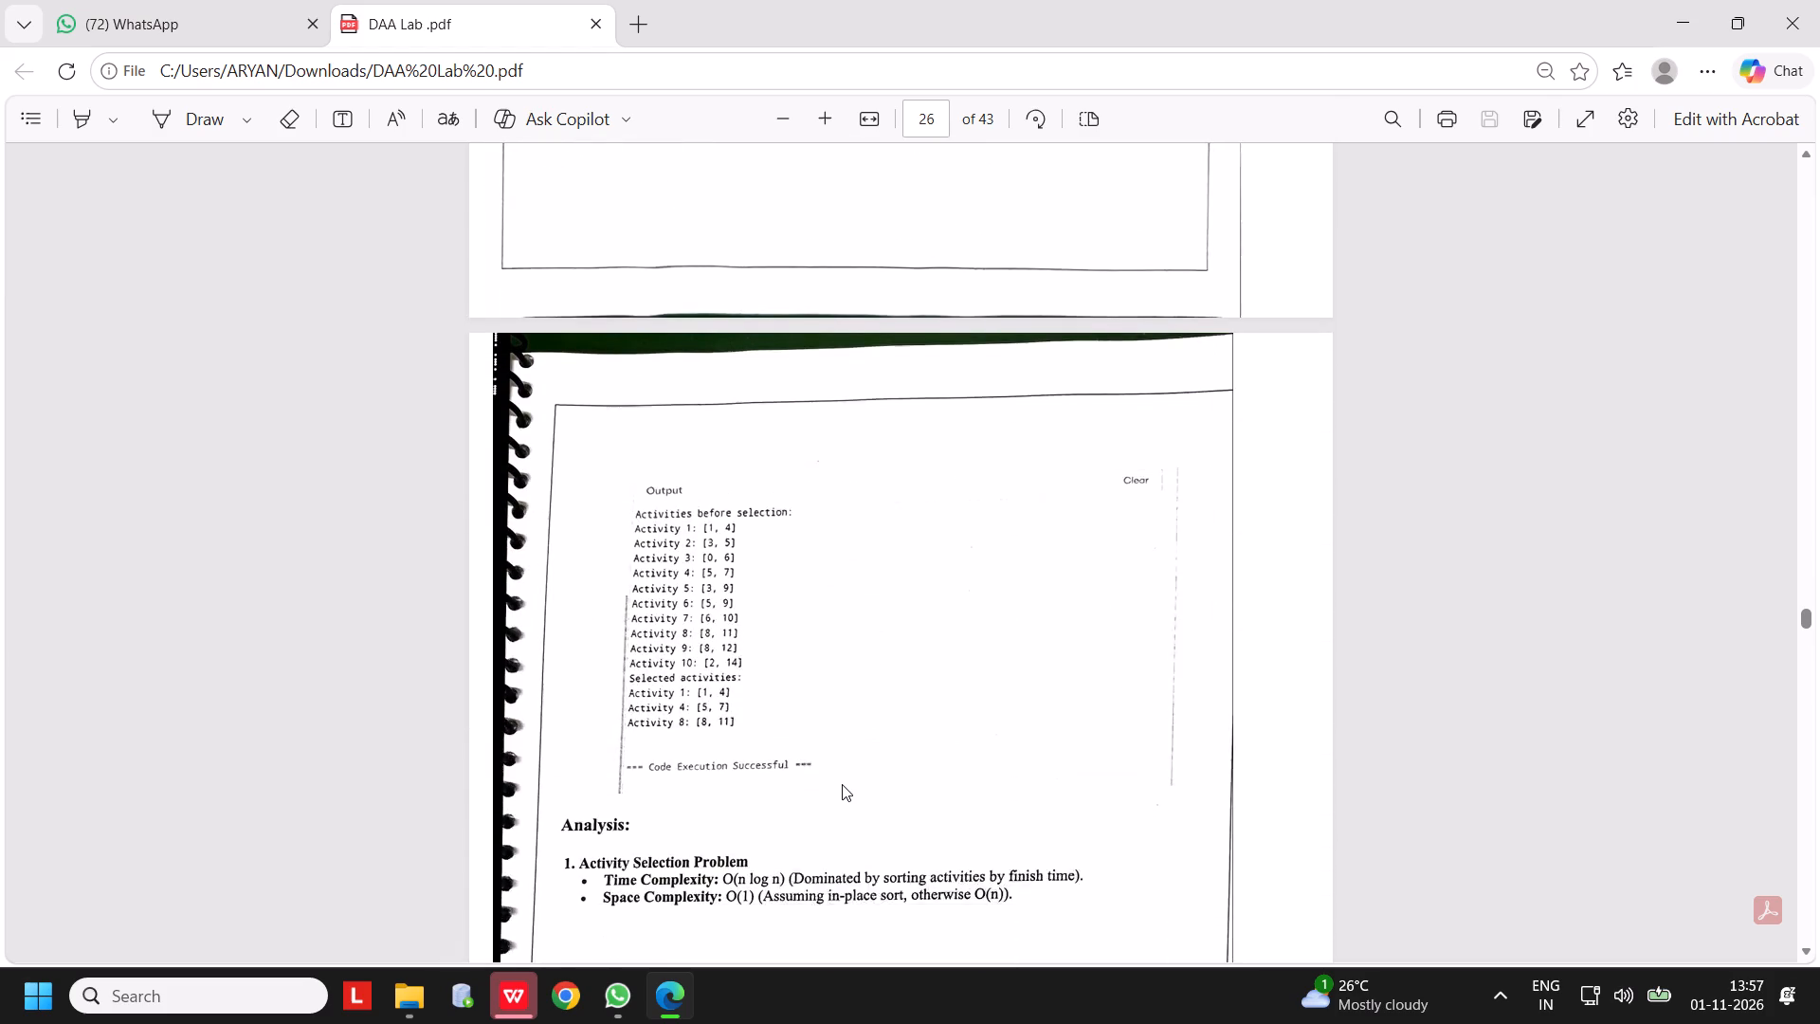
pyautogui.scroll(-2, 842, 784)
pyautogui.press('shift+super+s')
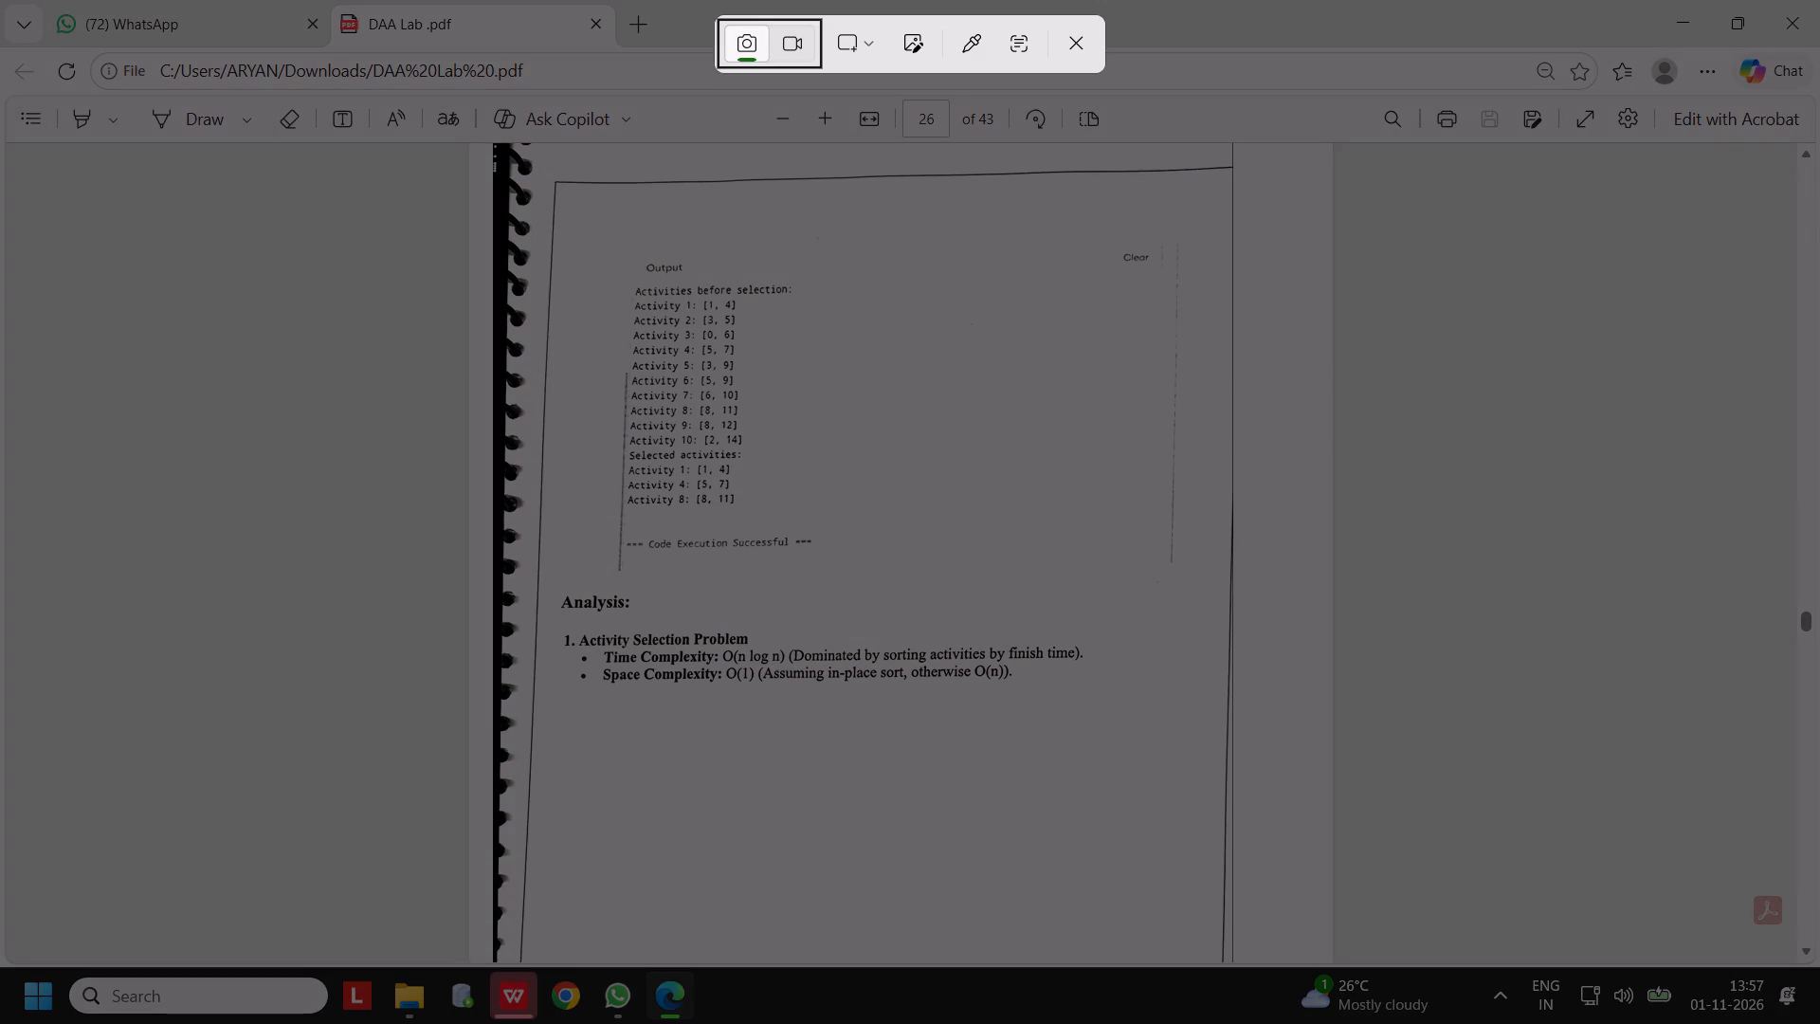
pyautogui.moveTo(558, 223); pyautogui.dragTo(1141, 717)
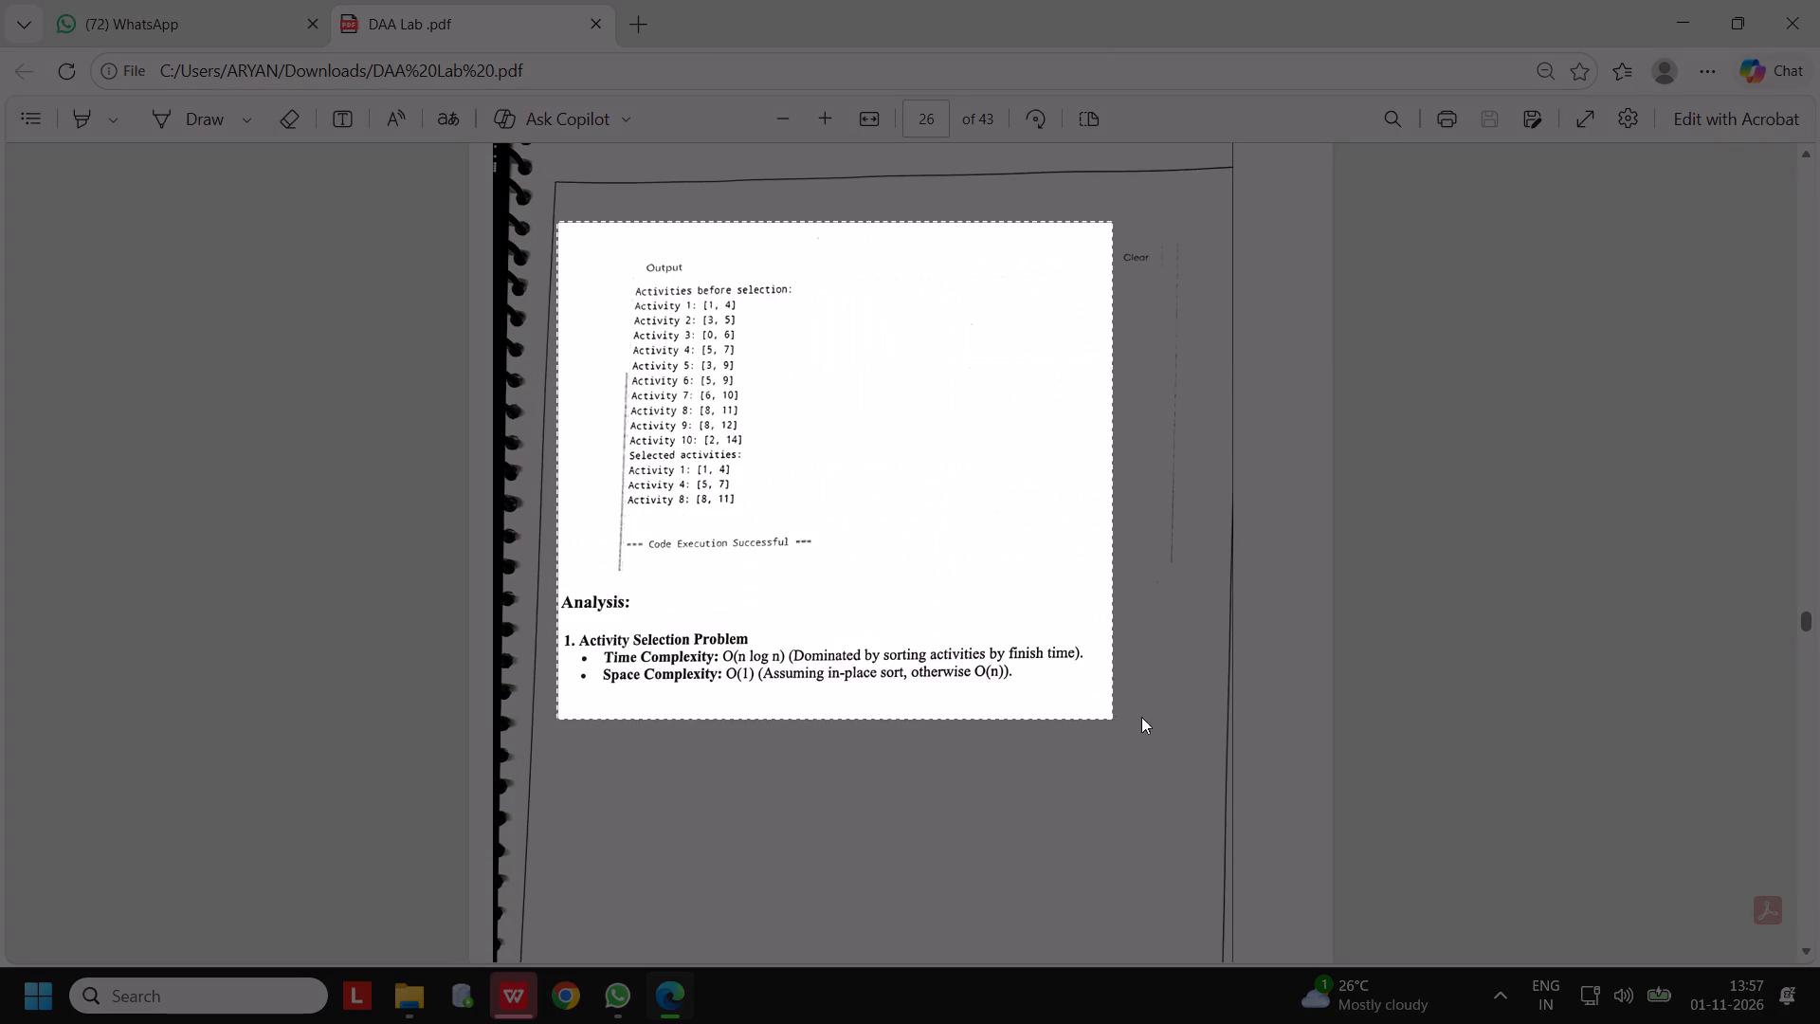
pyautogui.moveTo(1141, 717); pyautogui.dragTo(1179, 730)
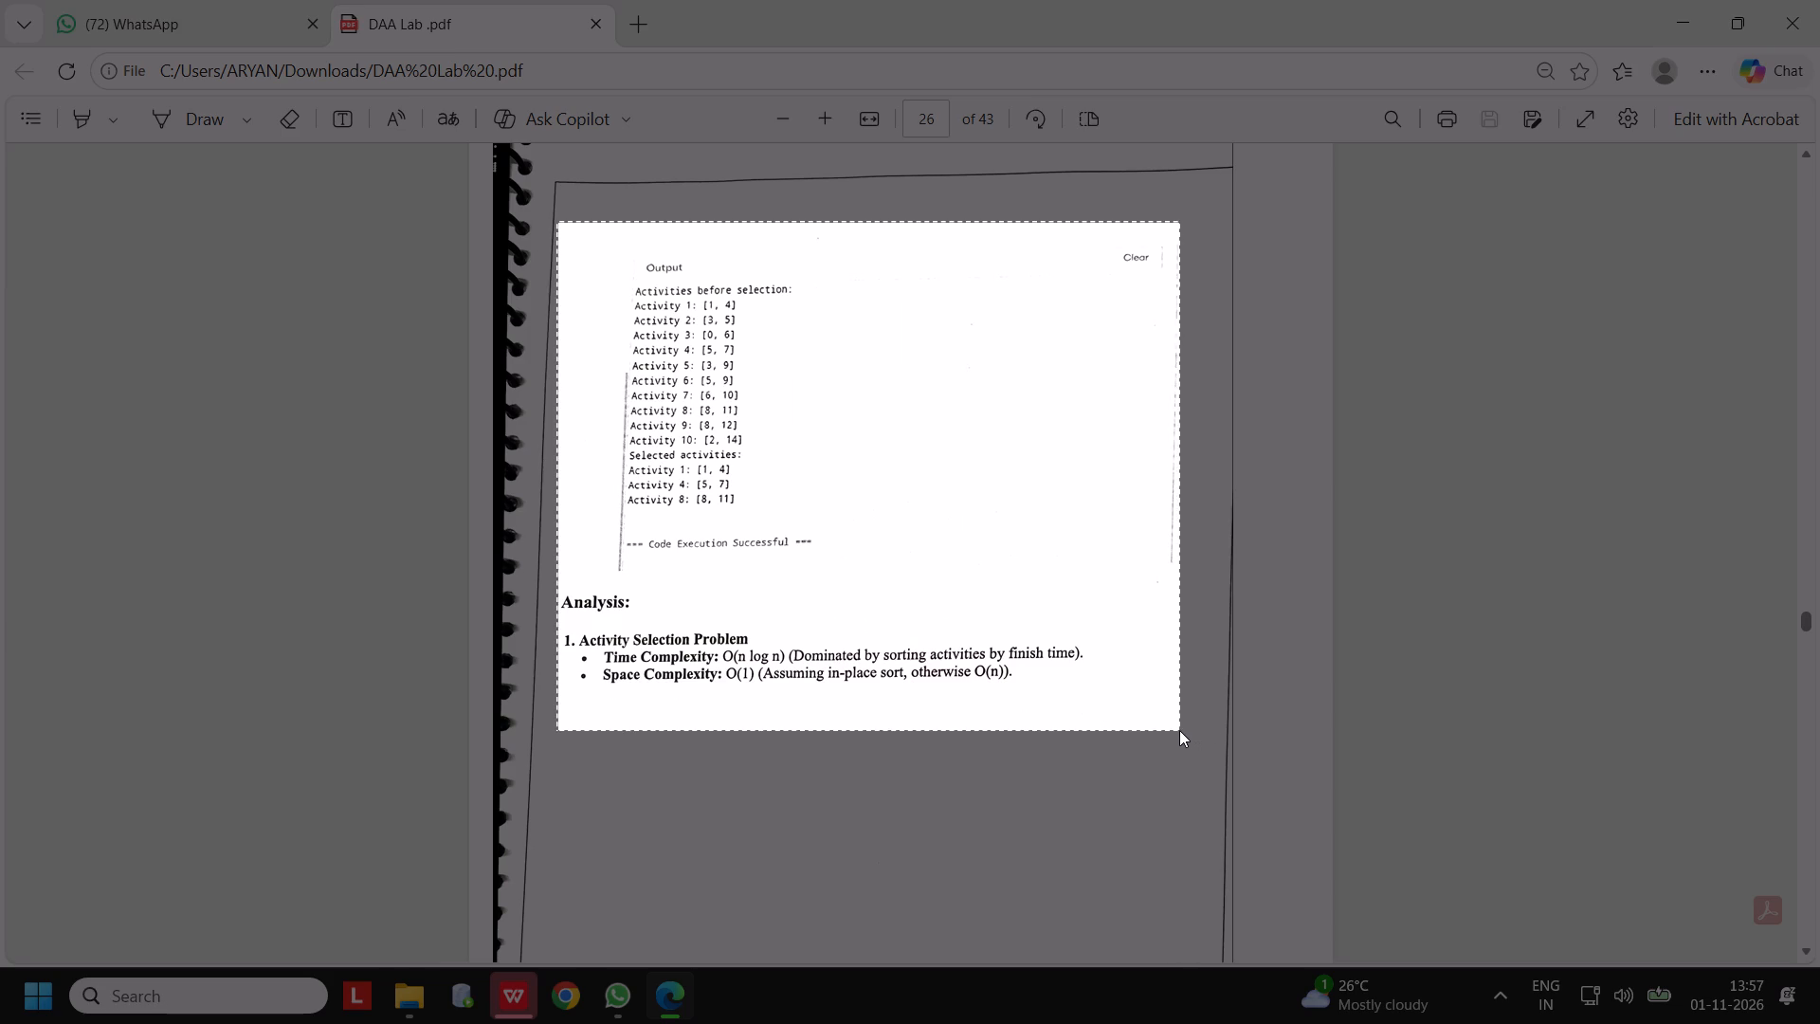
pyautogui.moveTo(1179, 730); pyautogui.dragTo(1182, 749)
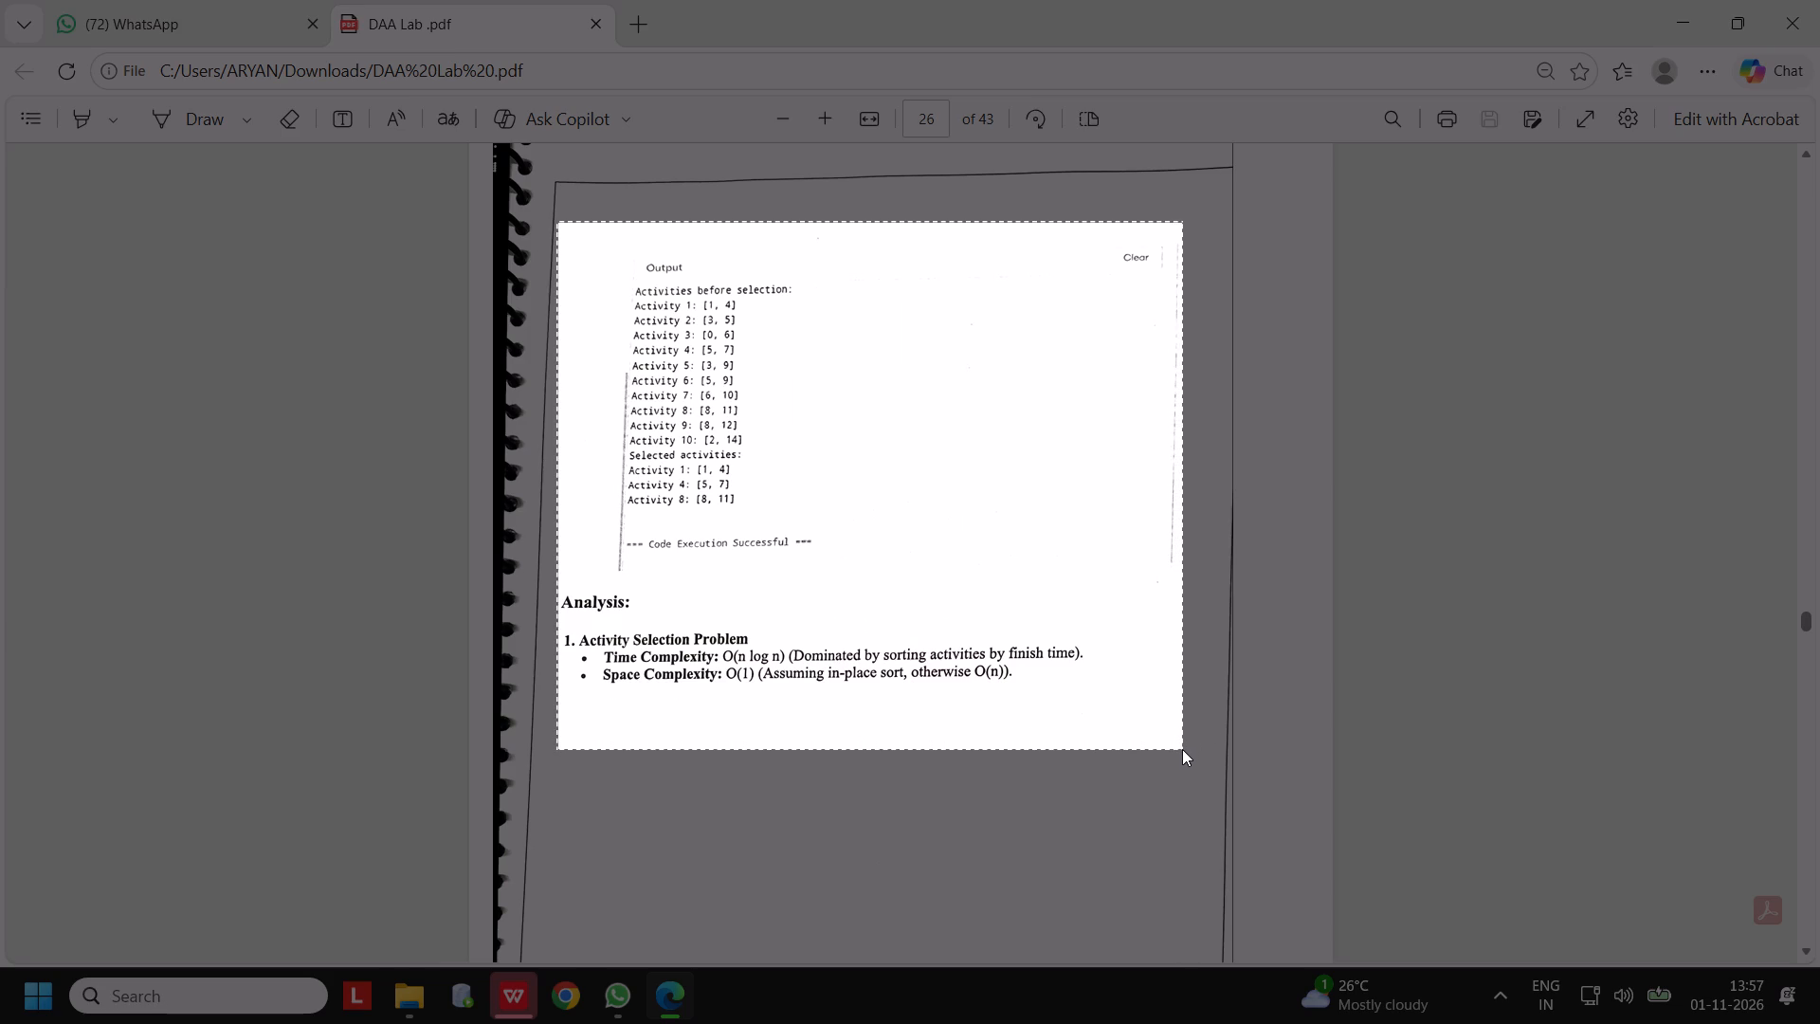
pyautogui.moveTo(1182, 749); pyautogui.dragTo(1182, 748)
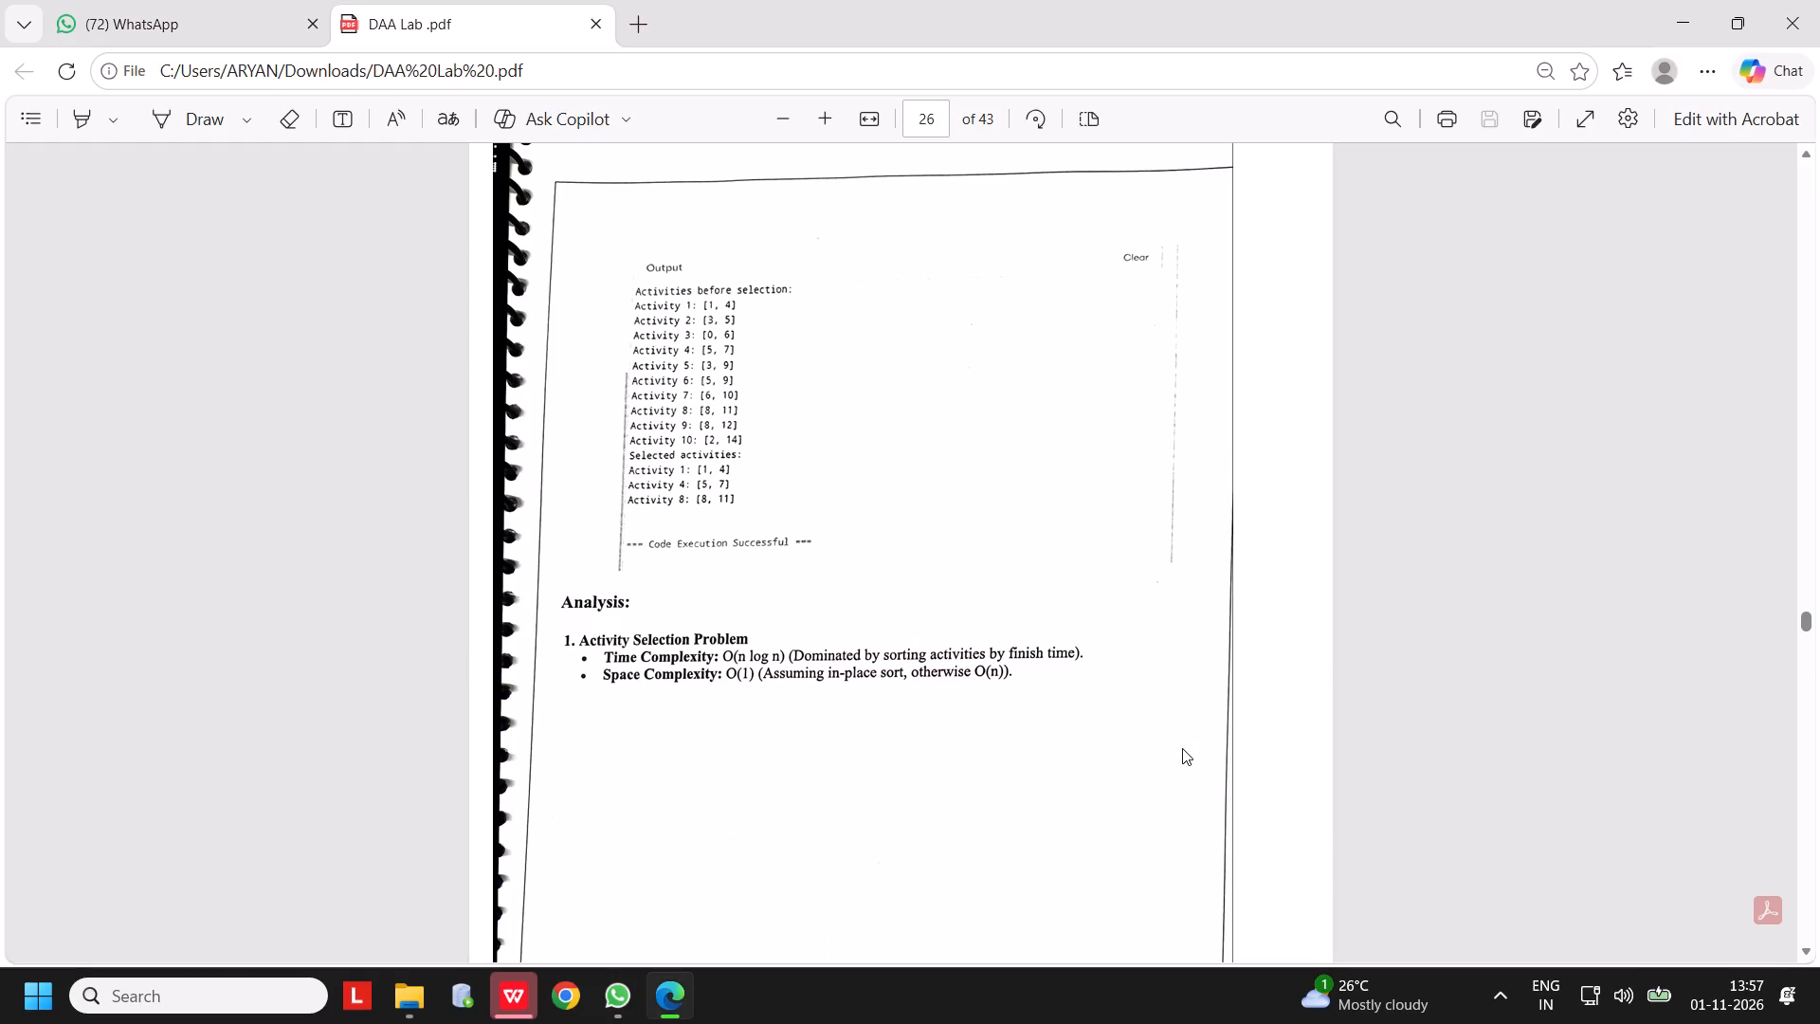
# After checking Experiment 06's title in the PDF, rename its new capture in the Screenshots folder as "6. Activity Selection Problem".
pyautogui.hotkey('alt', 'Tab')
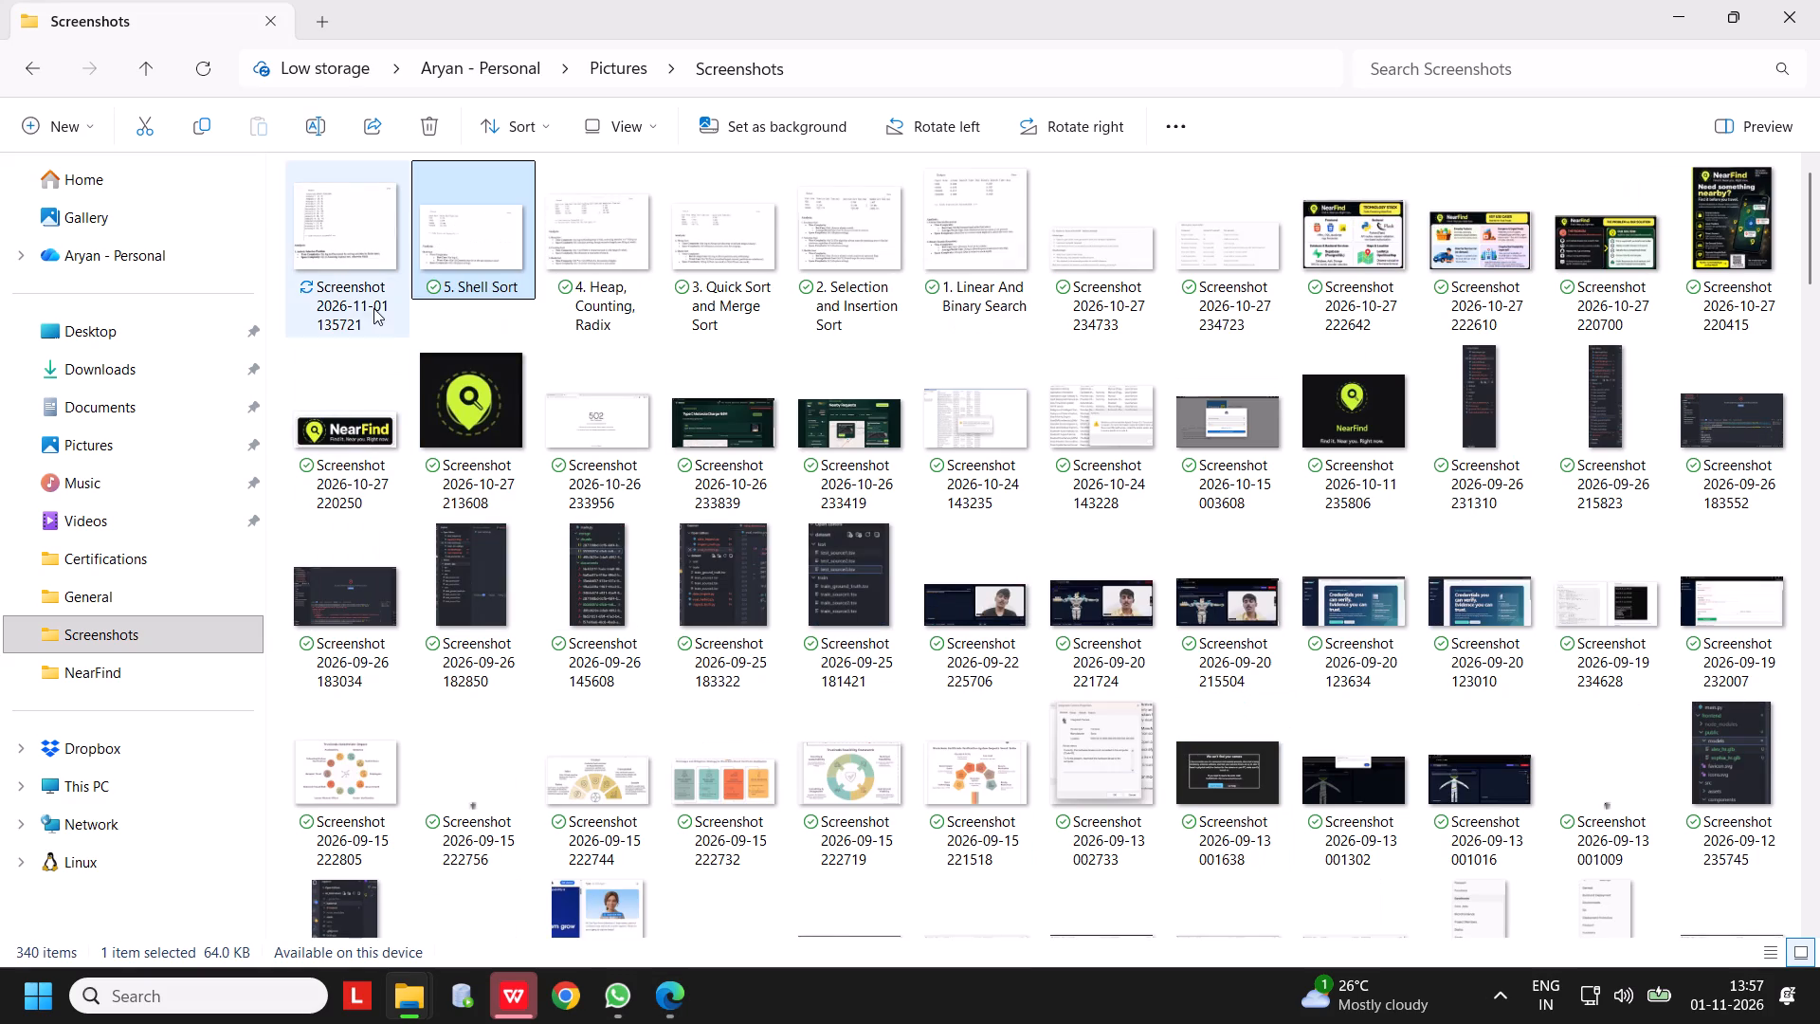
pyautogui.click(373, 300)
pyautogui.hotkey('alt', 'Tab')
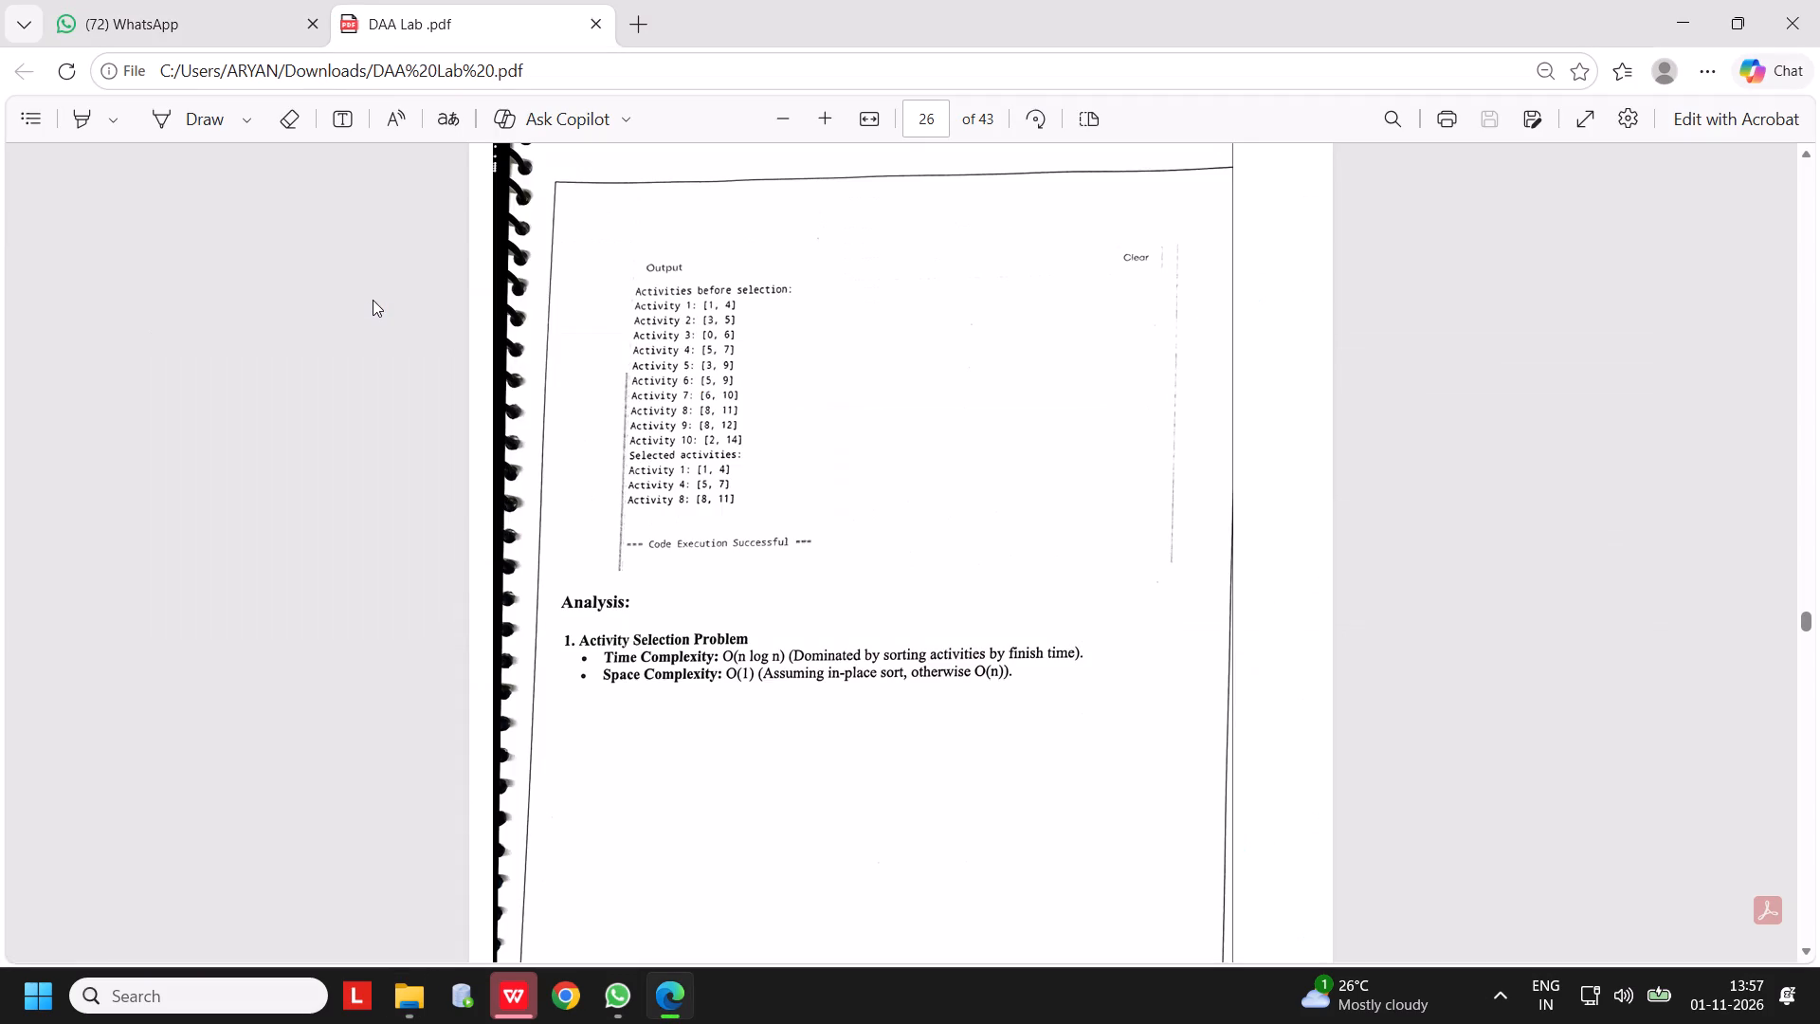
pyautogui.scroll(4, 373, 300)
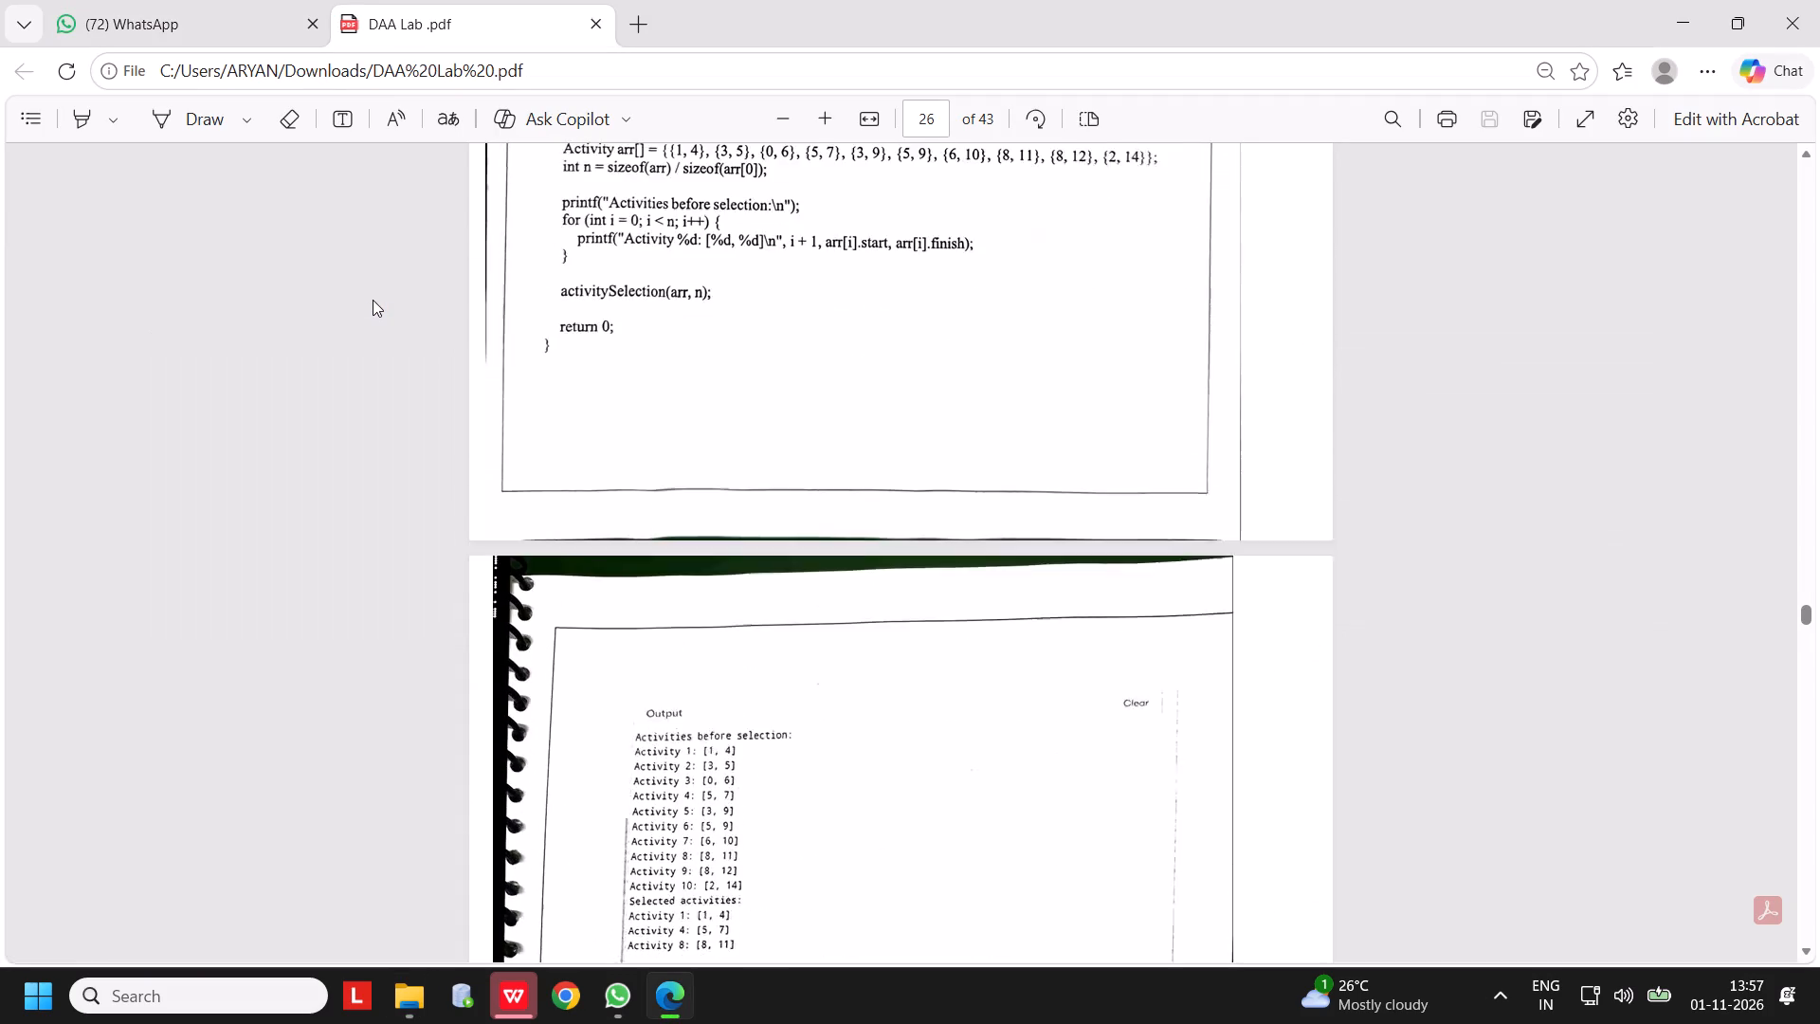
pyautogui.scroll(4, 373, 300)
pyautogui.scroll(-1, 373, 300)
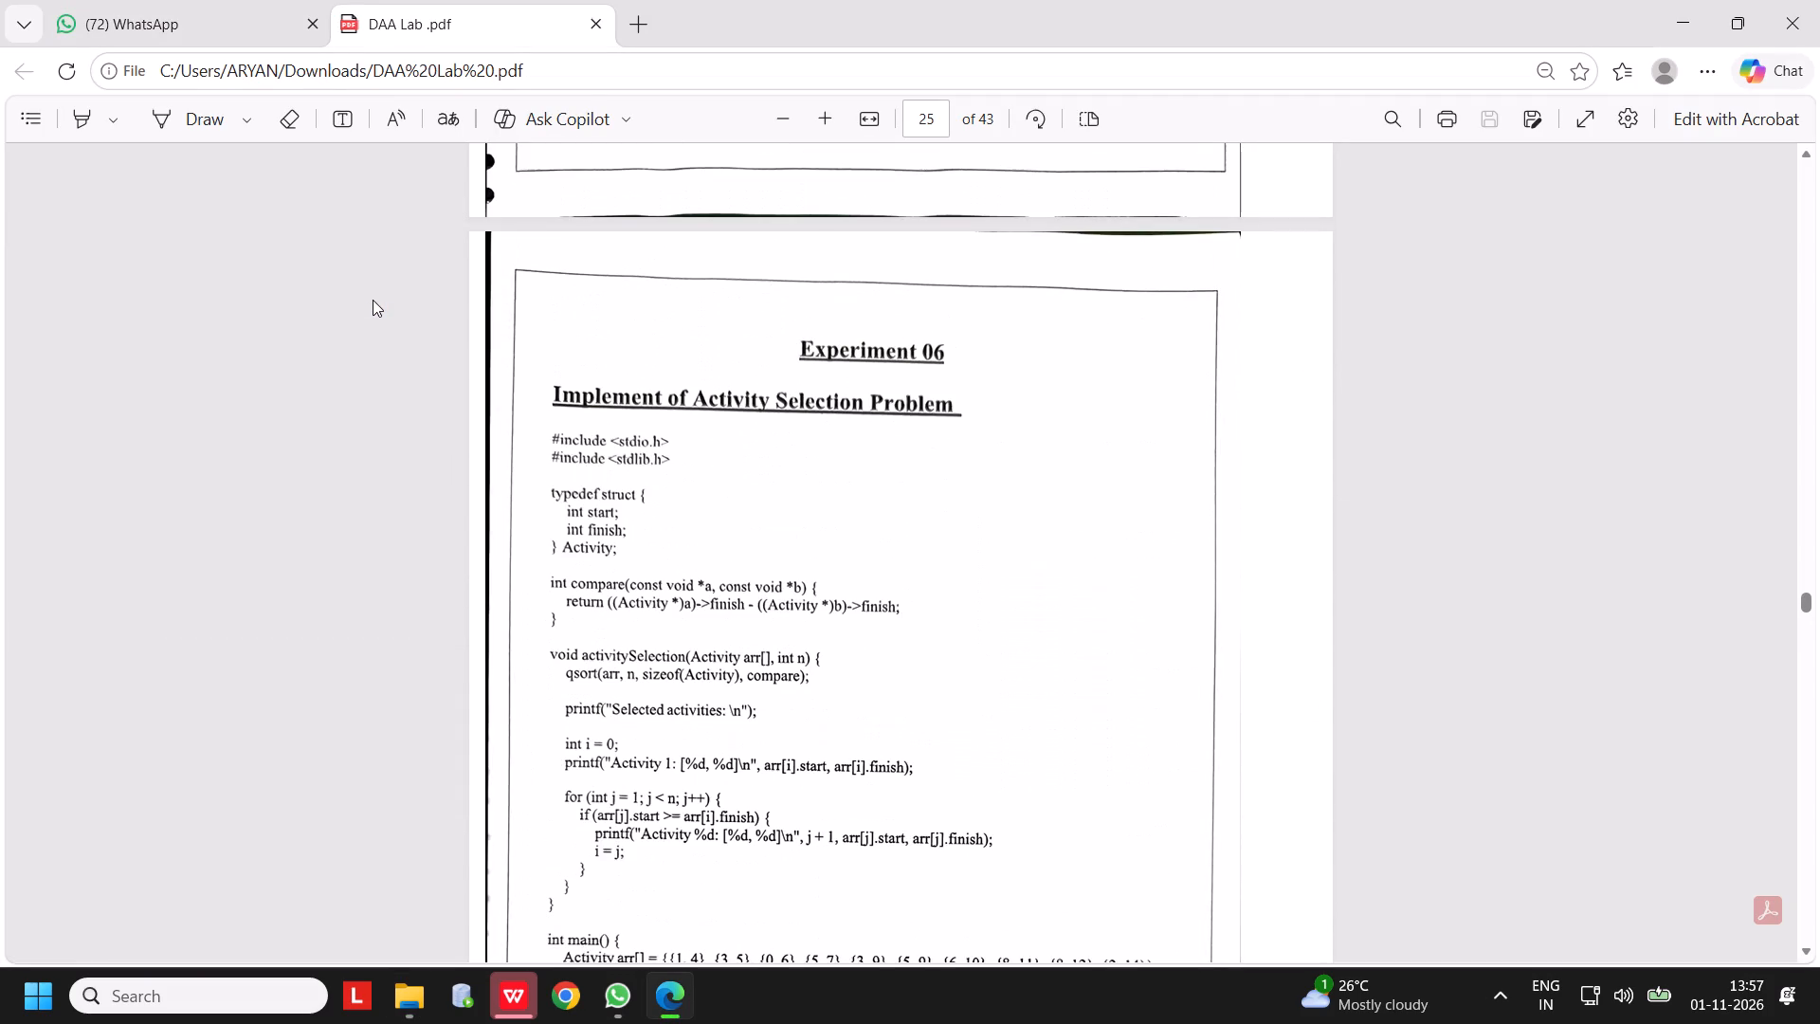
pyautogui.scroll(-1, 373, 300)
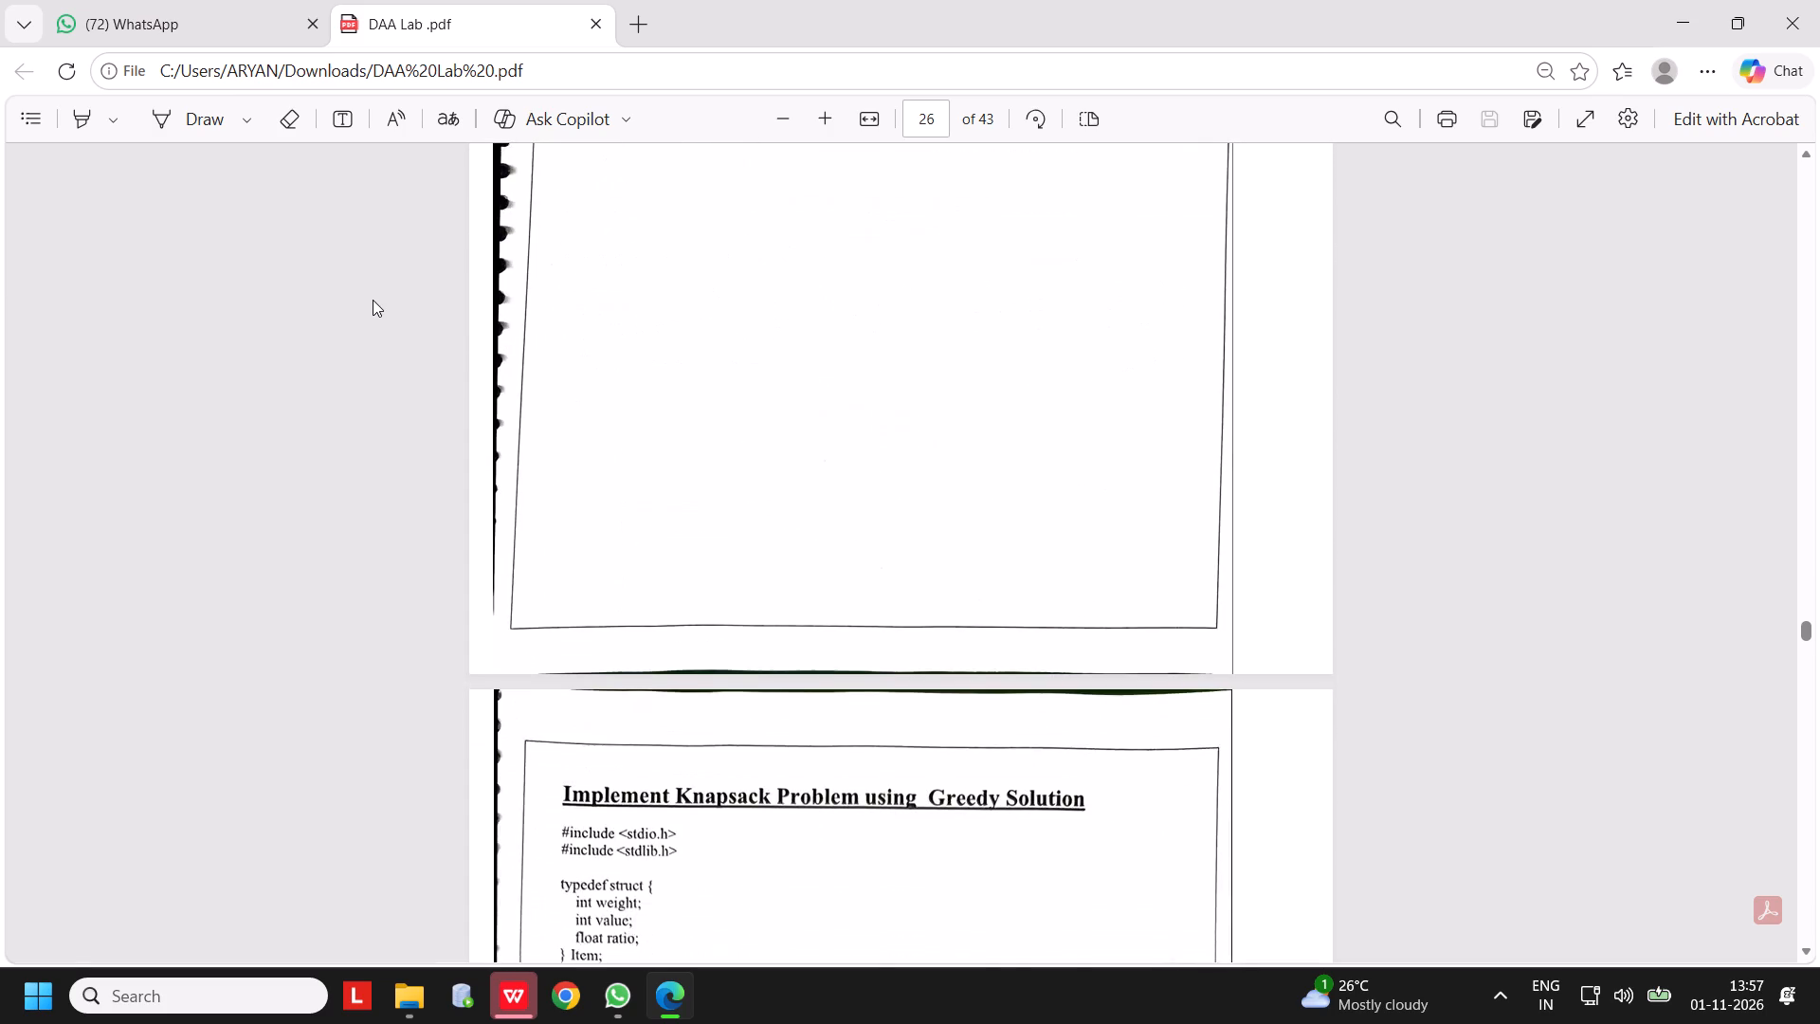
pyautogui.scroll(-1, 373, 300)
pyautogui.hotkey('alt', 'Tab')
pyautogui.rightClick(373, 300)
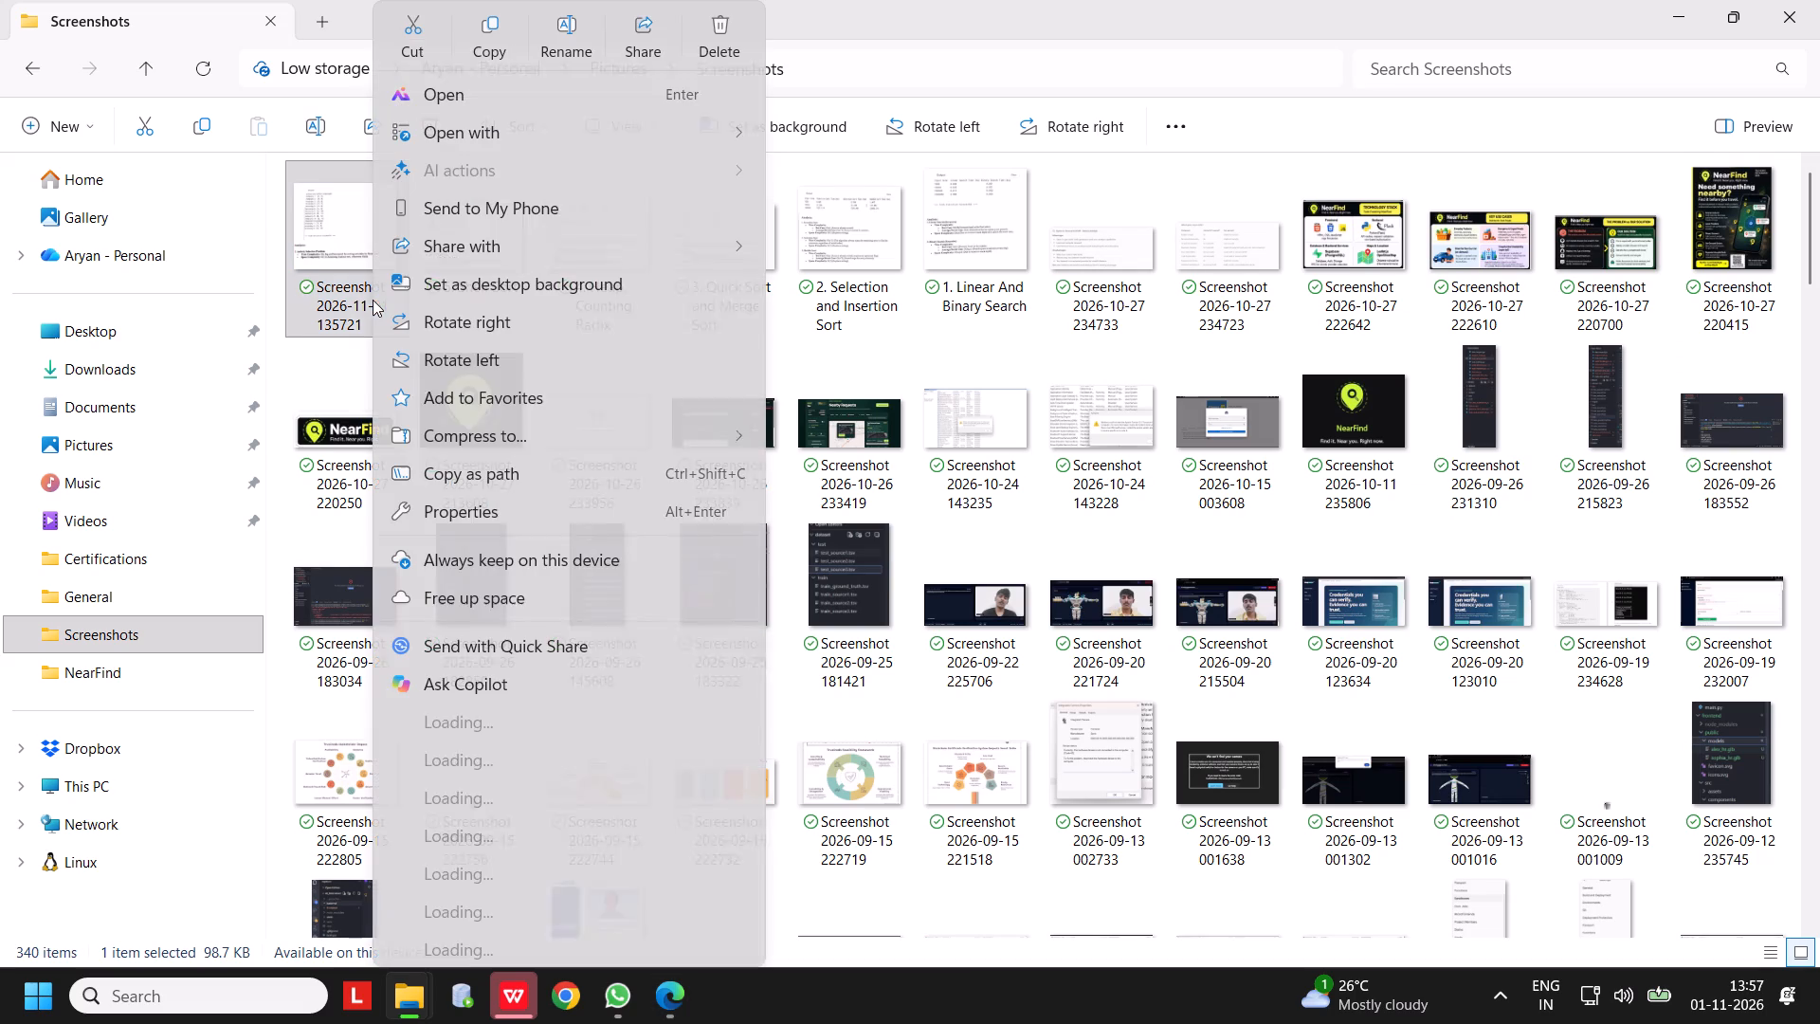
pyautogui.click(547, 29)
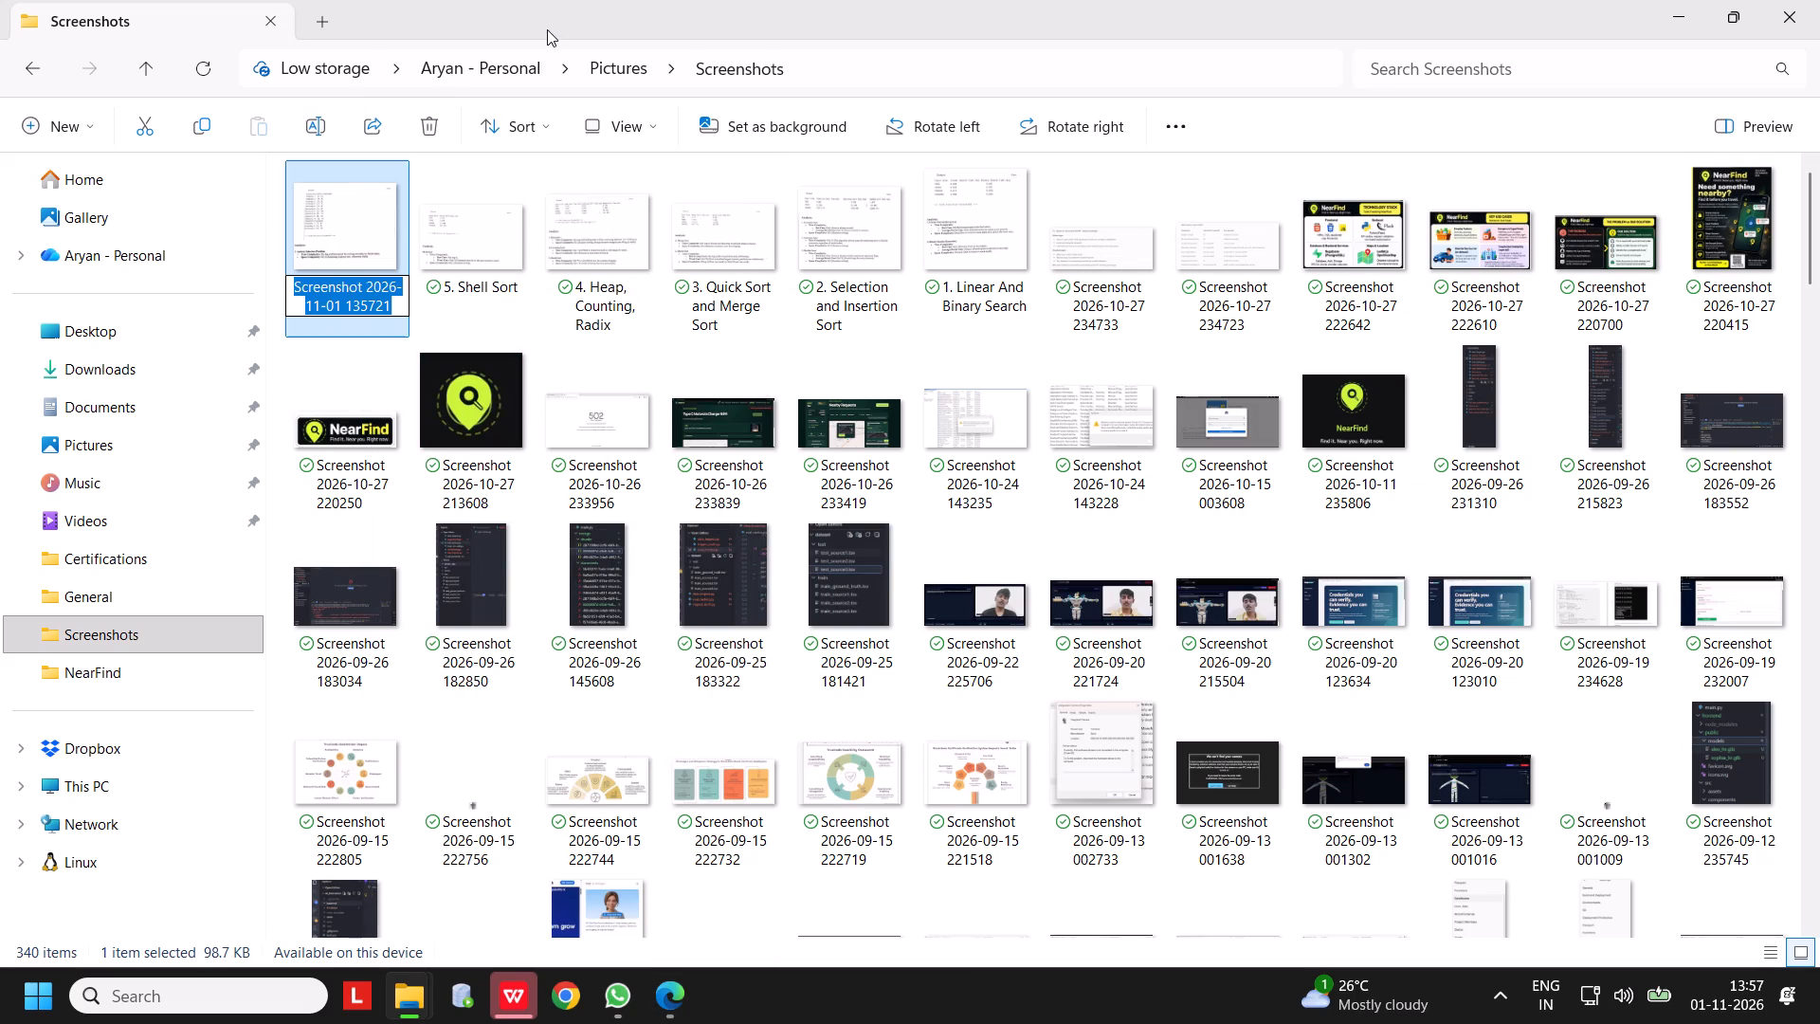
pyautogui.press('6')
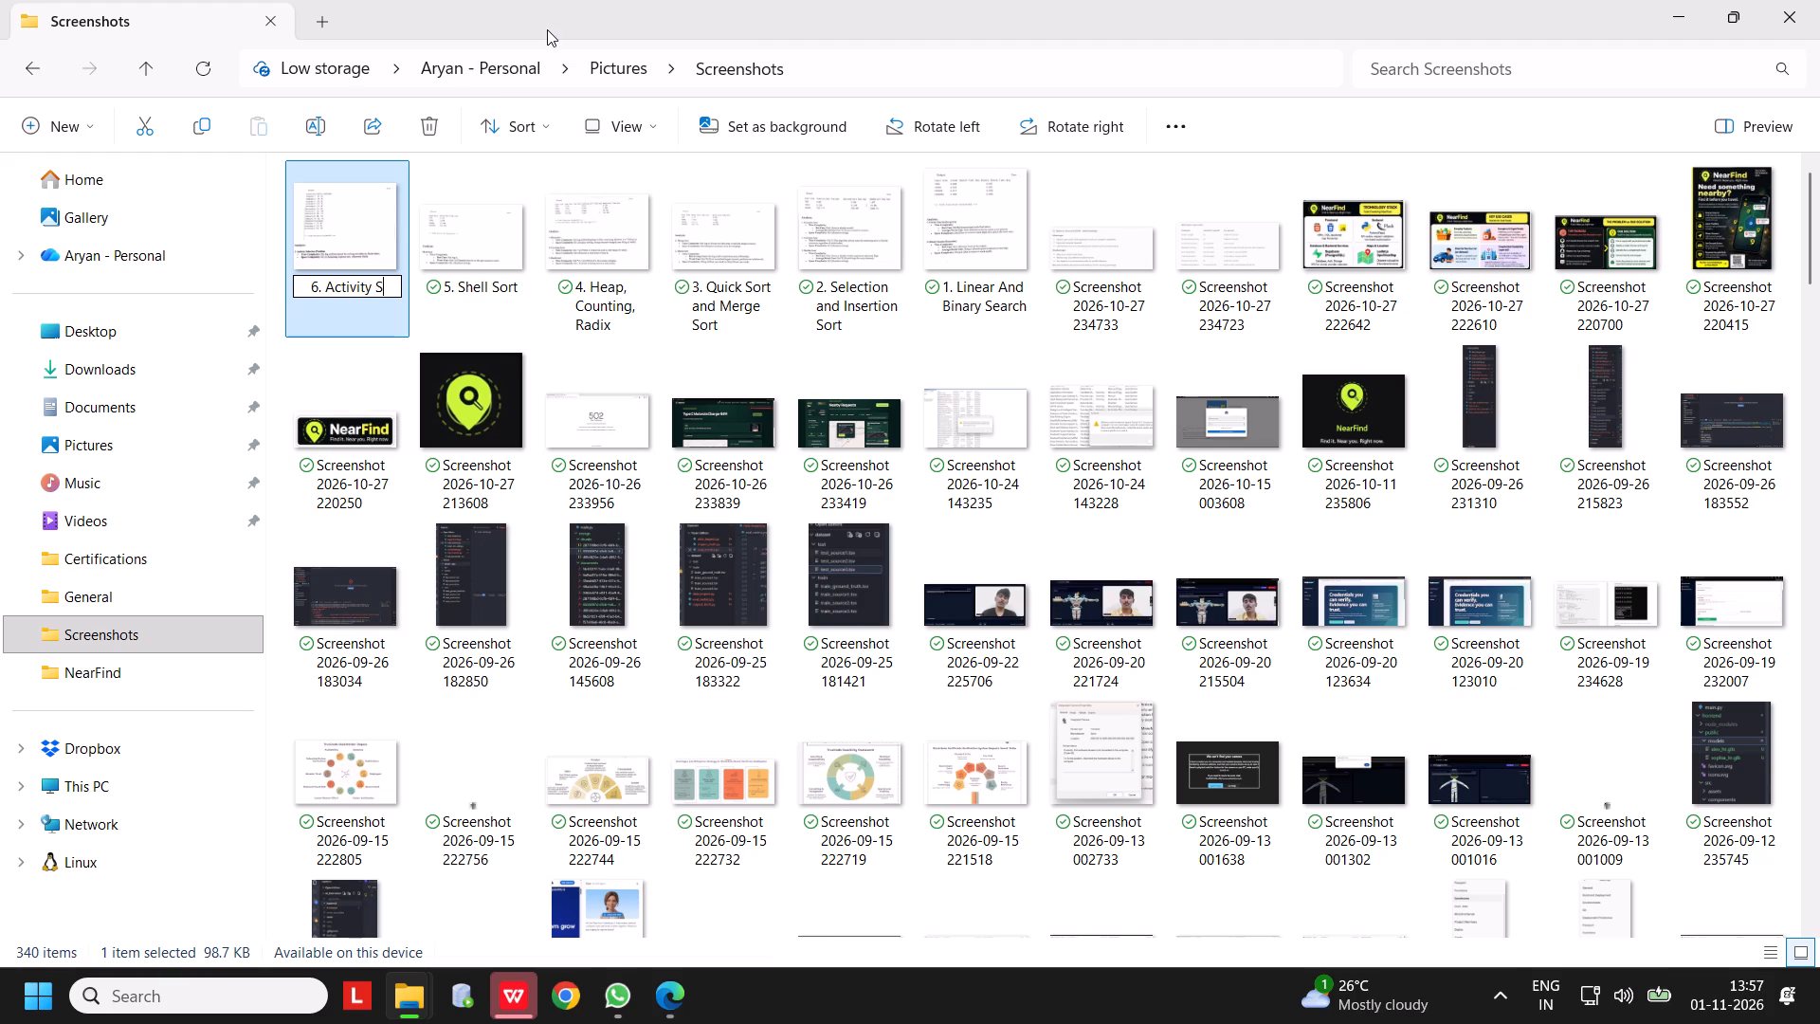
pyautogui.write('ion')
pyautogui.write('roblem')
# In the lab PDF in Edge, capture a screenshot of the fractional knapsack output and analysis on page 28.
pyautogui.hotkey('alt', 'Tab')
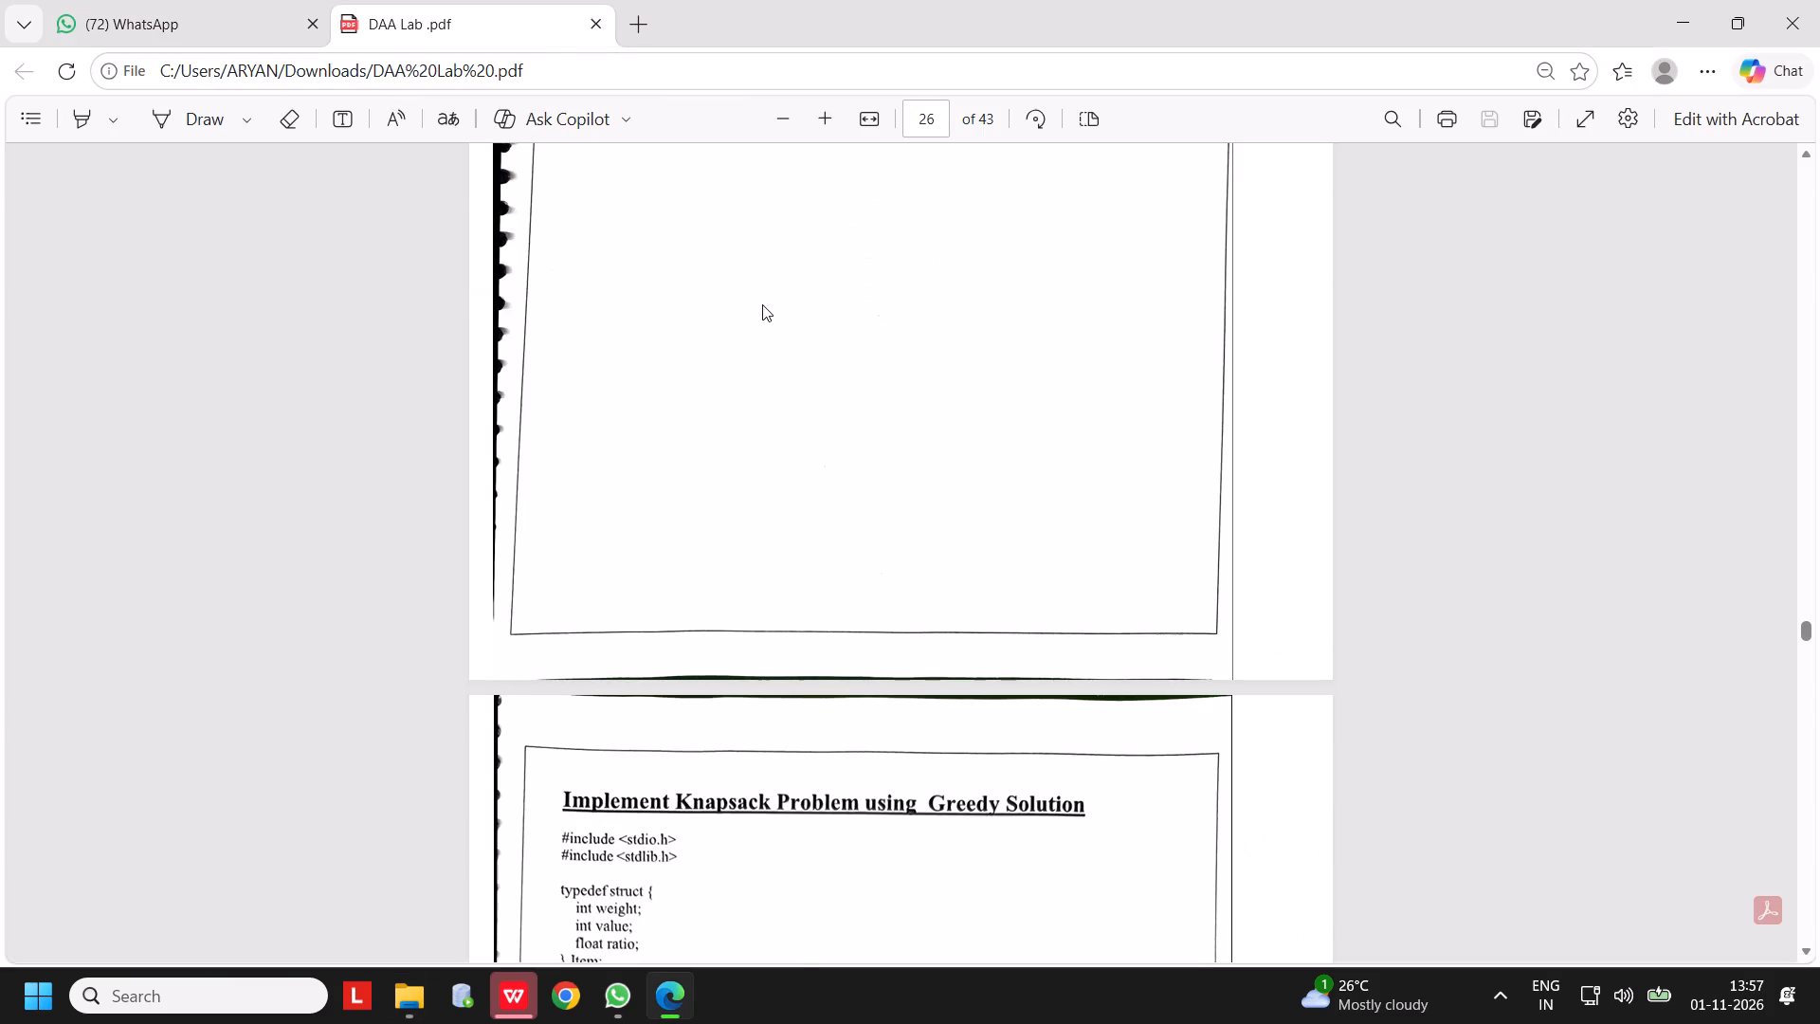
pyautogui.scroll(-7, 762, 304)
pyautogui.scroll(1, 762, 304)
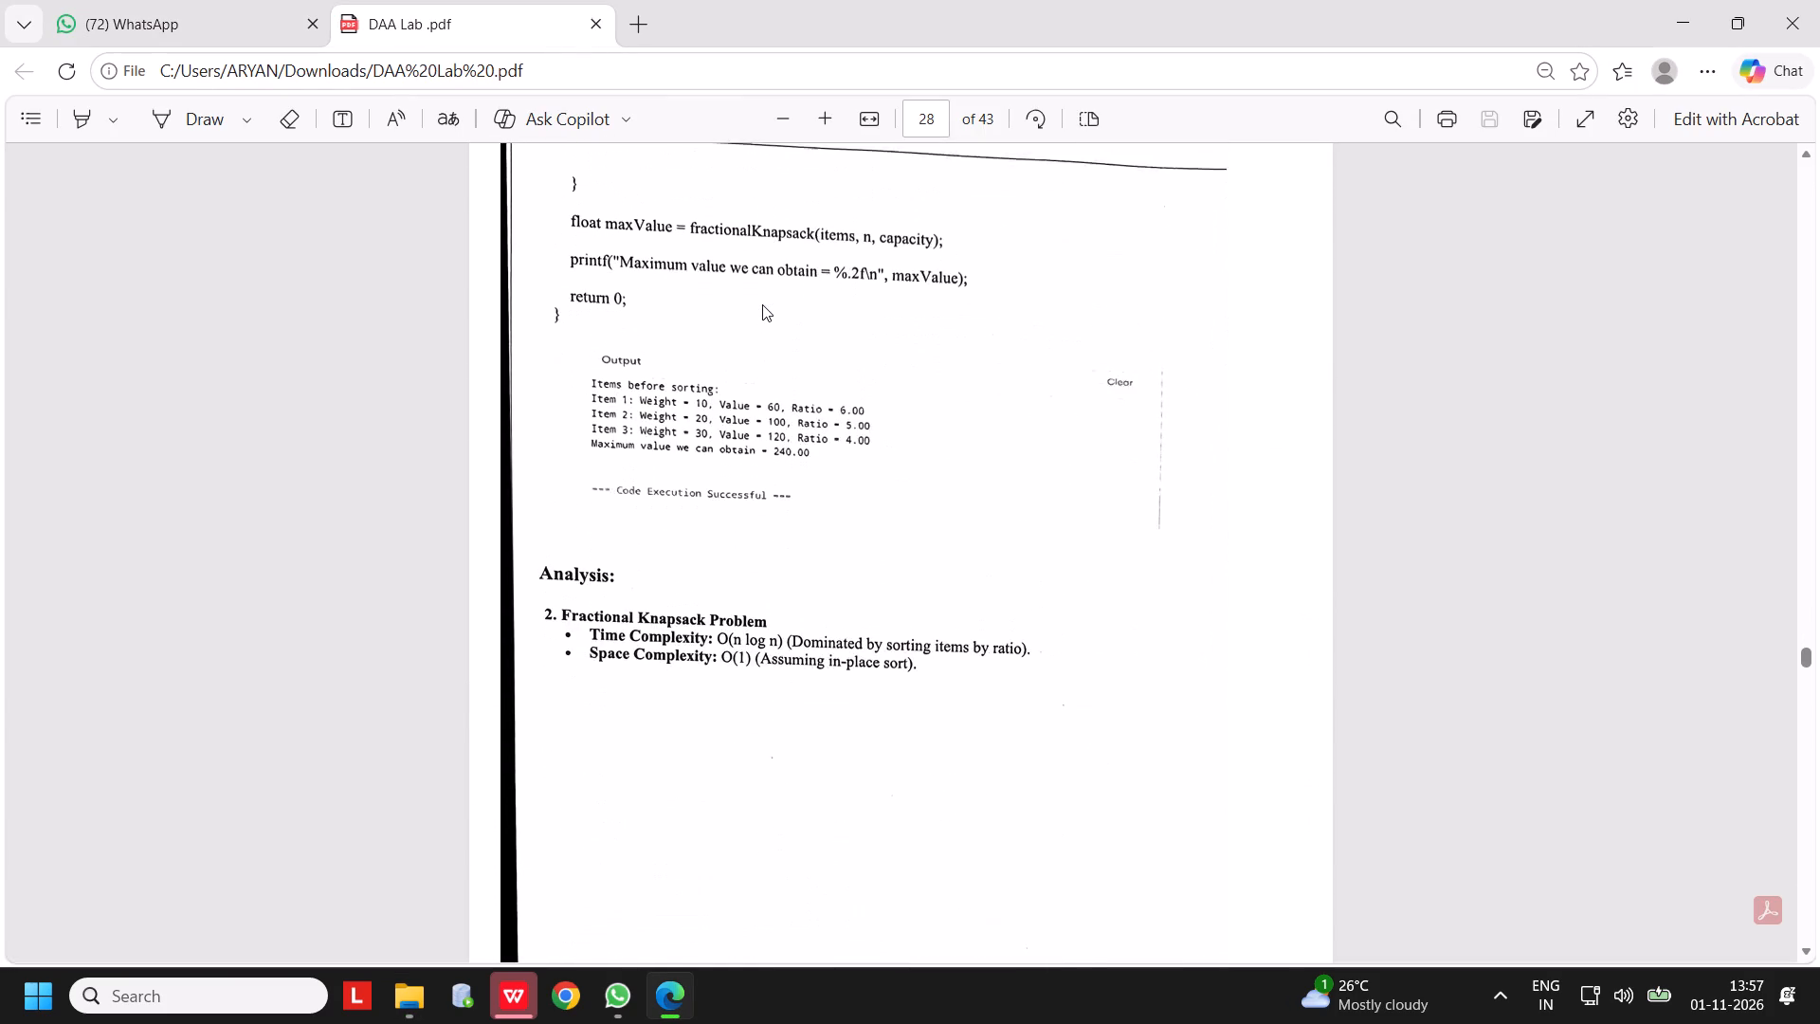
pyautogui.scroll(1, 762, 304)
pyautogui.press('shift+super+s')
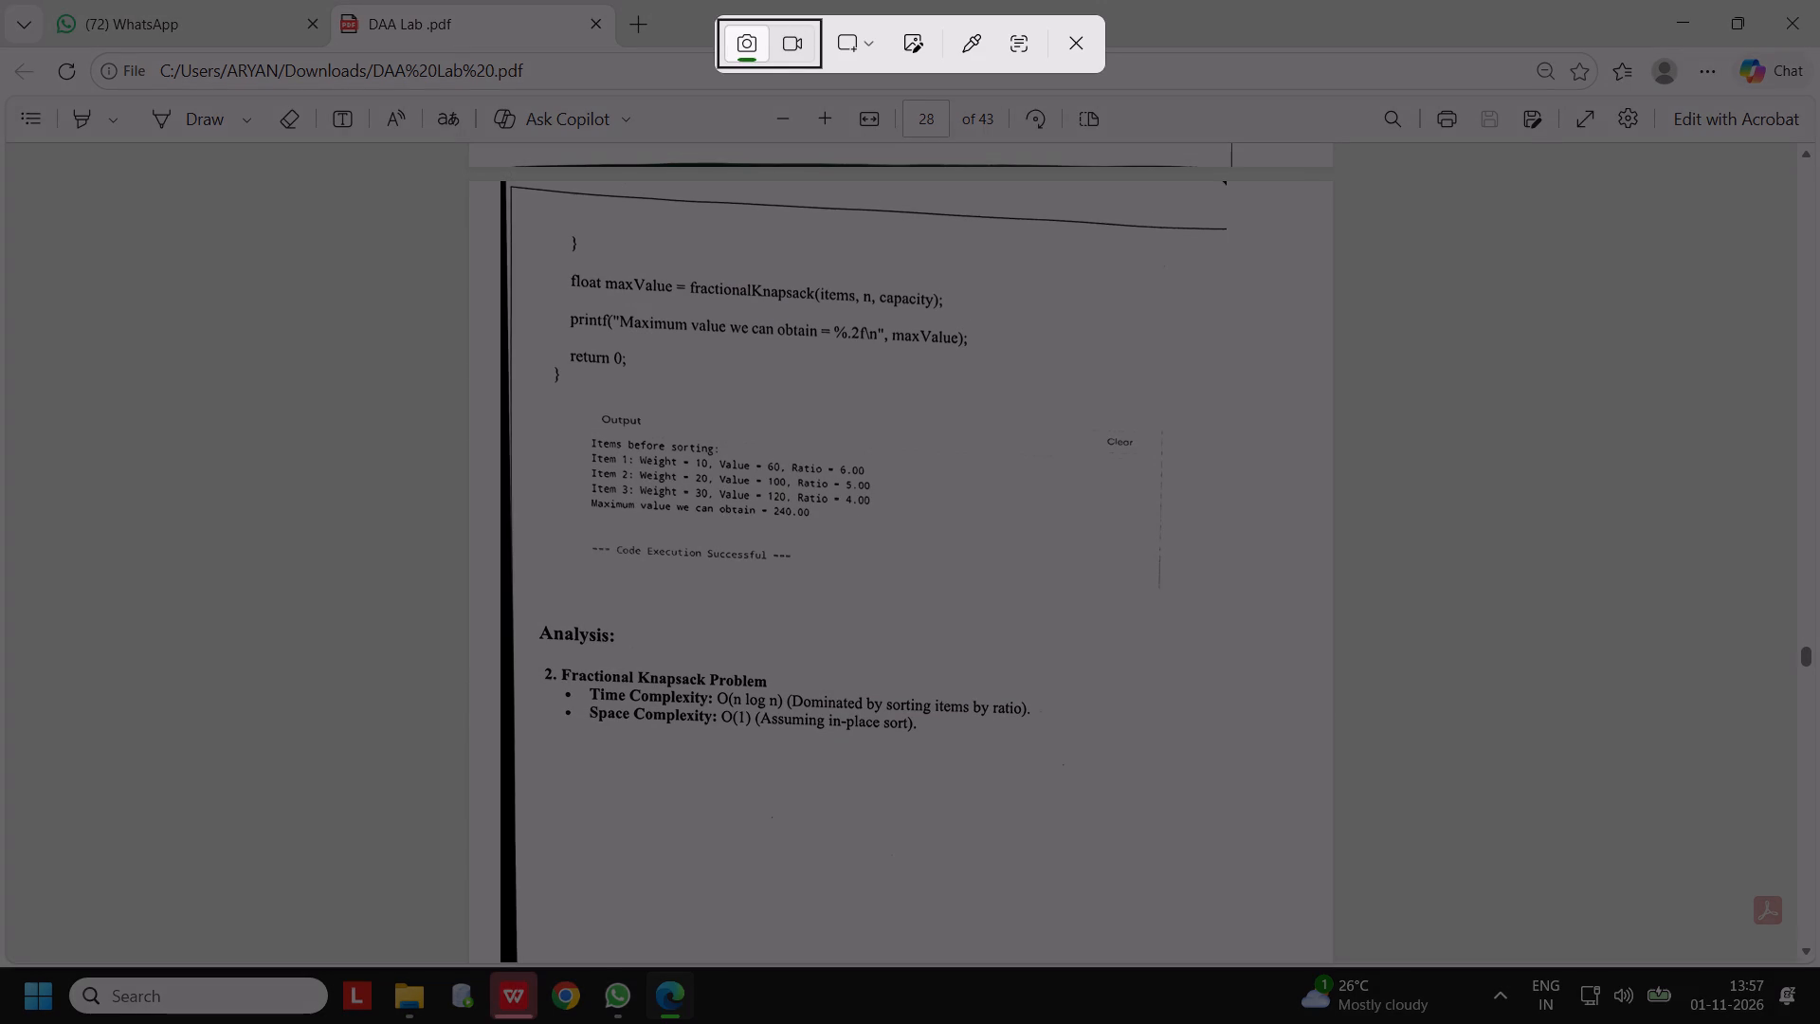
pyautogui.moveTo(518, 398); pyautogui.dragTo(1231, 760)
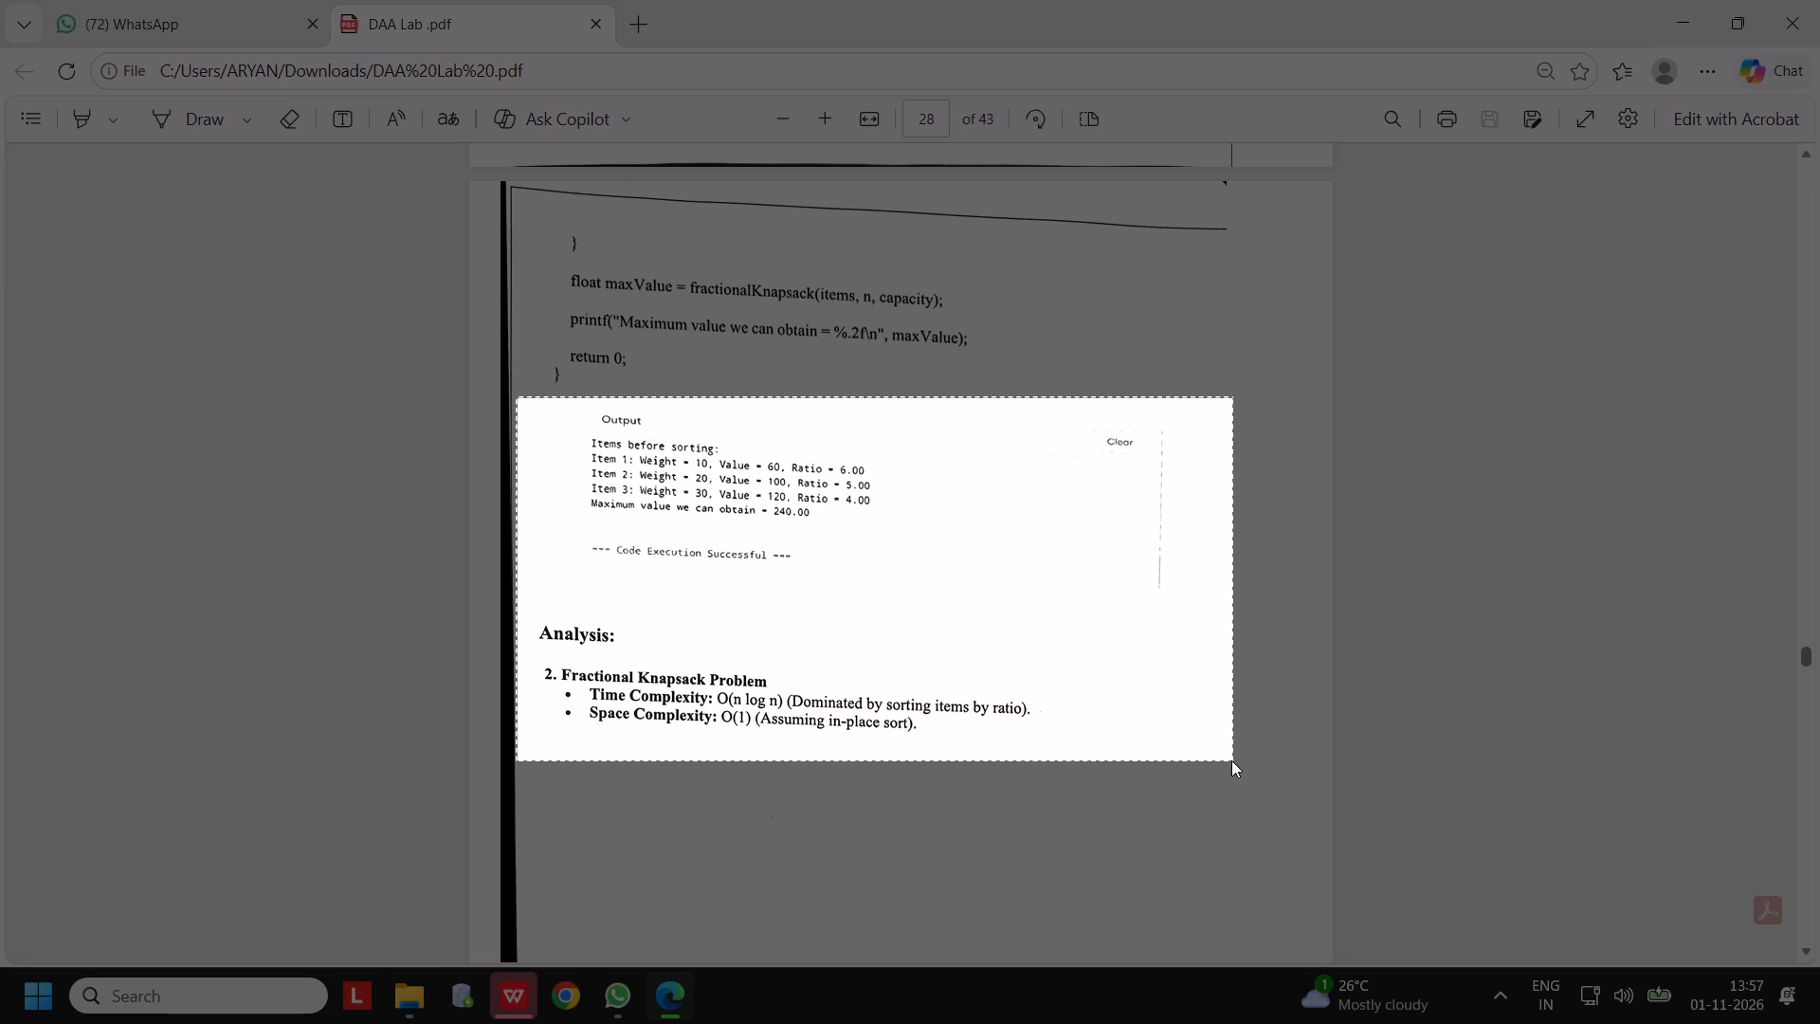
pyautogui.moveTo(1231, 760); pyautogui.dragTo(1189, 759)
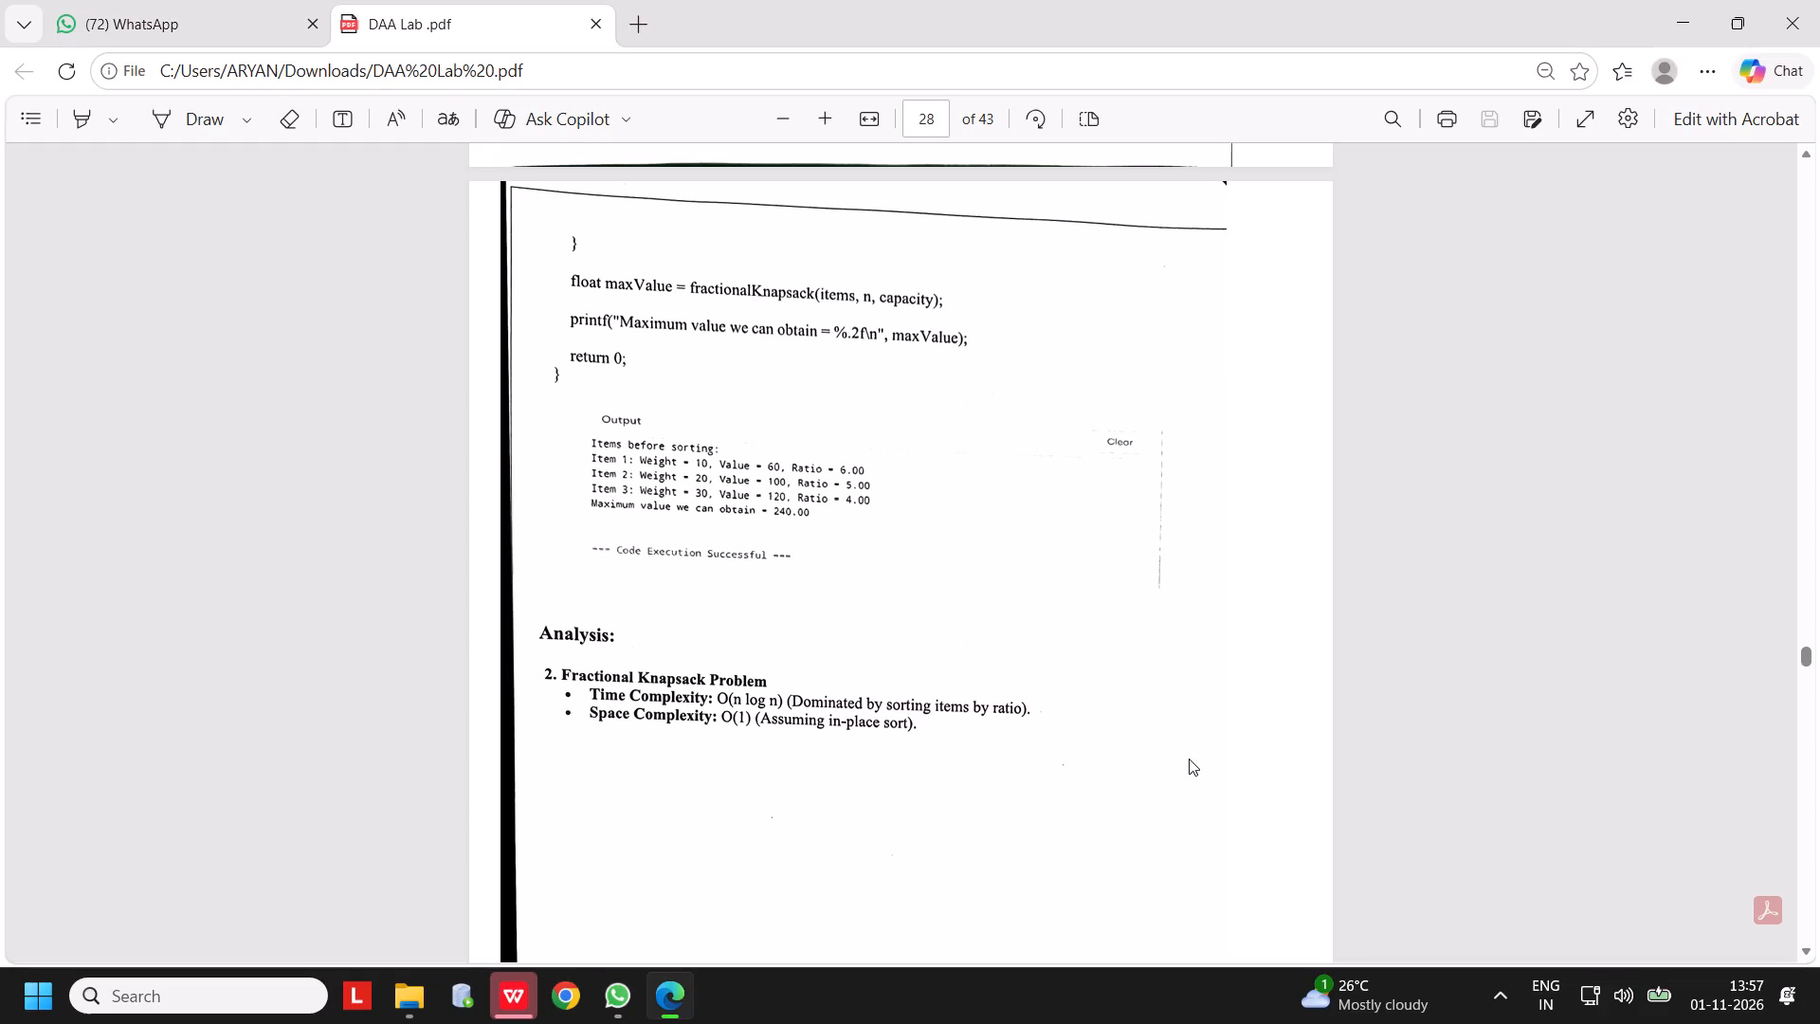
# In File Explorer's Screenshots folder, rename the newest capture as "7. Fractional Knapsack Problem".
pyautogui.hotkey('alt', 'Tab')
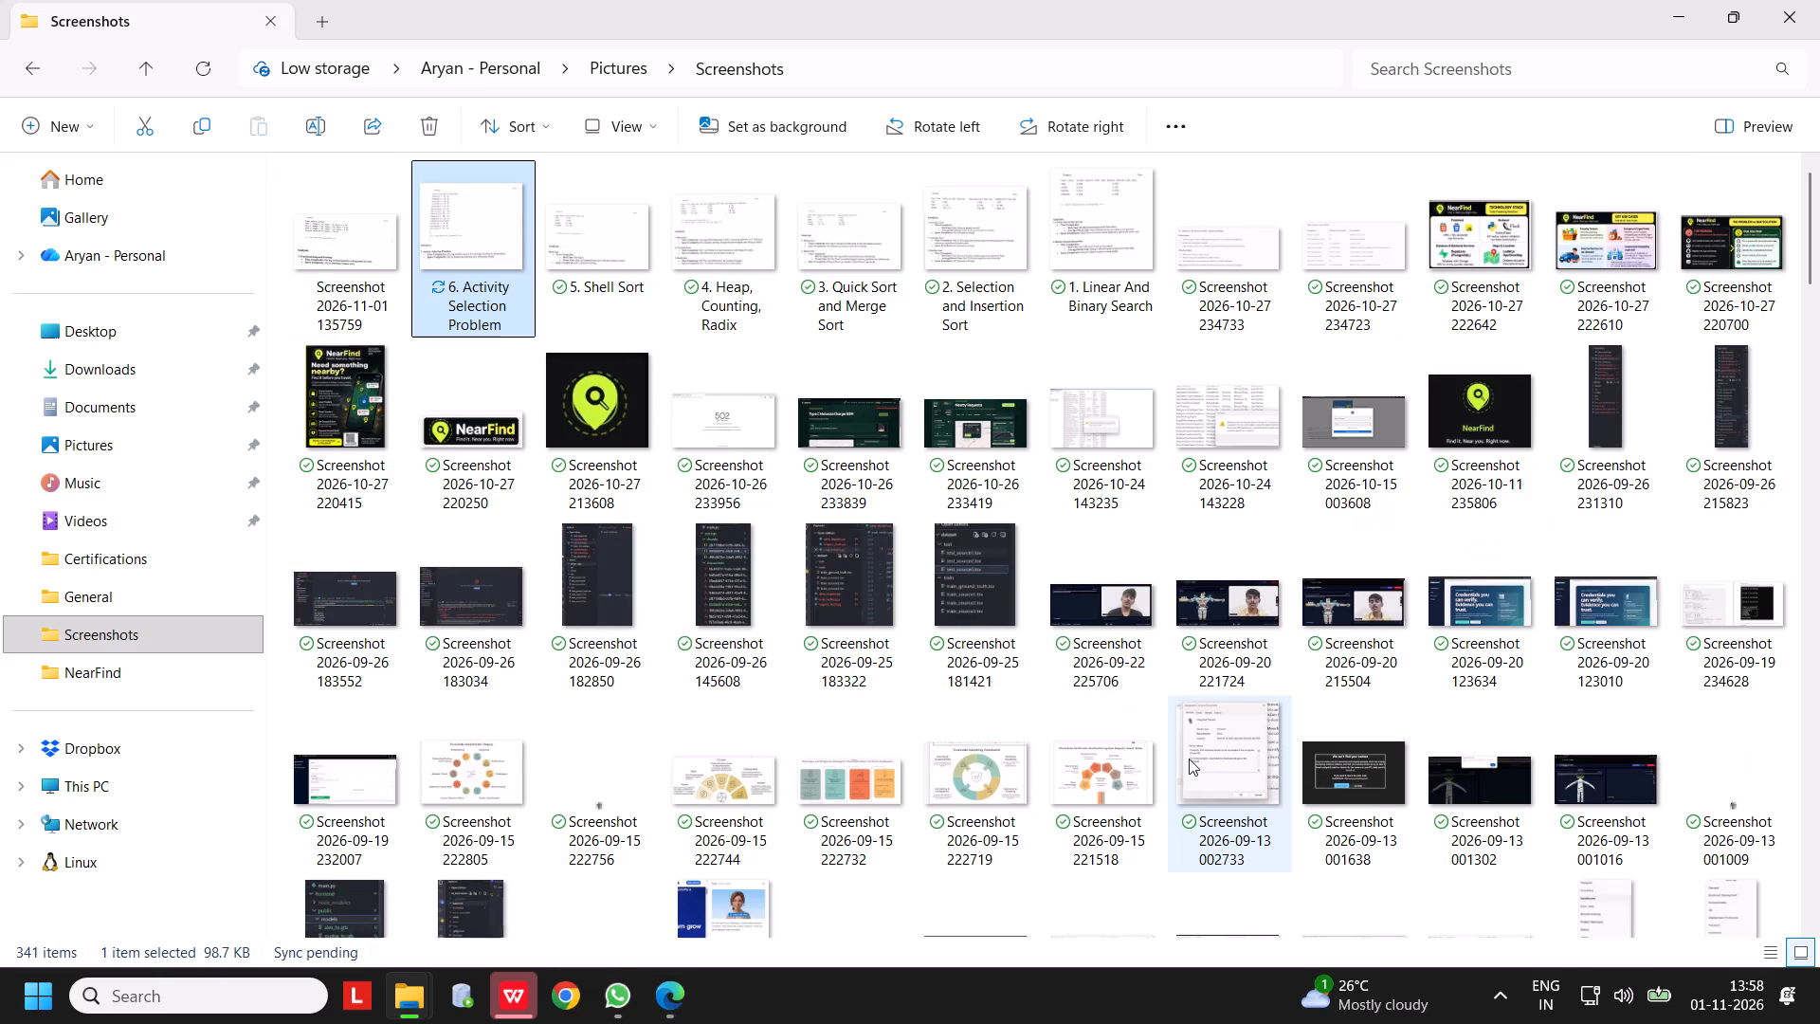
pyautogui.click(361, 268)
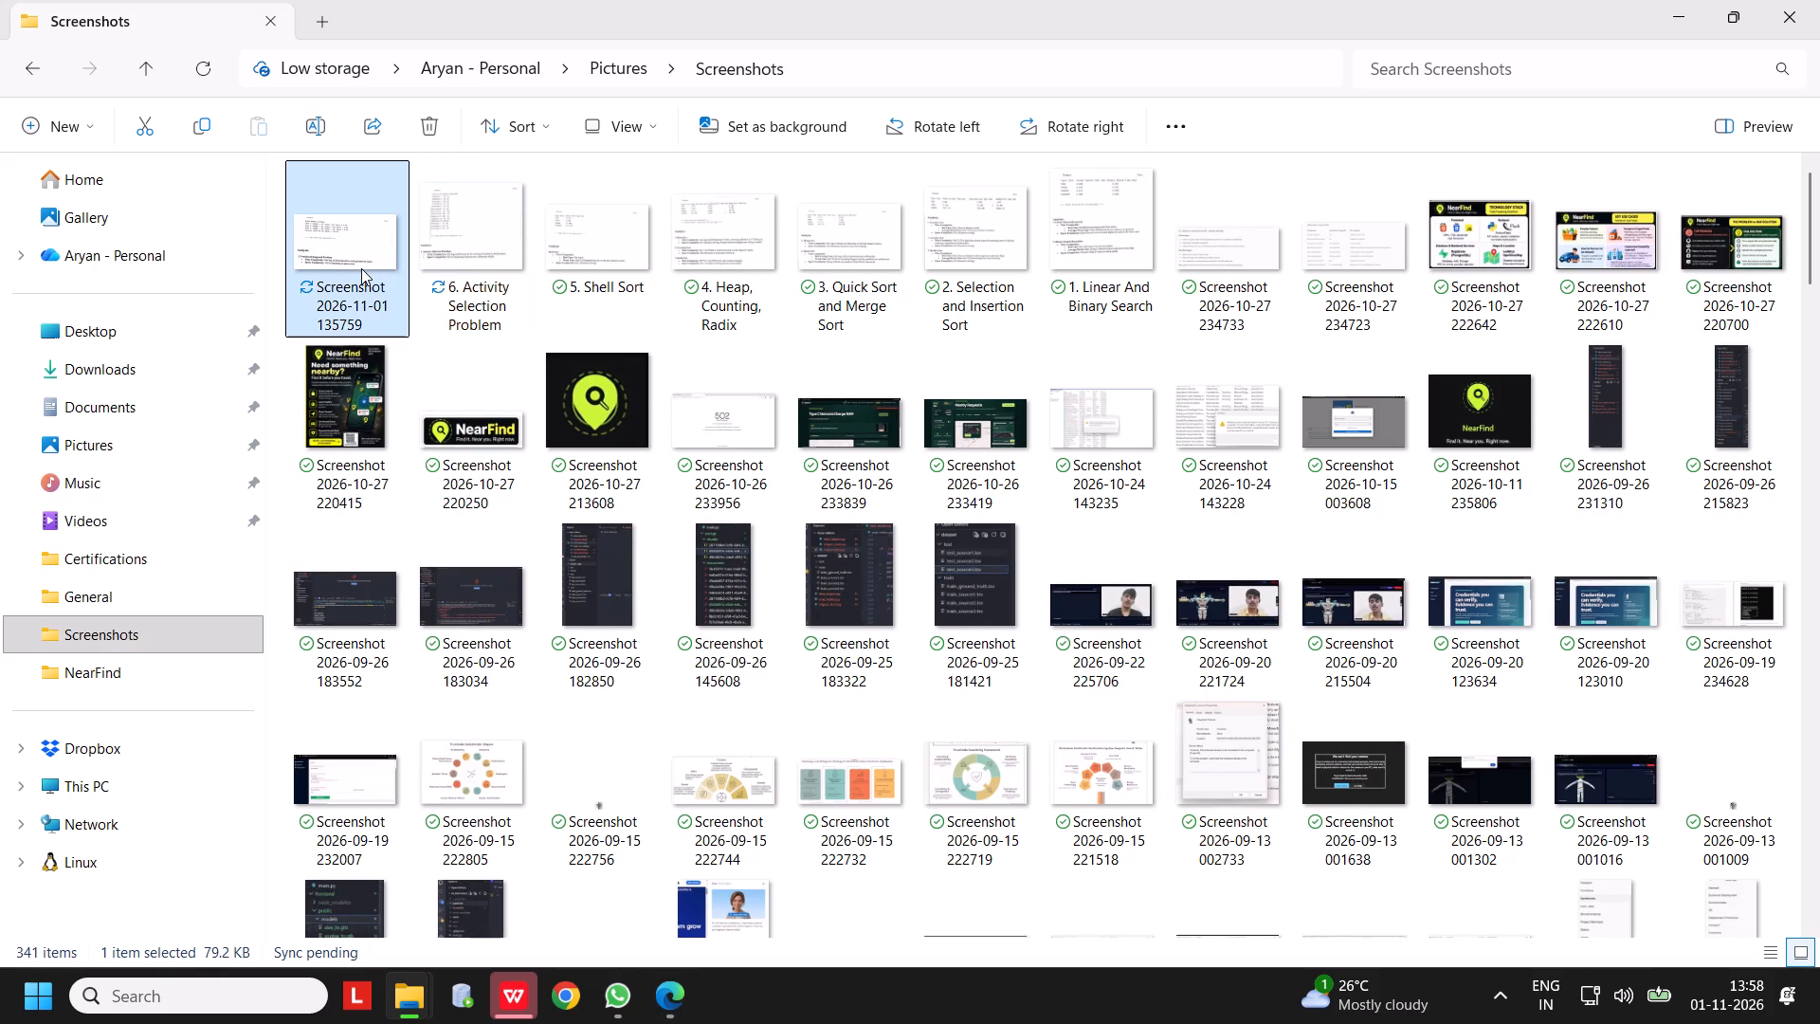
pyautogui.rightClick(361, 268)
pyautogui.click(565, 42)
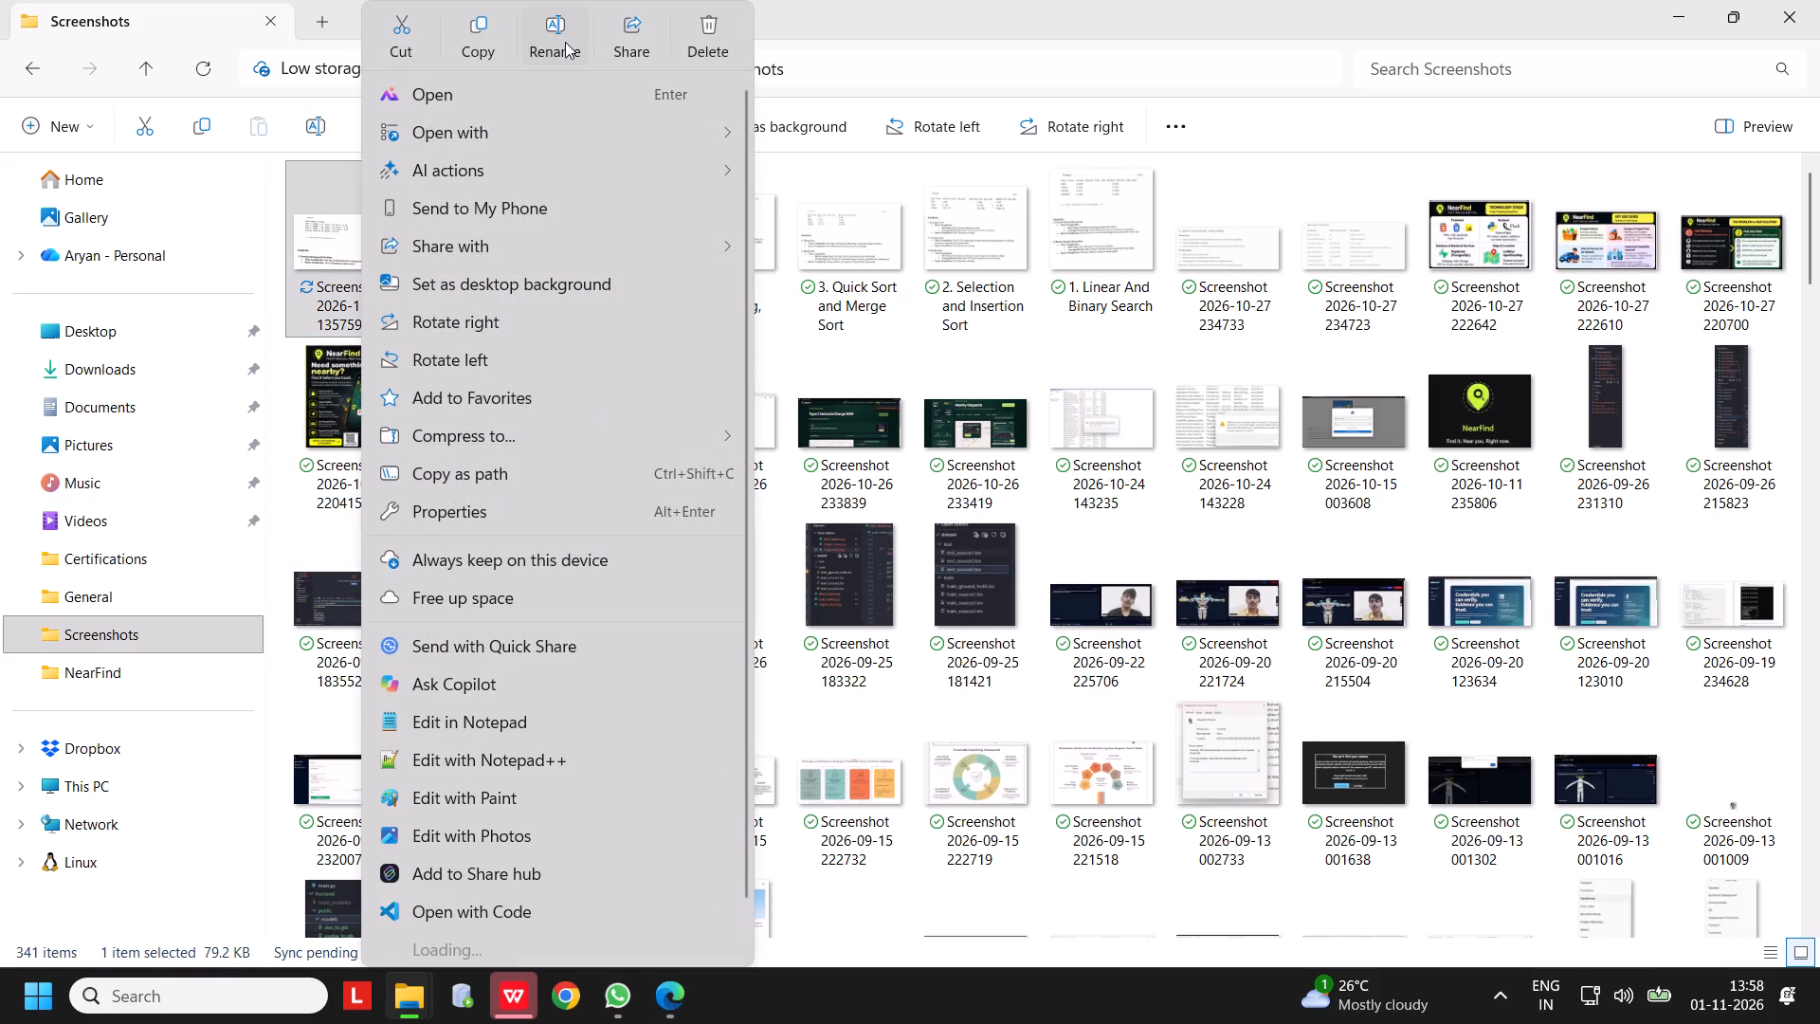
pyautogui.write('7.')
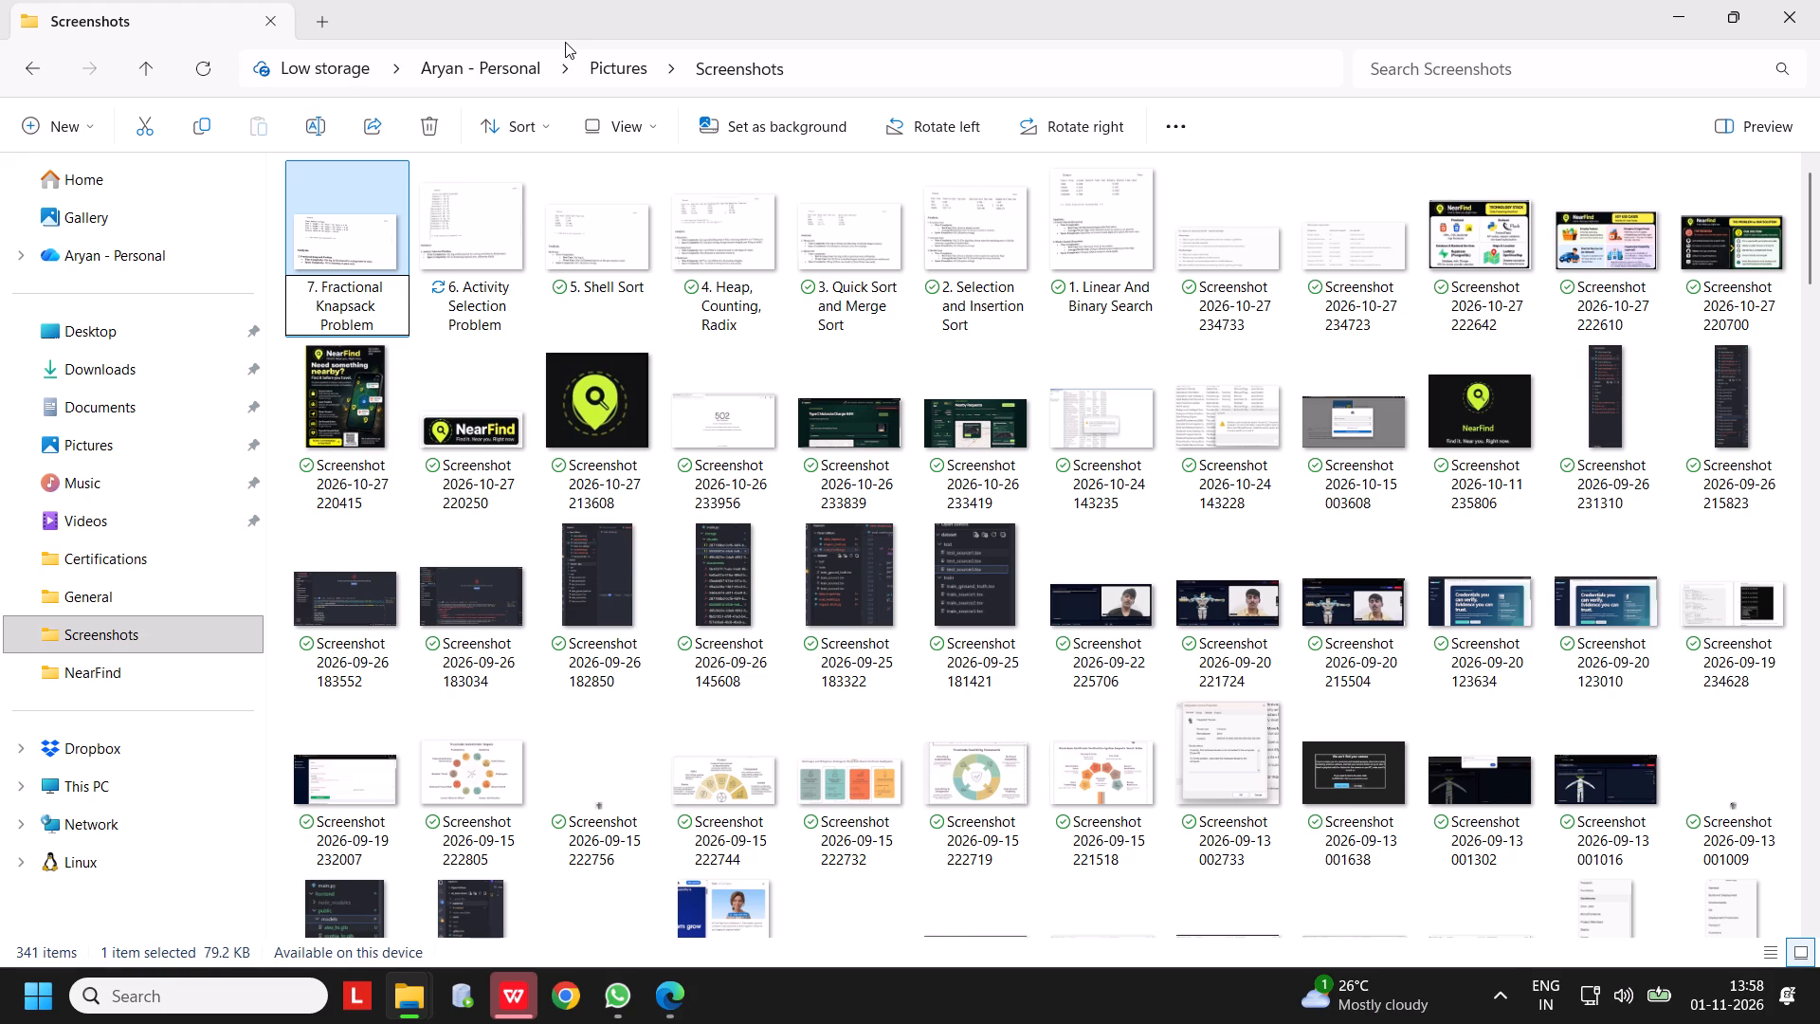
# Back in the lab PDF in Edge, capture a screenshot of Experiment 07's 0/1 Knapsack output and analysis on page 30.
pyautogui.hotkey('alt', 'Tab')
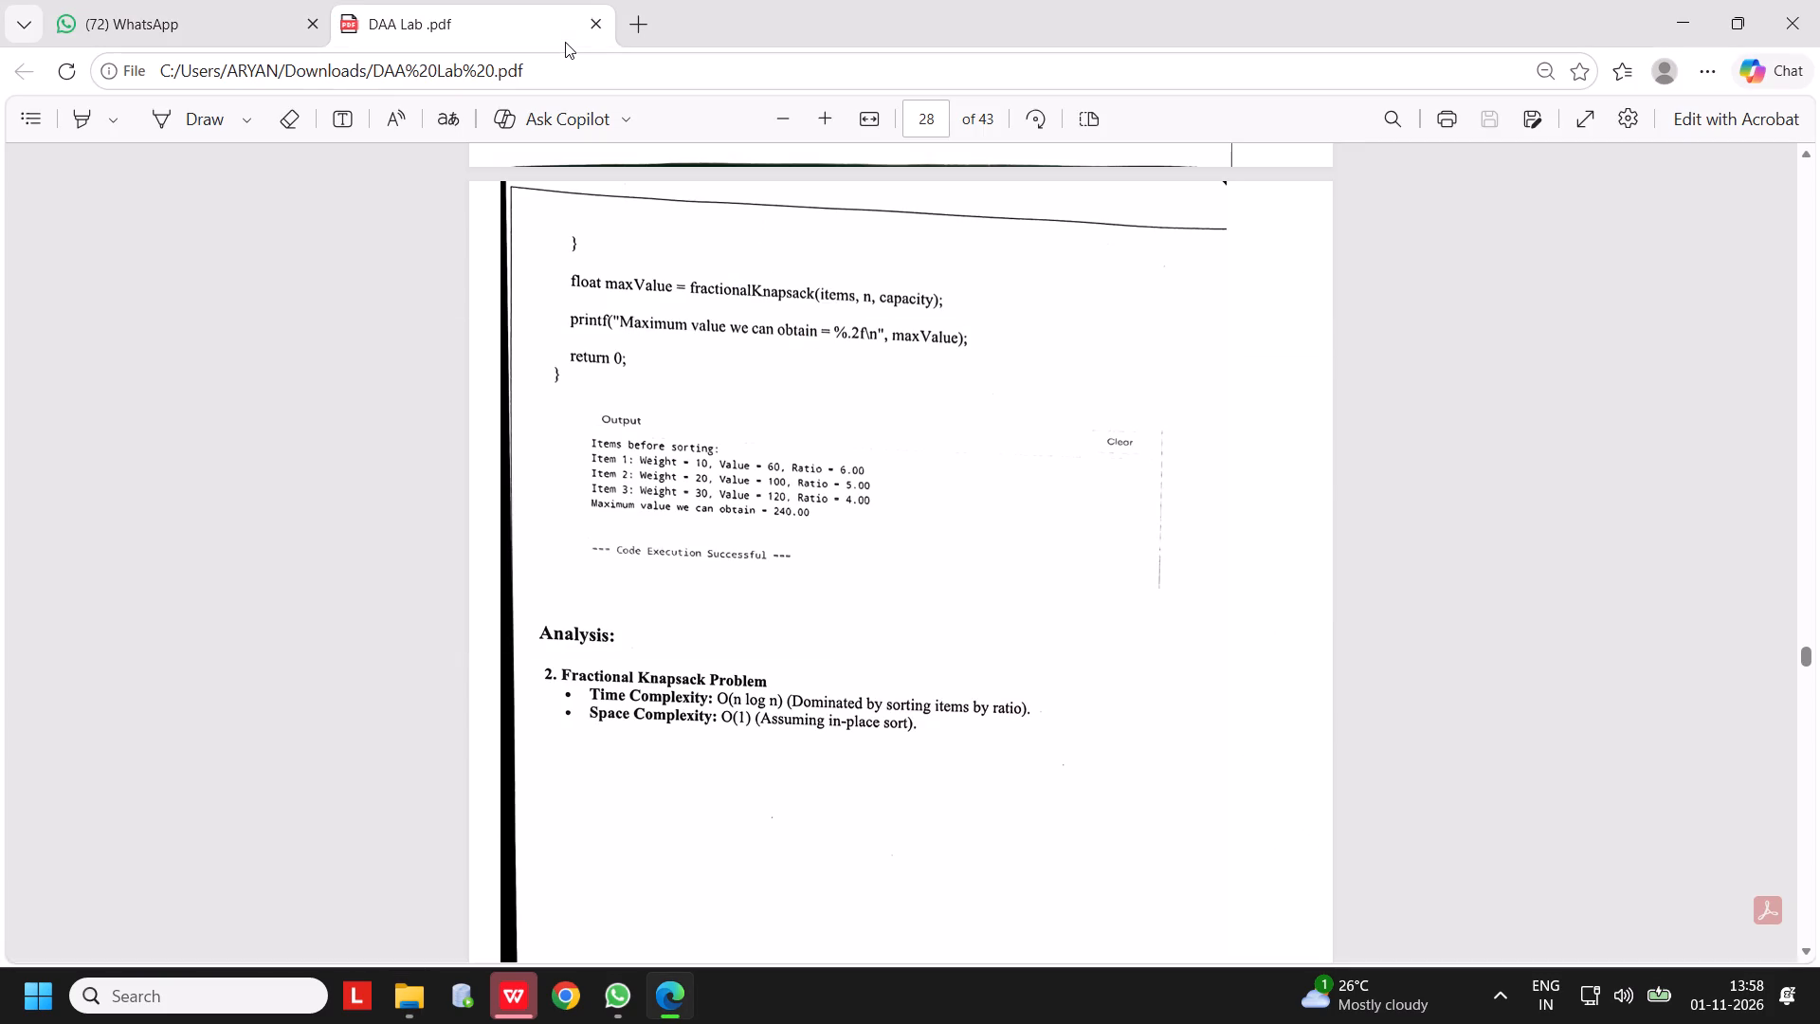
pyautogui.scroll(-3, 721, 75)
pyautogui.scroll(-2, 836, 519)
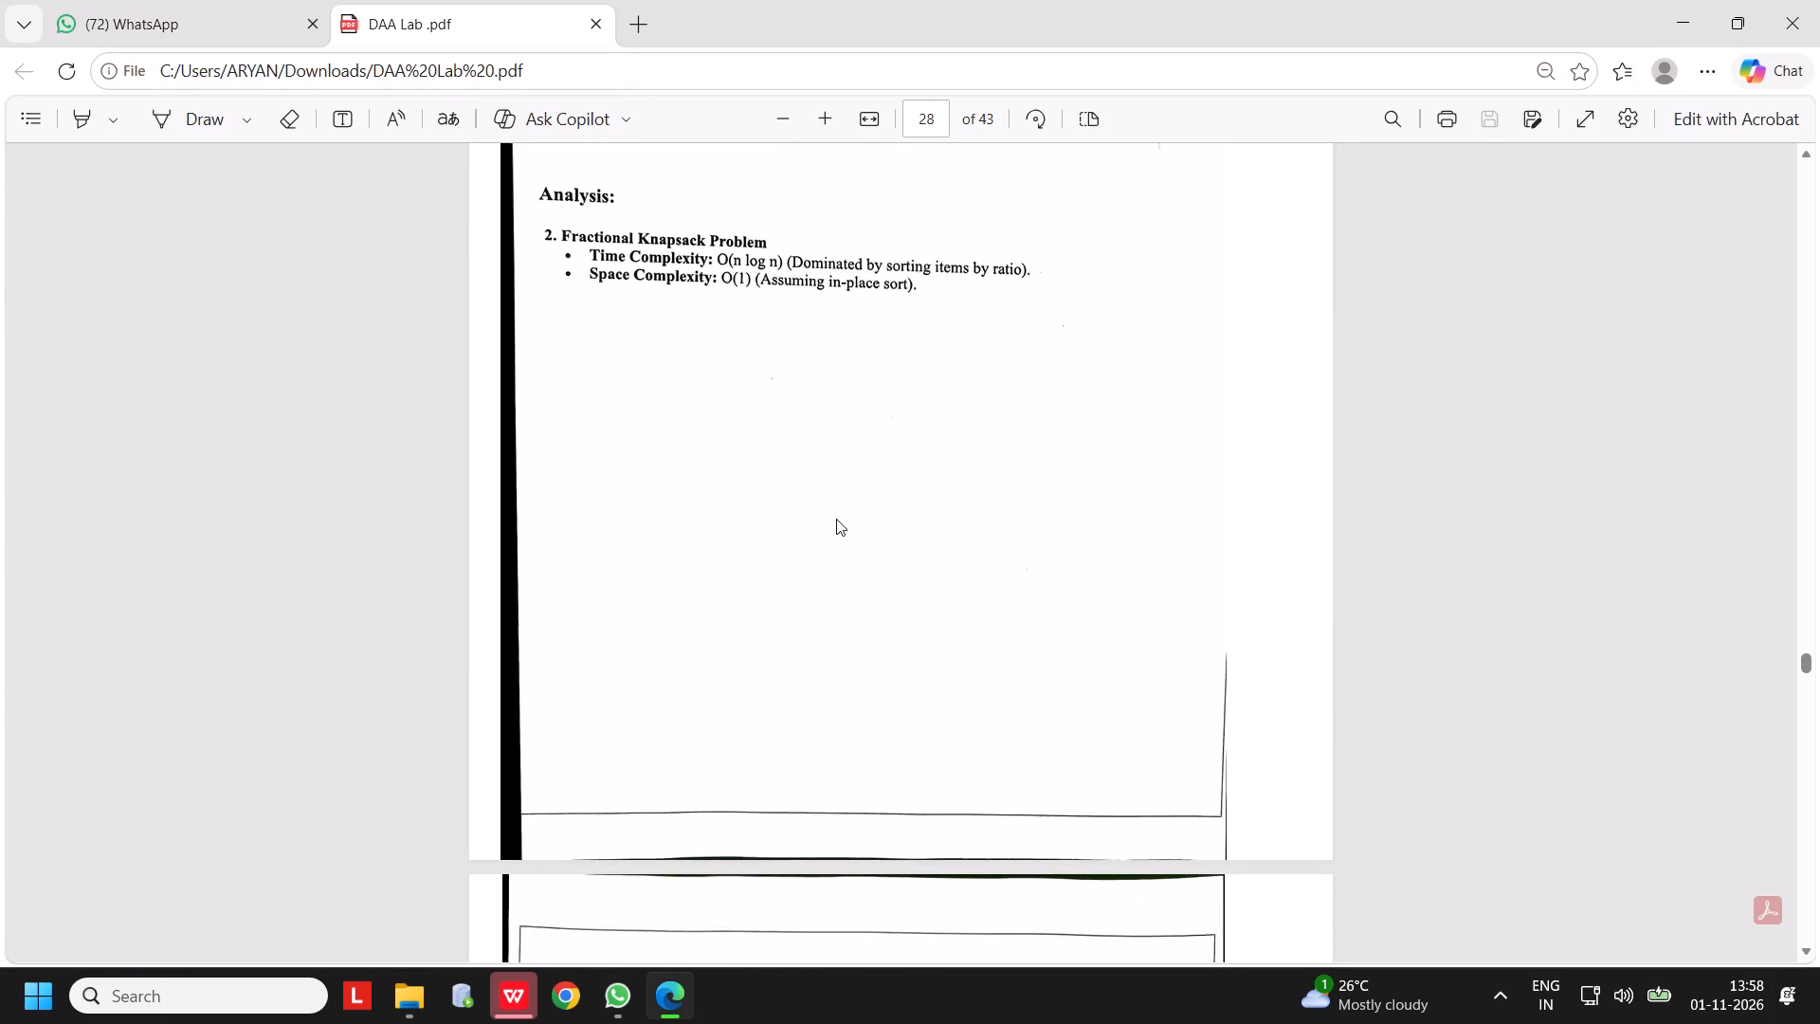
pyautogui.scroll(-5, 836, 519)
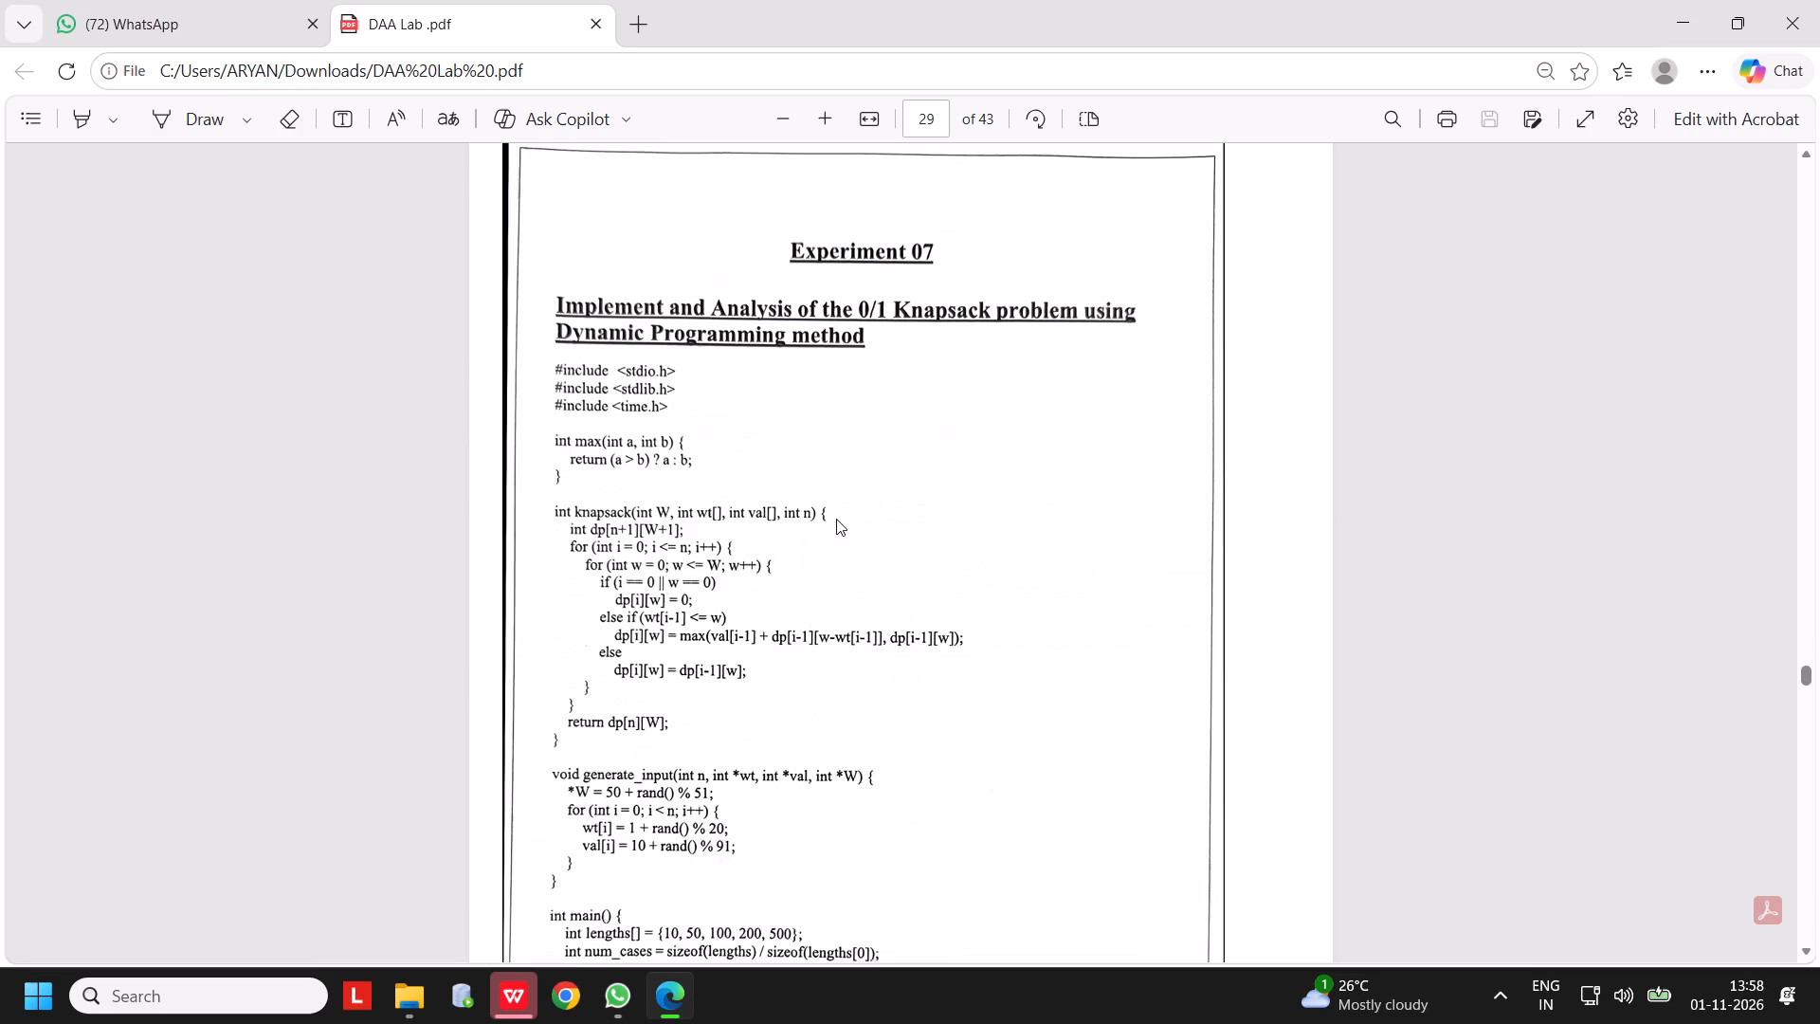
pyautogui.scroll(-5, 836, 519)
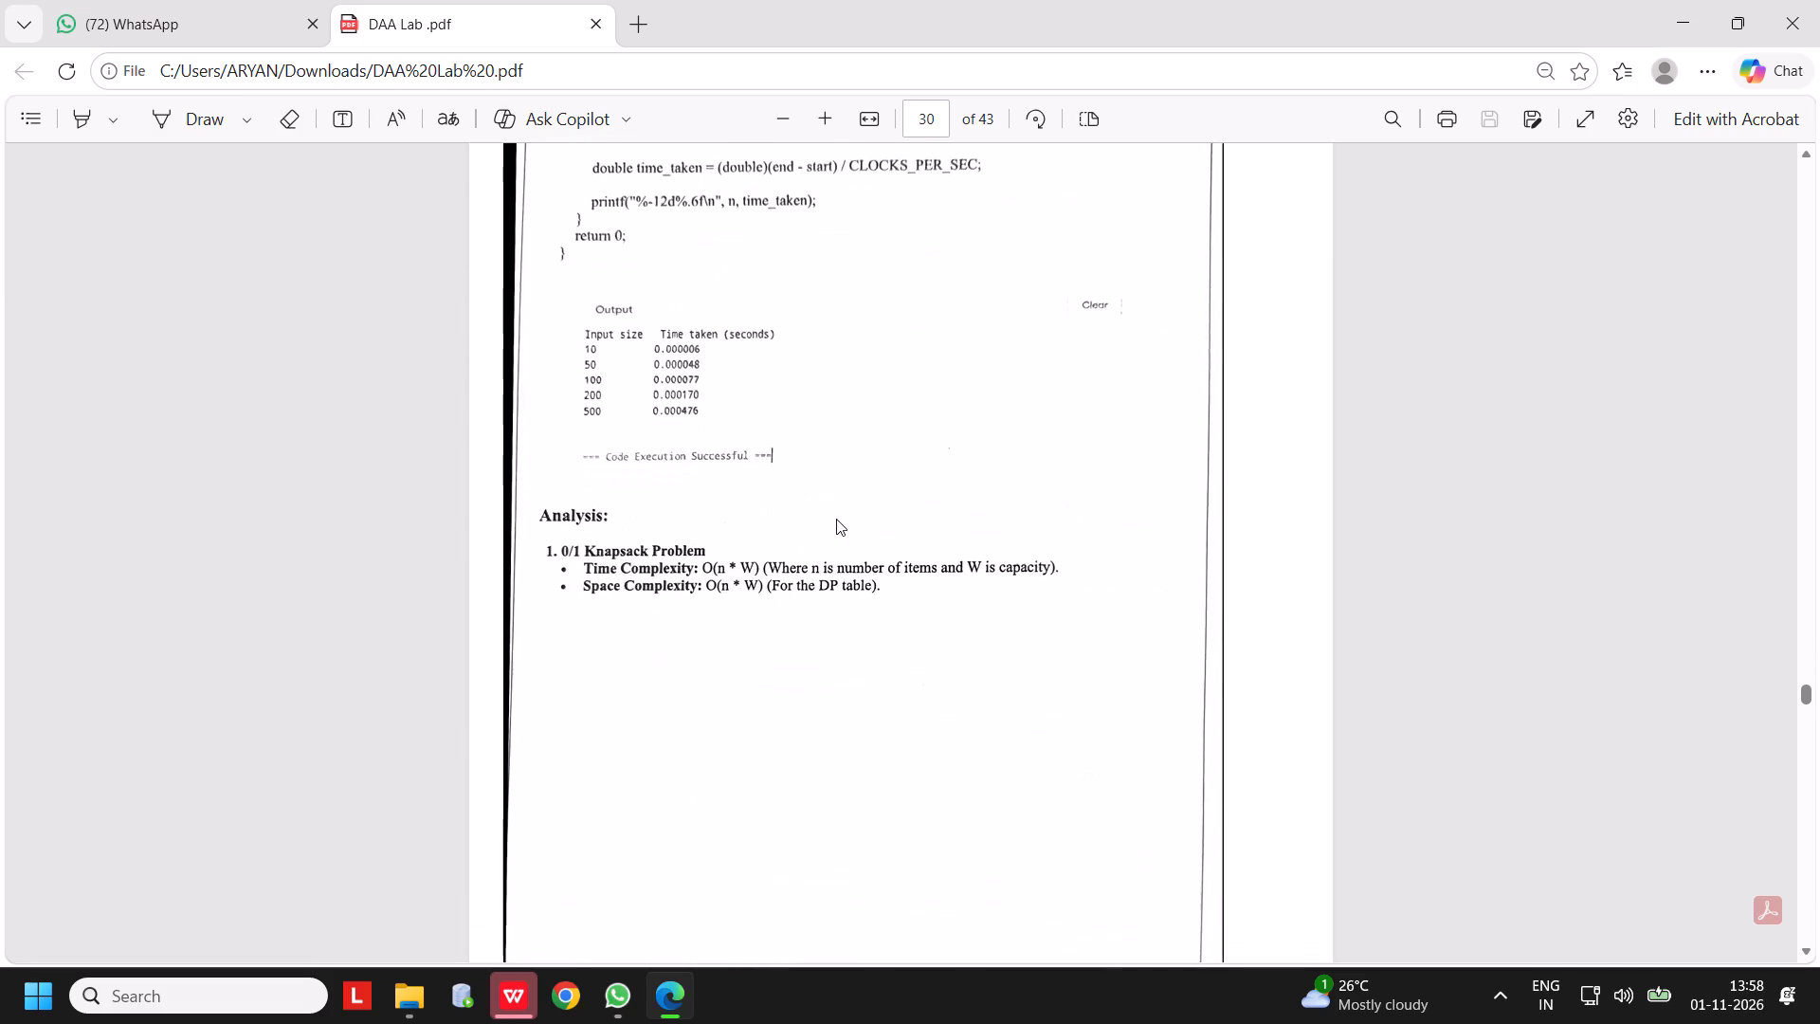
pyautogui.scroll(-2, 836, 519)
pyautogui.press('shift+super+s')
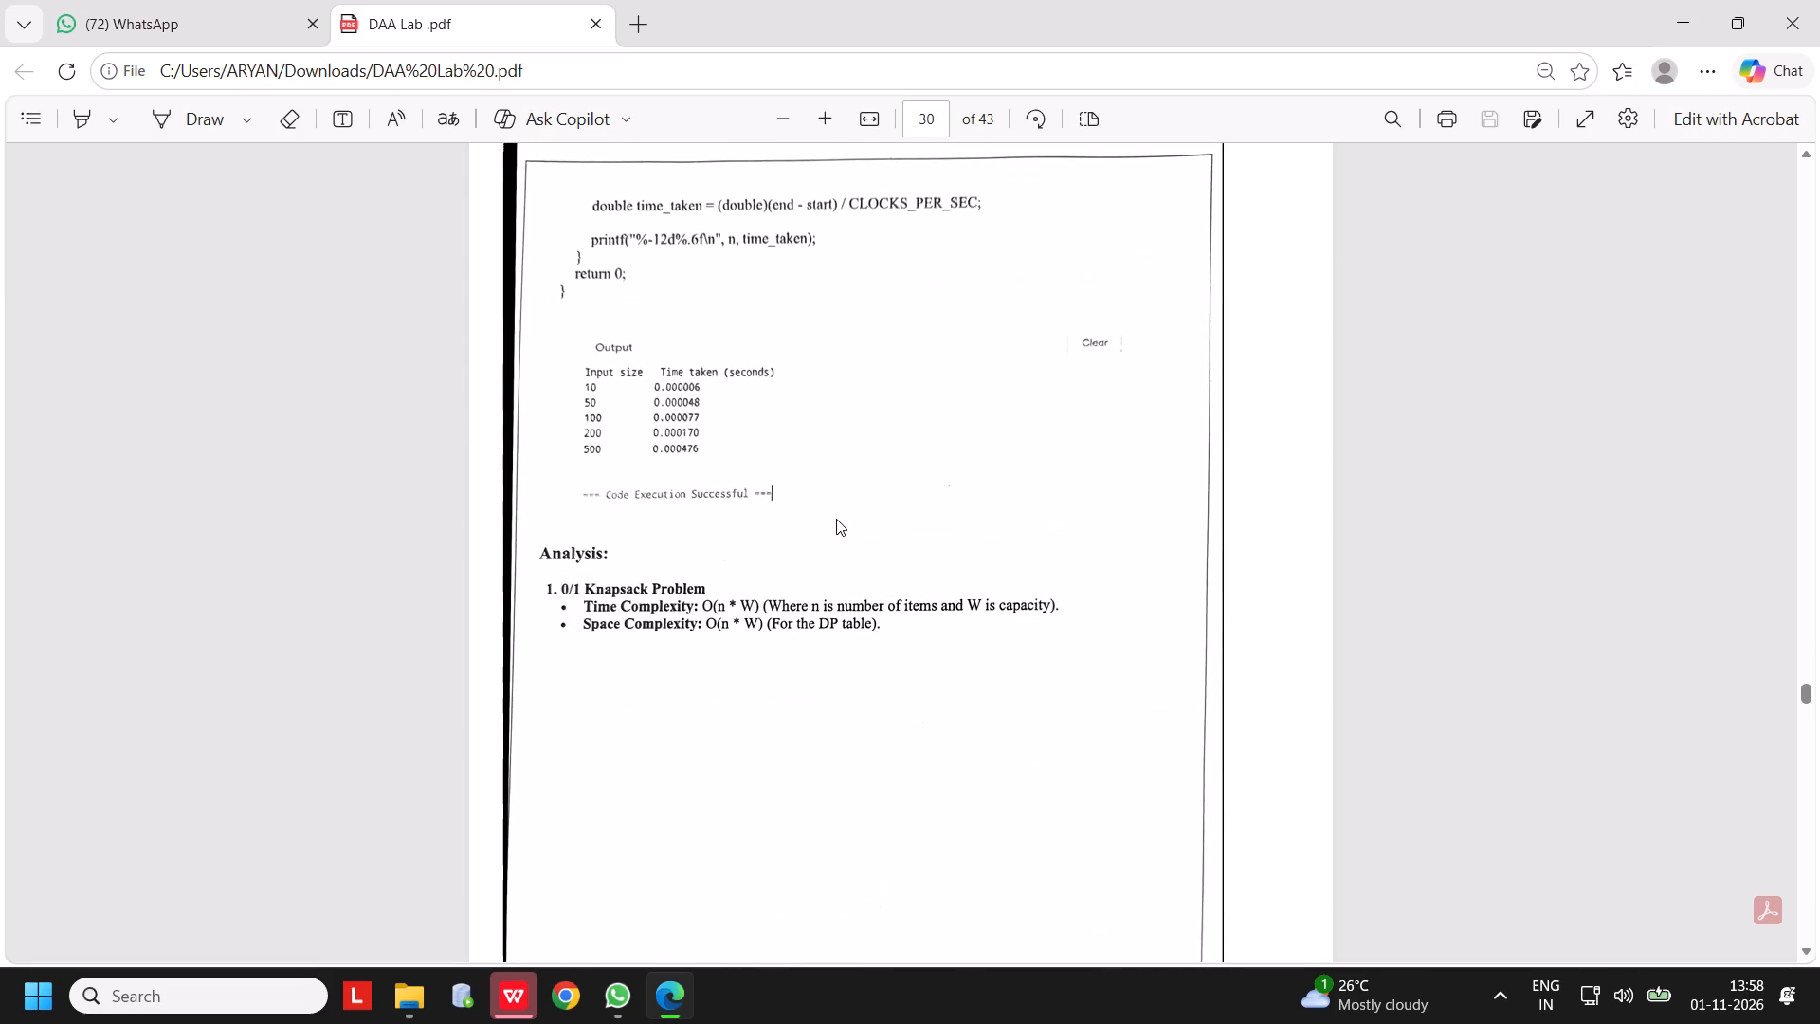
pyautogui.moveTo(836, 519); pyautogui.dragTo(528, 315)
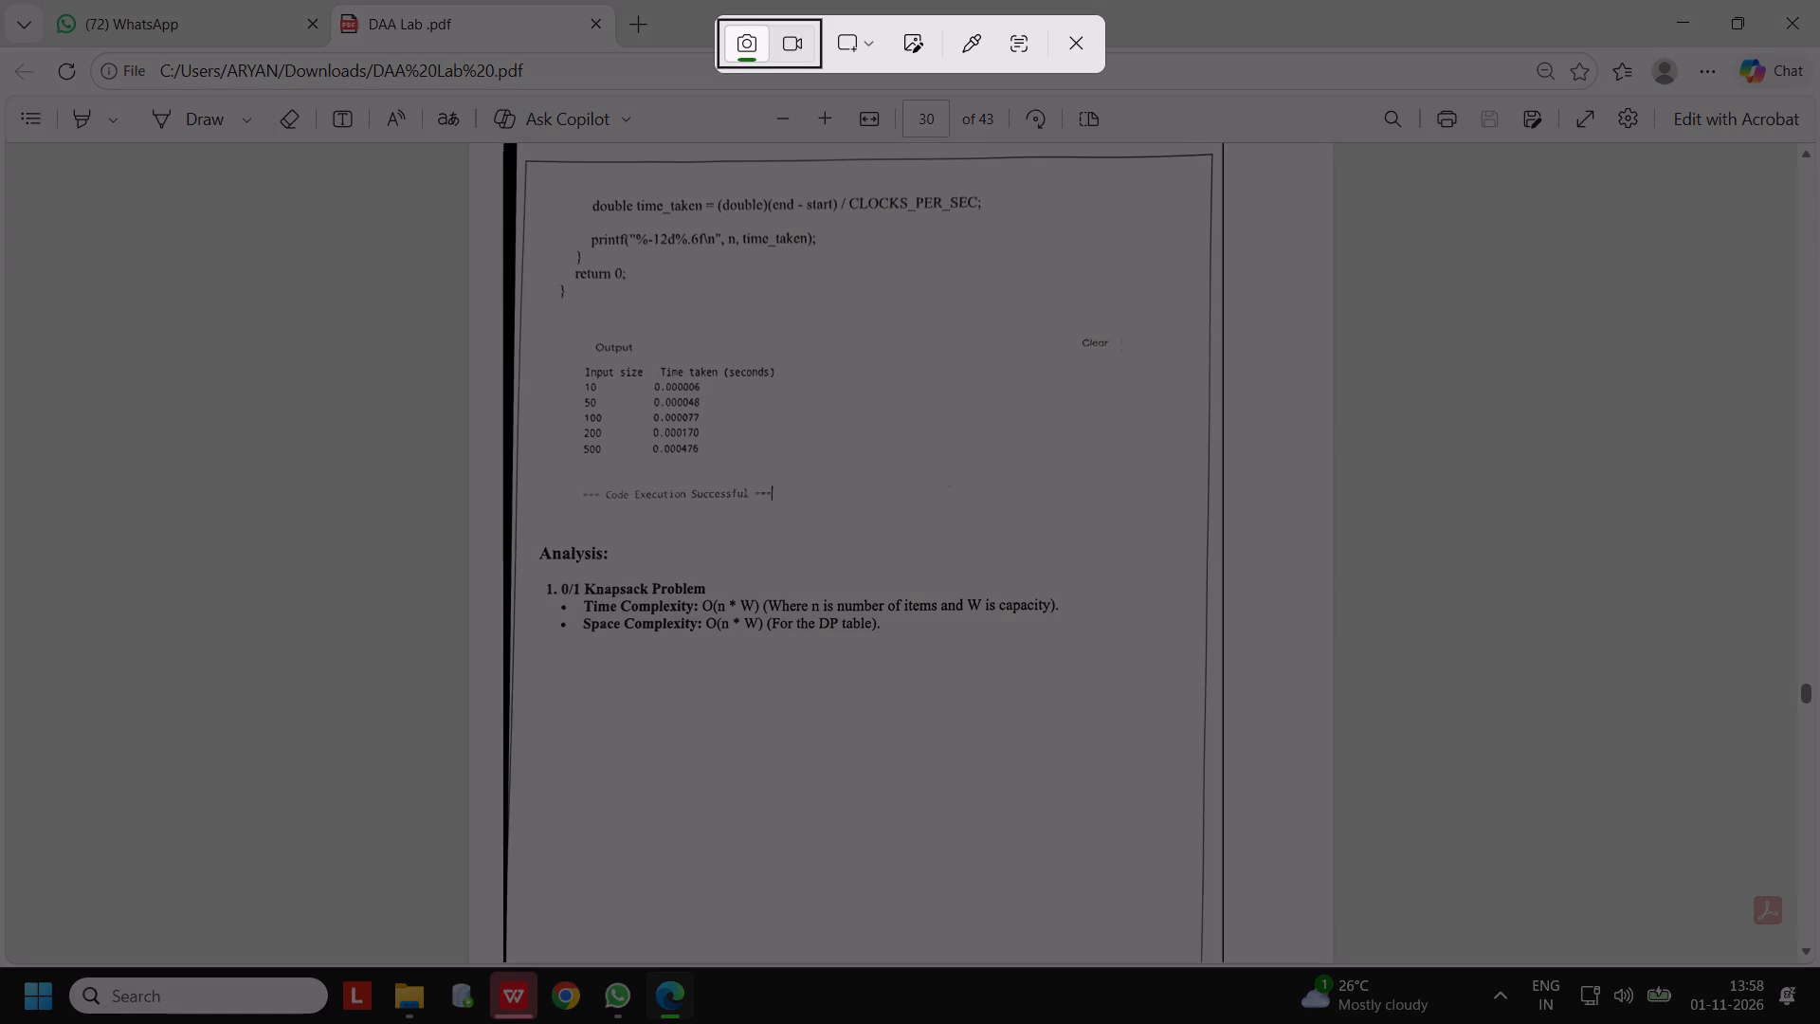
pyautogui.moveTo(524, 323); pyautogui.dragTo(1198, 648)
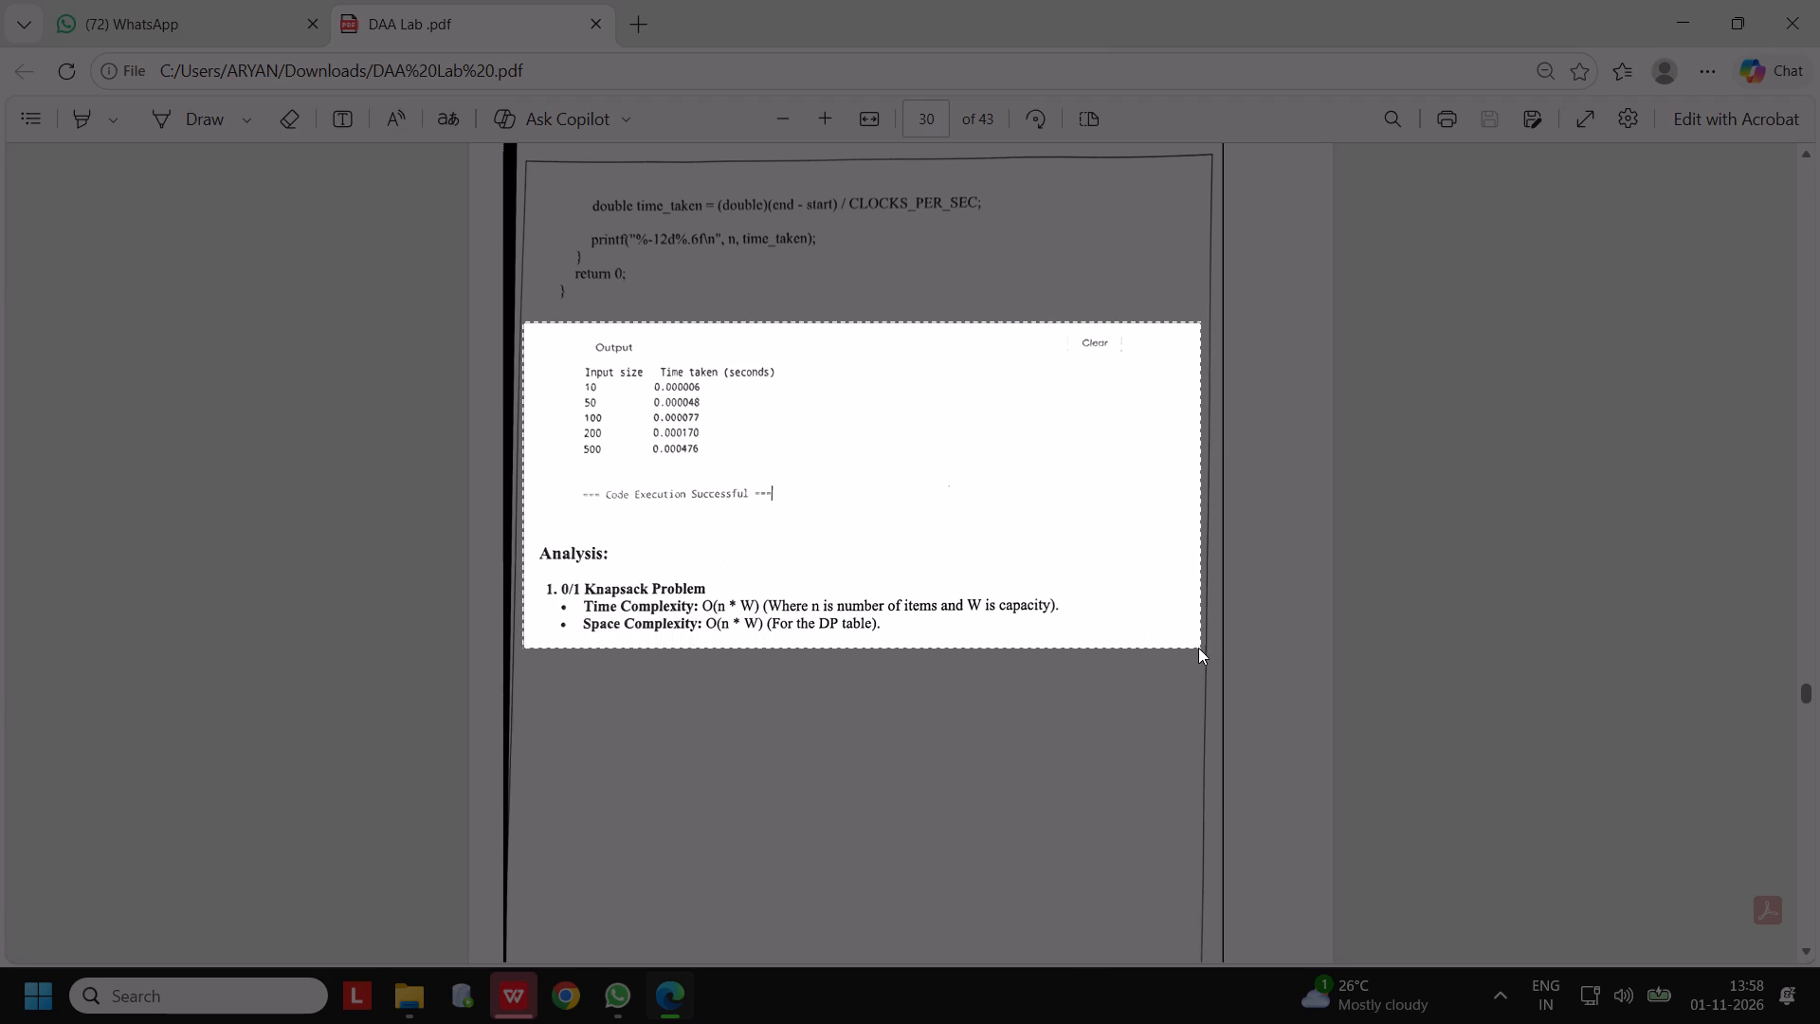
pyautogui.moveTo(1198, 648); pyautogui.dragTo(1195, 659)
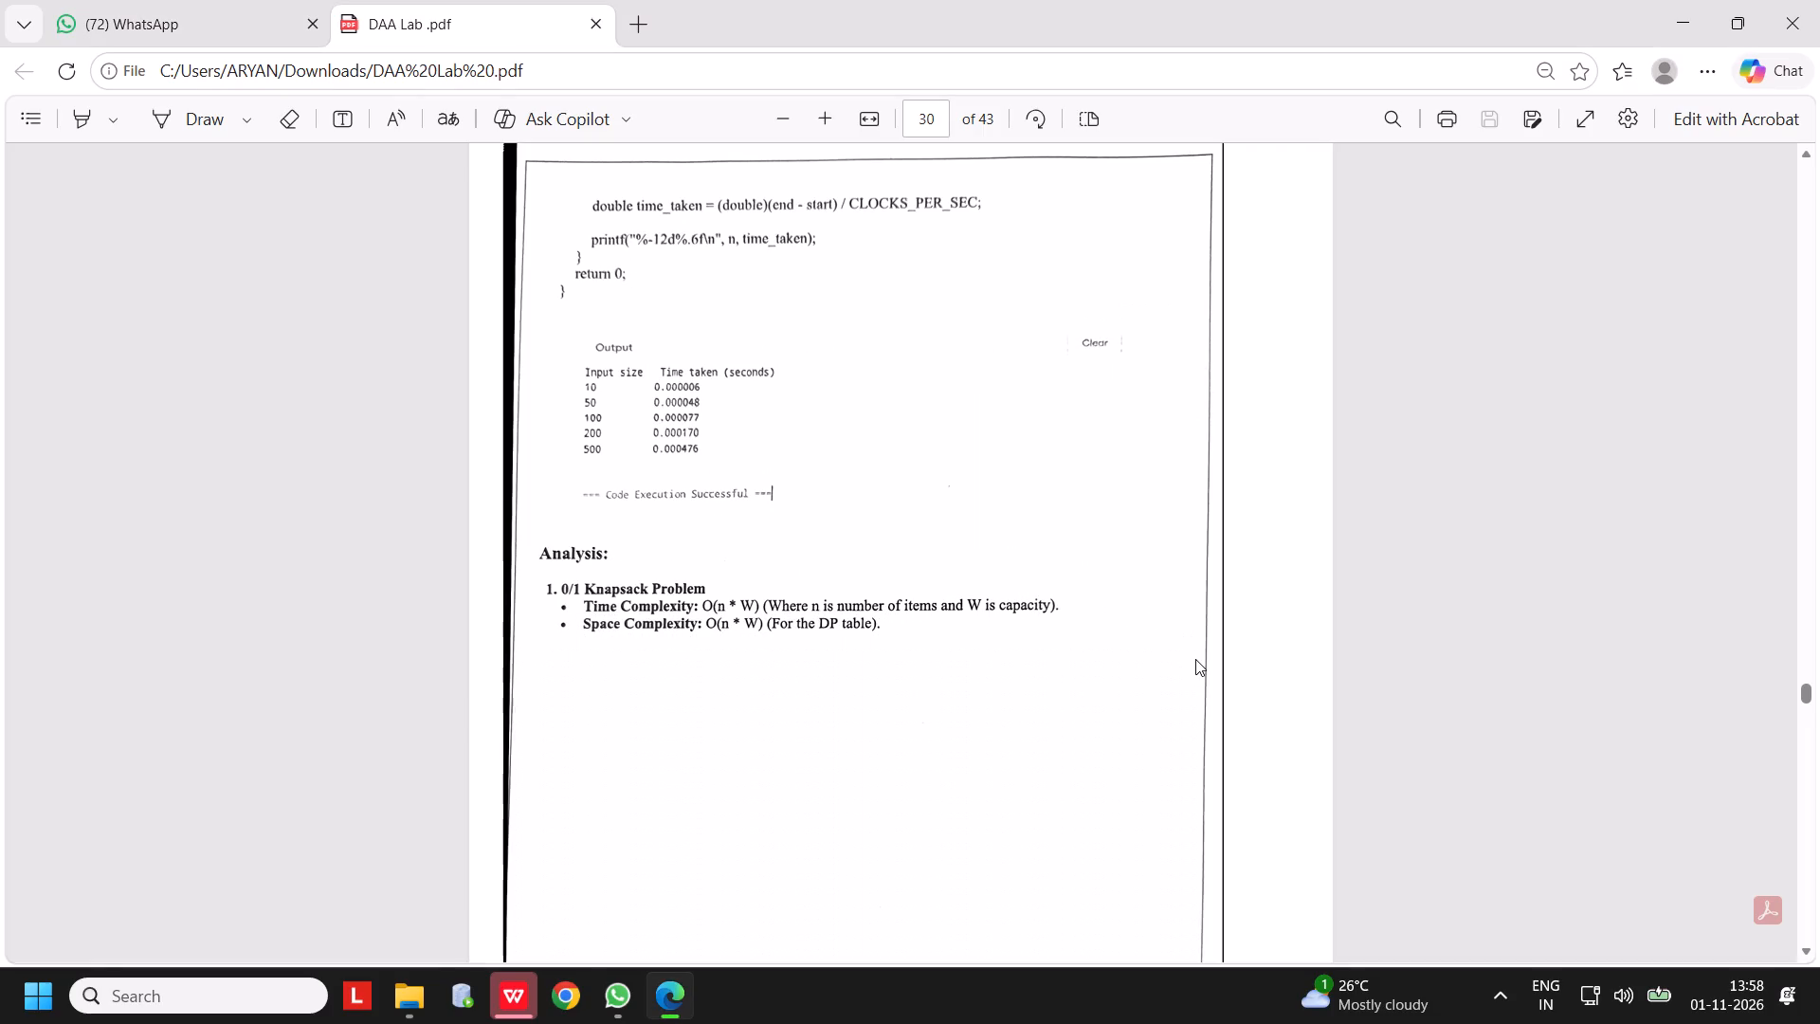
# In File Explorer's Screenshots folder, rename the newest capture as "8. 01 Knapsack".
pyautogui.hotkey('alt', 'Tab')
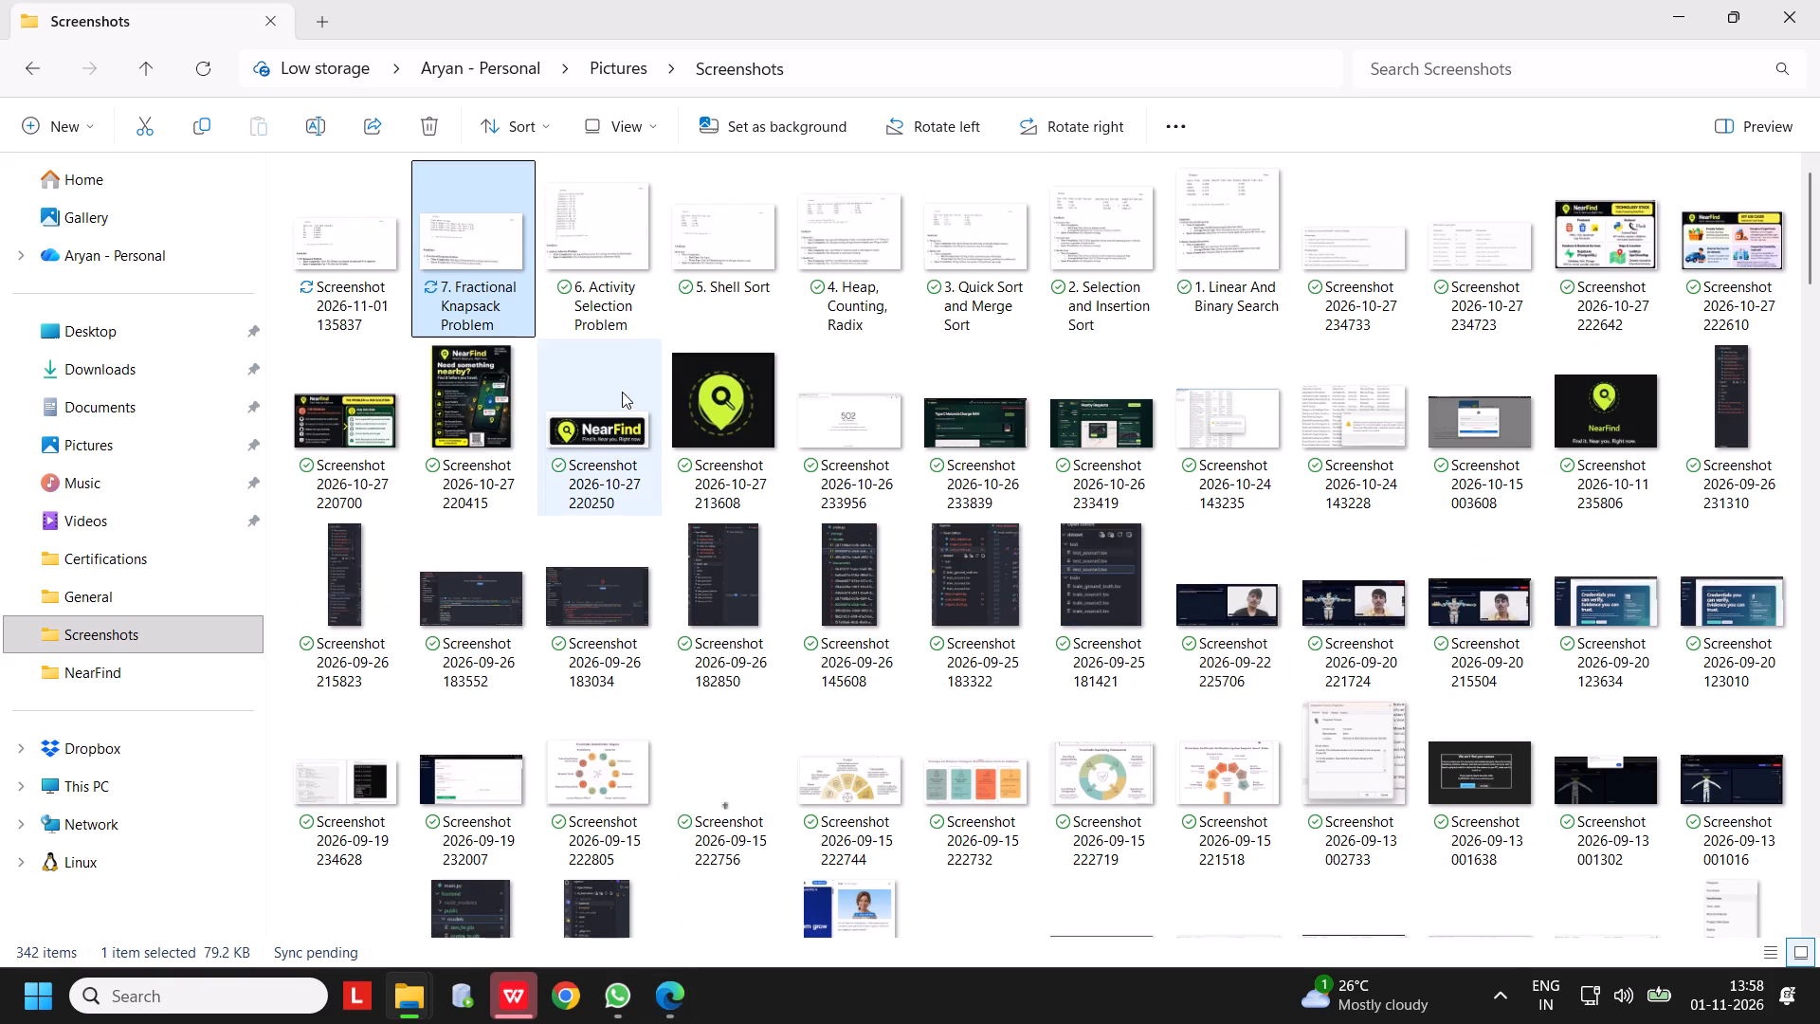
pyautogui.click(379, 302)
pyautogui.rightClick(379, 302)
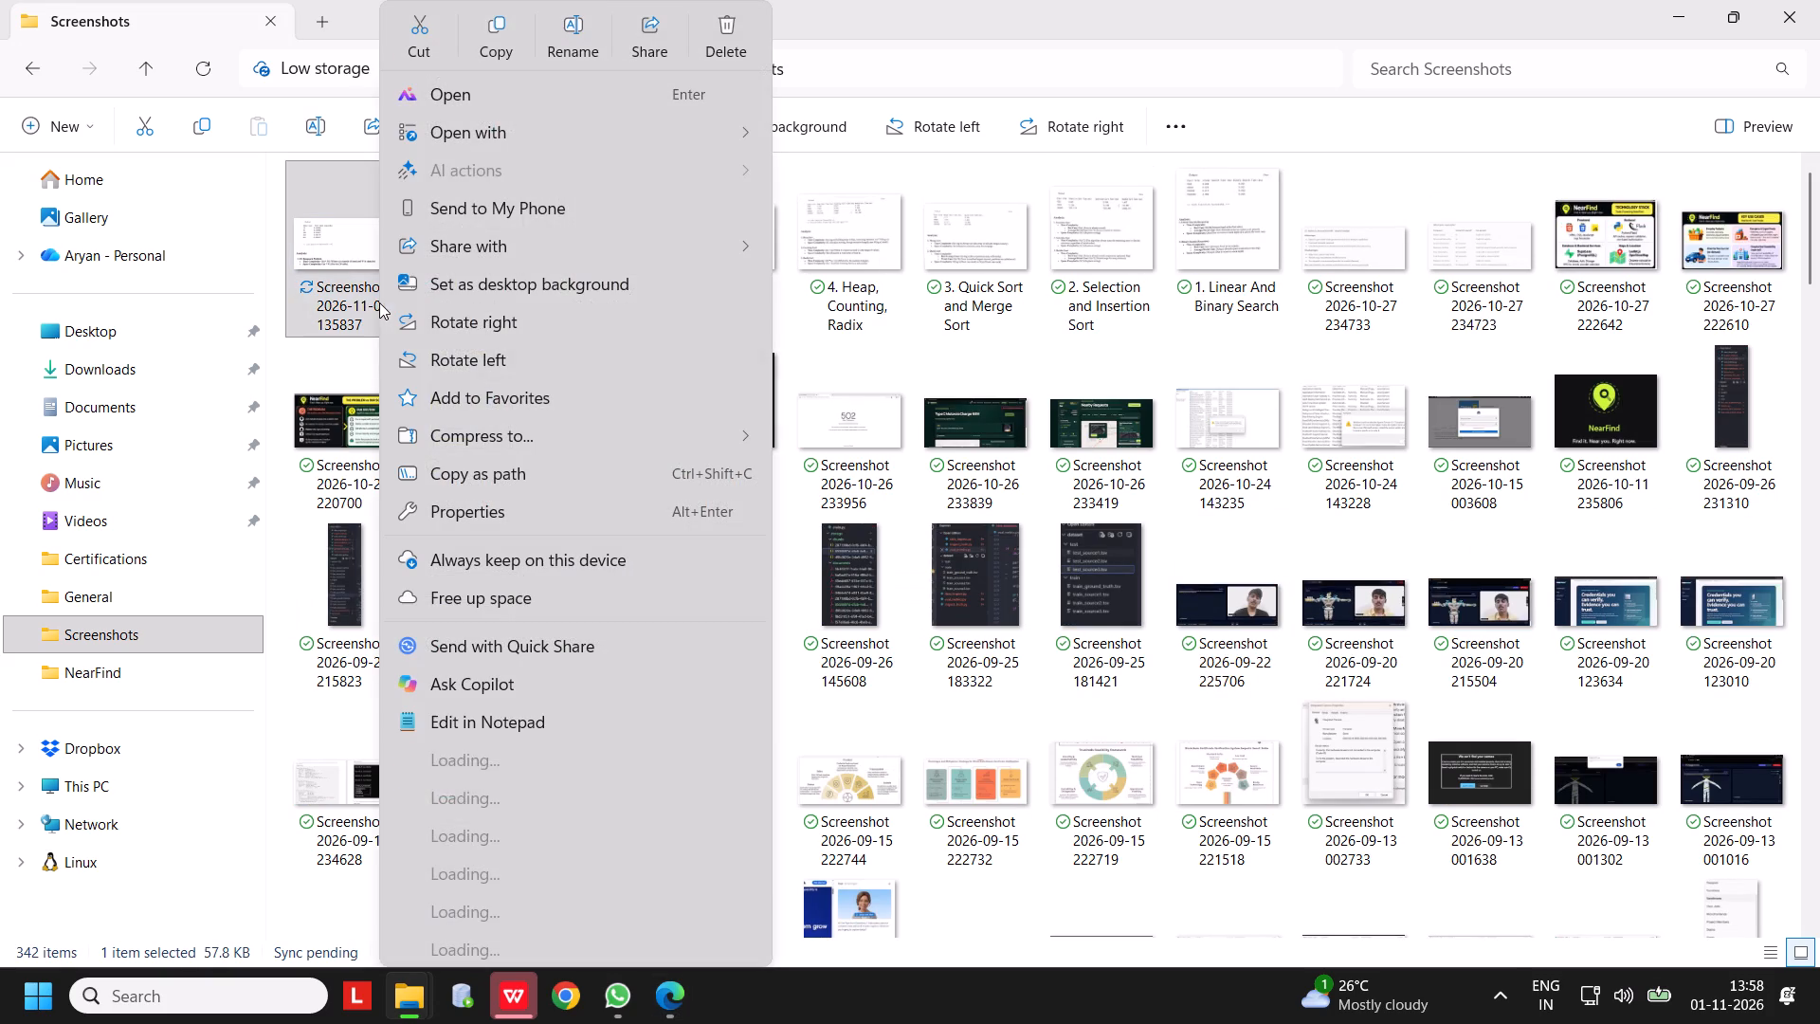
pyautogui.click(575, 44)
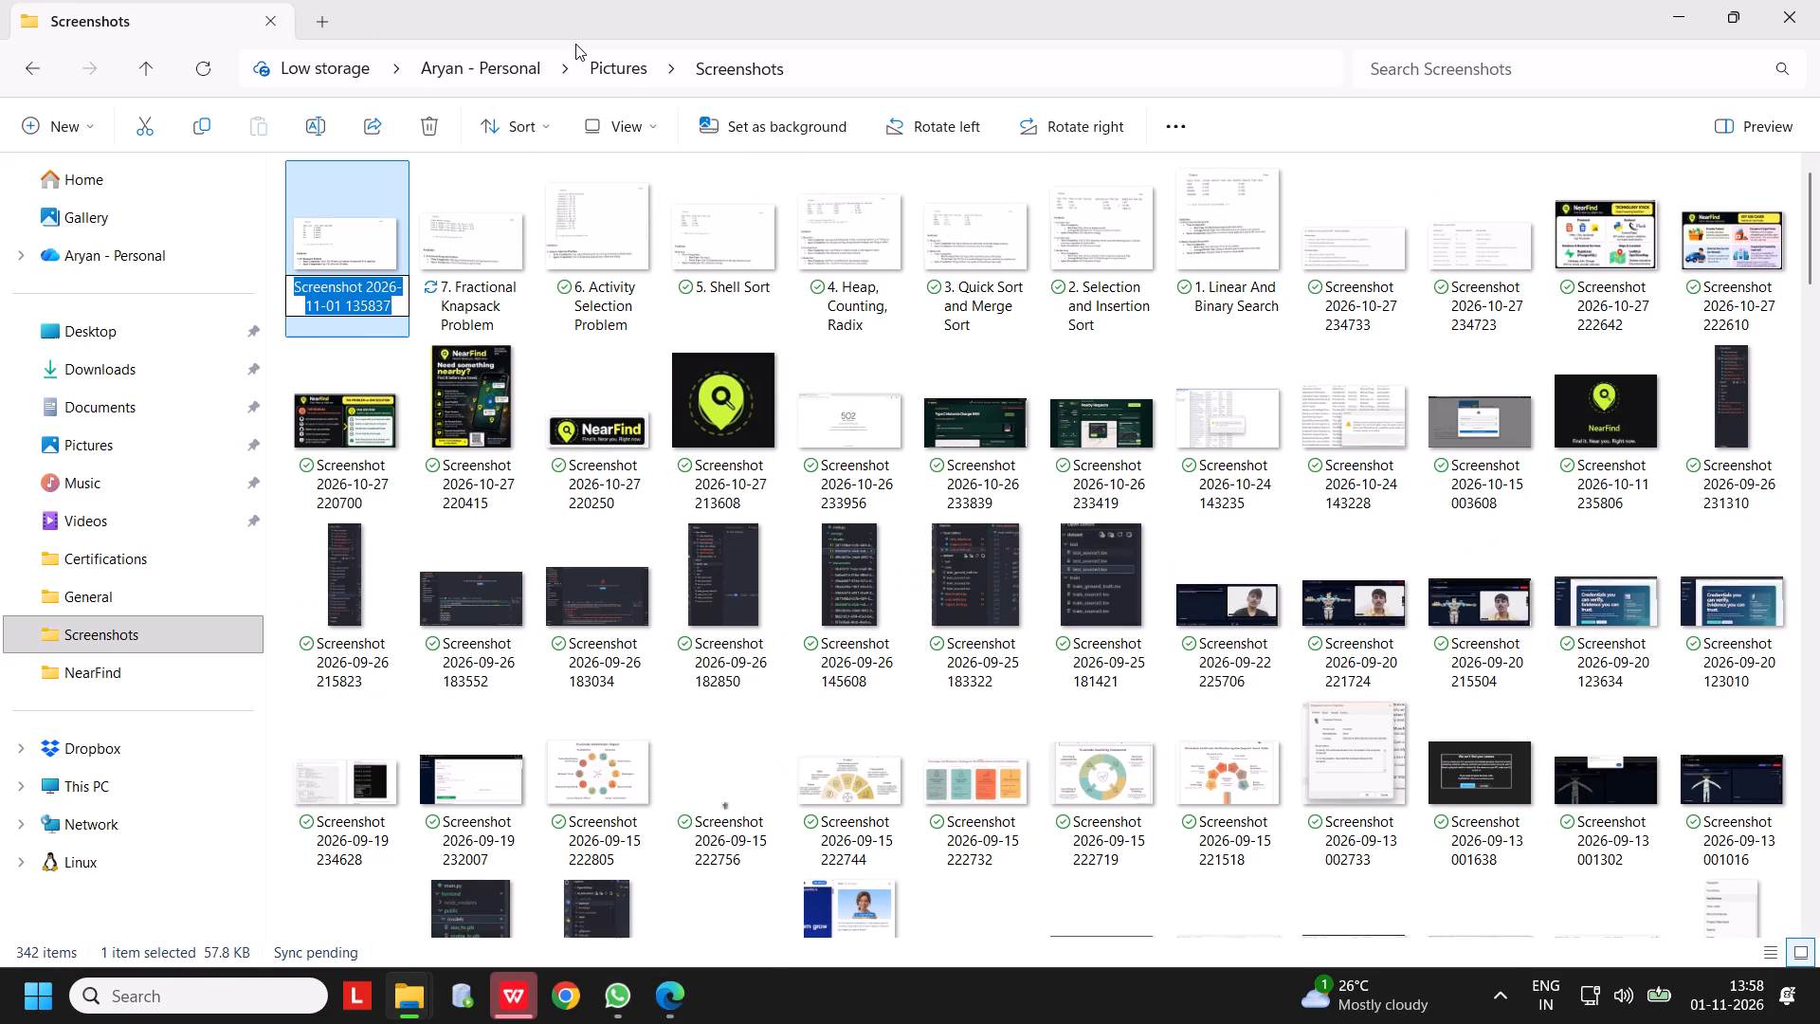
pyautogui.write('0/1')
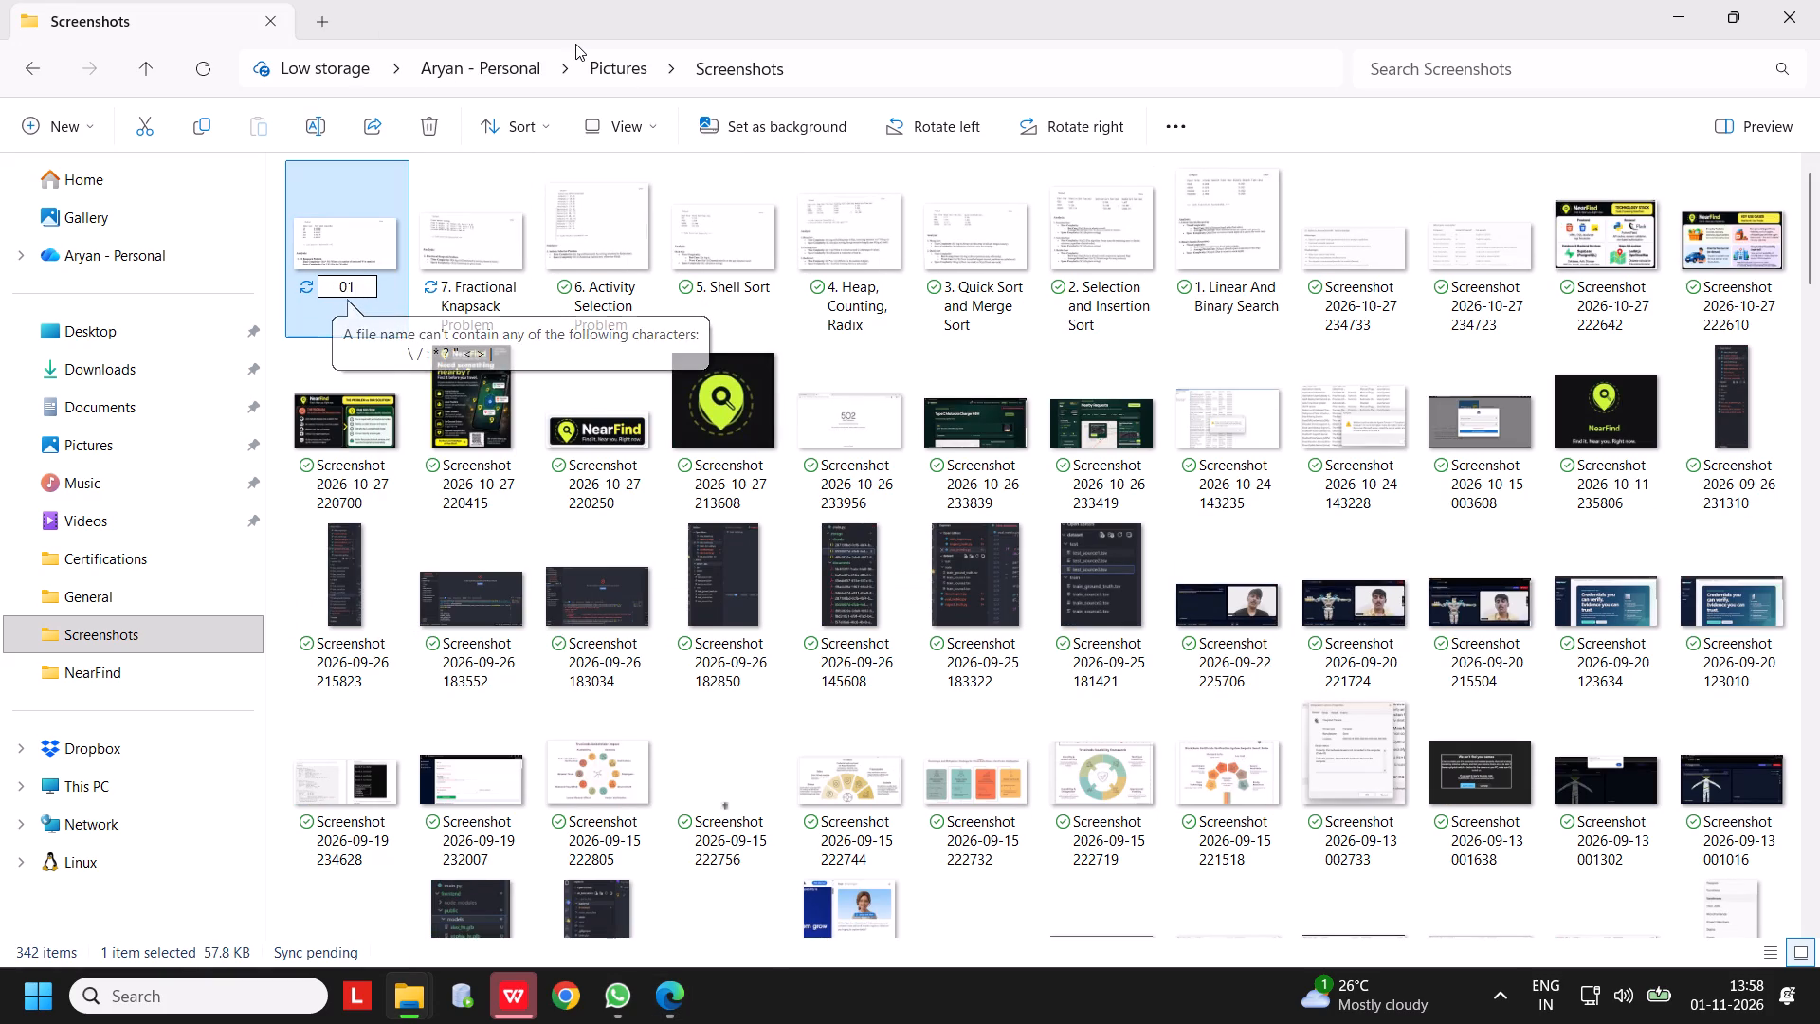
pyautogui.press('BackSpace')
pyautogui.press('/')
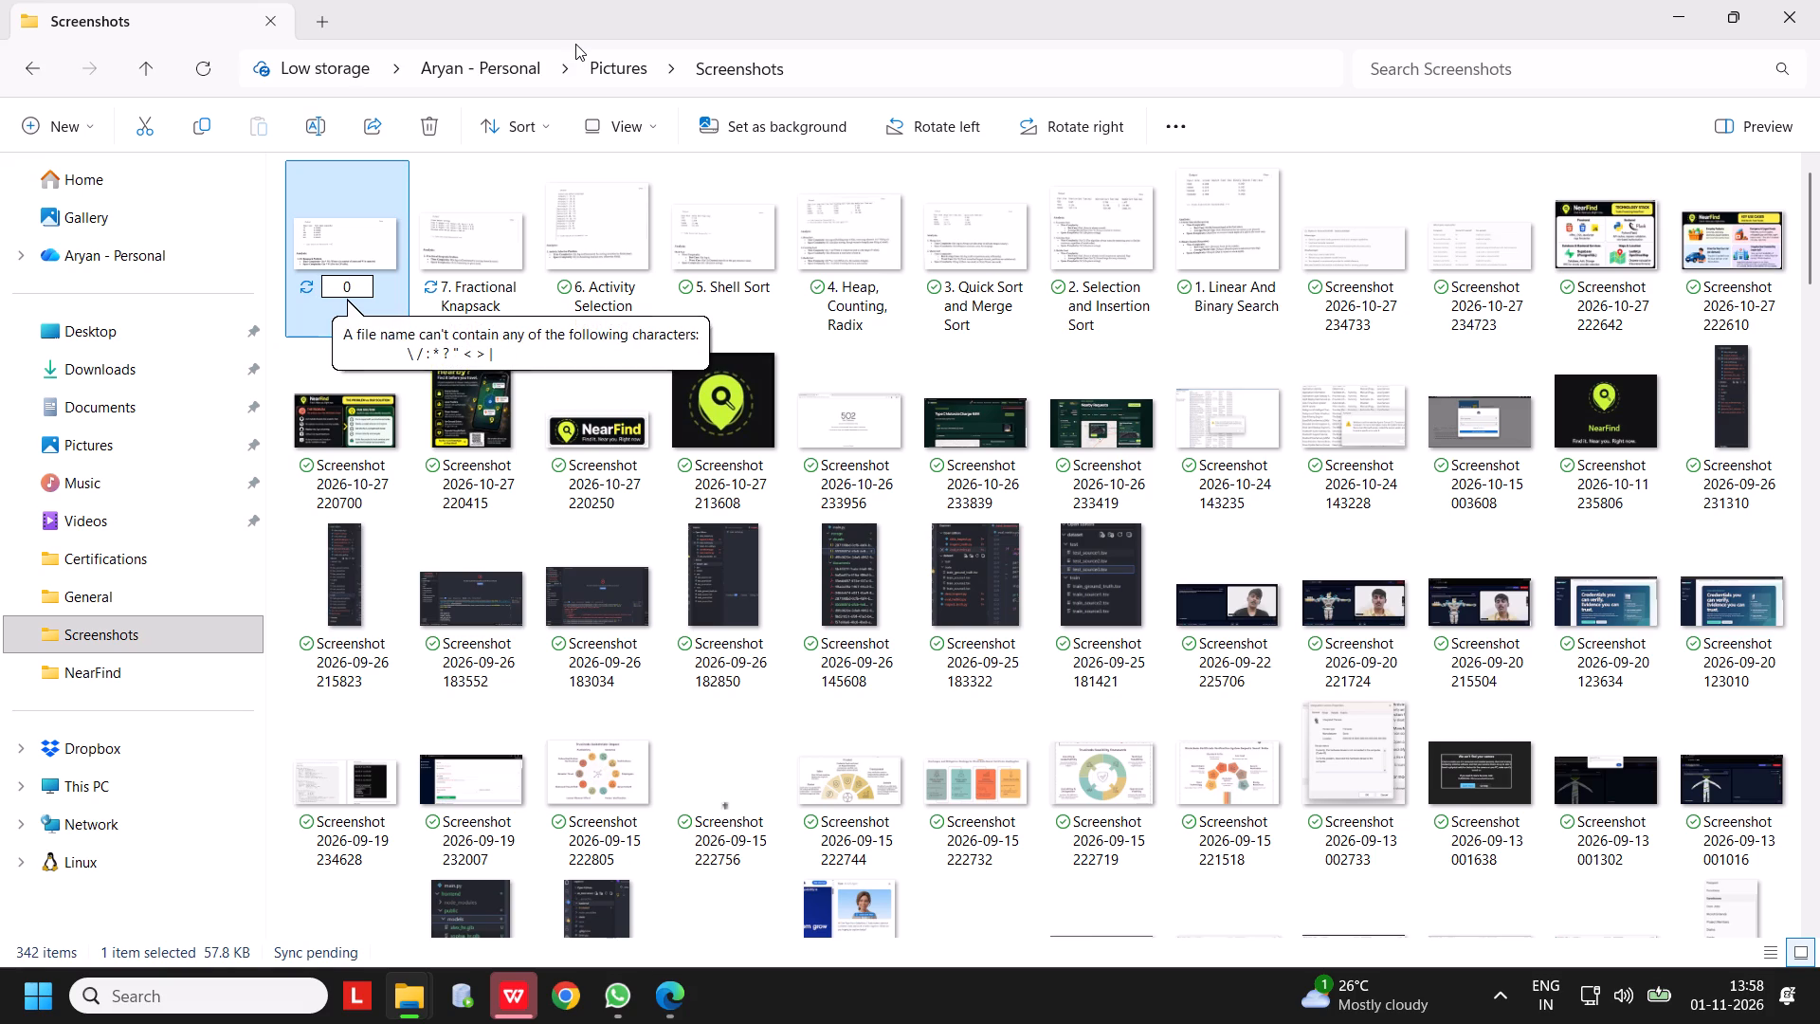
pyautogui.press('1')
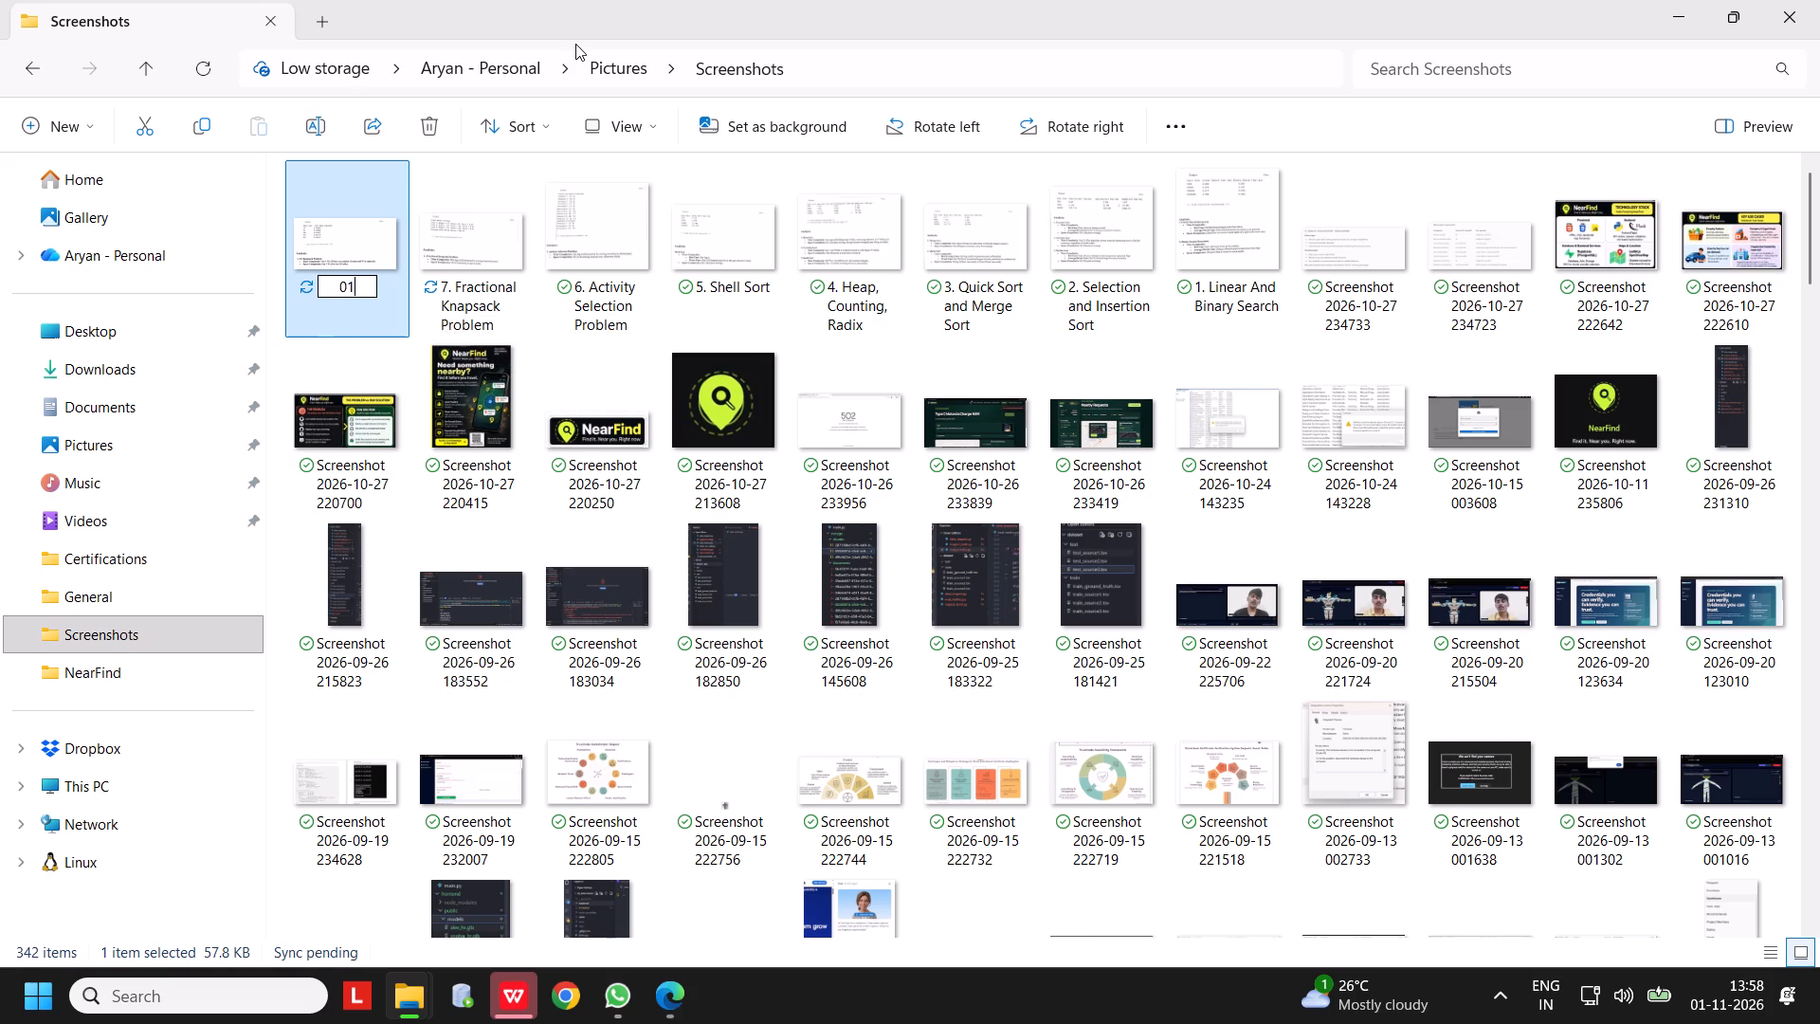
pyautogui.press('space')
pyautogui.press('k')
pyautogui.write('na')
pyautogui.write('psack')
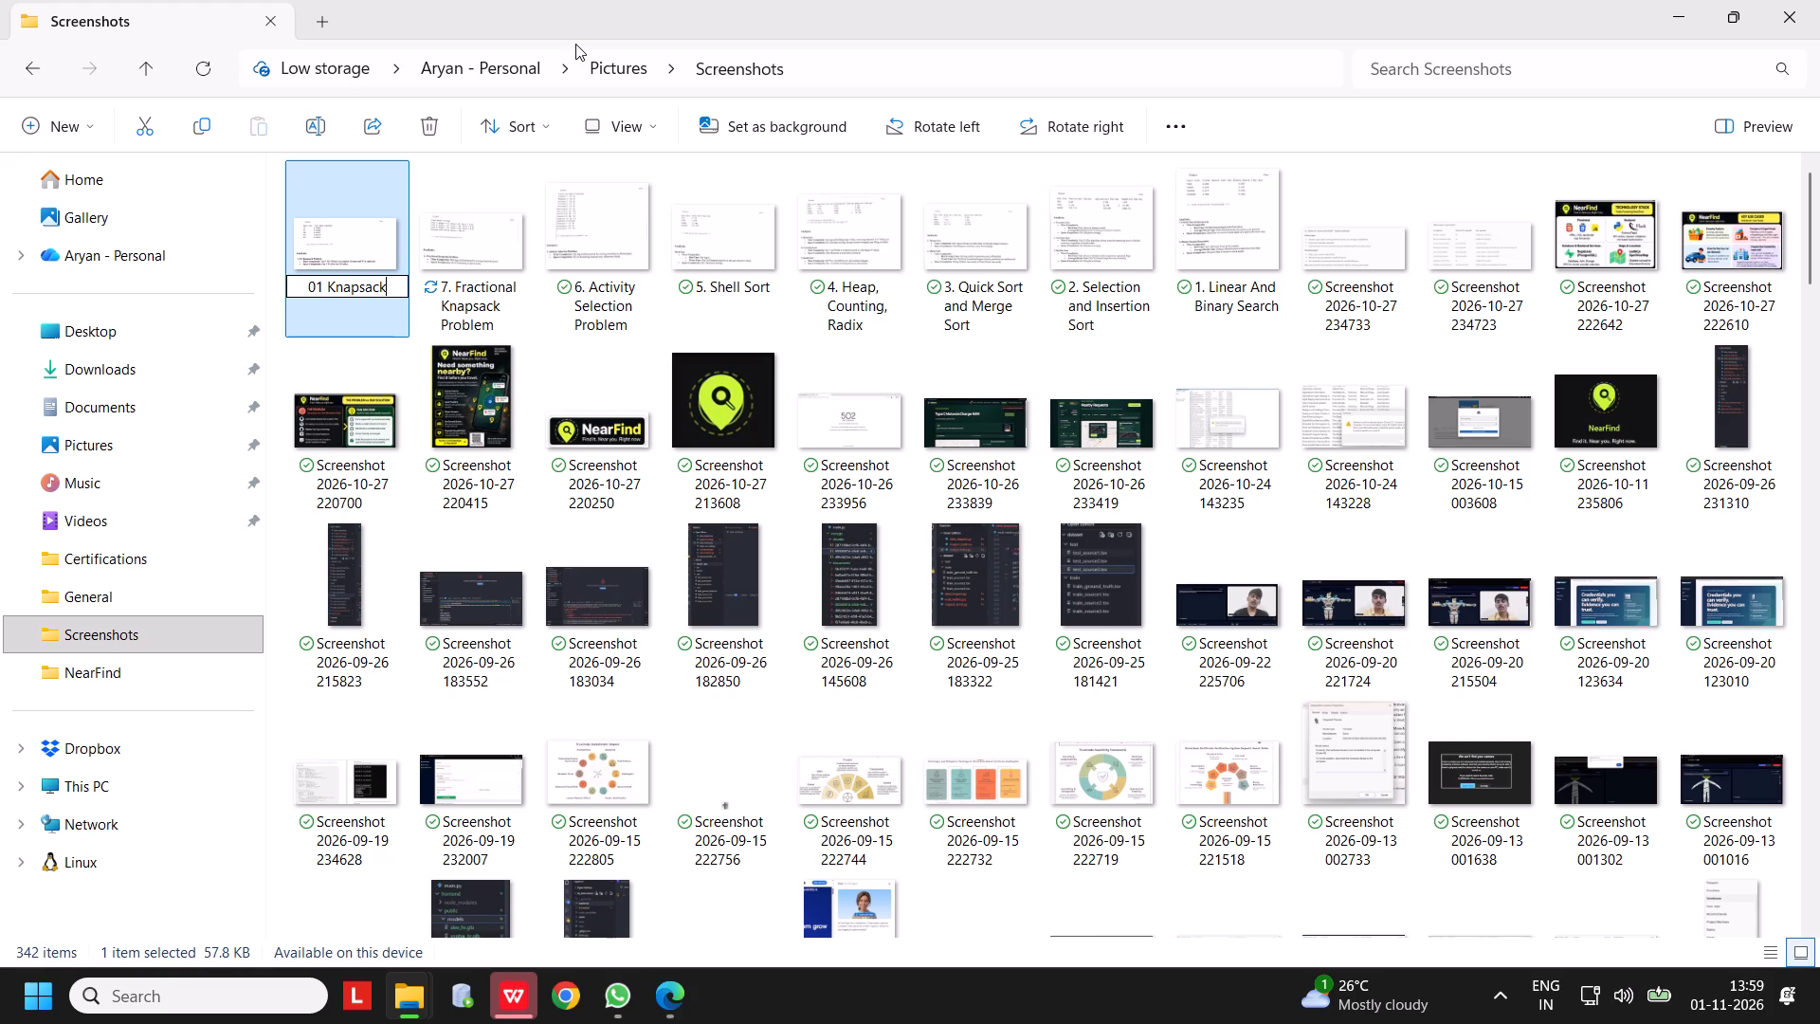
pyautogui.press('Left')
pyautogui.press('Left')
pyautogui.press('Left')
pyautogui.press('Left')
pyautogui.press('Left')
pyautogui.press('Left')
pyautogui.press('Left')
pyautogui.press('Left')
pyautogui.press('Left')
pyautogui.press('Left')
pyautogui.press('Left')
pyautogui.write('8.')
pyautogui.press('space')
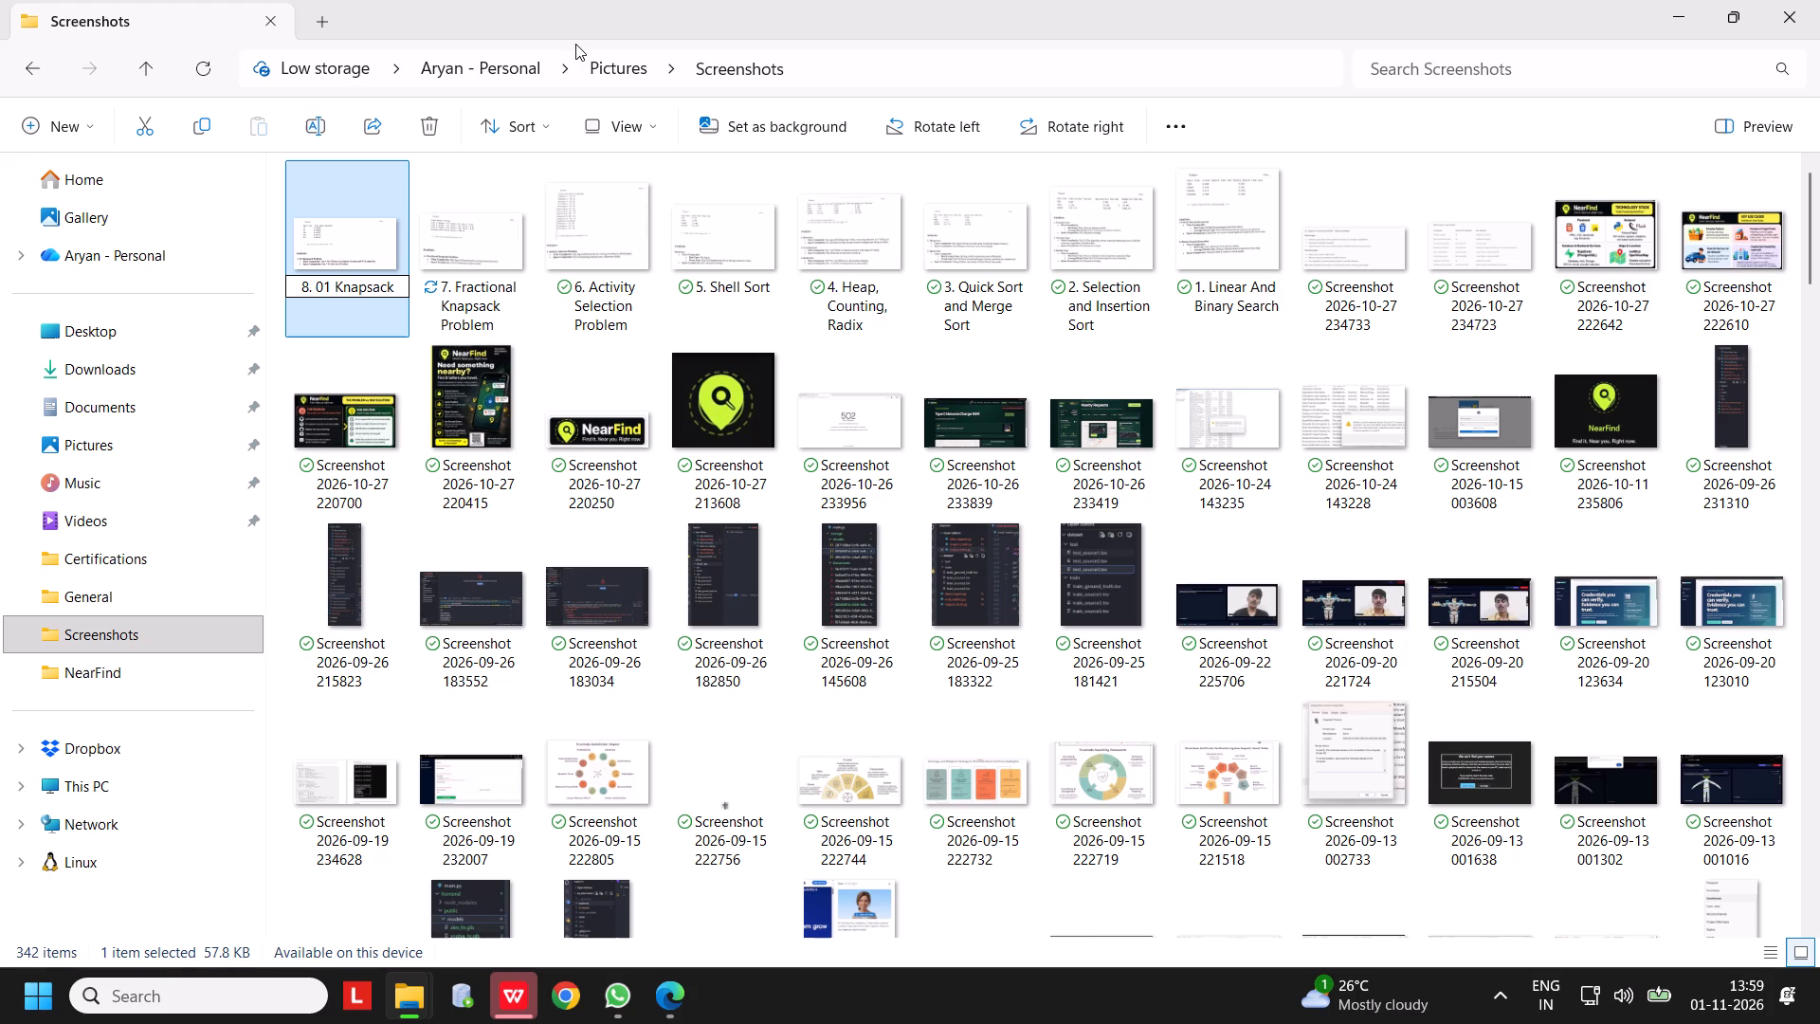
# Back in the lab PDF in Edge, capture a screenshot of the Longest Common Subsequence (LCS) output and analysis on page 32.
pyautogui.hotkey('alt', 'Tab')
pyautogui.scroll(-3, 748, 149)
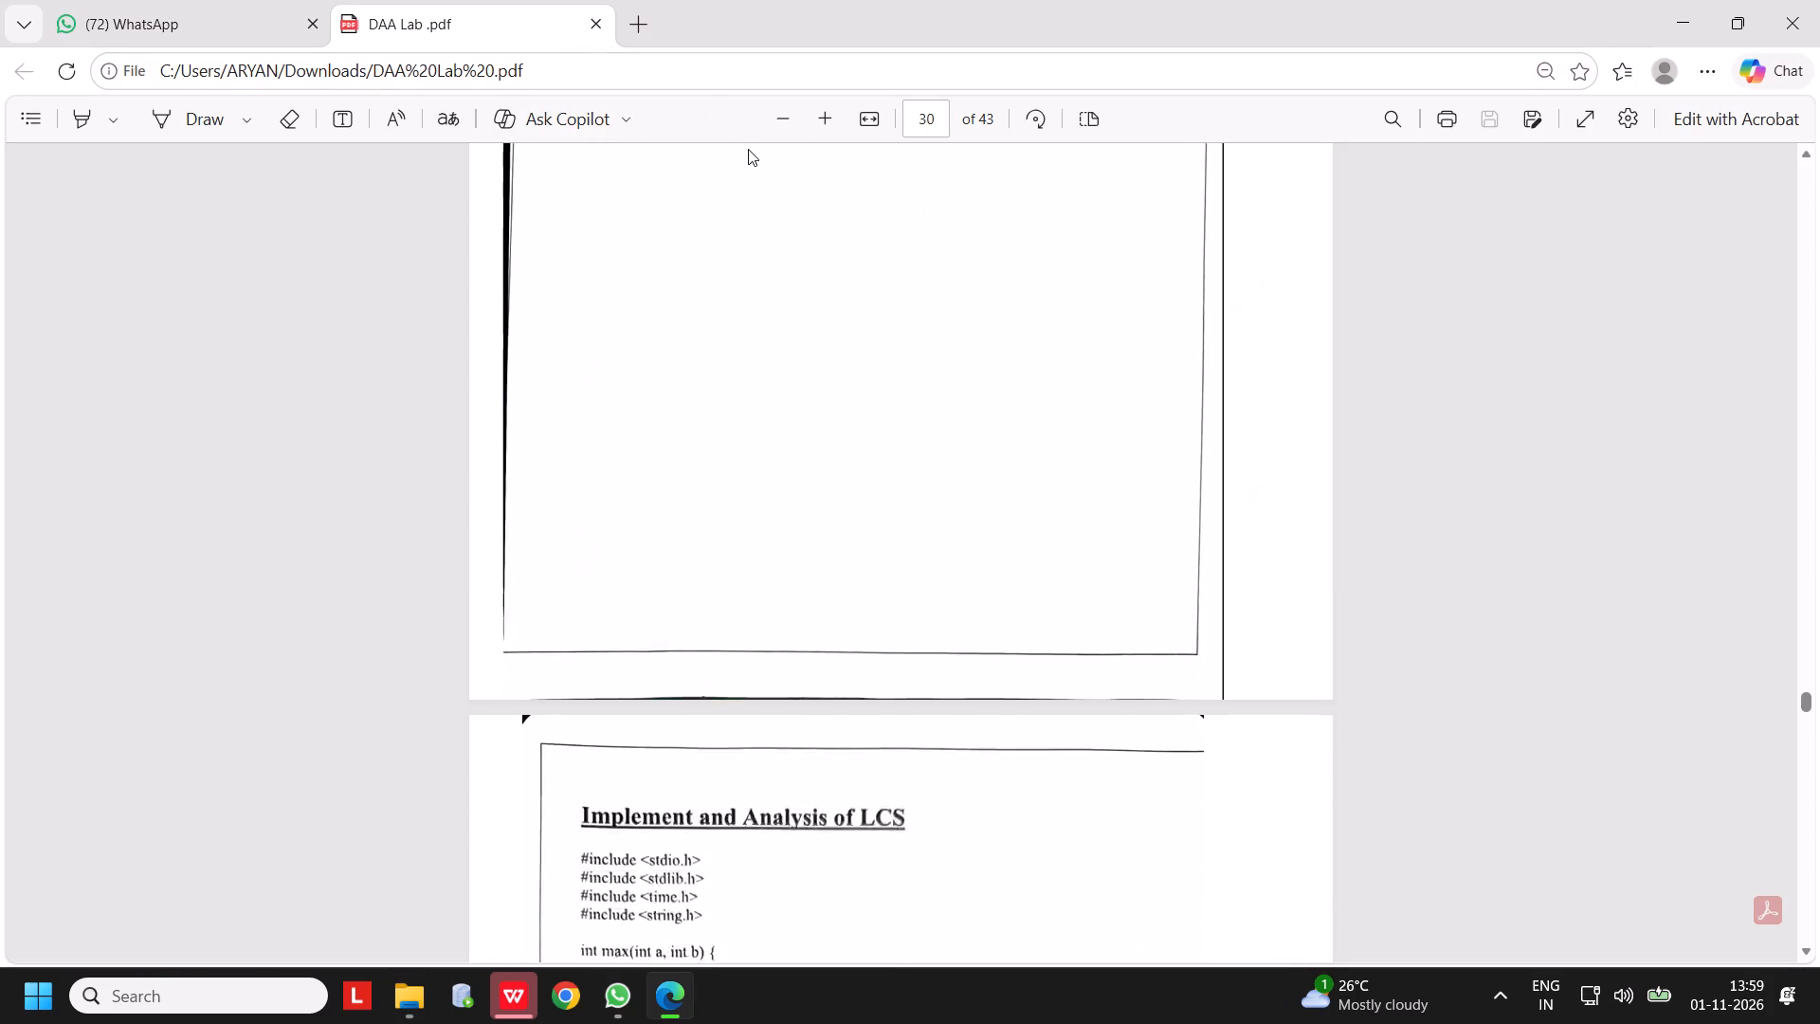
pyautogui.scroll(-5, 748, 149)
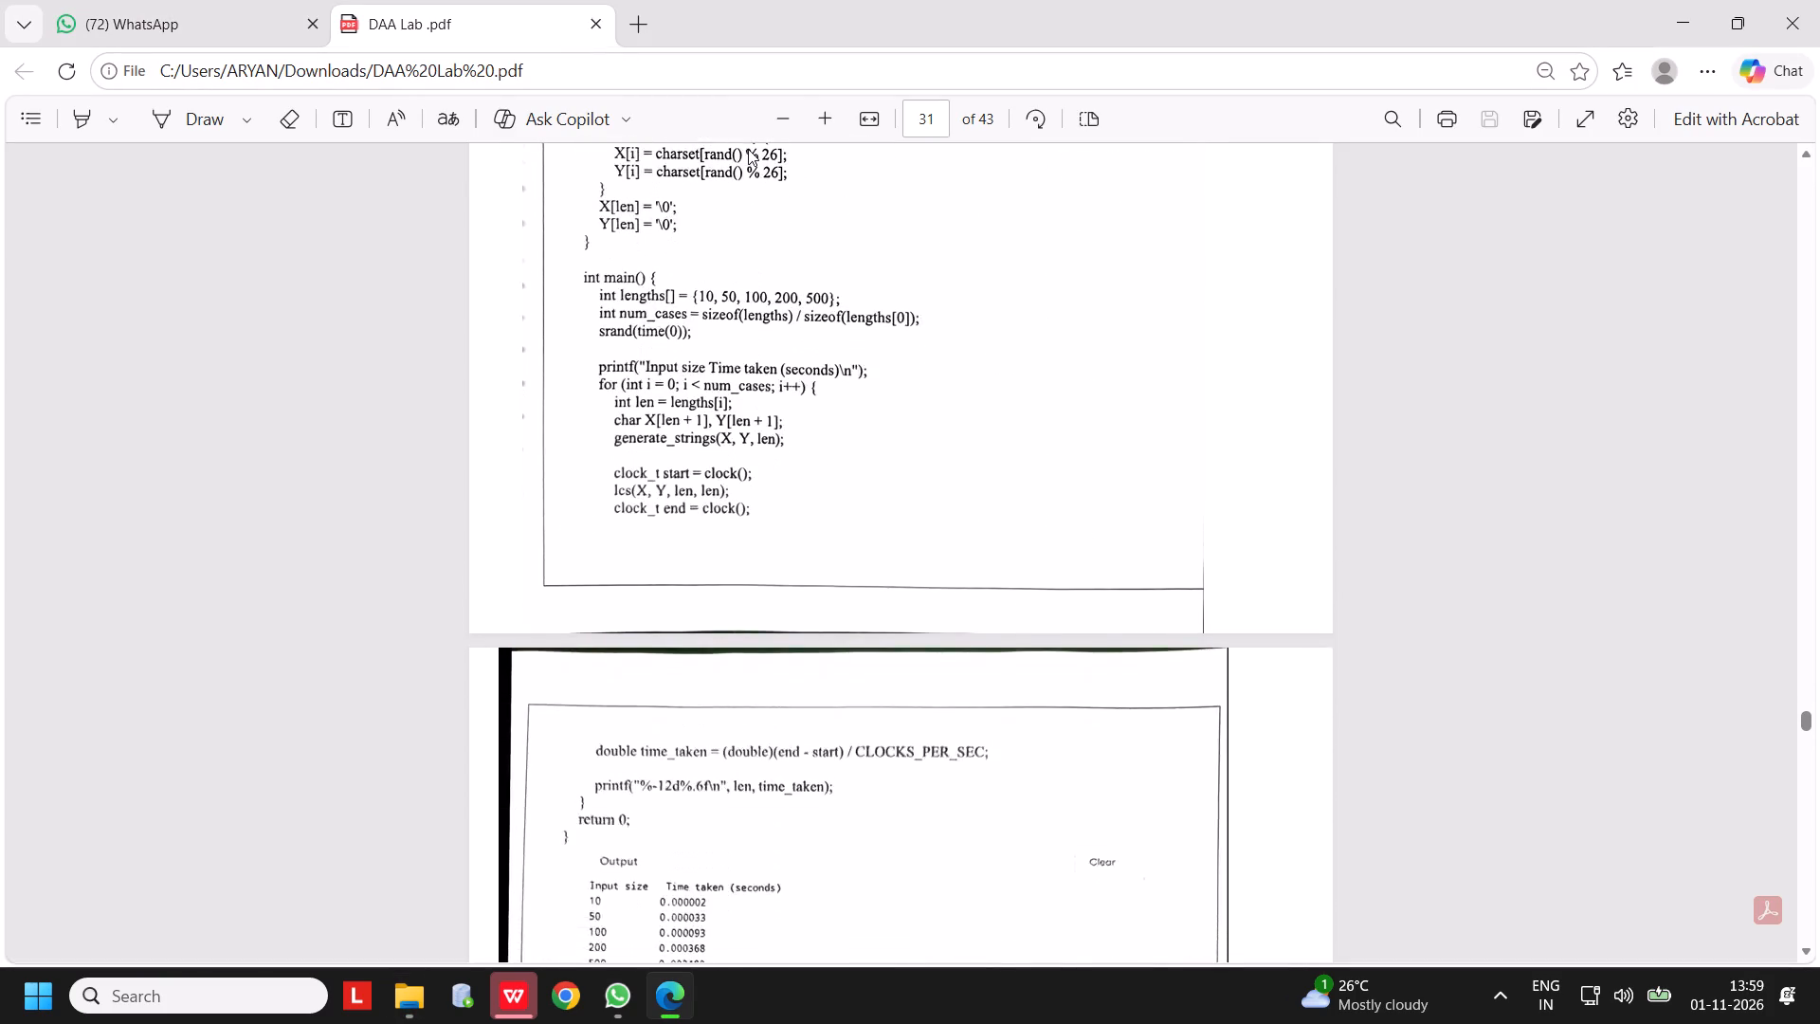
pyautogui.scroll(-3, 748, 149)
pyautogui.press('shift+super+s')
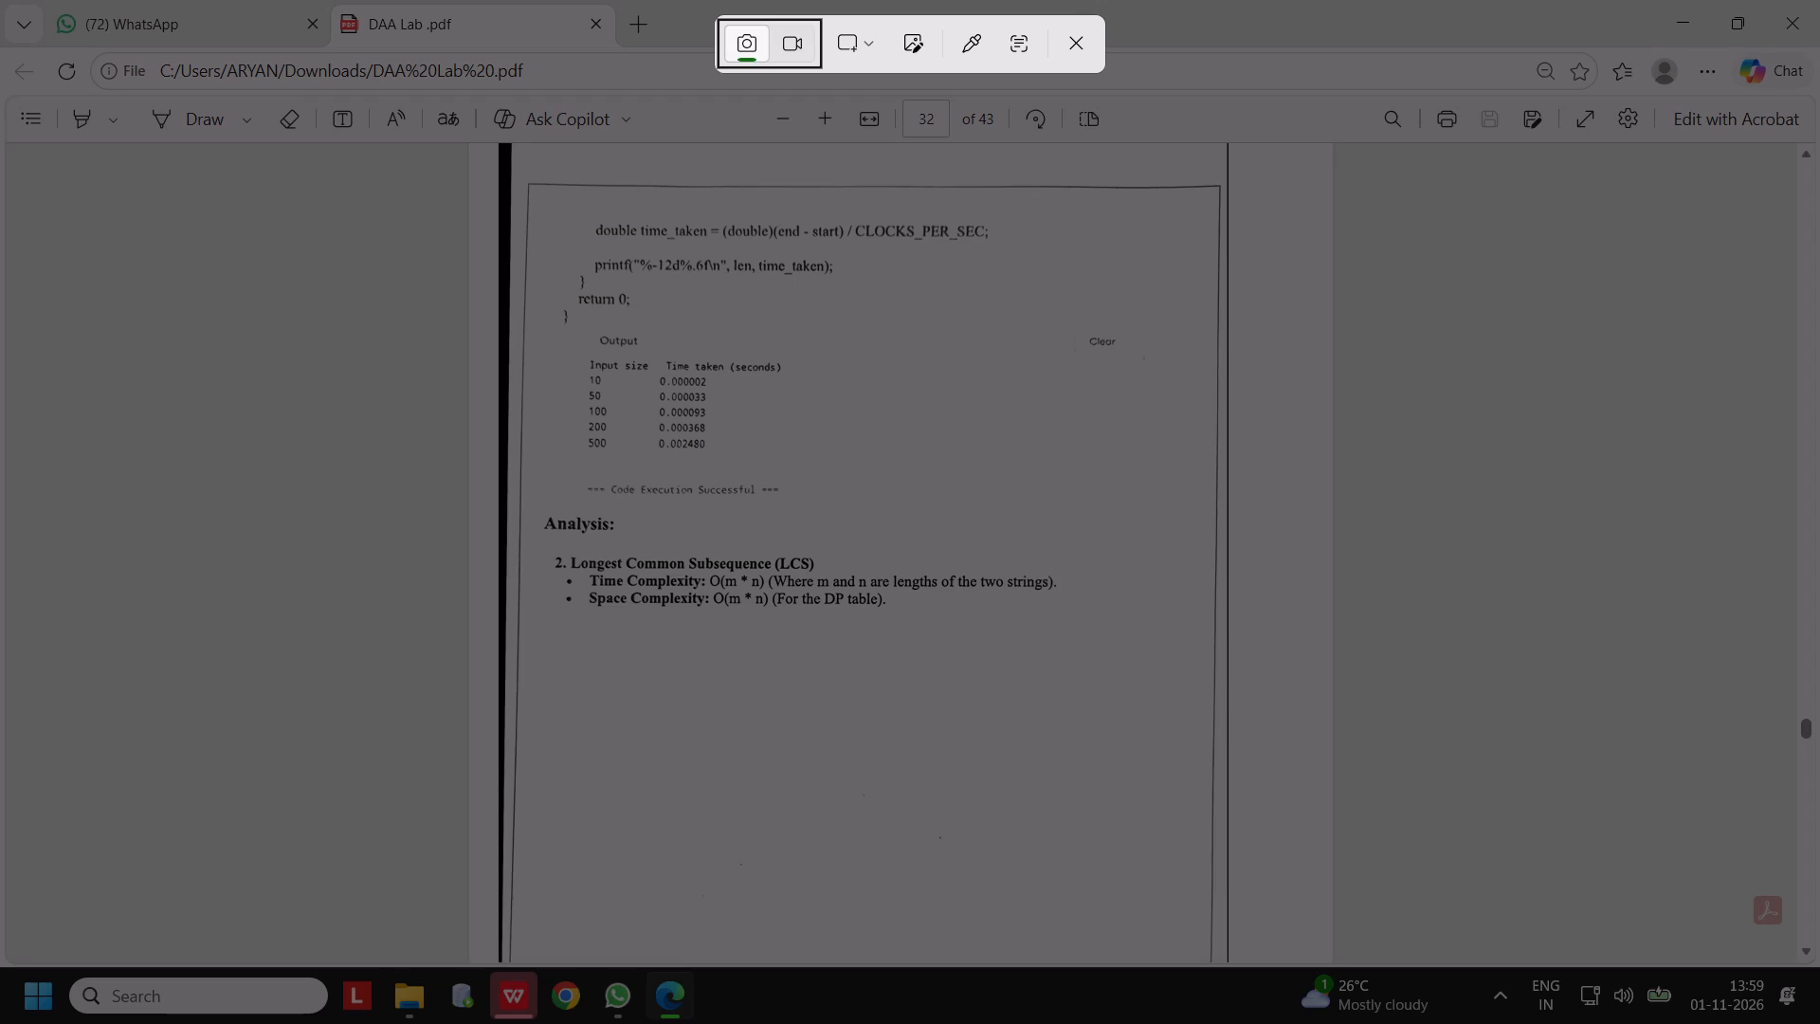
pyautogui.moveTo(533, 335); pyautogui.dragTo(1168, 669)
# In File Explorer's Screenshots folder, rename the newest capture as "9. LCS", checking the program title in the lab PDF.
pyautogui.hotkey('alt', 'Tab')
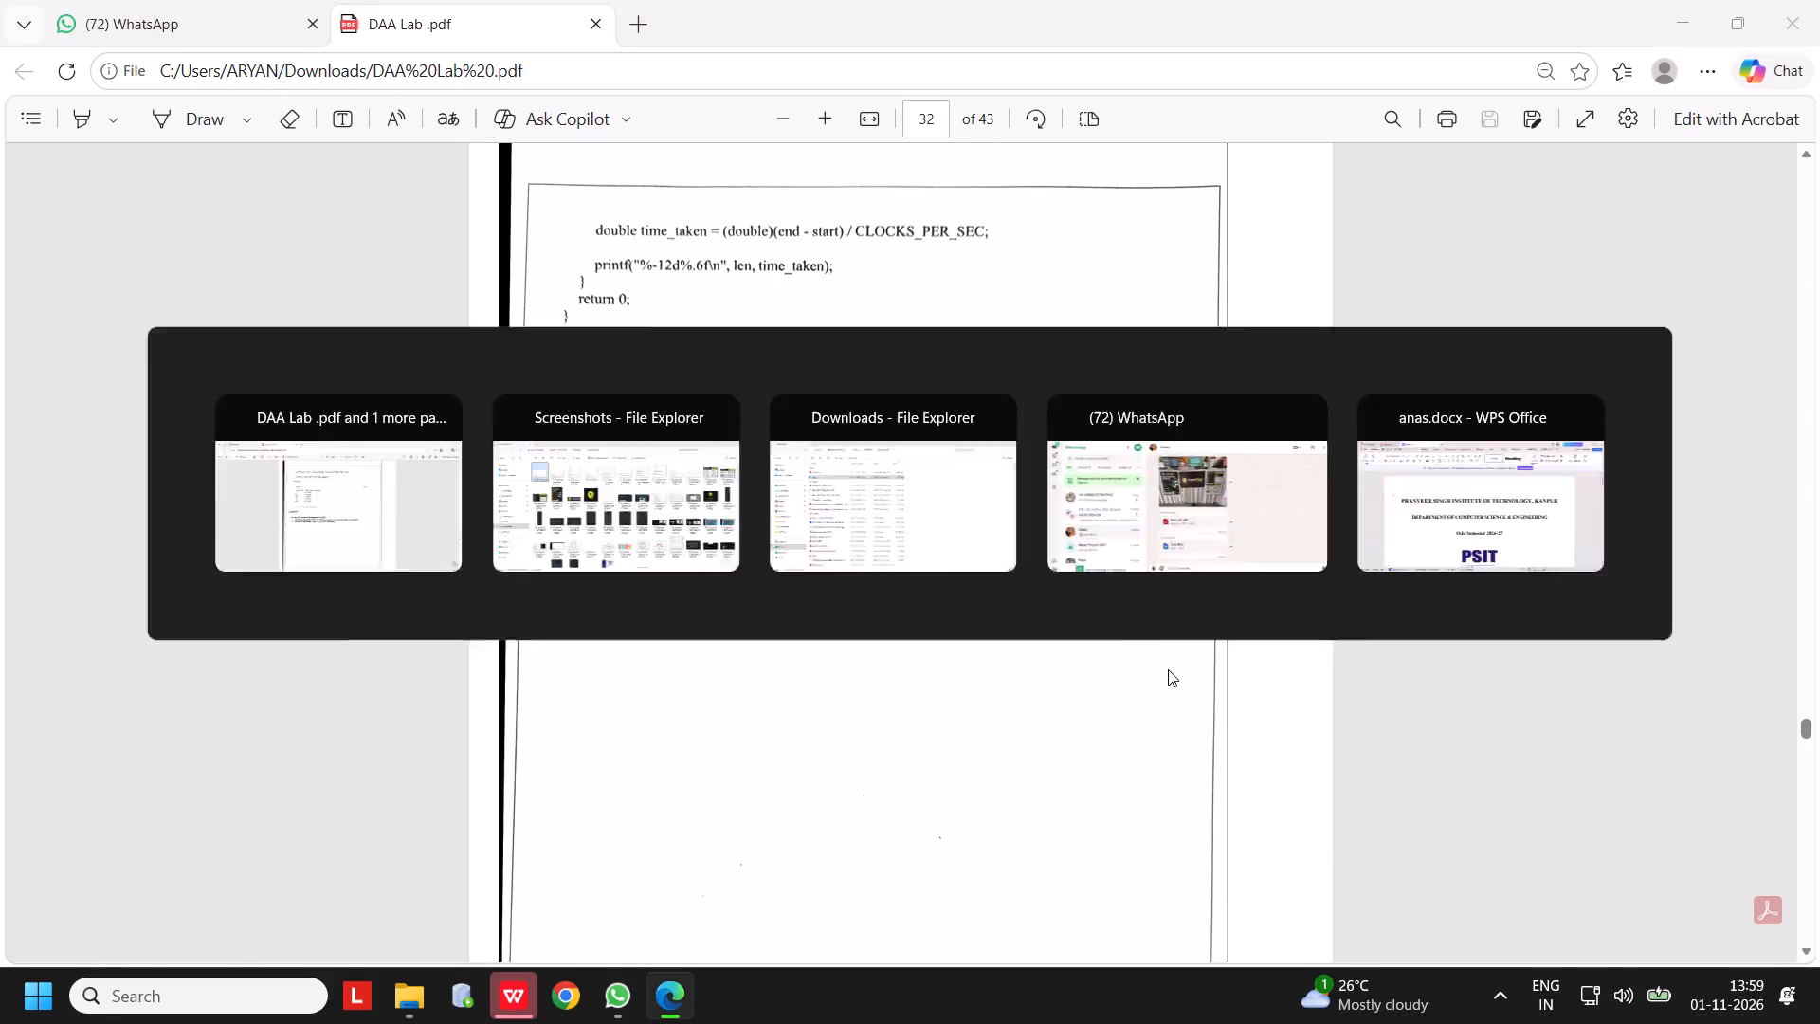
pyautogui.click(353, 290)
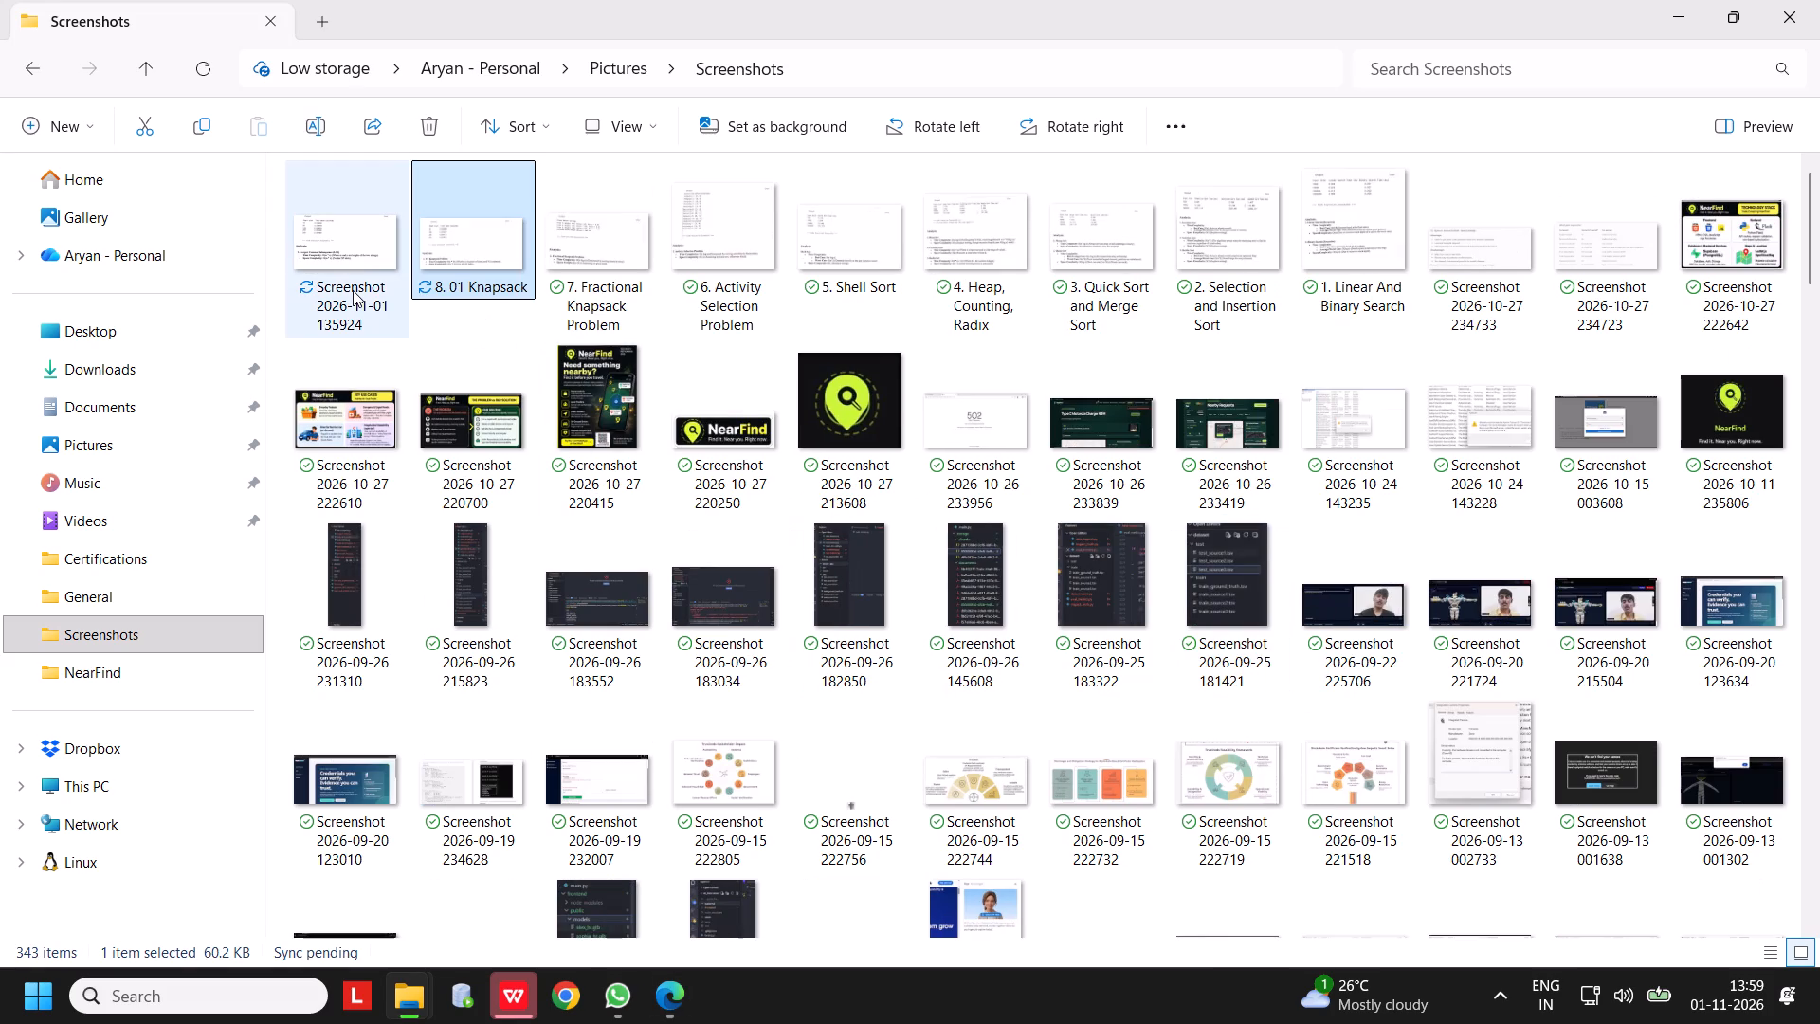
pyautogui.hotkey('alt', 'Tab')
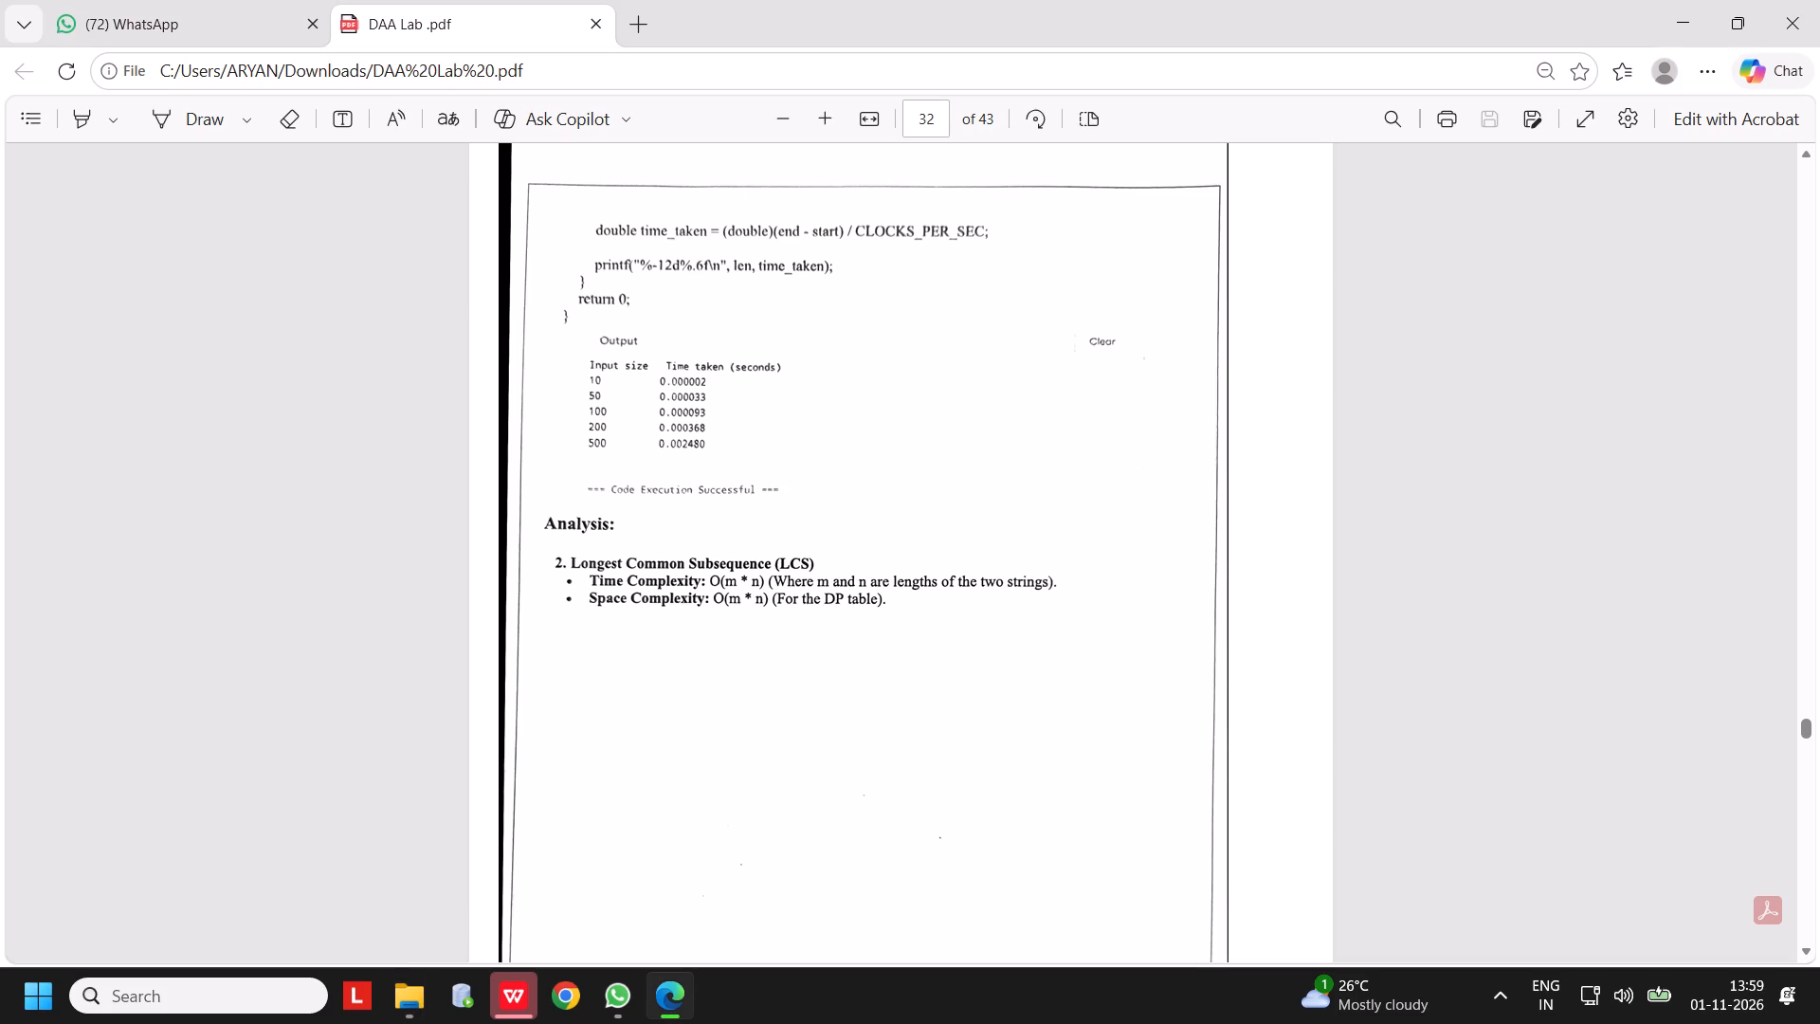
pyautogui.scroll(5, 665, 355)
pyautogui.scroll(-1, 665, 355)
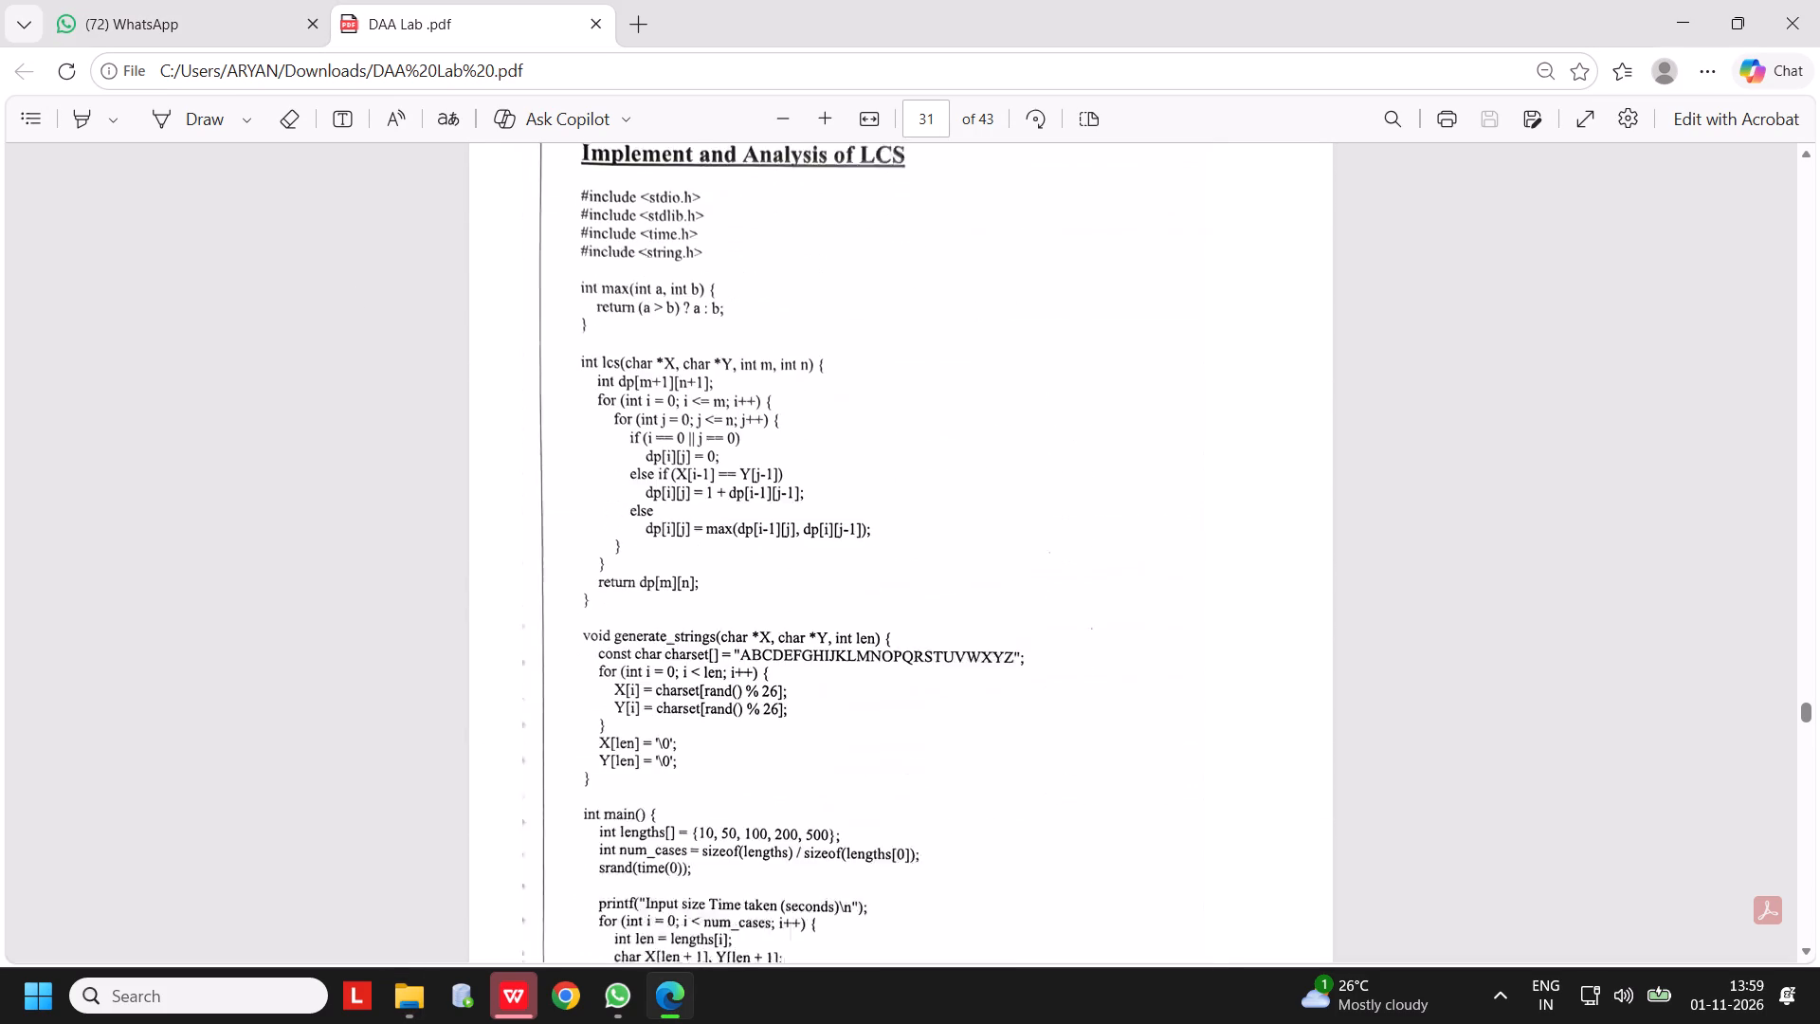
pyautogui.scroll(-1, 665, 355)
pyautogui.hotkey('alt', 'Tab')
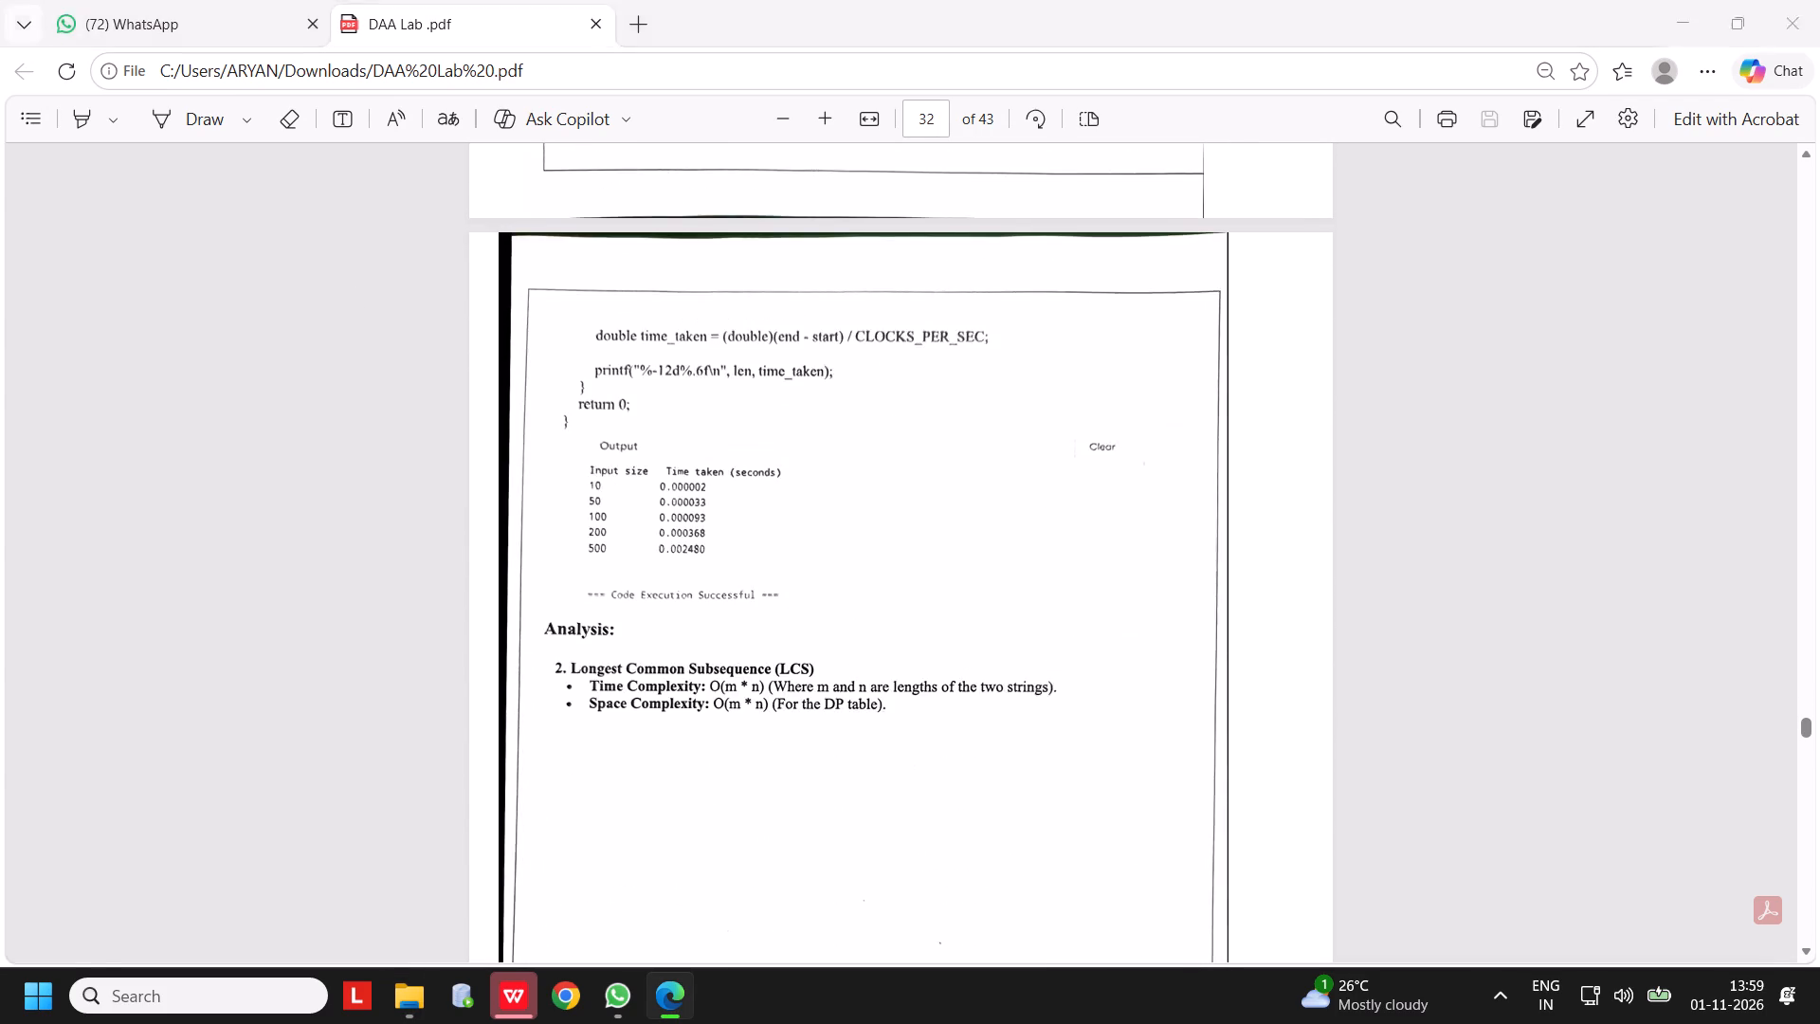
pyautogui.click(348, 273)
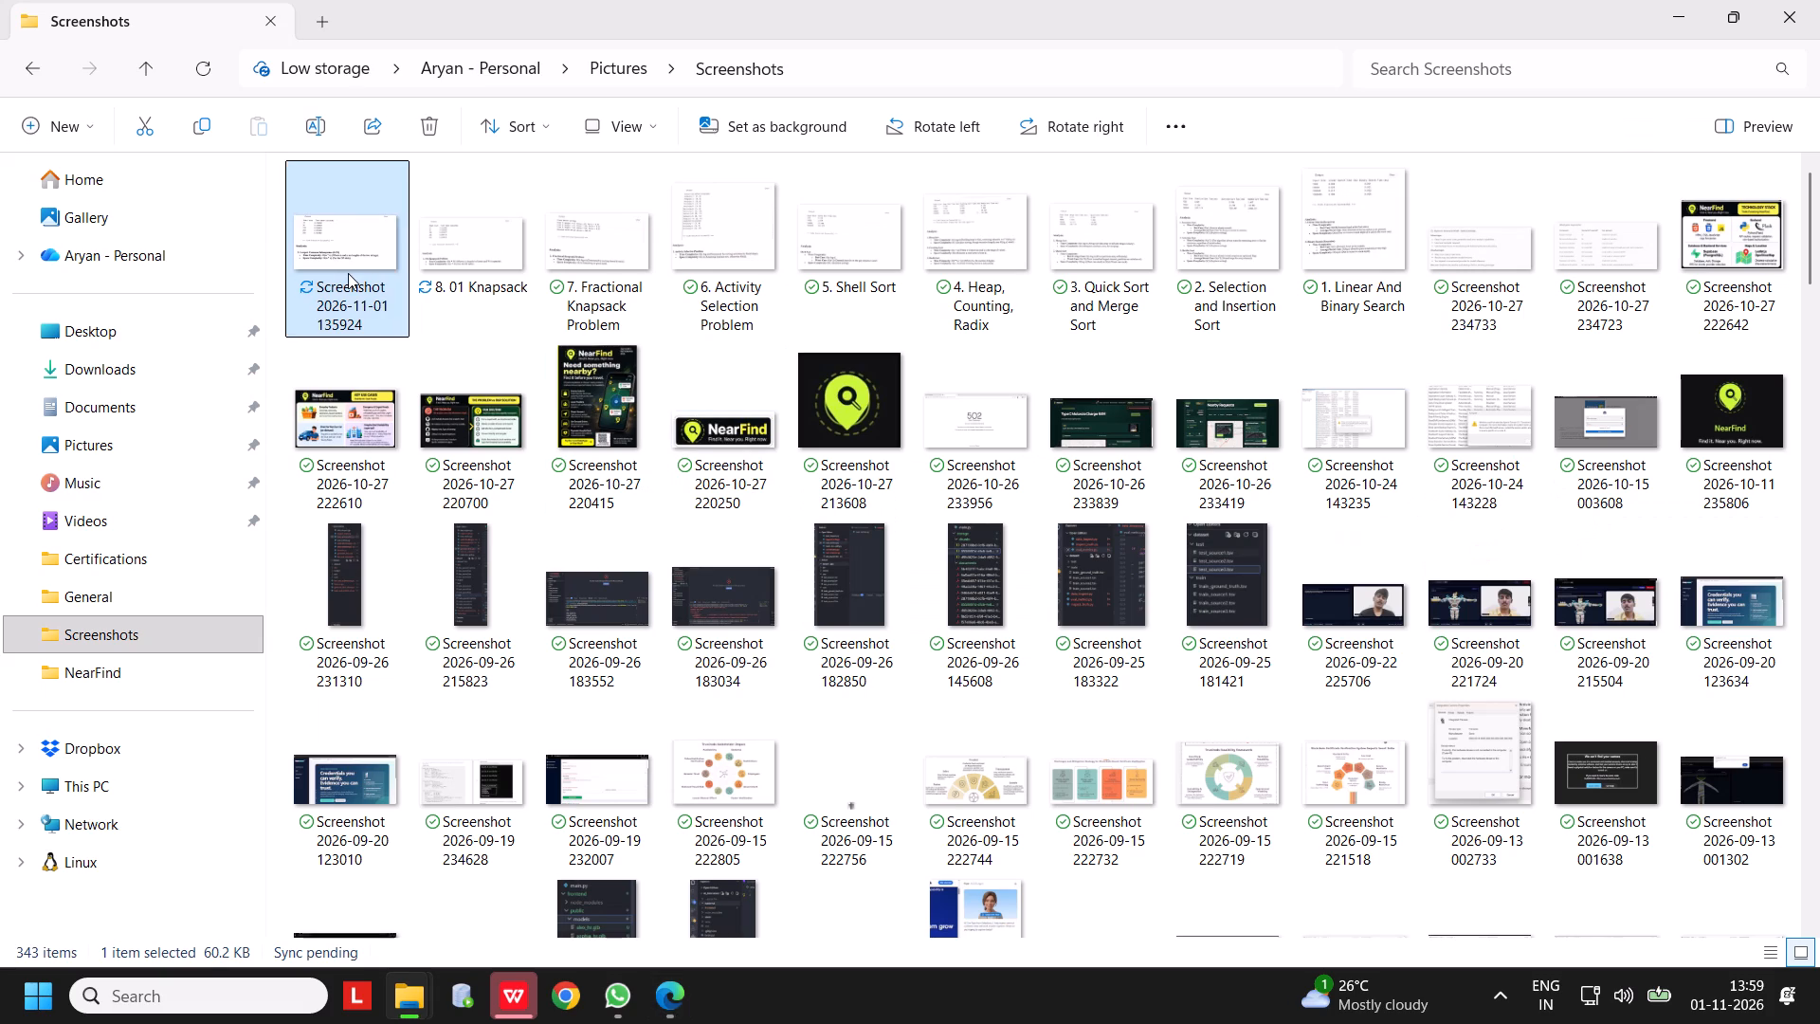
pyautogui.rightClick(348, 273)
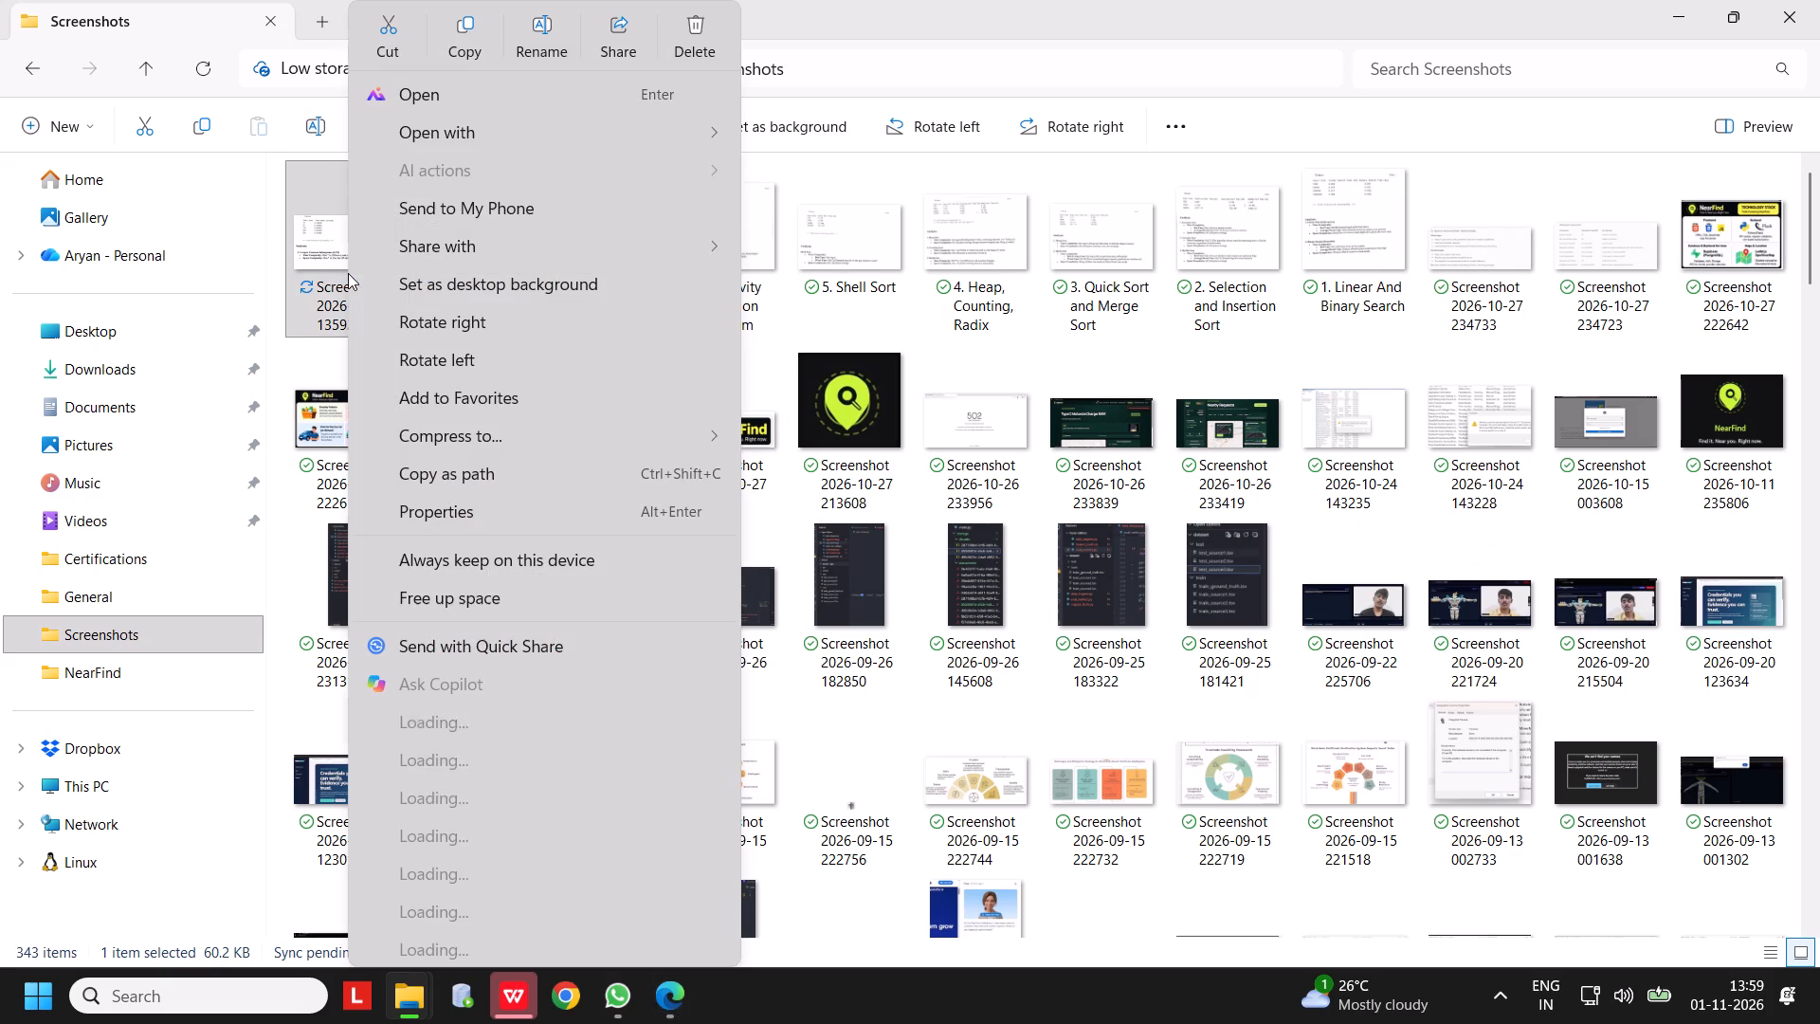
pyautogui.click(541, 29)
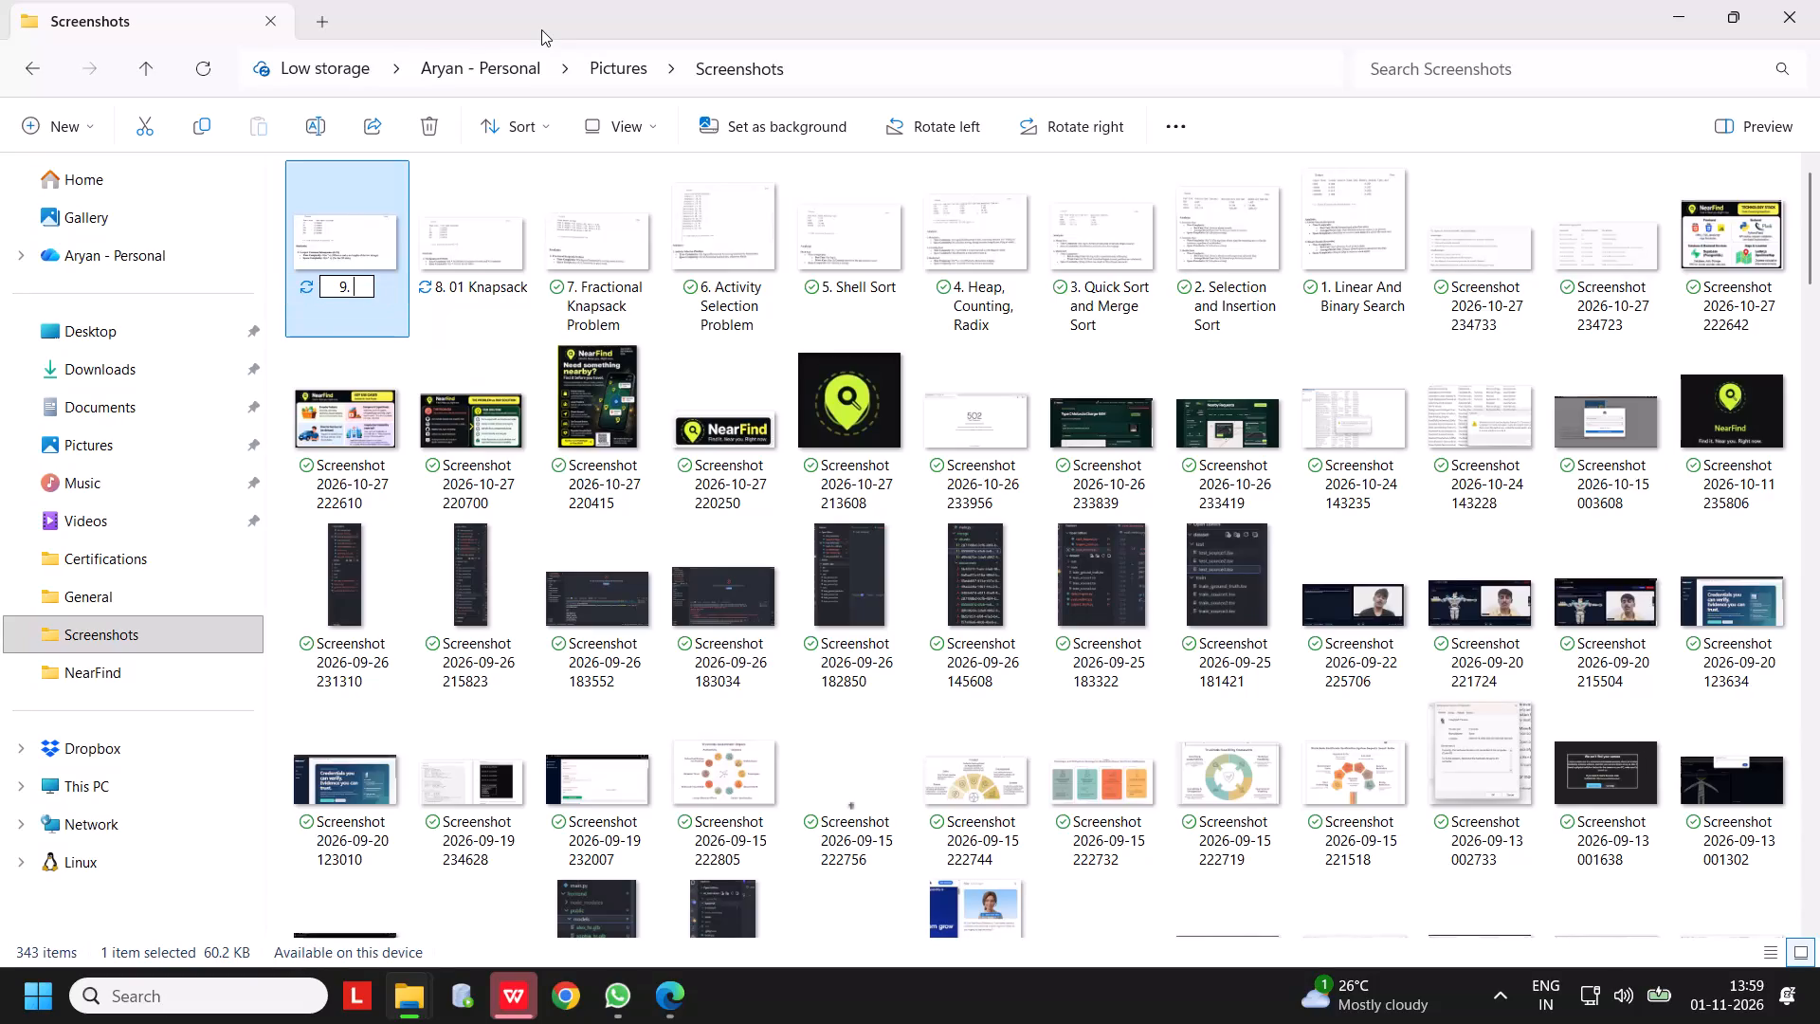
pyautogui.write('LCS')
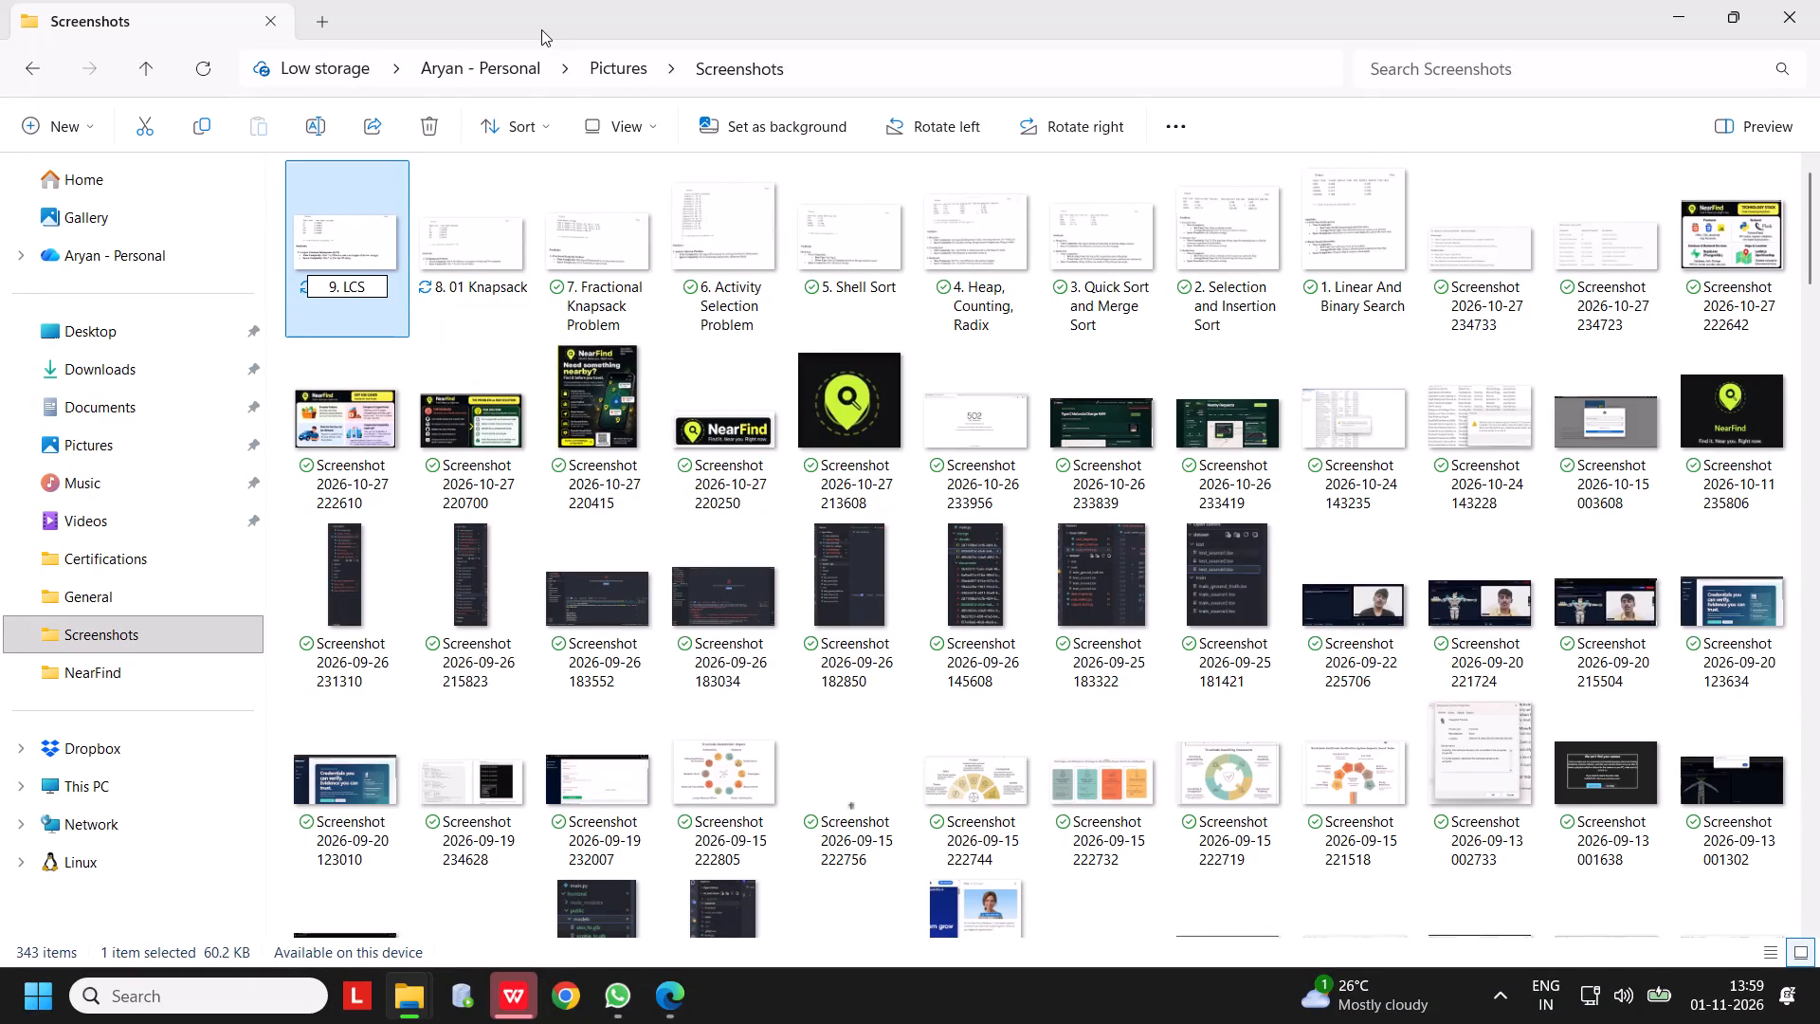
pyautogui.click(500, 330)
# Back in the lab PDF in Edge, capture a screenshot of the Kruskal's Algorithm output and analysis on page 35.
pyautogui.hotkey('alt', 'Tab')
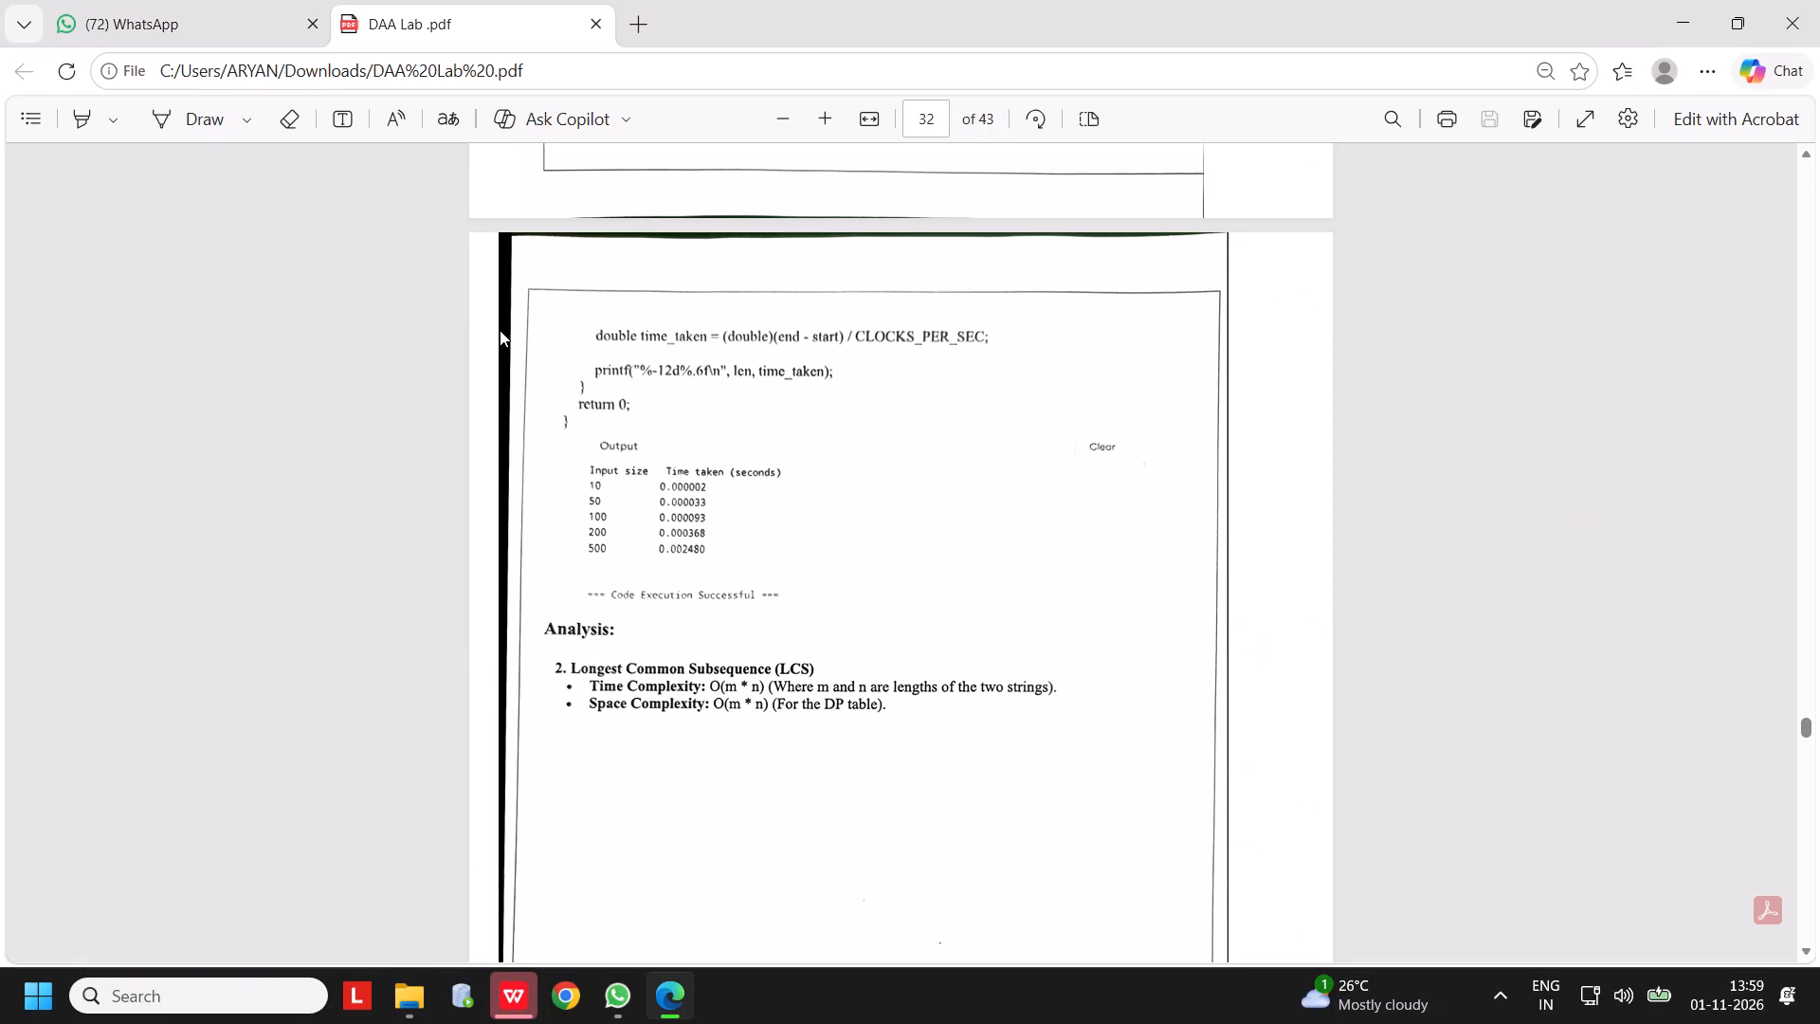
pyautogui.scroll(-7, 830, 538)
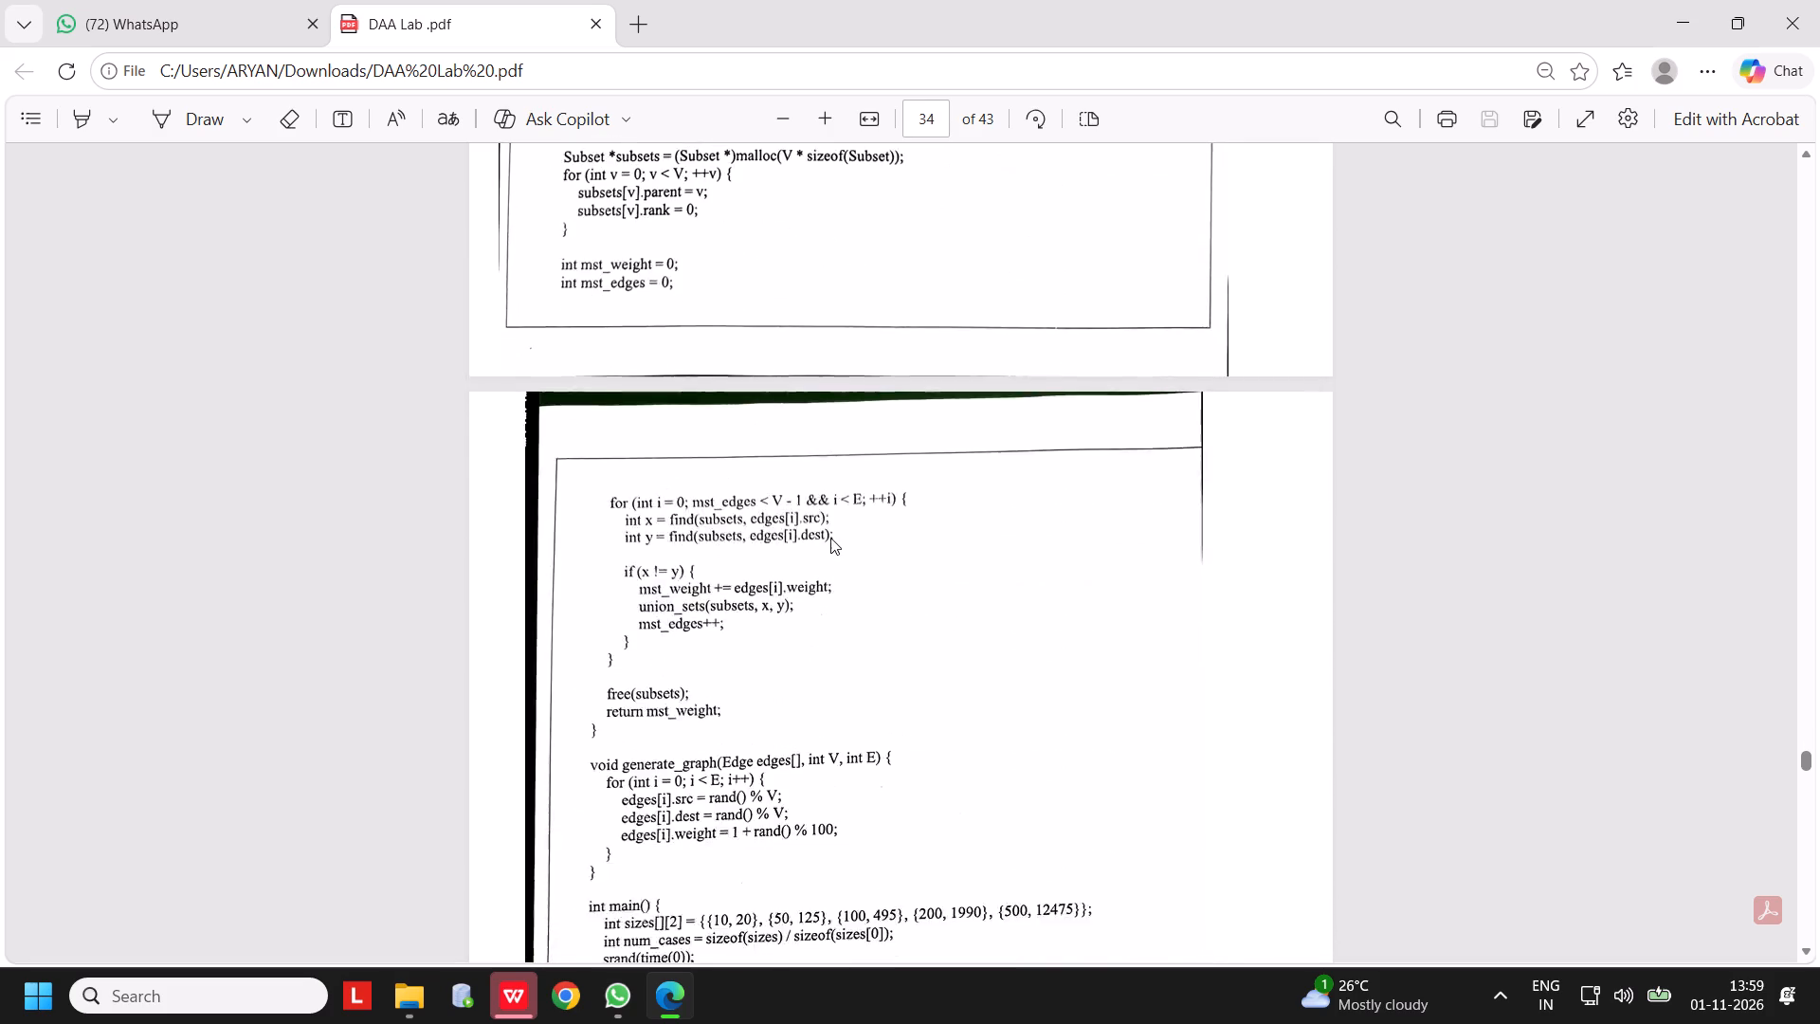
pyautogui.scroll(-6, 830, 538)
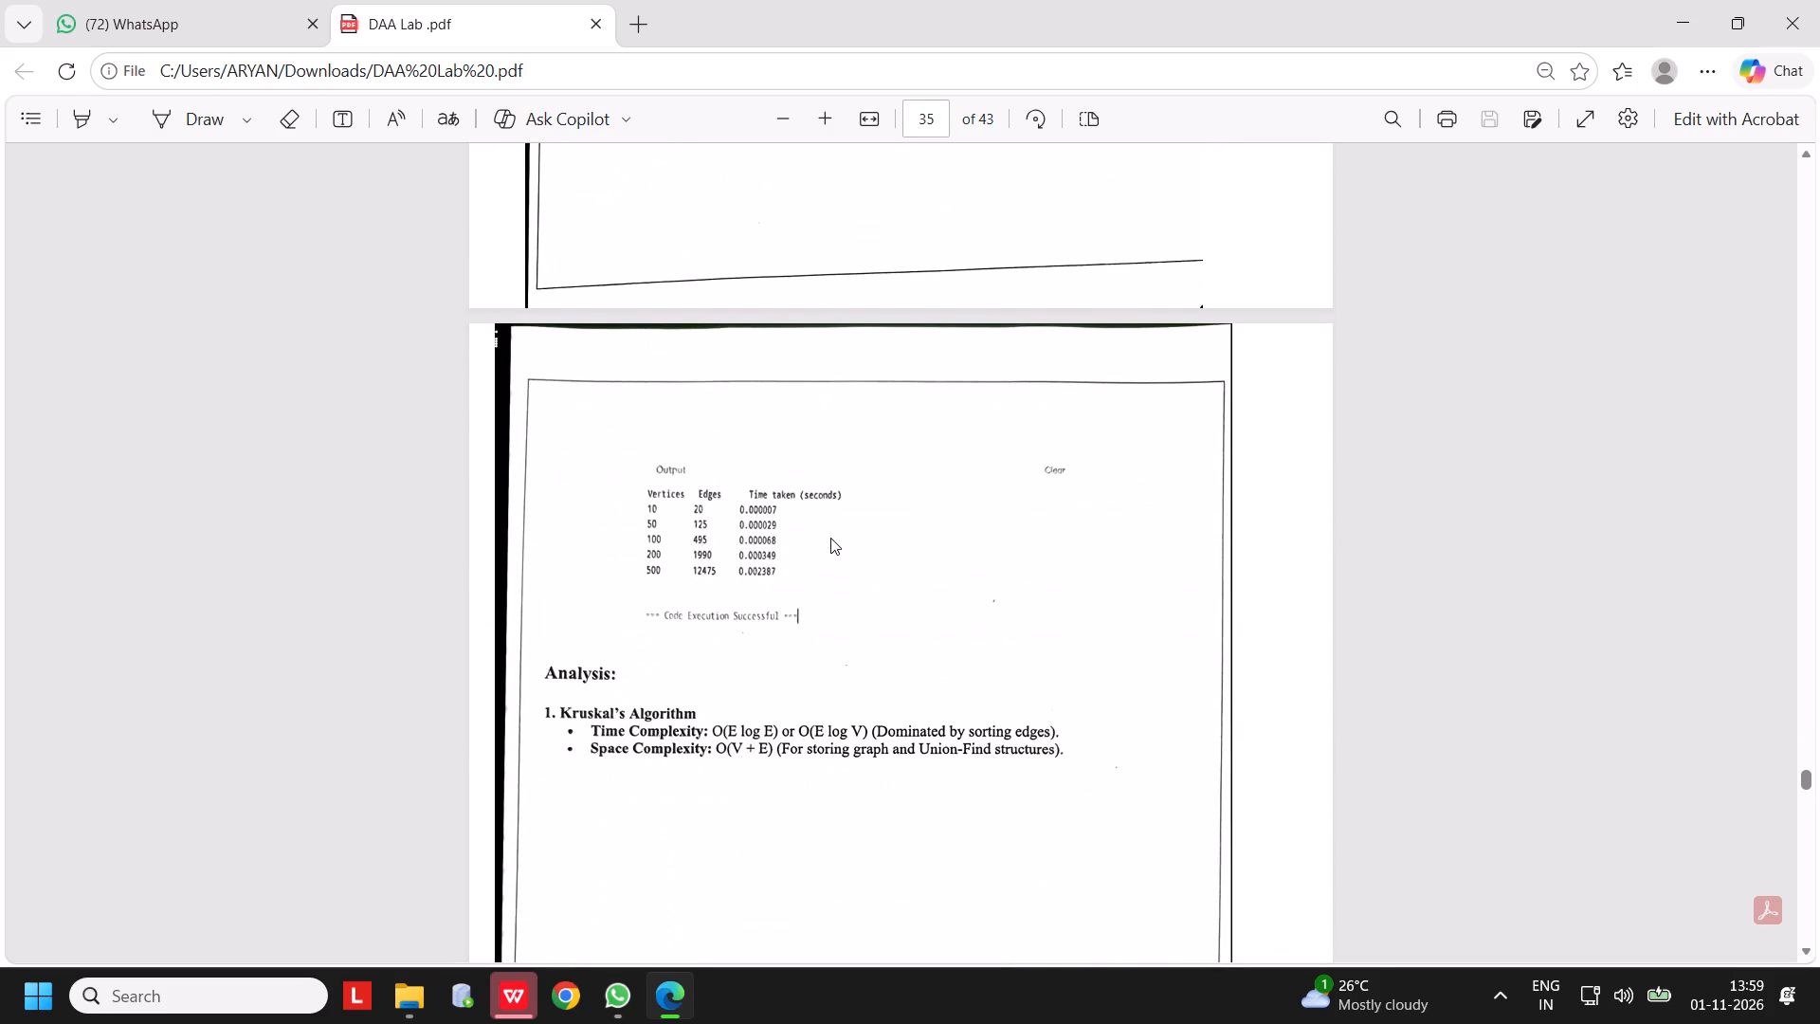
pyautogui.press('shift+super+s')
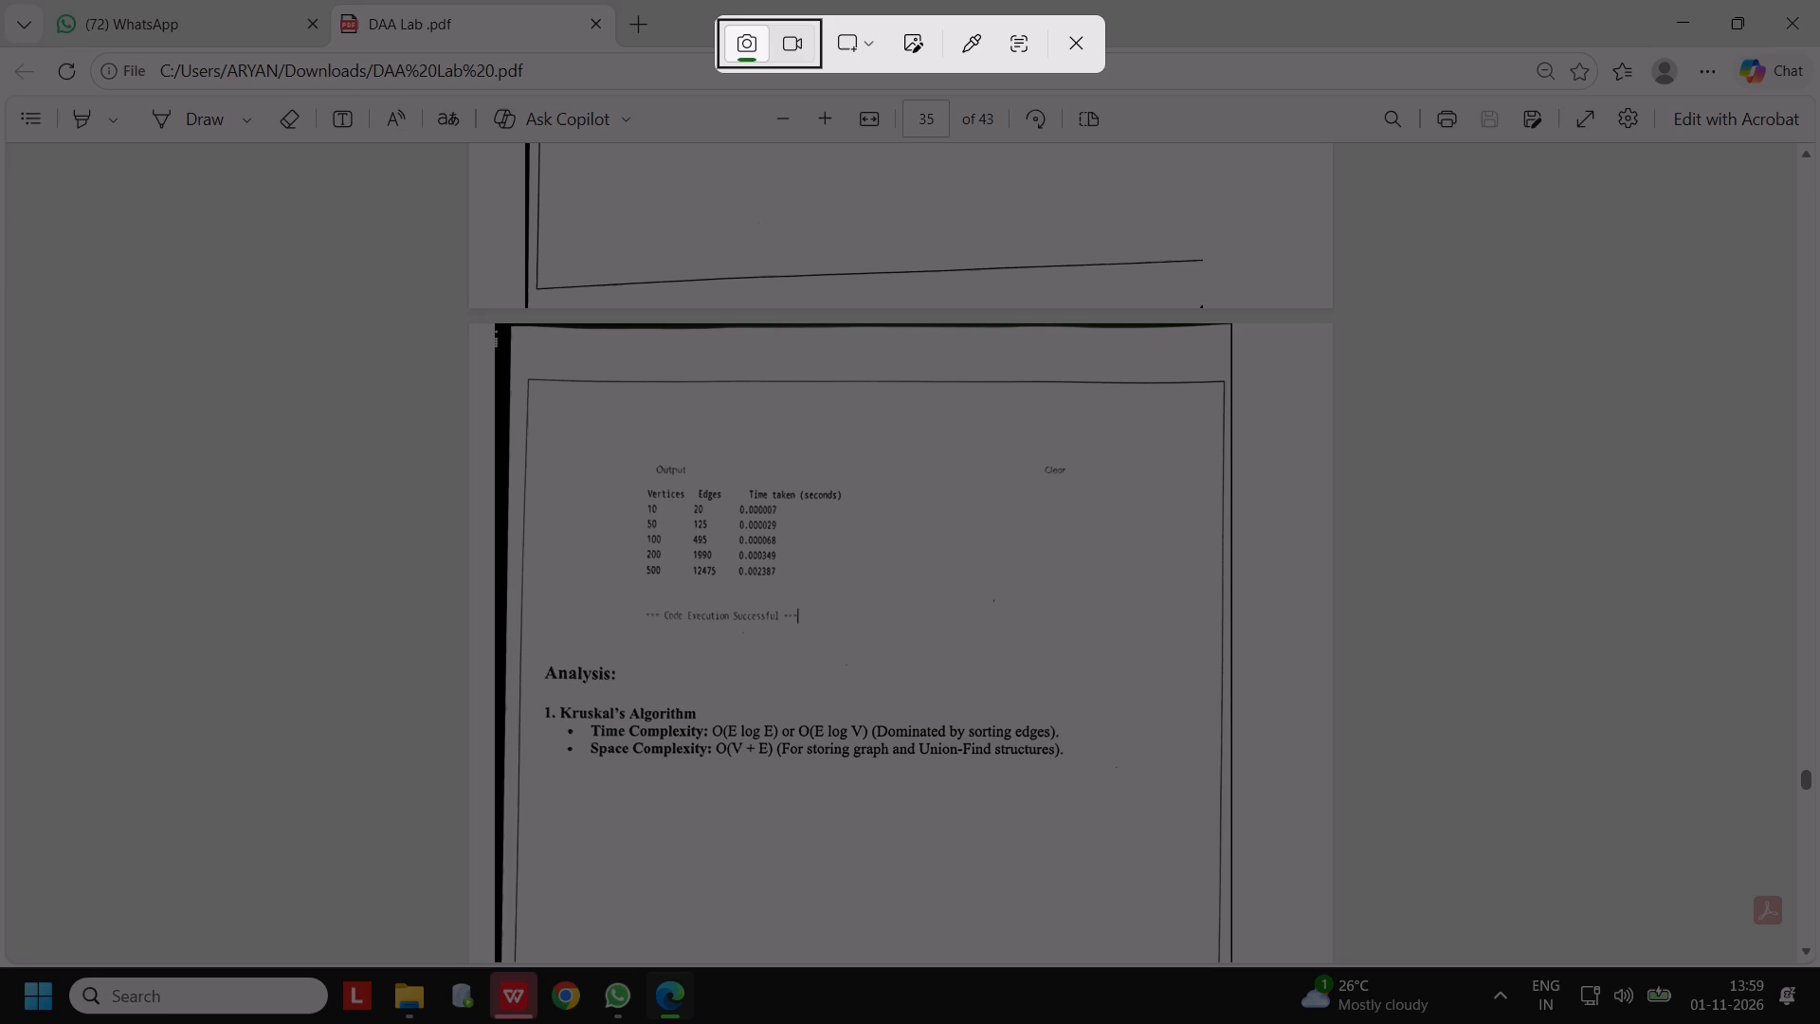
pyautogui.moveTo(532, 450); pyautogui.dragTo(1166, 806)
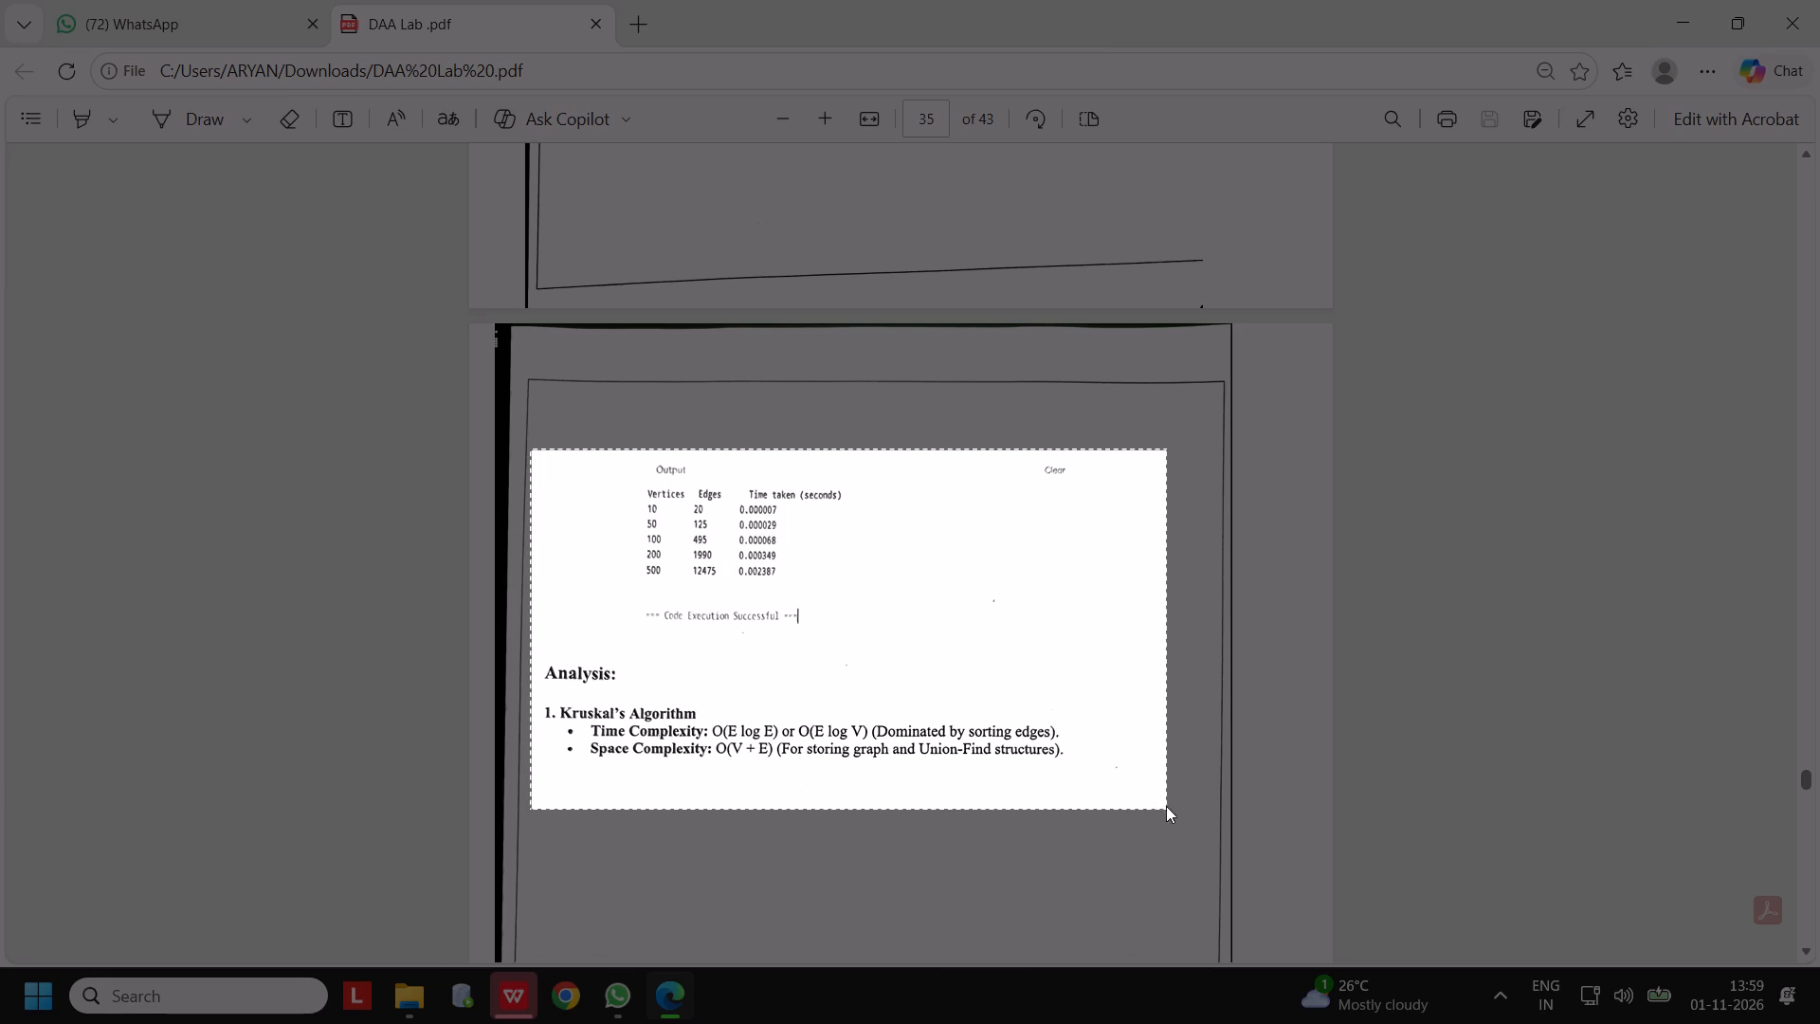
pyautogui.moveTo(1166, 806); pyautogui.dragTo(1191, 769)
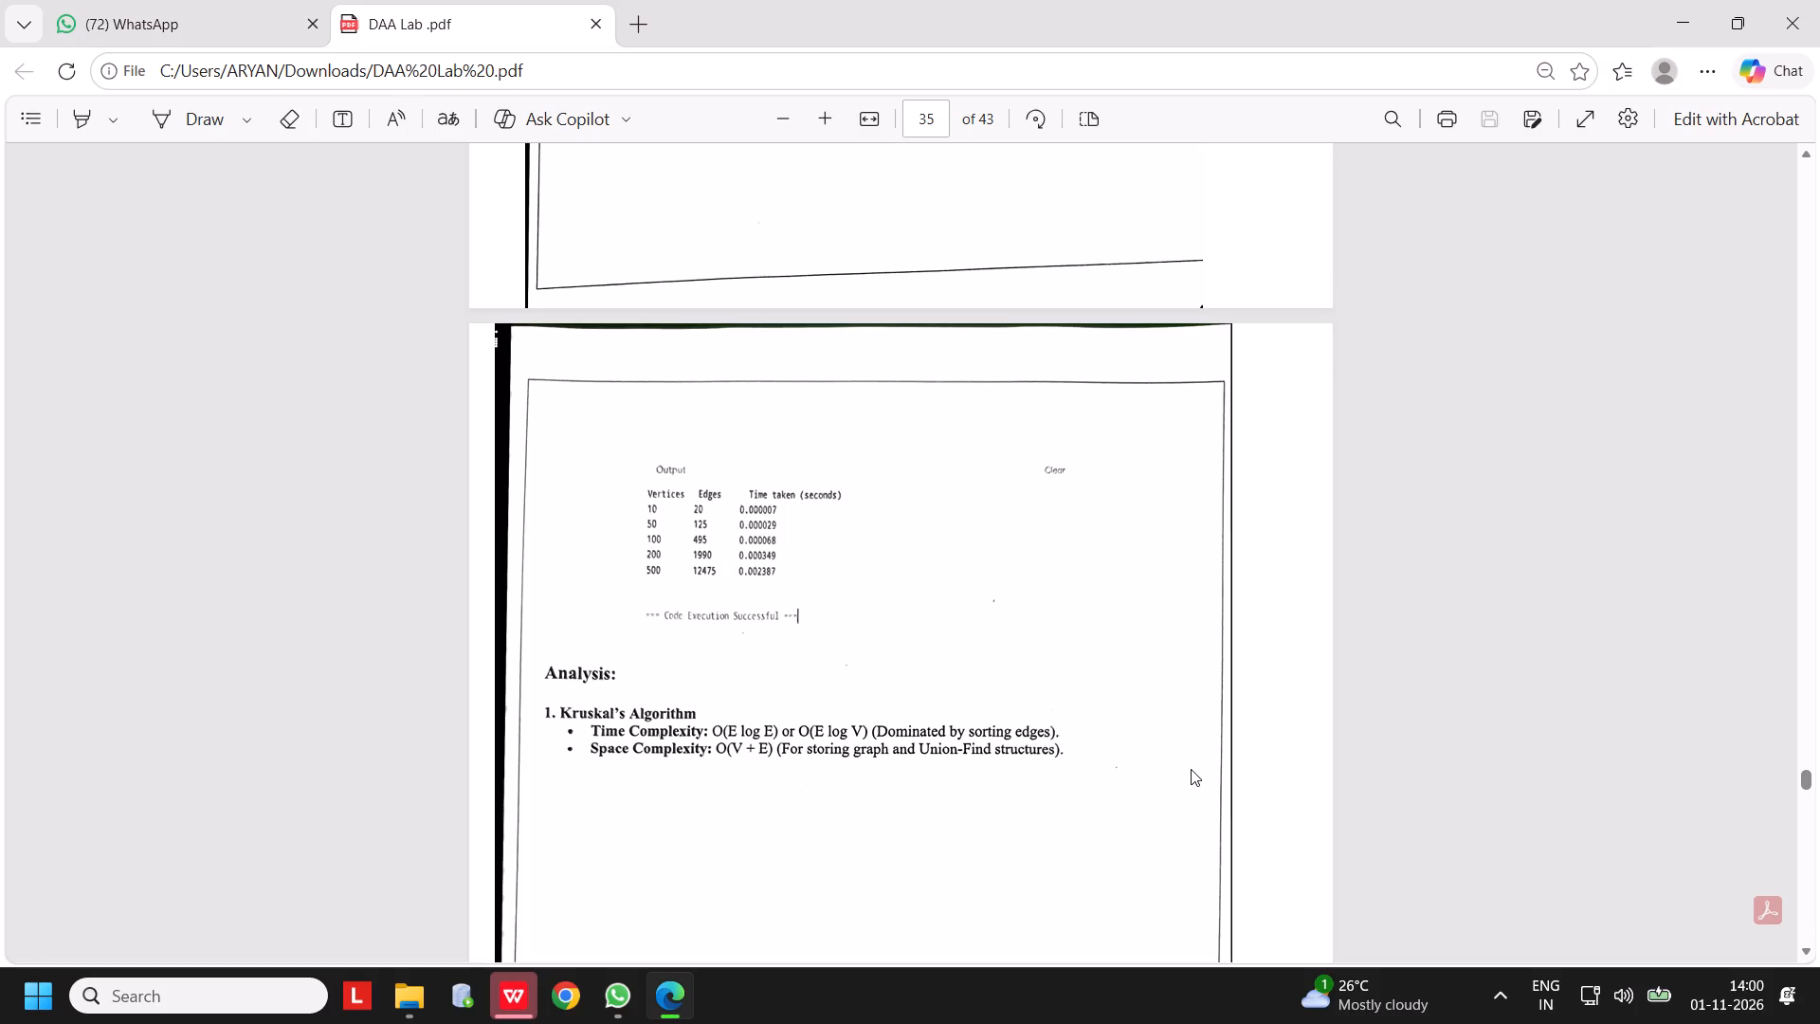
# In File Explorer's Screenshots folder, rename the newest capture as "10. Kruskal".
pyautogui.hotkey('alt', 'Tab')
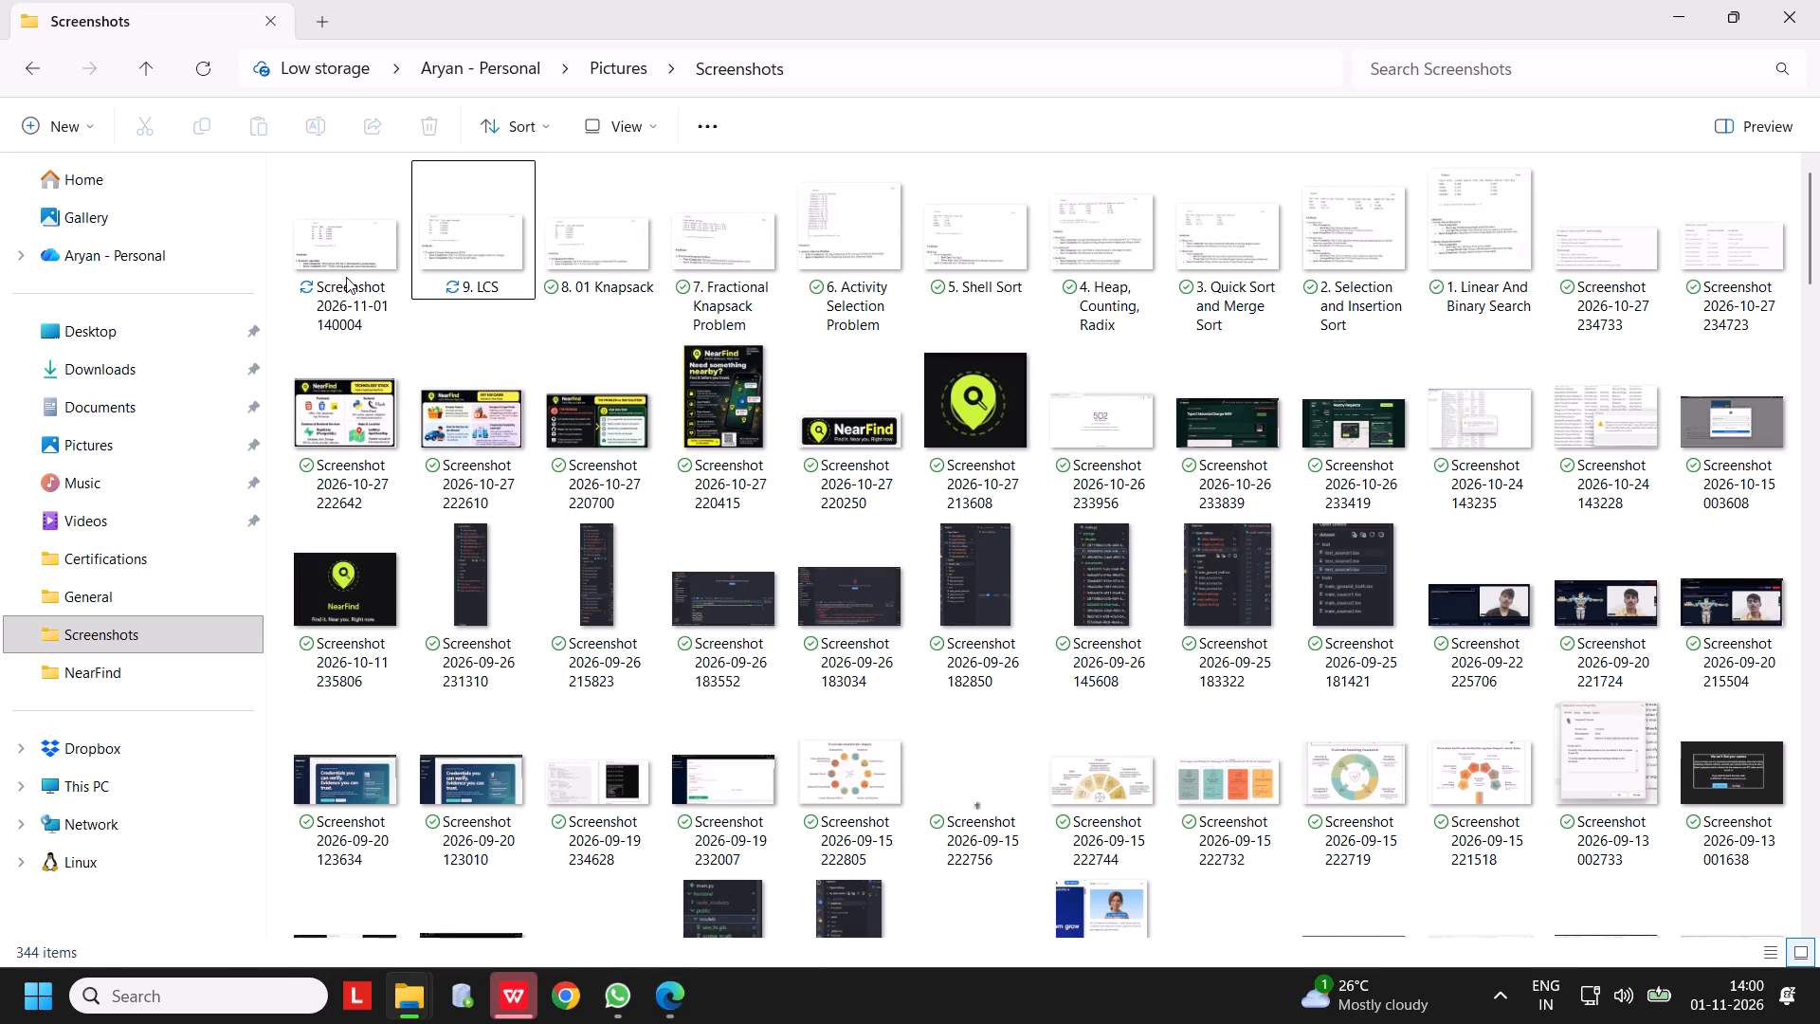
pyautogui.click(346, 277)
pyautogui.rightClick(346, 277)
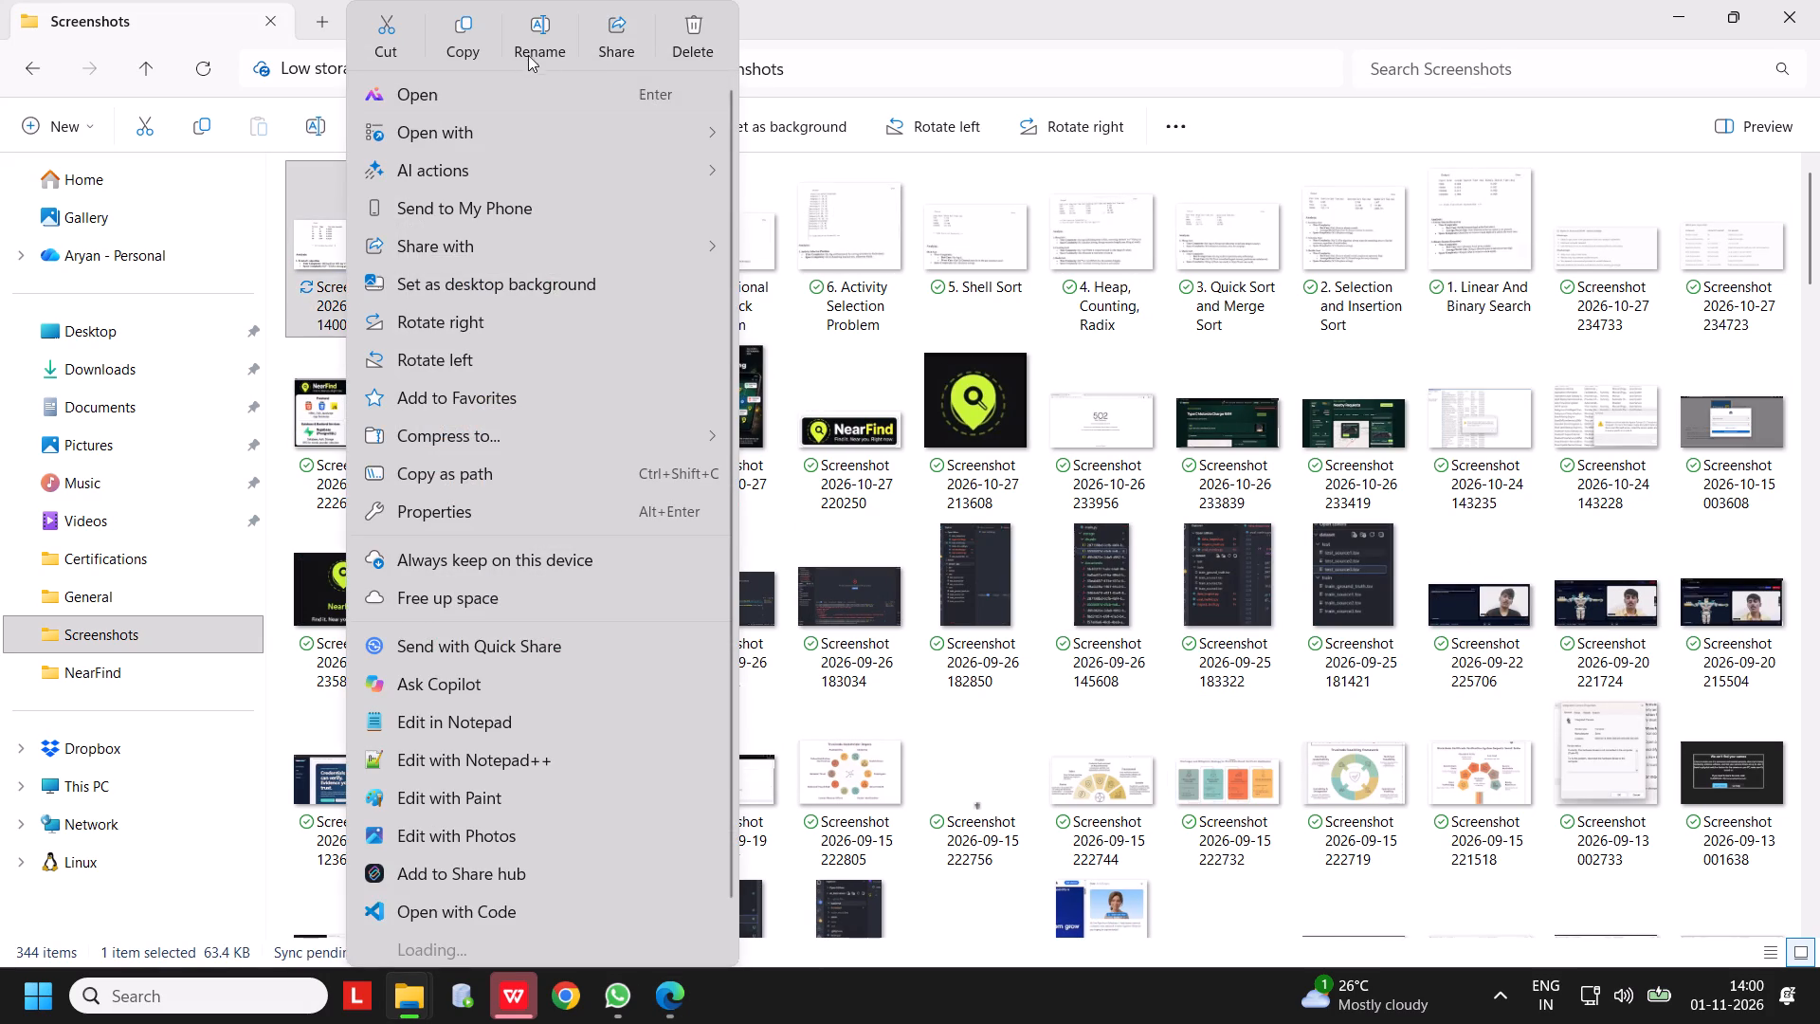
pyautogui.click(520, 49)
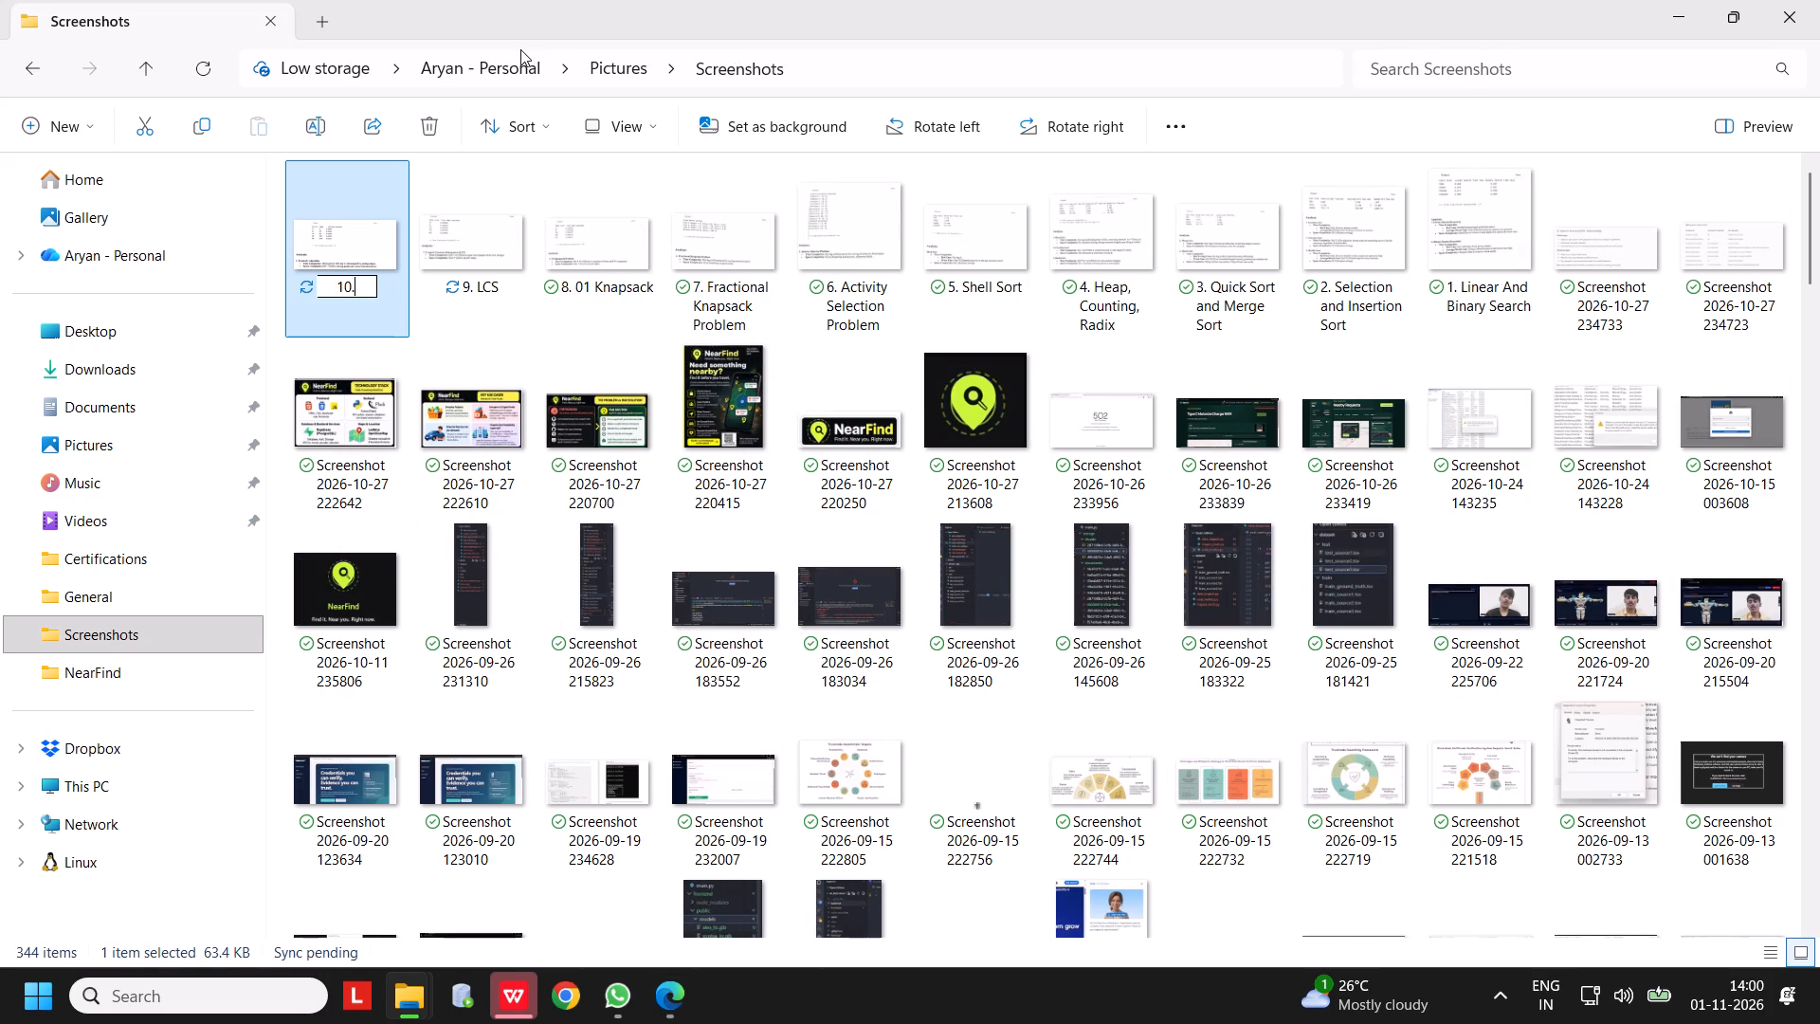
pyautogui.write('ruskal')
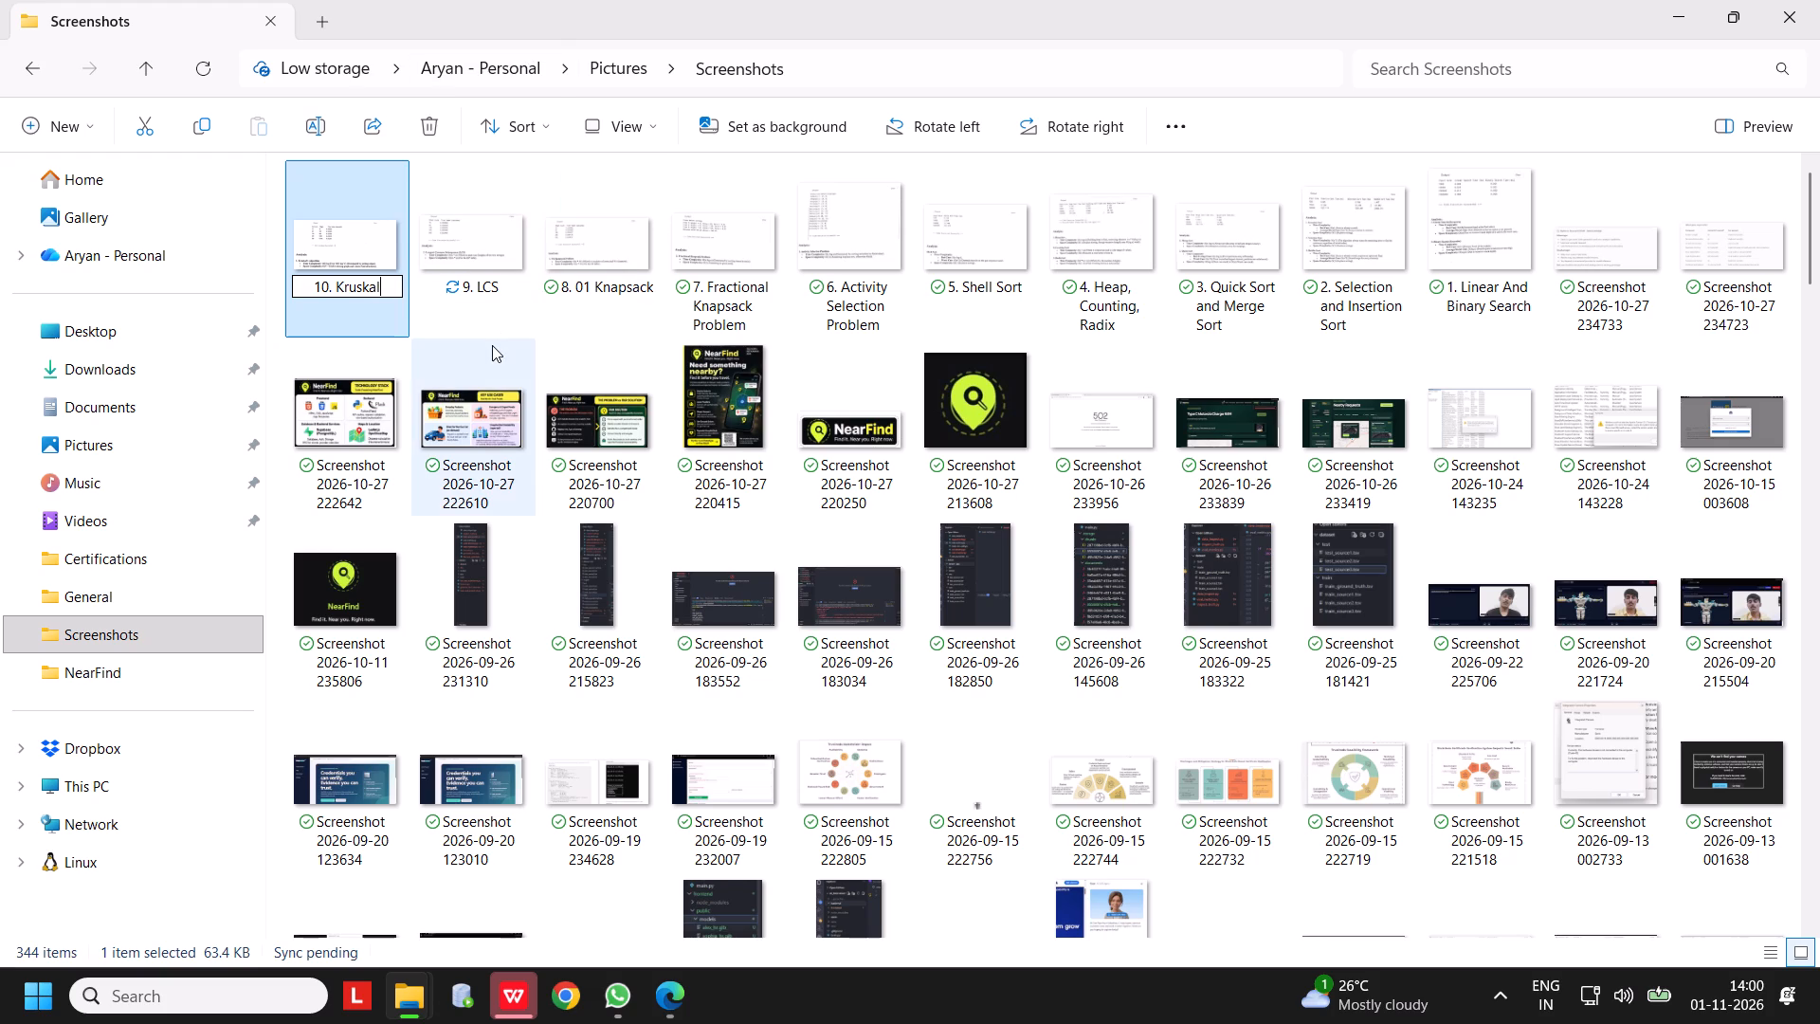
# Back in the lab PDF in Edge, capture a screenshot of the Prim's Algorithm output and analysis on page 37.
pyautogui.hotkey('alt', 'Tab')
pyautogui.scroll(-2, 856, 637)
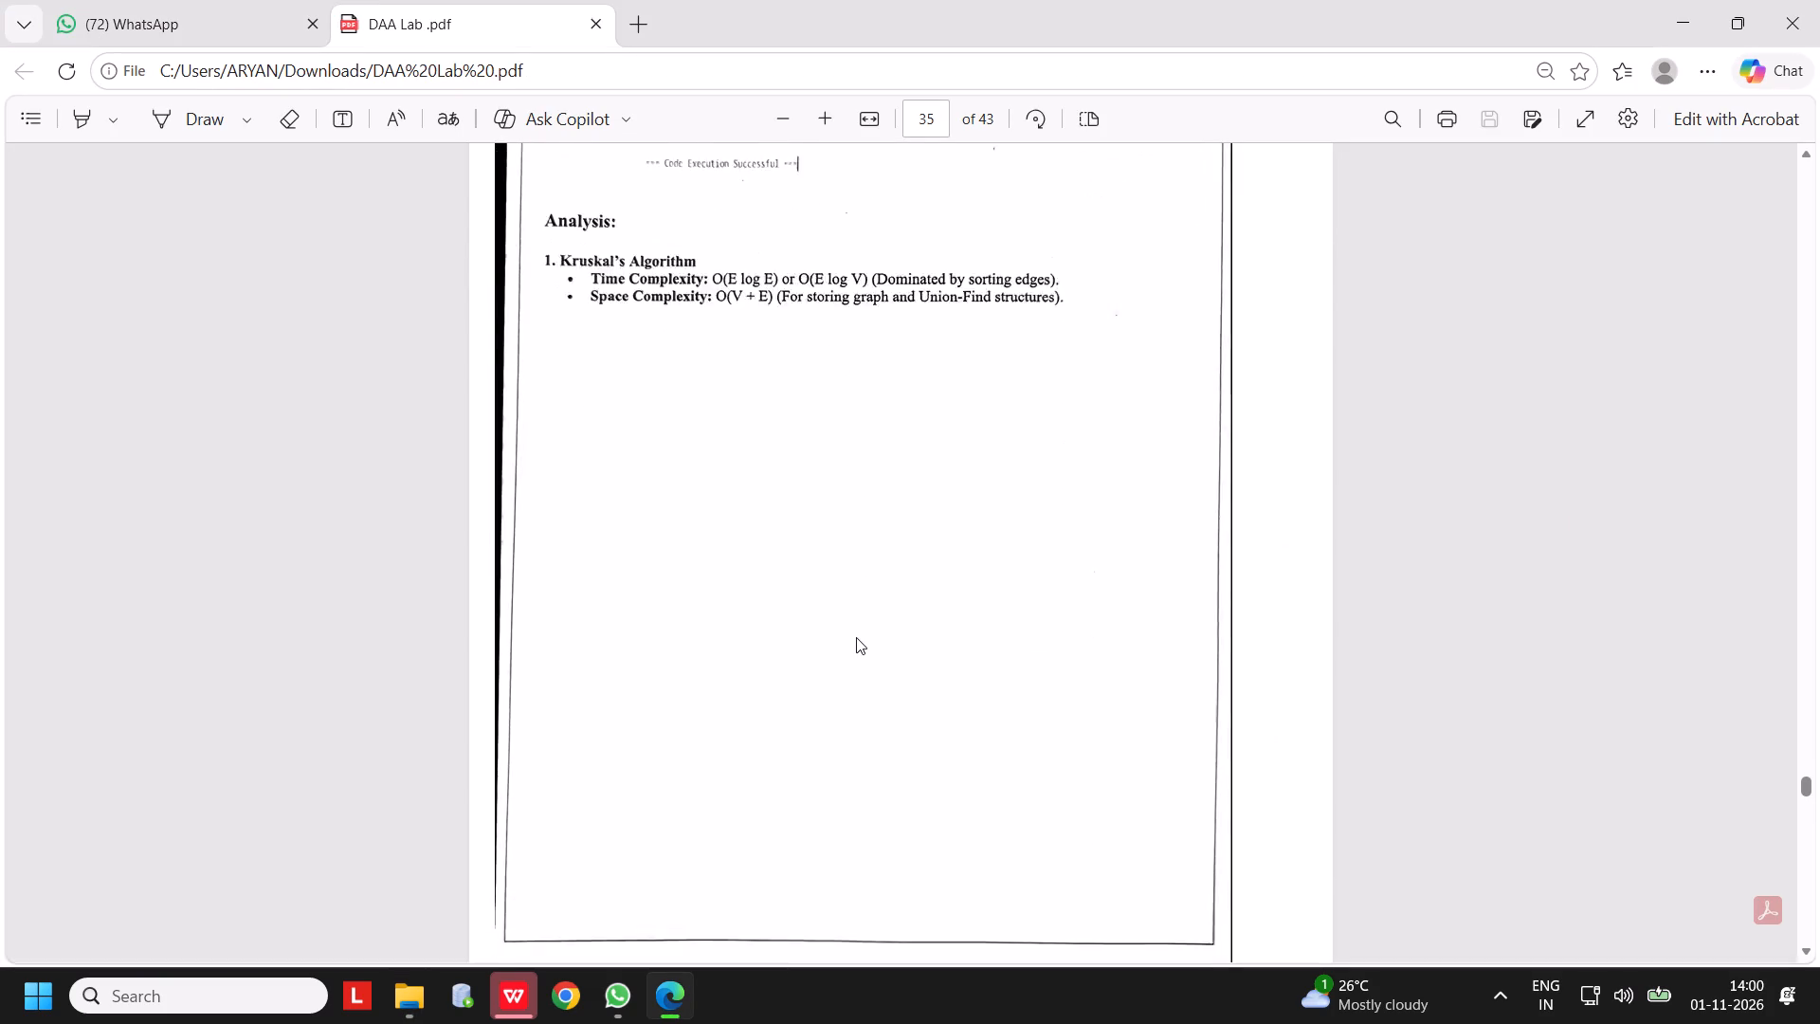
pyautogui.scroll(-10, 856, 637)
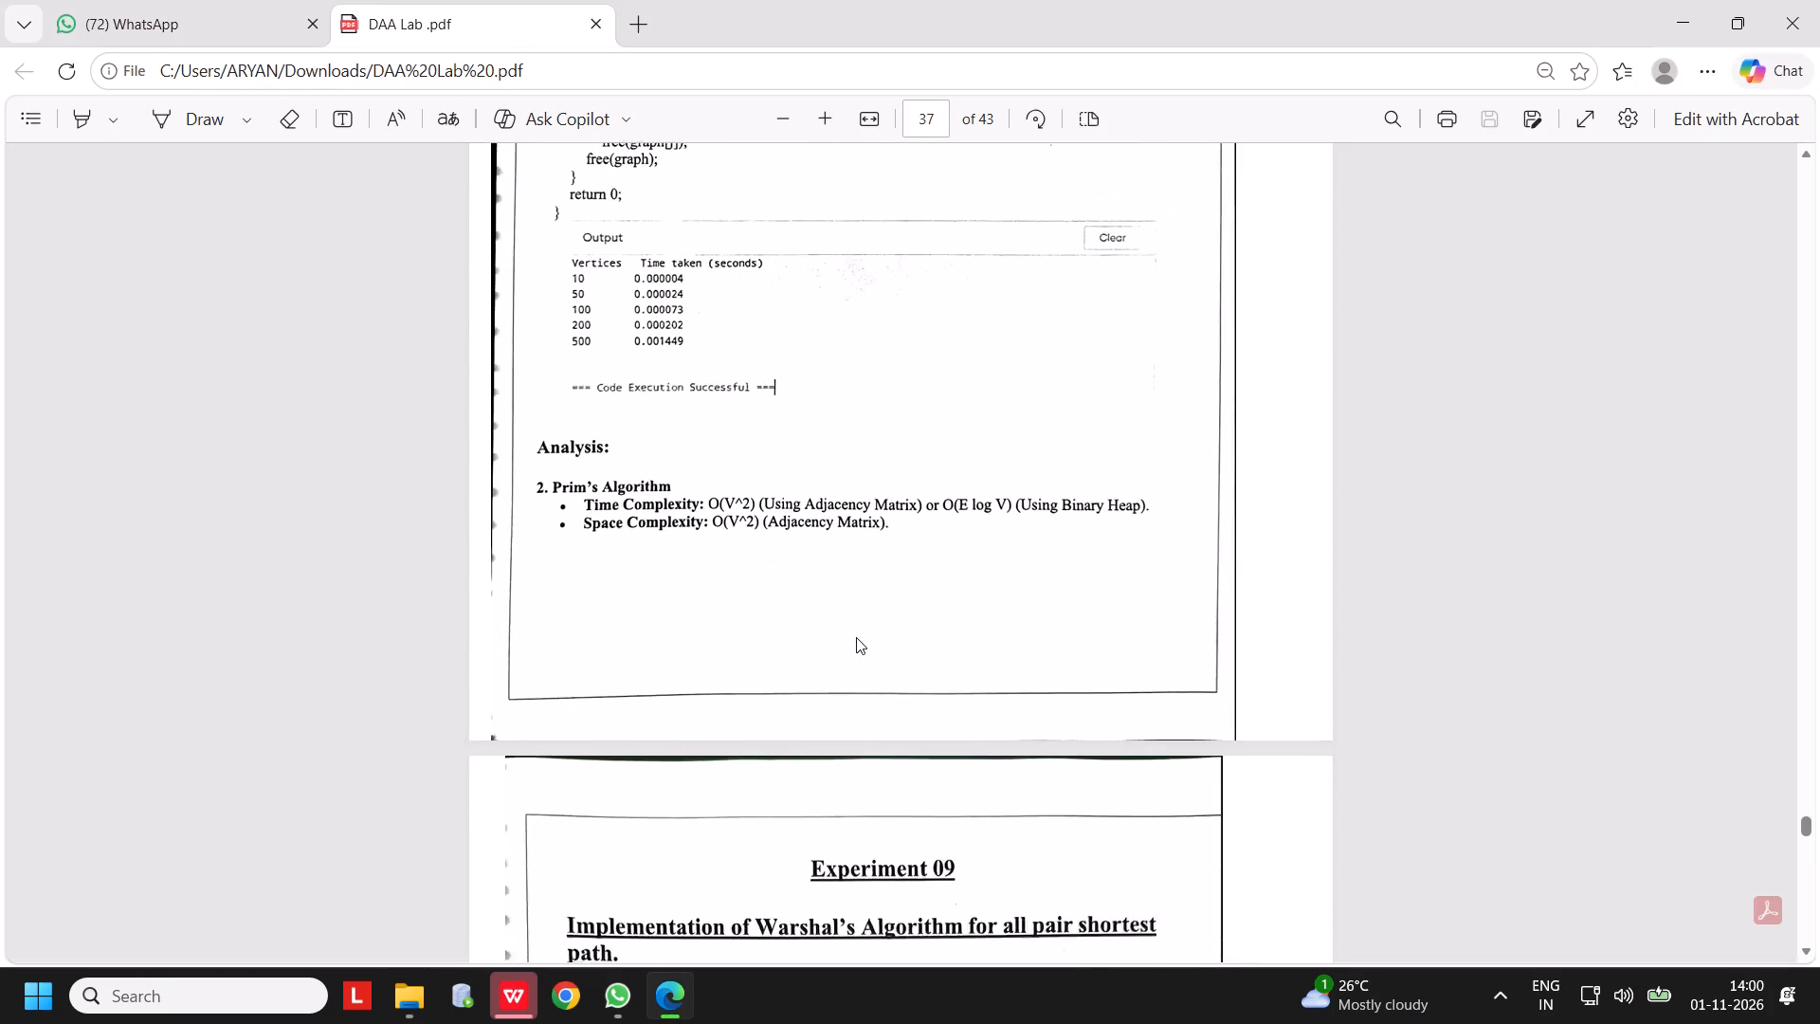
pyautogui.scroll(6, 856, 637)
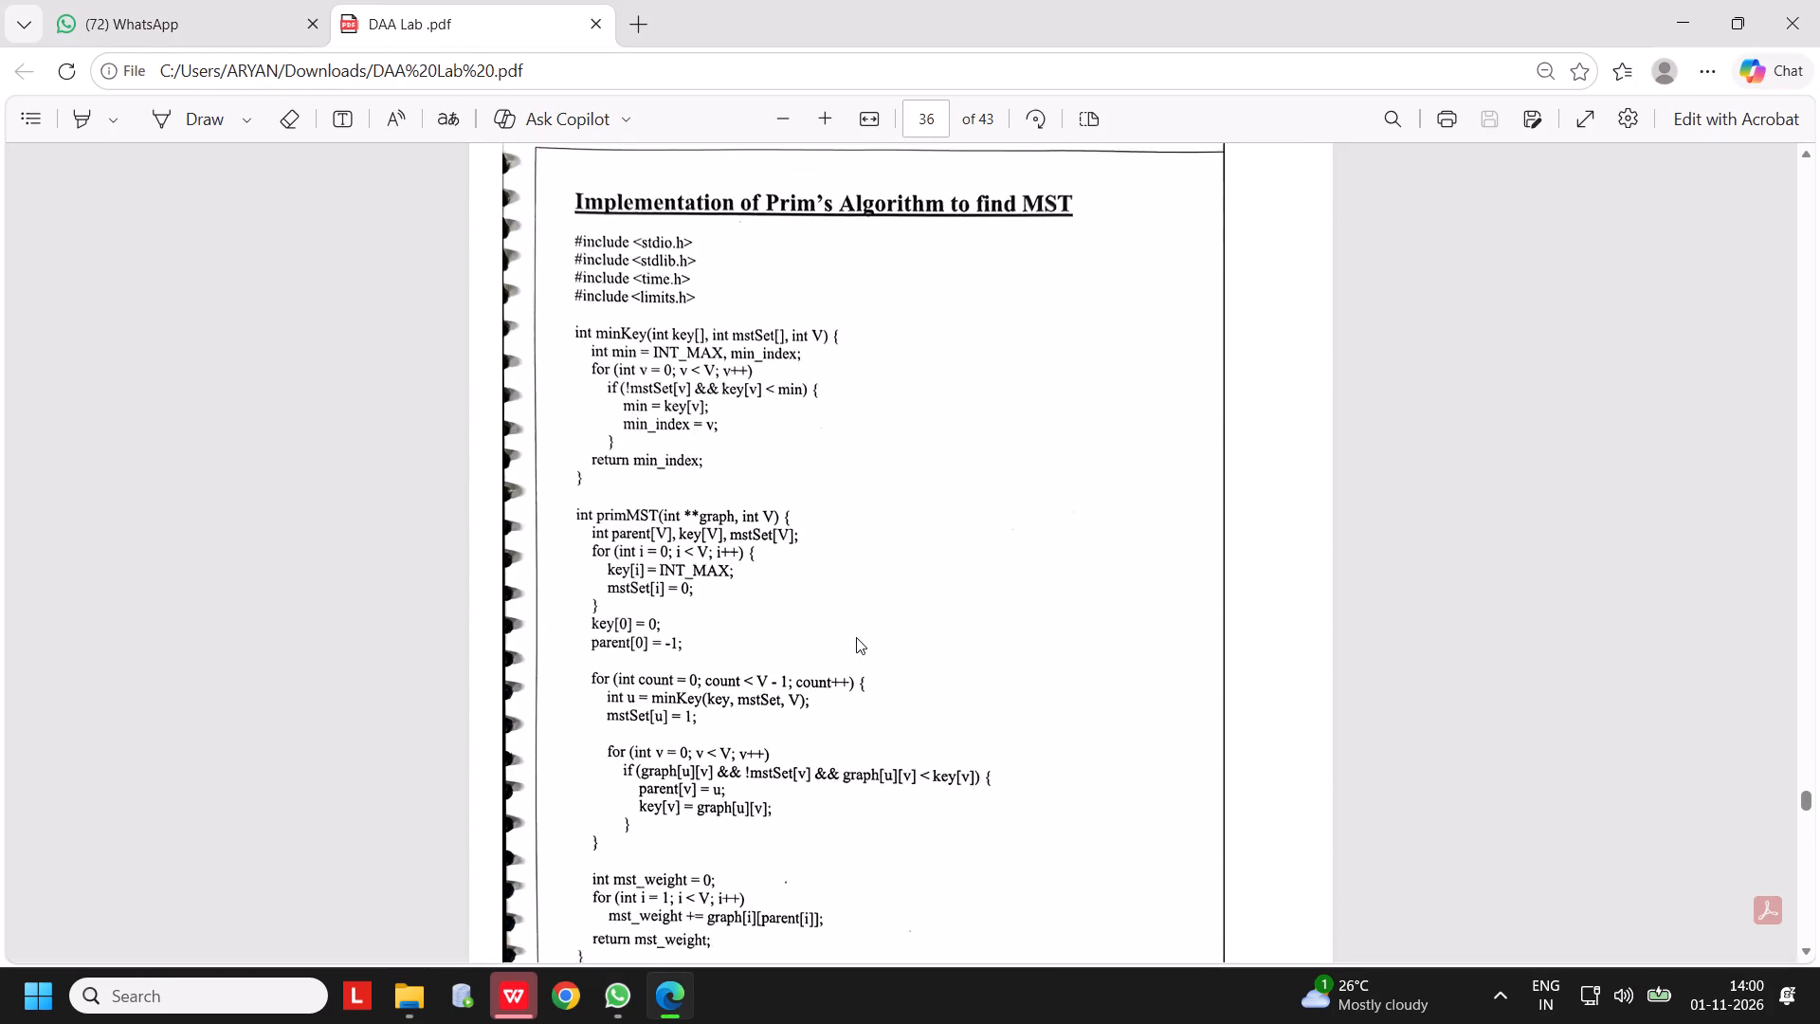
pyautogui.scroll(1, 856, 637)
pyautogui.scroll(-5, 856, 637)
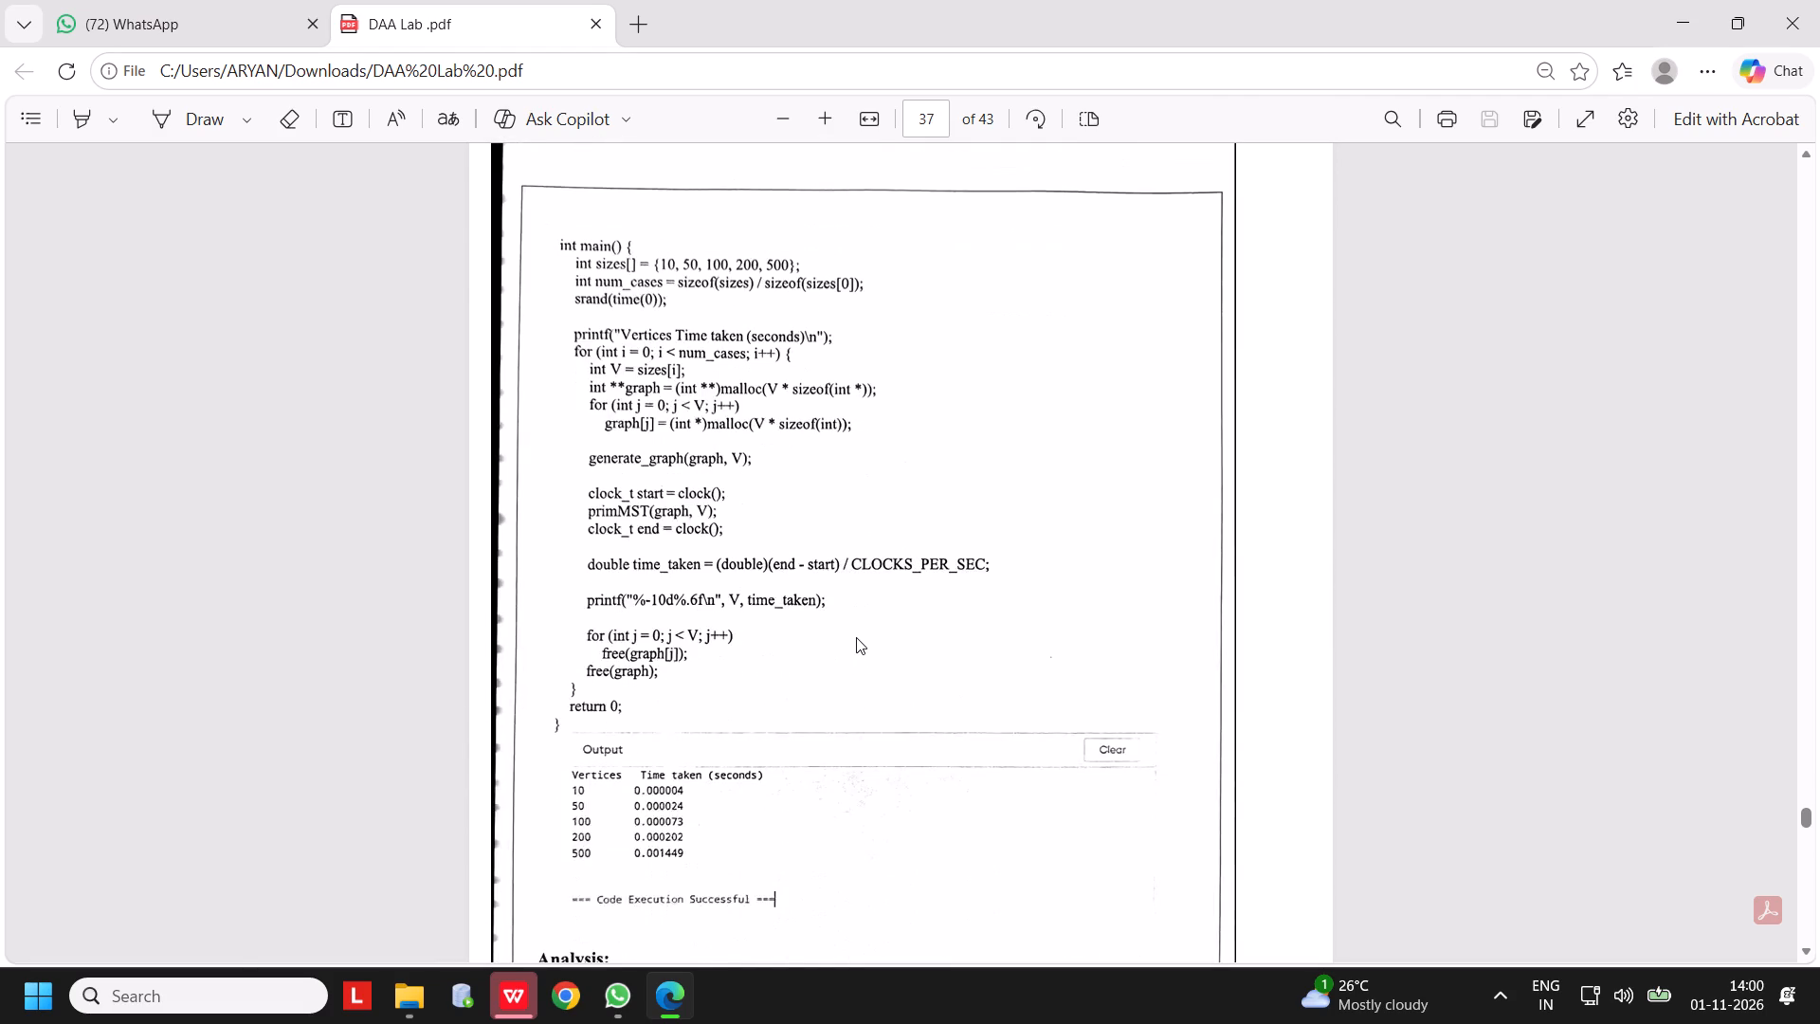
pyautogui.scroll(-5, 856, 637)
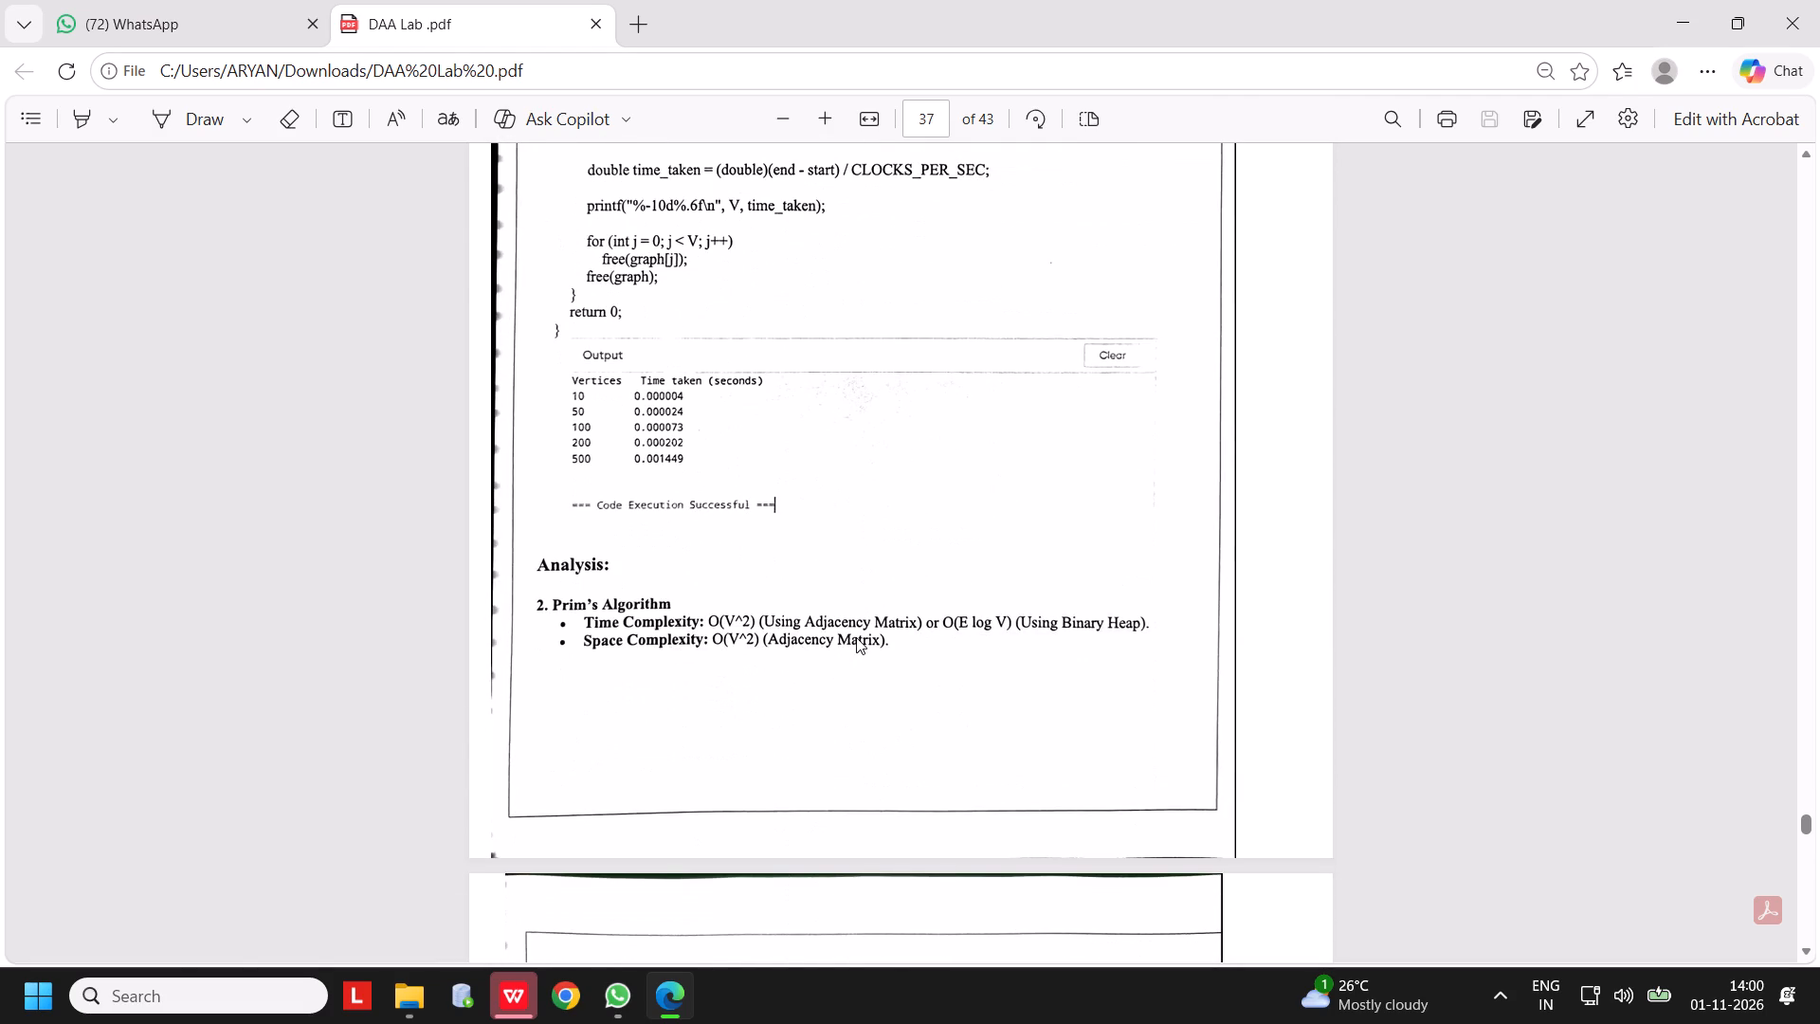
pyautogui.press('shift+super+s')
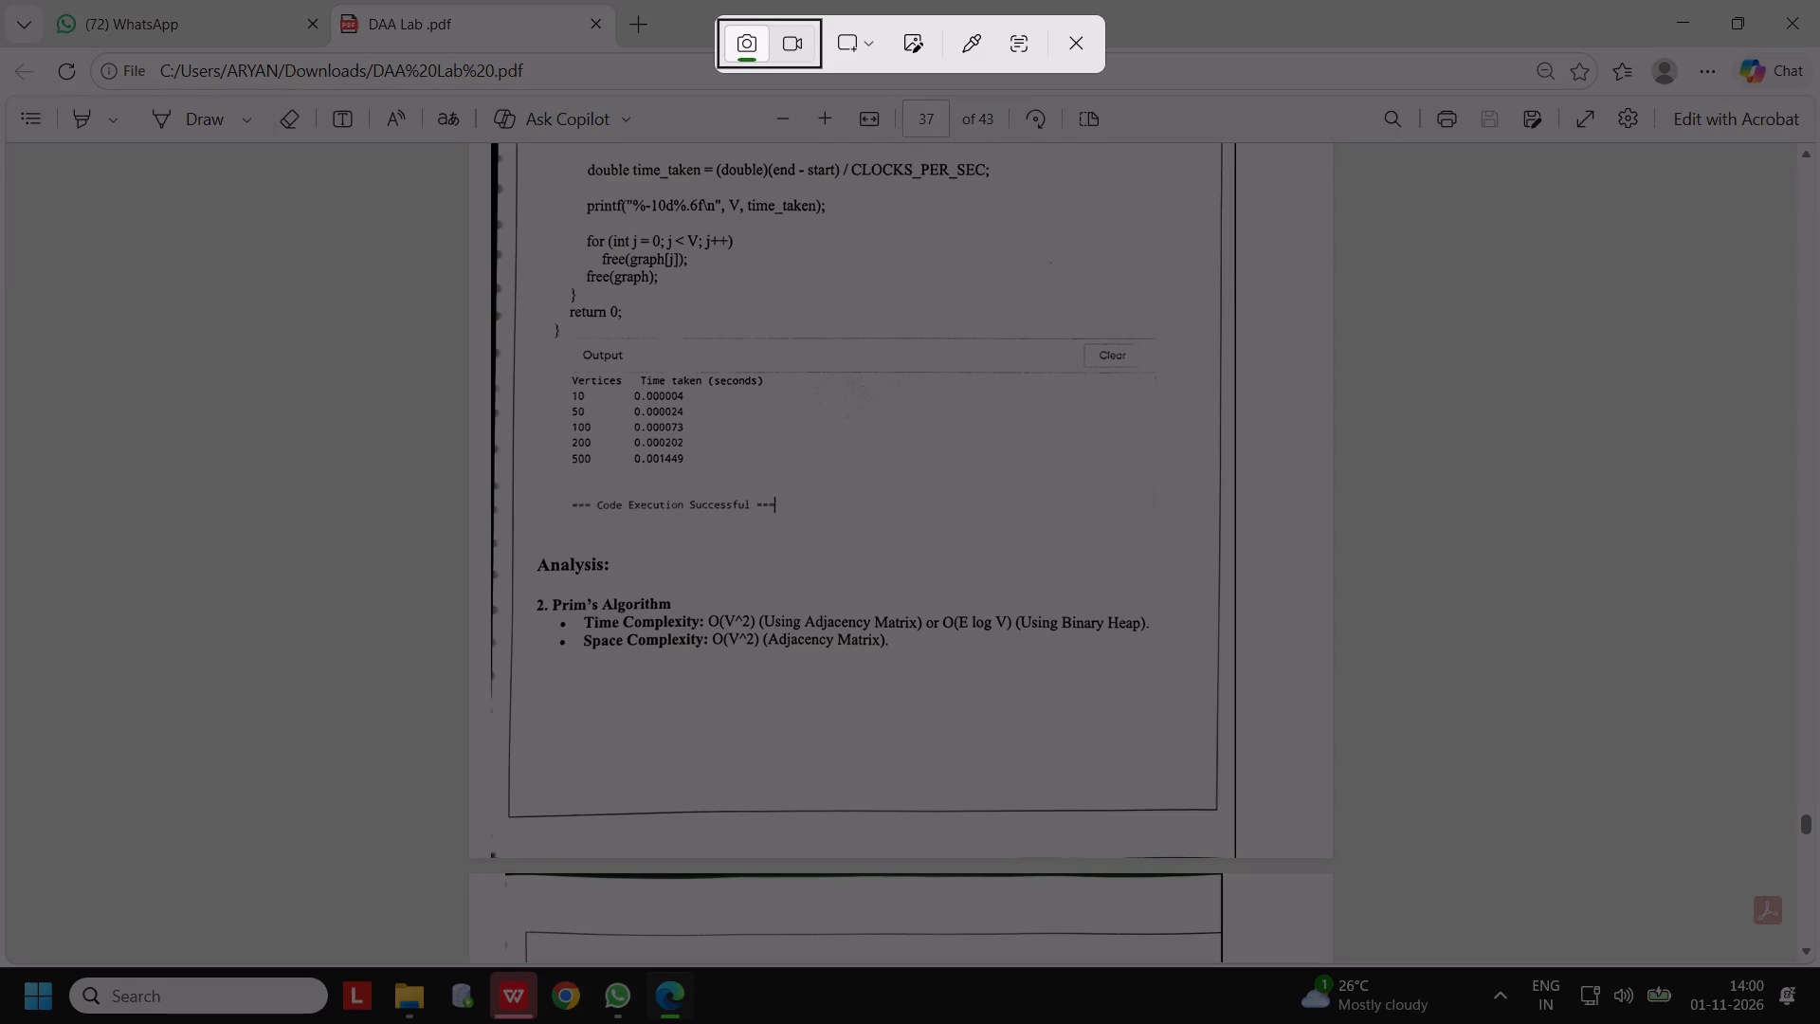
pyautogui.moveTo(534, 332); pyautogui.dragTo(1143, 731)
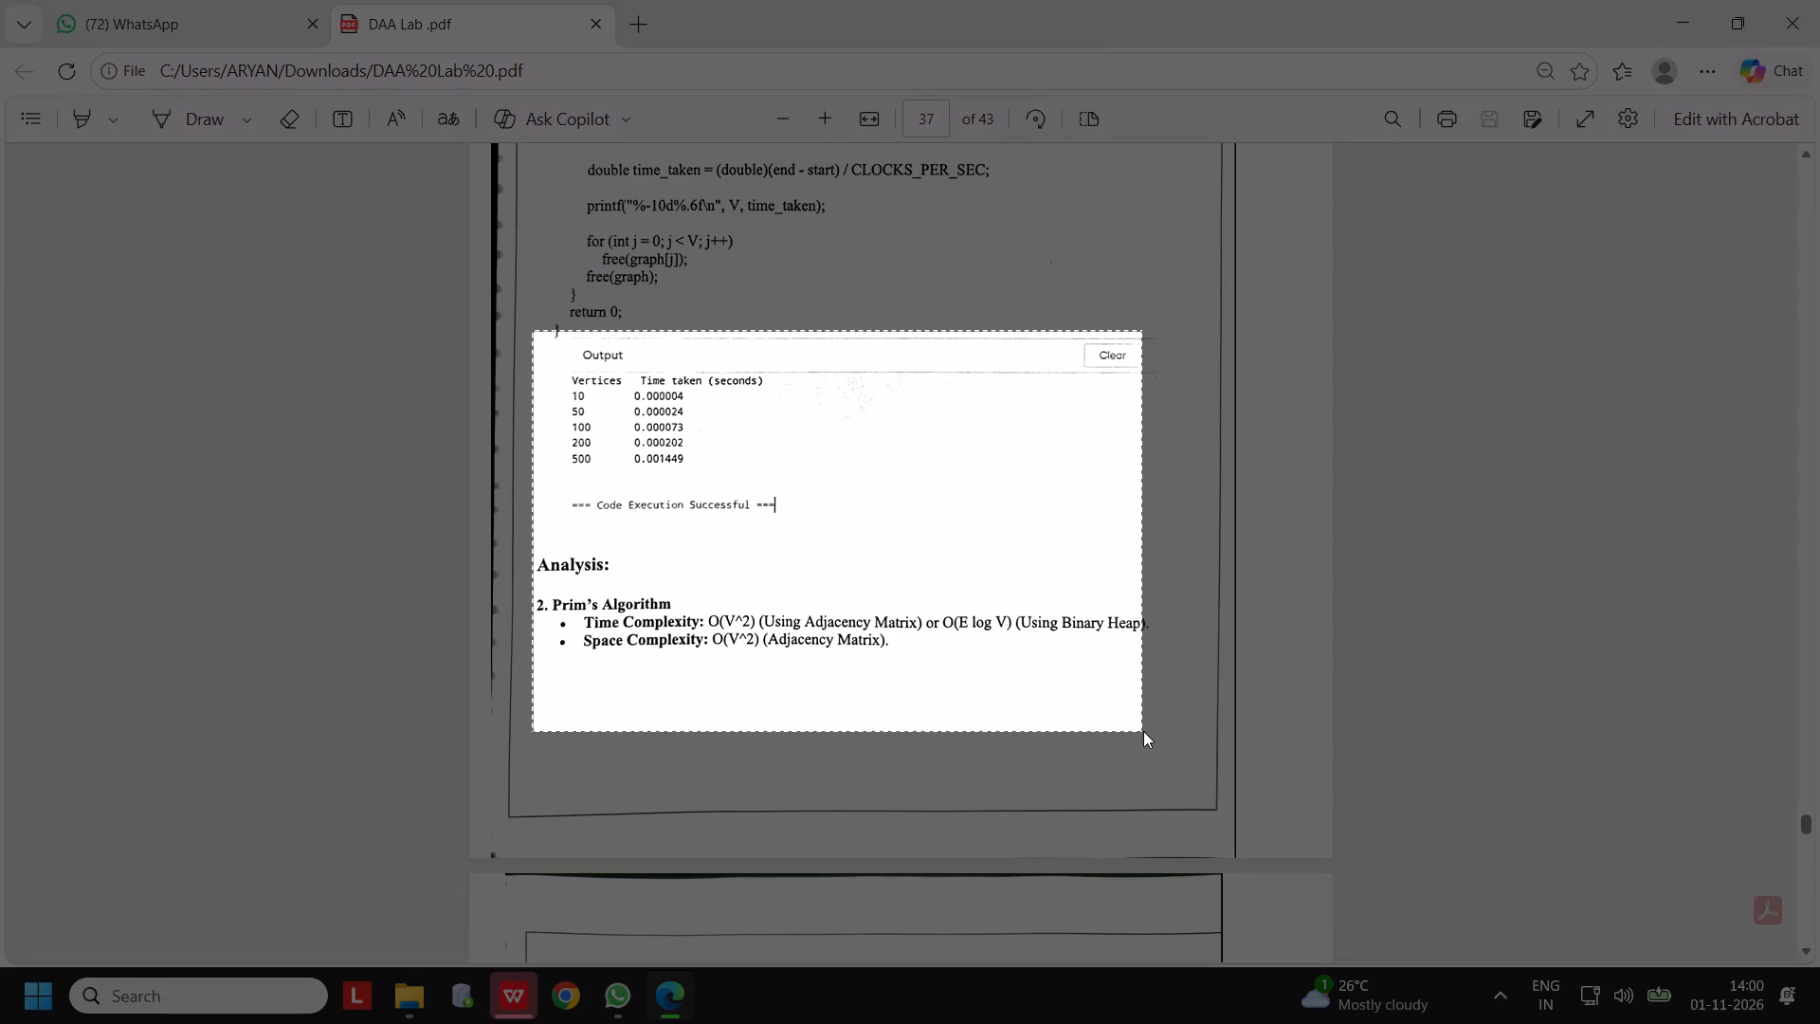
pyautogui.moveTo(1143, 731); pyautogui.dragTo(1203, 716)
# In File Explorer's Screenshots folder, rename the newest capture as "11. Prims".
pyautogui.hotkey('alt', 'Tab')
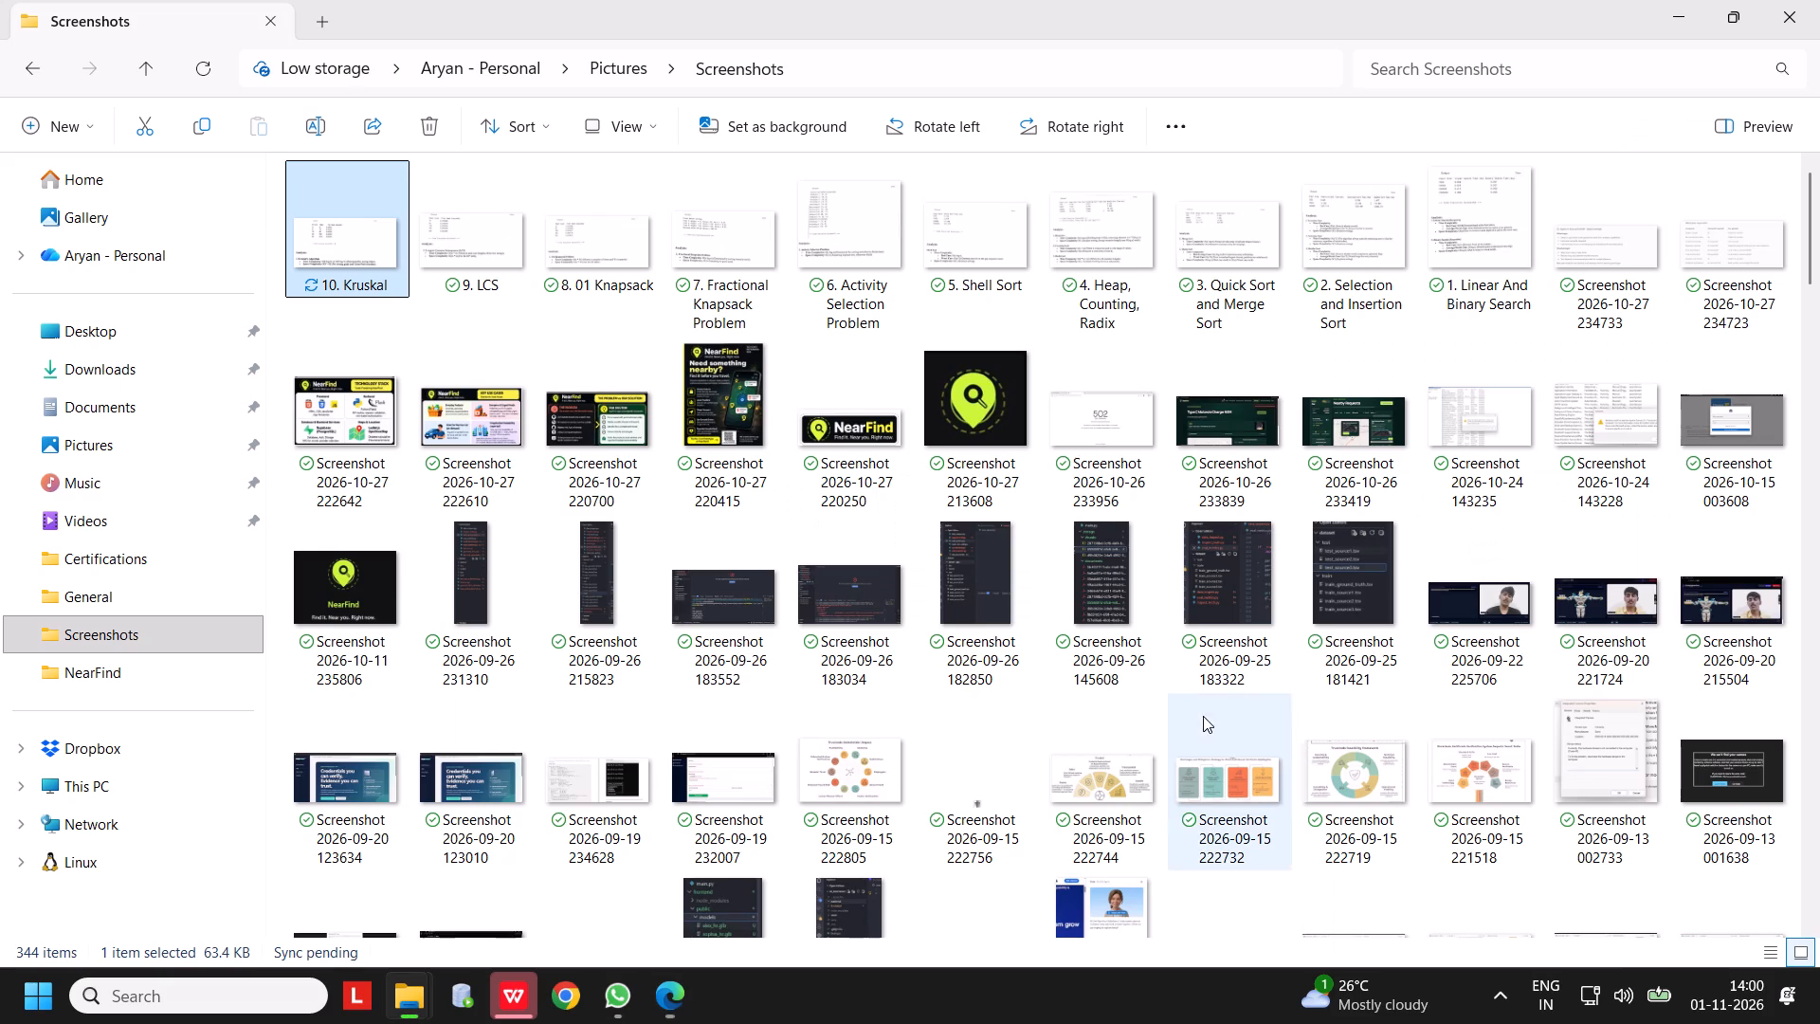
pyautogui.click(329, 274)
pyautogui.rightClick(329, 274)
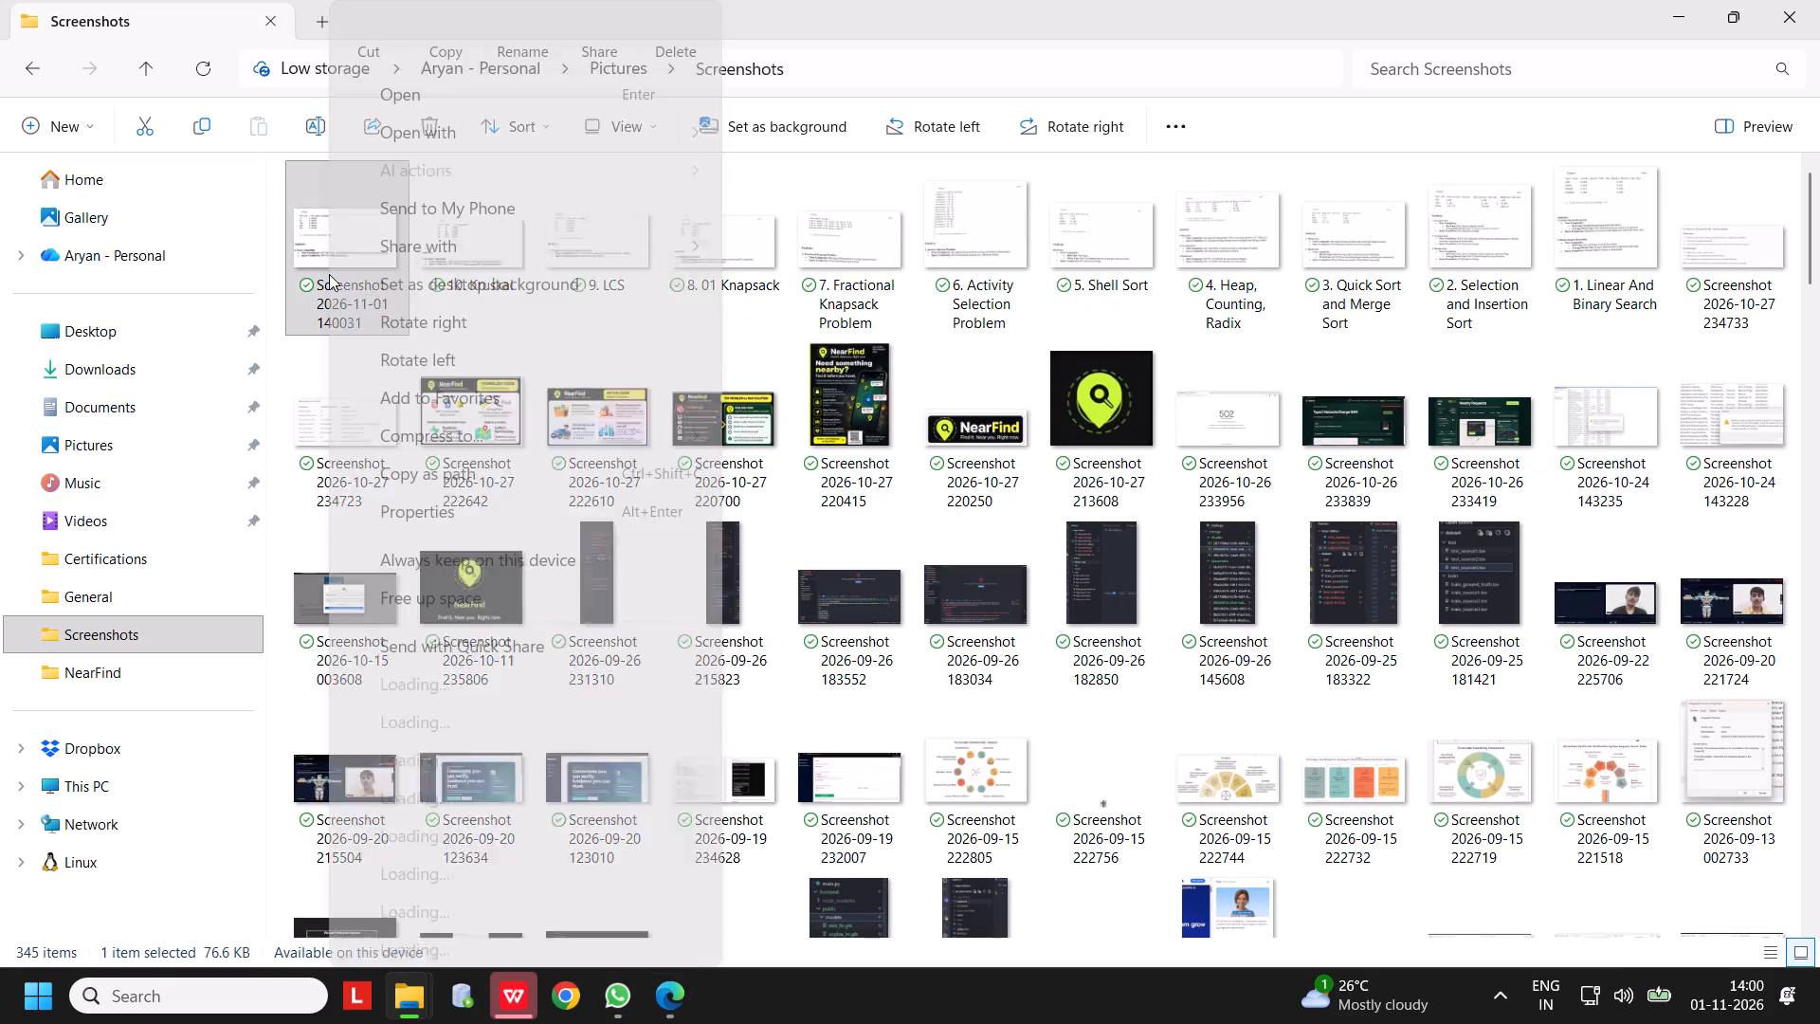
pyautogui.click(507, 52)
pyautogui.write('11')
pyautogui.write('.')
pyautogui.press('space')
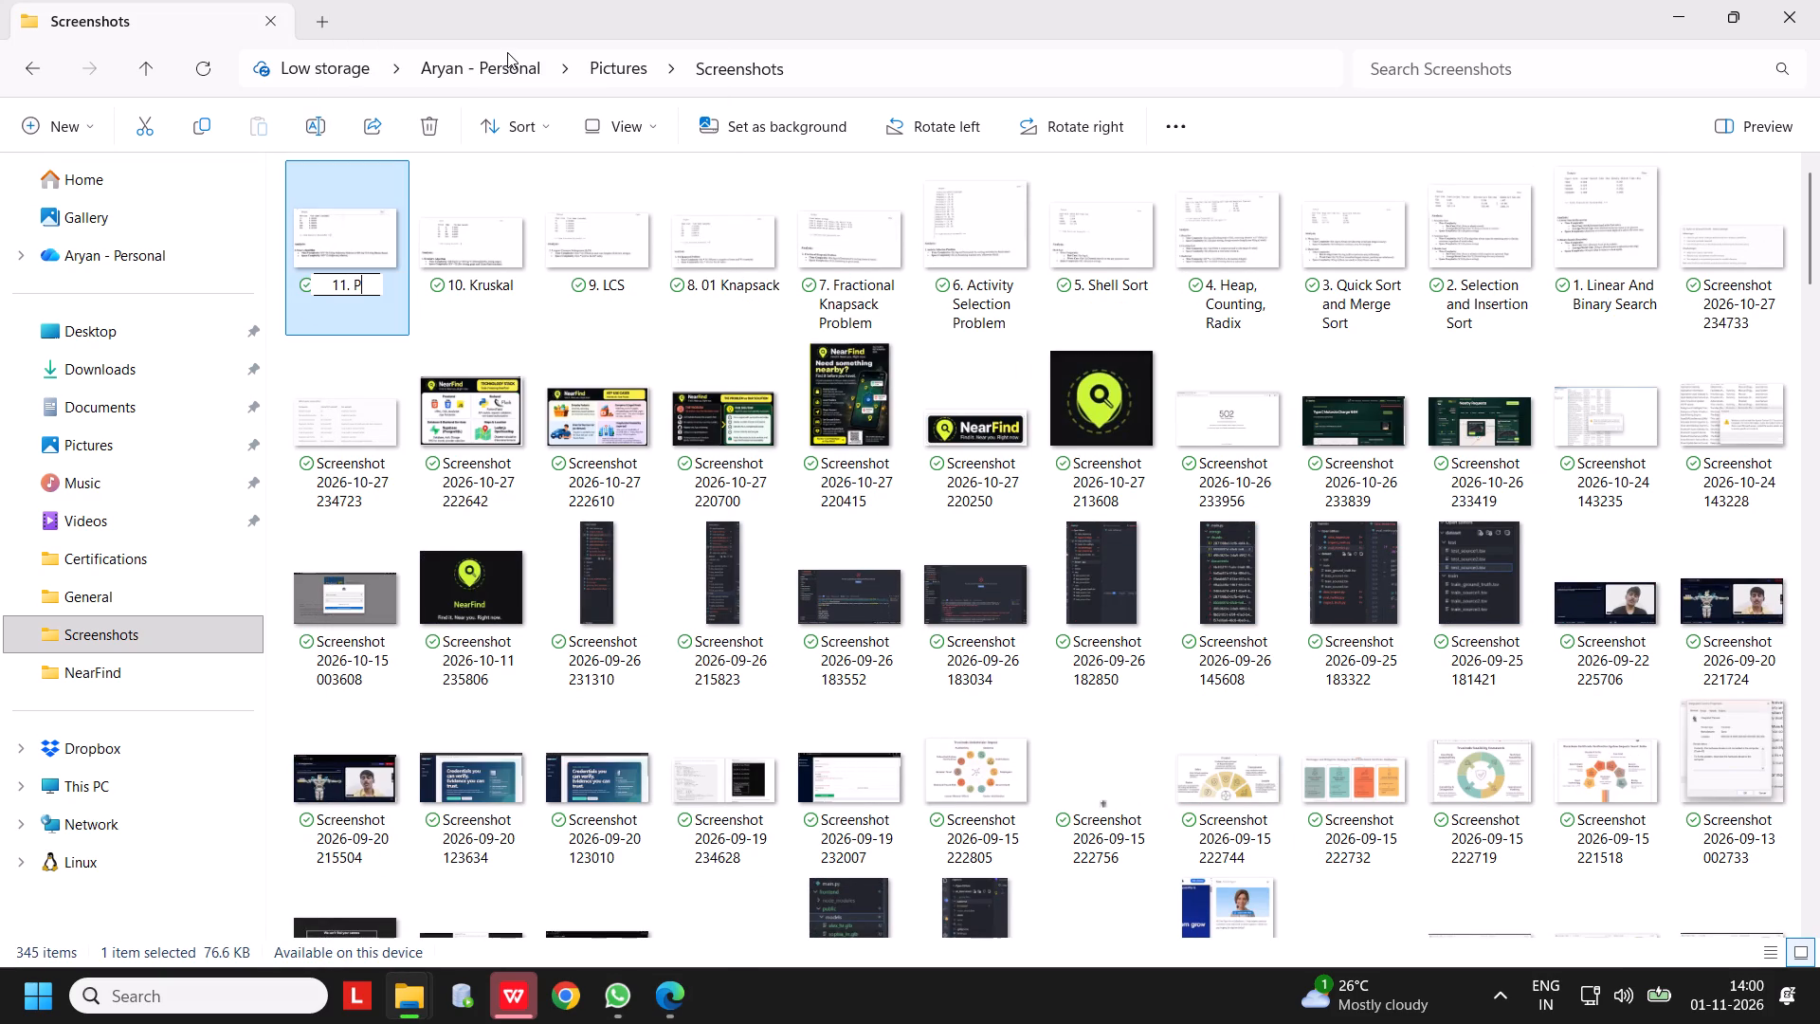
pyautogui.write('rims')
# Back in the lab PDF in Edge, capture a screenshot of the Floyd Warshall output and analysis on page 39.
pyautogui.hotkey('alt', 'Tab')
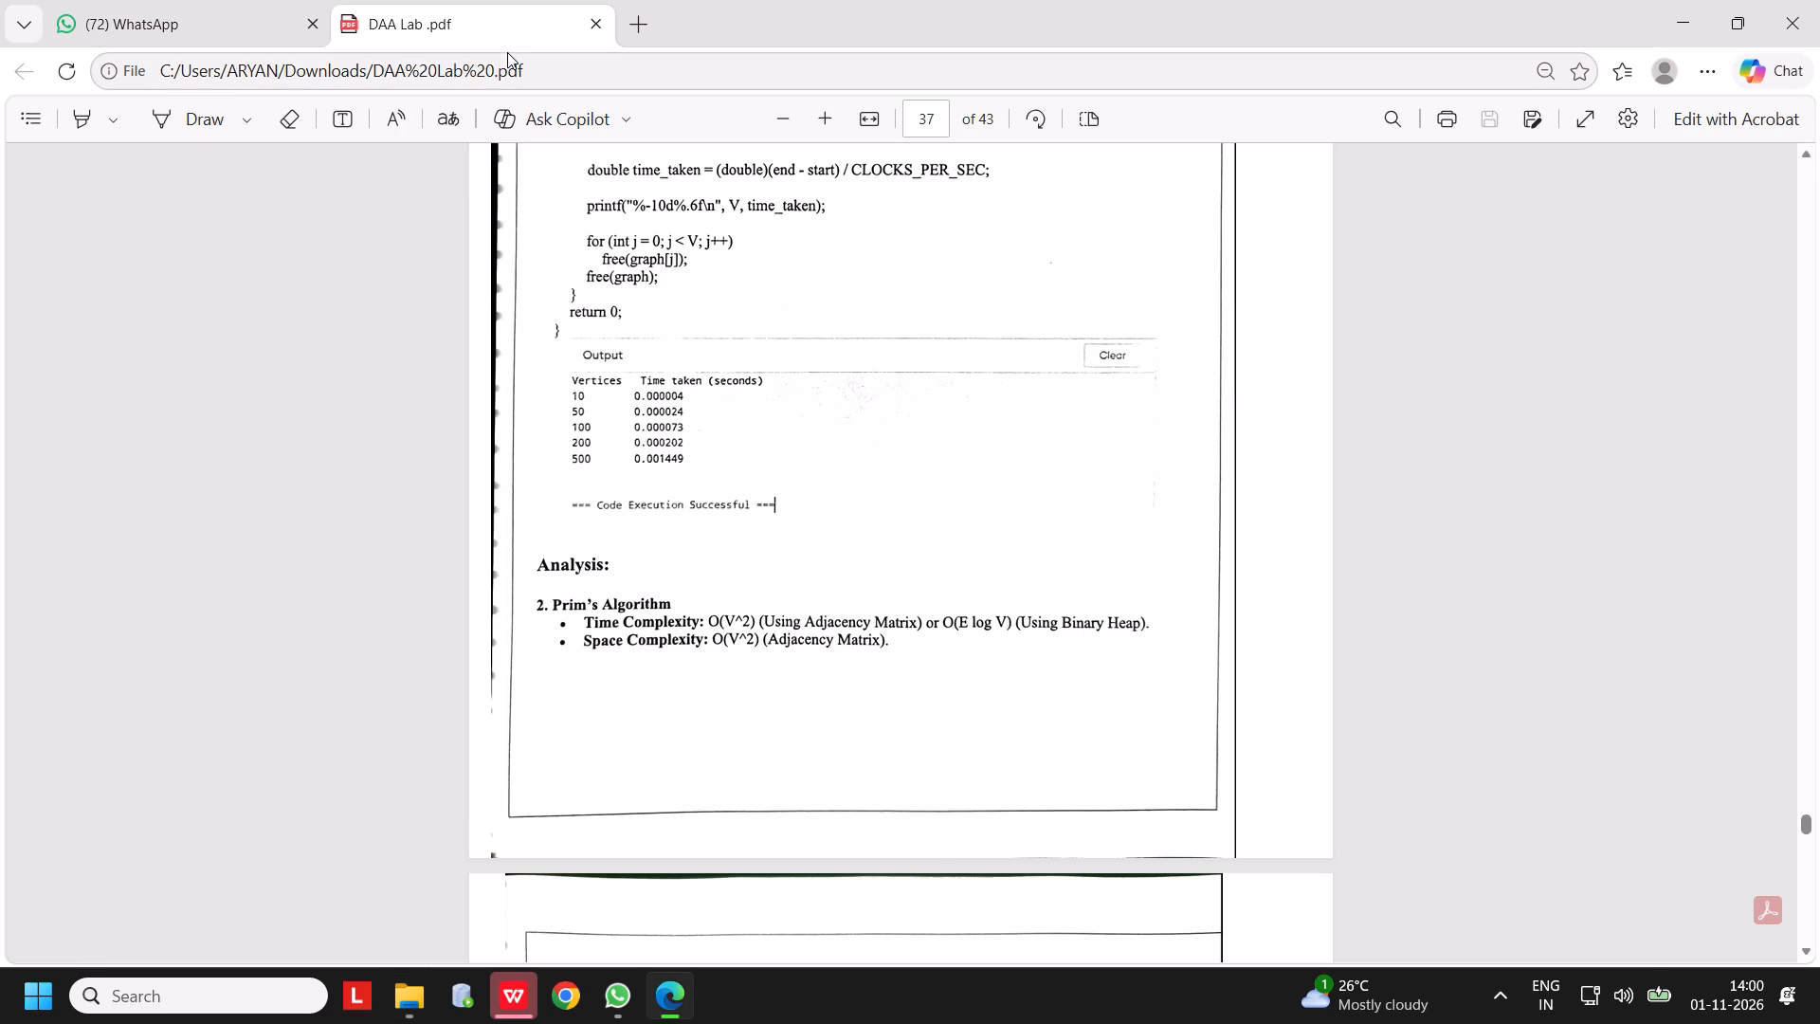
pyautogui.scroll(-2, 889, 384)
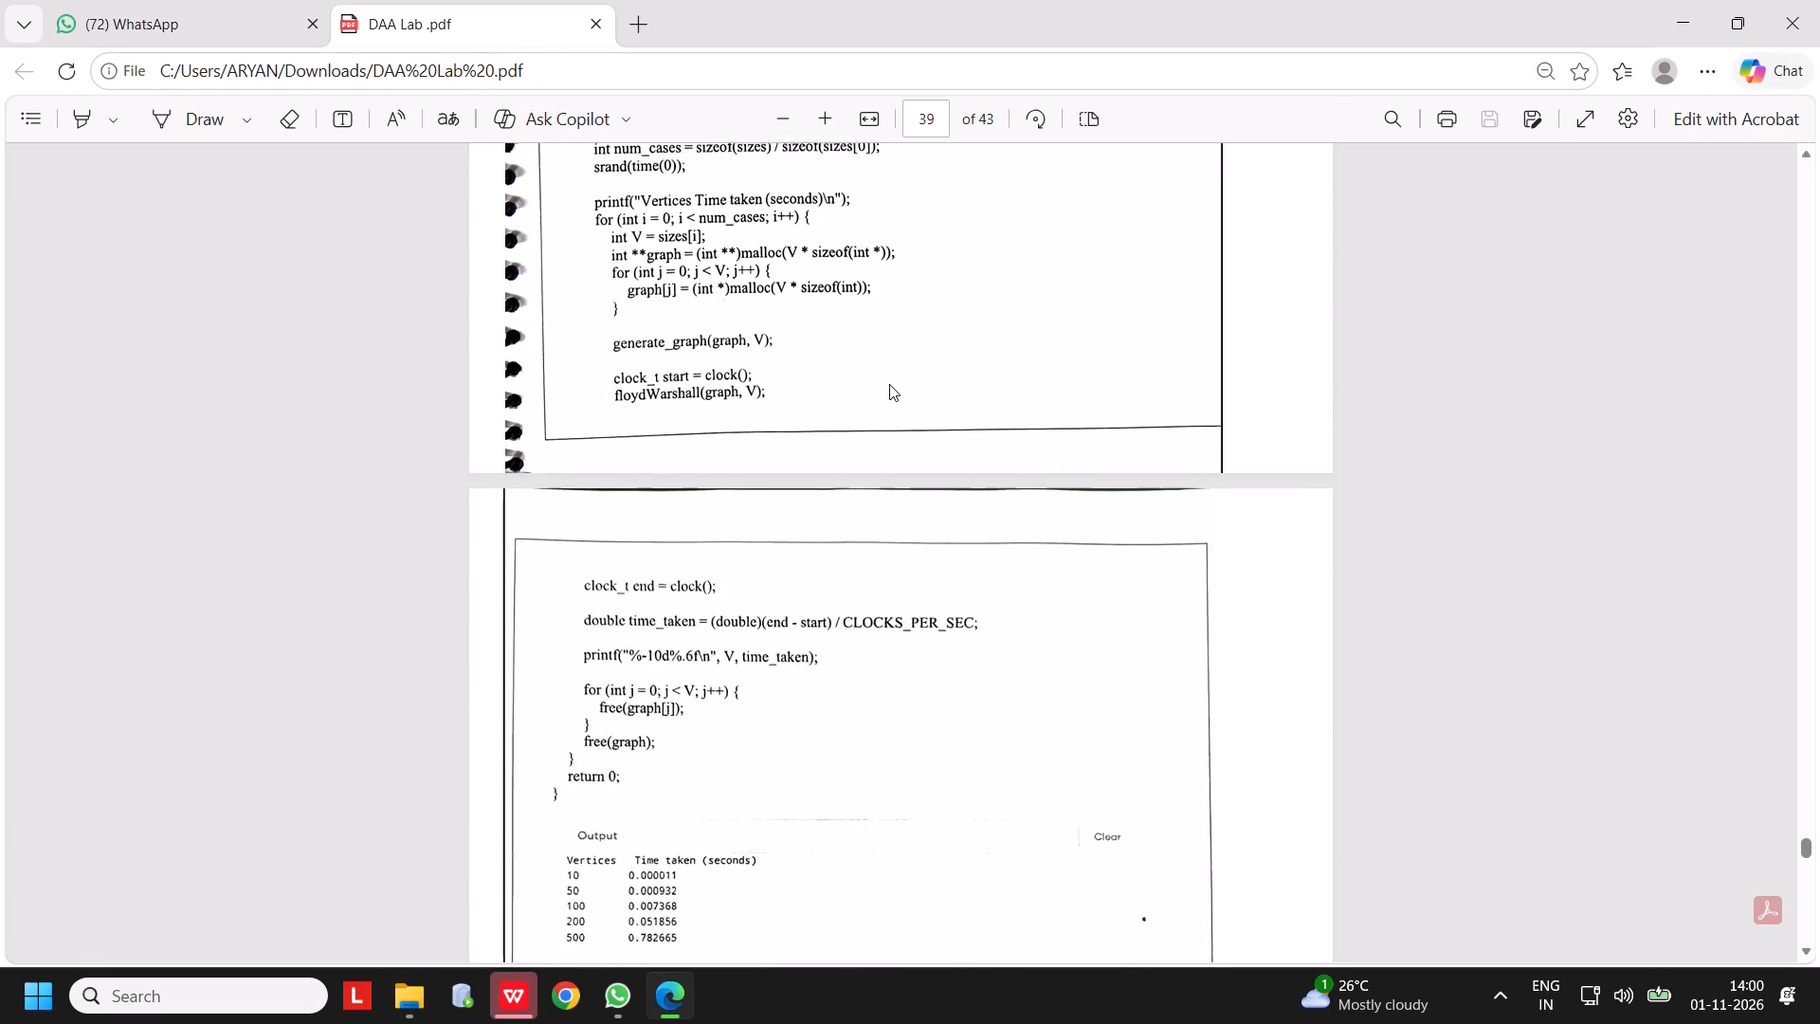
pyautogui.scroll(-3, 889, 384)
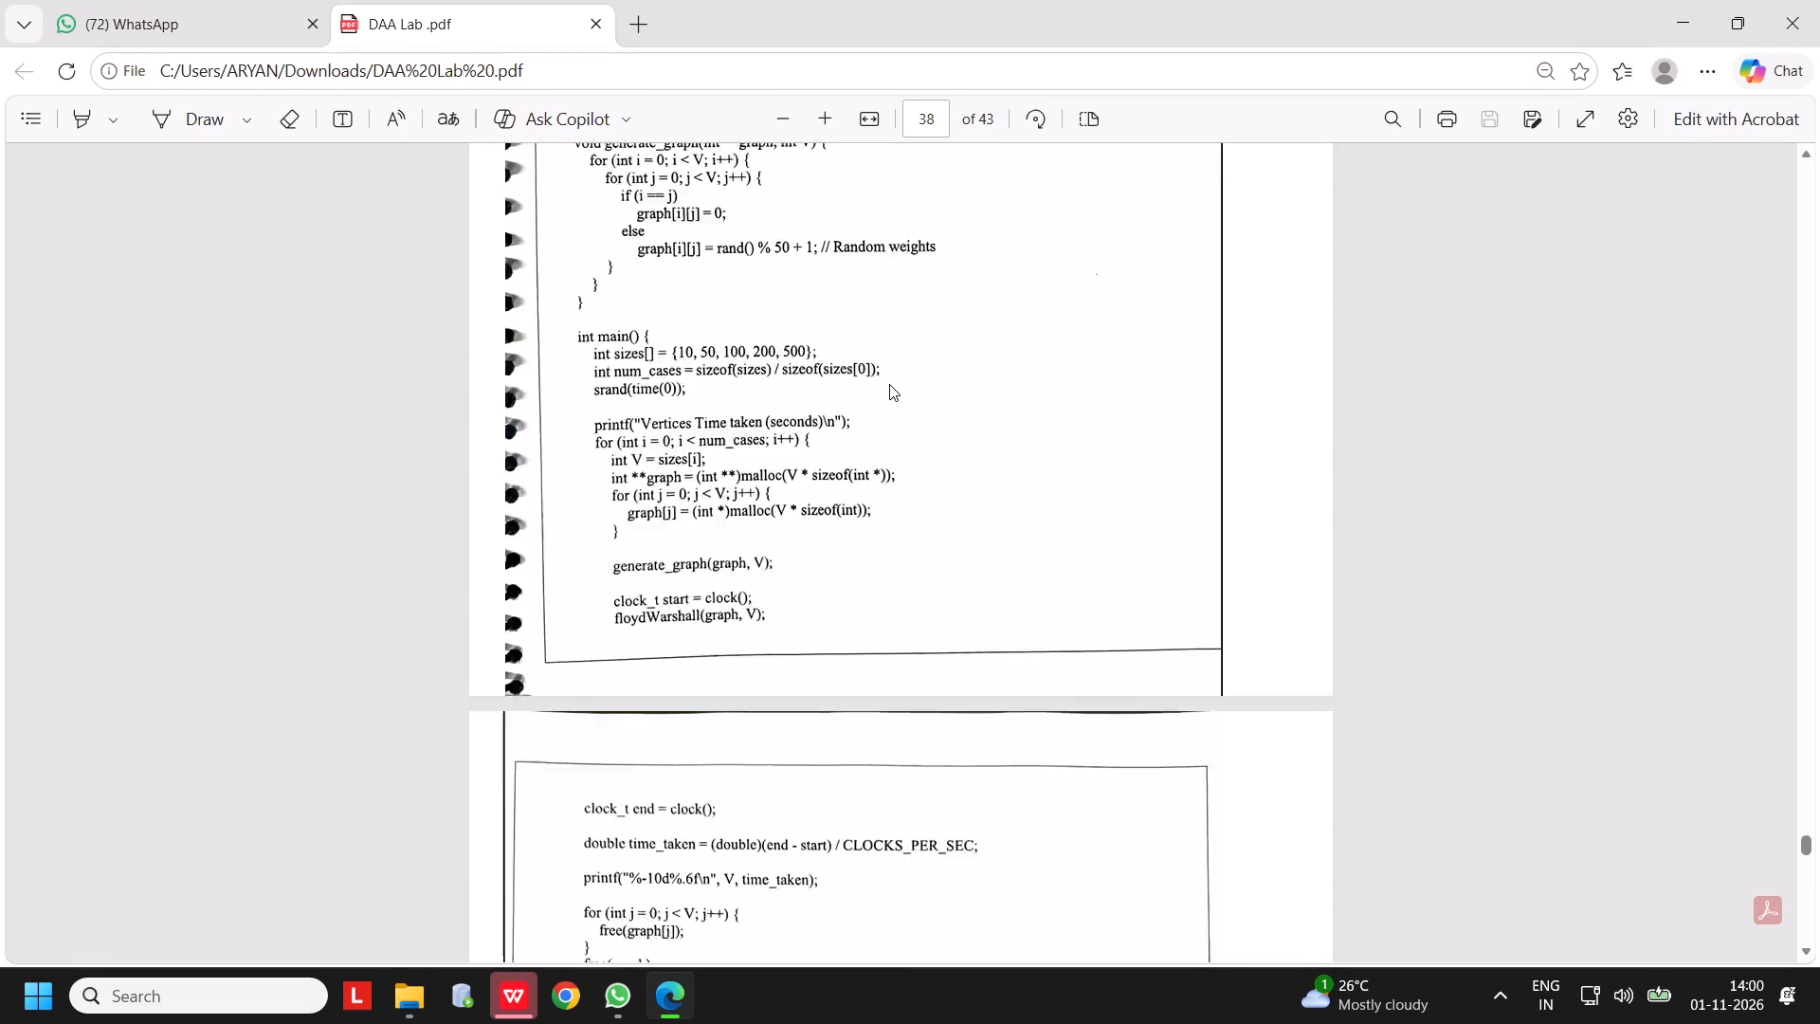
pyautogui.scroll(-3, 889, 384)
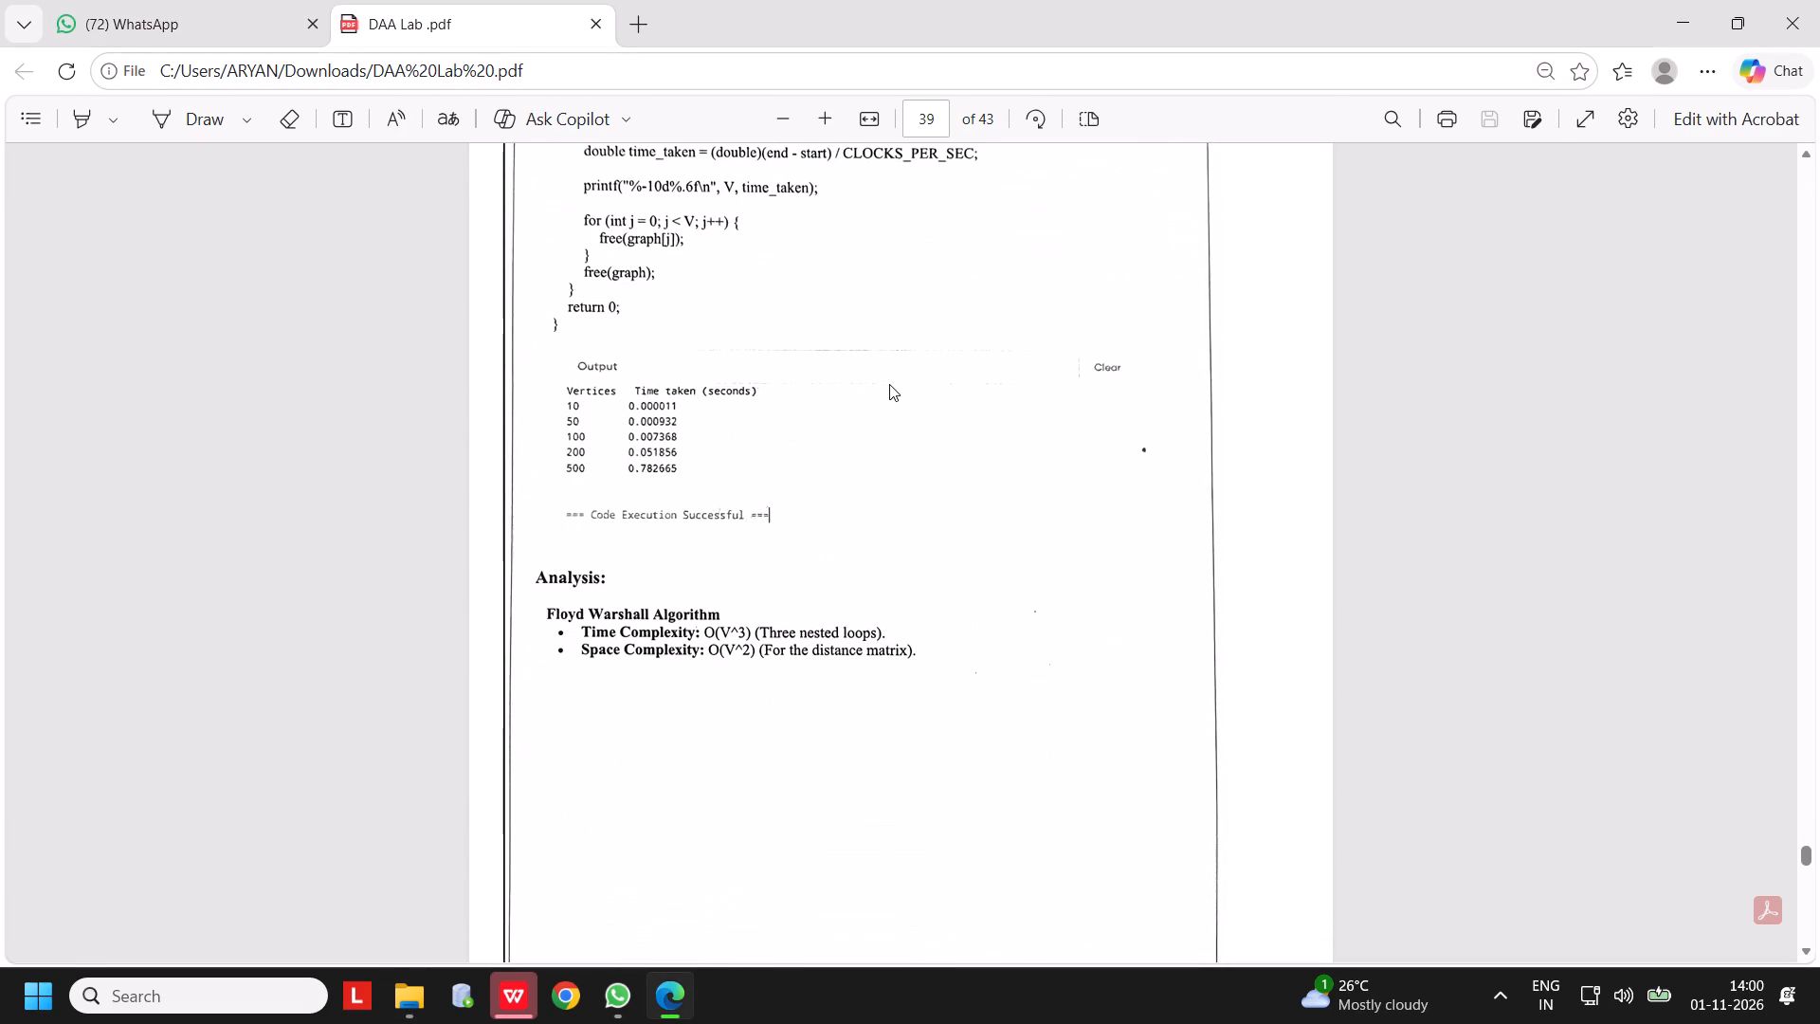
pyautogui.scroll(-1, 889, 384)
pyautogui.press('shift+super+s')
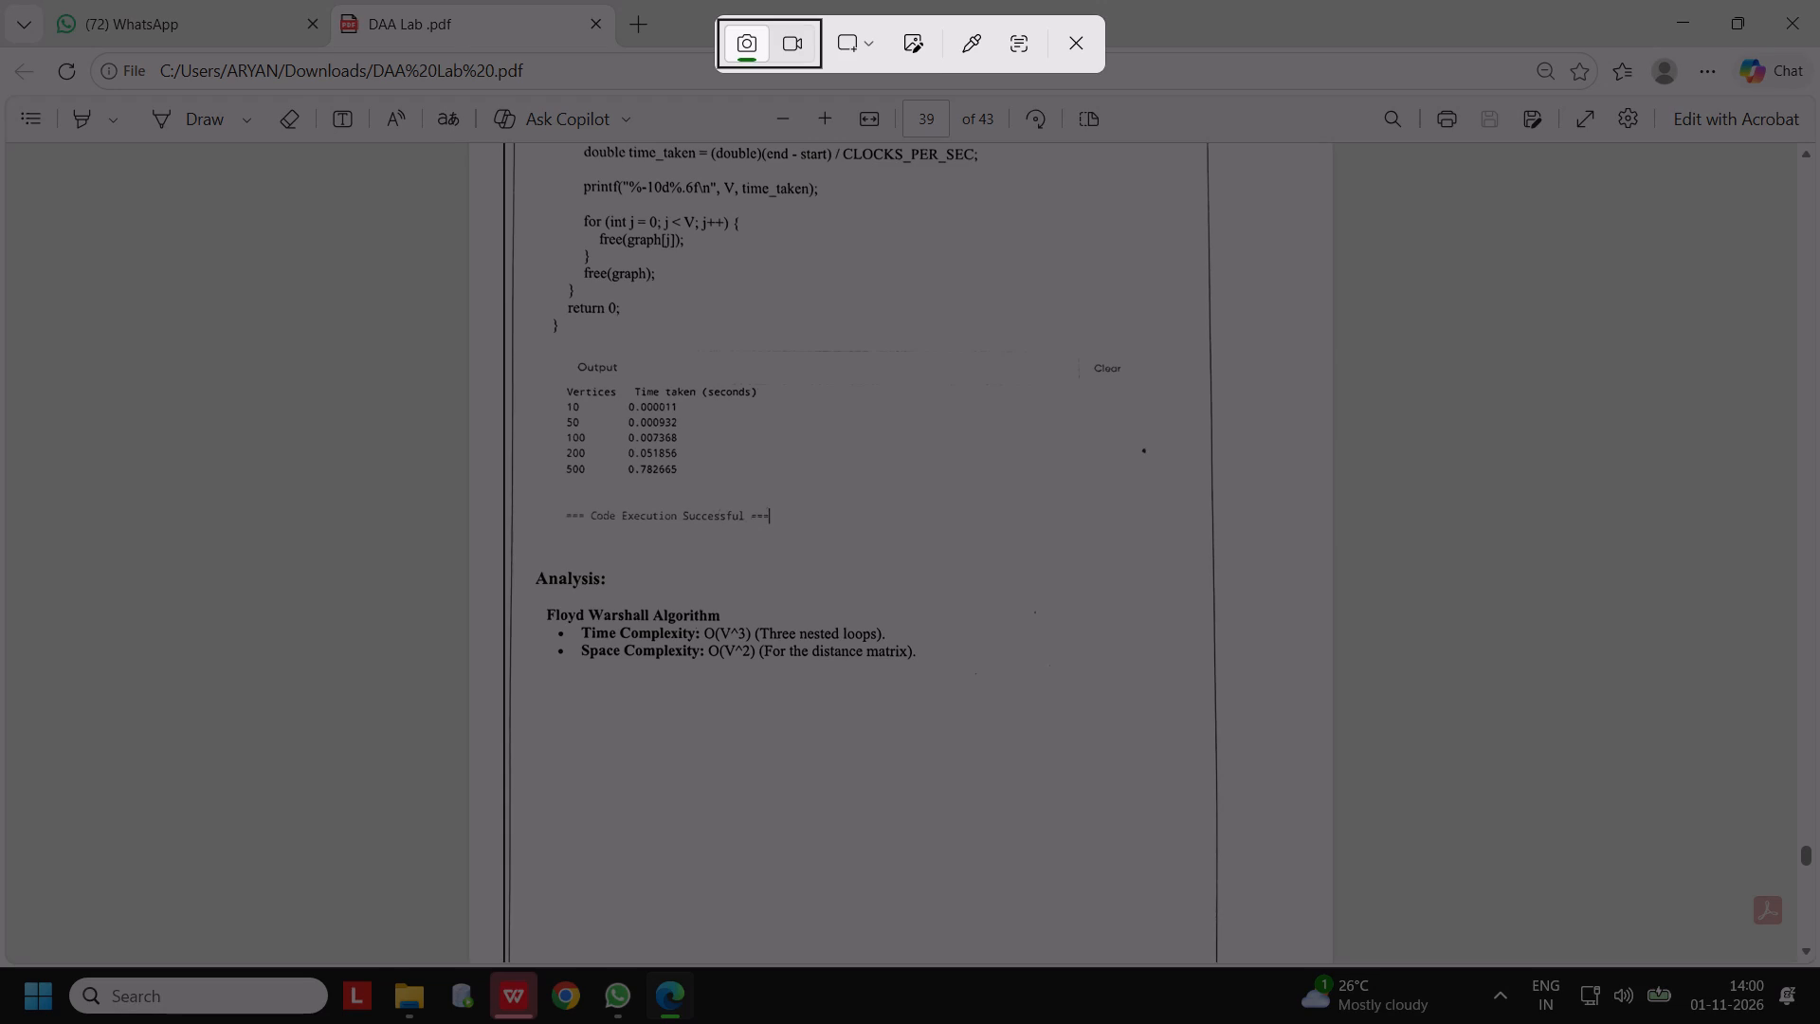
pyautogui.moveTo(524, 344); pyautogui.dragTo(1170, 731)
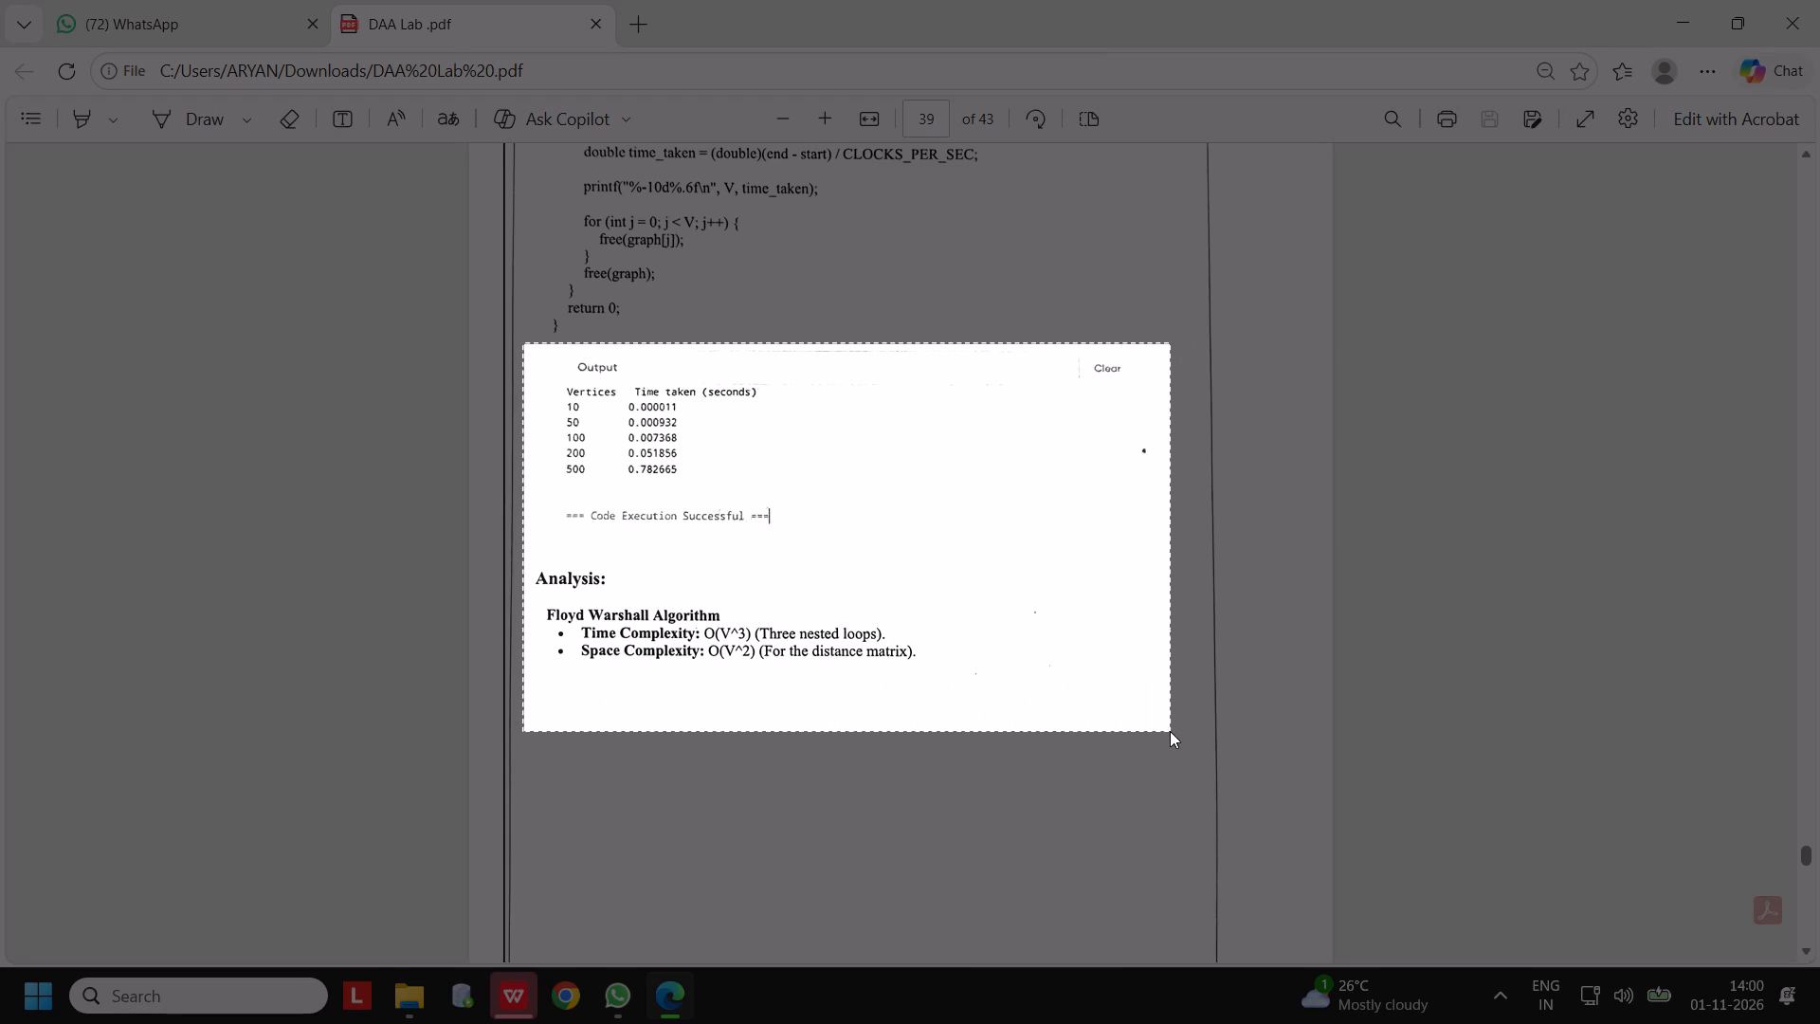
pyautogui.moveTo(1170, 731); pyautogui.dragTo(1168, 674)
# In File Explorer's Screenshots folder, rename the newest capture as "12. Warshal".
pyautogui.hotkey('alt', 'Tab')
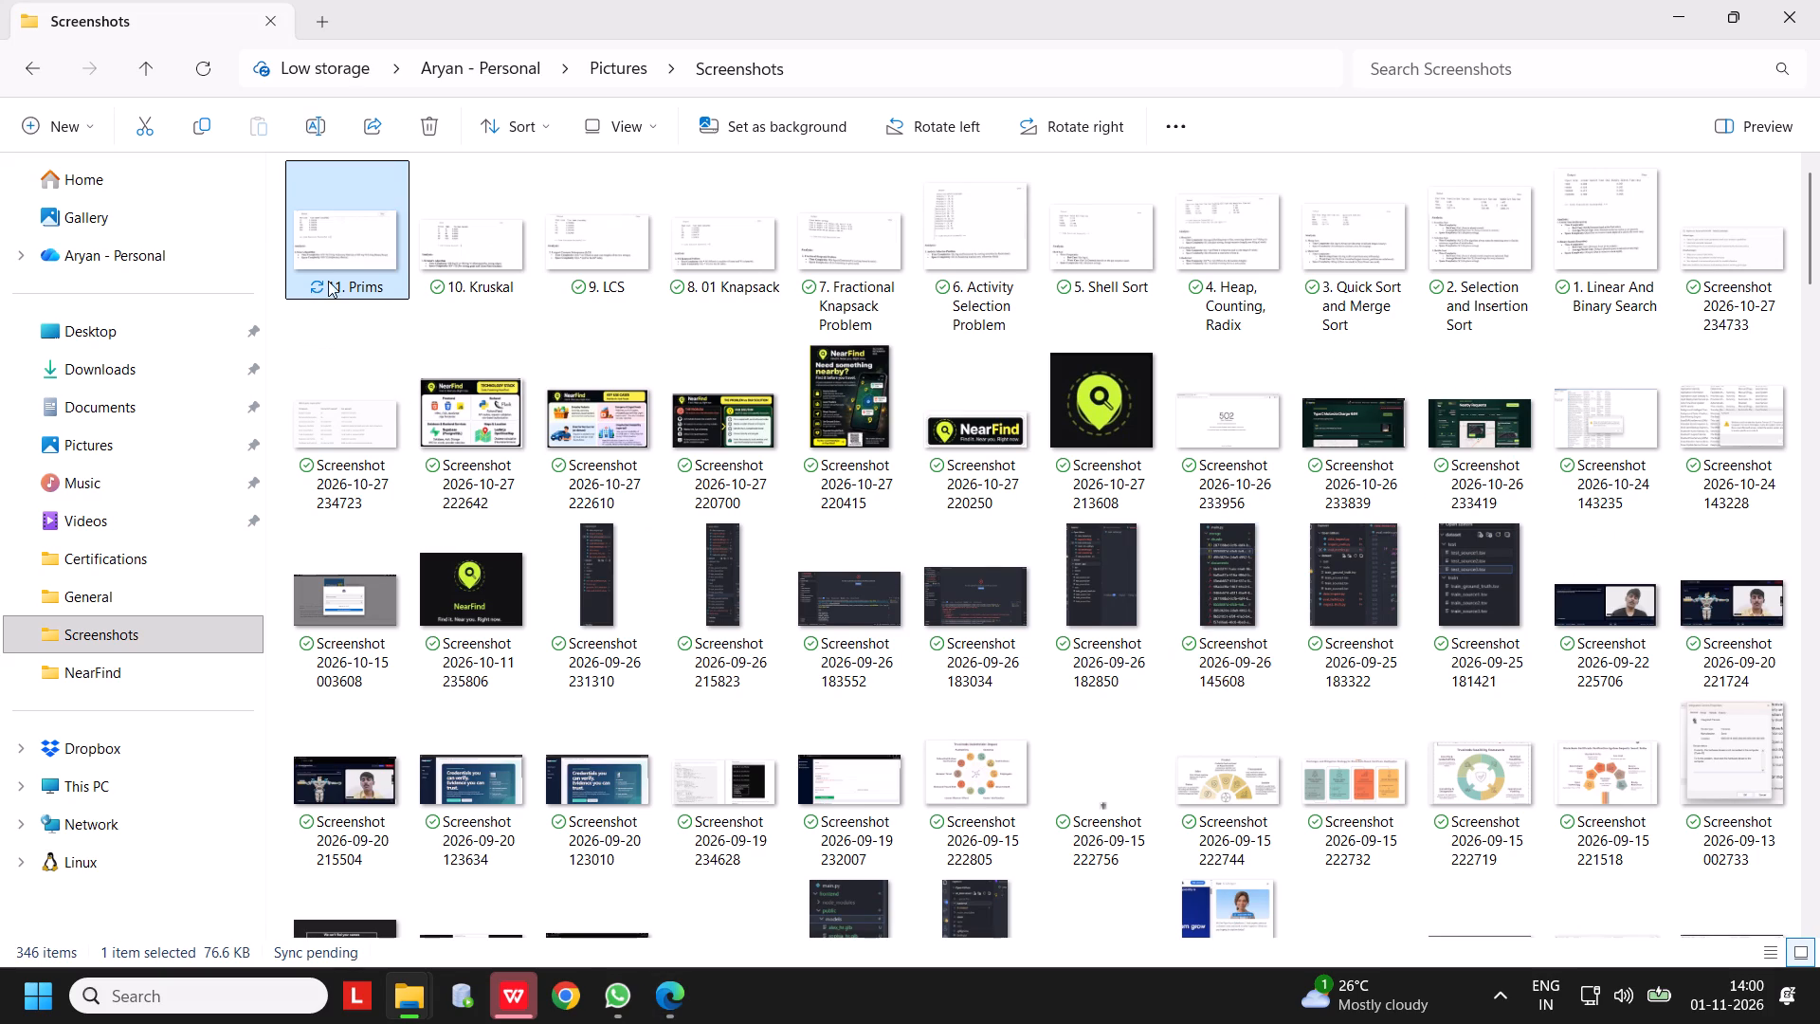
pyautogui.click(328, 281)
pyautogui.click(328, 281)
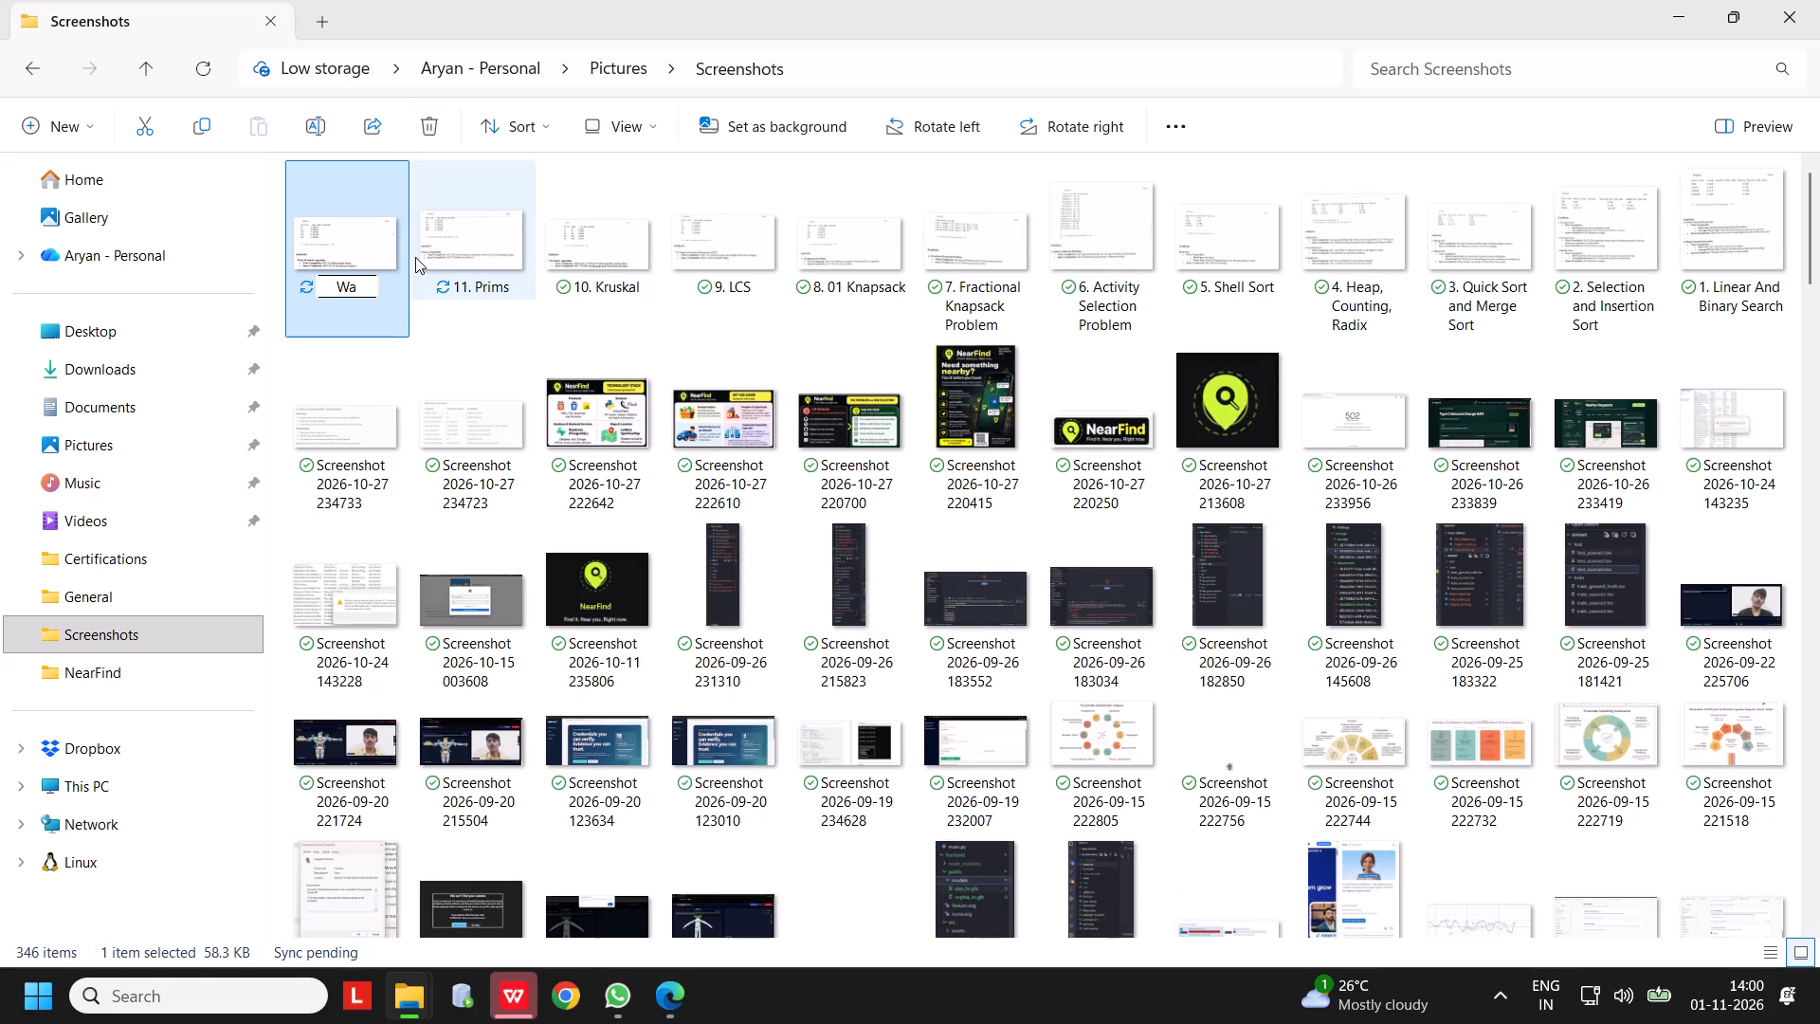
pyautogui.press('Left')
pyautogui.press('Left')
pyautogui.press('Left')
pyautogui.press('Left')
pyautogui.press('Left')
pyautogui.press('Left')
pyautogui.press('Left')
pyautogui.press('Left')
pyautogui.press('Left')
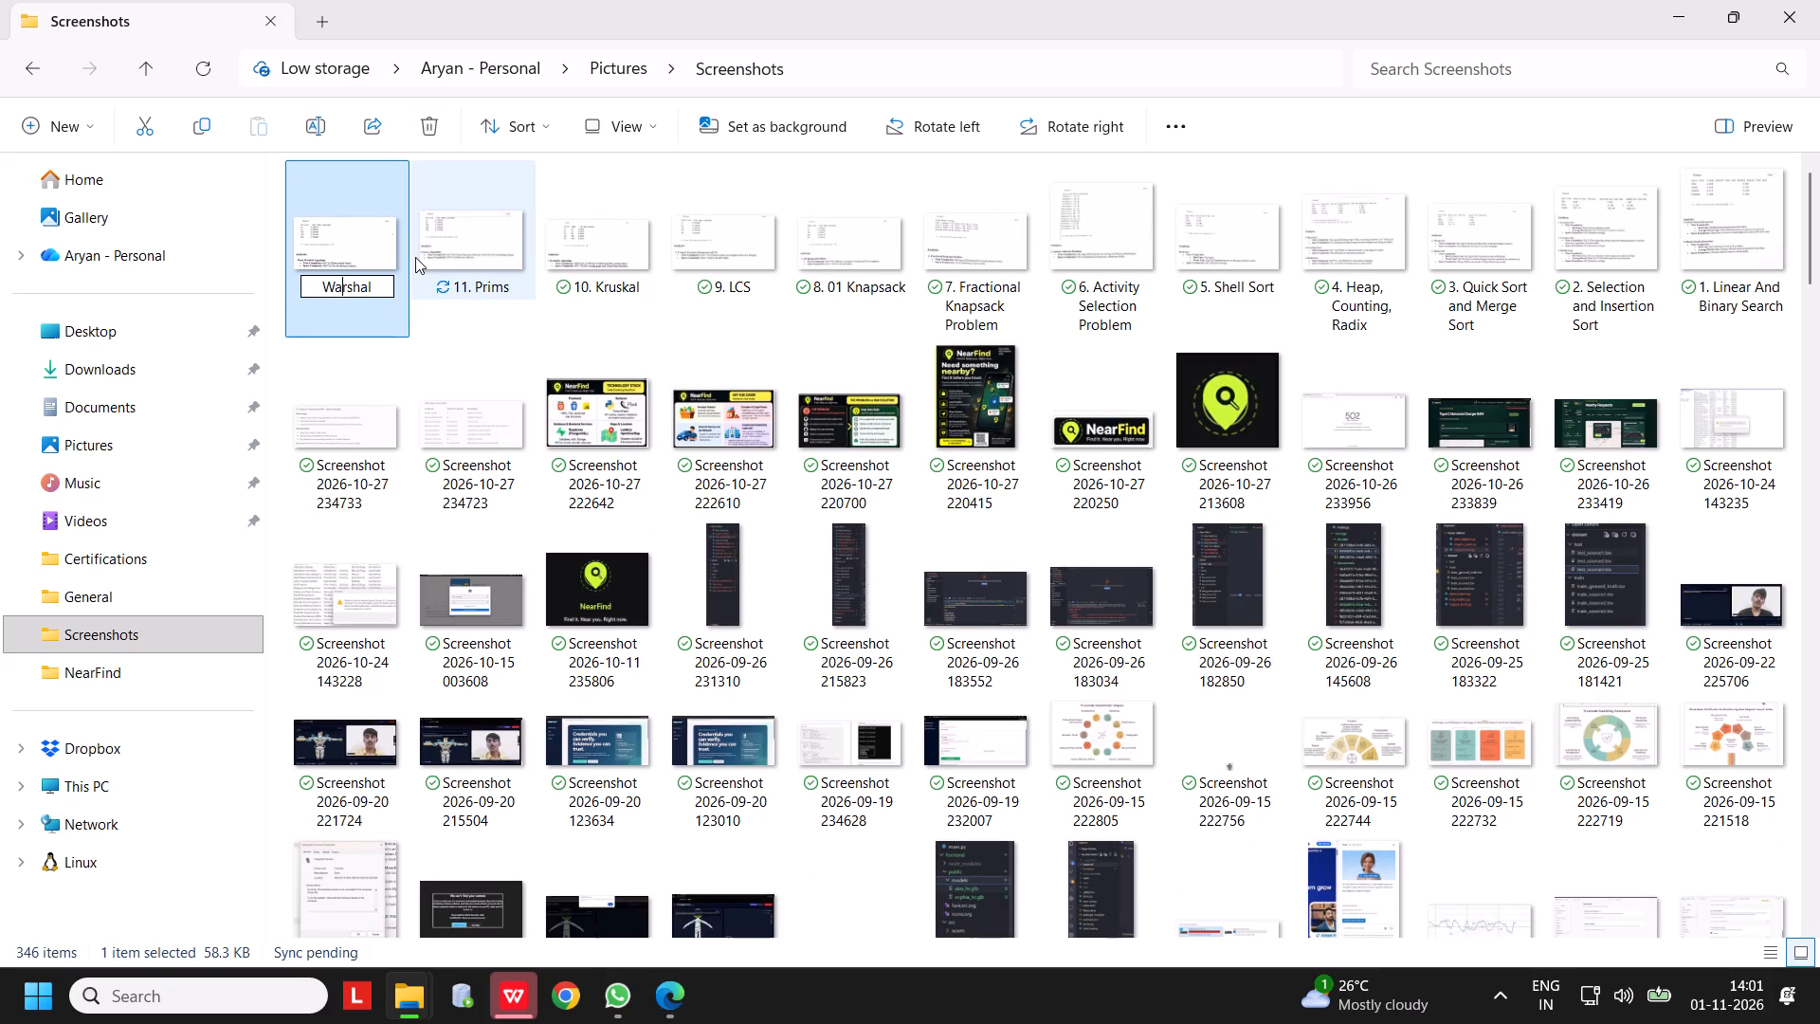
pyautogui.press('Left')
pyautogui.write('12')
pyautogui.write('.')
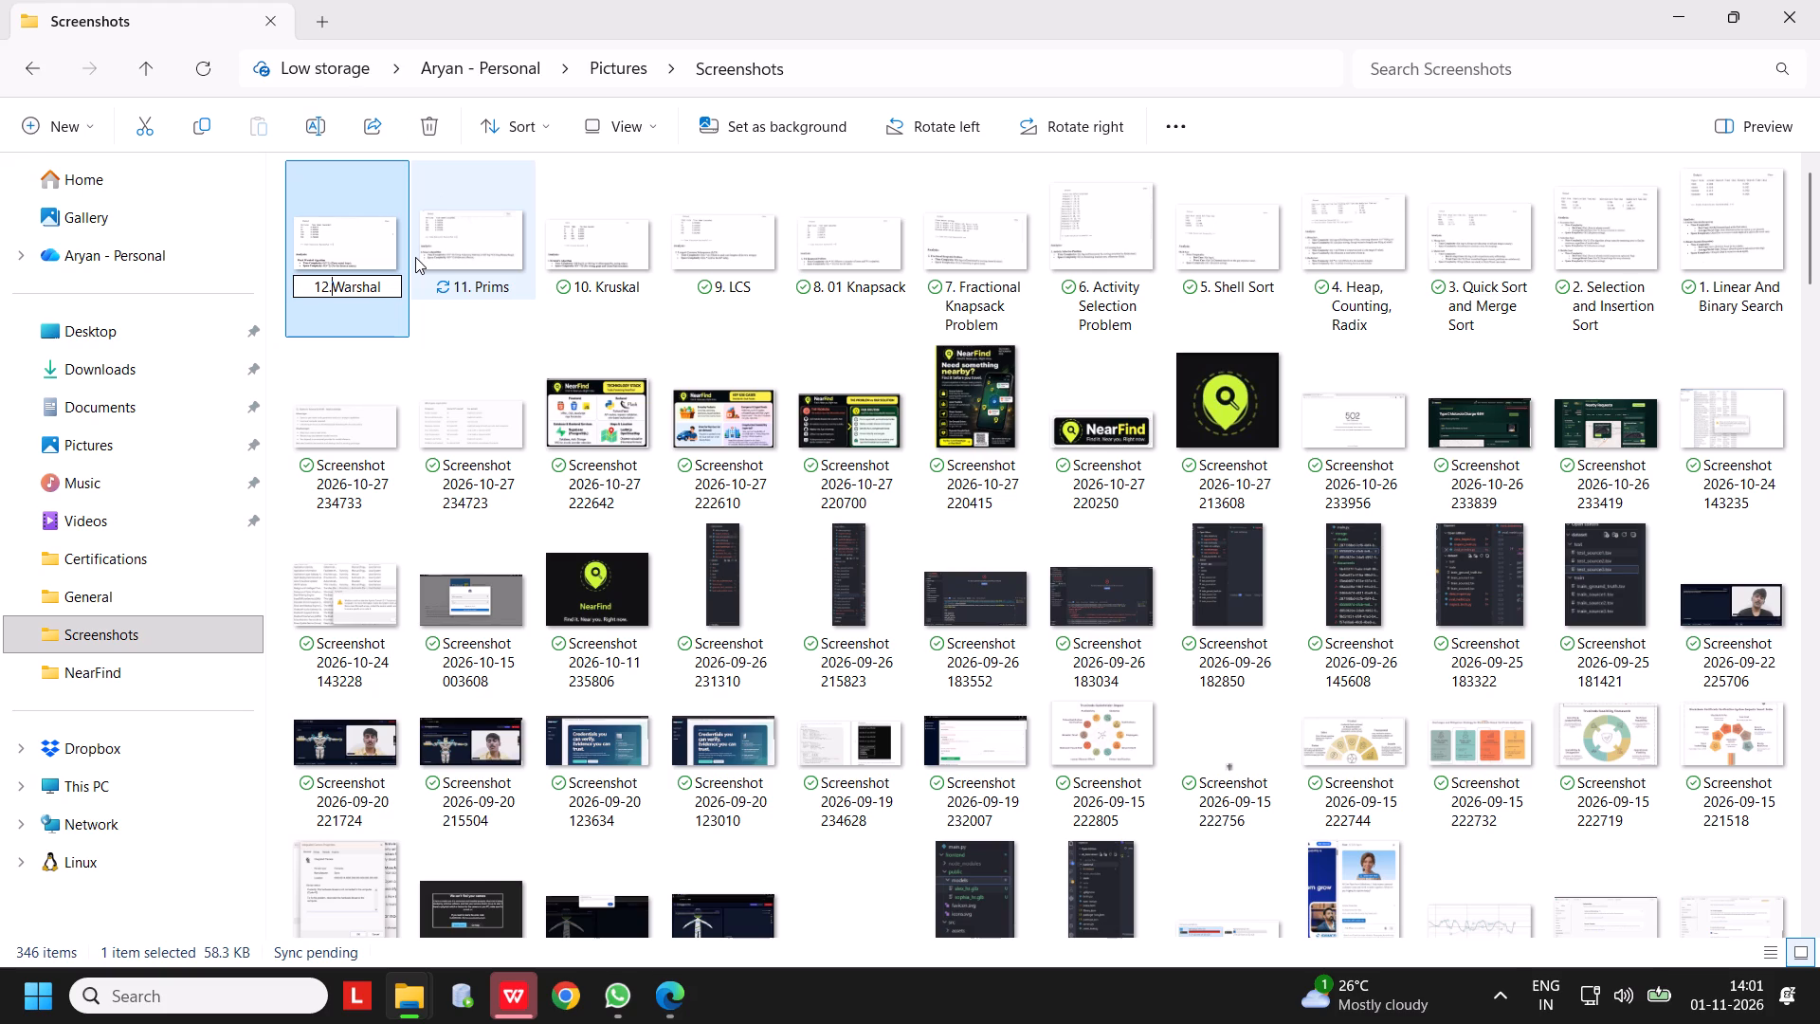
pyautogui.press('space')
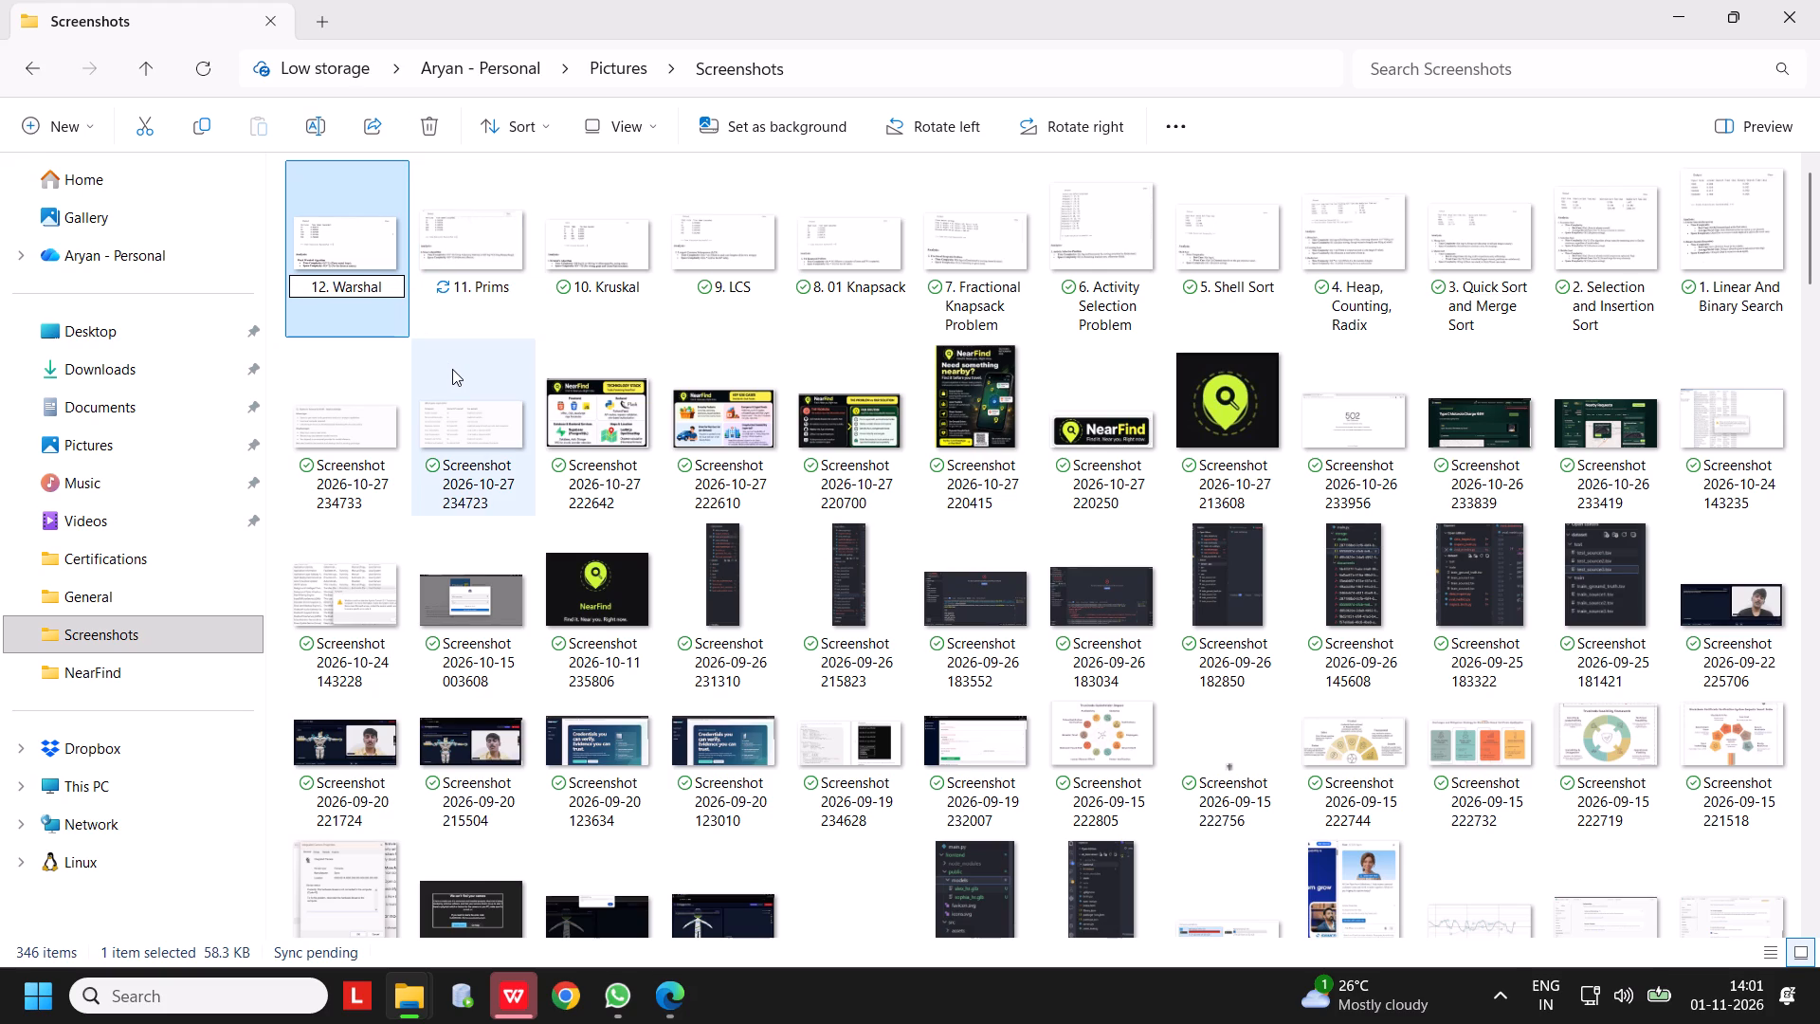
# Back in the lab PDF in Edge, capture a screenshot of the N-Queen Problem output and analysis on page 41.
pyautogui.hotkey('alt', 'Tab')
pyautogui.scroll(-5, 731, 557)
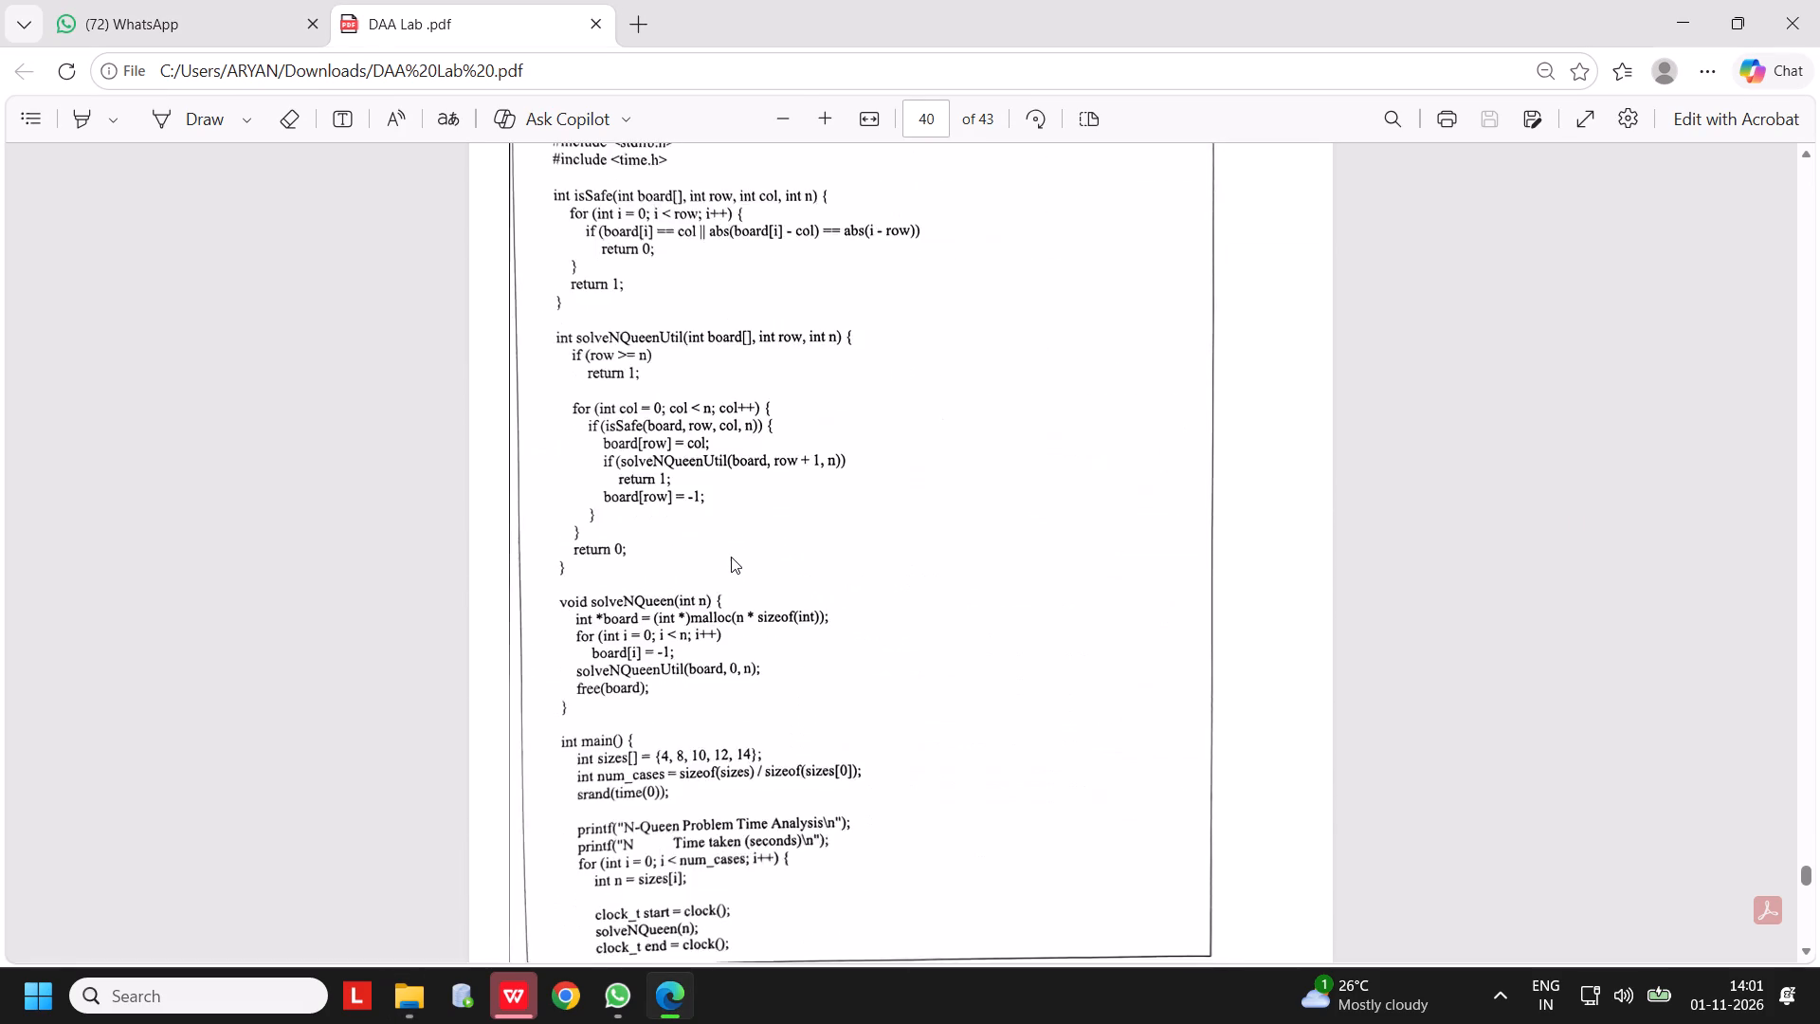
pyautogui.scroll(-5, 731, 557)
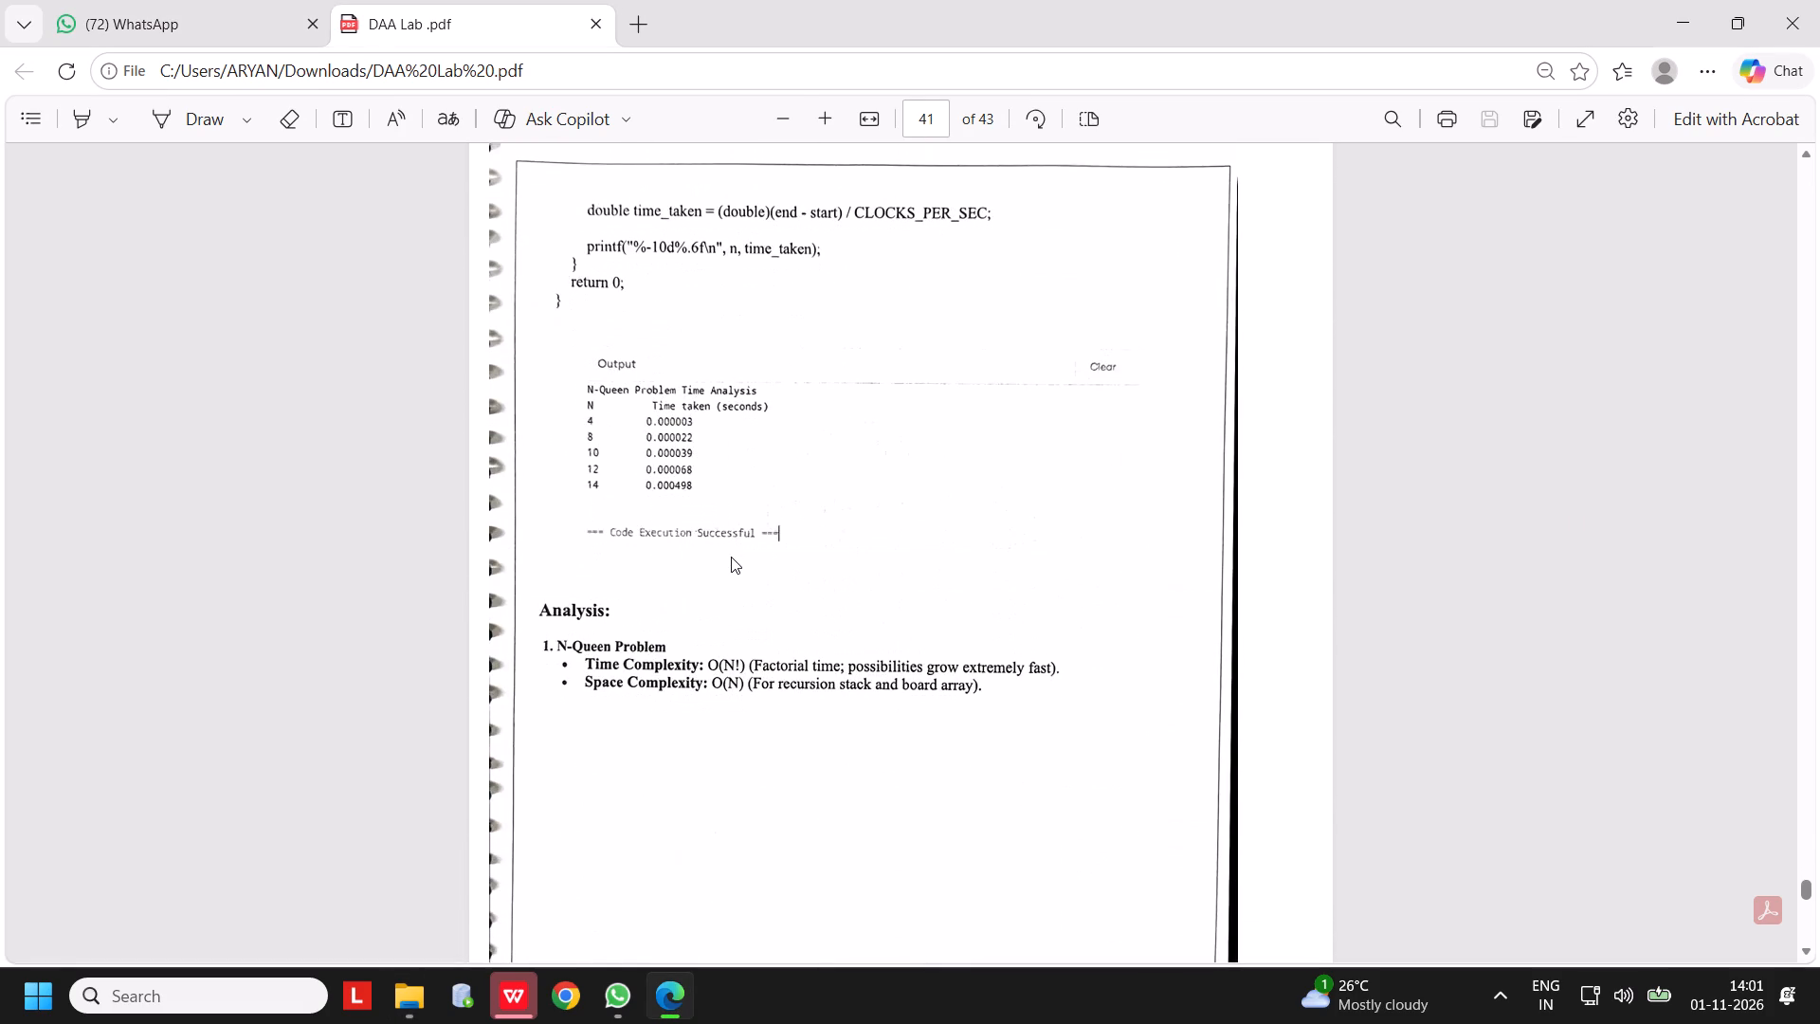
pyautogui.scroll(-2, 731, 557)
pyautogui.press('shift+super+s')
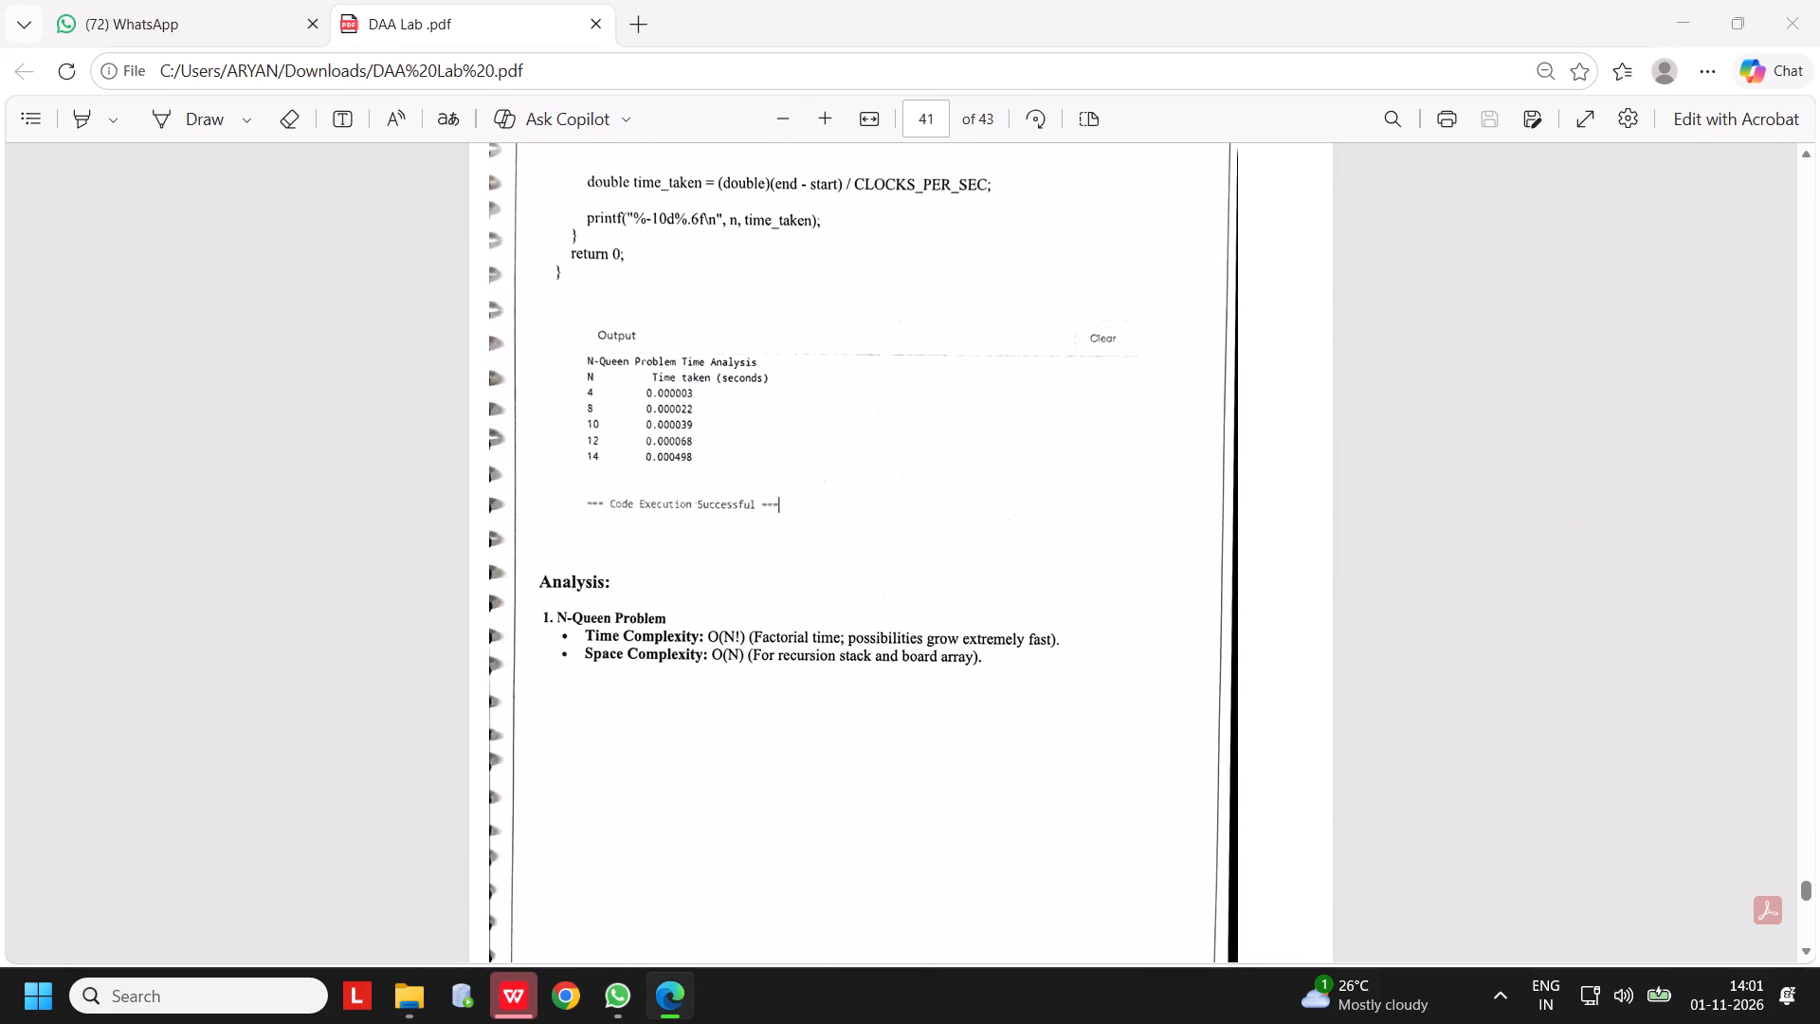
pyautogui.moveTo(527, 322); pyautogui.dragTo(1163, 691)
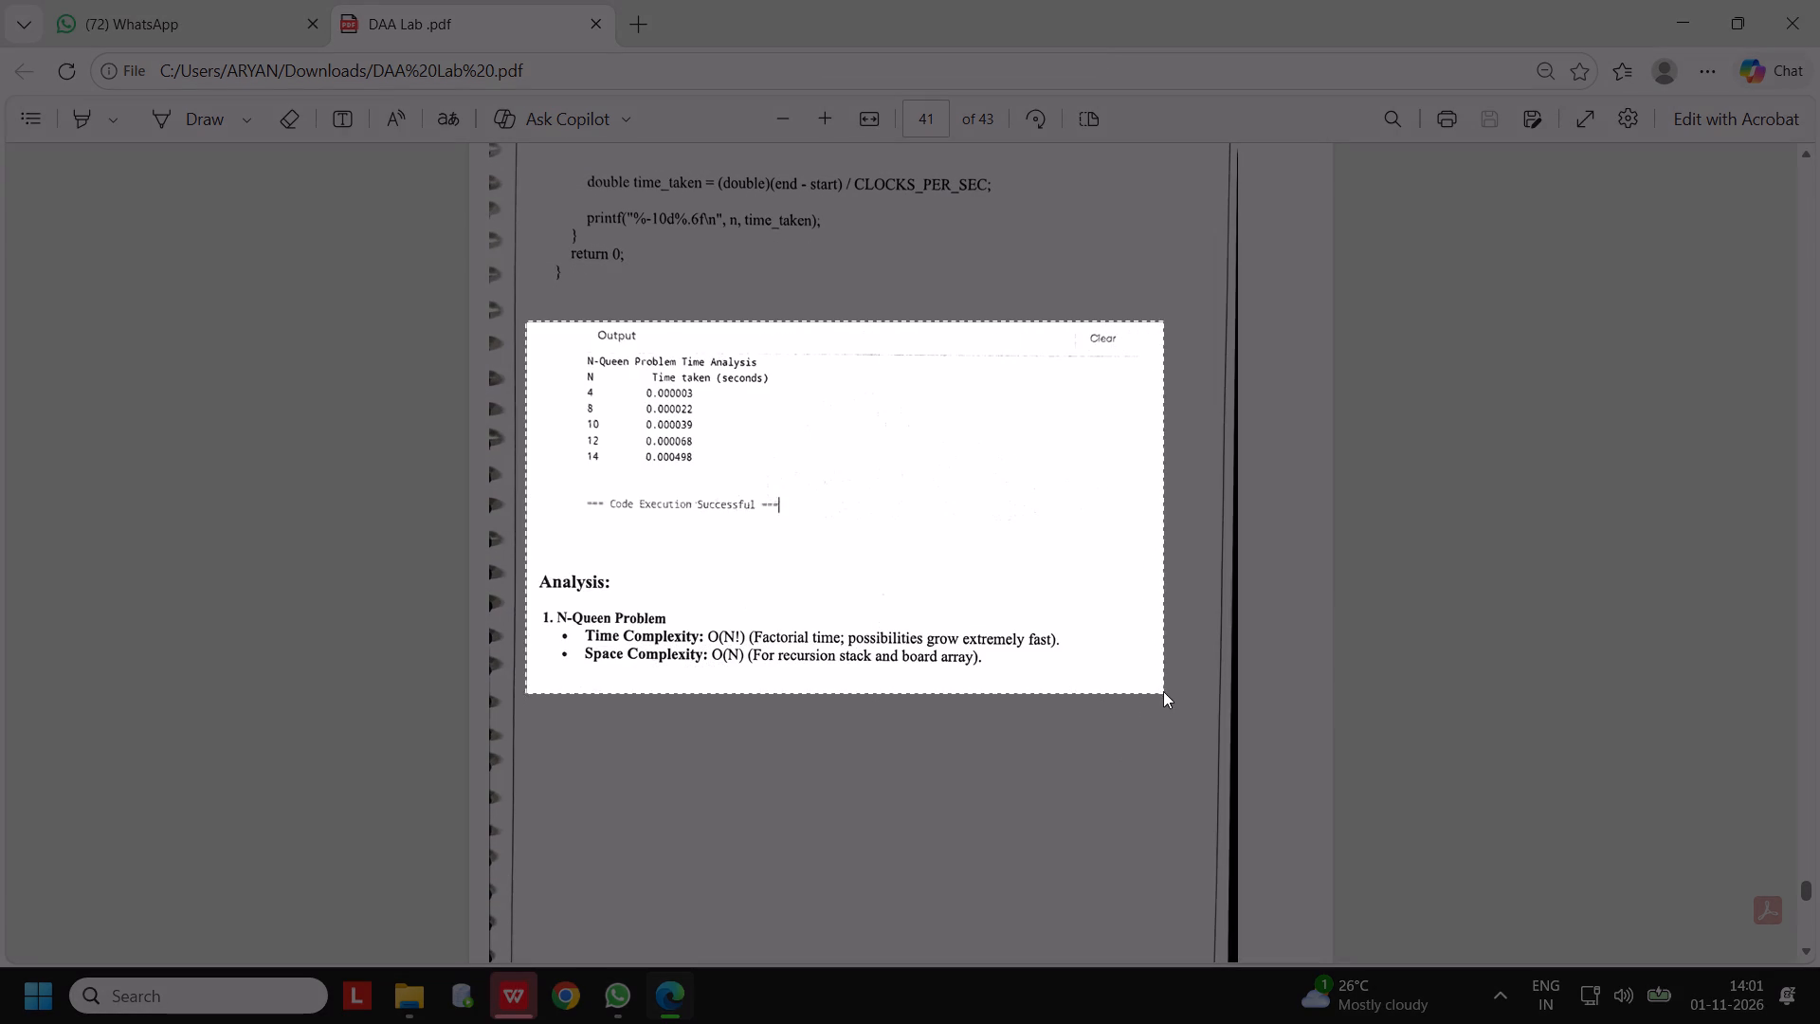
pyautogui.moveTo(1163, 691); pyautogui.dragTo(1166, 693)
# In File Explorer's Screenshots folder, rename the newest capture as "13. N Queen".
pyautogui.hotkey('alt', 'Tab')
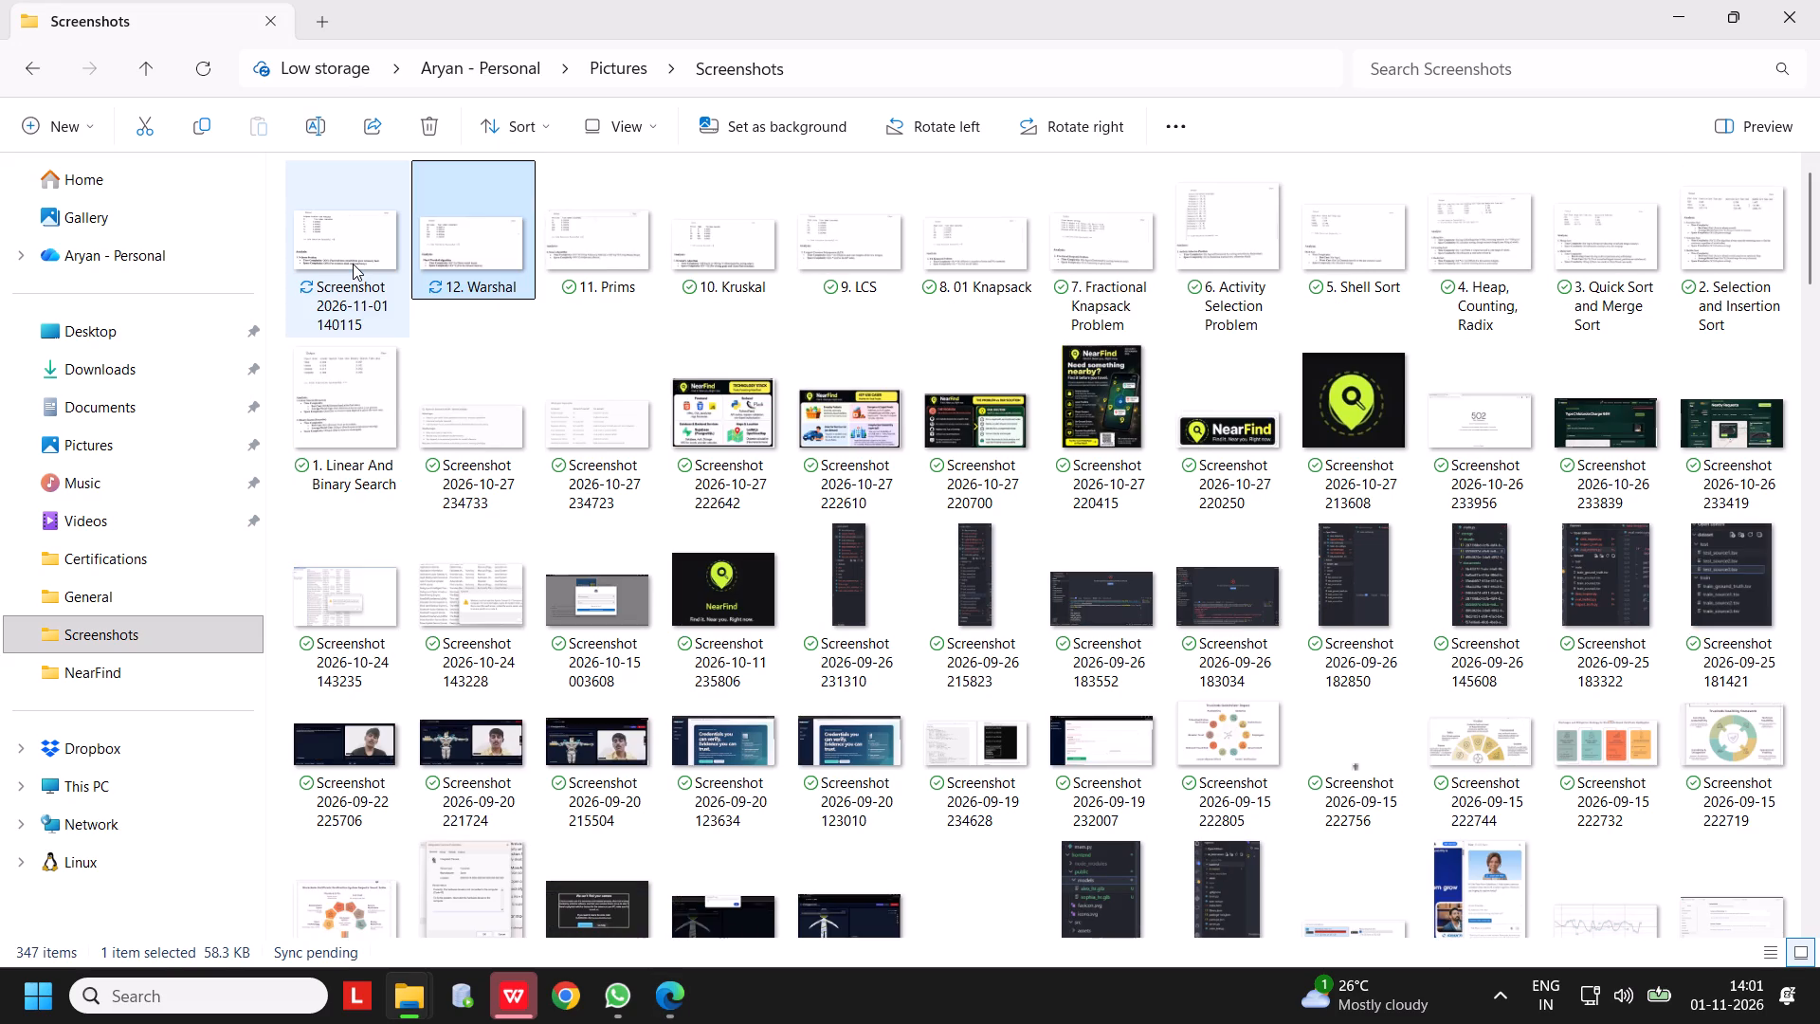
pyautogui.click(353, 264)
pyautogui.moveTo(353, 264); pyautogui.dragTo(349, 273, button='right')
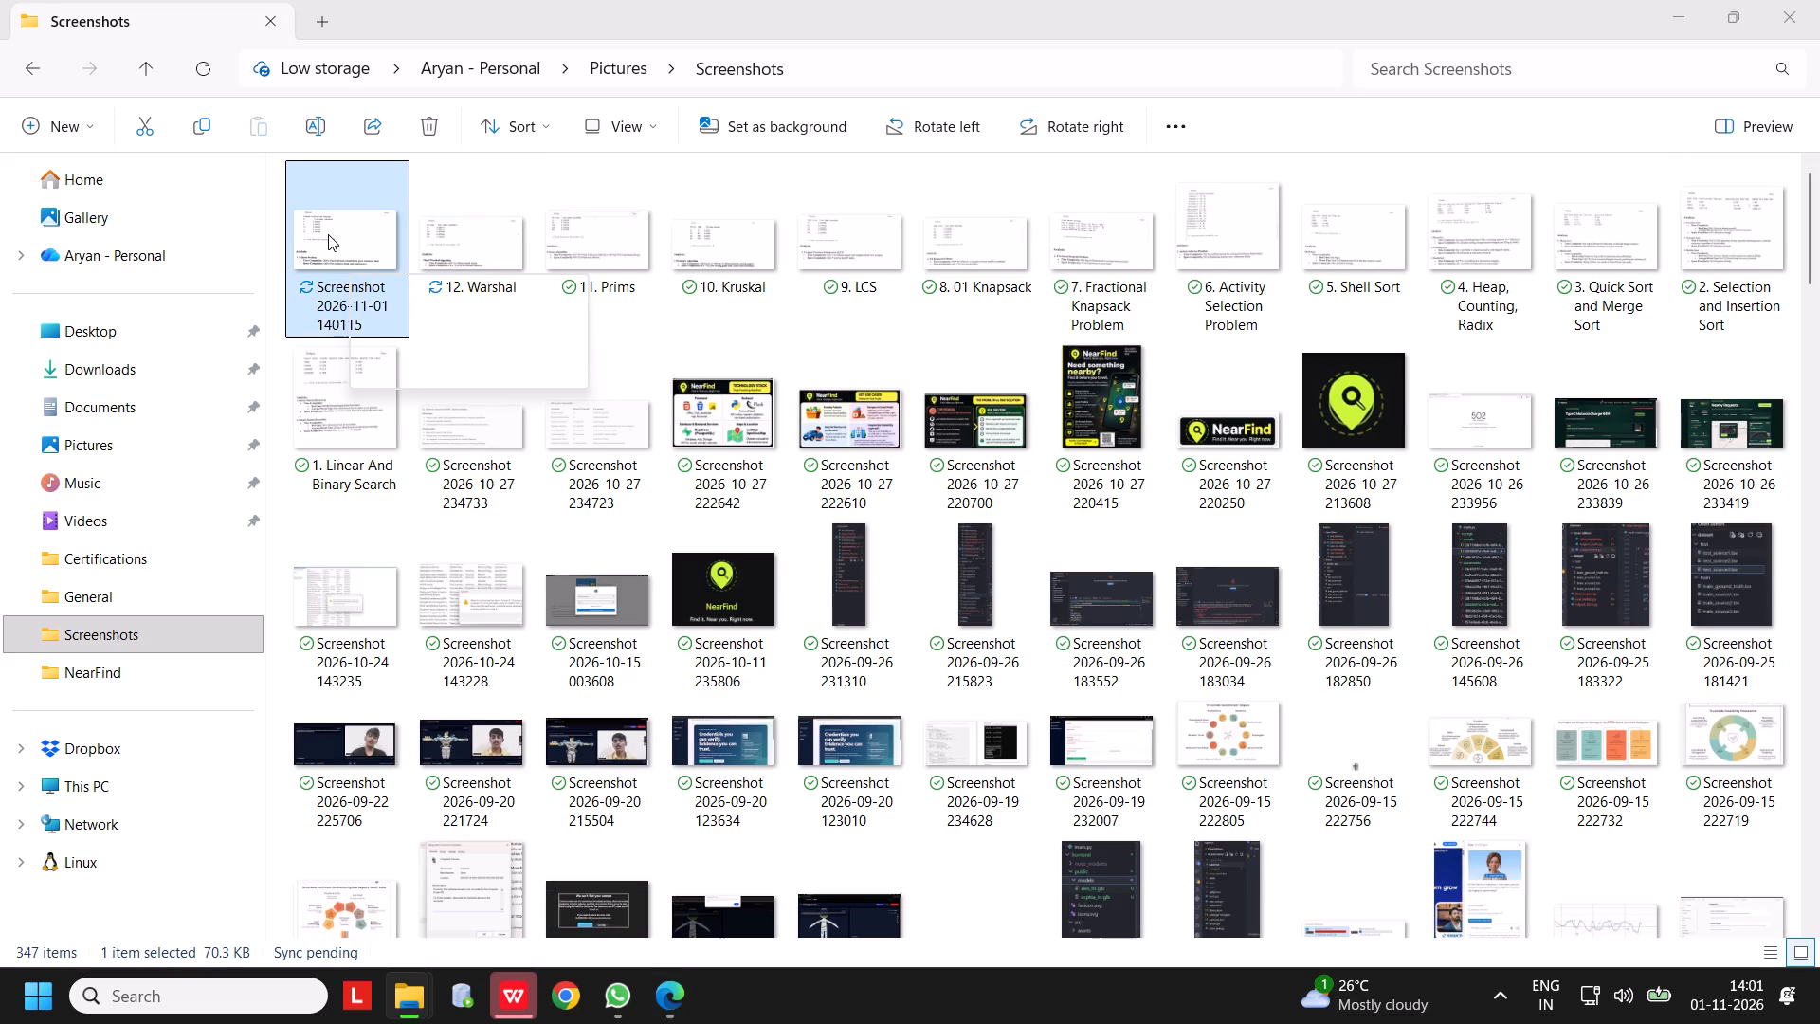
pyautogui.click(328, 234)
pyautogui.rightClick(351, 318)
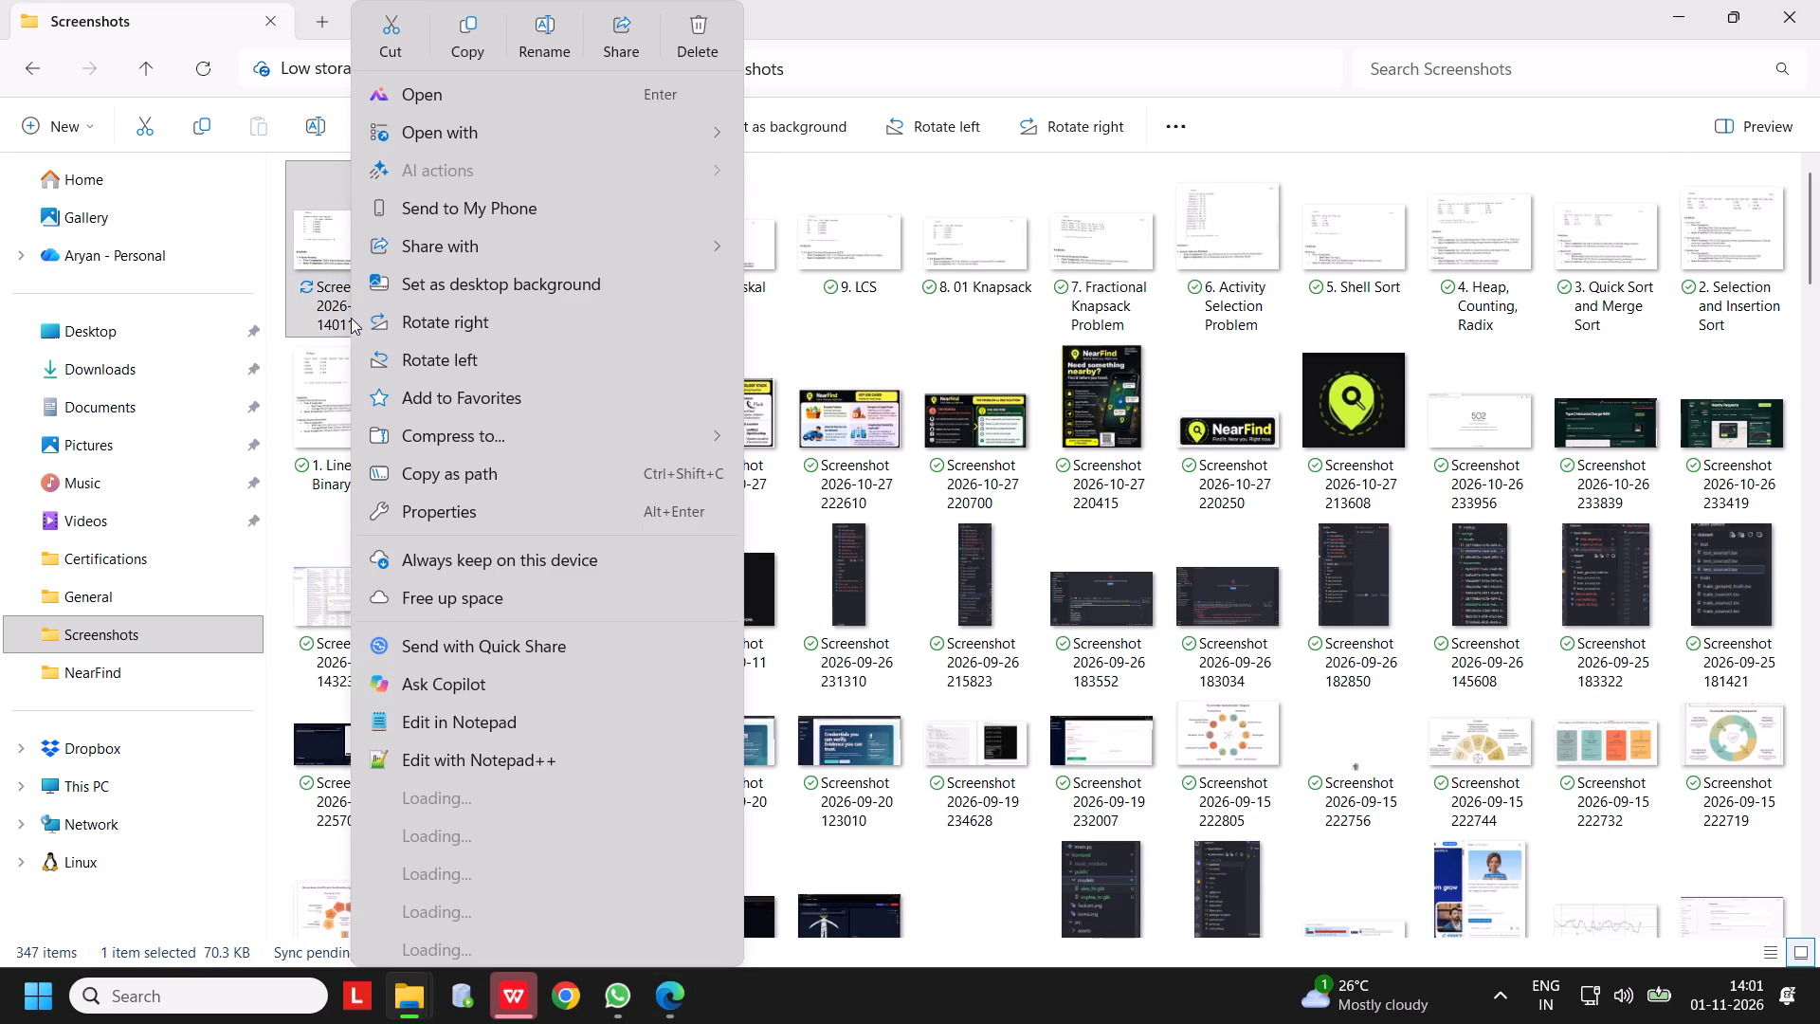
pyautogui.click(557, 37)
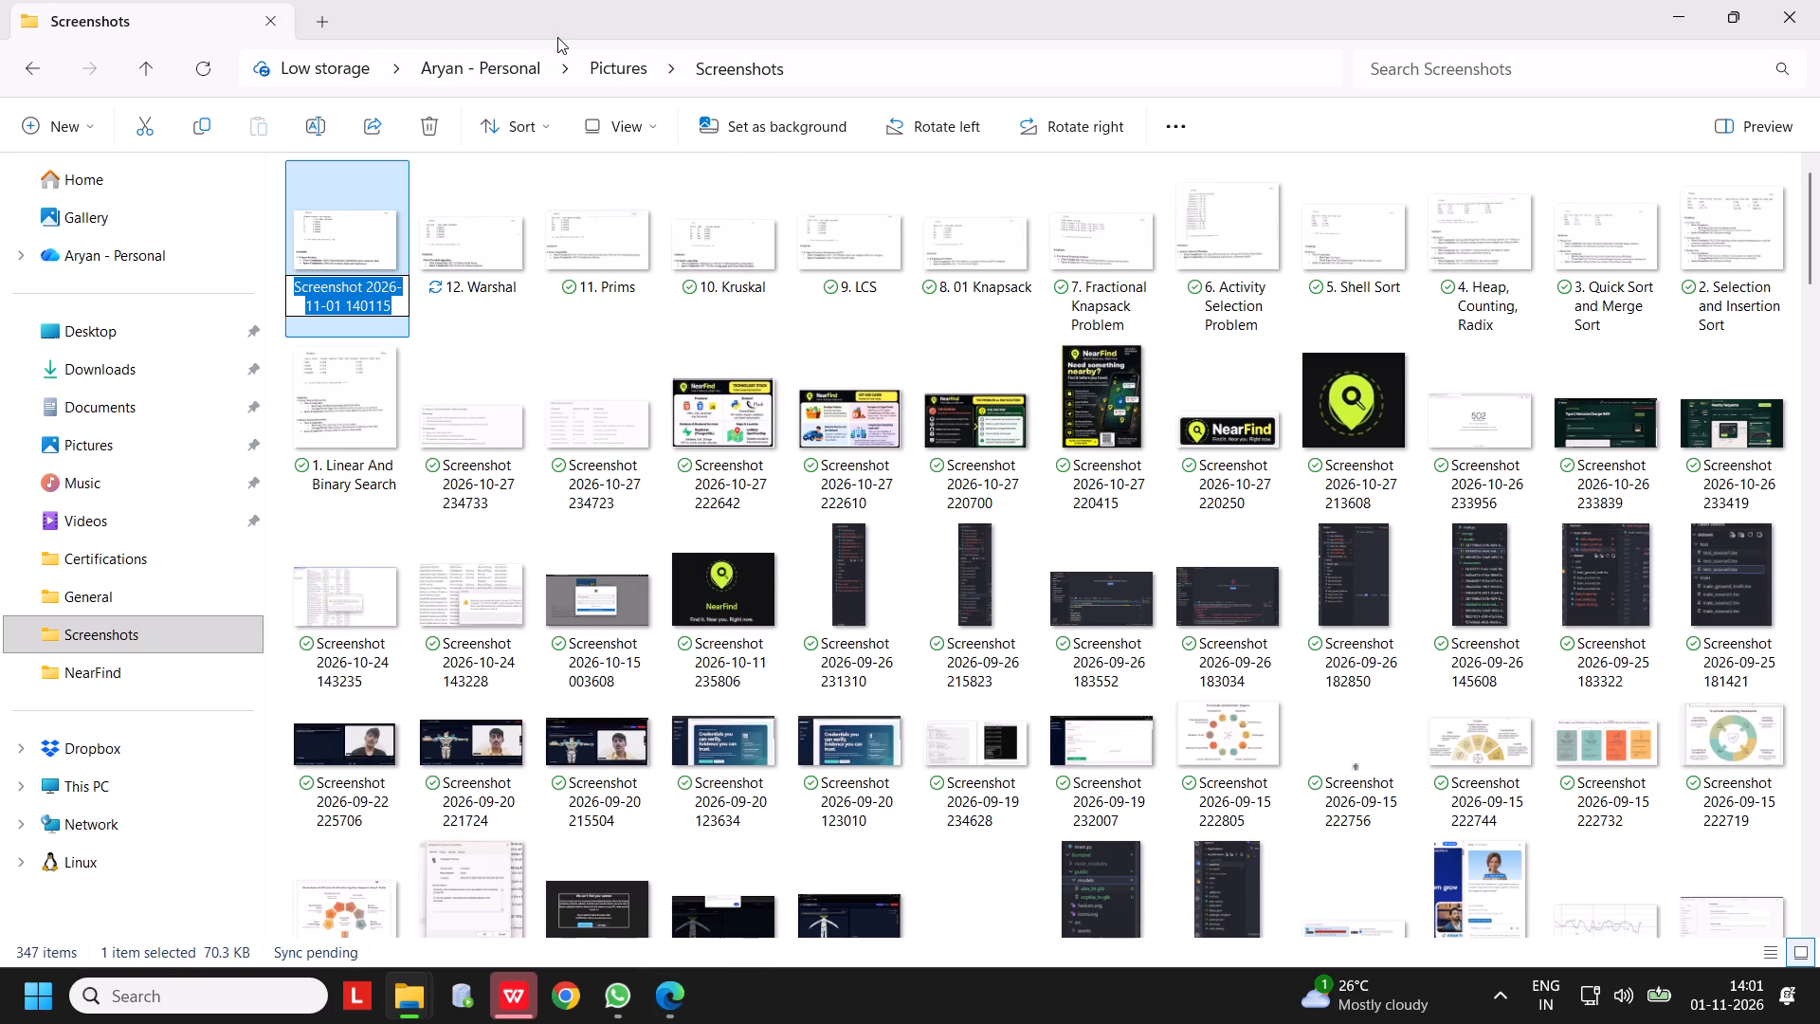
pyautogui.write('13.')
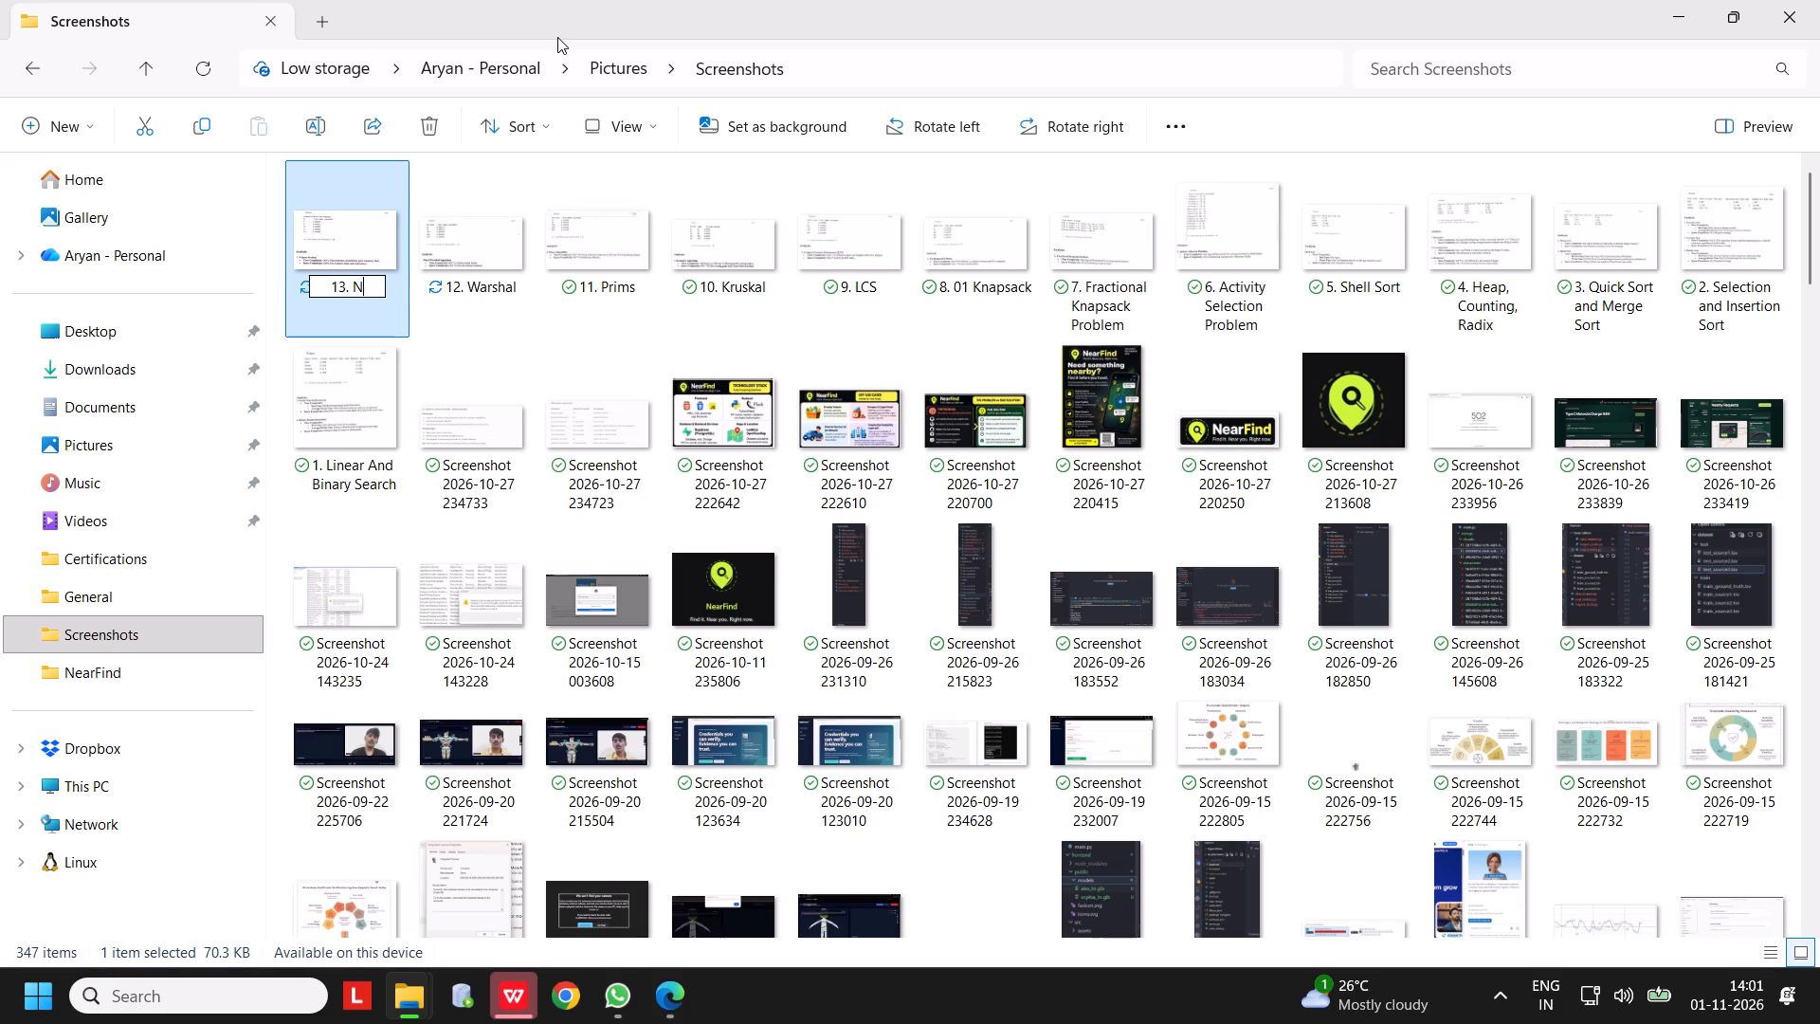
pyautogui.write('ueen')
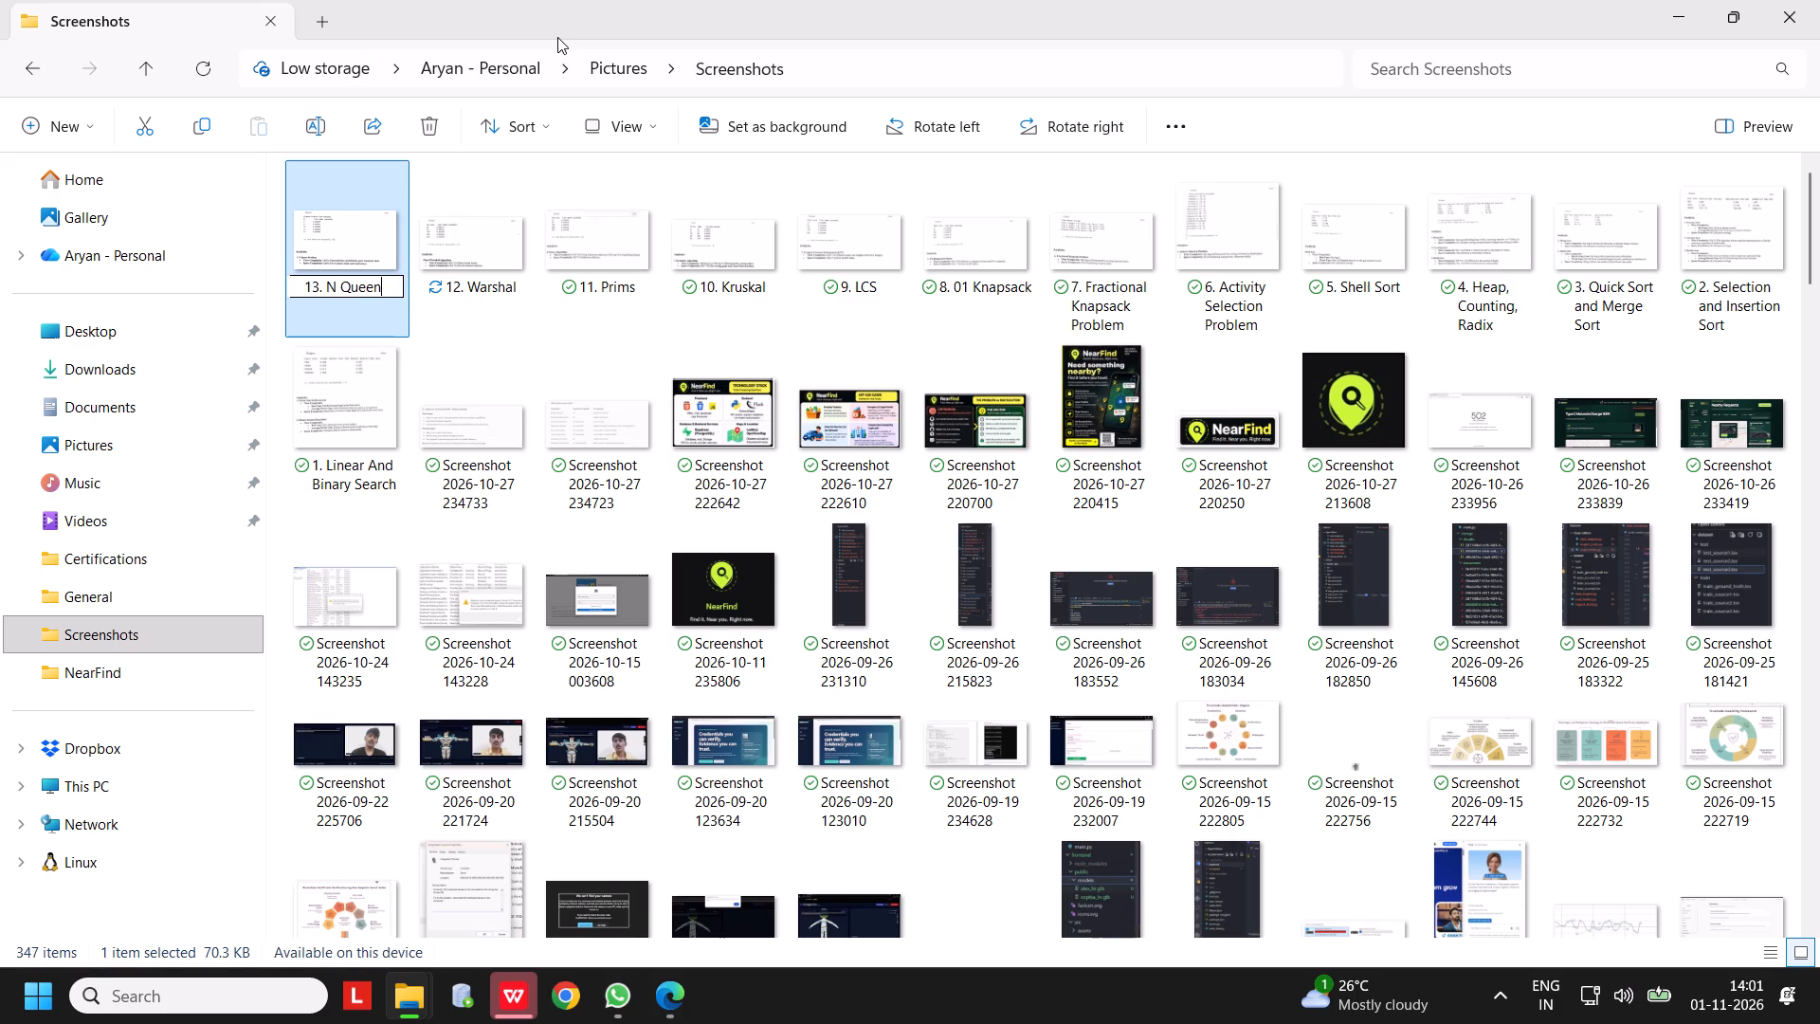
# Back in the lab PDF in Edge, capture a screenshot of the Sum of Subset Problem output and analysis on page 43.
pyautogui.hotkey('alt', 'Tab')
pyautogui.scroll(-4, 776, 714)
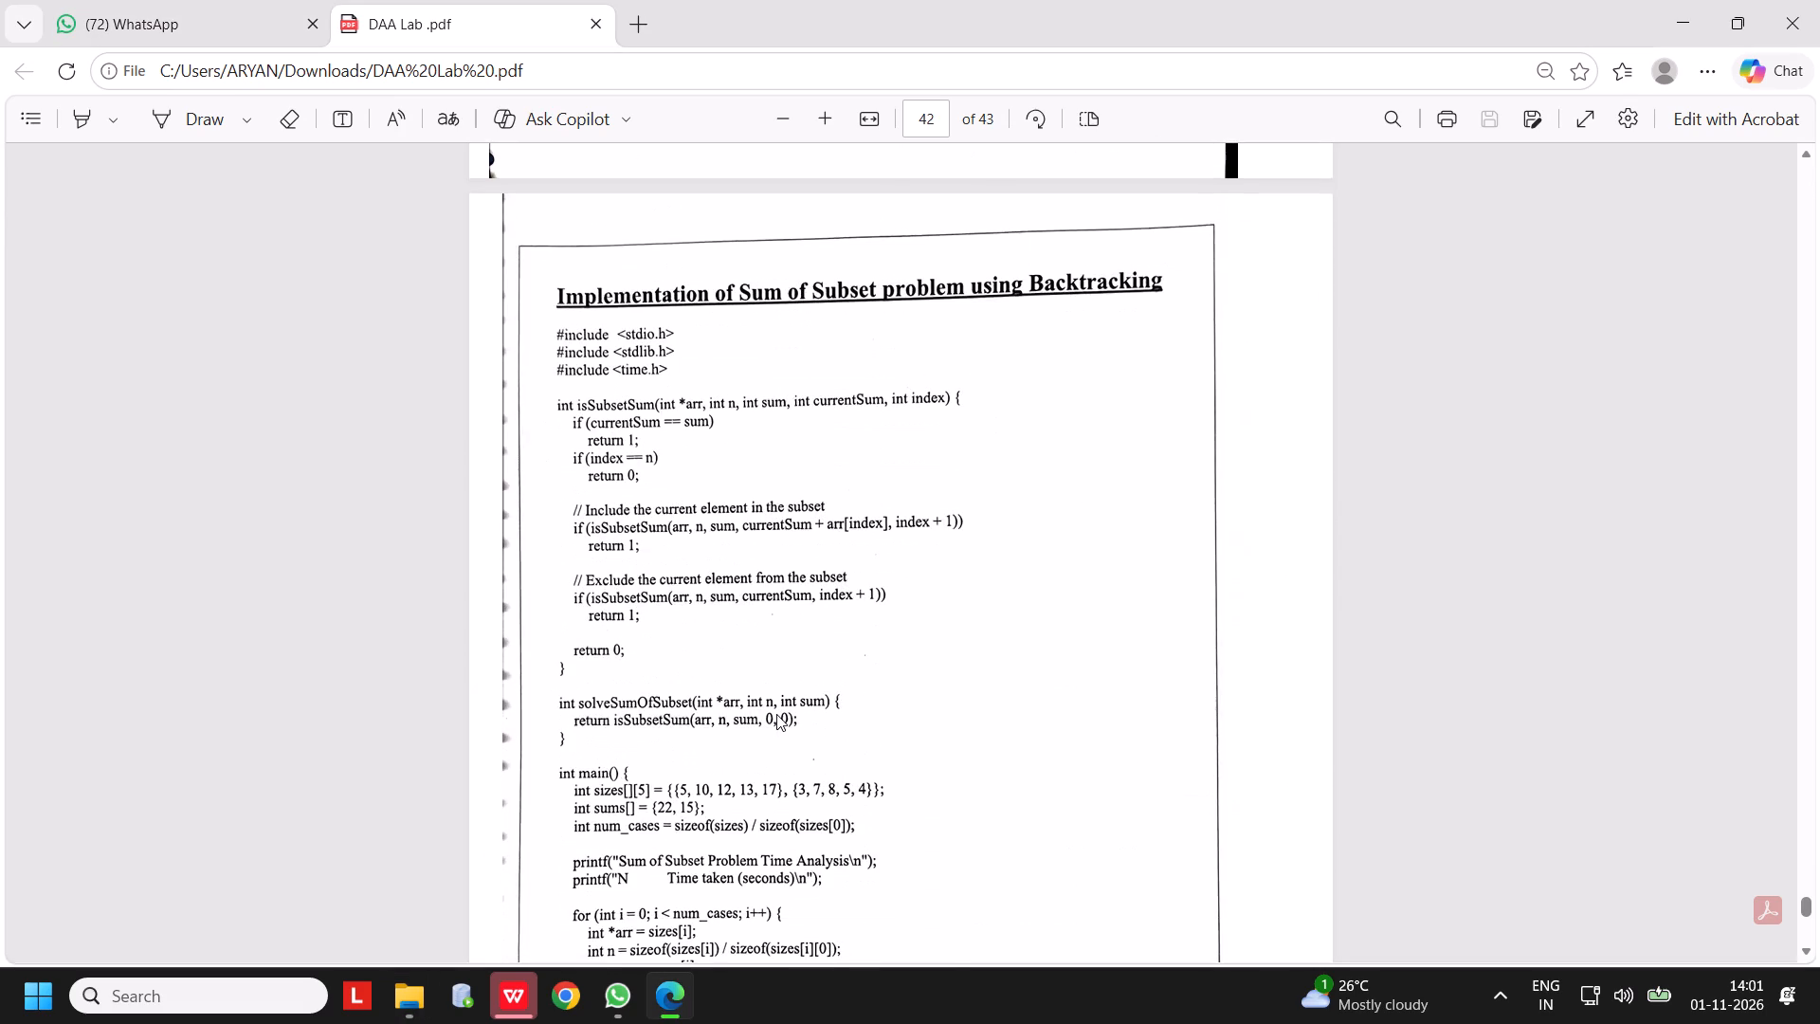
pyautogui.scroll(-5, 776, 714)
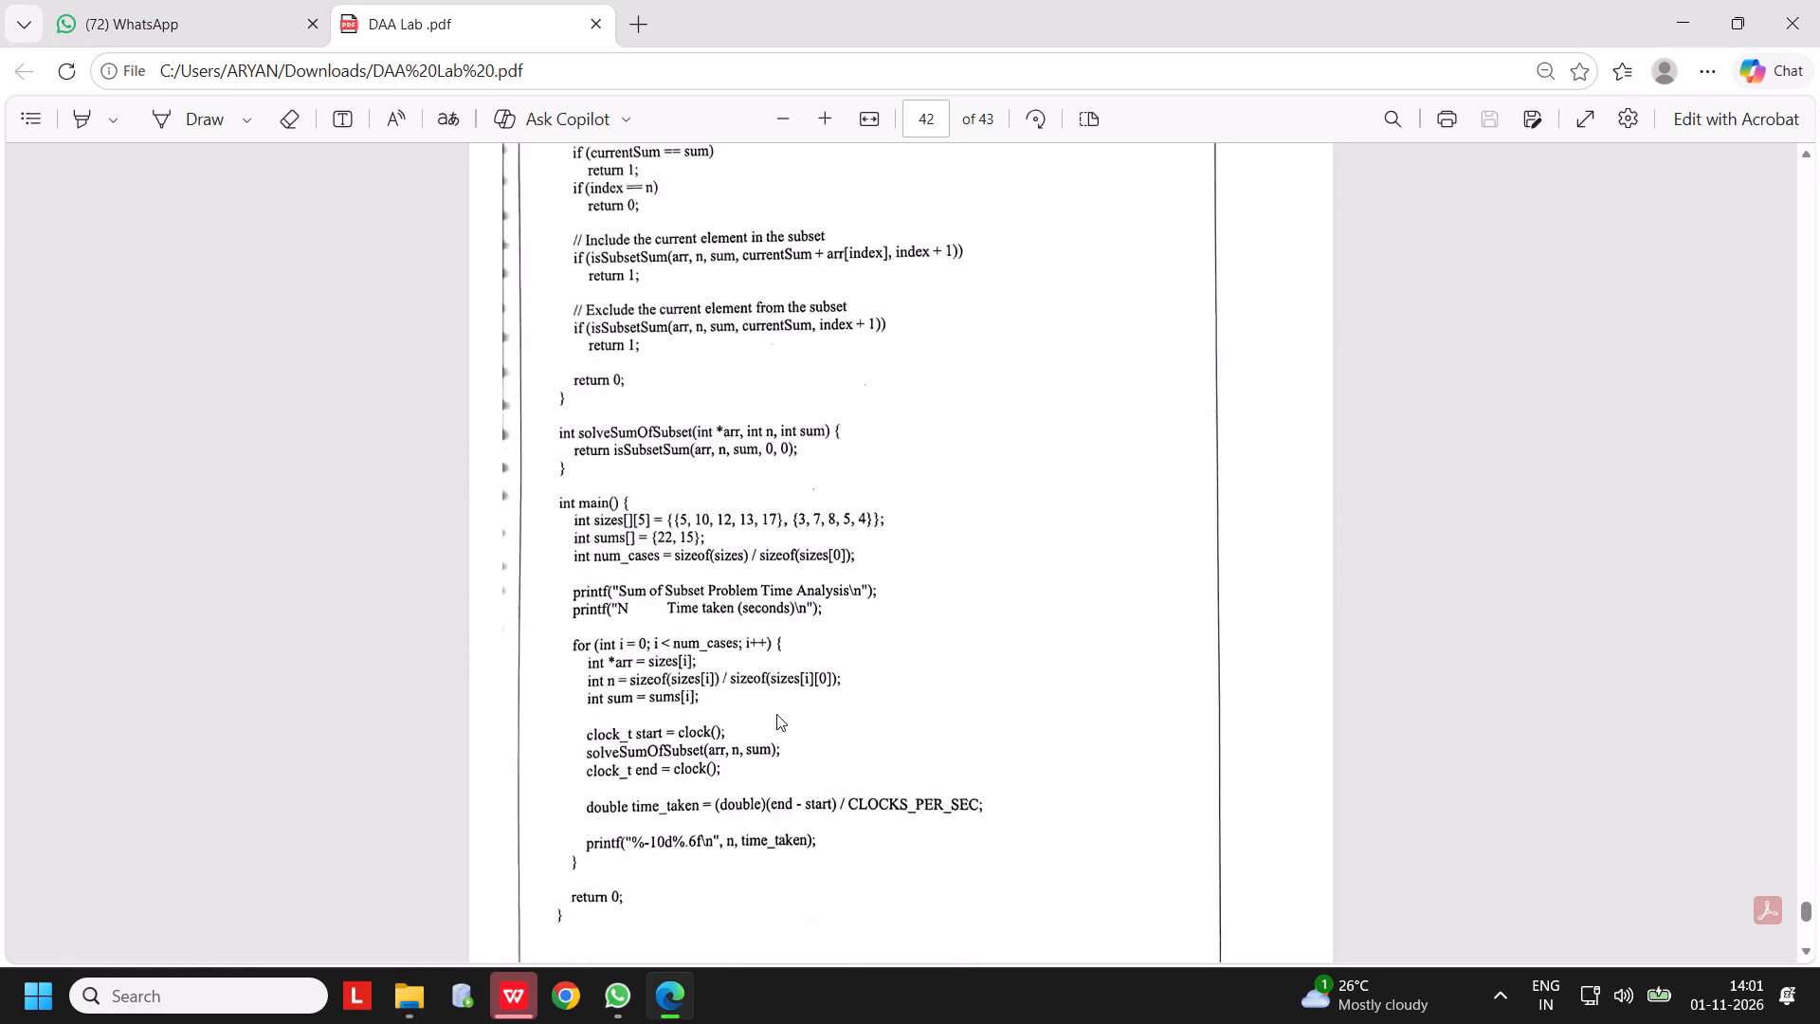
pyautogui.scroll(-2, 776, 714)
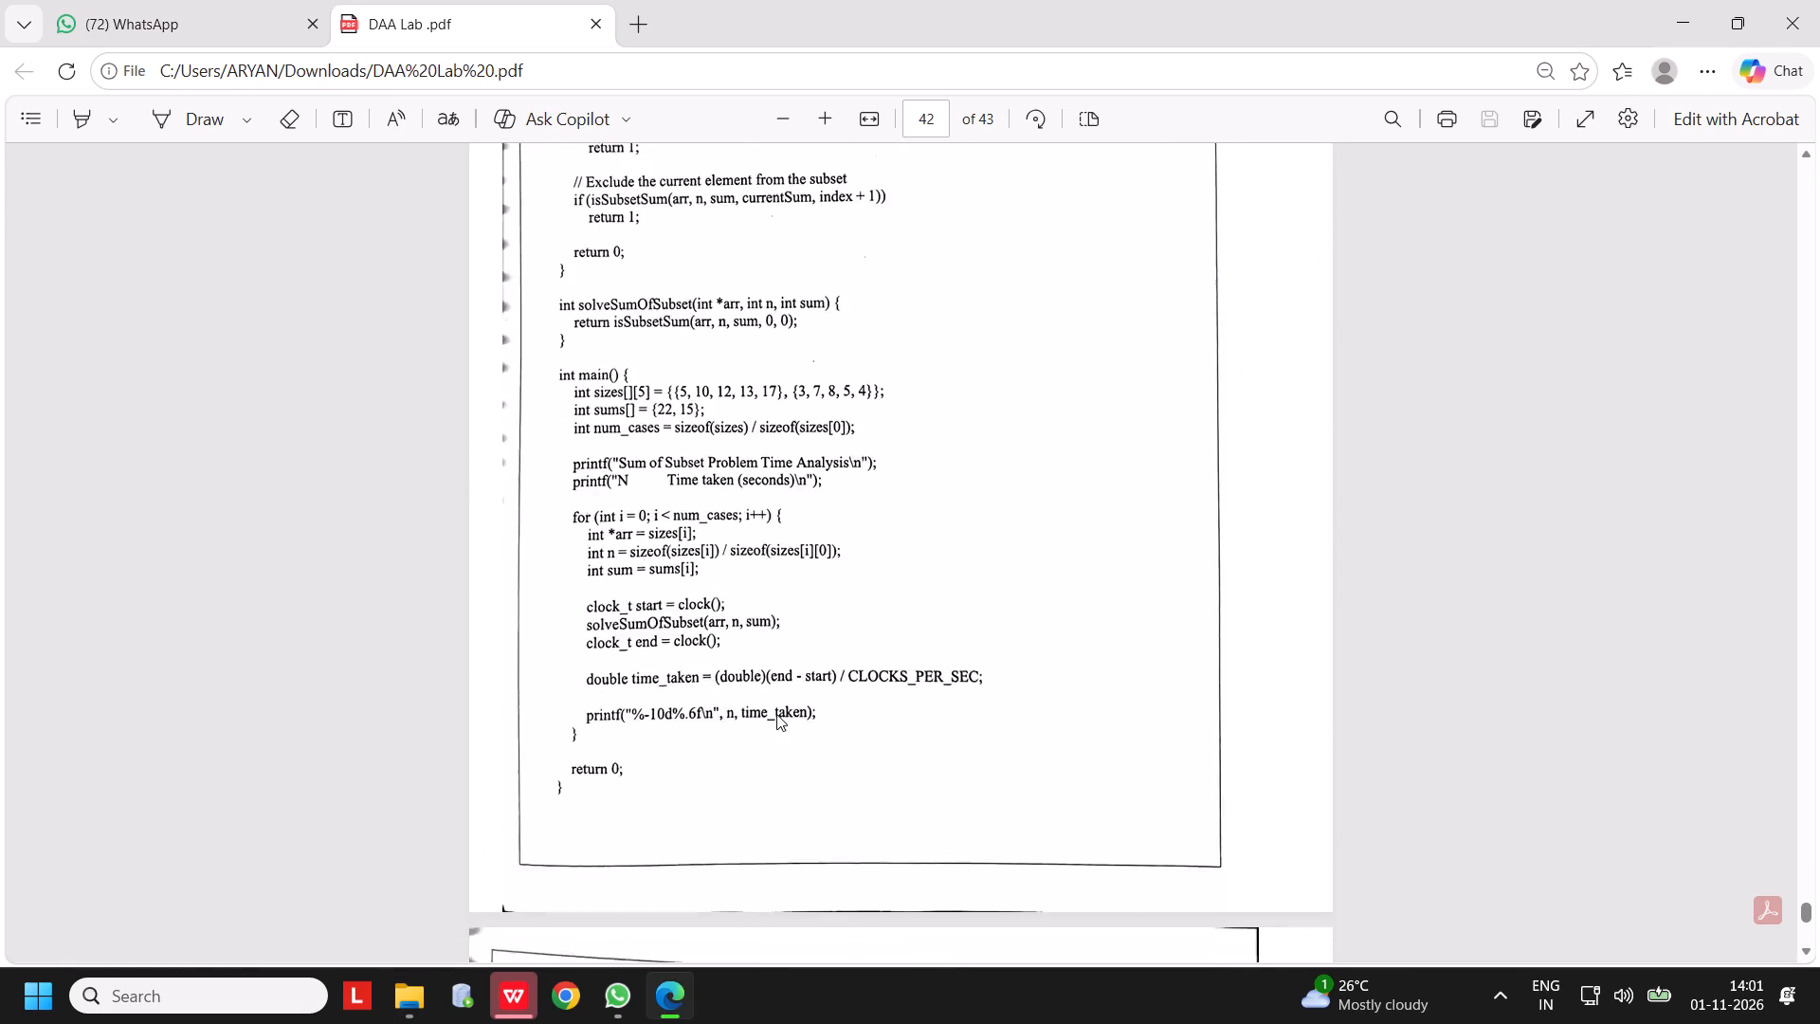
pyautogui.scroll(-2, 776, 714)
pyautogui.scroll(1, 776, 714)
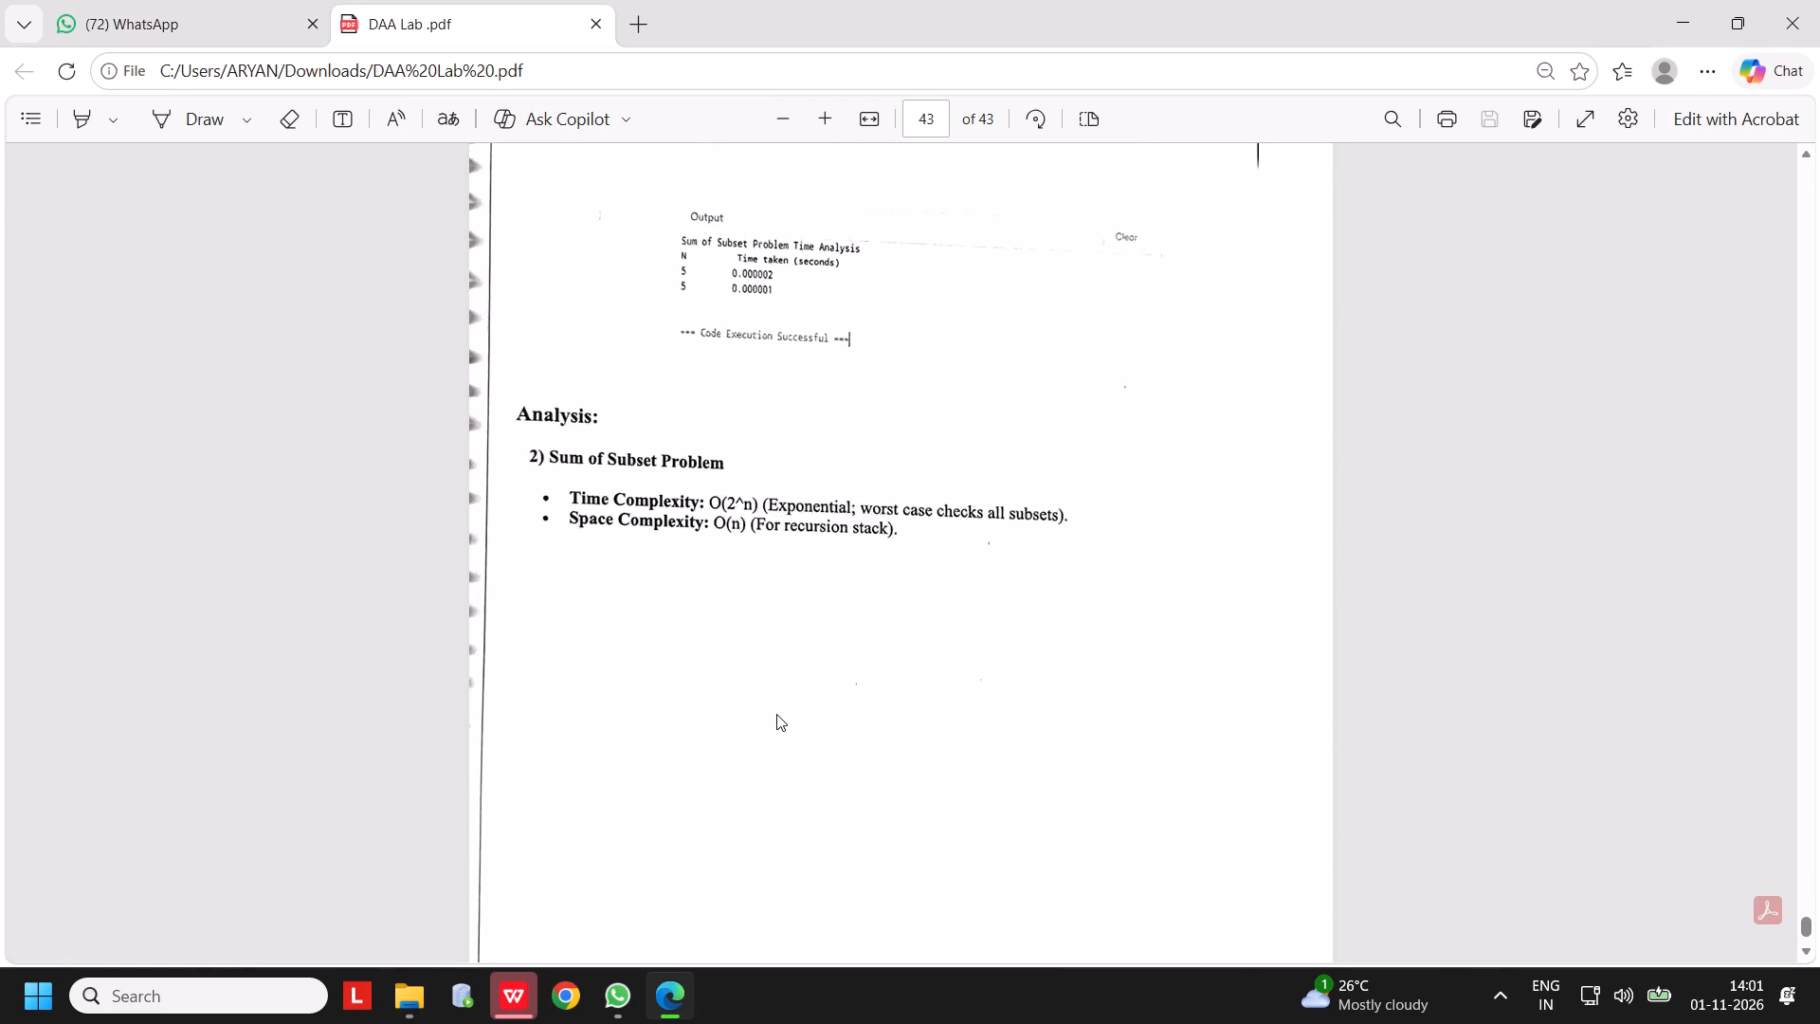
pyautogui.scroll(1, 776, 714)
pyautogui.press('shift+super+s')
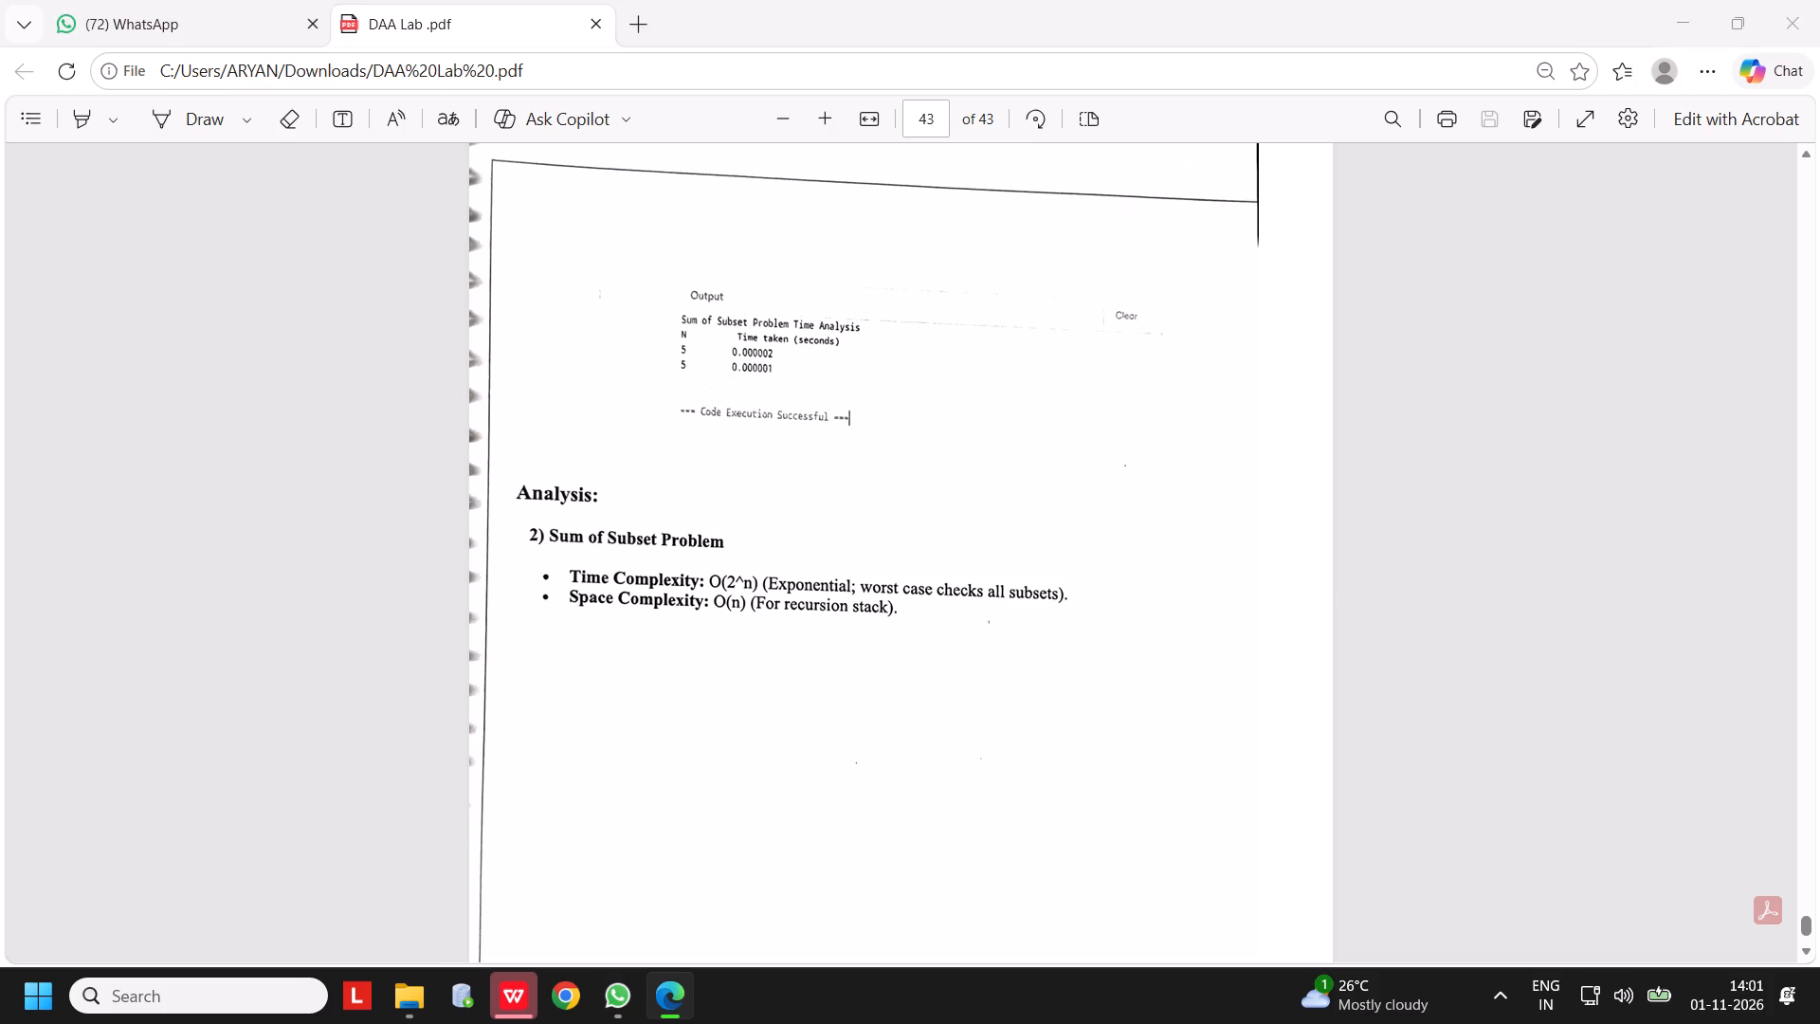
pyautogui.moveTo(499, 260); pyautogui.dragTo(1307, 646)
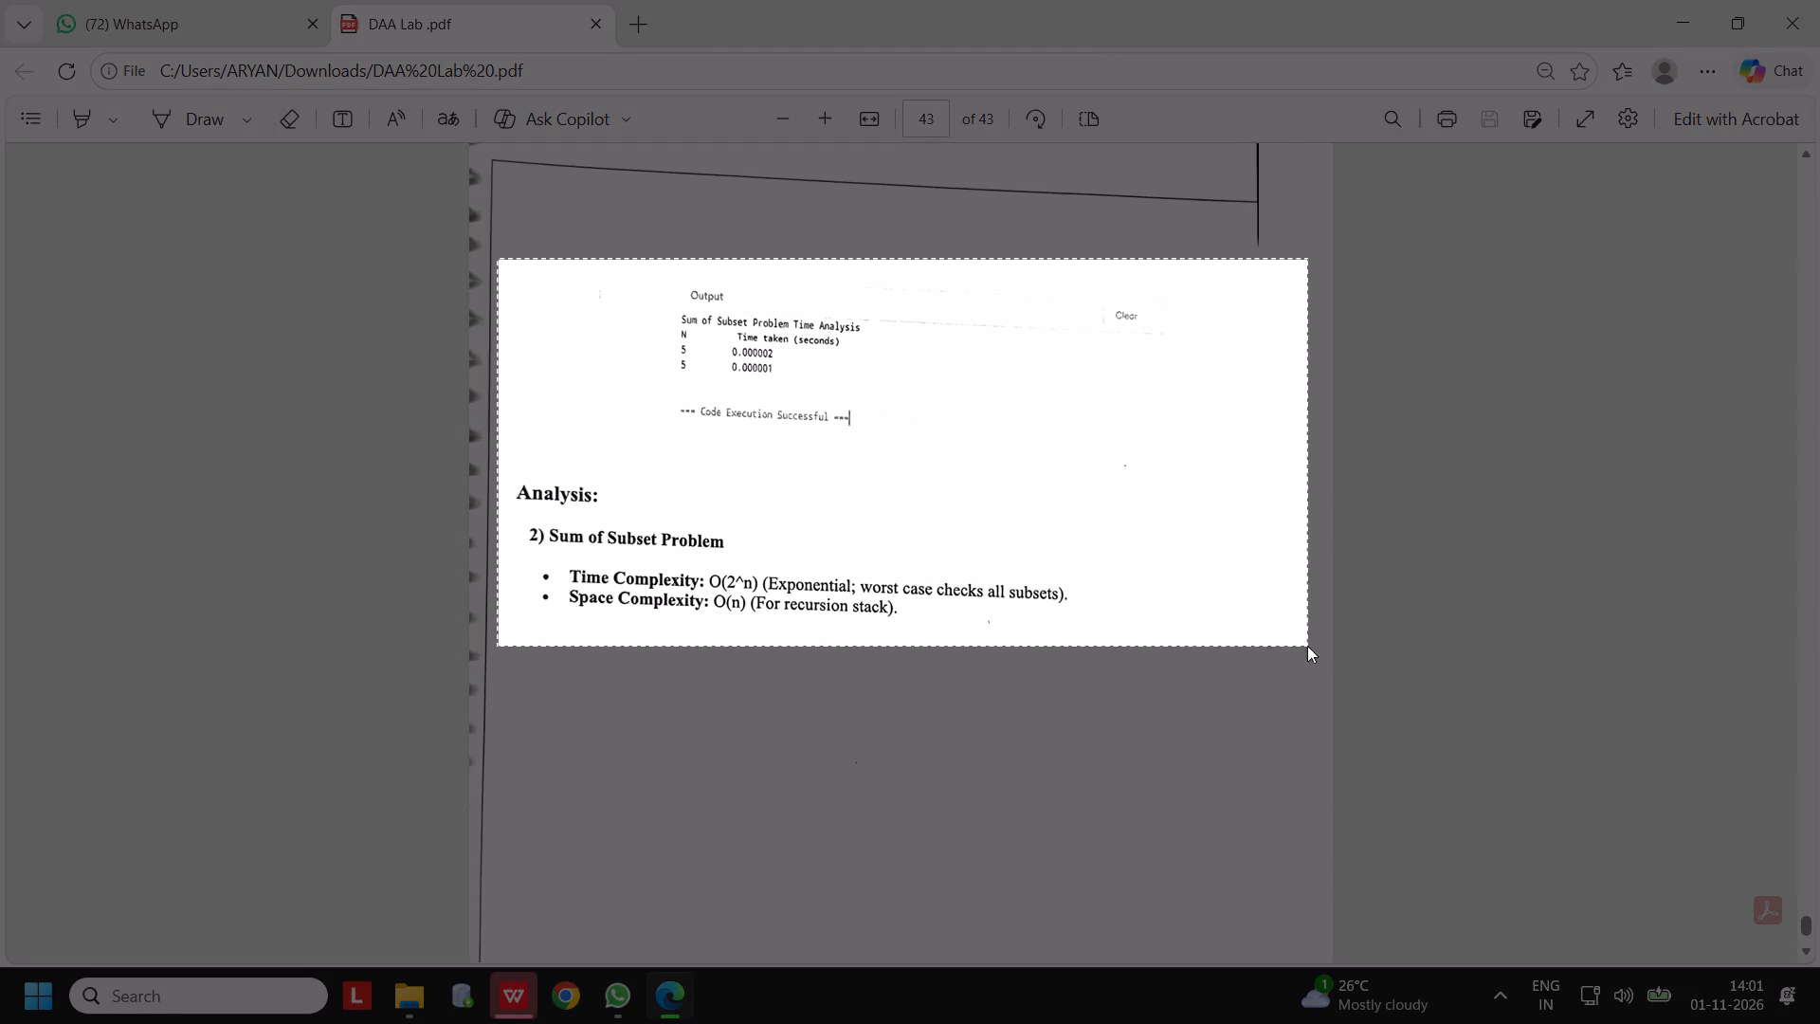
pyautogui.moveTo(1307, 646); pyautogui.dragTo(1194, 637)
# In File Explorer's Screenshots folder, rename the newest capture as "14. Sum of Subset".
pyautogui.hotkey('alt', 'Tab')
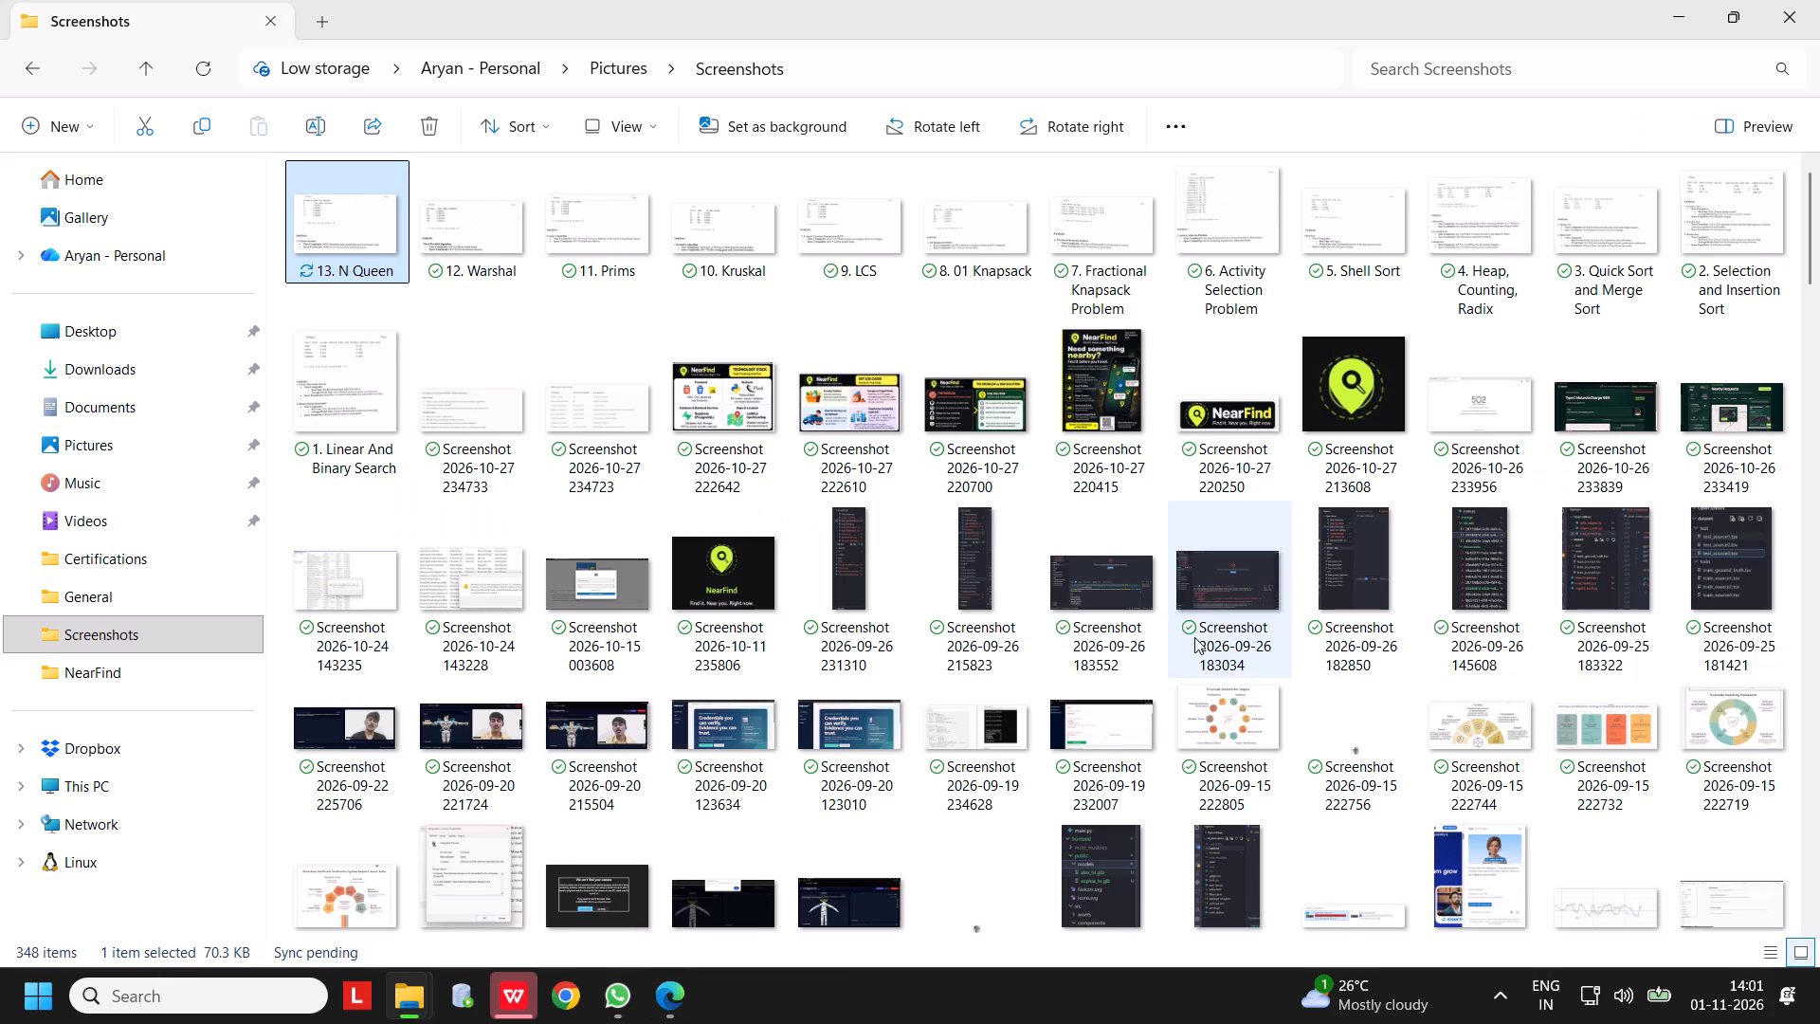
pyautogui.click(356, 279)
pyautogui.rightClick(356, 279)
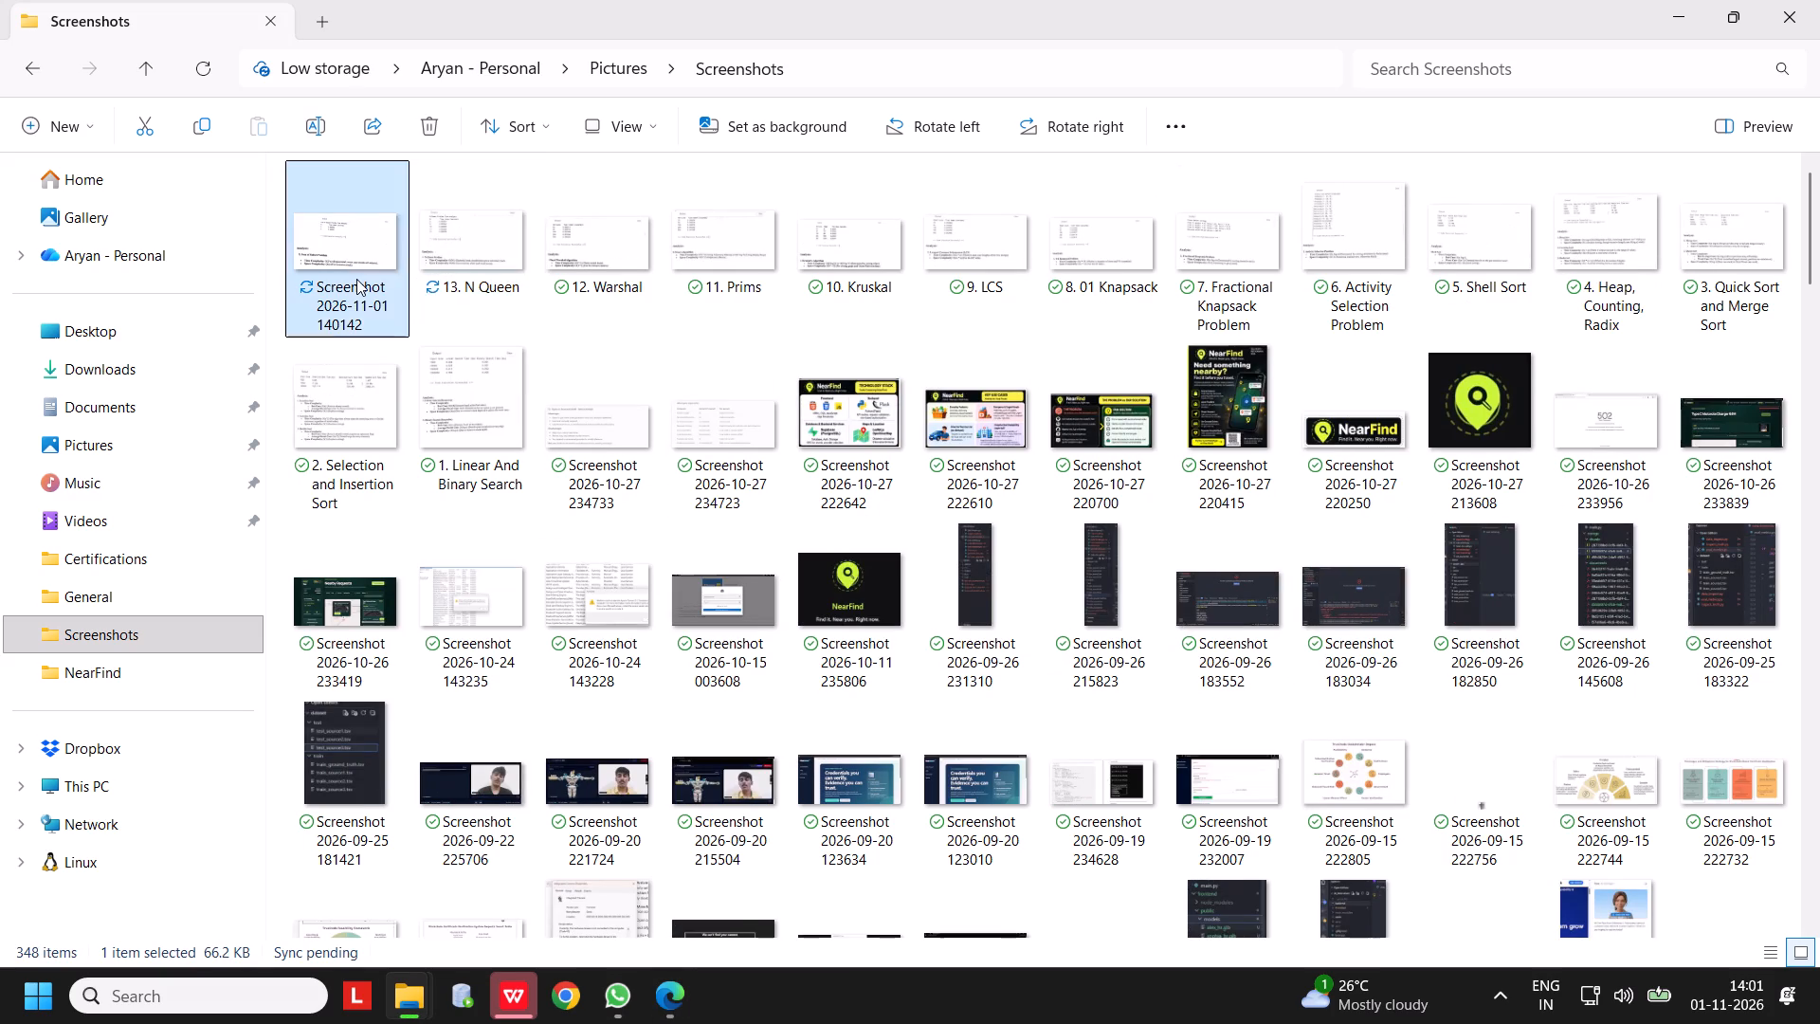
pyautogui.click(555, 28)
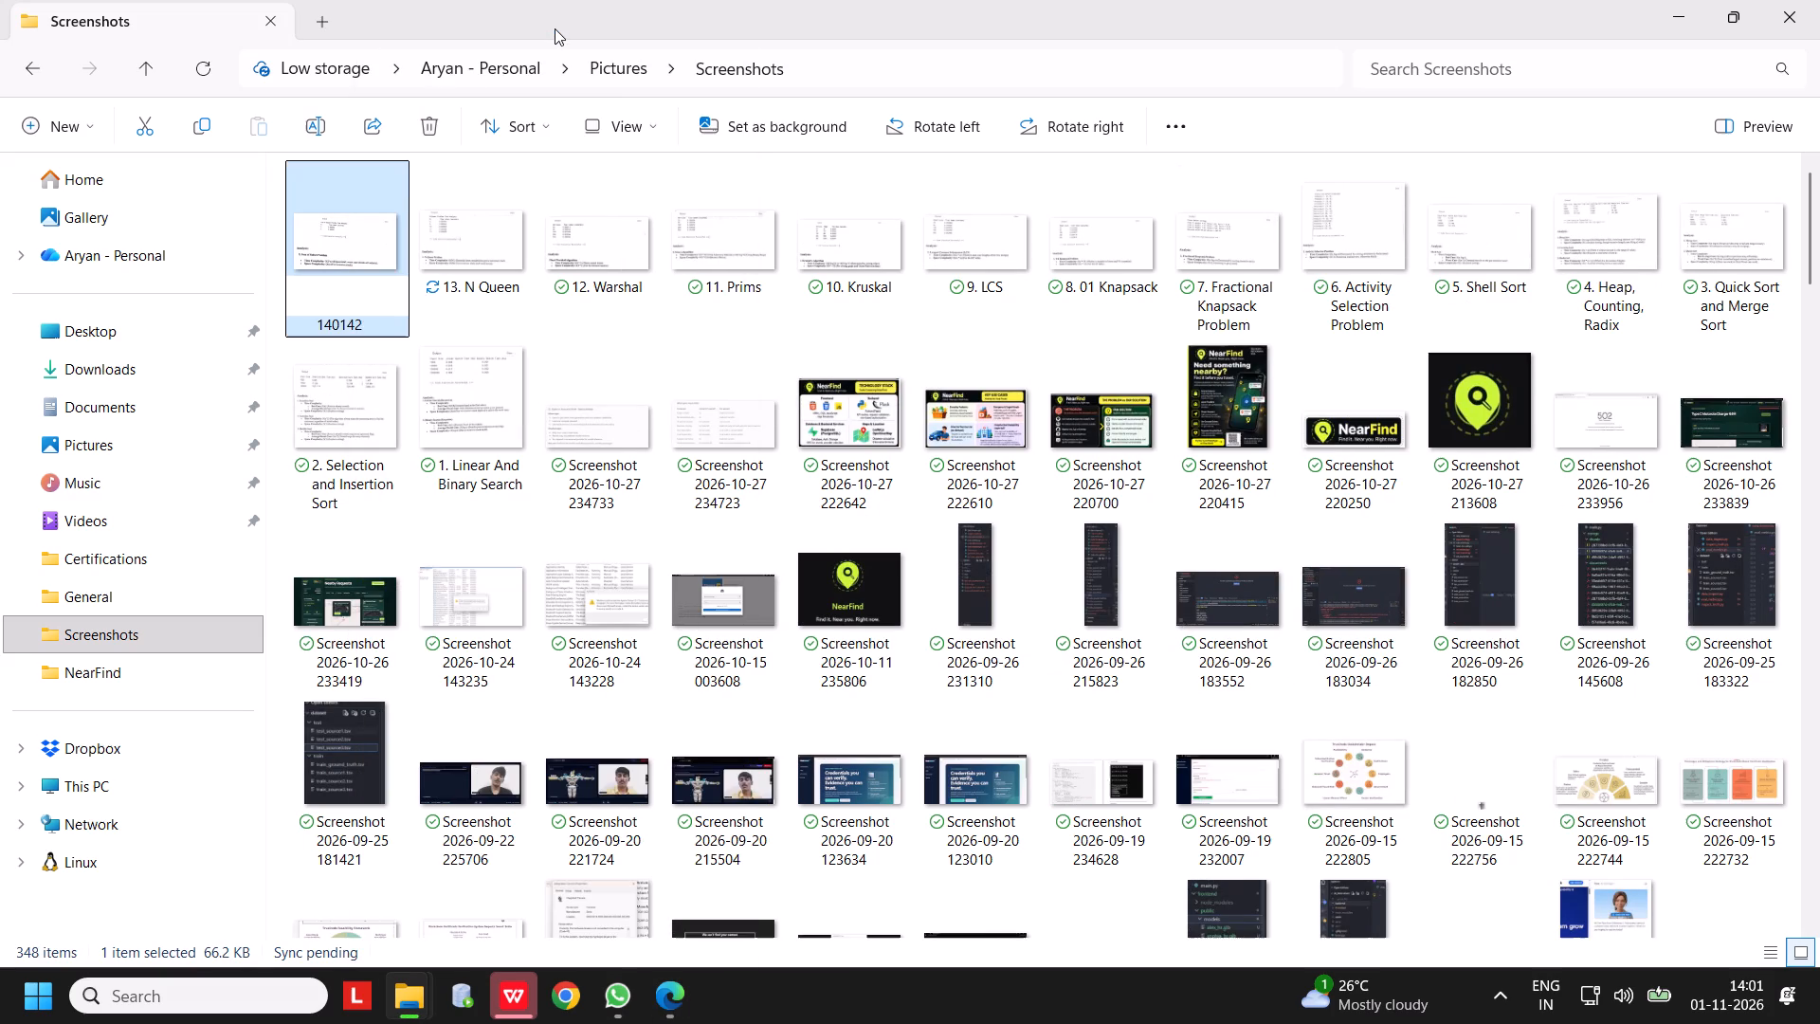
pyautogui.write('14.')
pyautogui.press('space')
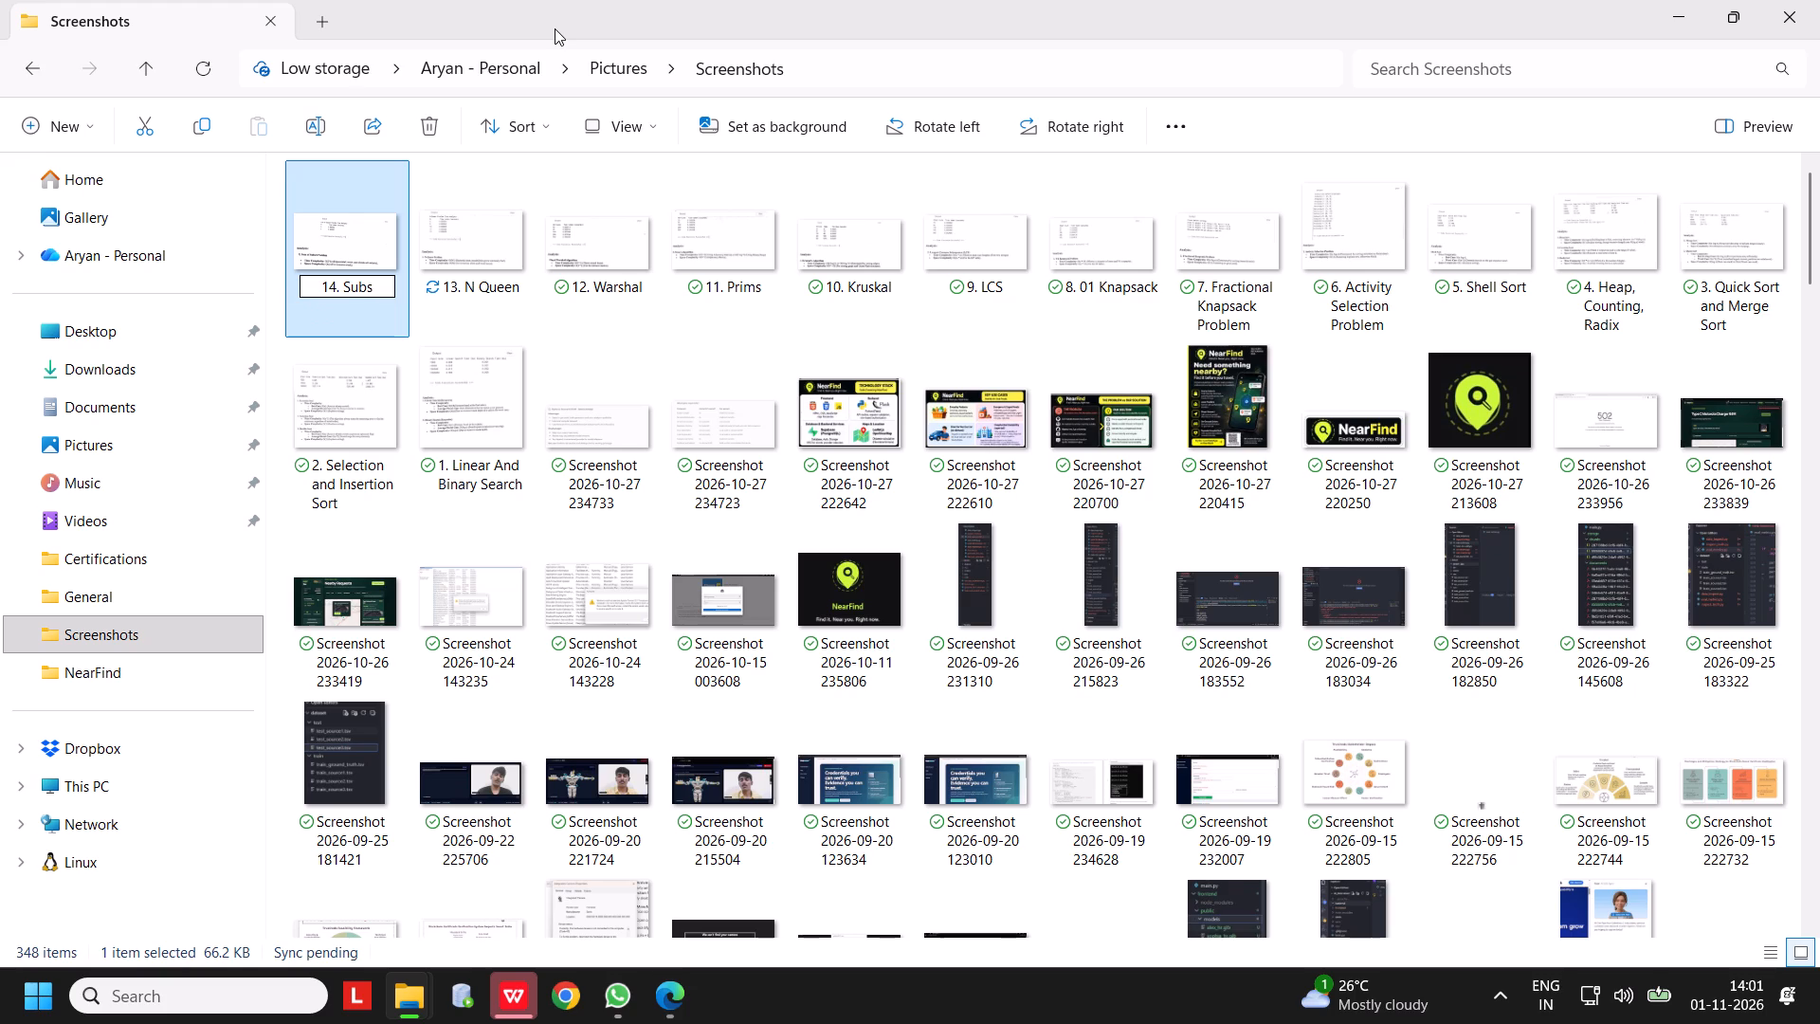
pyautogui.press('Left')
pyautogui.press('Left')
pyautogui.press('Left')
pyautogui.press('Left')
pyautogui.press('Left')
pyautogui.press('Left')
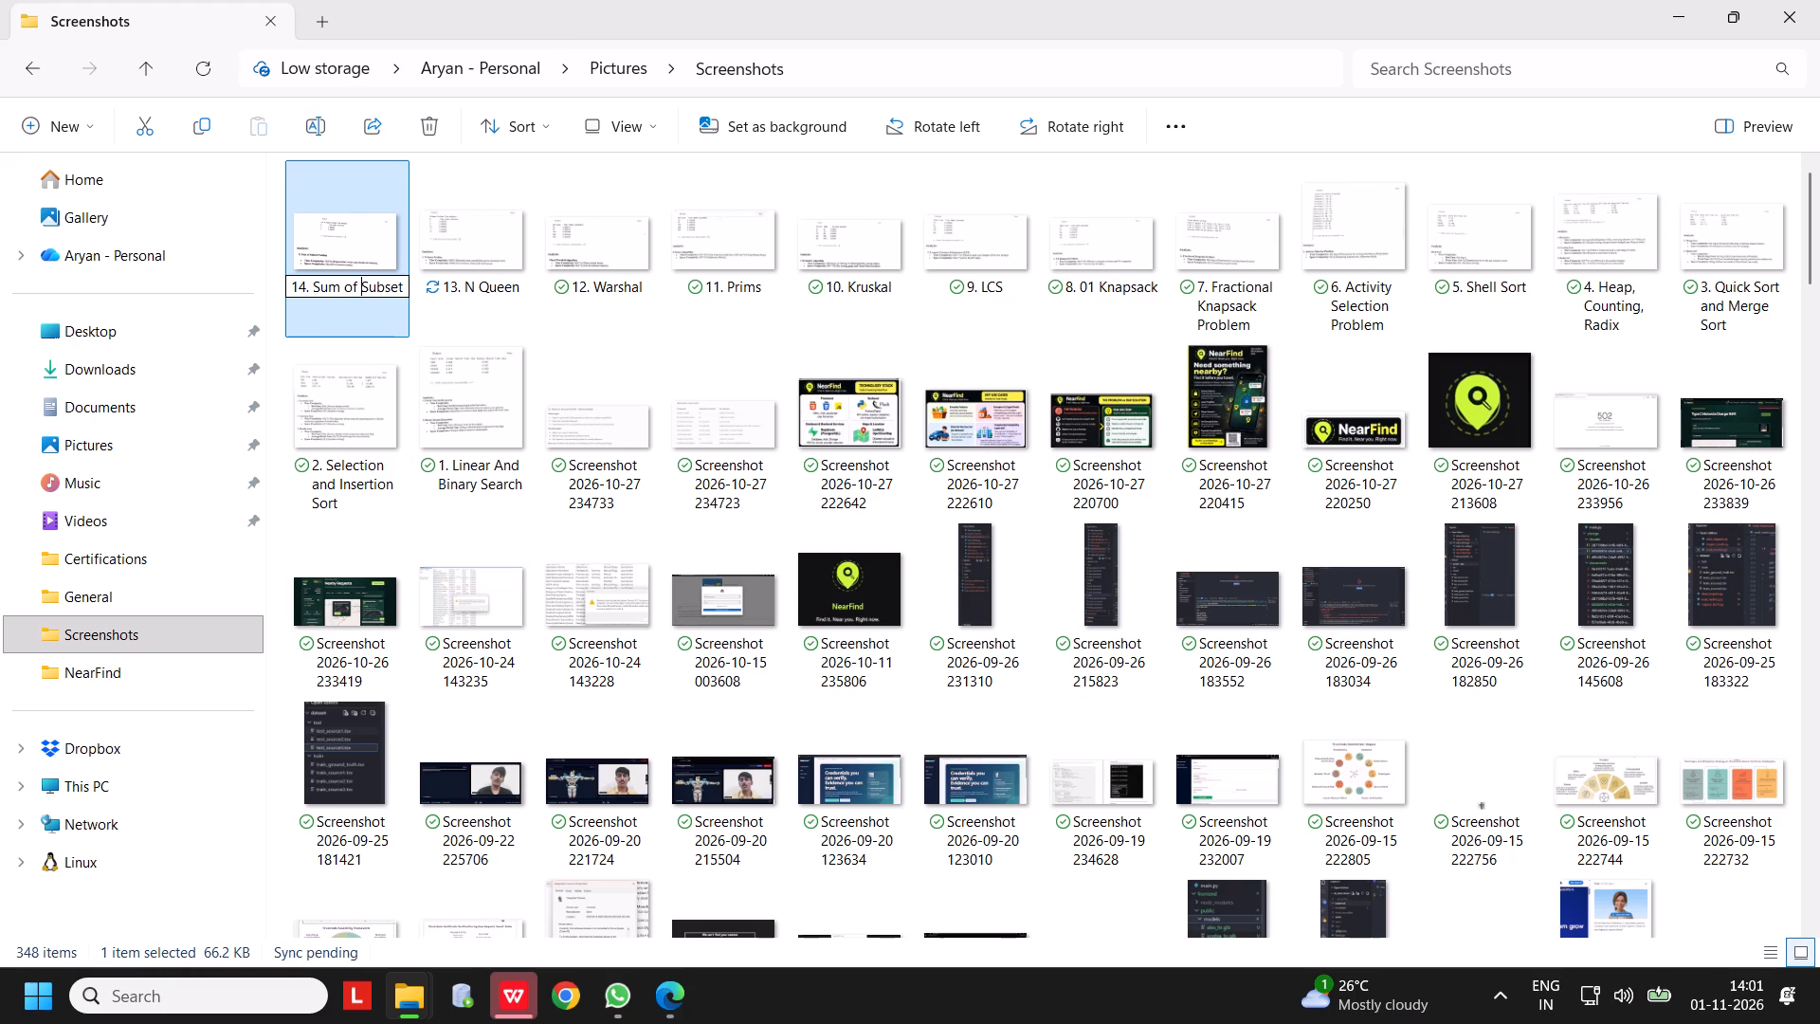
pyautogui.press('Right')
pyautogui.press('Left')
pyautogui.click(820, 494)
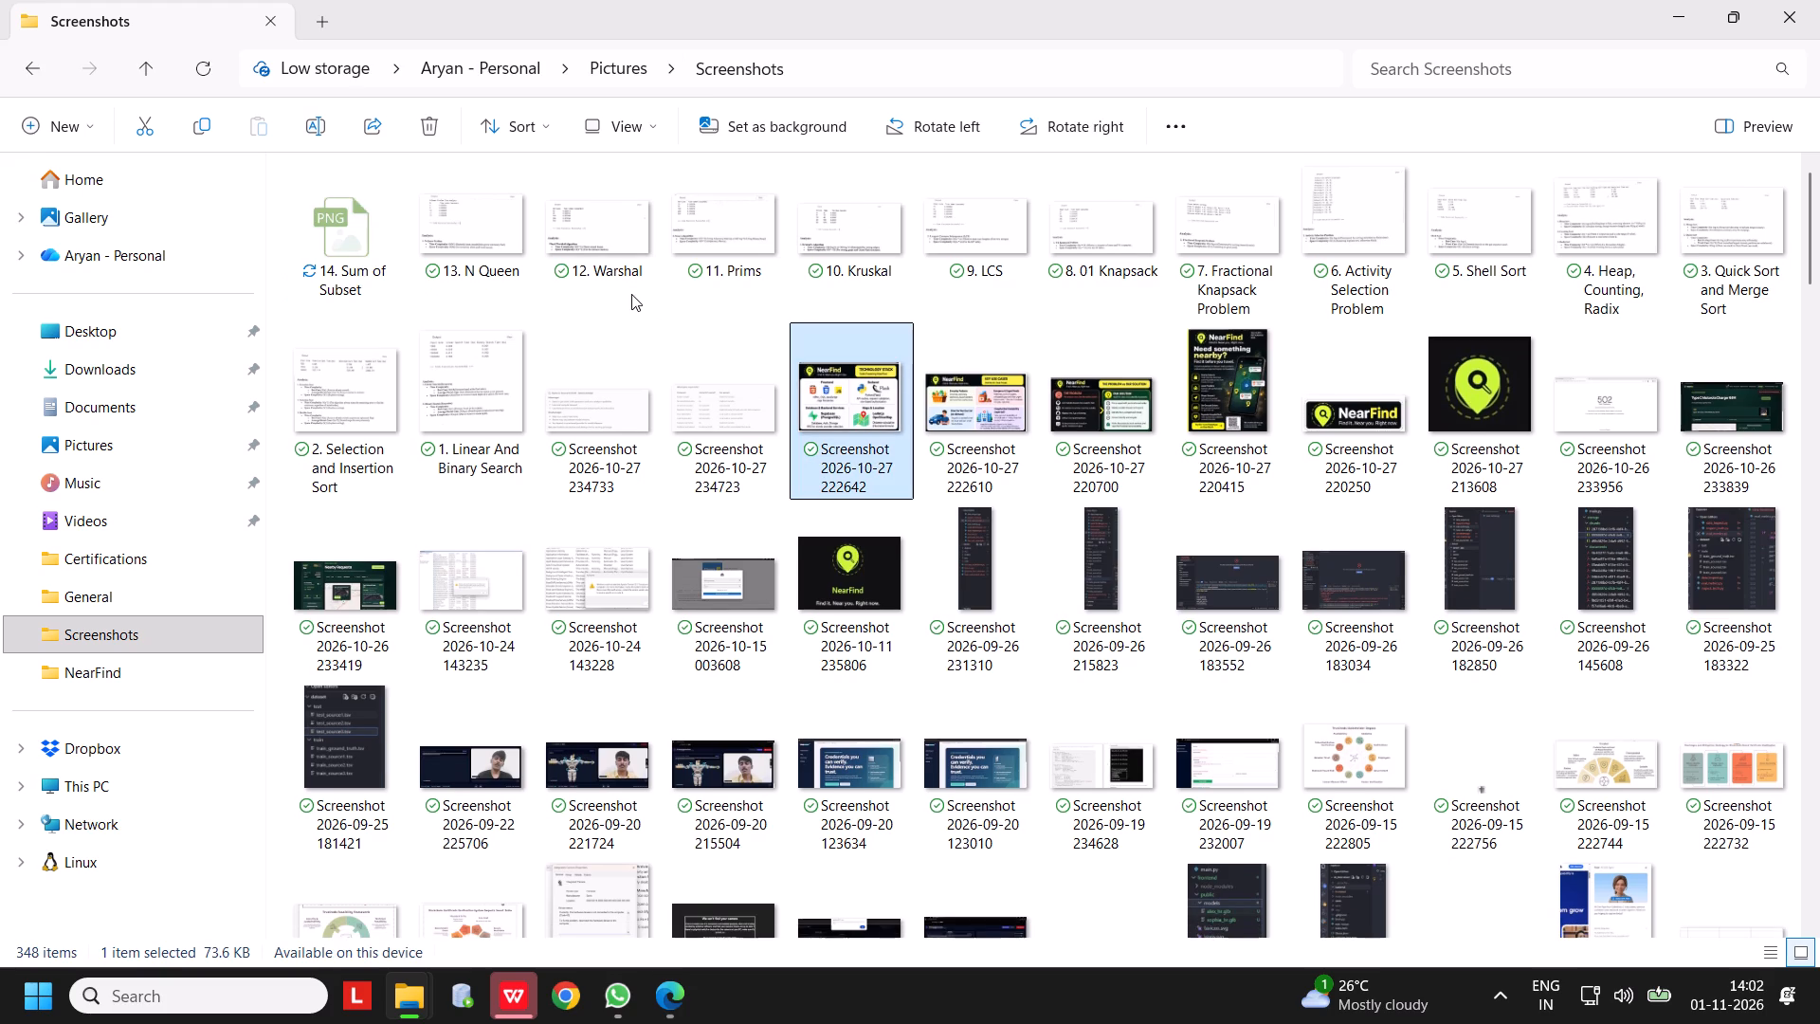
# Clear the file selection in the Screenshots folder and switch back to DAA Lab .pdf in Edge.
pyautogui.click(631, 294)
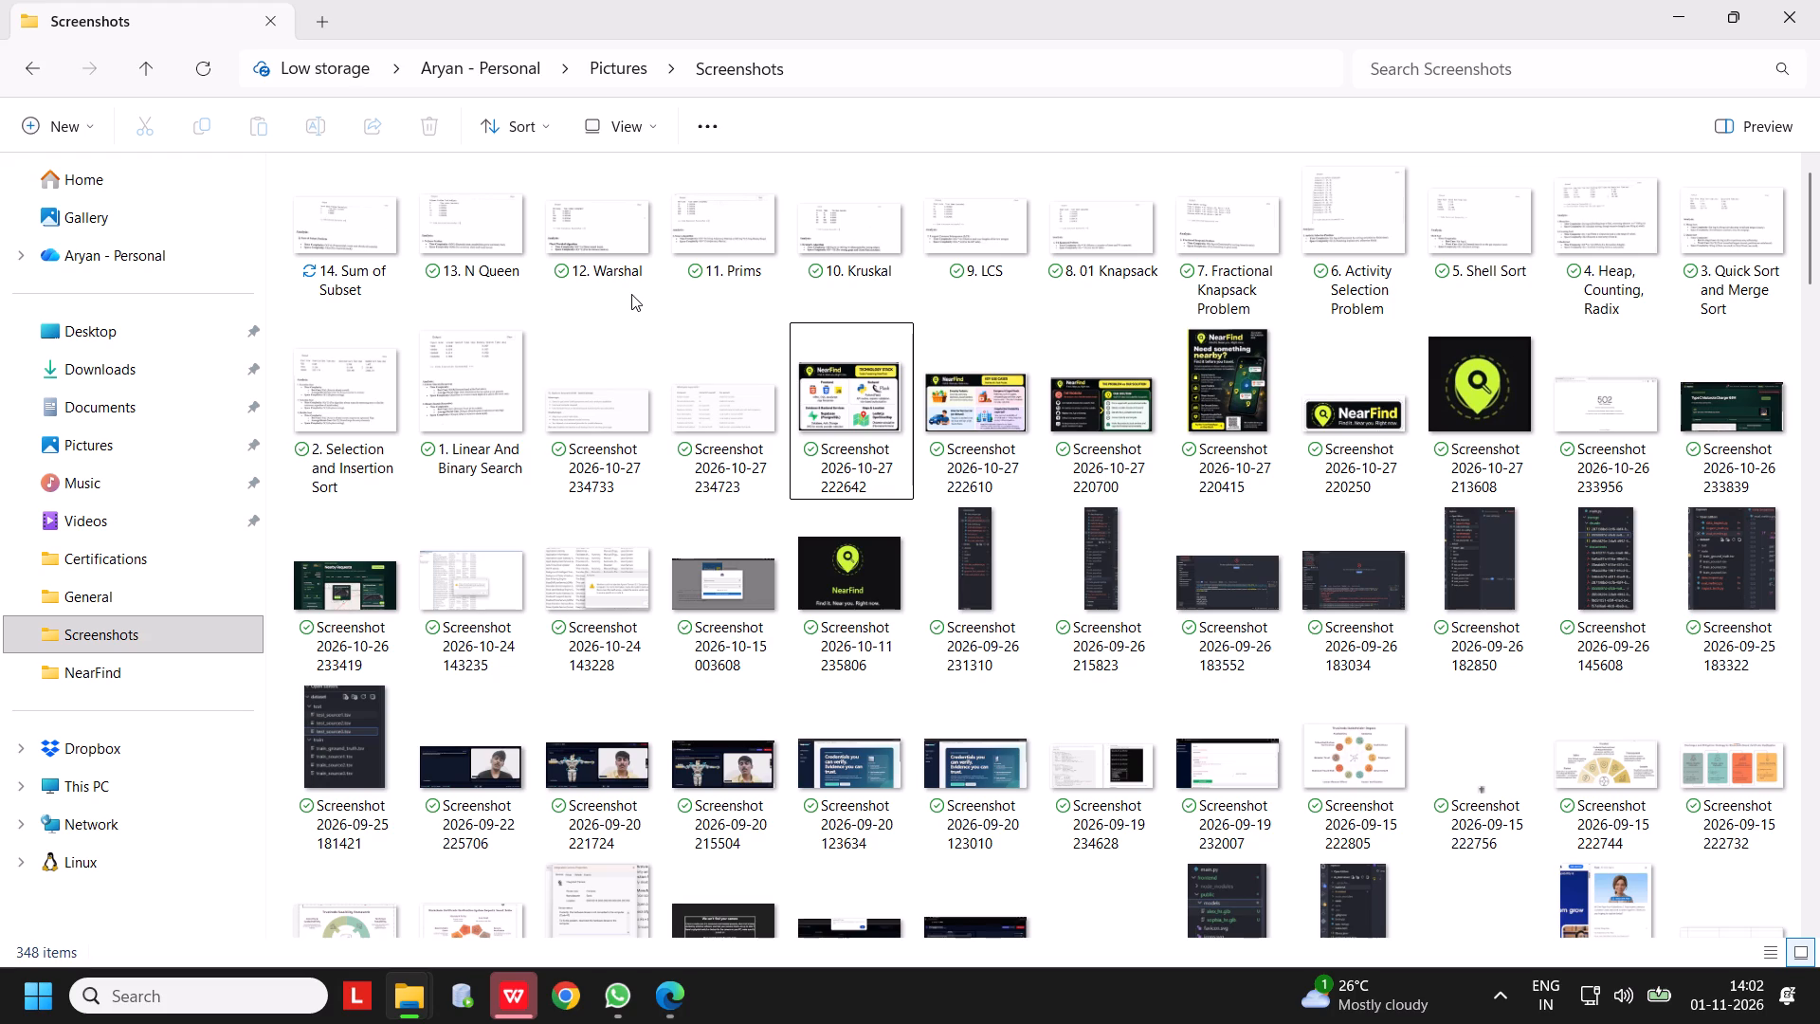
pyautogui.hotkey('alt', 'Tab')
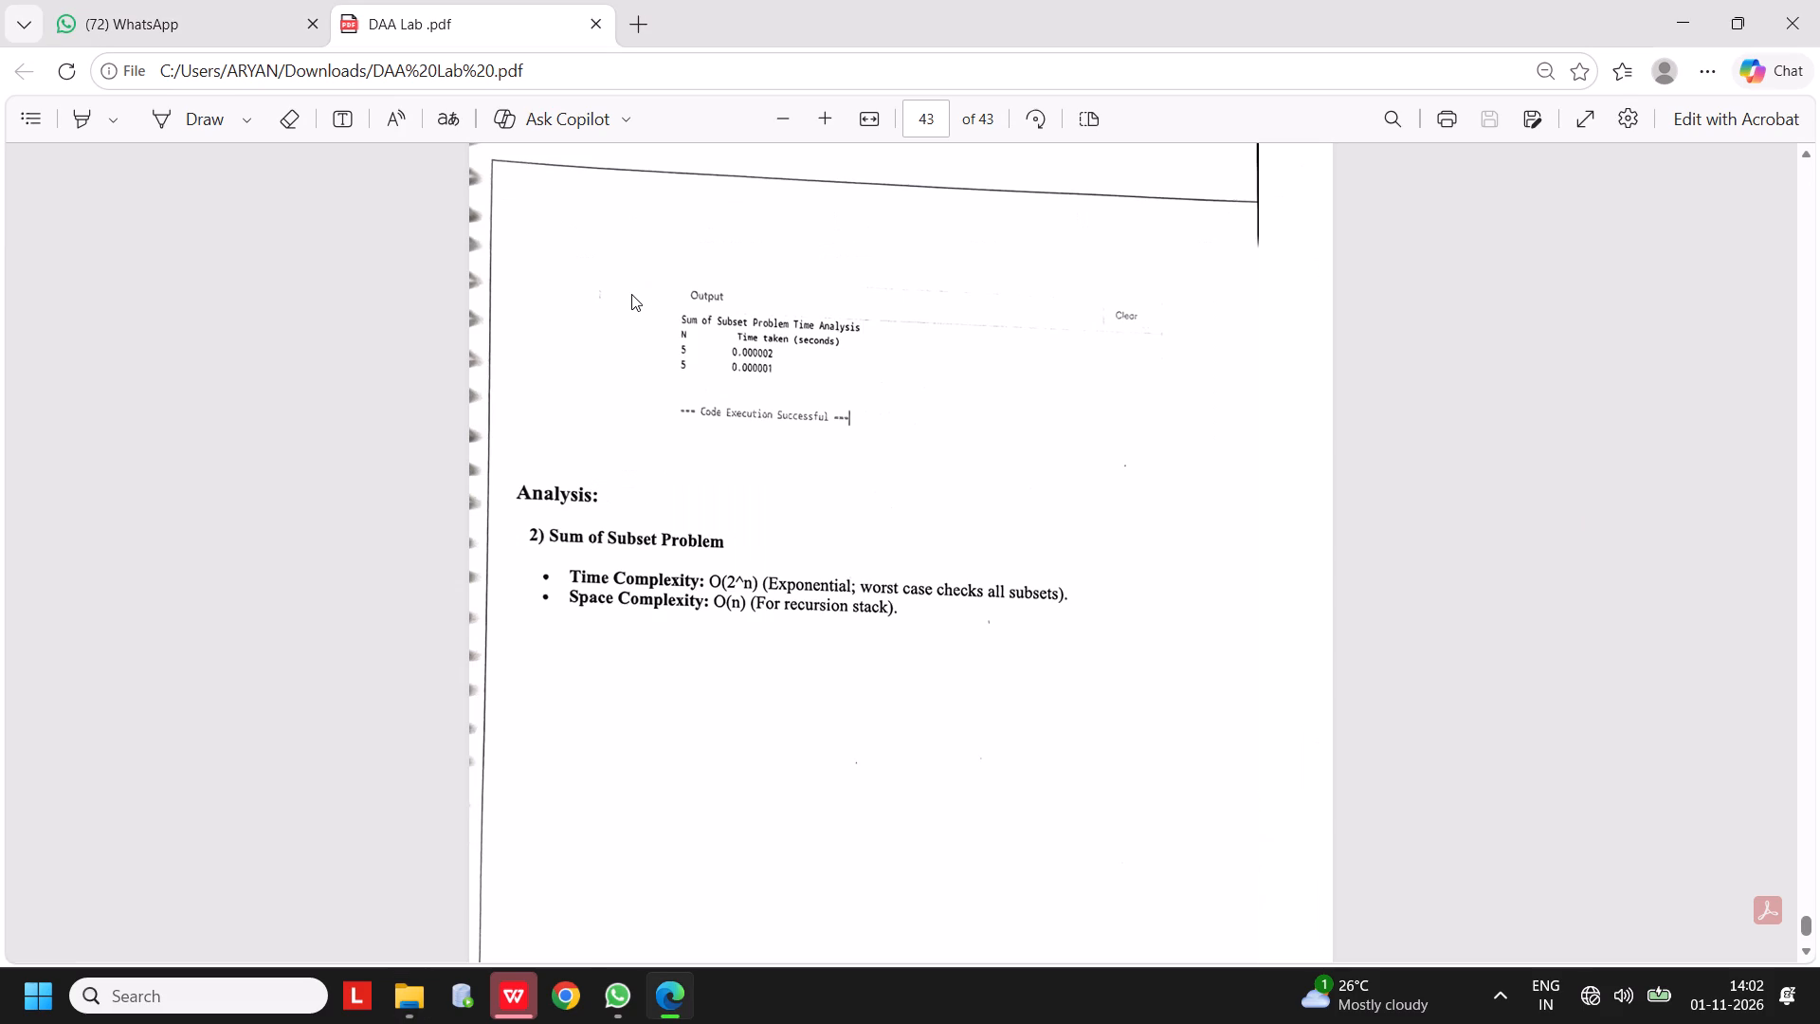
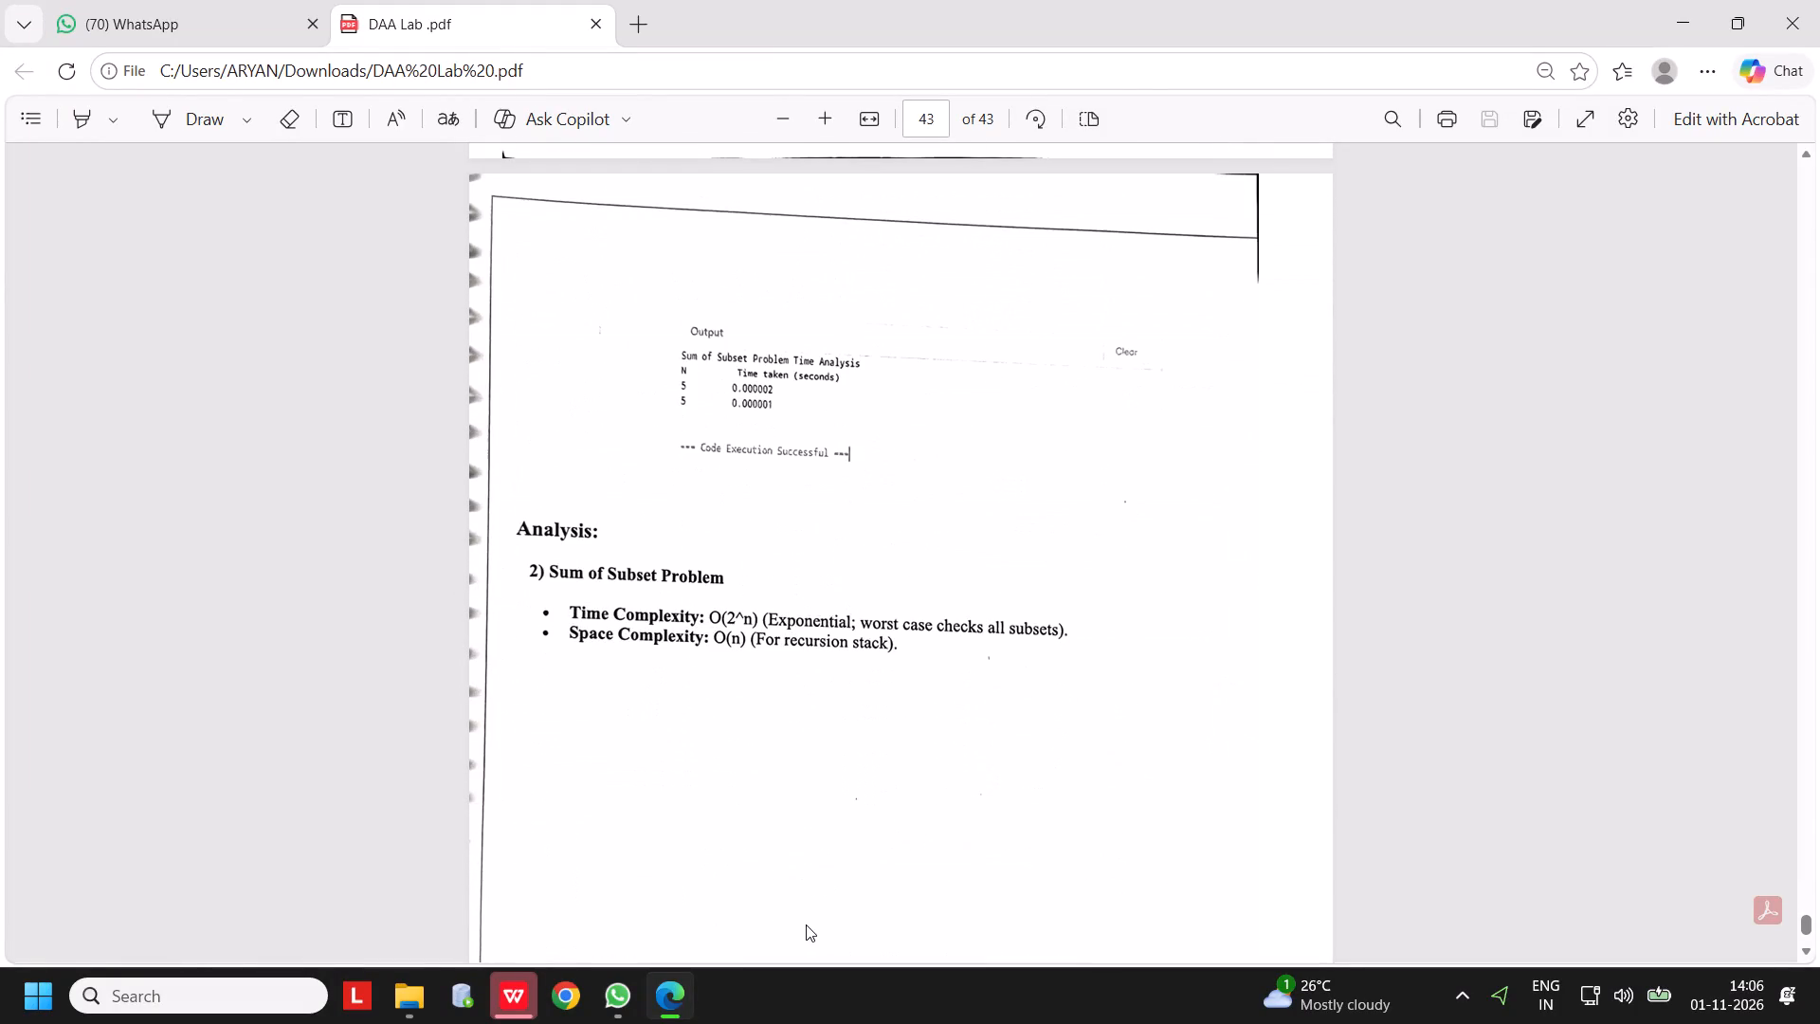
# Switch to Microsoft Word and create a new blank document.
pyautogui.scroll(-1, 806, 924)
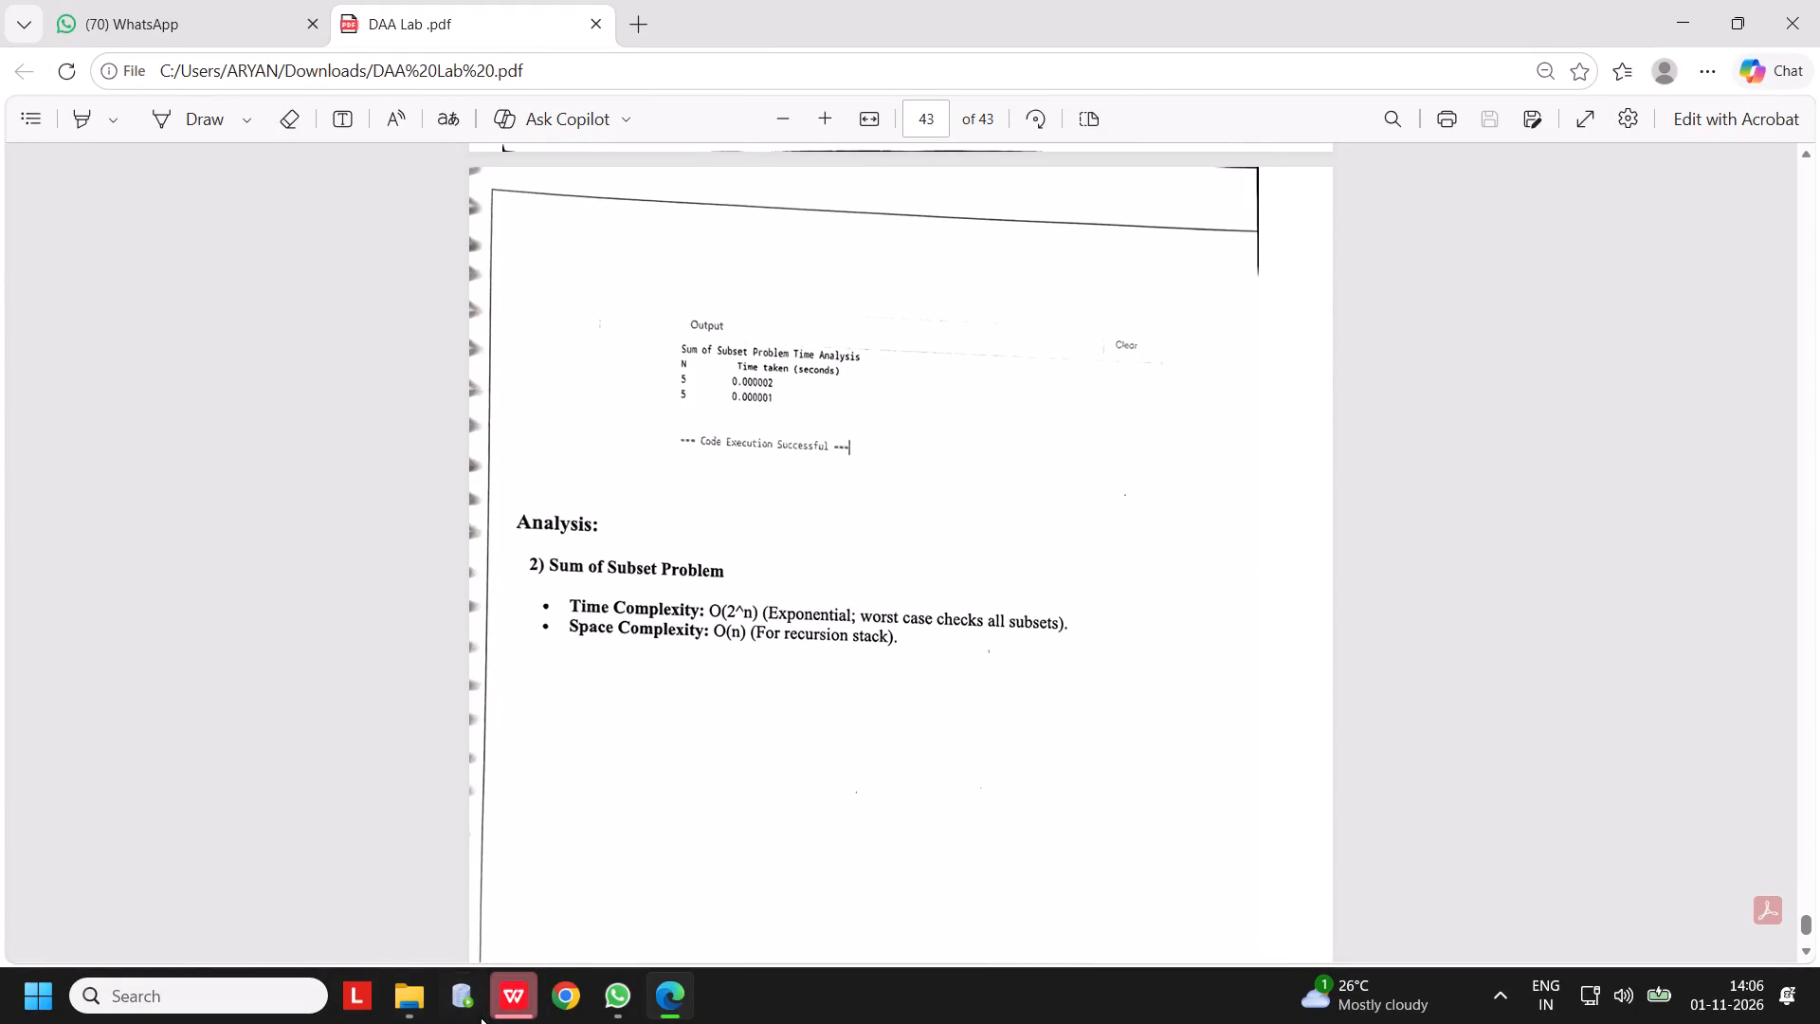
pyautogui.click(156, 1014)
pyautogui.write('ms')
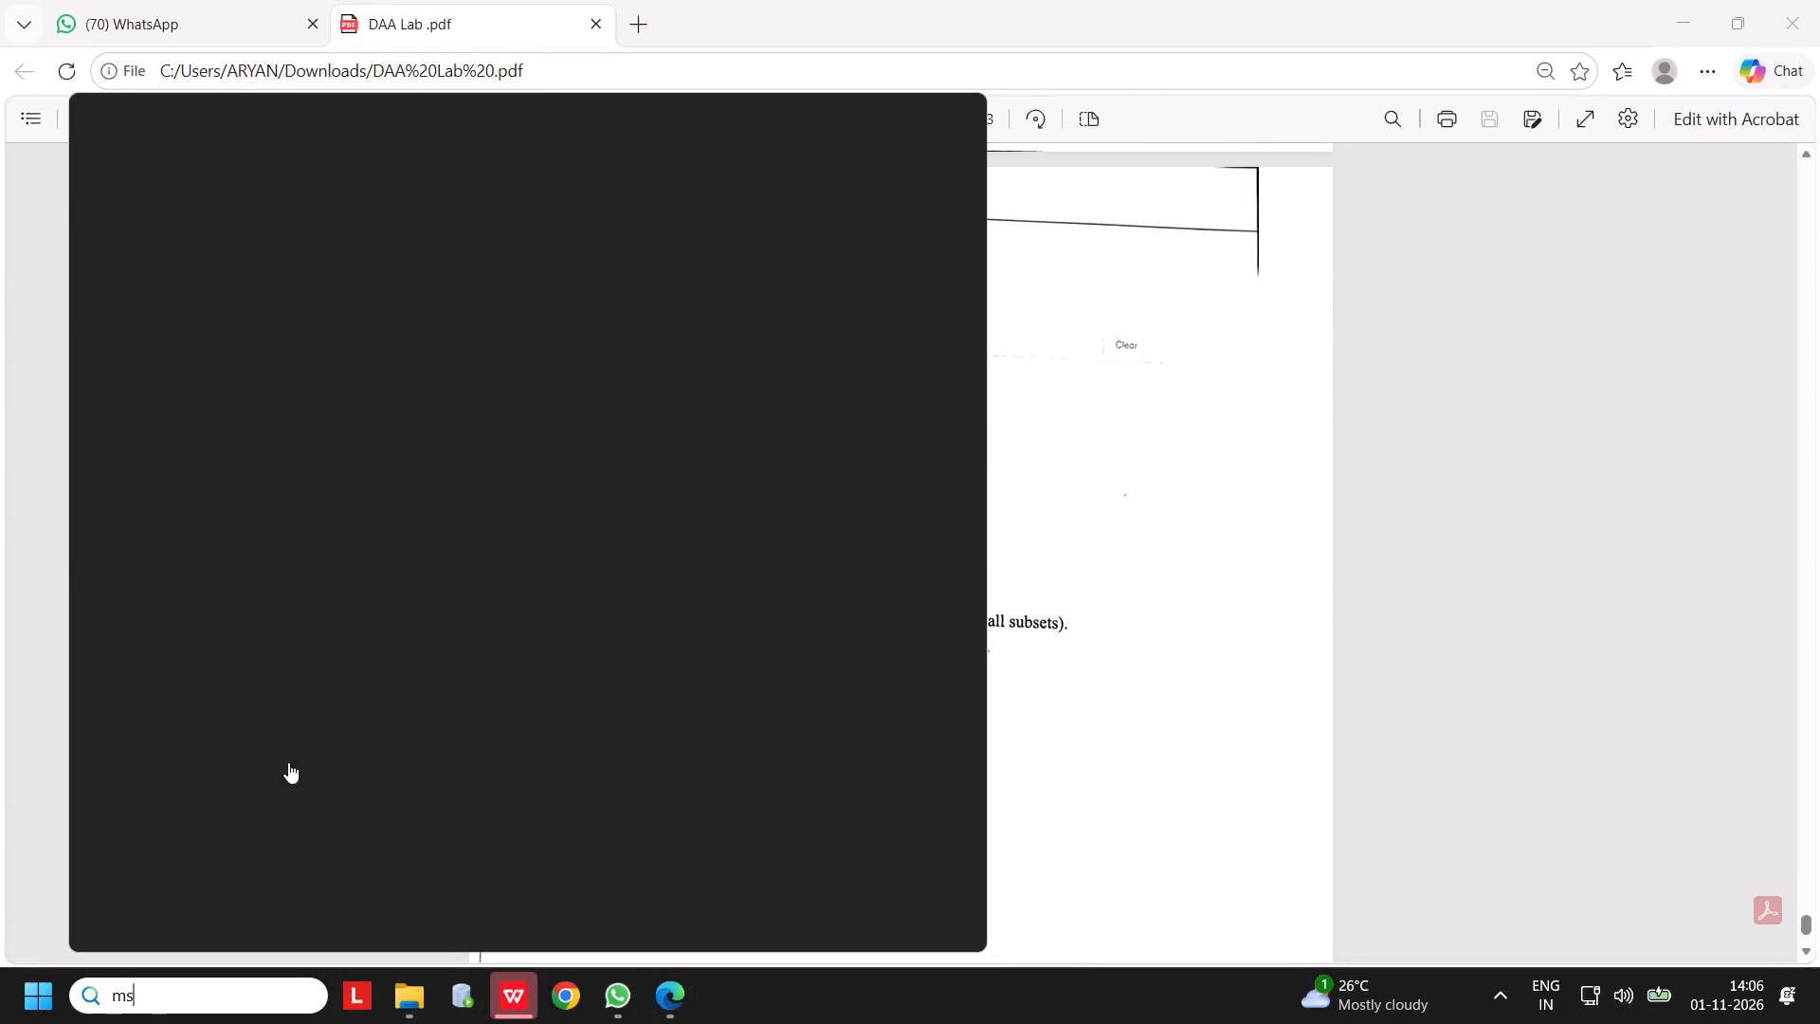
pyautogui.click(587, 435)
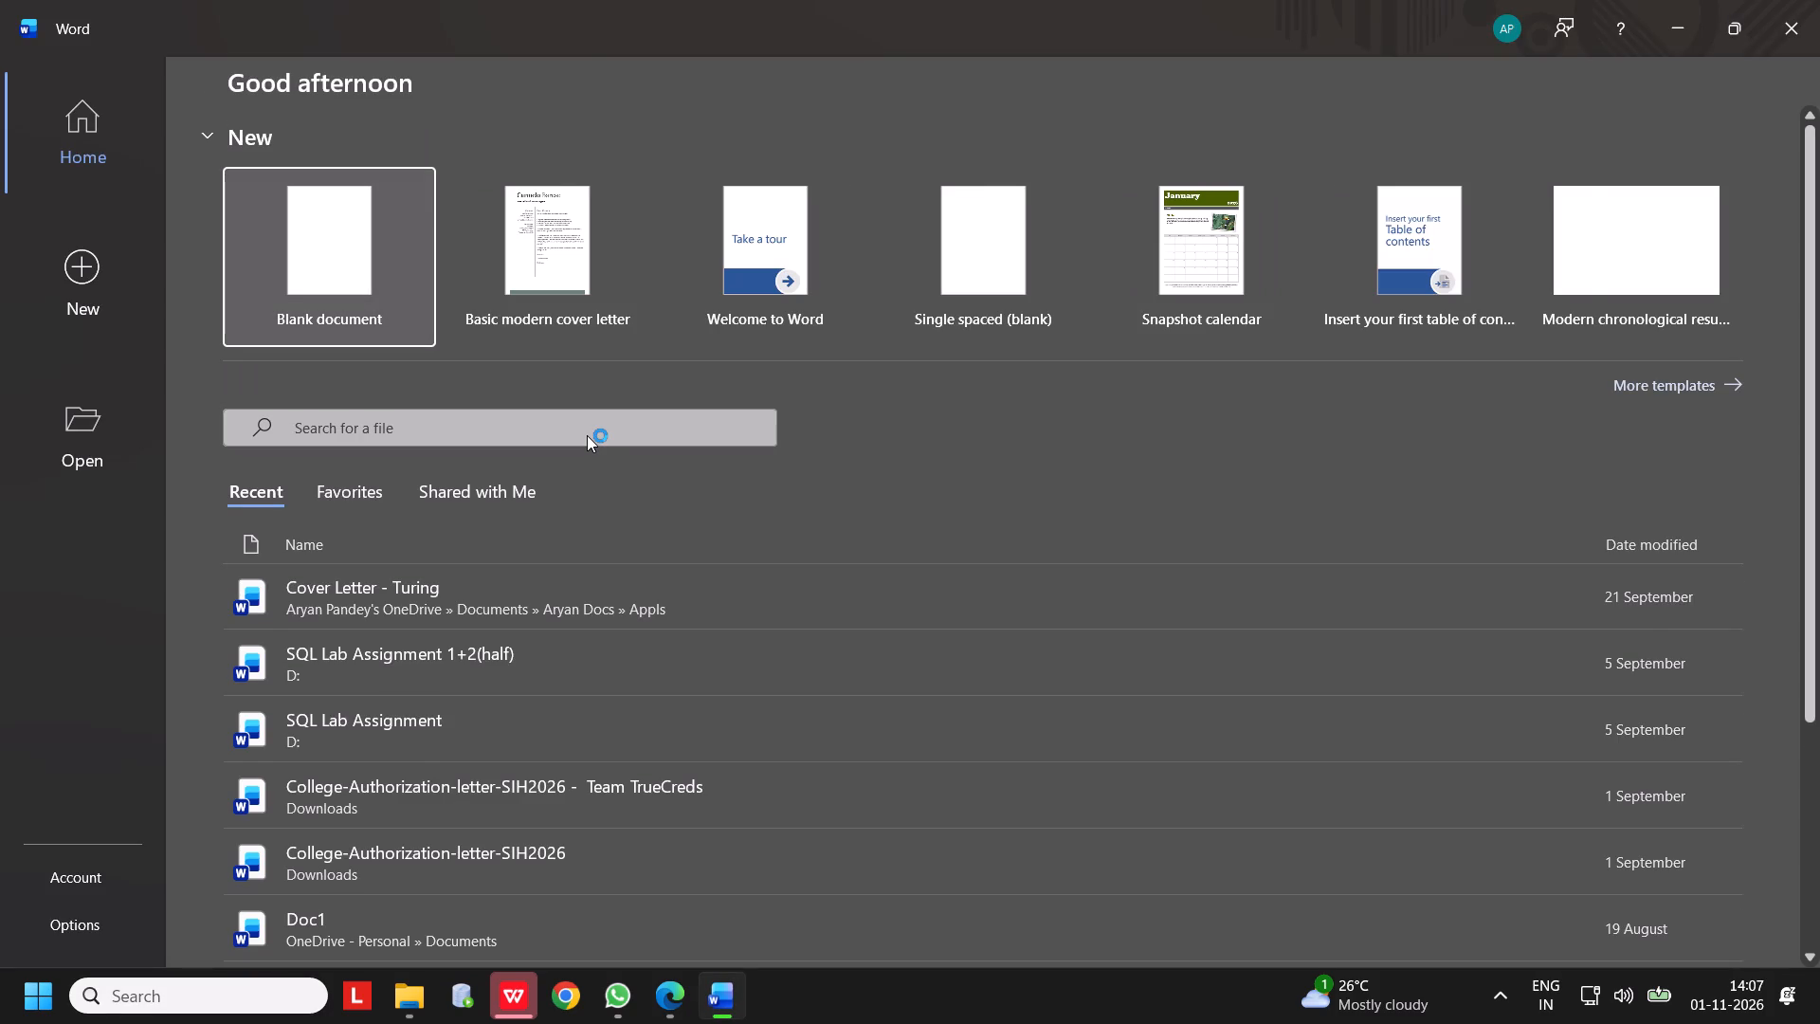
pyautogui.click(126, 310)
pyautogui.click(382, 283)
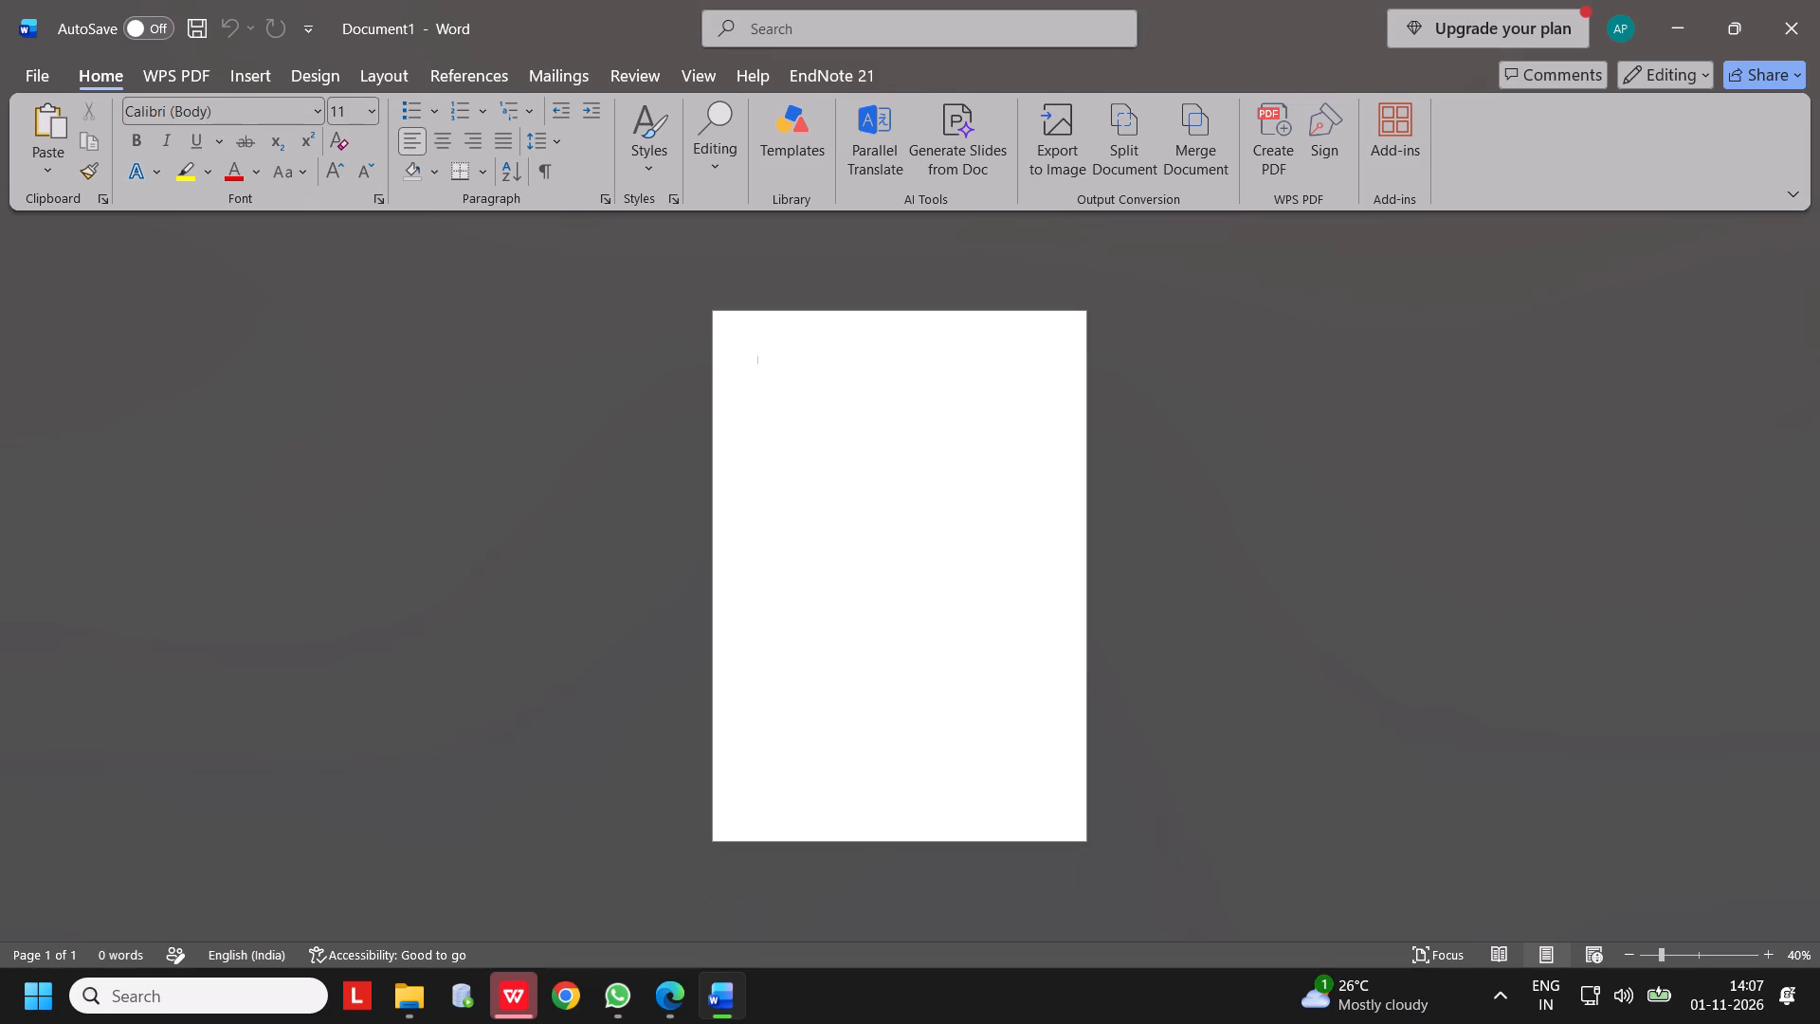
# In the blank document, start inserting a picture from files stored on this device.
pyautogui.hscroll(-1, 769, 445)
pyautogui.keyDown('ctrl'); pyautogui.scroll(7, 769, 445); pyautogui.keyUp('ctrl')
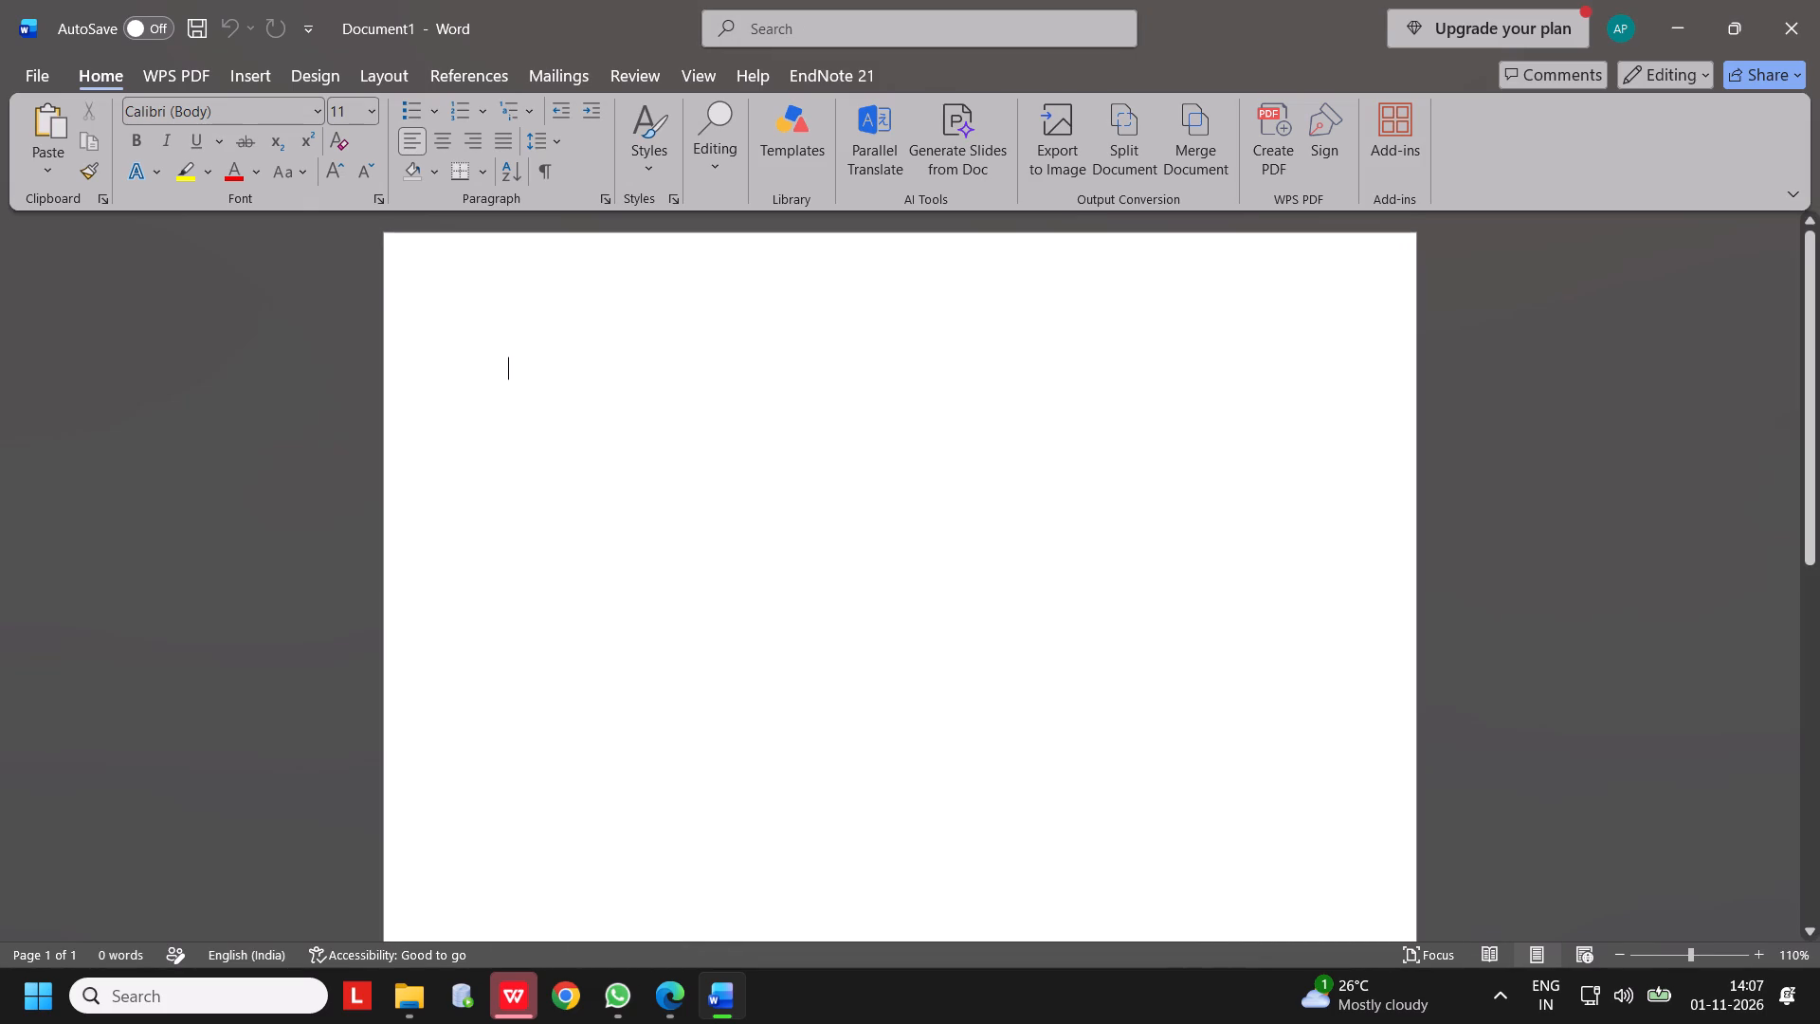
pyautogui.click(263, 82)
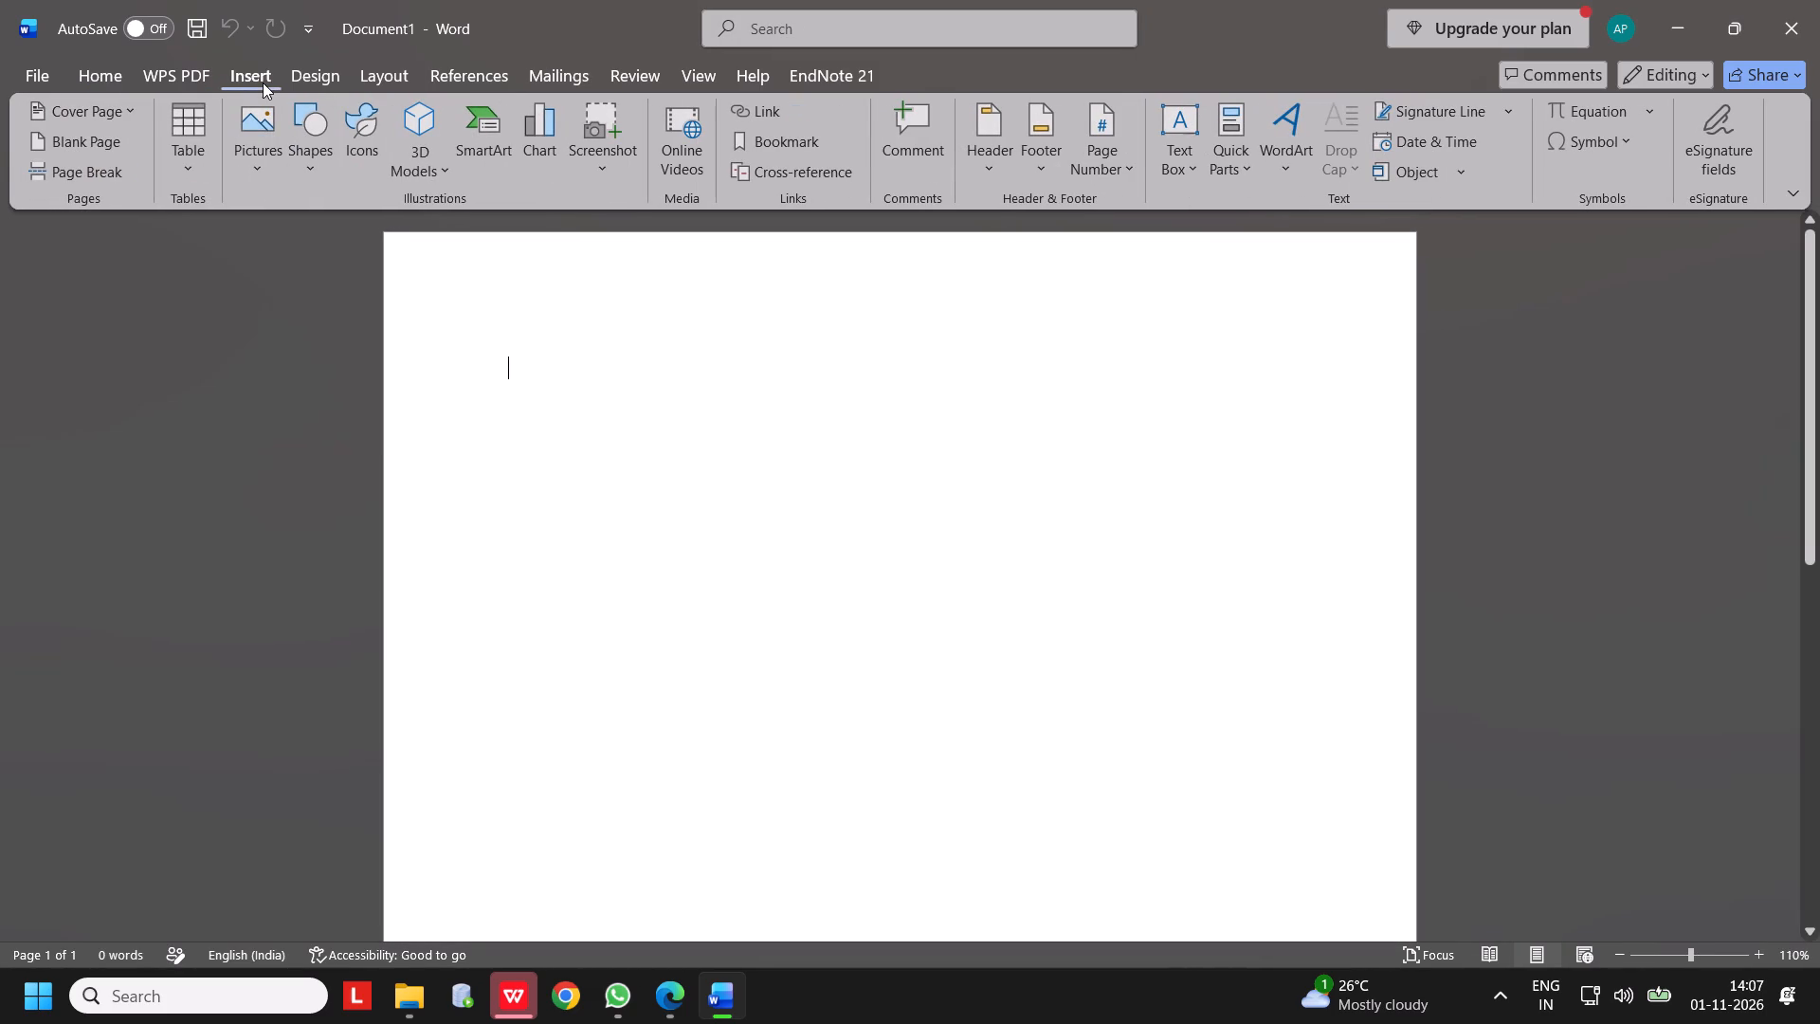
pyautogui.click(266, 156)
pyautogui.click(290, 234)
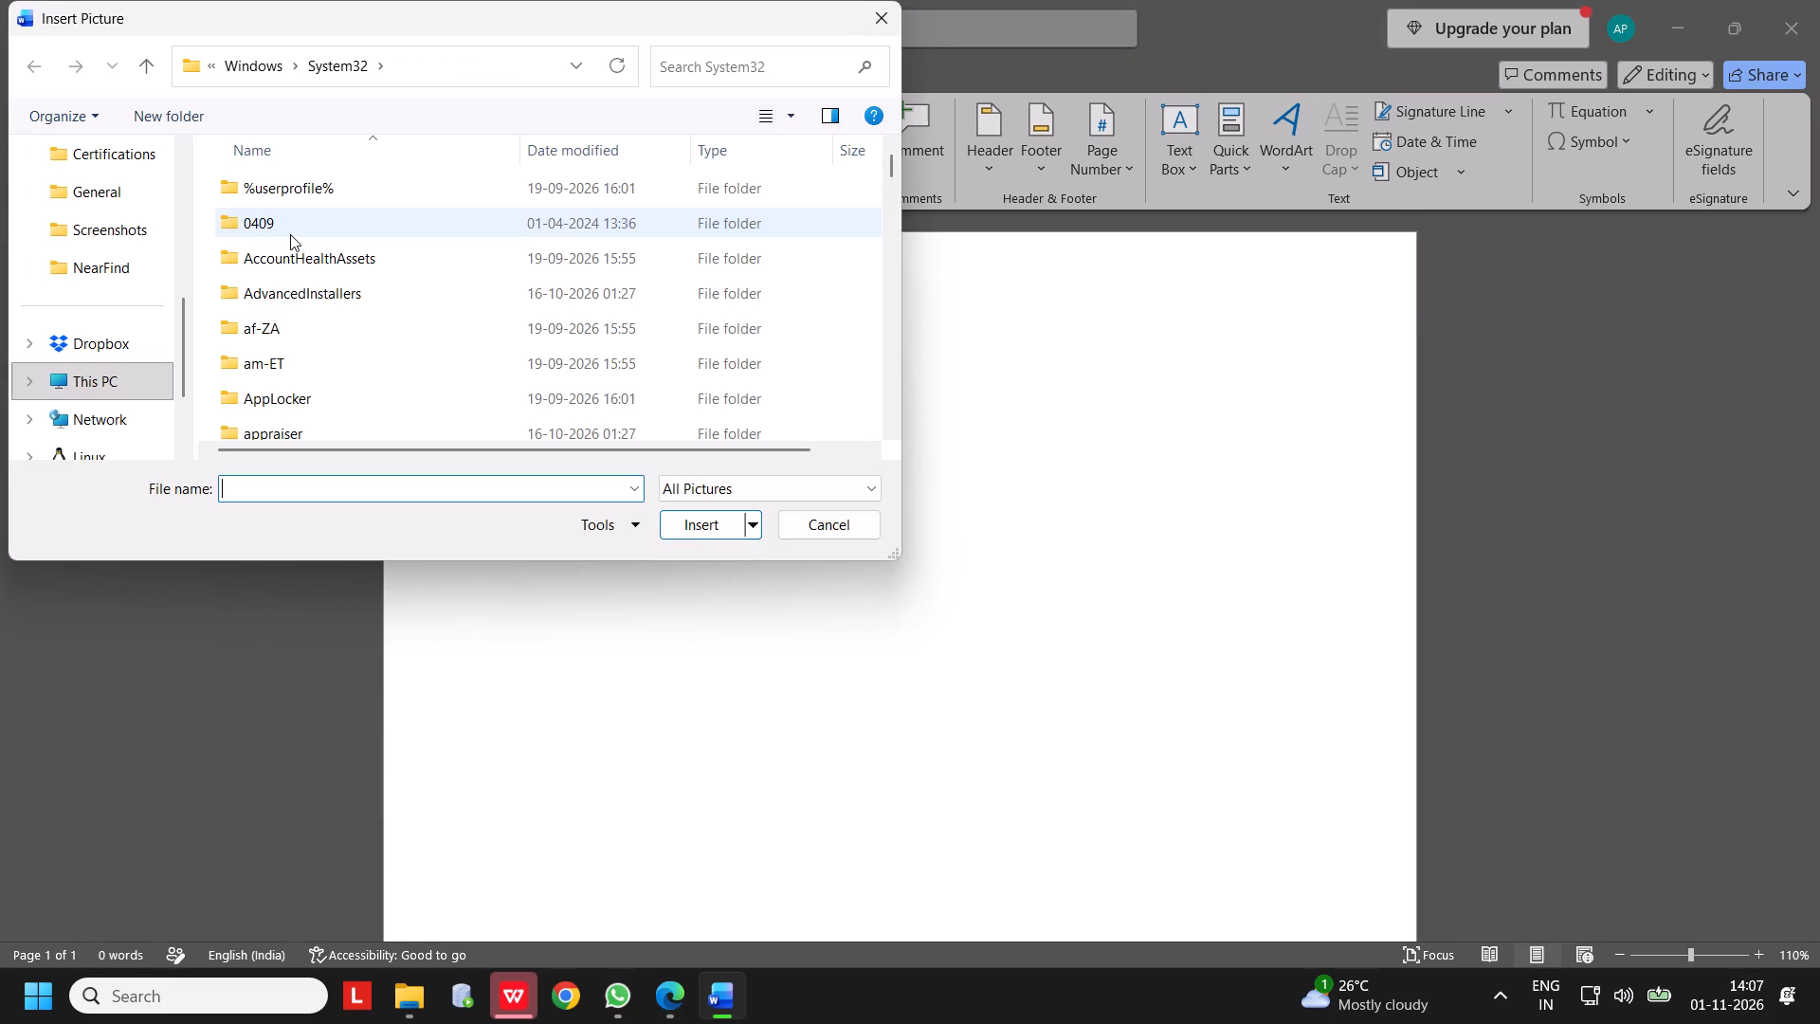
# Insert the picture "1. Linear And Binary Search" from the Screenshots folder into the blank document.
pyautogui.scroll(-3, 89, 422)
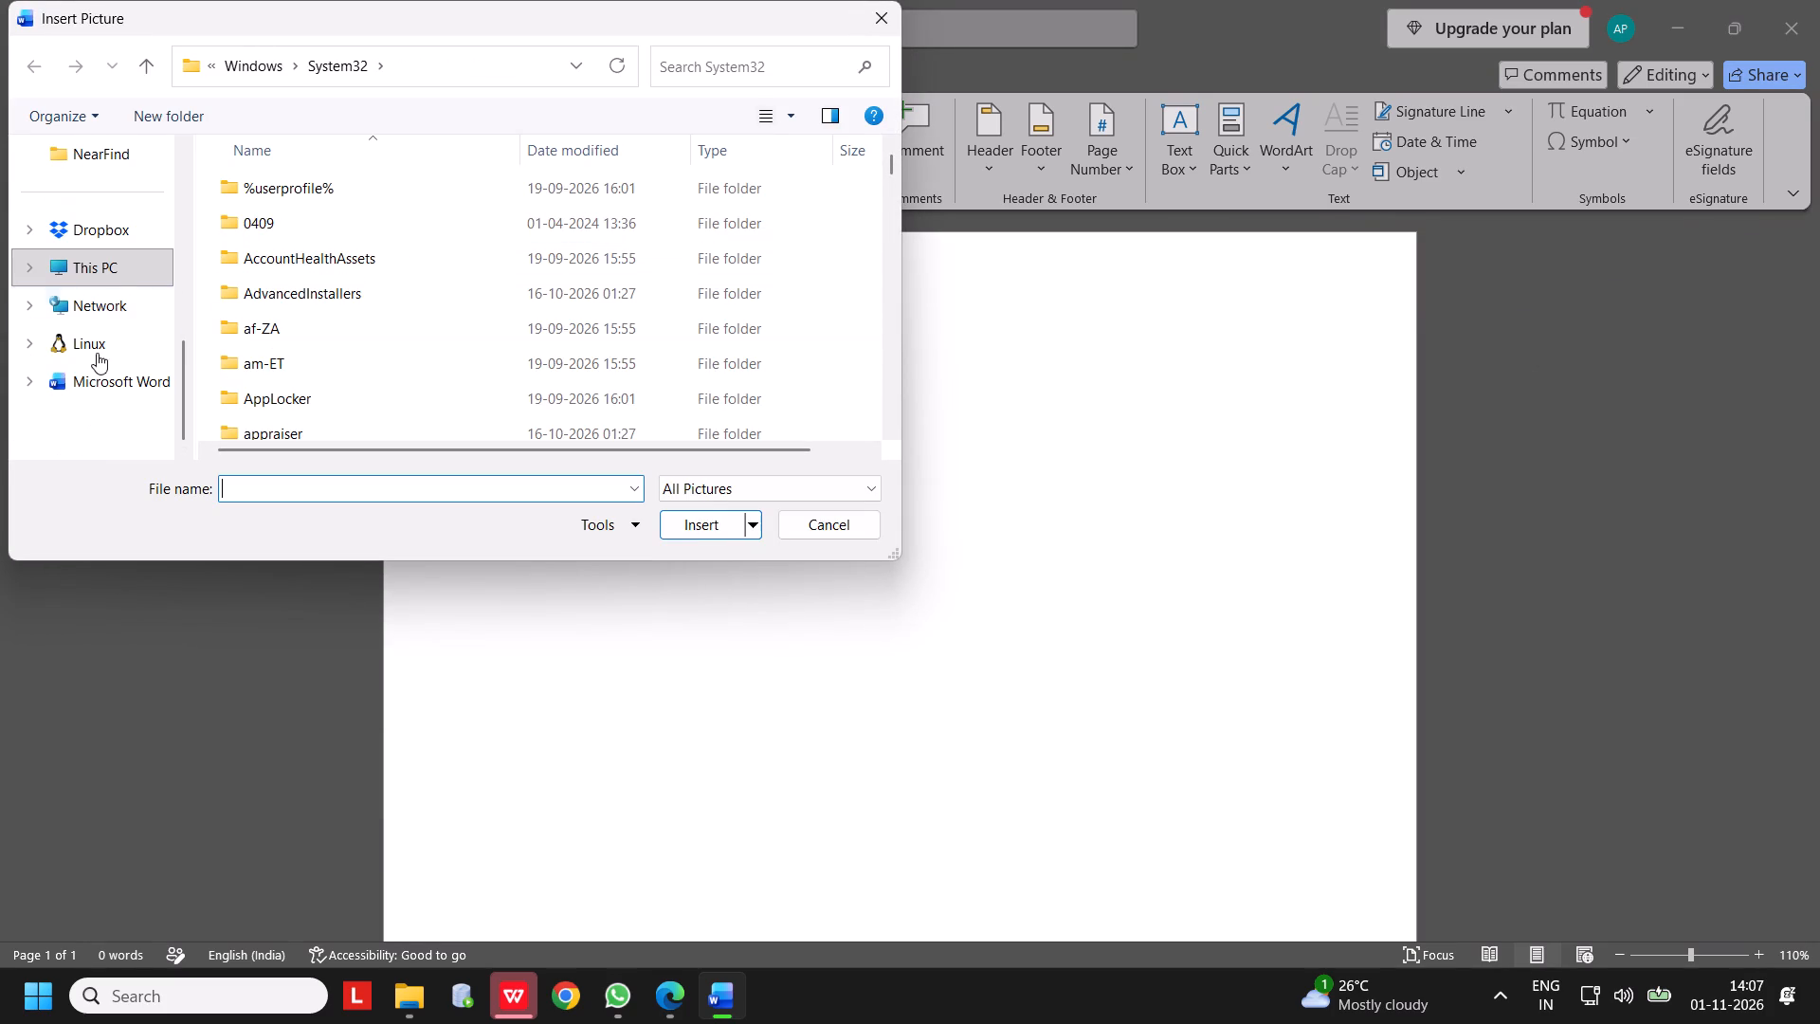
pyautogui.scroll(2, 113, 264)
pyautogui.scroll(-1, 113, 264)
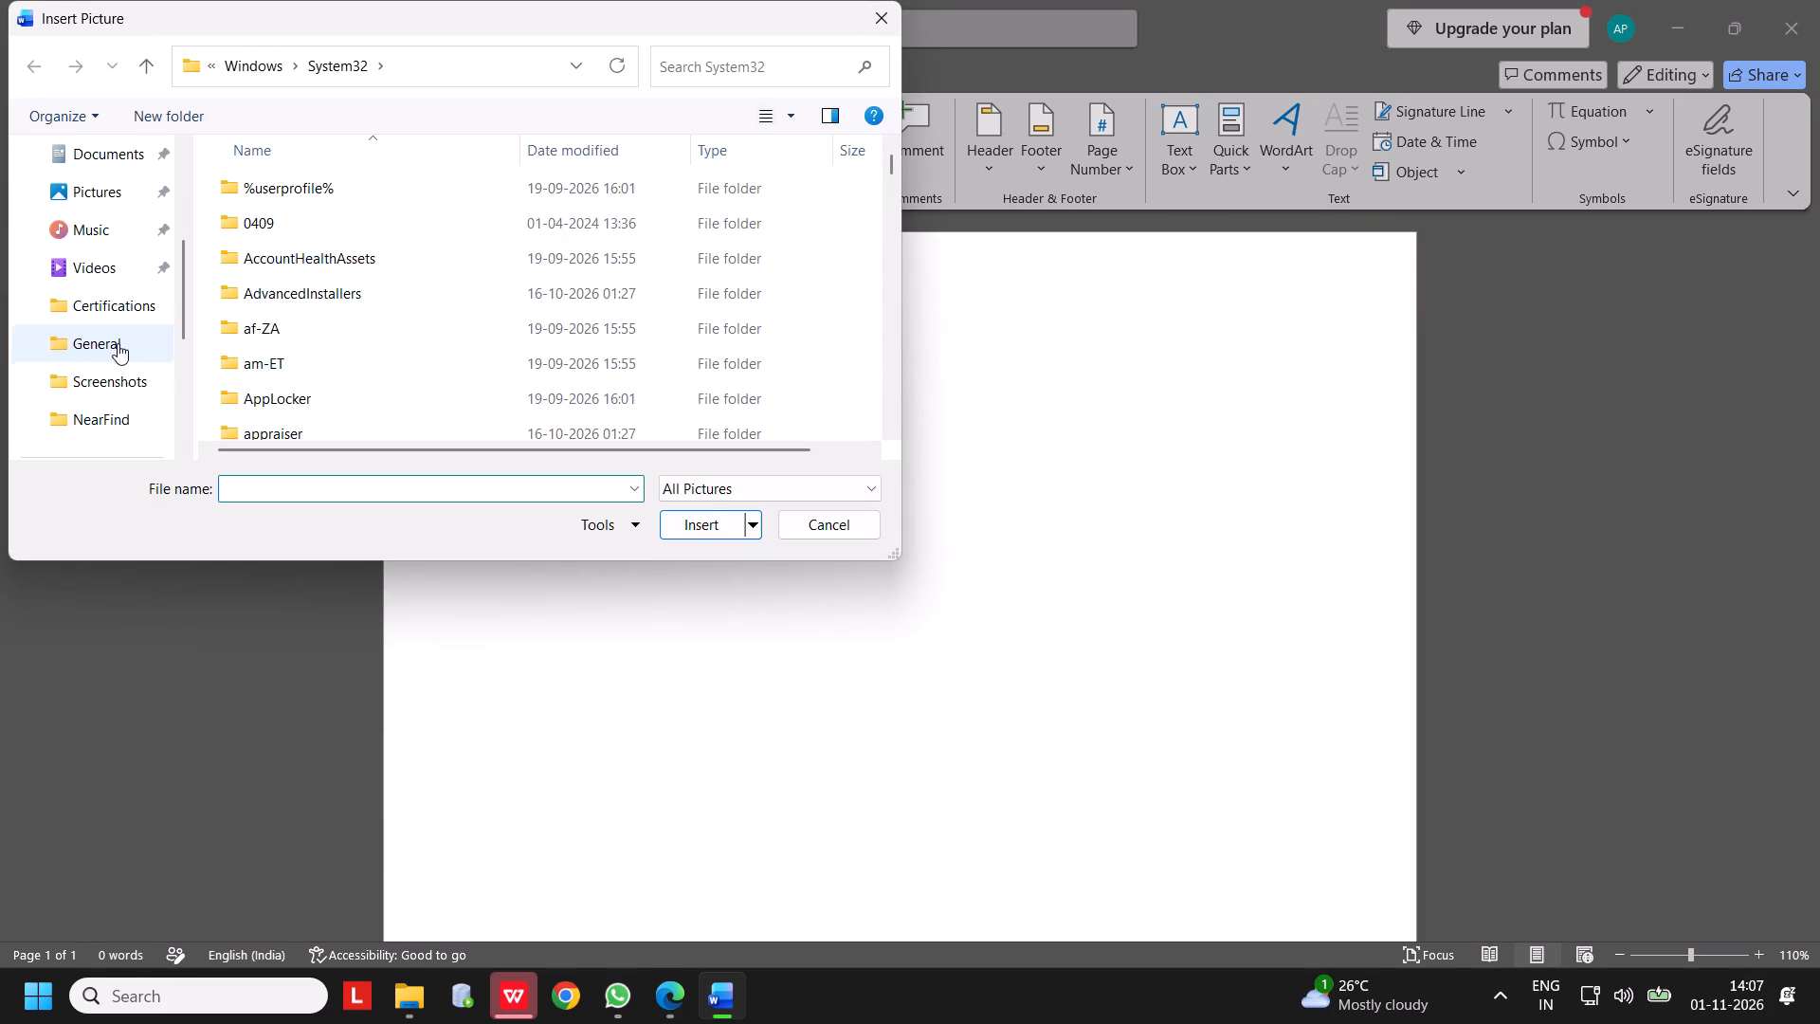
pyautogui.click(121, 385)
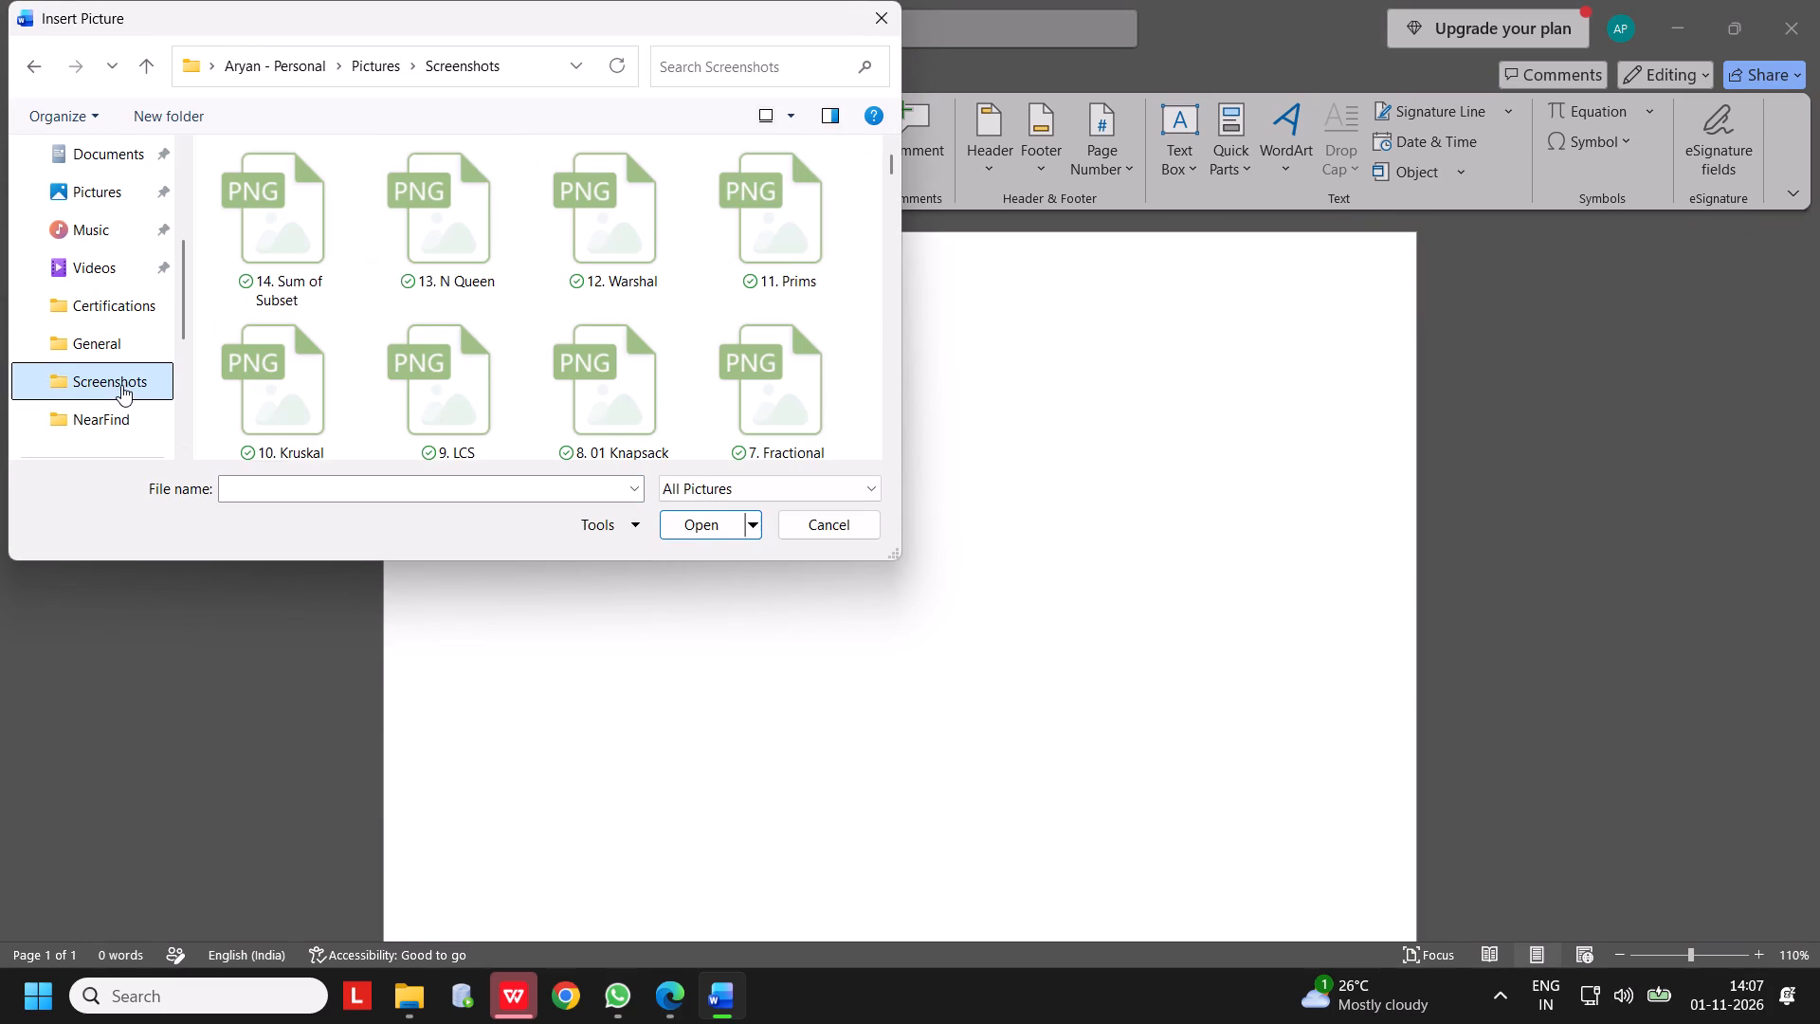
pyautogui.scroll(-1, 498, 351)
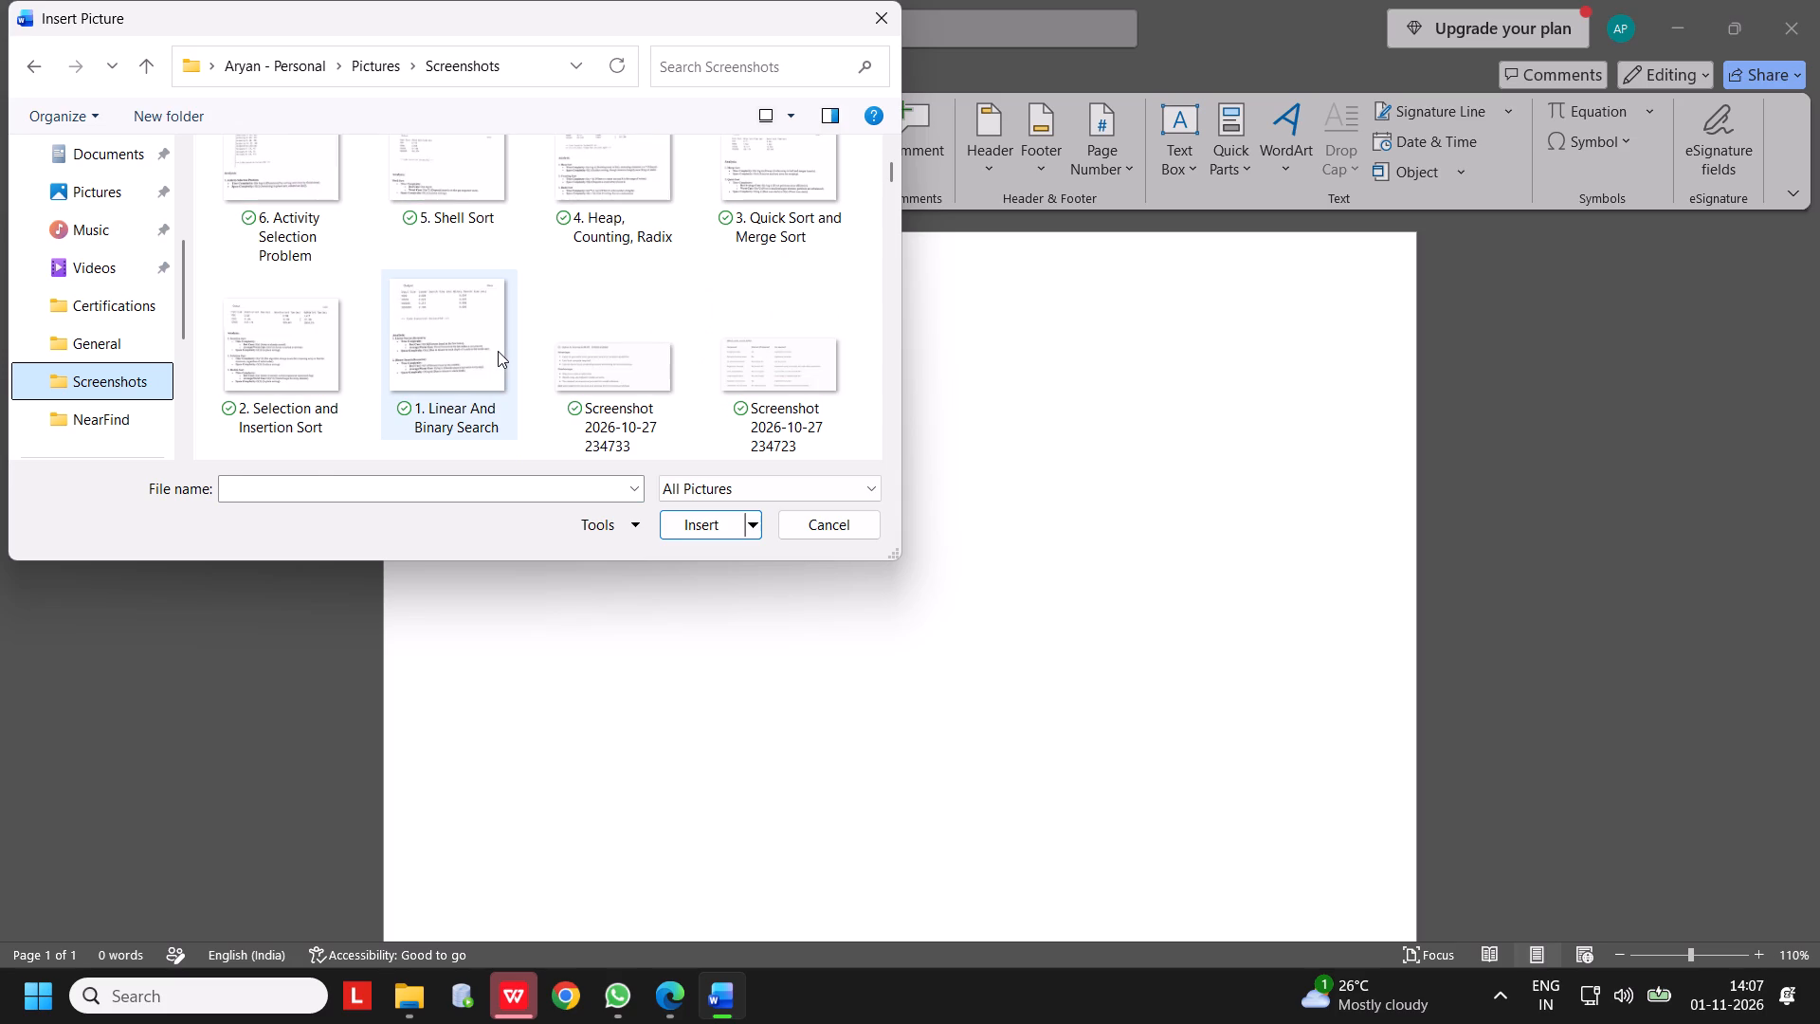
pyautogui.click(498, 351)
pyautogui.click(707, 522)
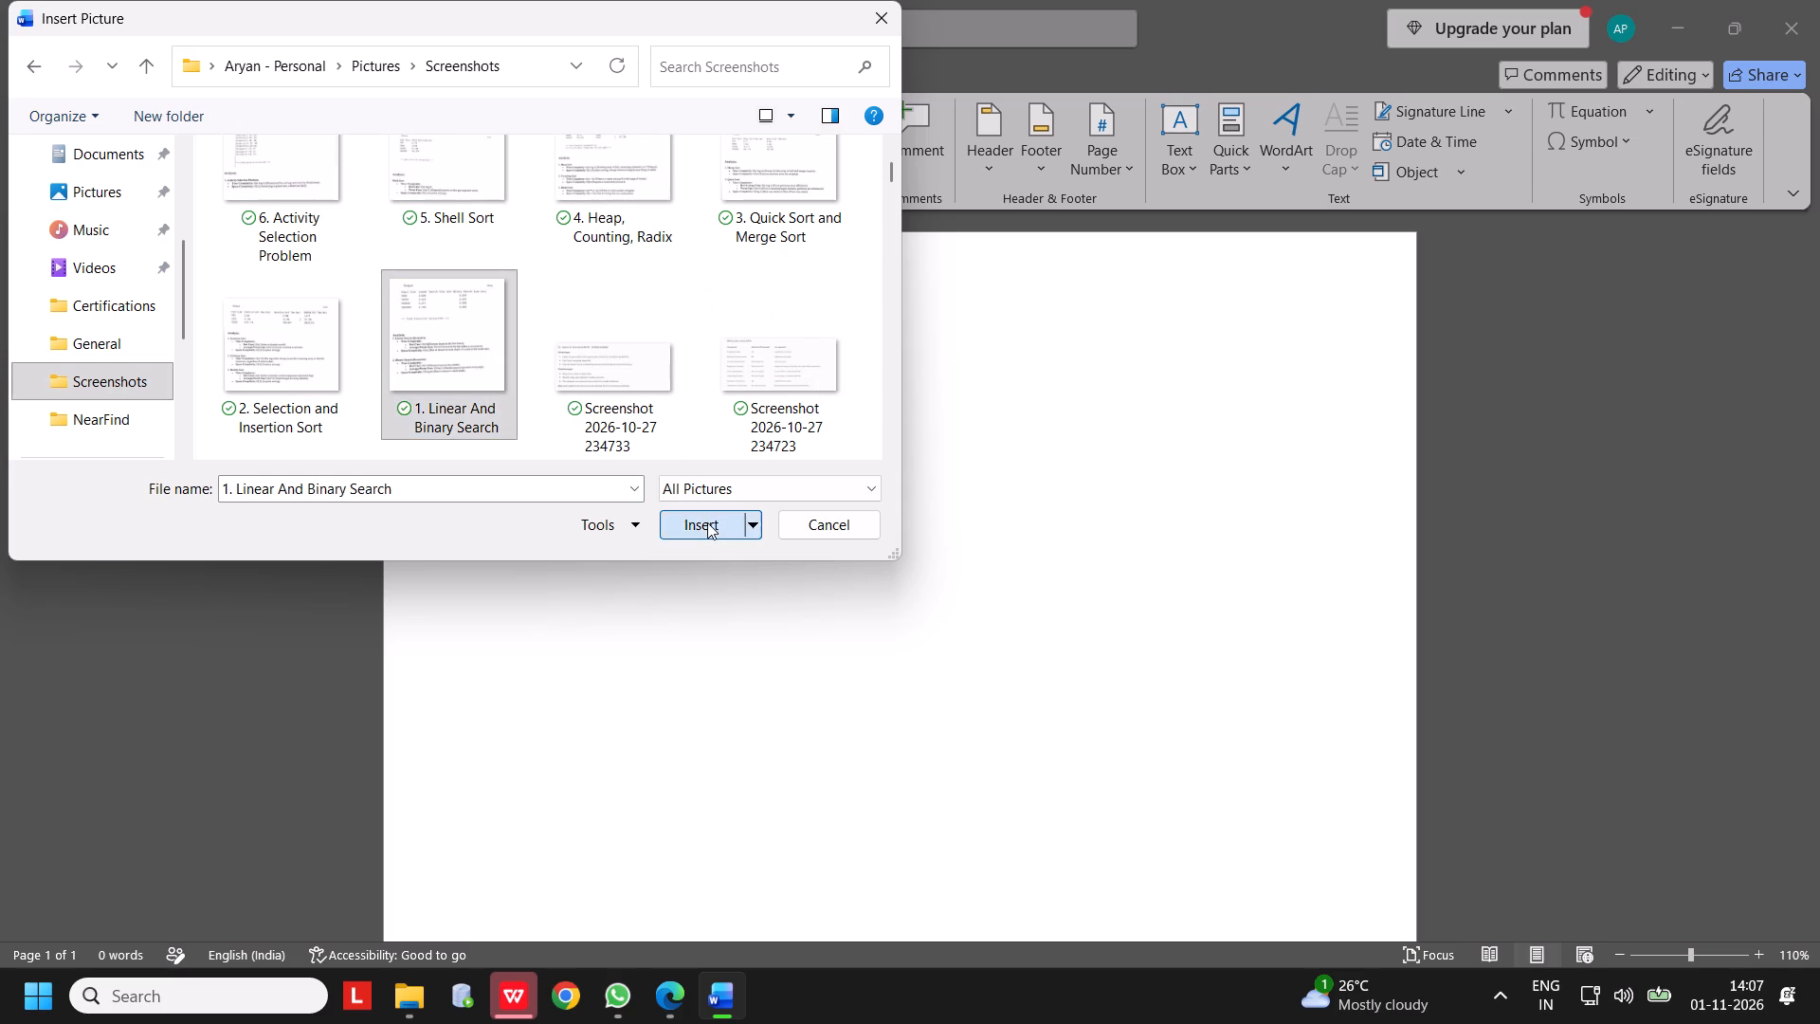
# Shrink the Linear and Binary Search picture proportionally to about 9.9 cm high by 10.1 cm wide.
pyautogui.scroll(-2, 975, 594)
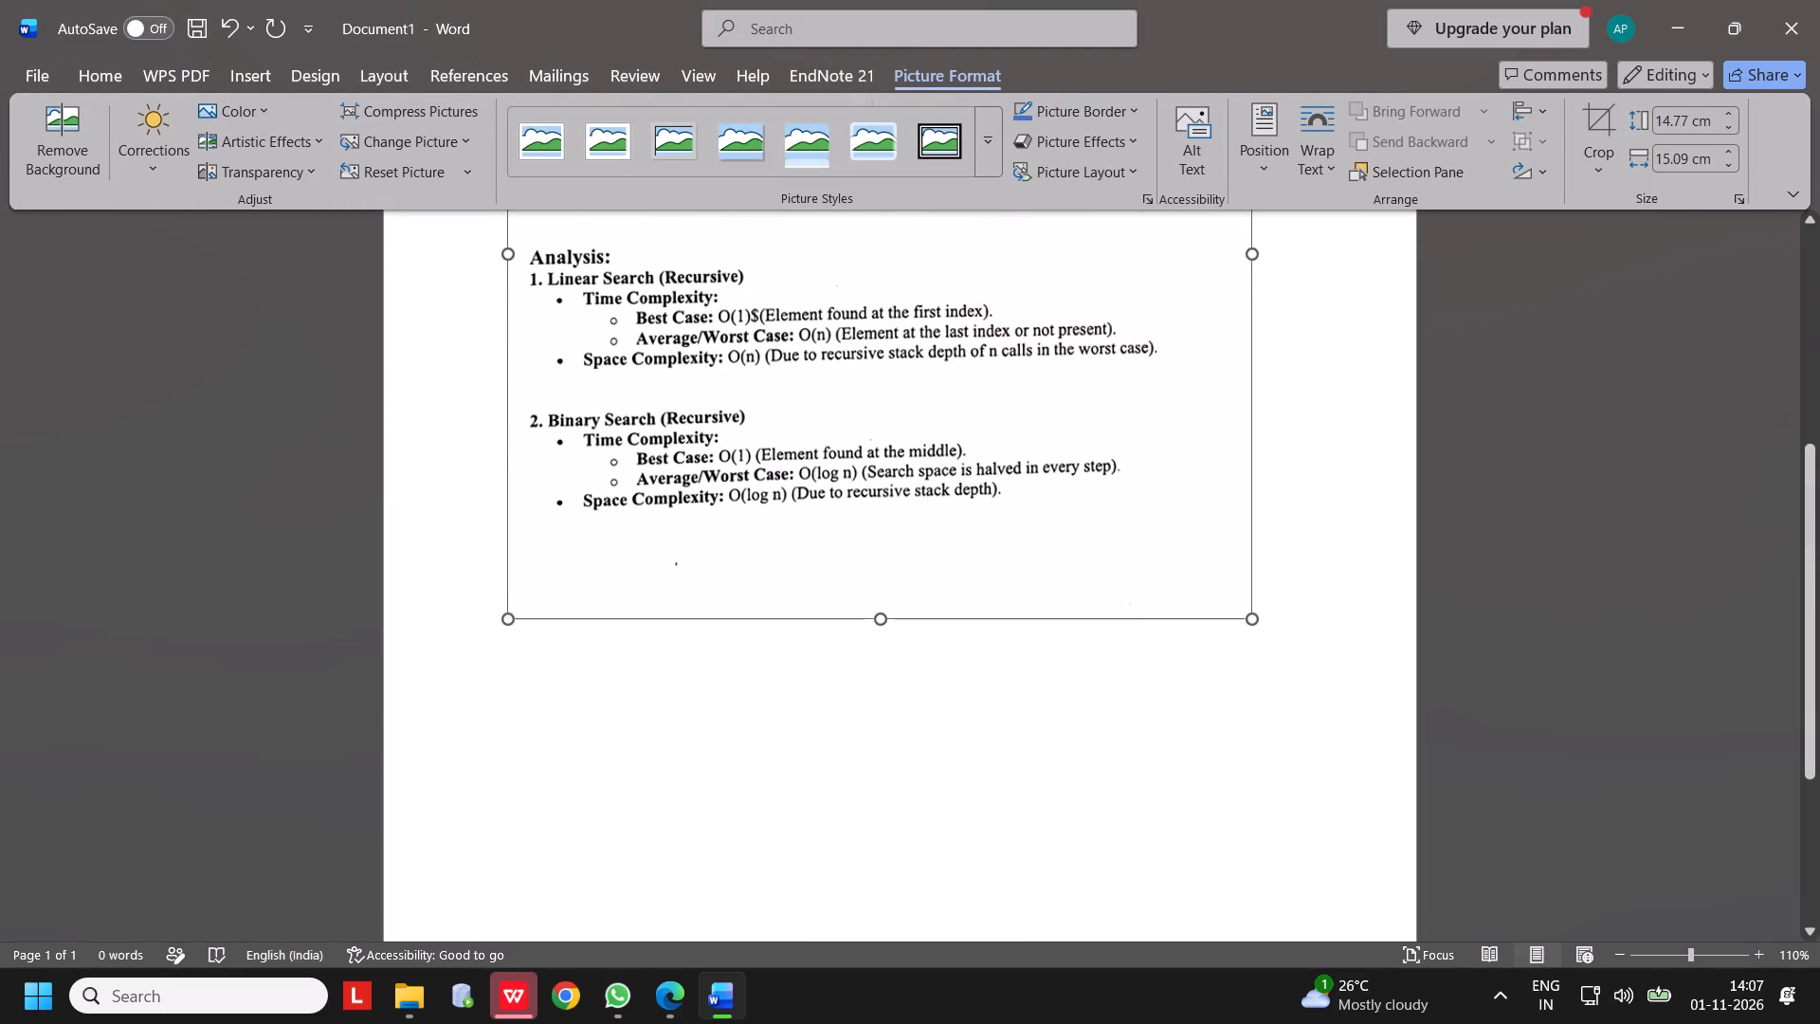
pyautogui.moveTo(1250, 638); pyautogui.dragTo(964, 433)
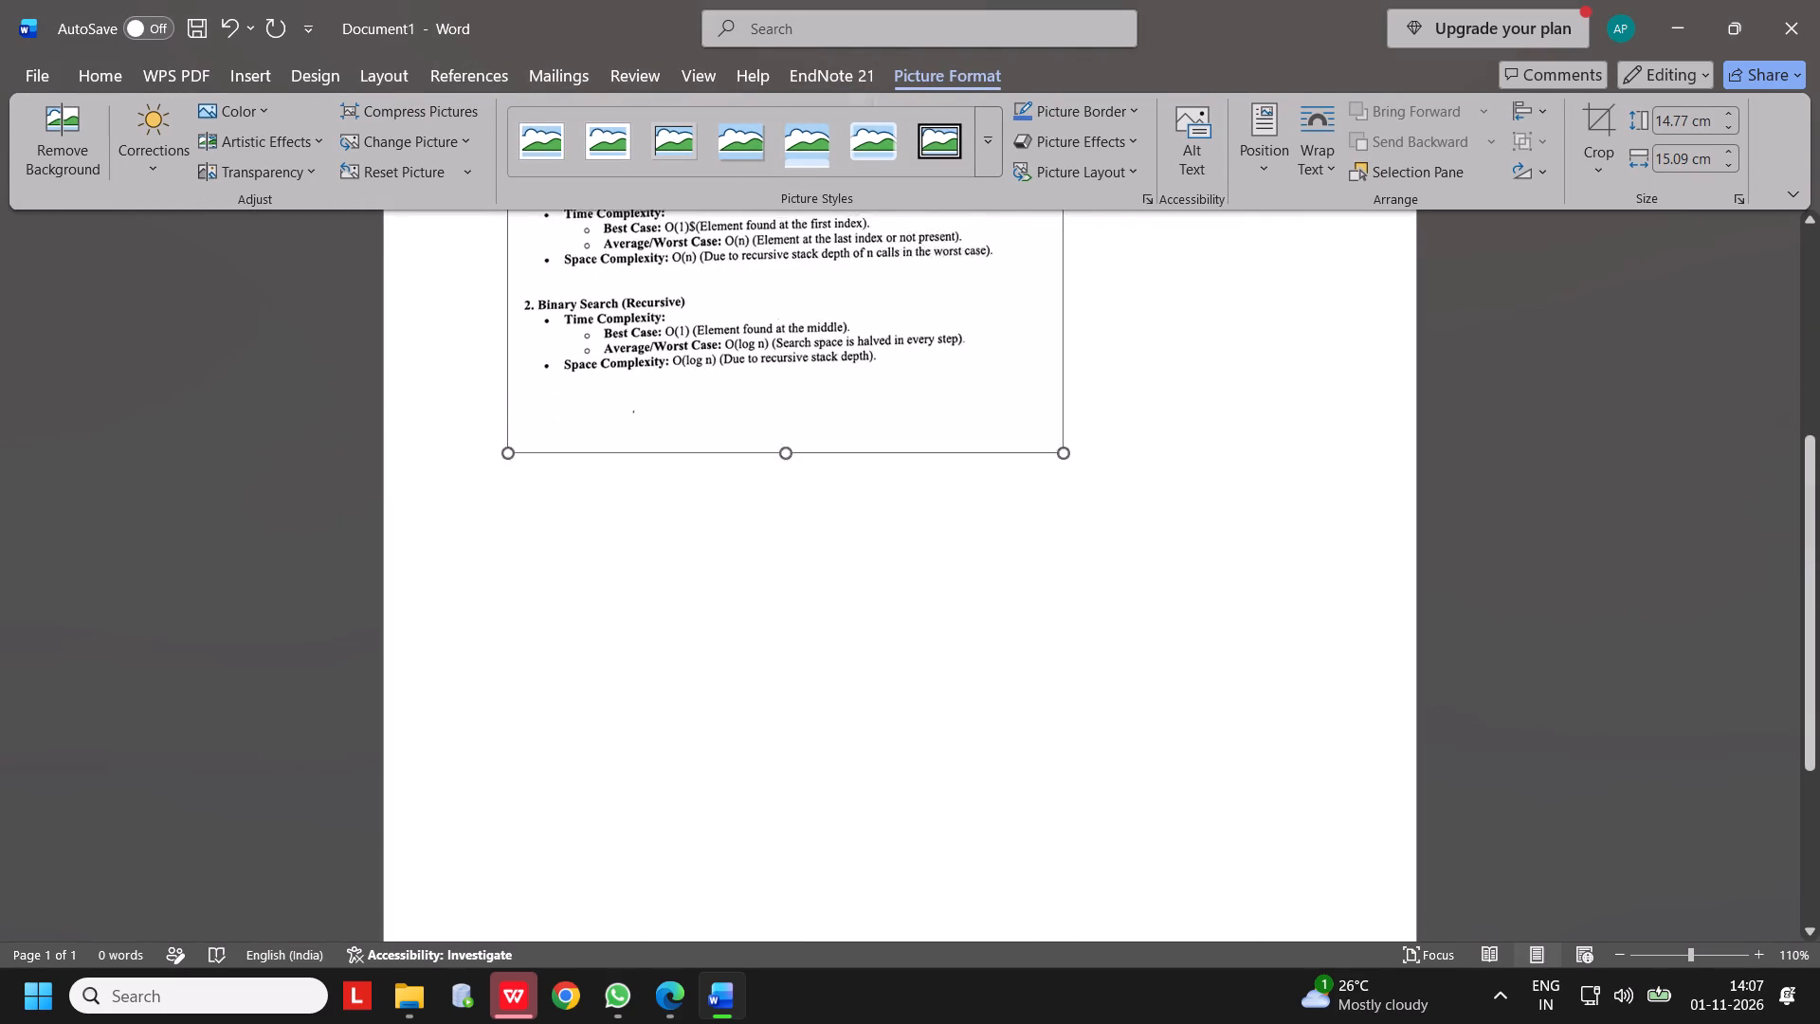
pyautogui.moveTo(964, 433); pyautogui.dragTo(895, 398)
pyautogui.scroll(1, 1131, 589)
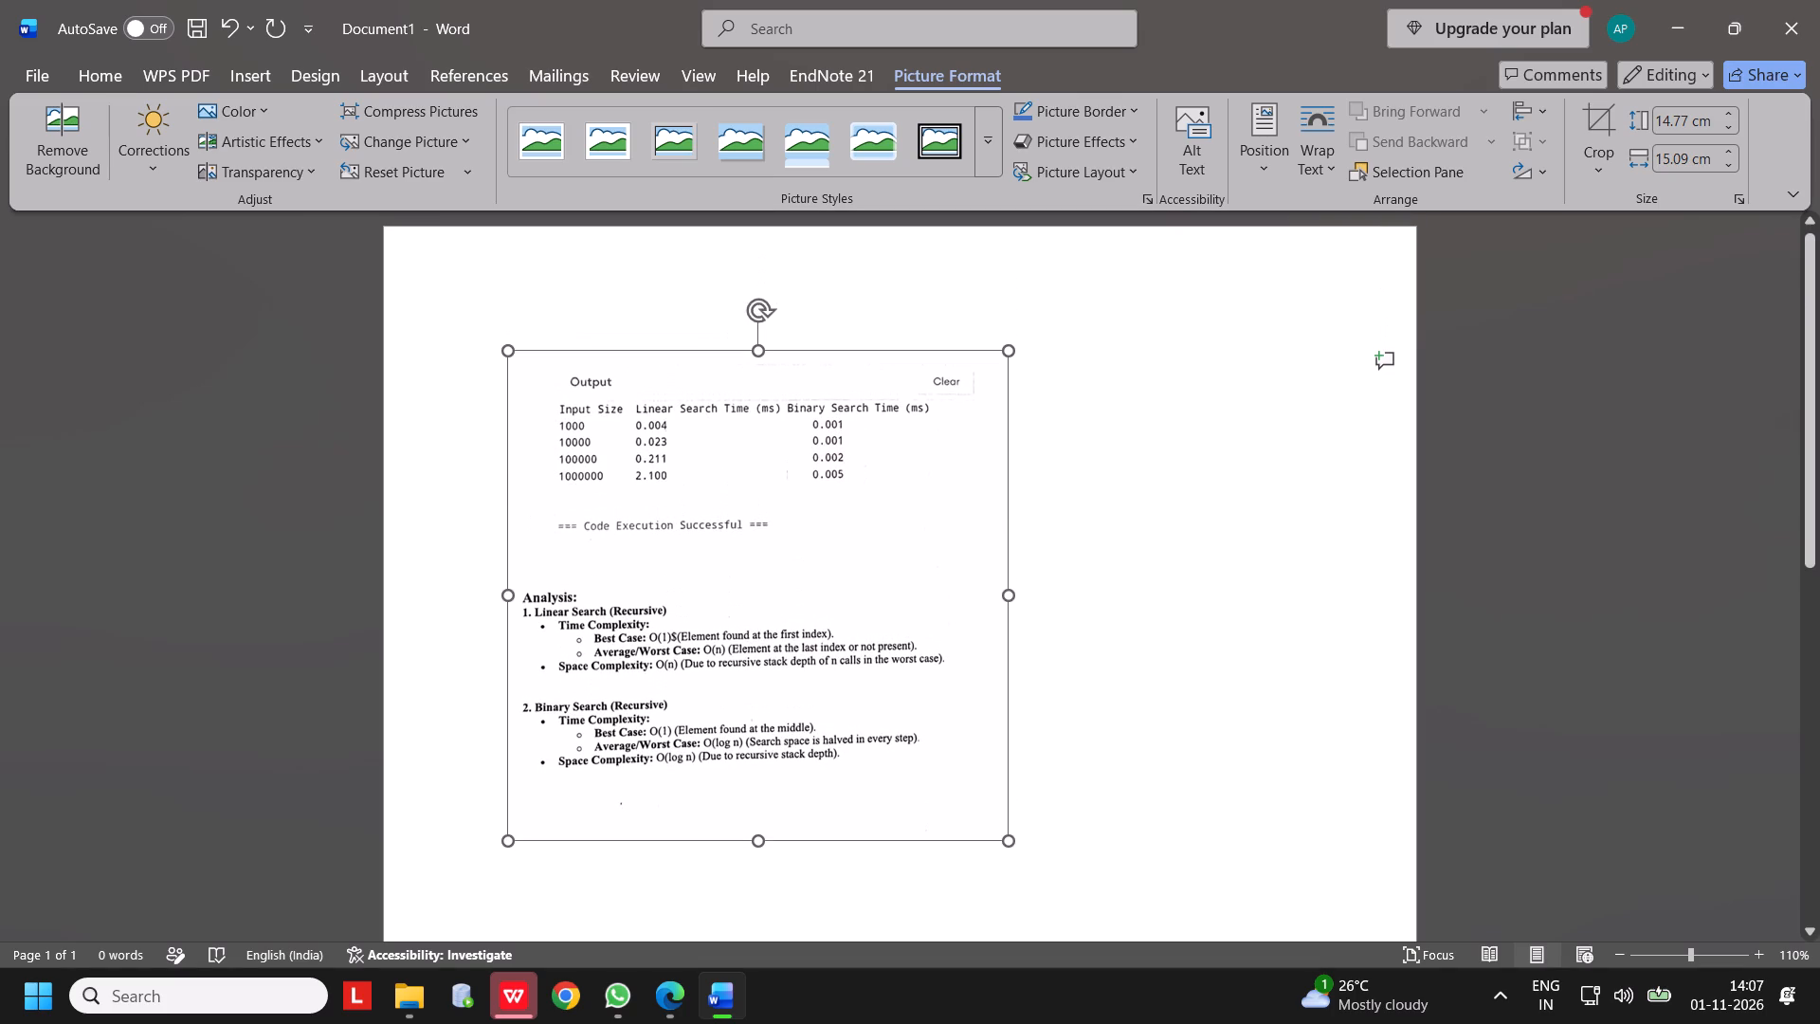
pyautogui.moveTo(886, 585); pyautogui.dragTo(776, 500)
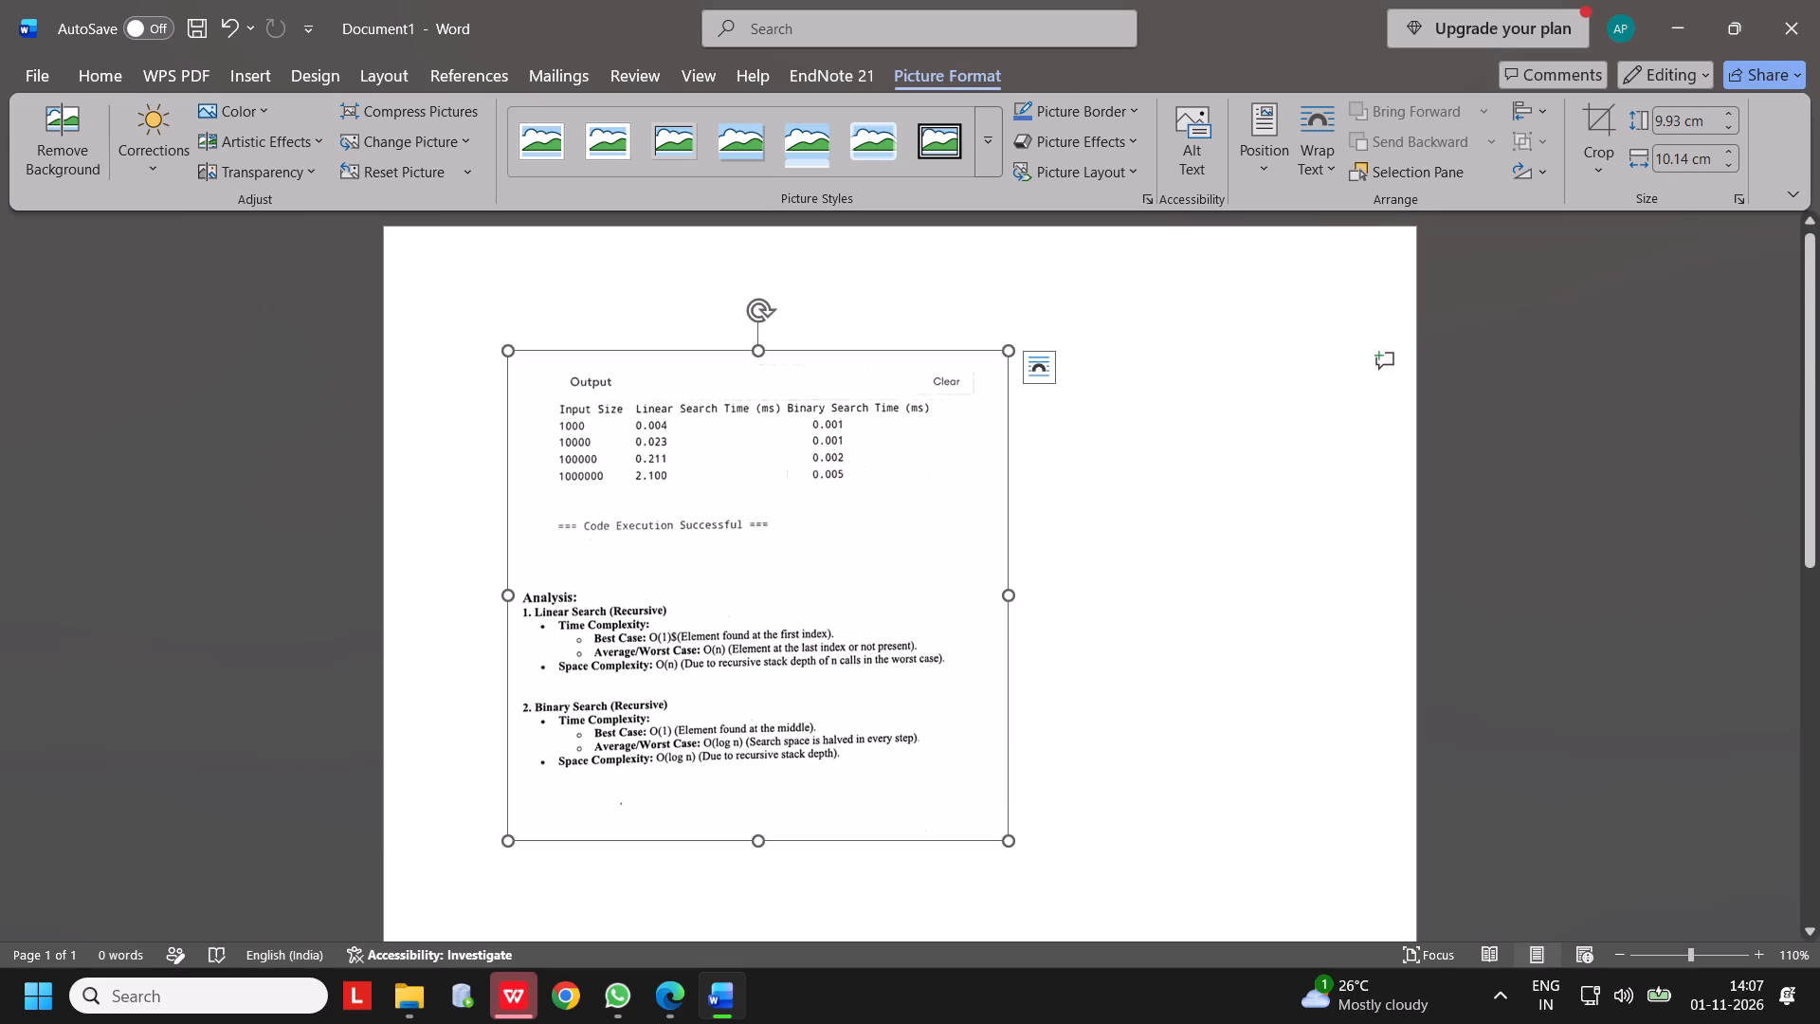
pyautogui.click(1293, 733)
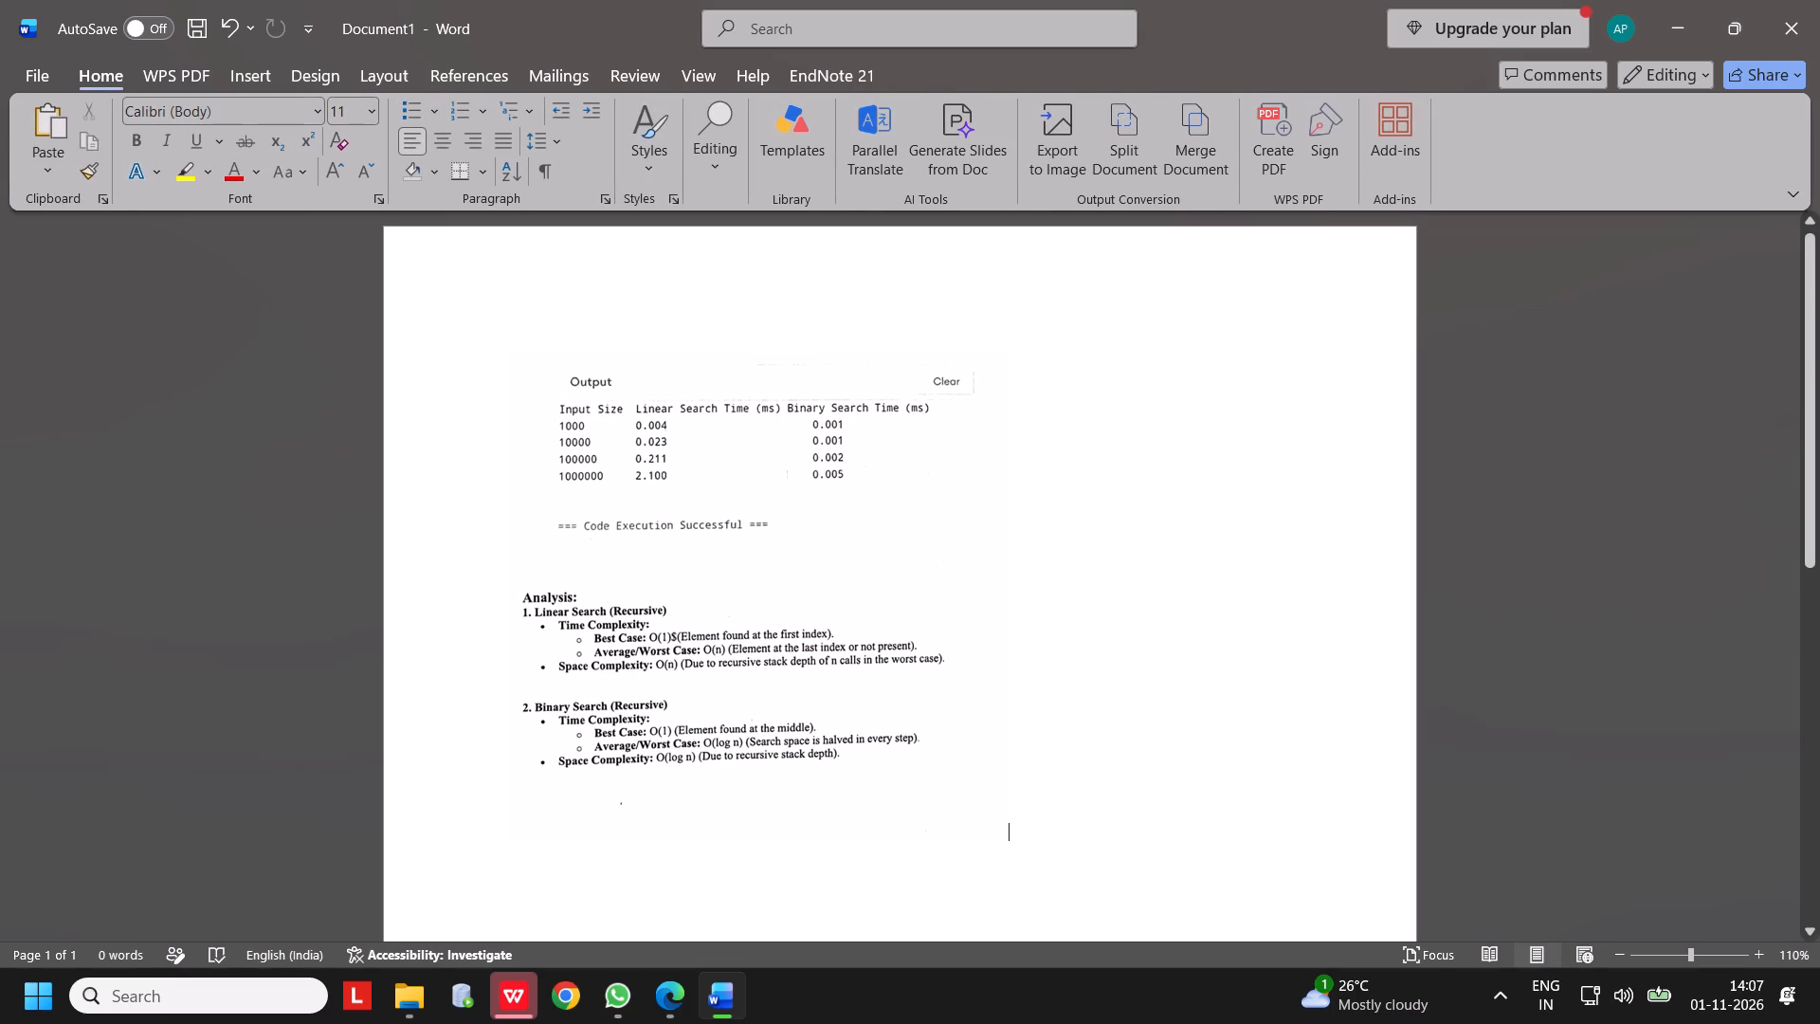
# Insert the picture "2. Selection and Insertion Sort" from the Screenshots folder on a new line below the first picture.
pyautogui.press('Return')
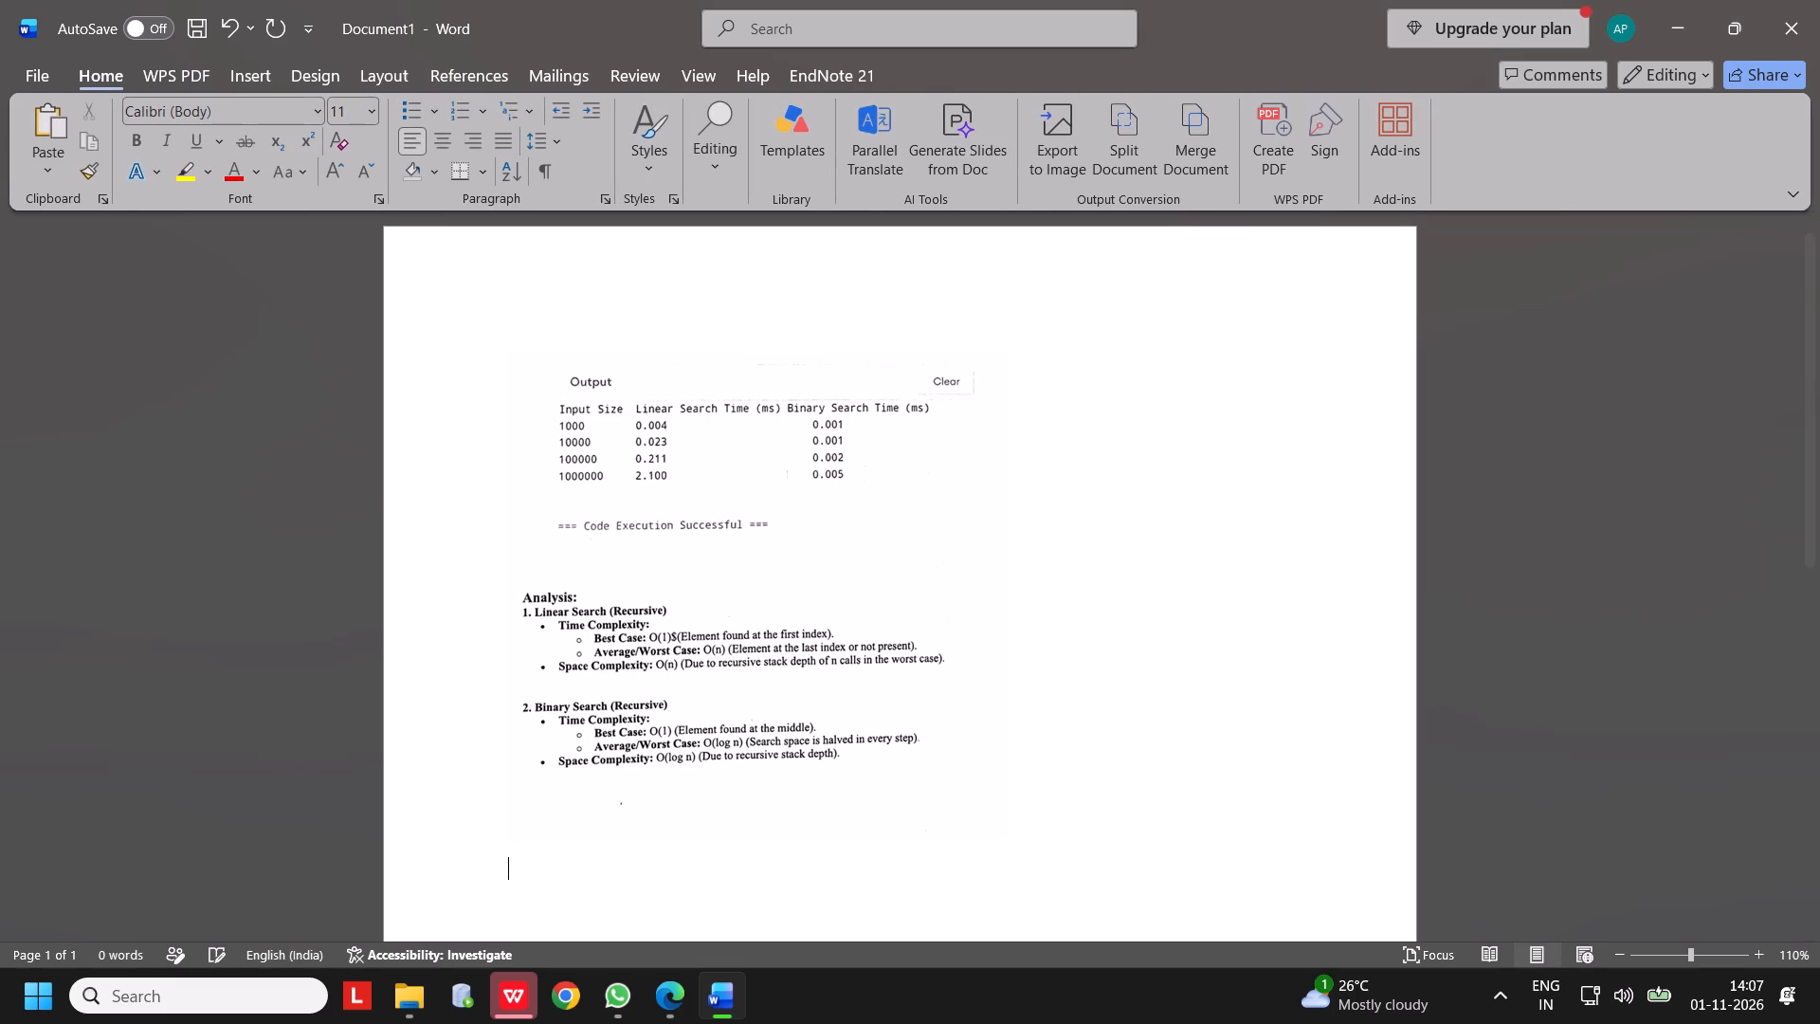
pyautogui.click(242, 72)
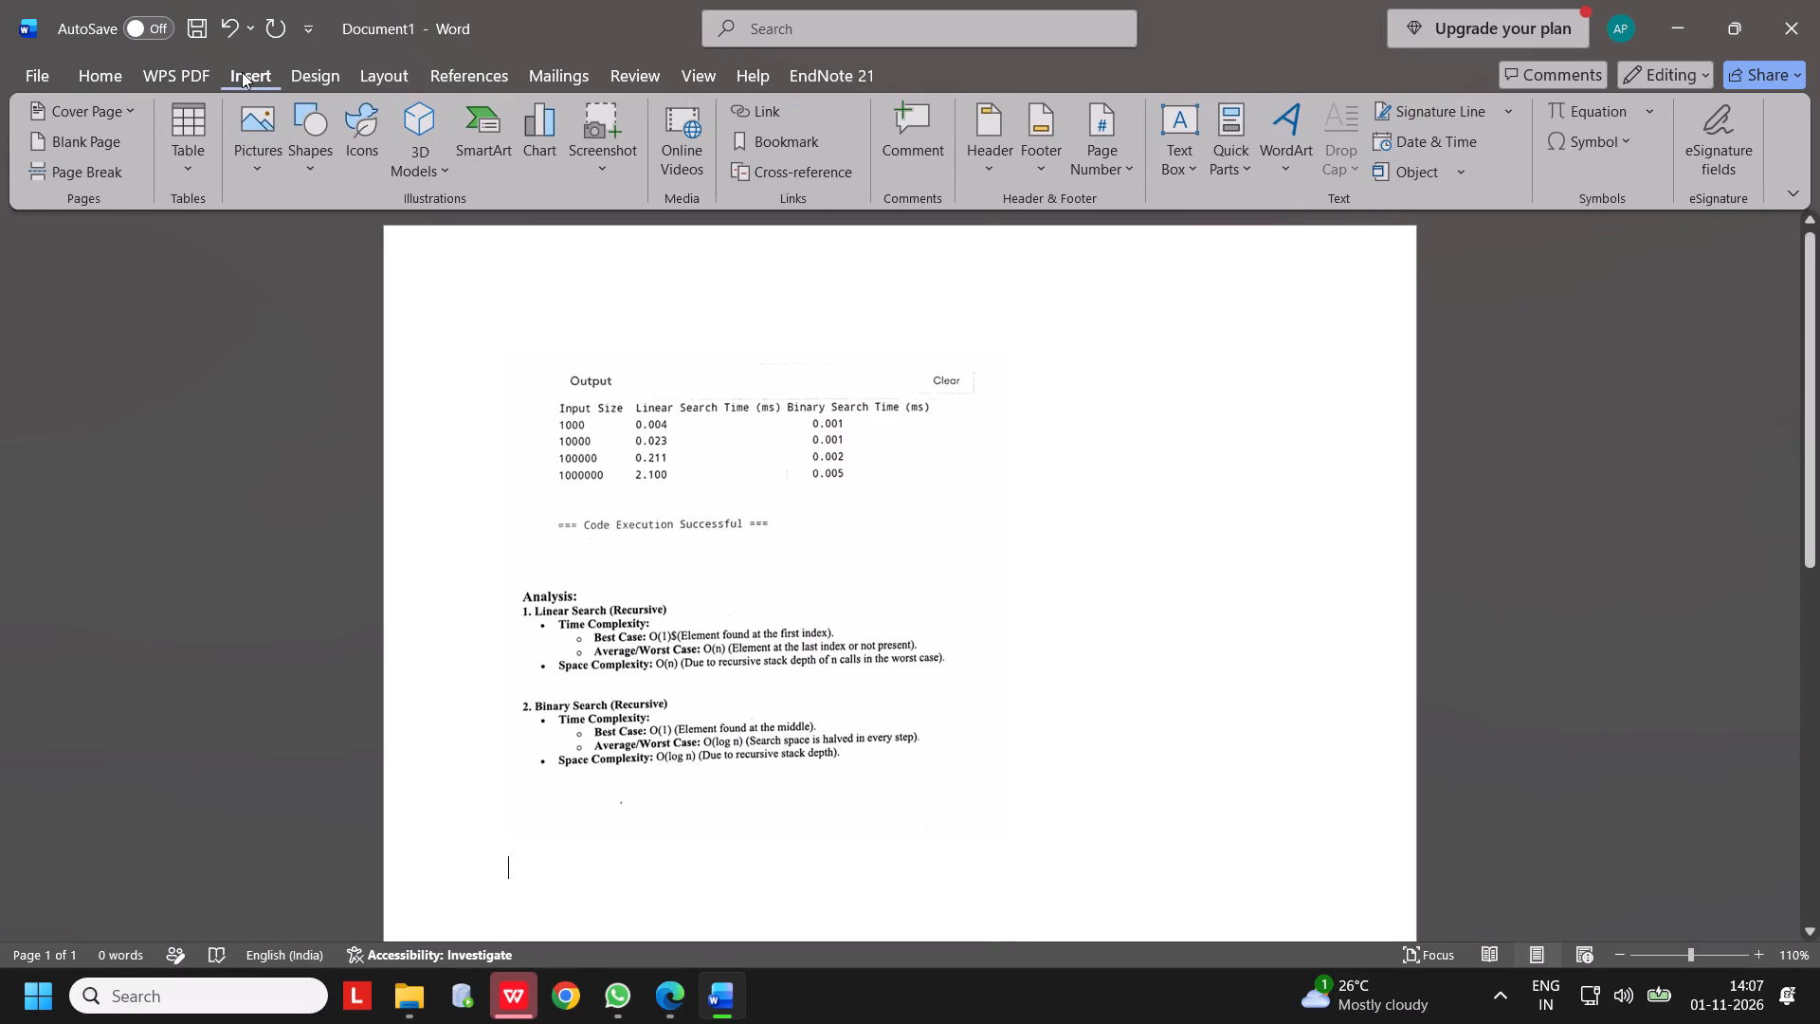
pyautogui.click(239, 107)
pyautogui.click(295, 242)
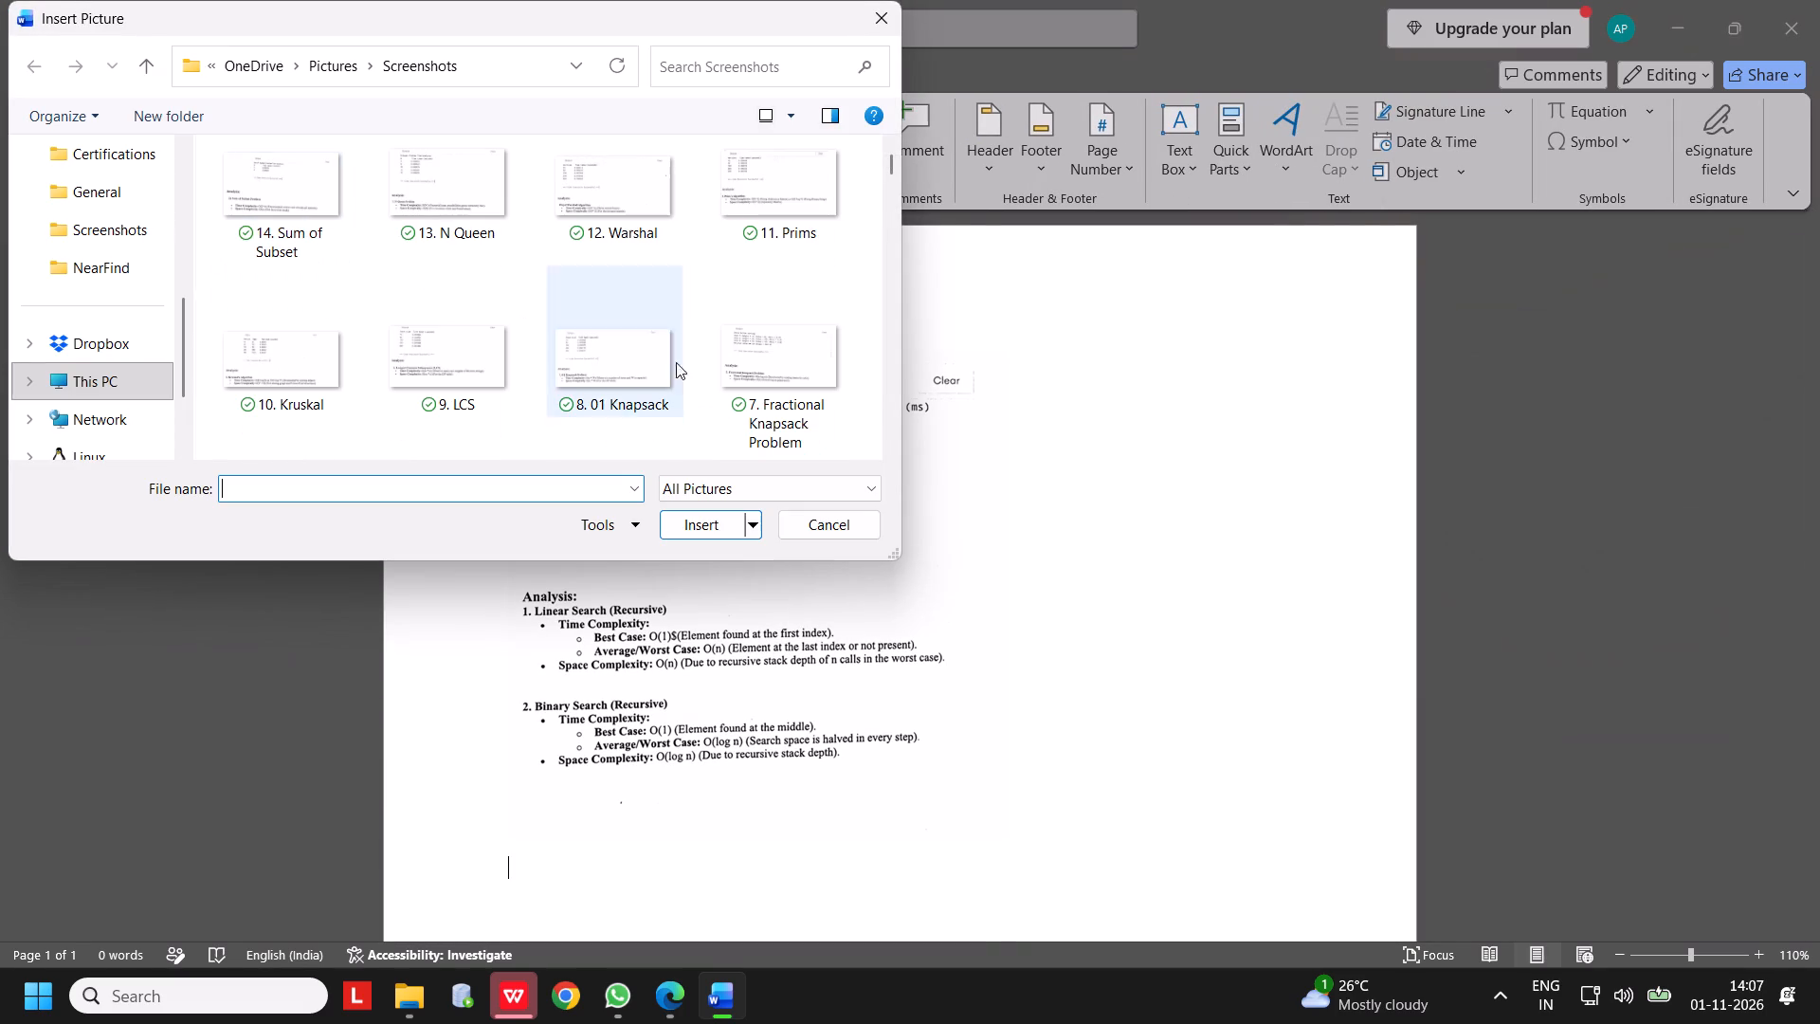
pyautogui.scroll(-1, 711, 375)
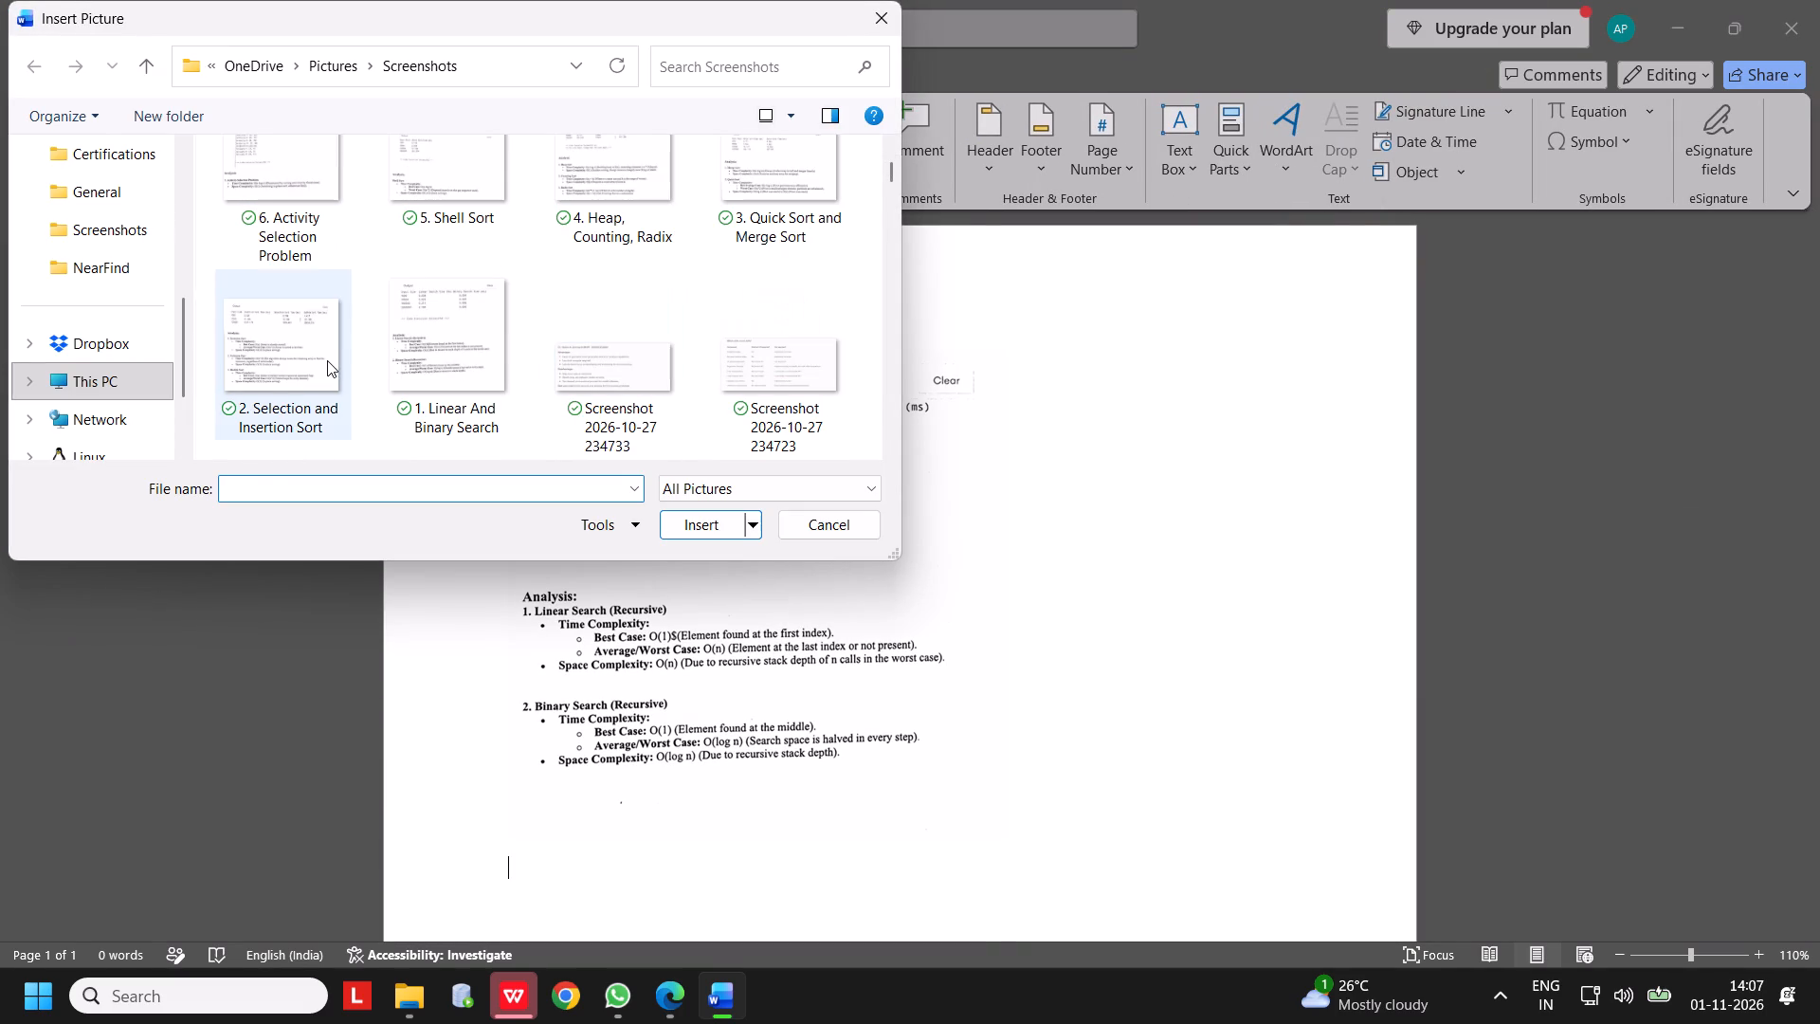
pyautogui.click(327, 360)
pyautogui.click(692, 532)
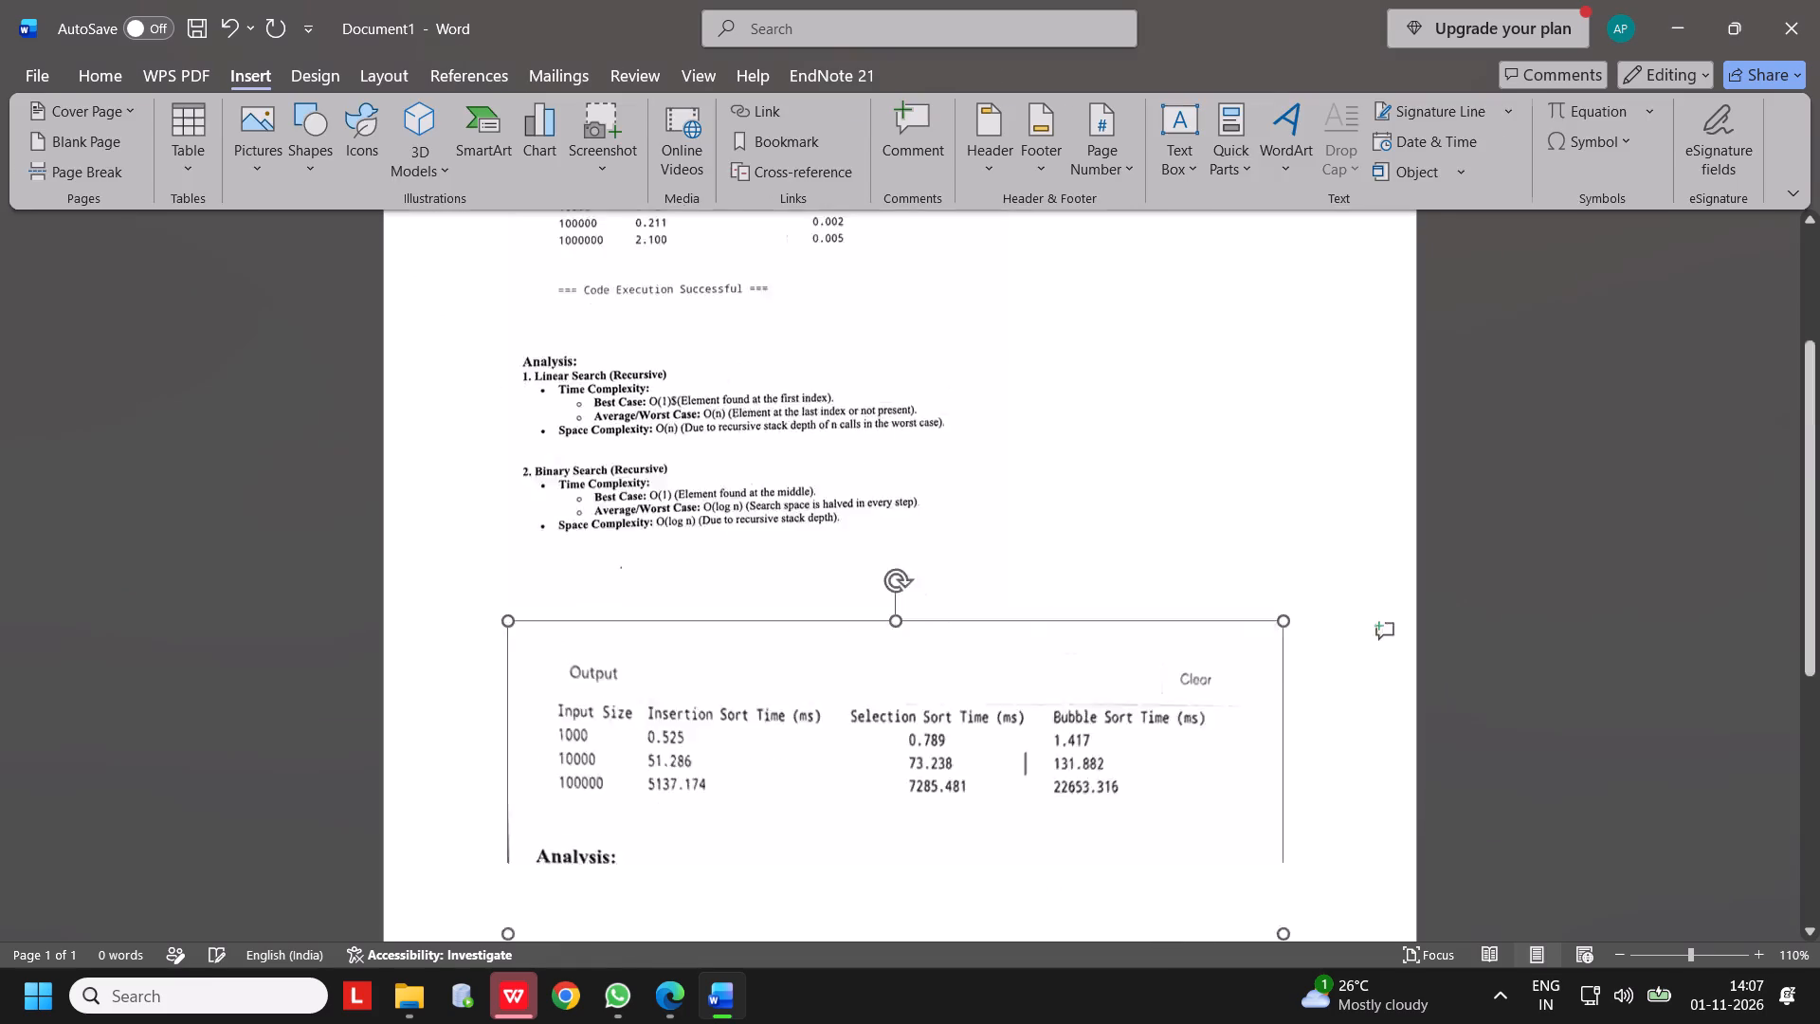
# Reduce the Selection and Insertion Sort picture until it is about as wide as the picture above it.
pyautogui.scroll(-3, 1152, 693)
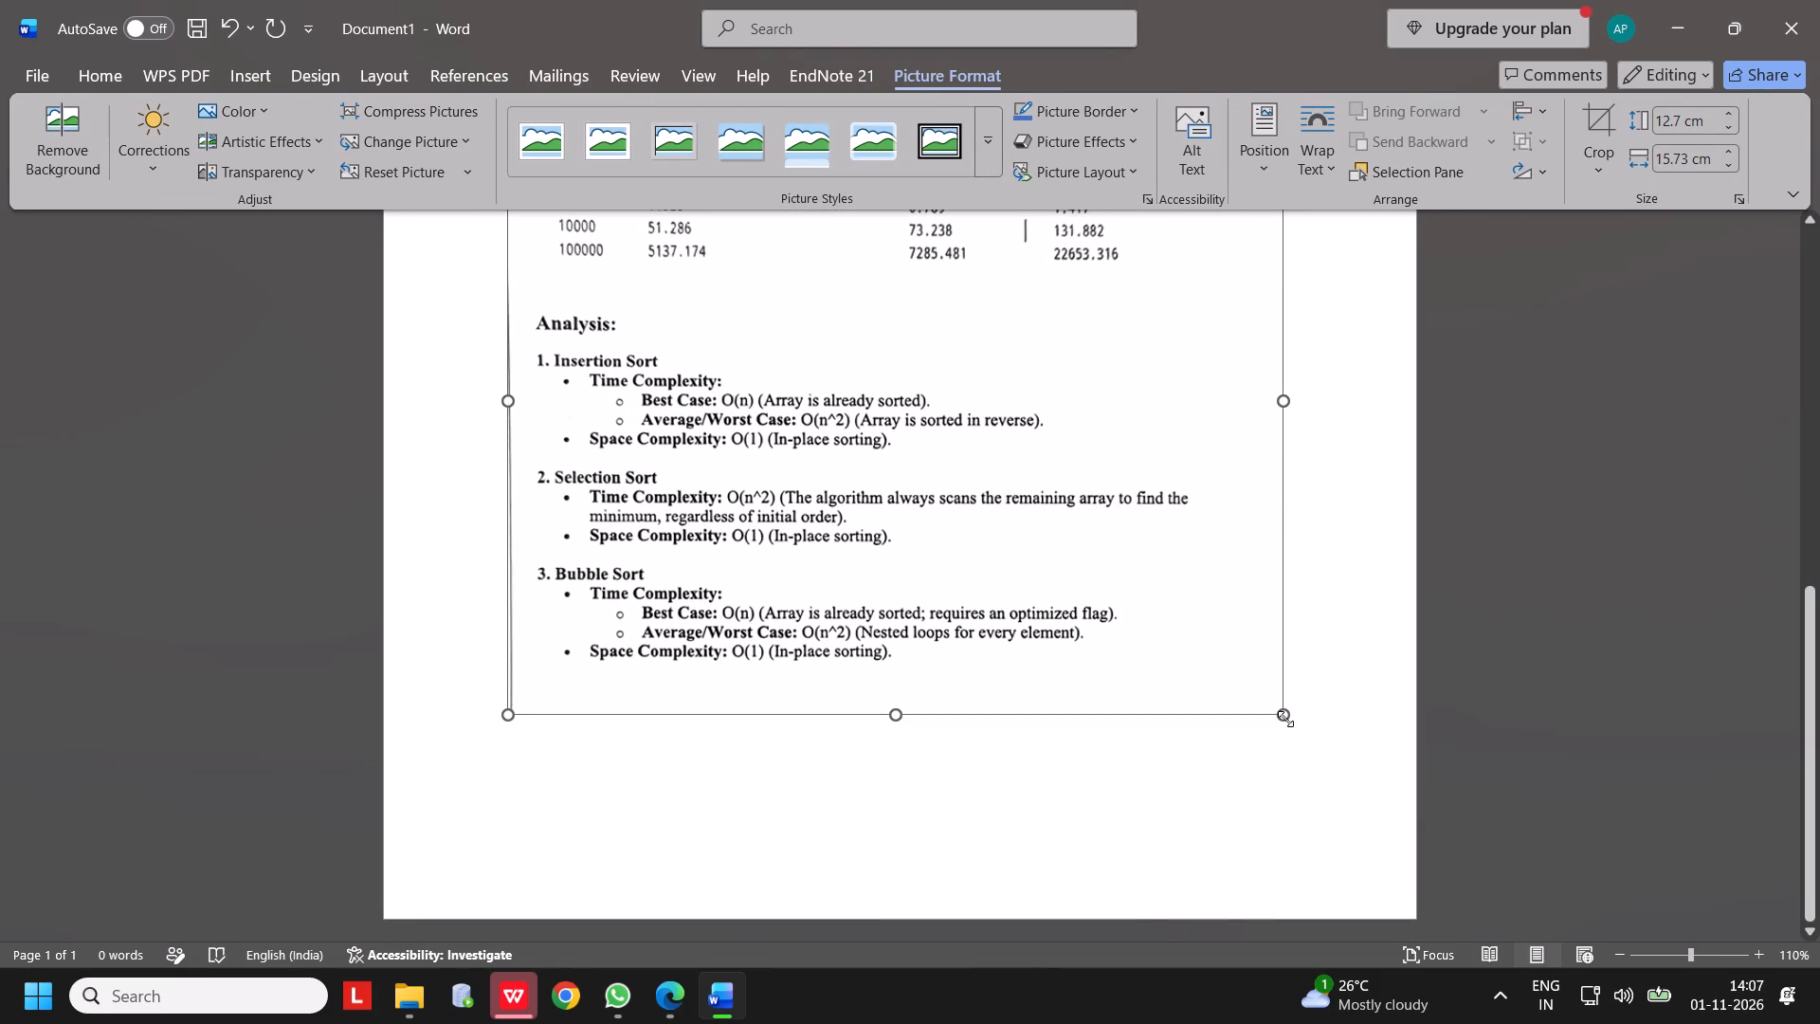
pyautogui.moveTo(1283, 715); pyautogui.dragTo(955, 434)
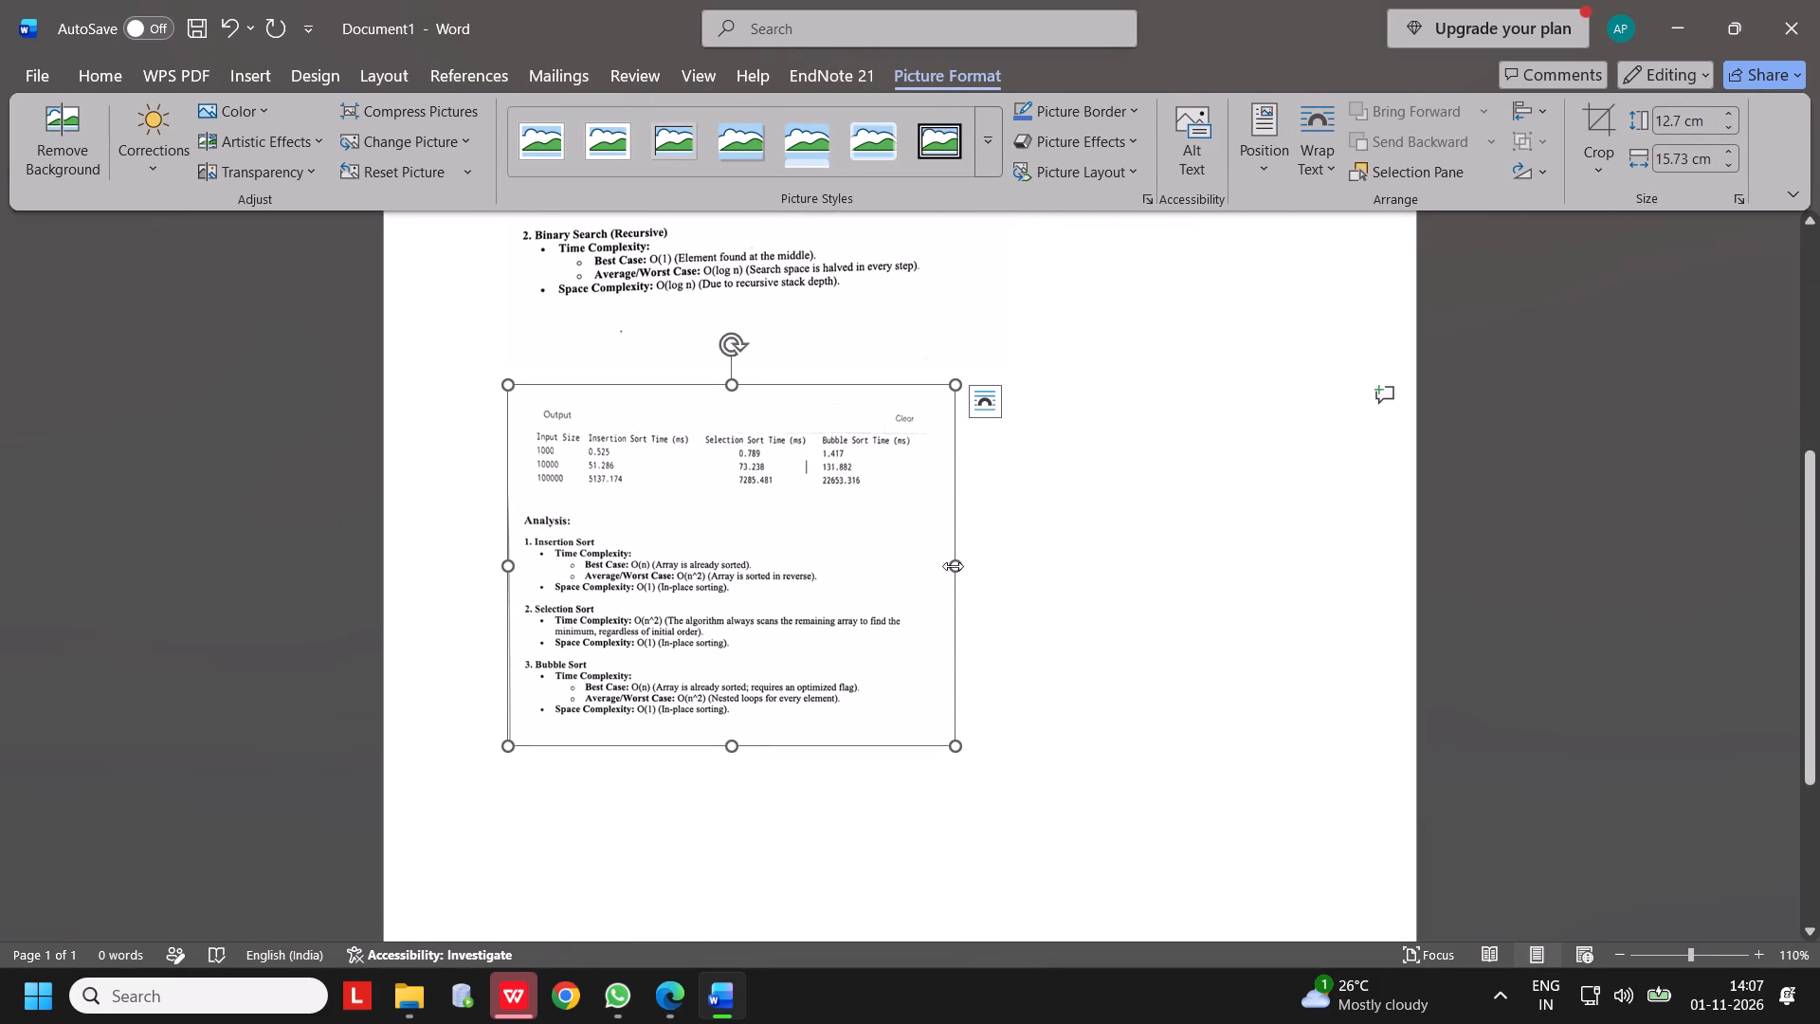
pyautogui.click(955, 566)
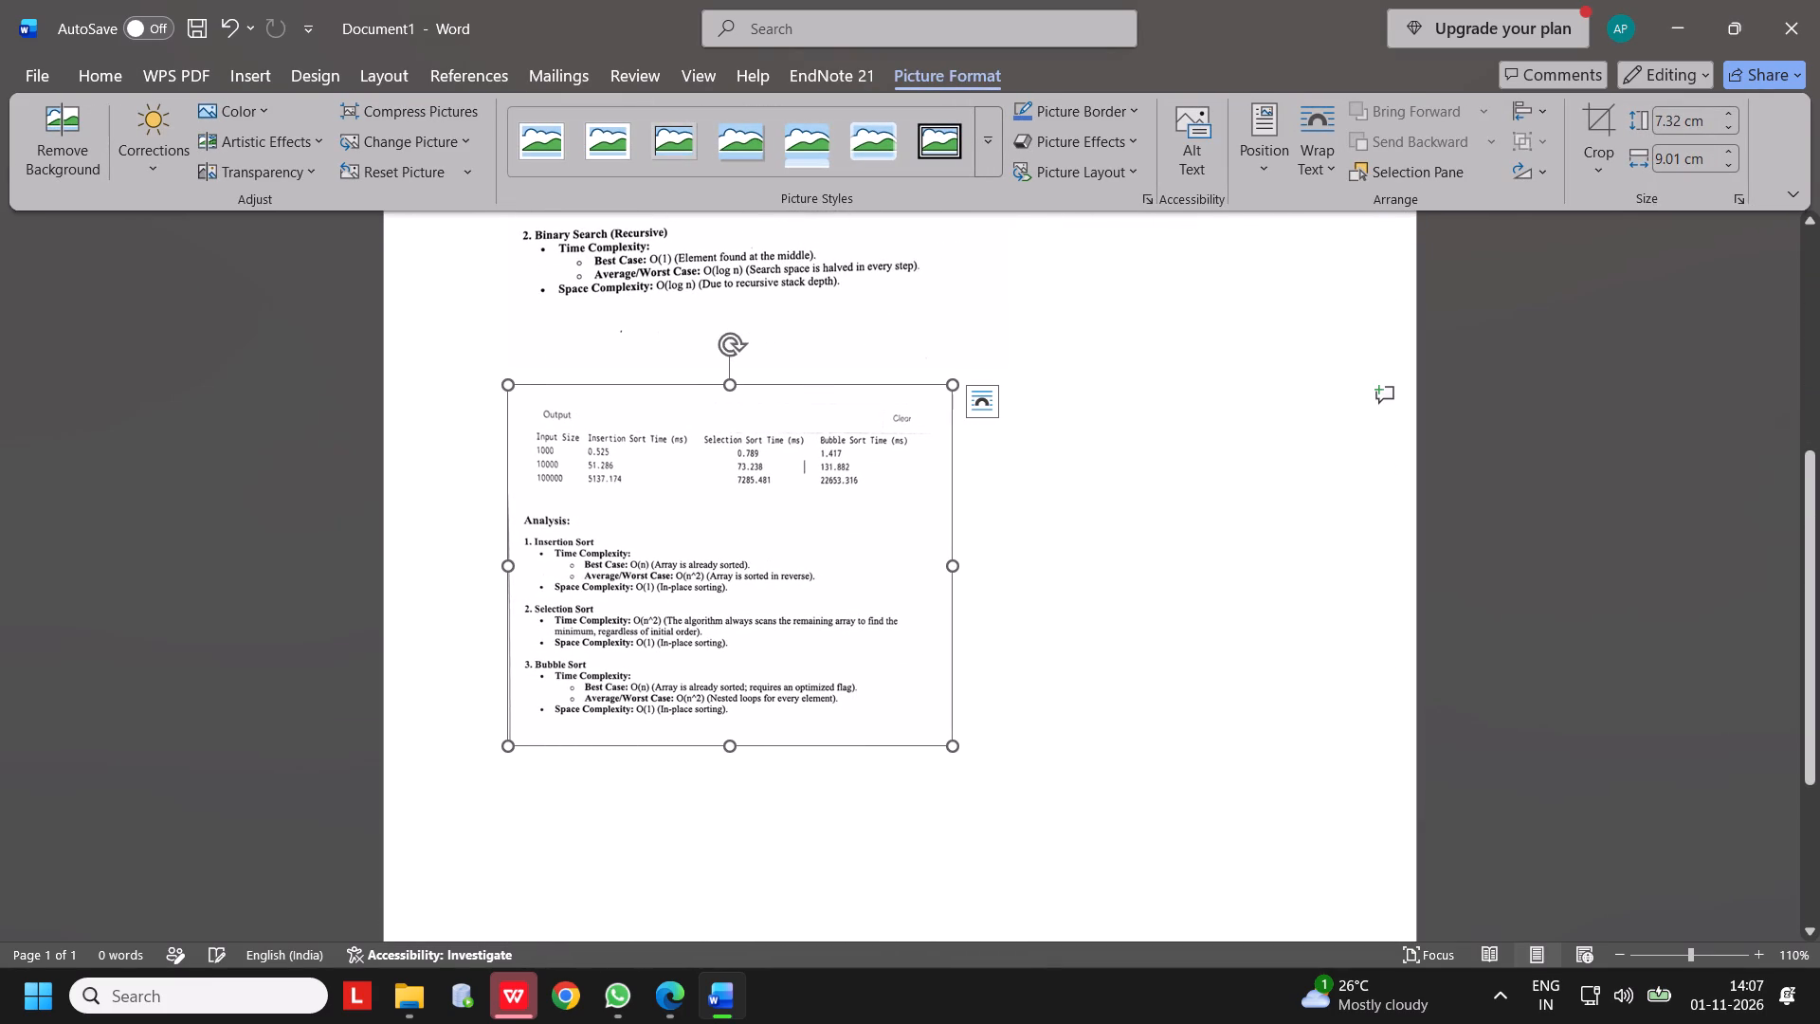
pyautogui.moveTo(729, 749); pyautogui.dragTo(730, 775)
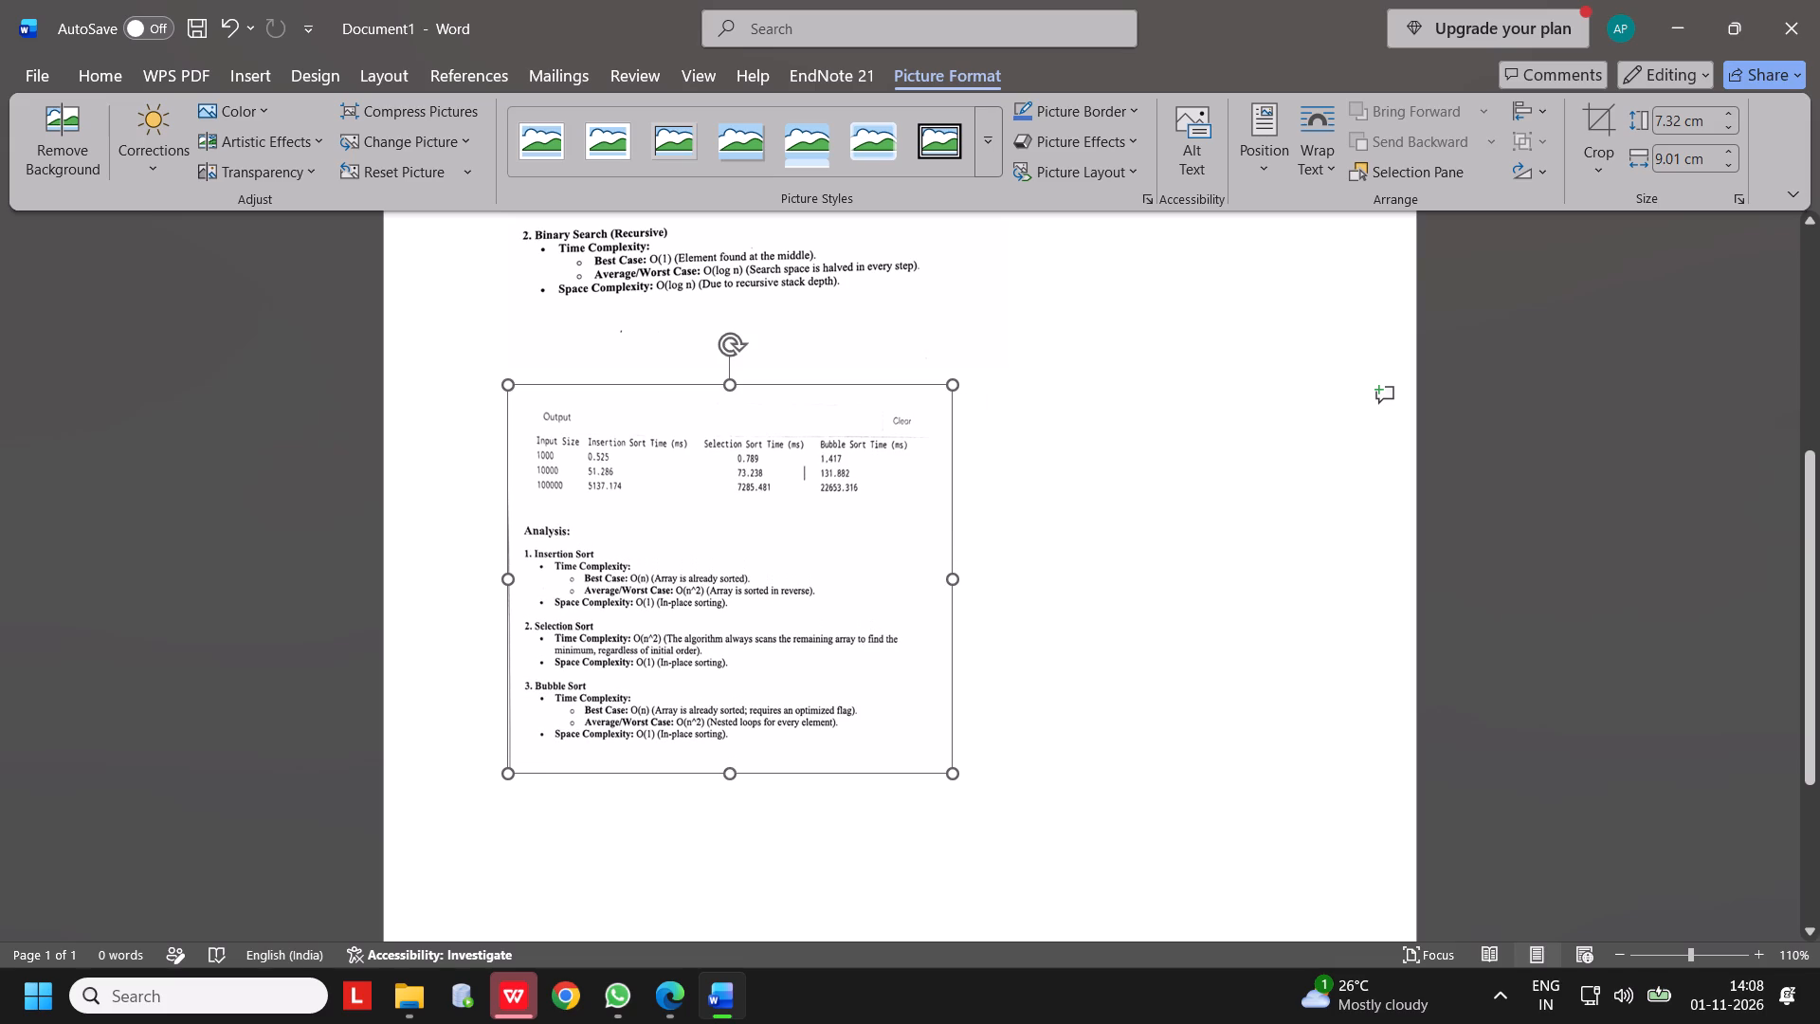
pyautogui.moveTo(730, 775); pyautogui.dragTo(730, 777)
pyautogui.moveTo(958, 580); pyautogui.dragTo(970, 580)
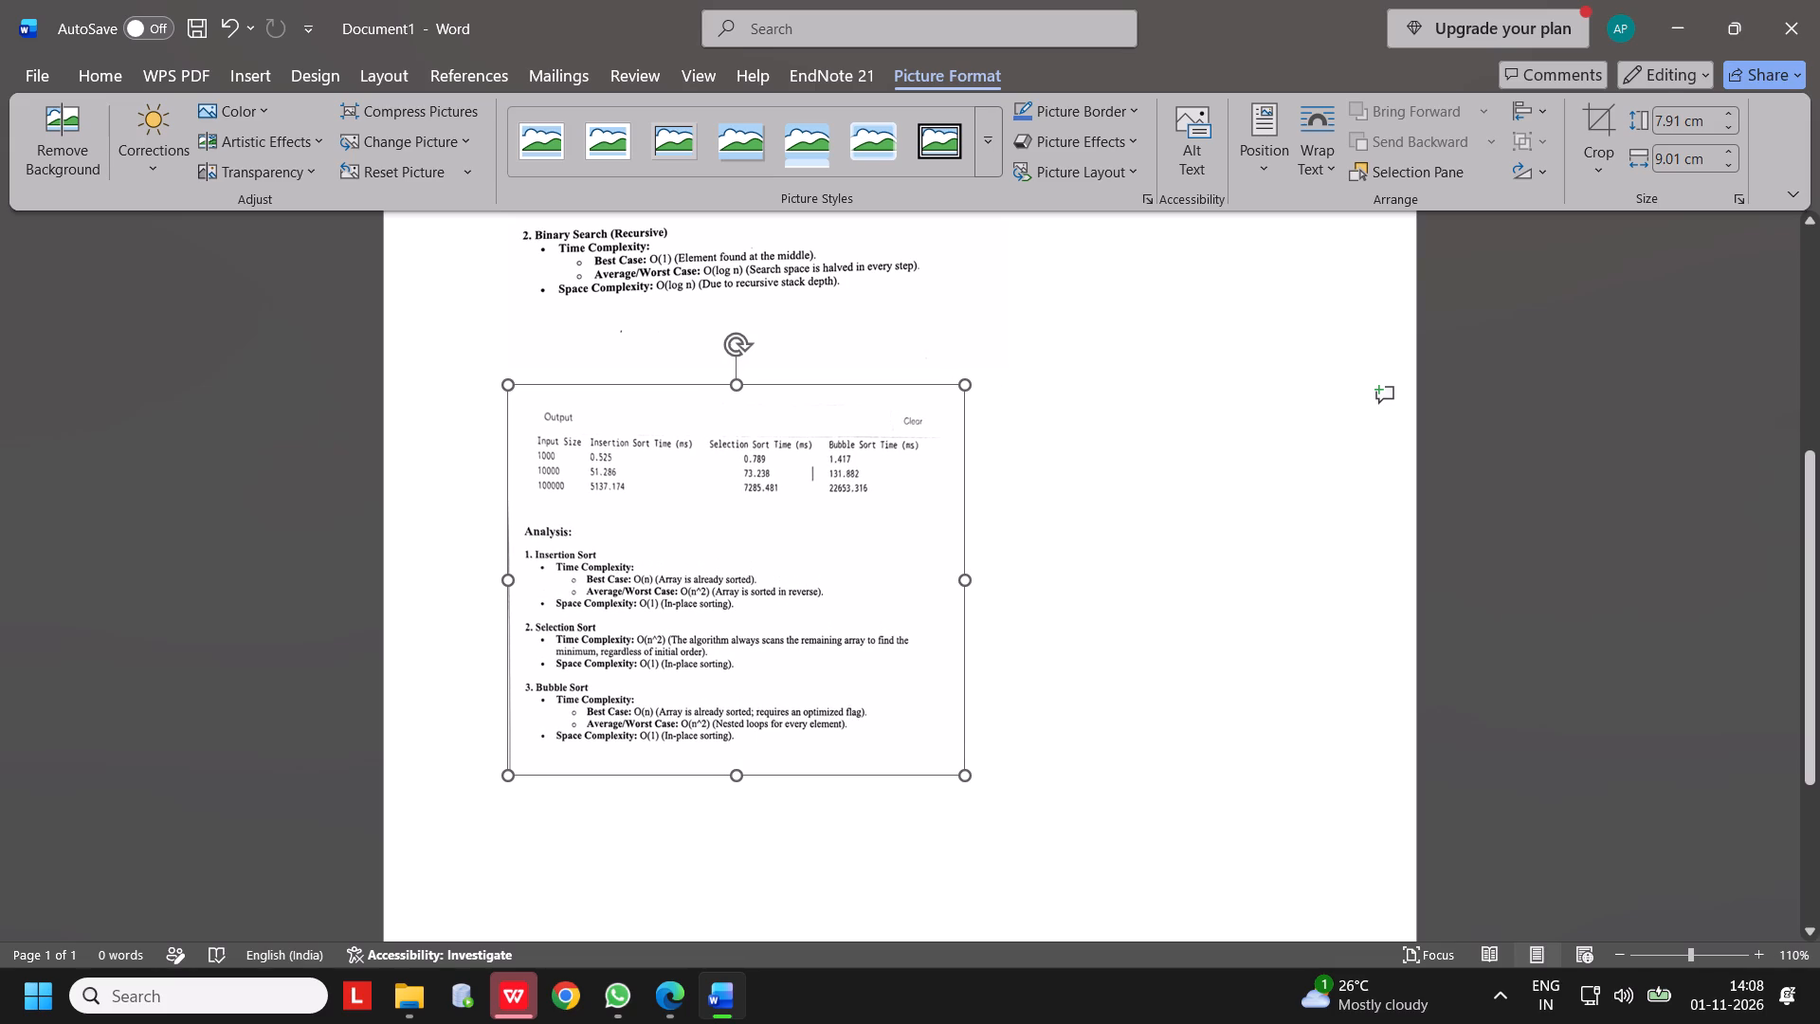
pyautogui.moveTo(970, 580); pyautogui.dragTo(982, 582)
pyautogui.moveTo(984, 777); pyautogui.dragTo(1019, 806)
pyautogui.click(1122, 704)
# Insert the picture "3. Quick Sort and Merge Sort" from the Screenshots folder on a new line below the second picture.
pyautogui.scroll(-1, 1122, 704)
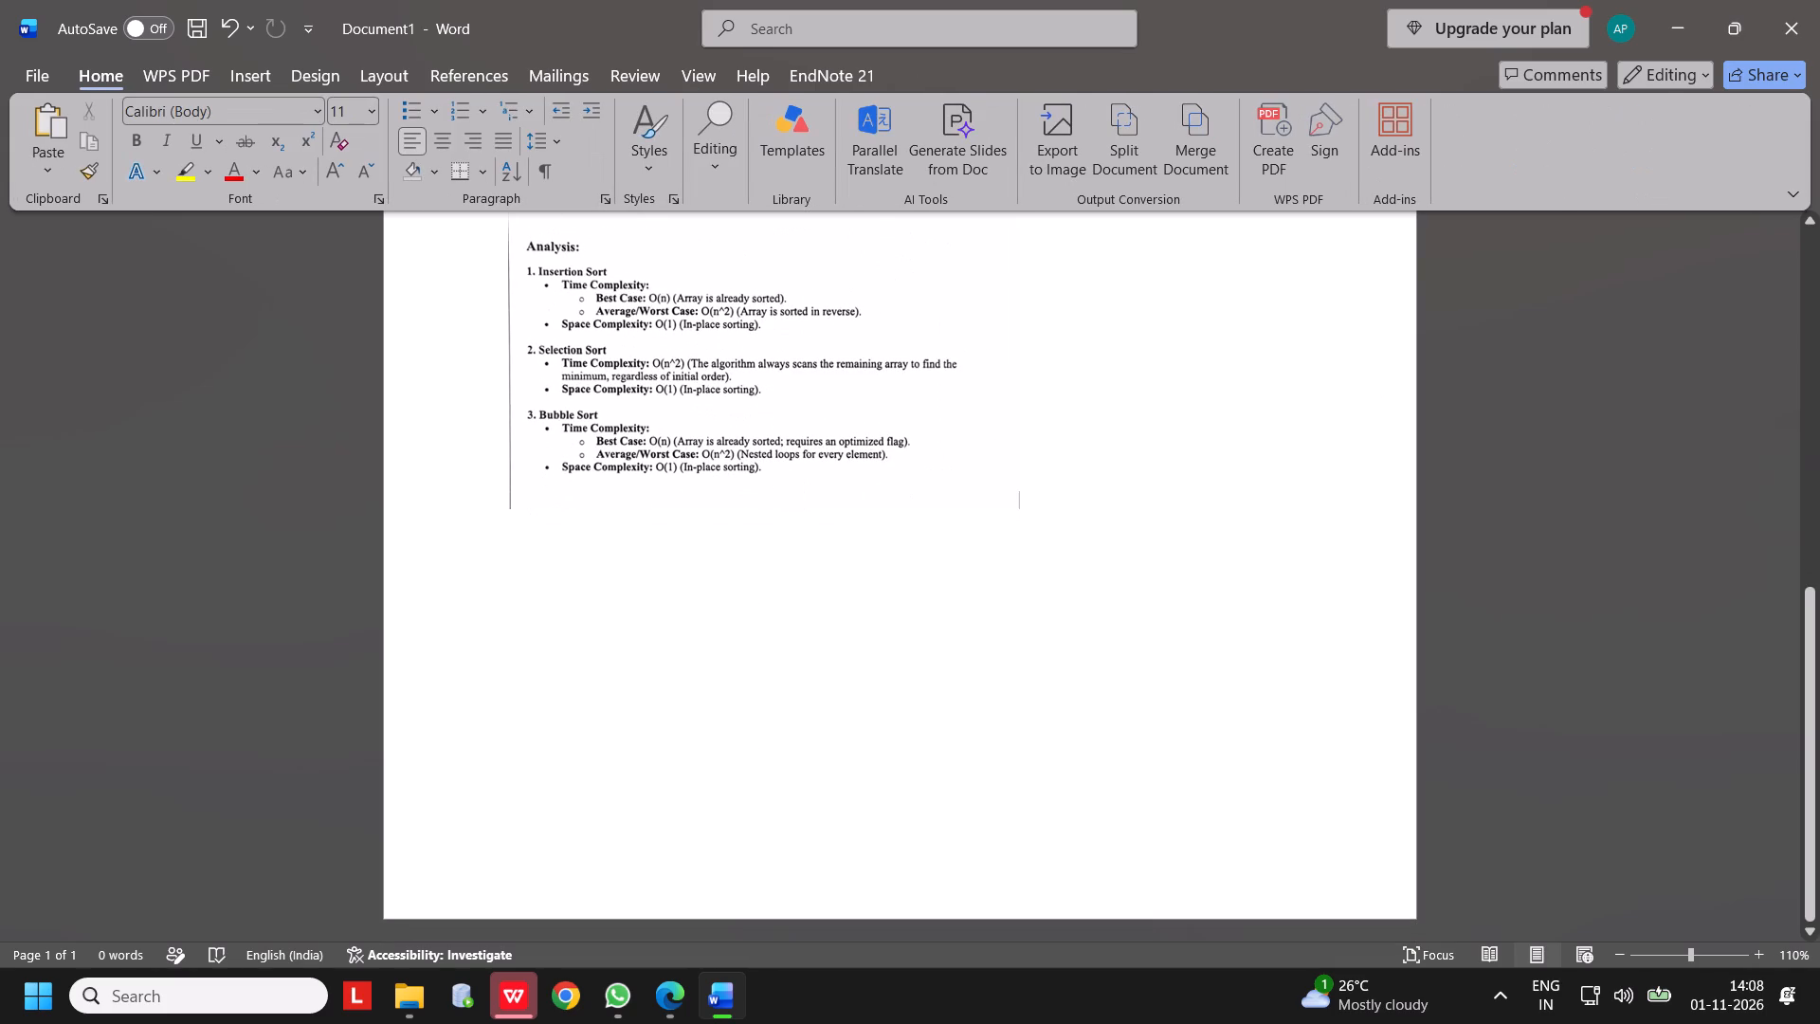
pyautogui.press('Return')
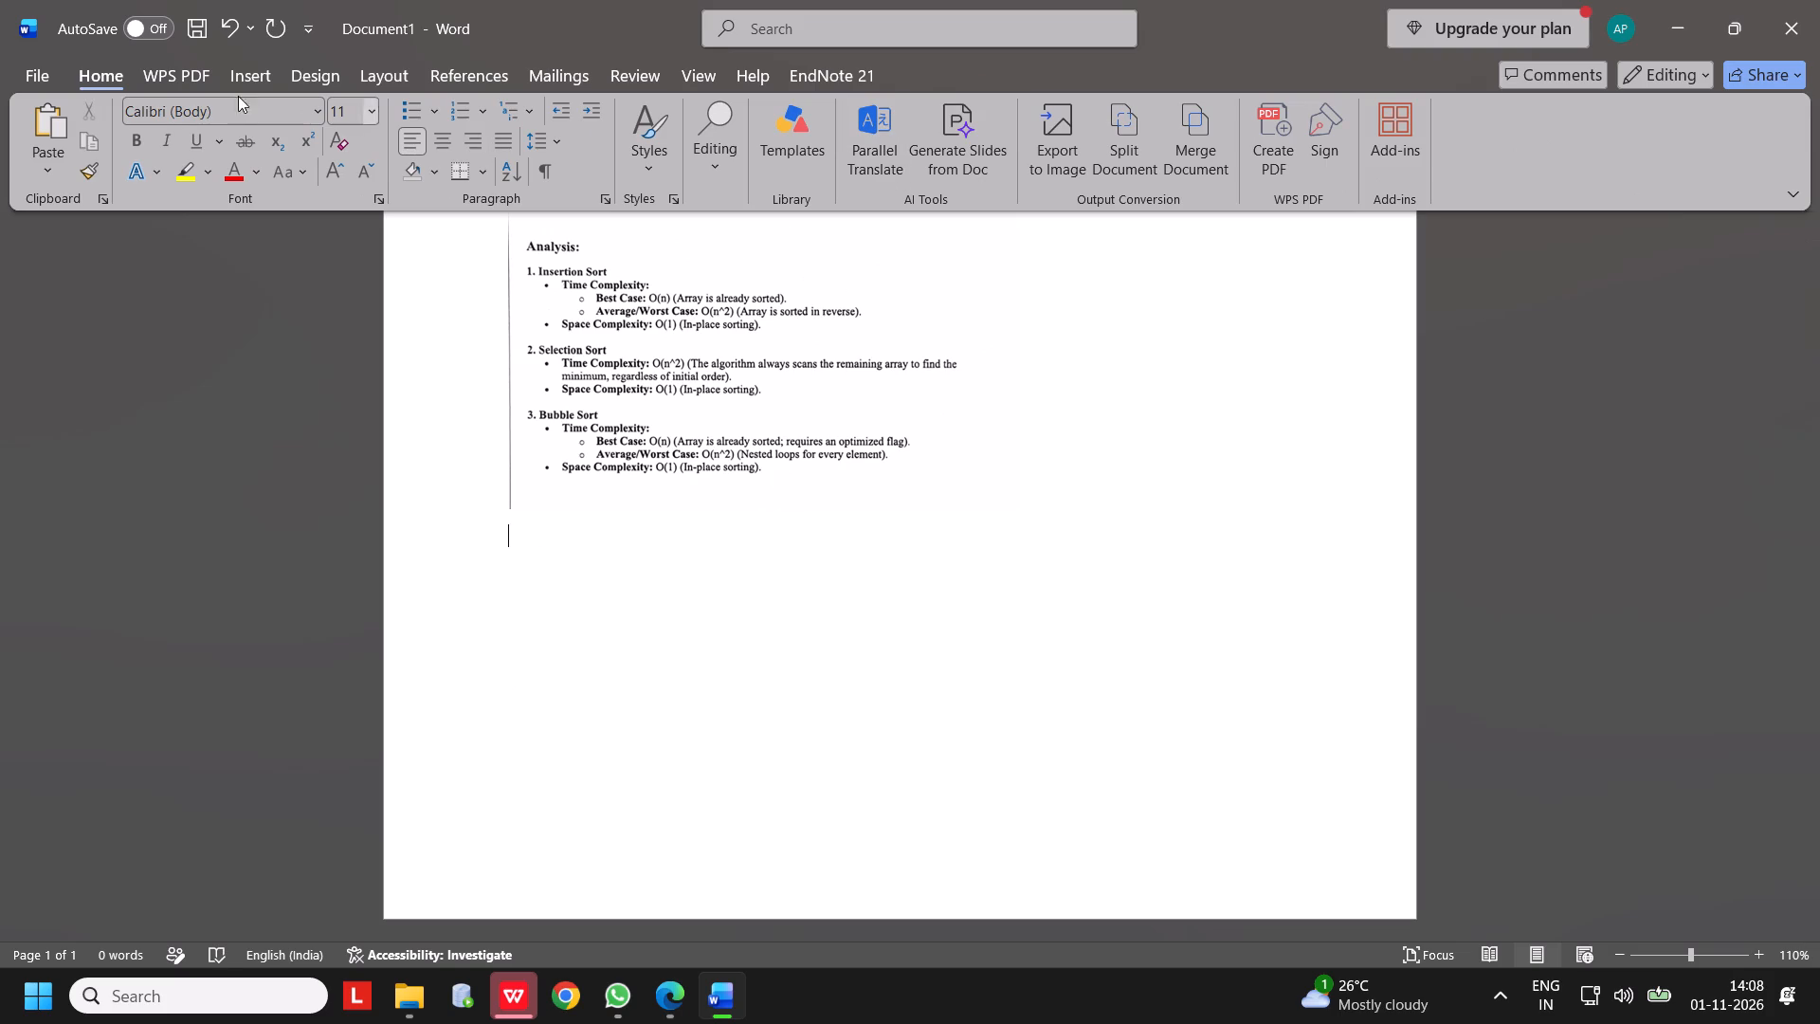
pyautogui.click(262, 64)
pyautogui.click(259, 126)
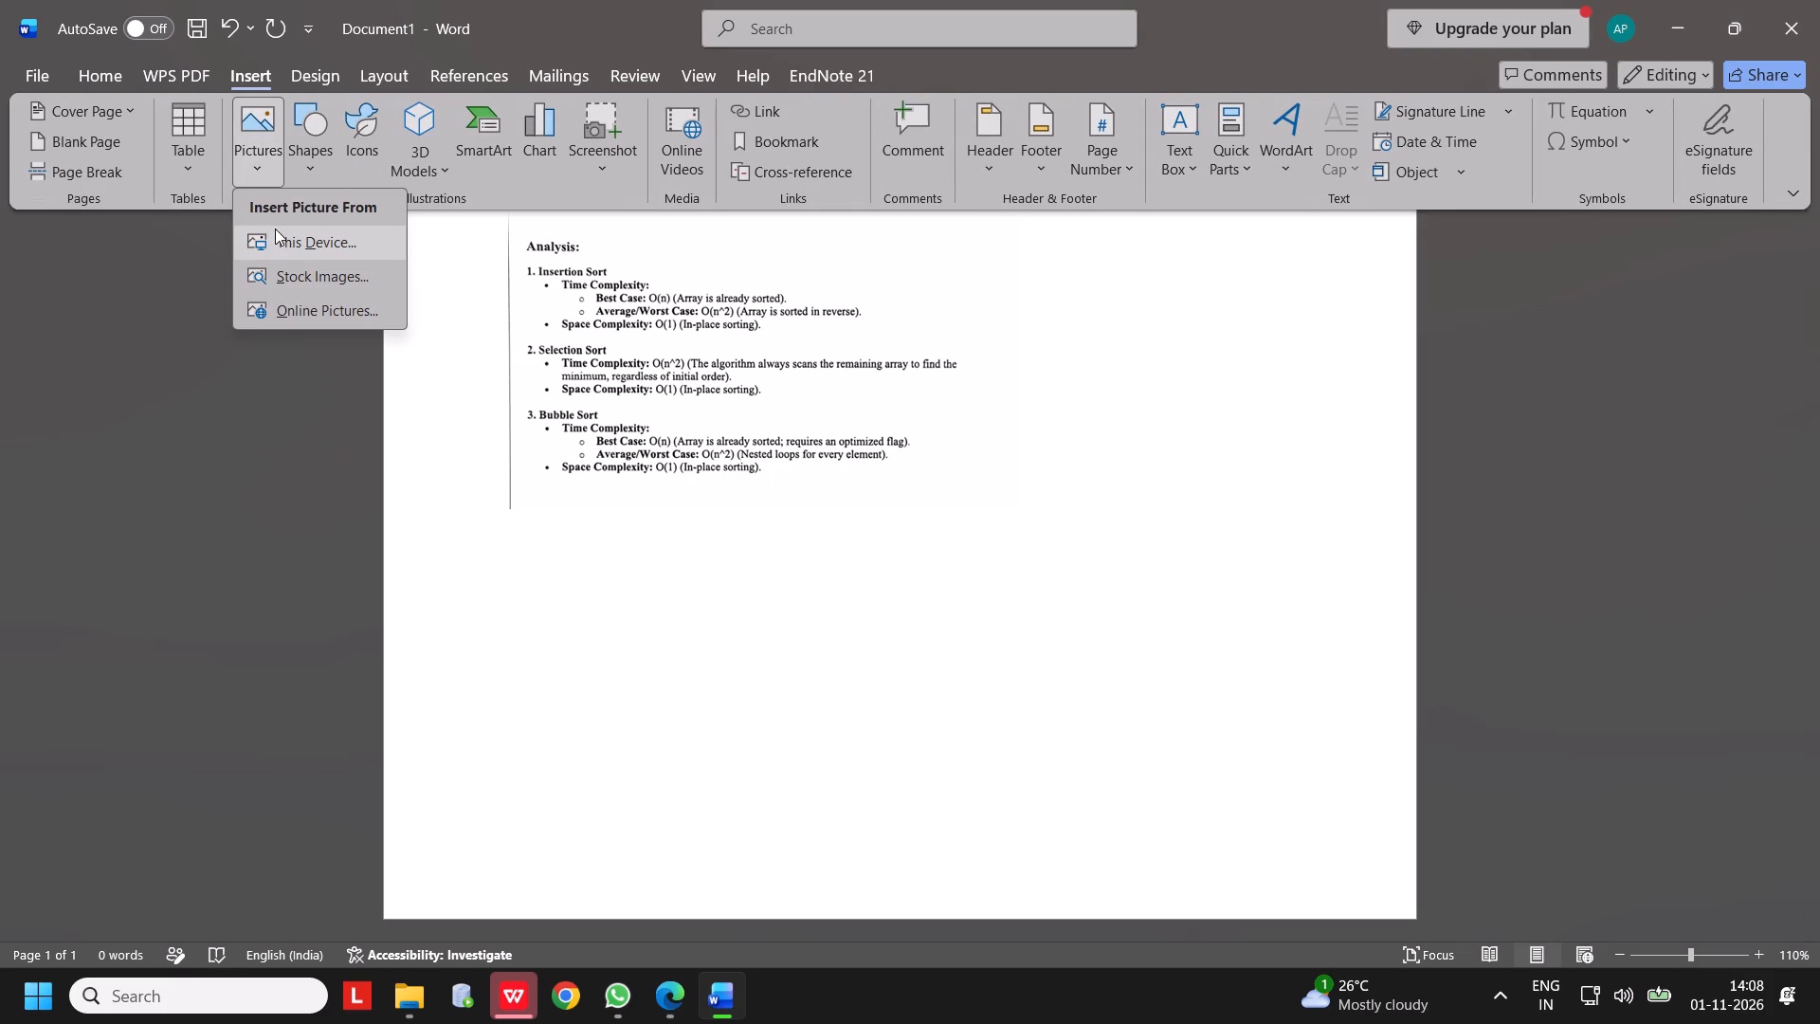
pyautogui.click(276, 236)
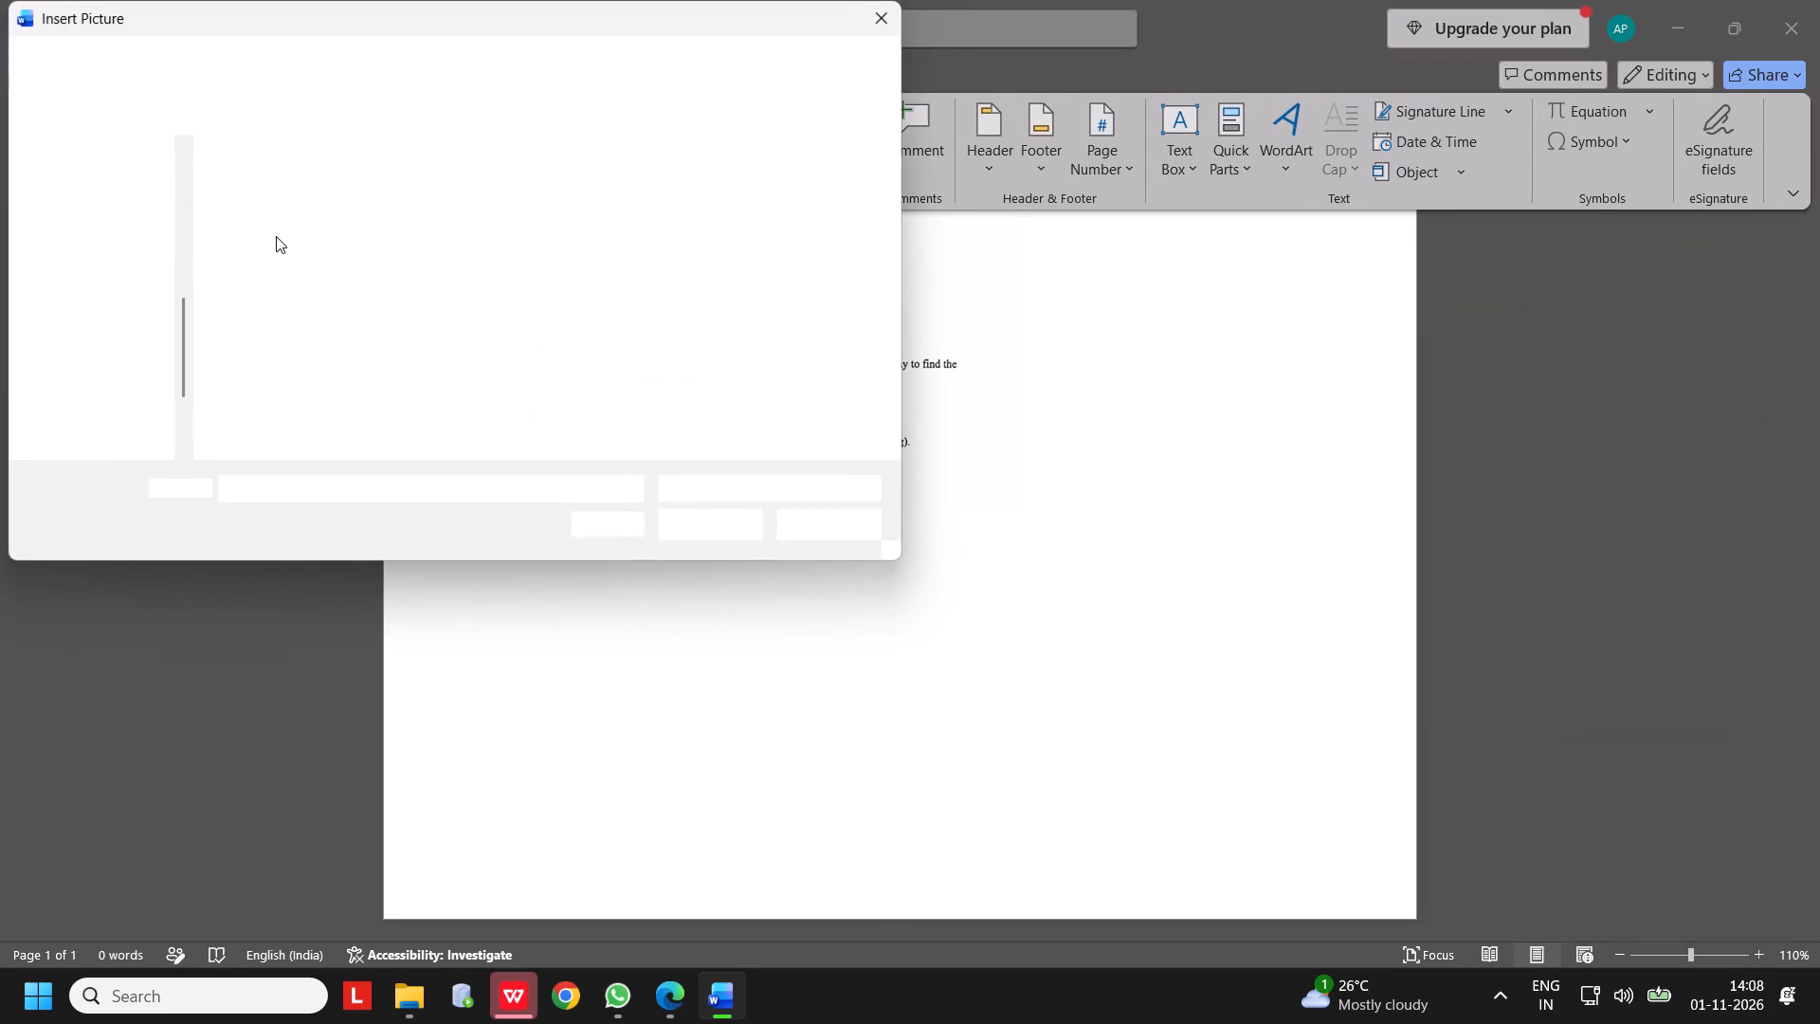
pyautogui.scroll(-1, 542, 346)
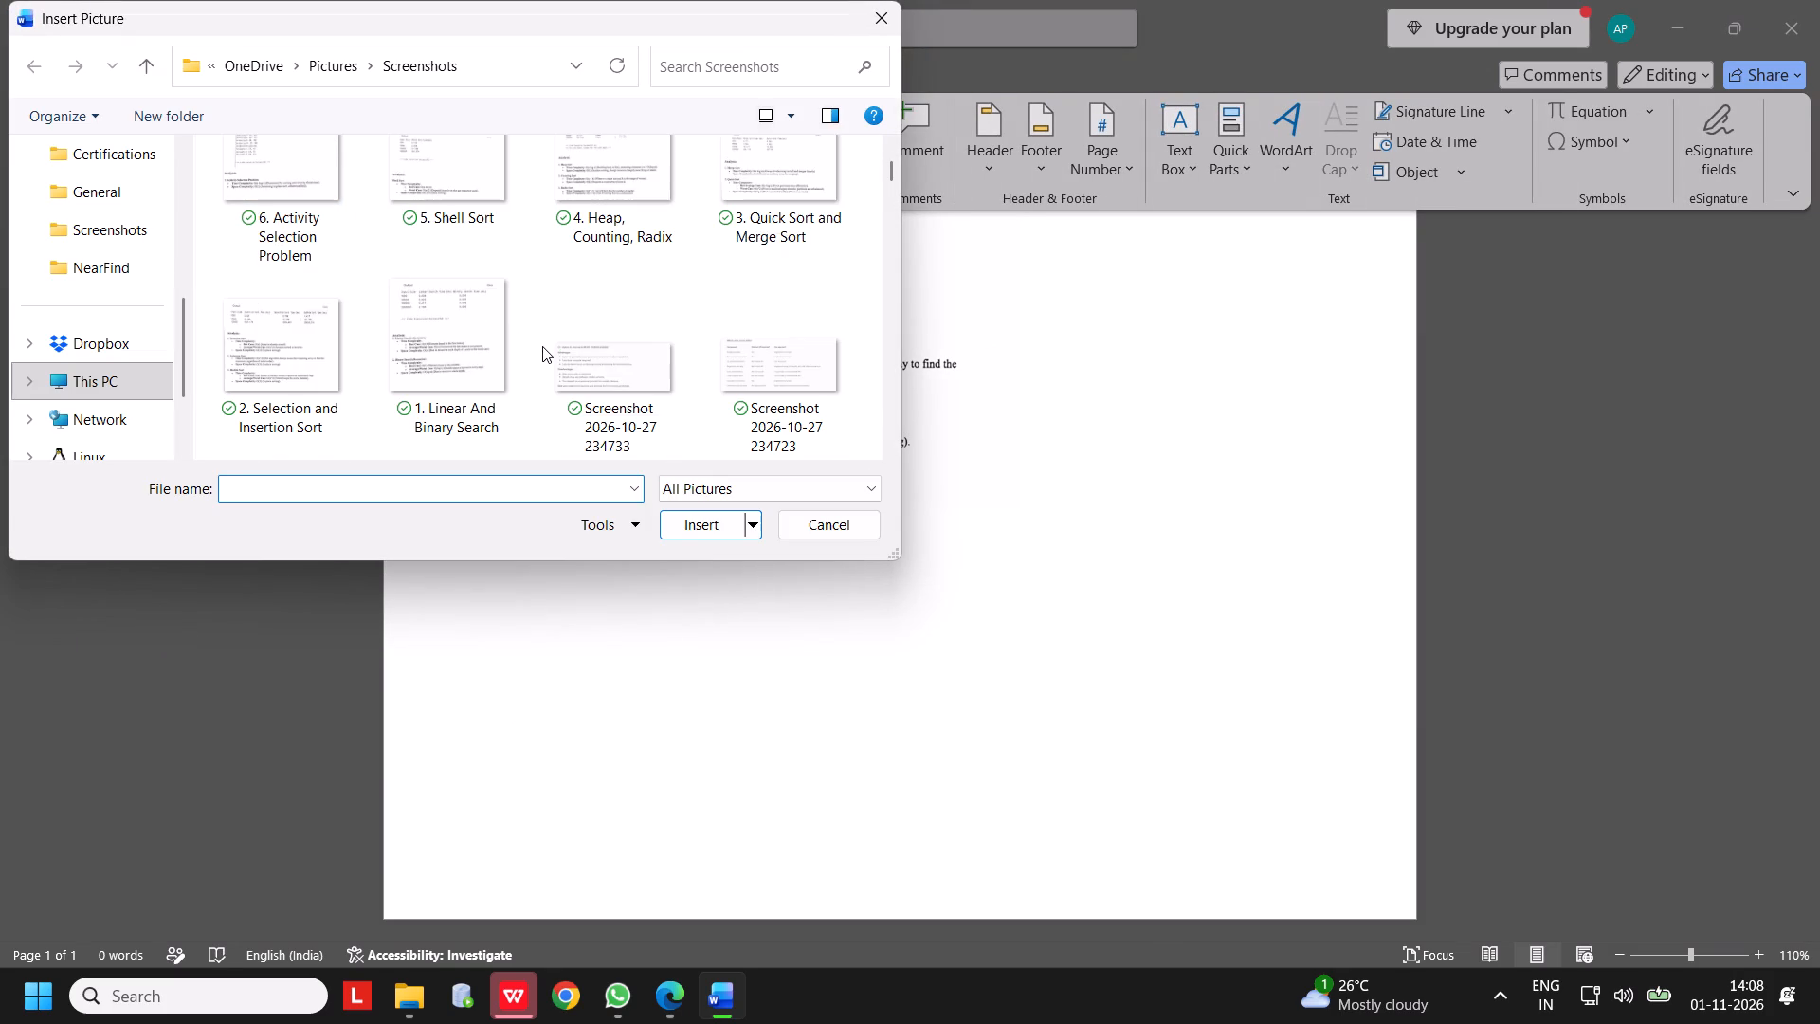
pyautogui.click(755, 234)
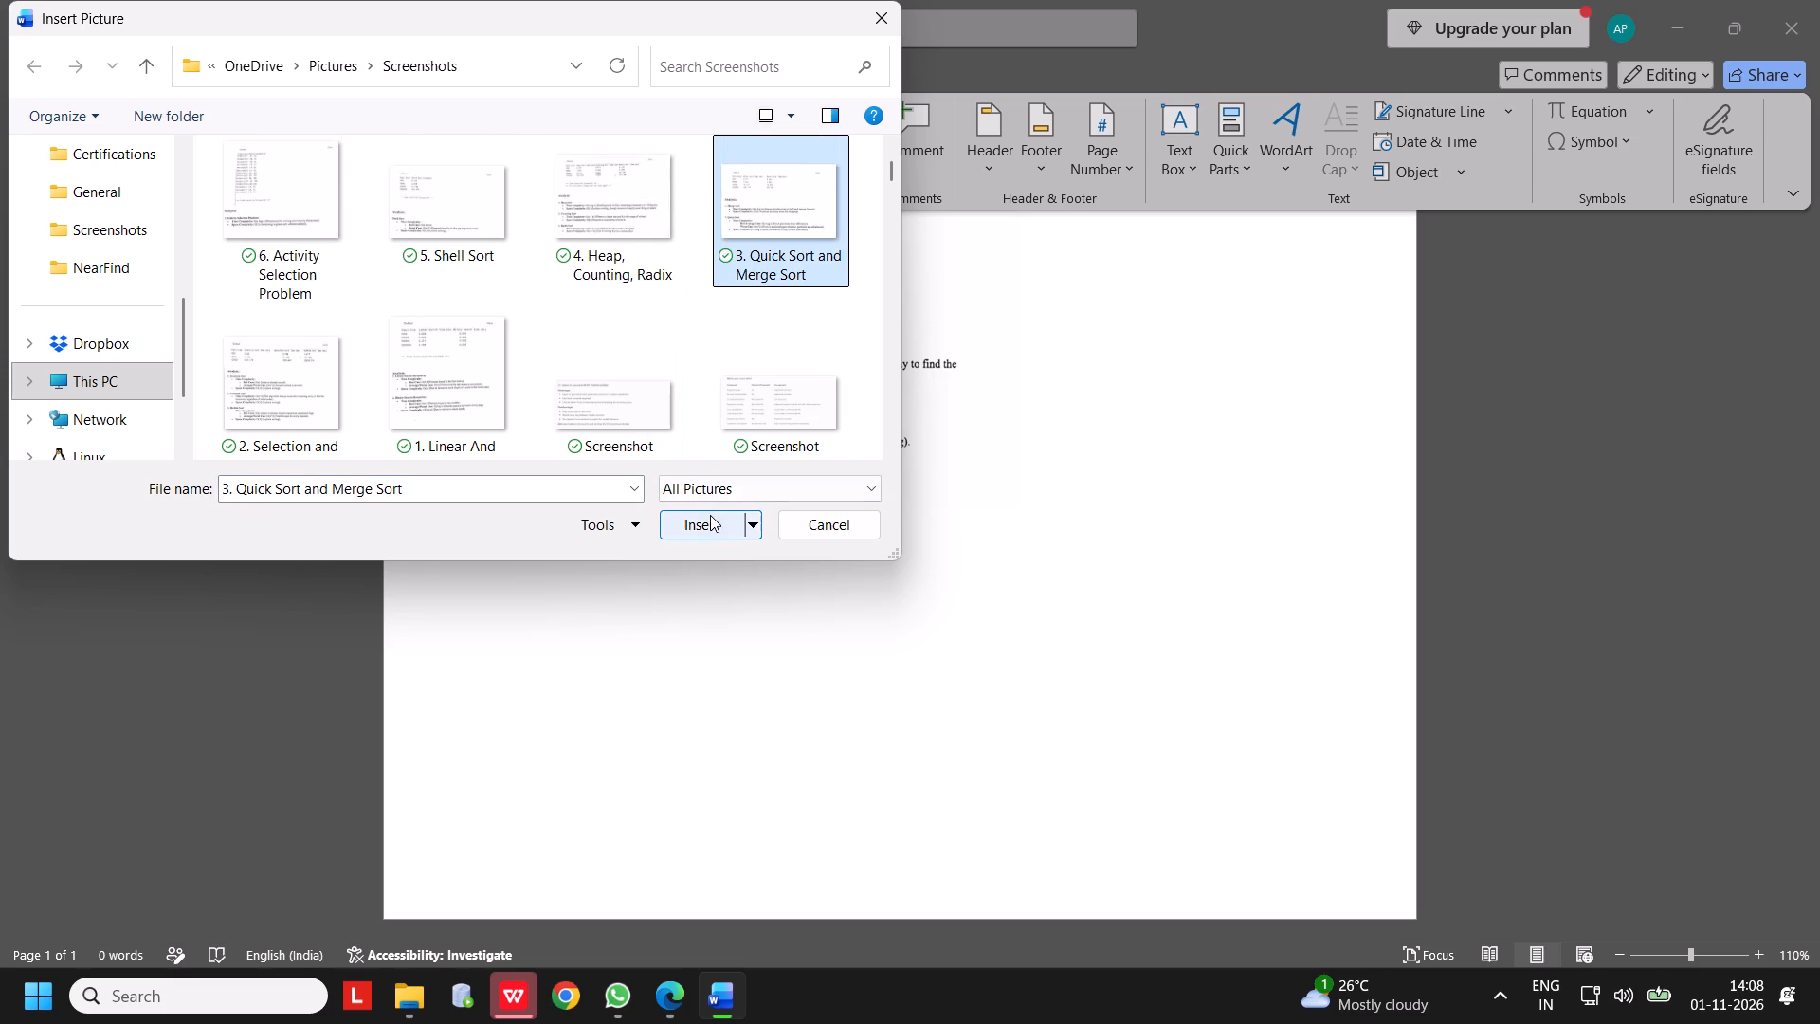
pyautogui.click(710, 515)
# Shrink the Quick Sort and Merge Sort picture on page 2 proportionally, making it slightly wider than the pictures on page 1.
pyautogui.hscroll(1, 714, 613)
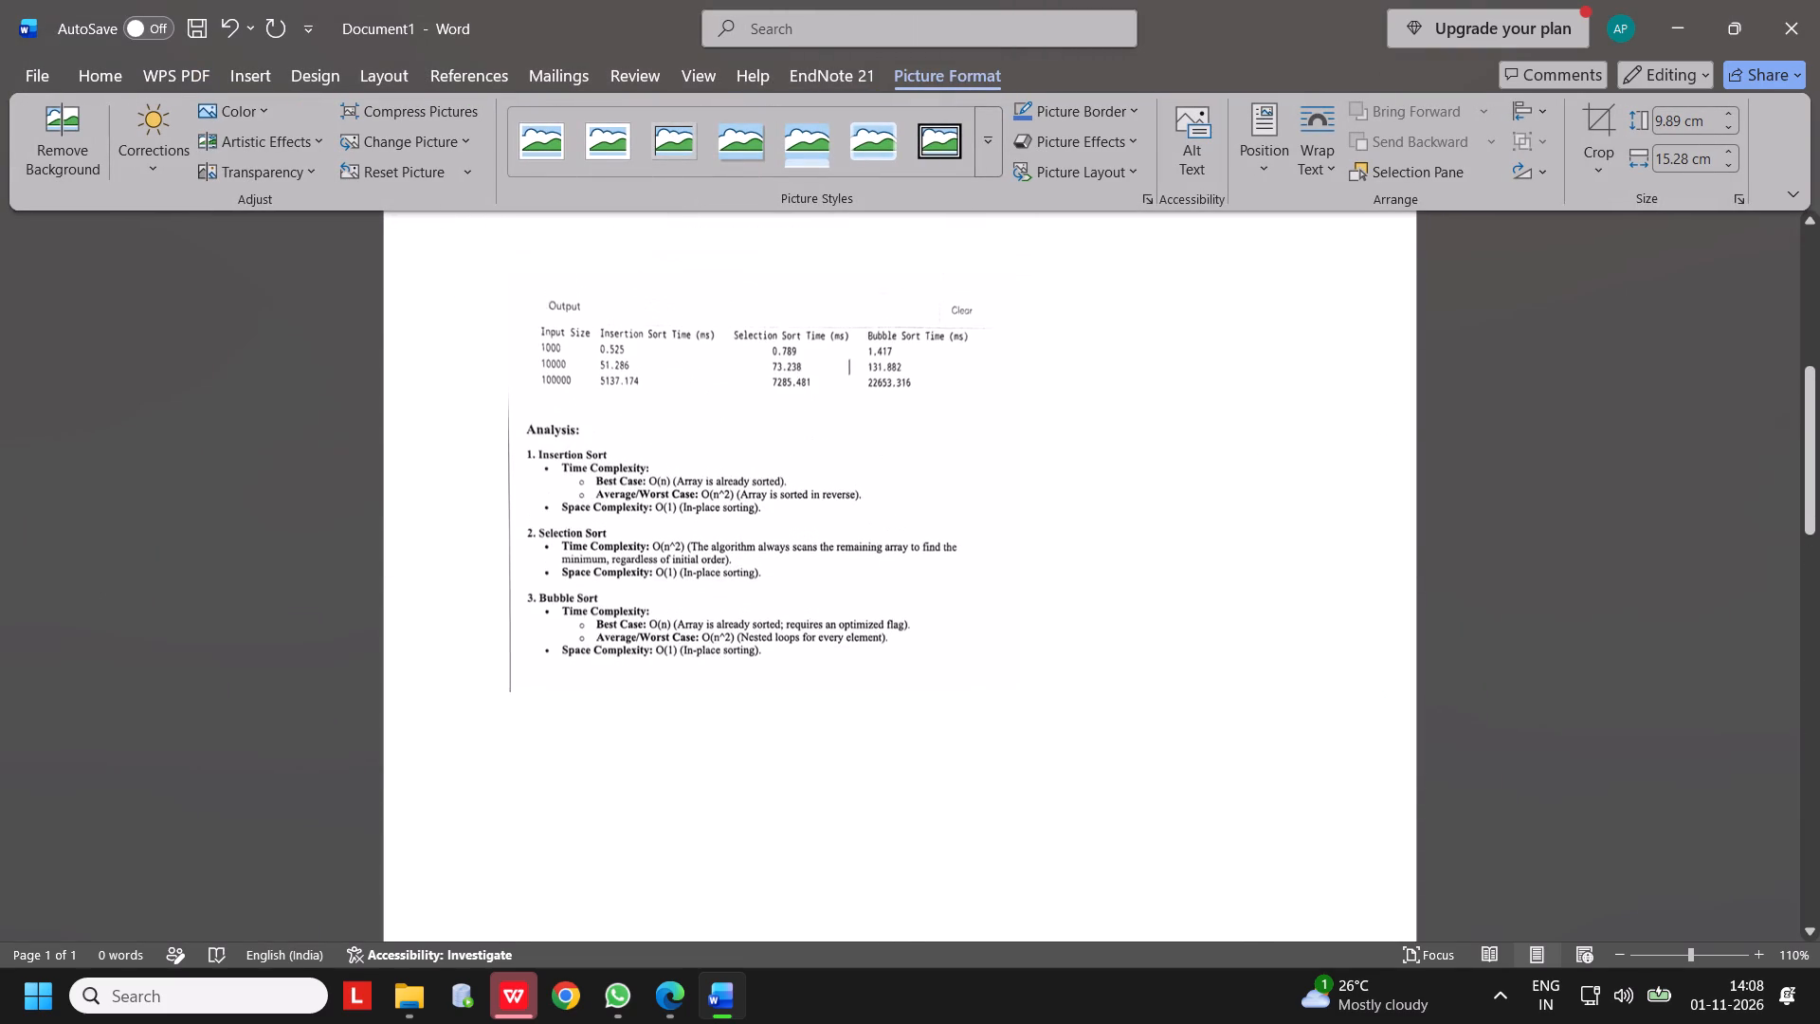
pyautogui.hscroll(1, 714, 613)
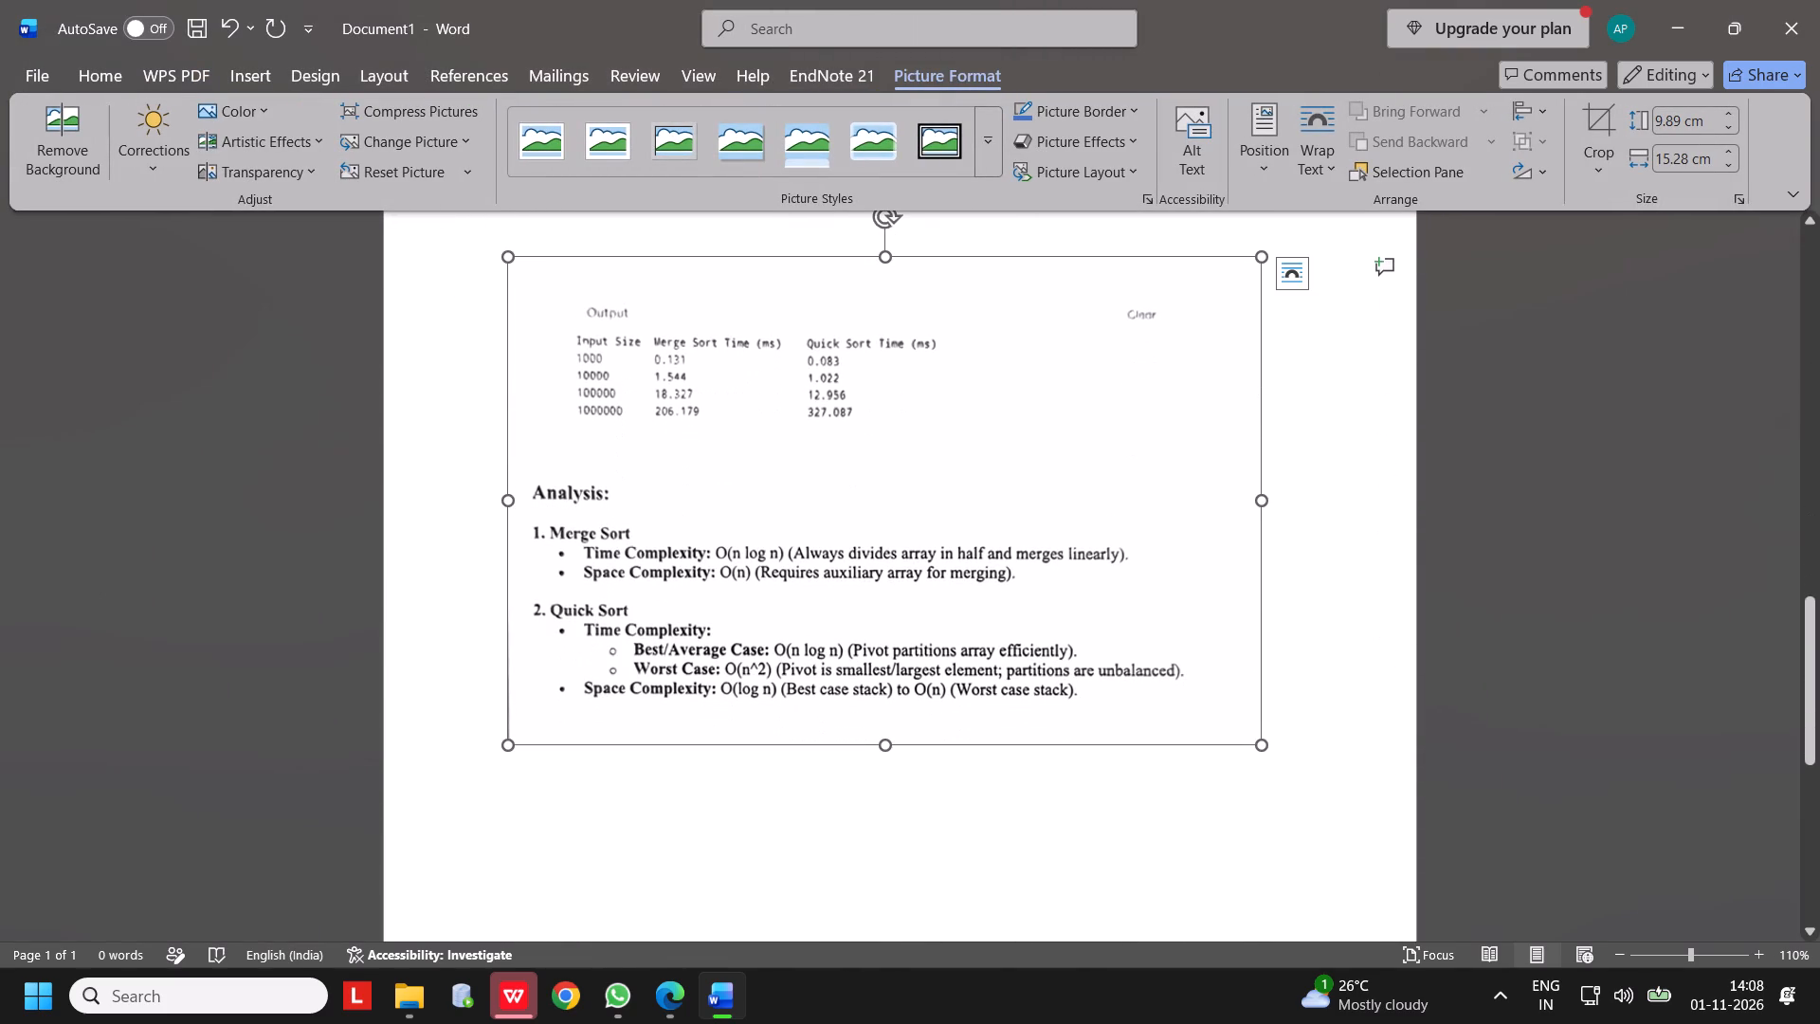
pyautogui.click(1266, 747)
pyautogui.moveTo(1266, 747); pyautogui.dragTo(1183, 663)
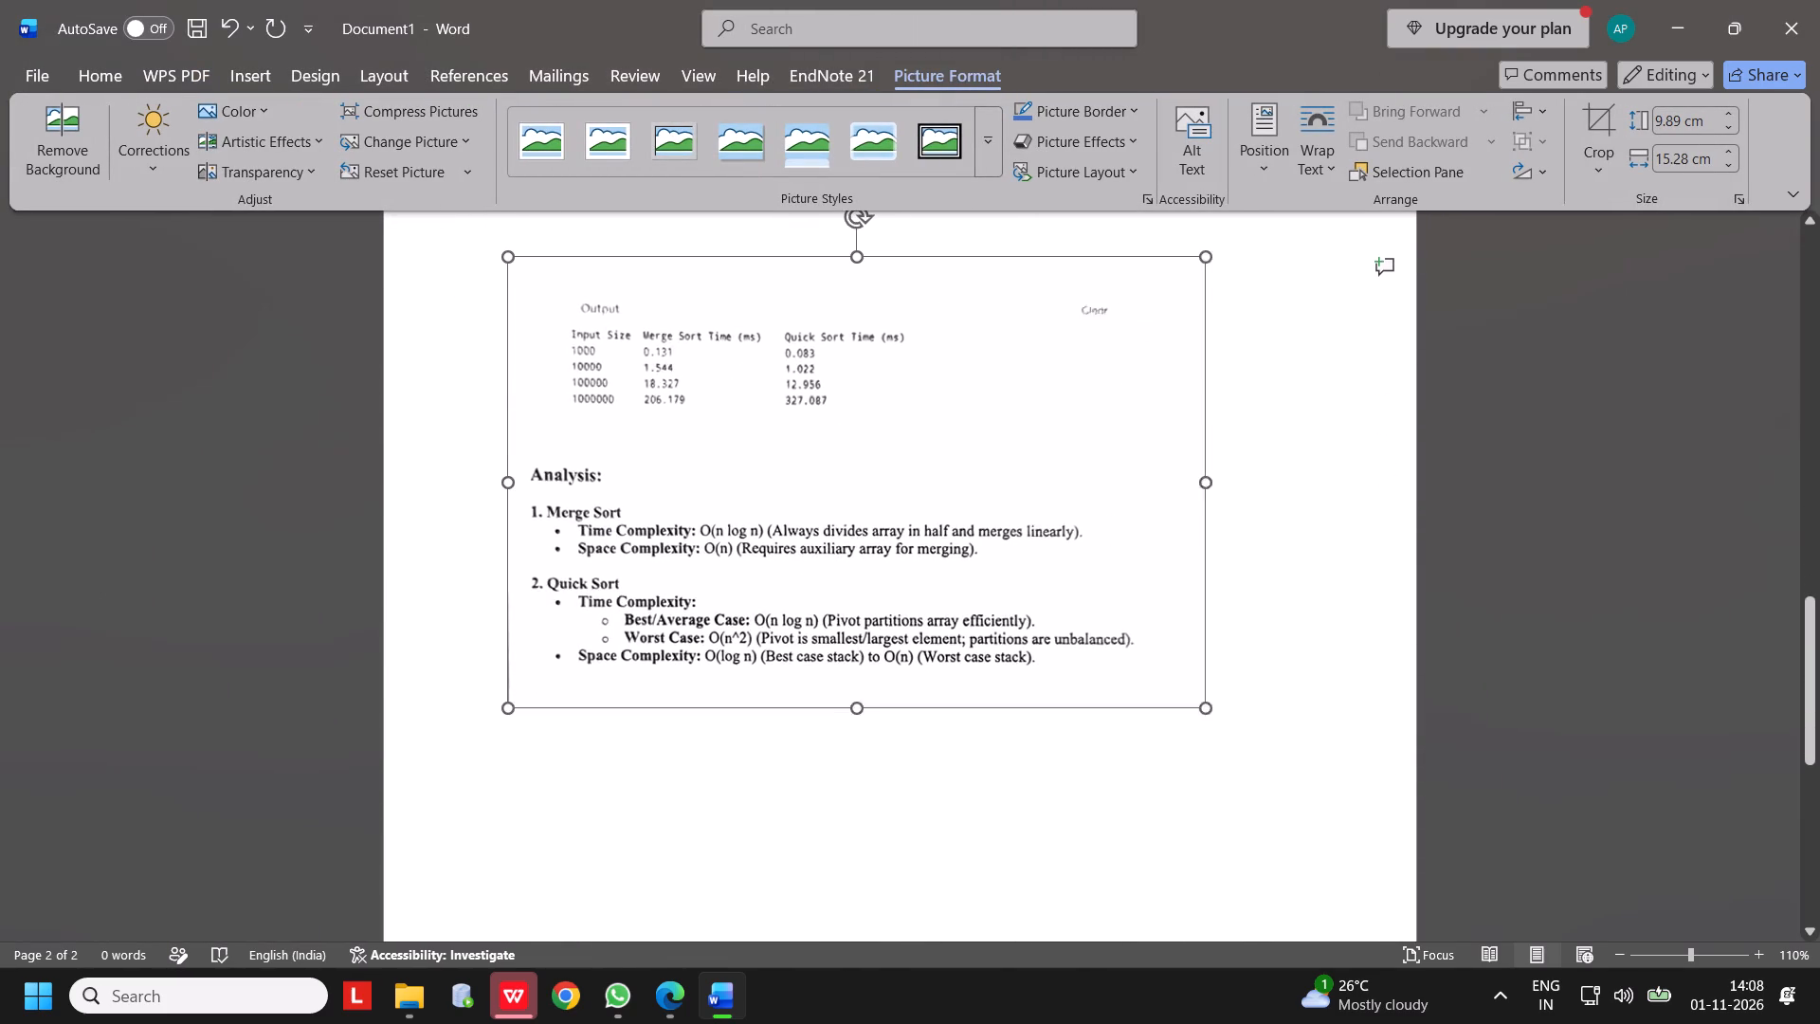
pyautogui.moveTo(1183, 663); pyautogui.dragTo(1077, 576)
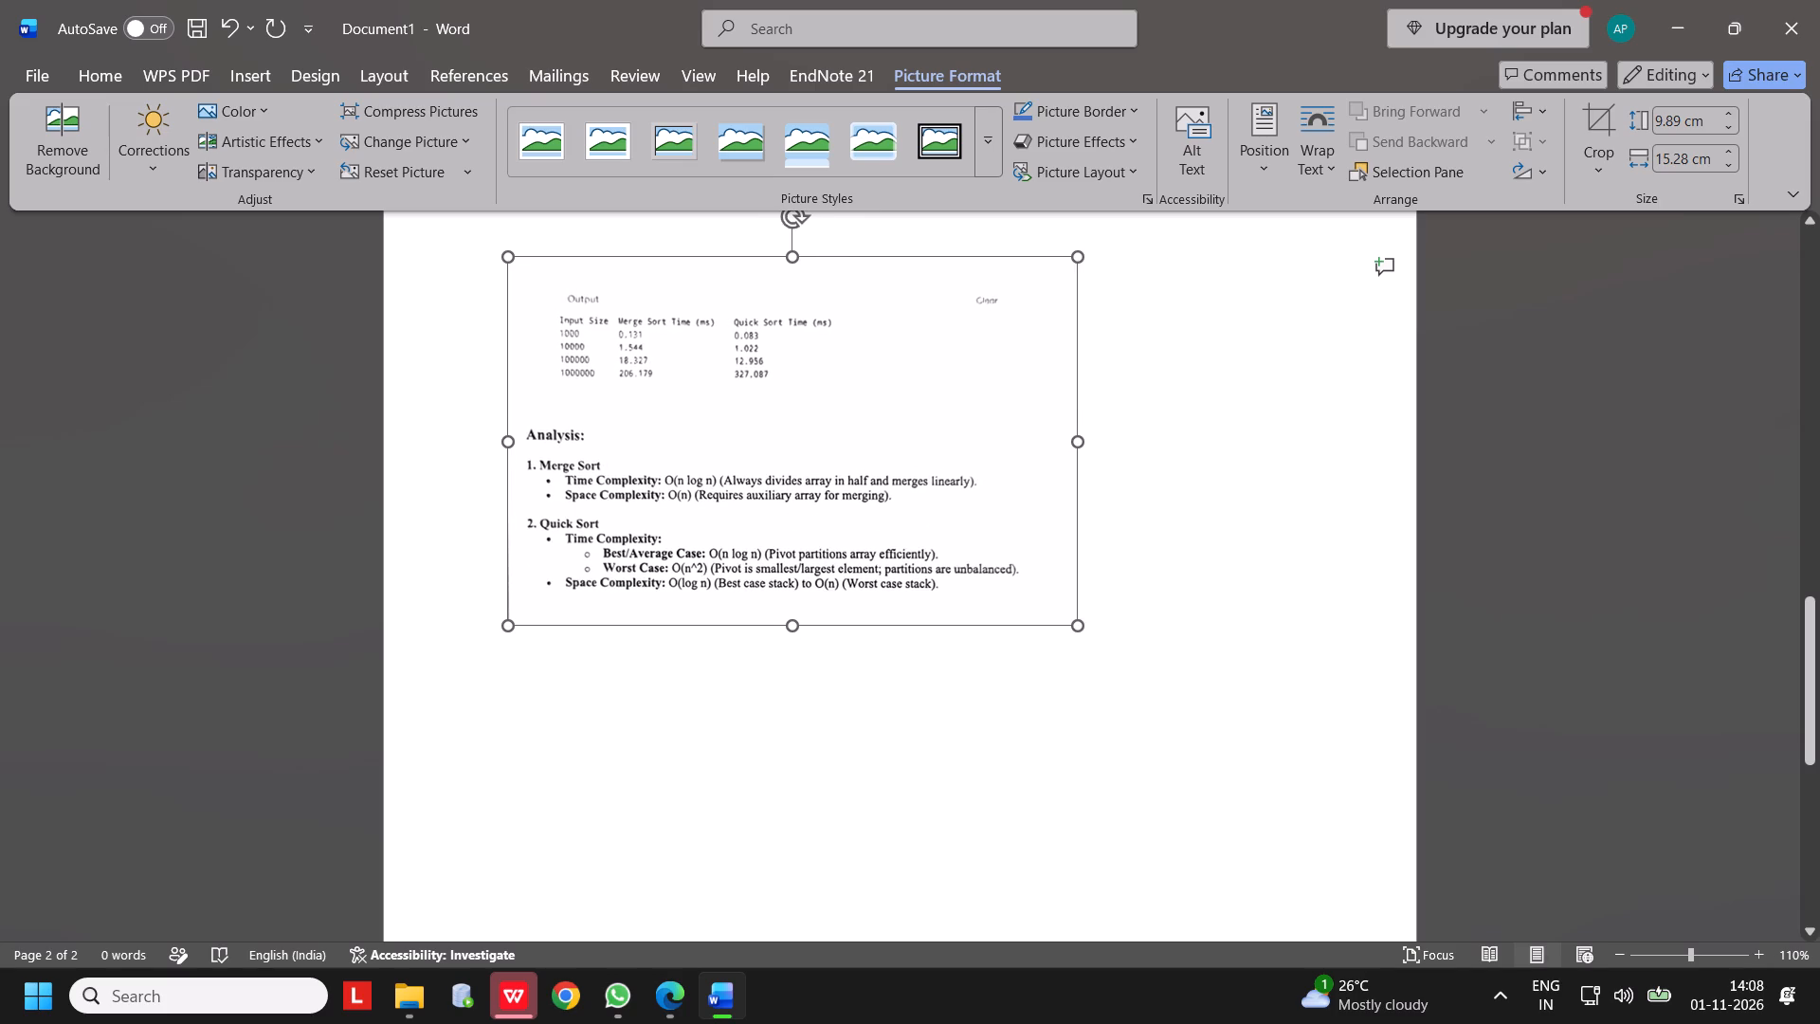
pyautogui.moveTo(1077, 576); pyautogui.dragTo(1078, 576)
pyautogui.click(1205, 559)
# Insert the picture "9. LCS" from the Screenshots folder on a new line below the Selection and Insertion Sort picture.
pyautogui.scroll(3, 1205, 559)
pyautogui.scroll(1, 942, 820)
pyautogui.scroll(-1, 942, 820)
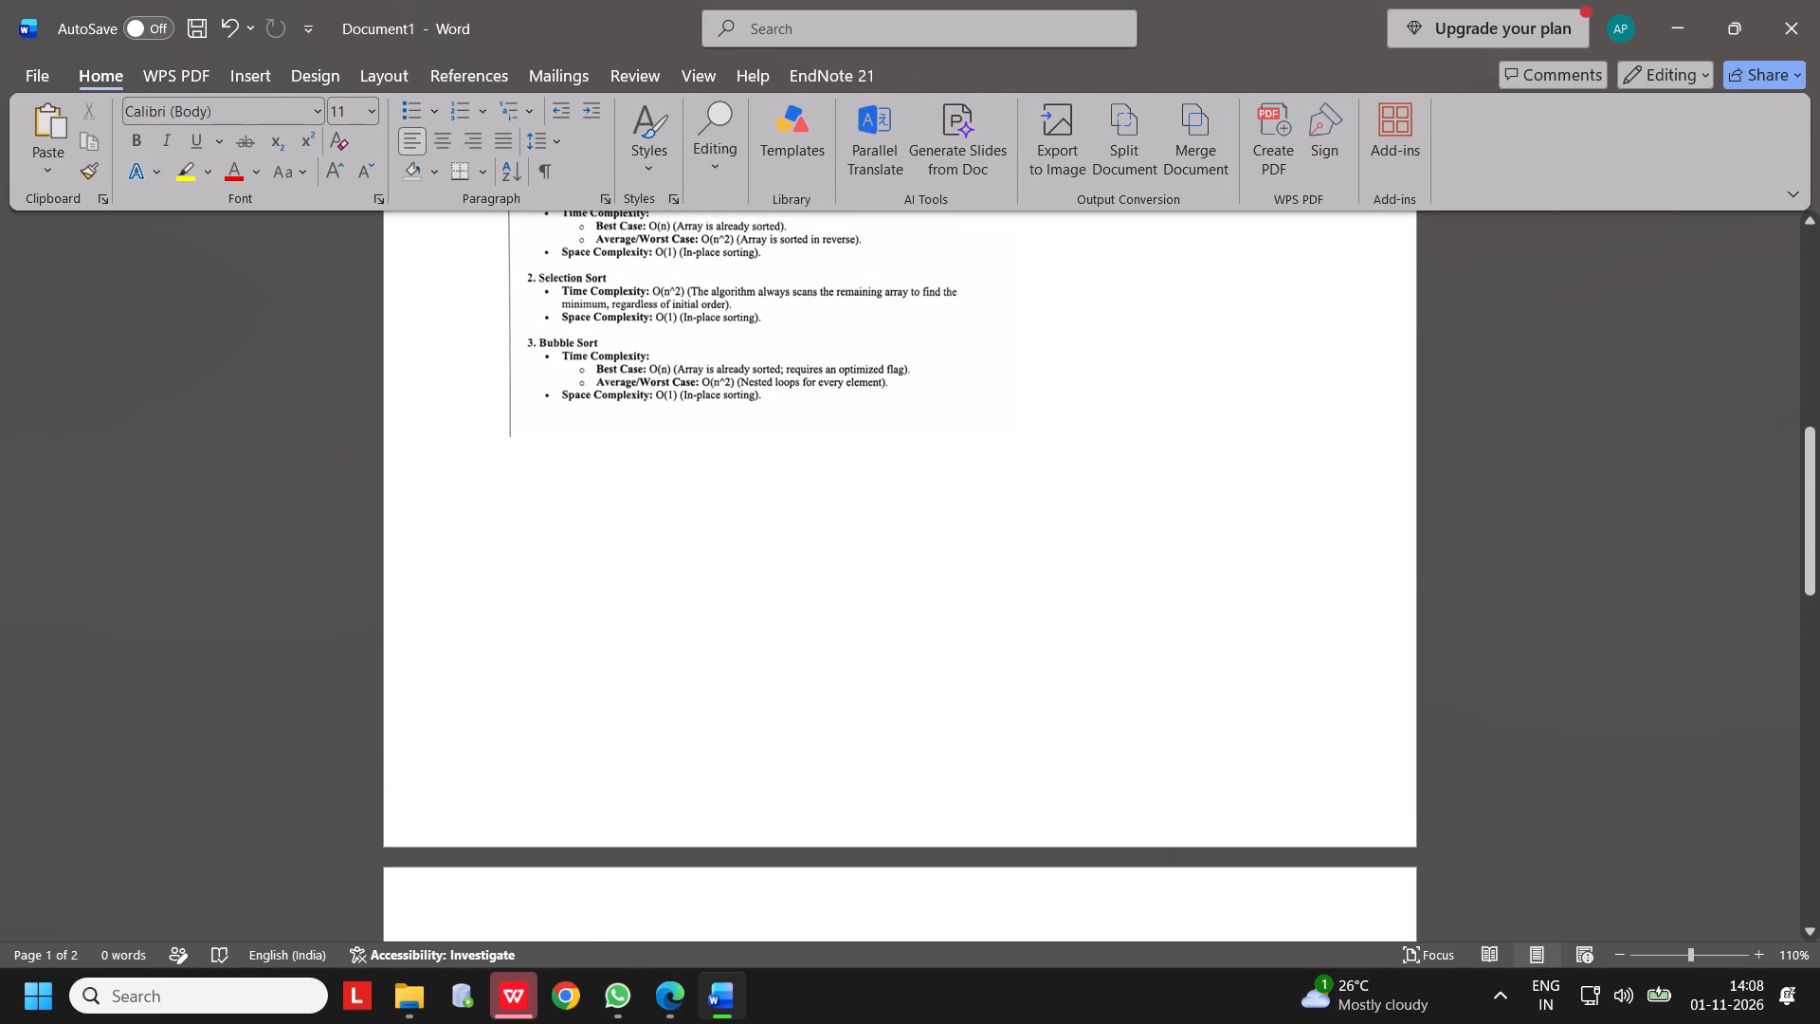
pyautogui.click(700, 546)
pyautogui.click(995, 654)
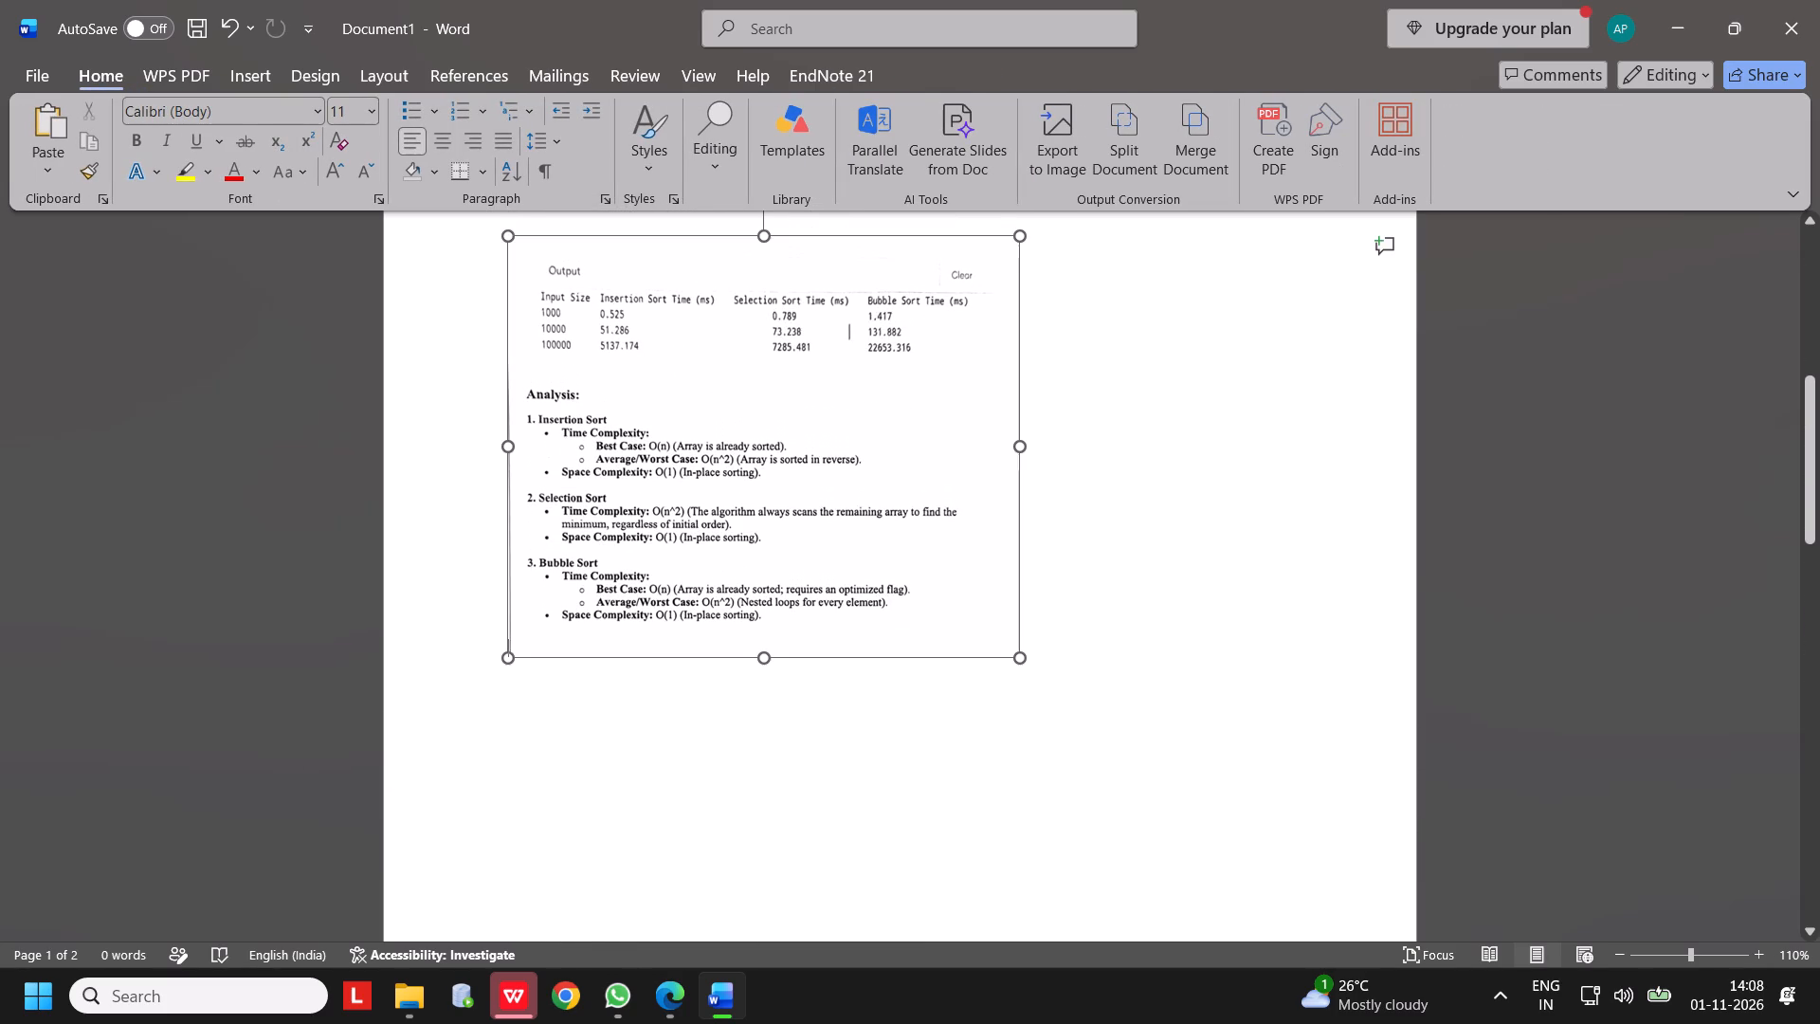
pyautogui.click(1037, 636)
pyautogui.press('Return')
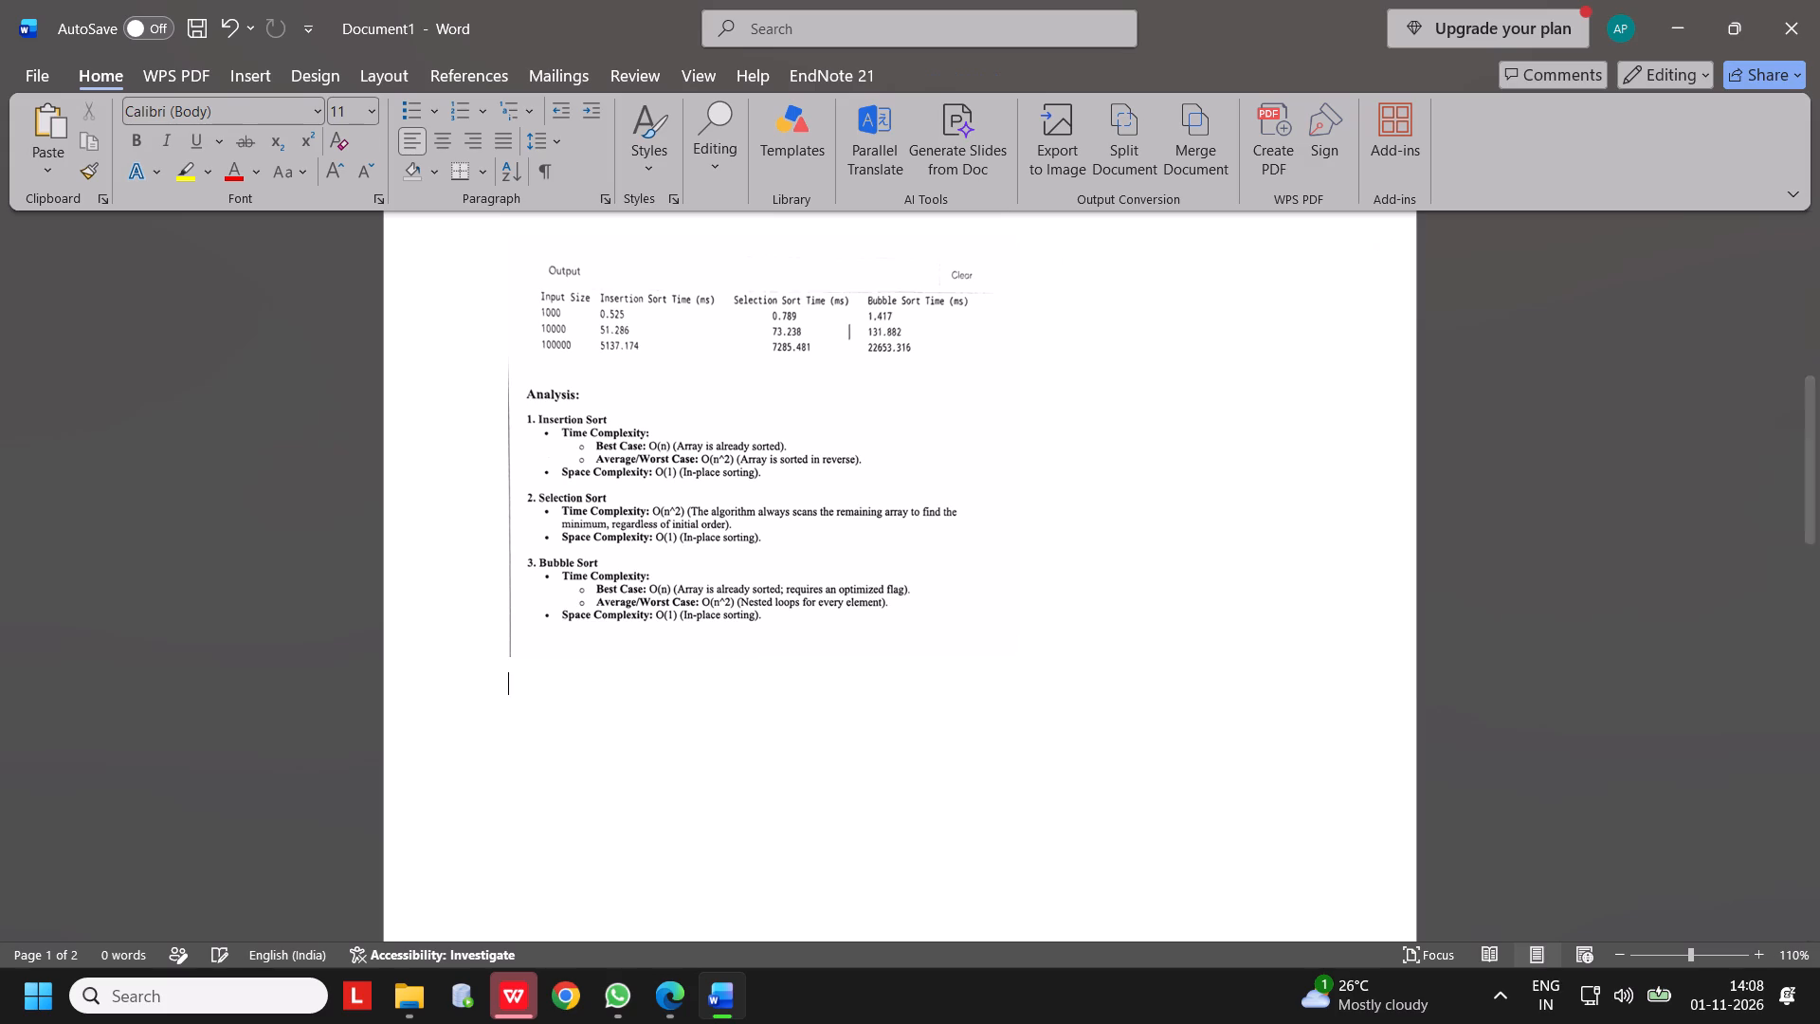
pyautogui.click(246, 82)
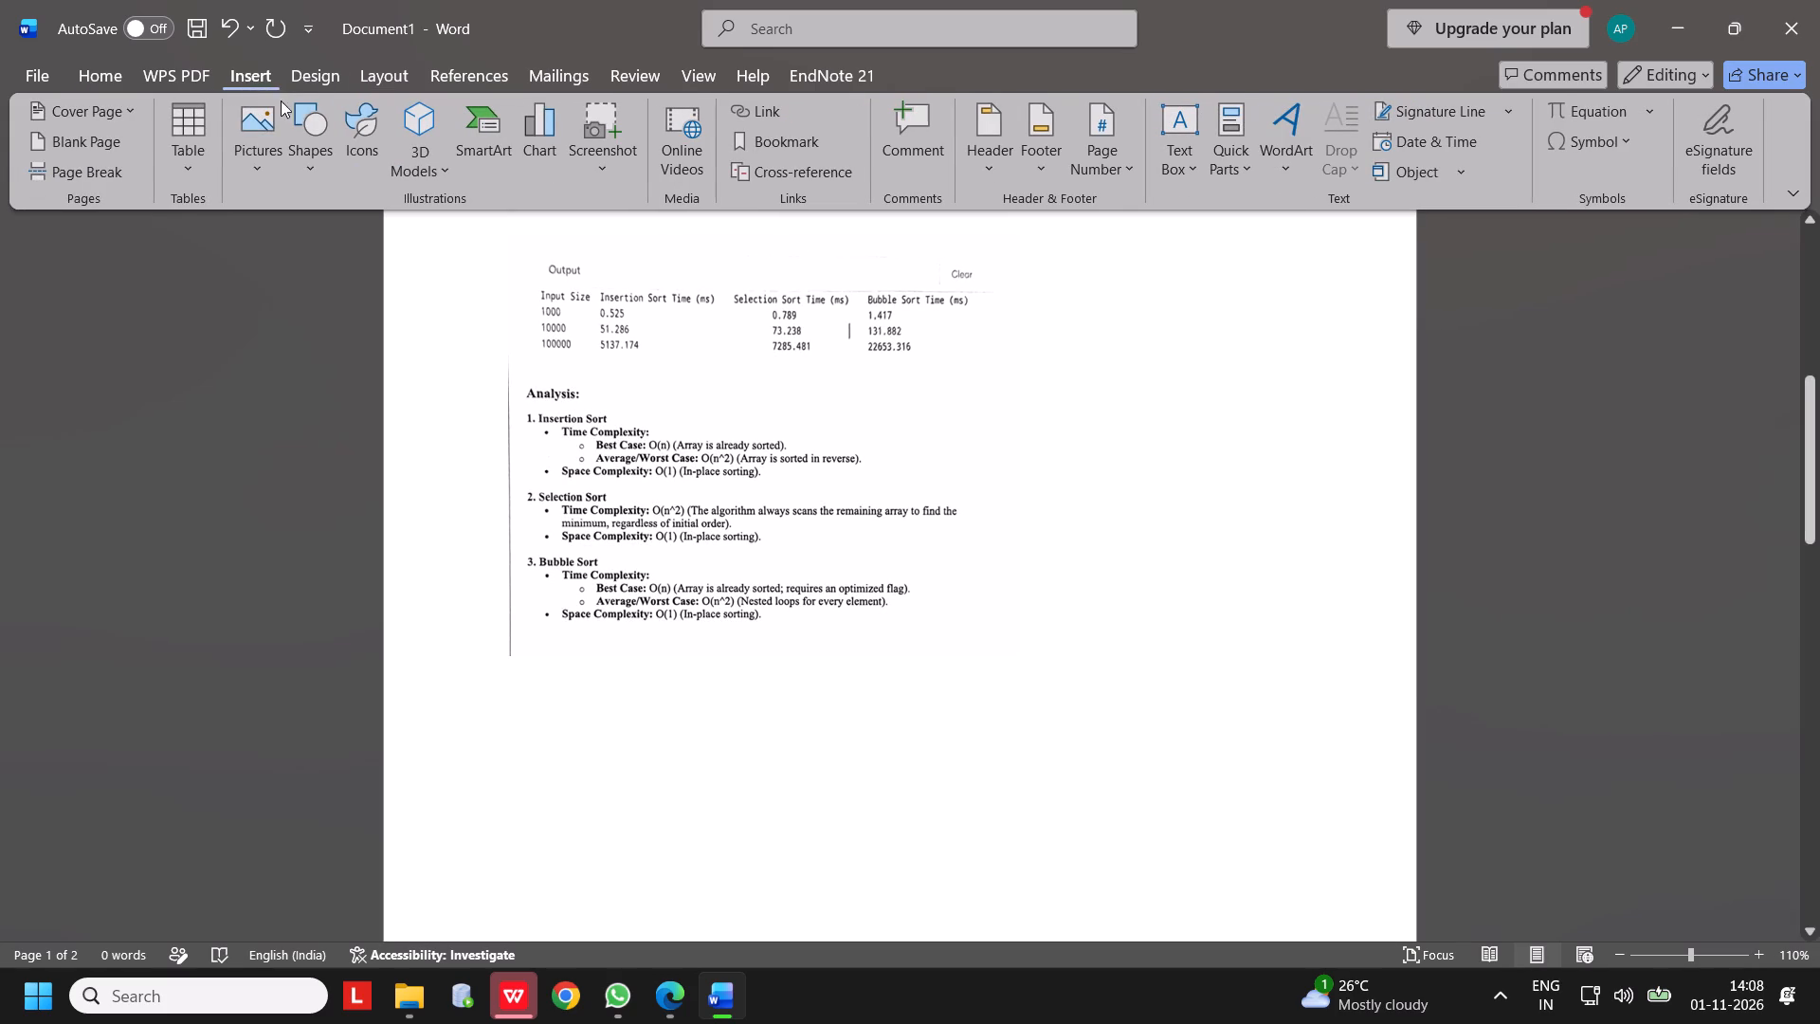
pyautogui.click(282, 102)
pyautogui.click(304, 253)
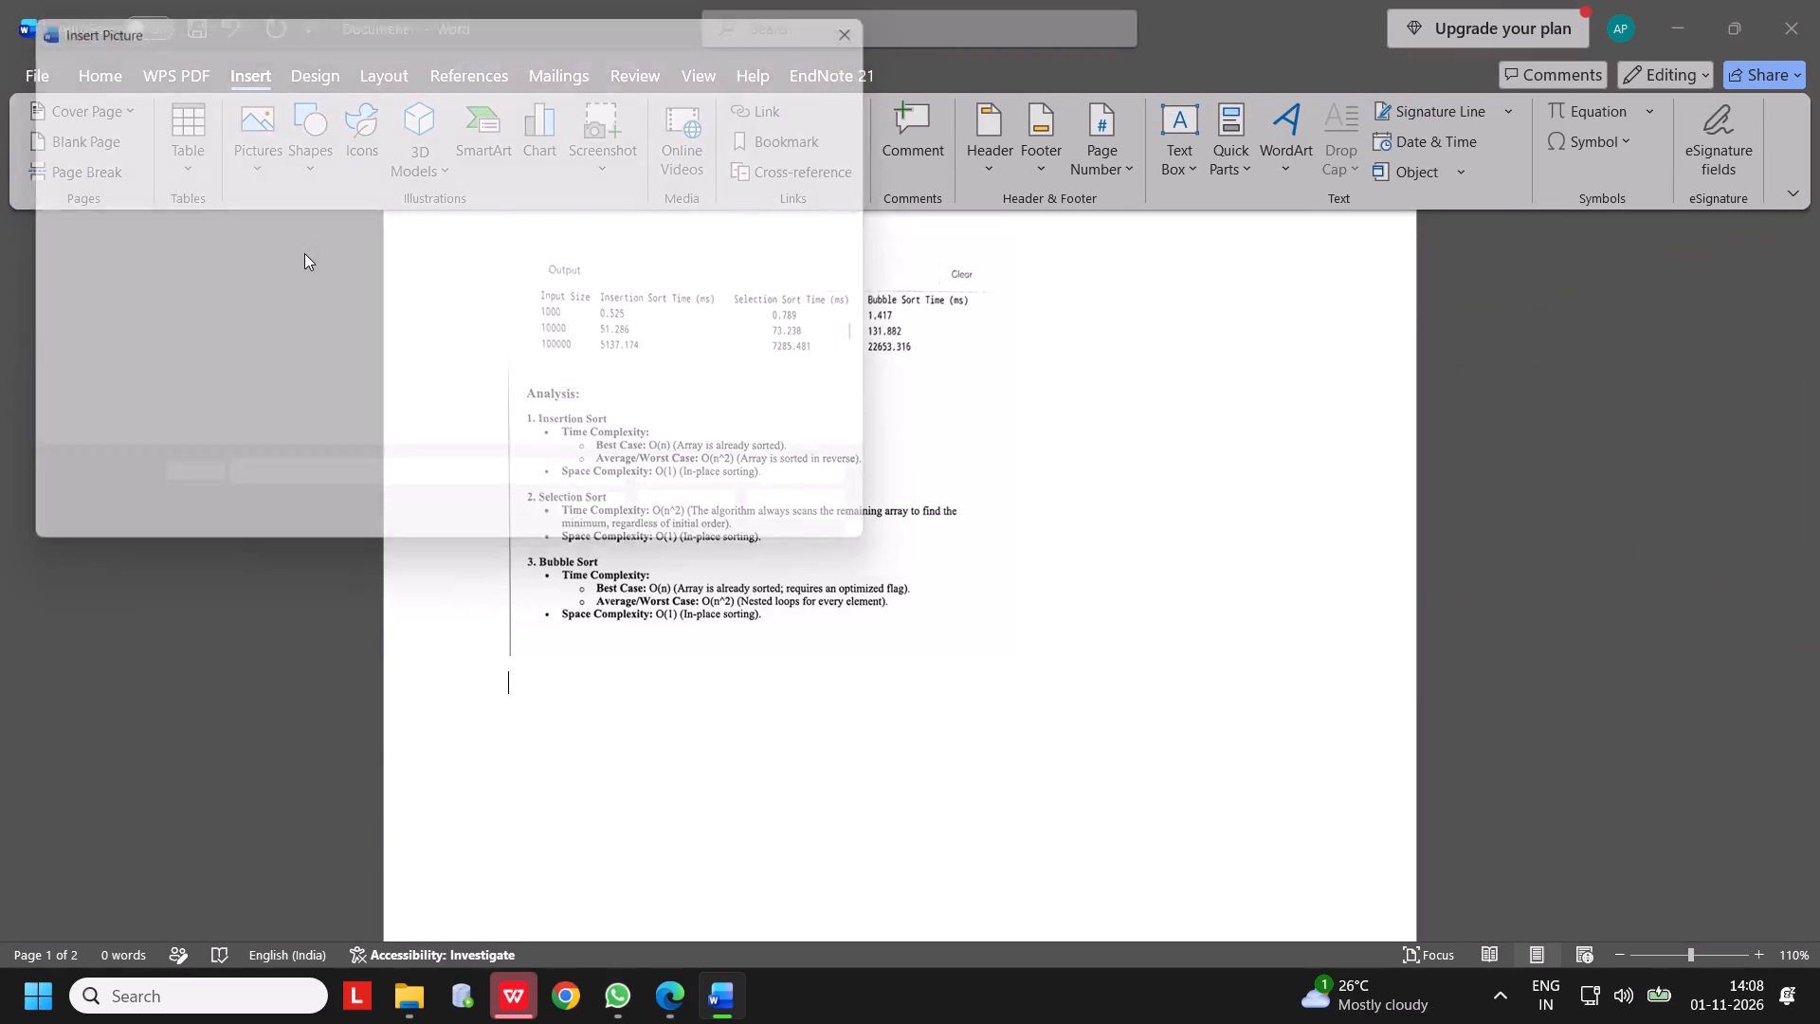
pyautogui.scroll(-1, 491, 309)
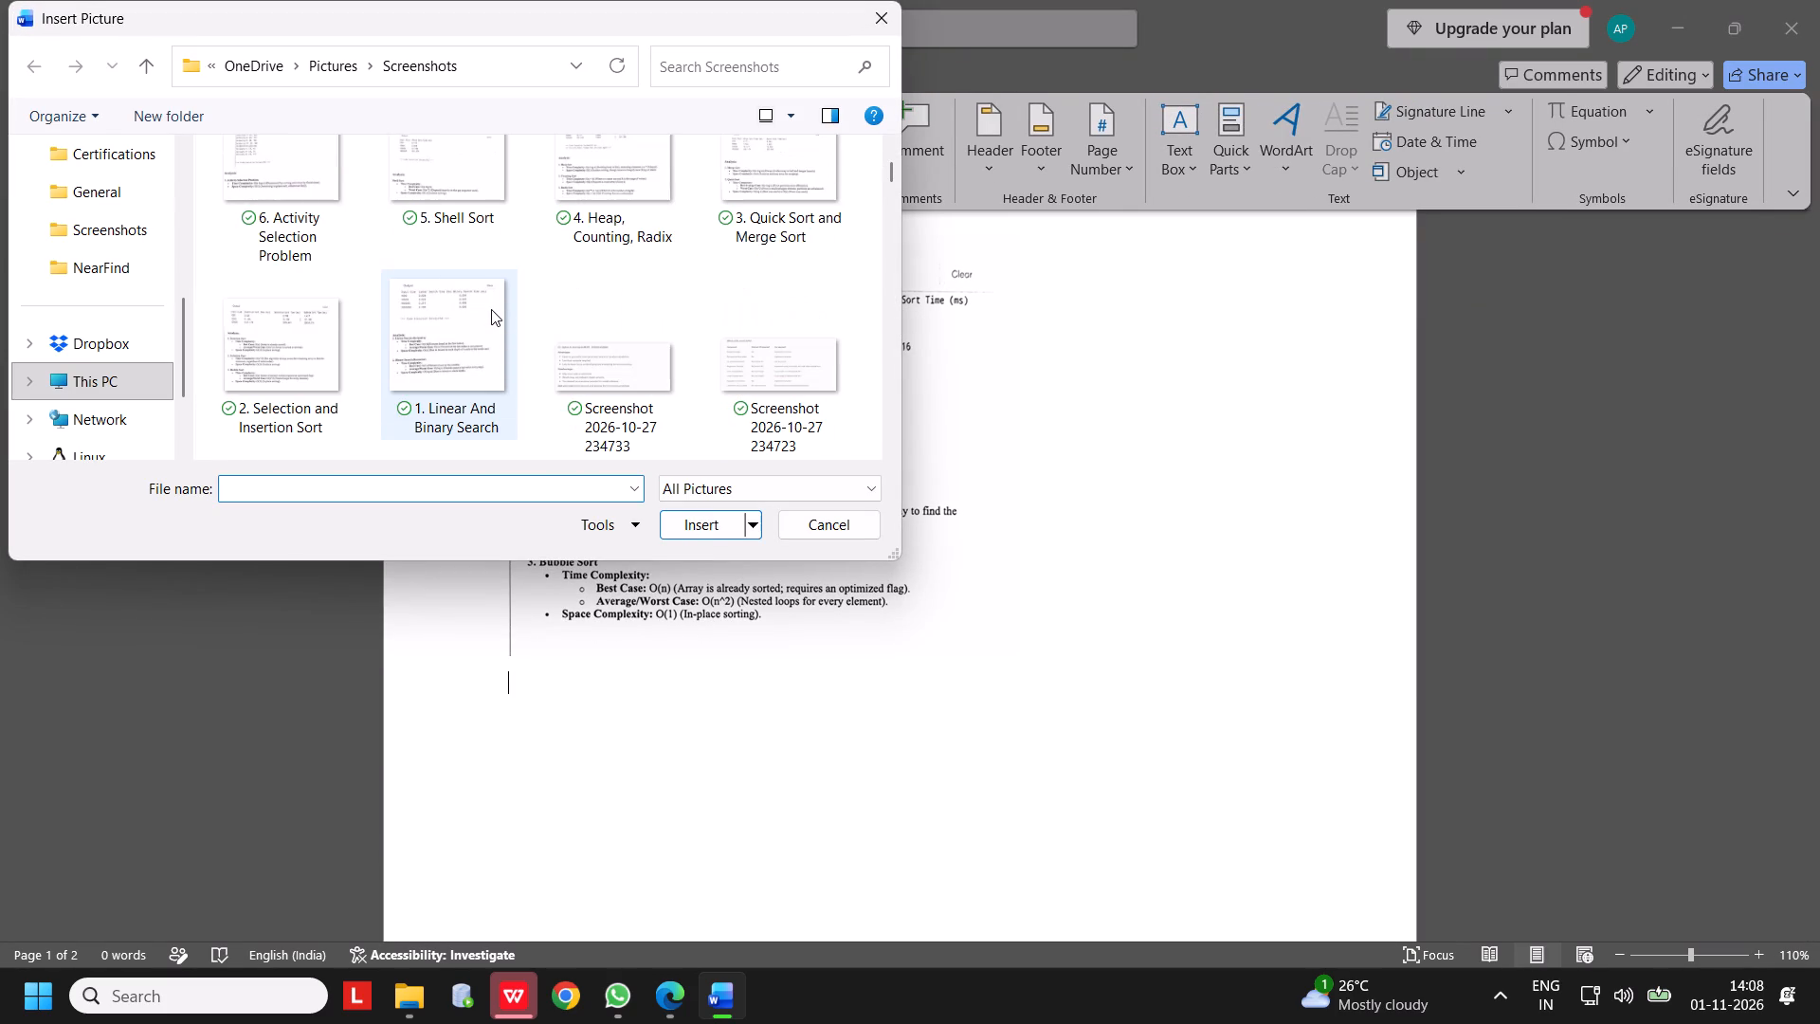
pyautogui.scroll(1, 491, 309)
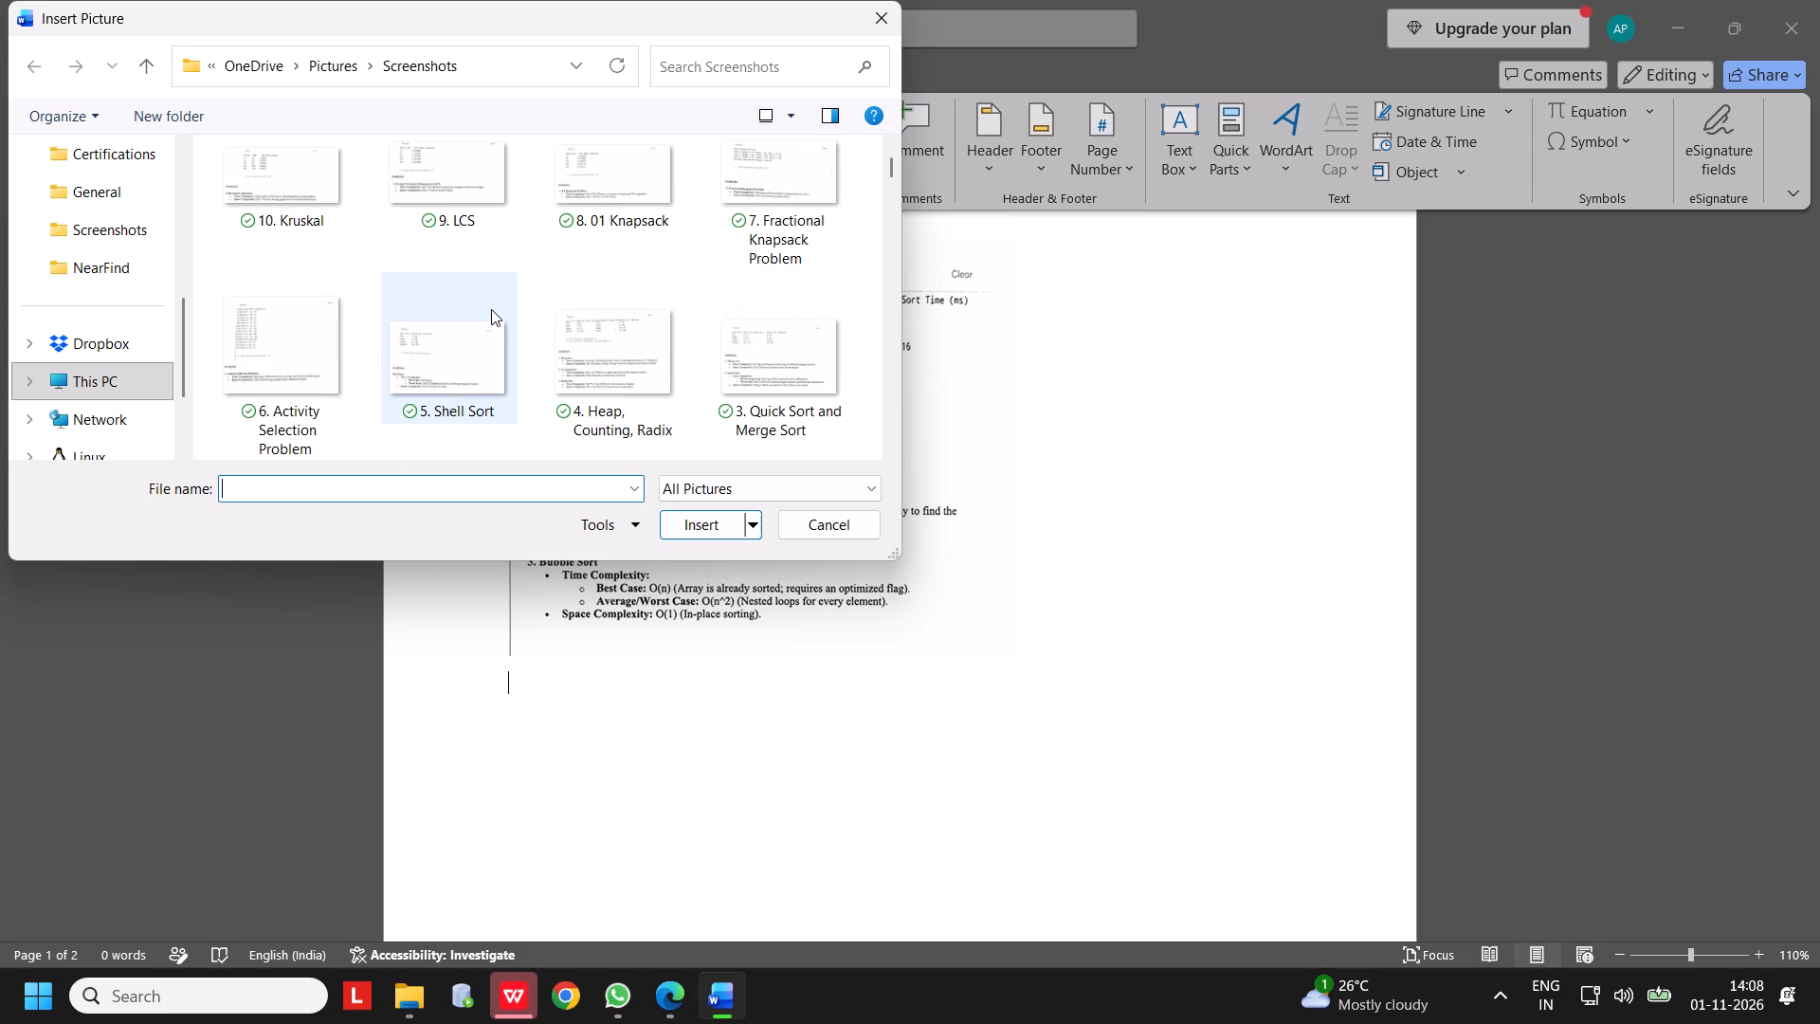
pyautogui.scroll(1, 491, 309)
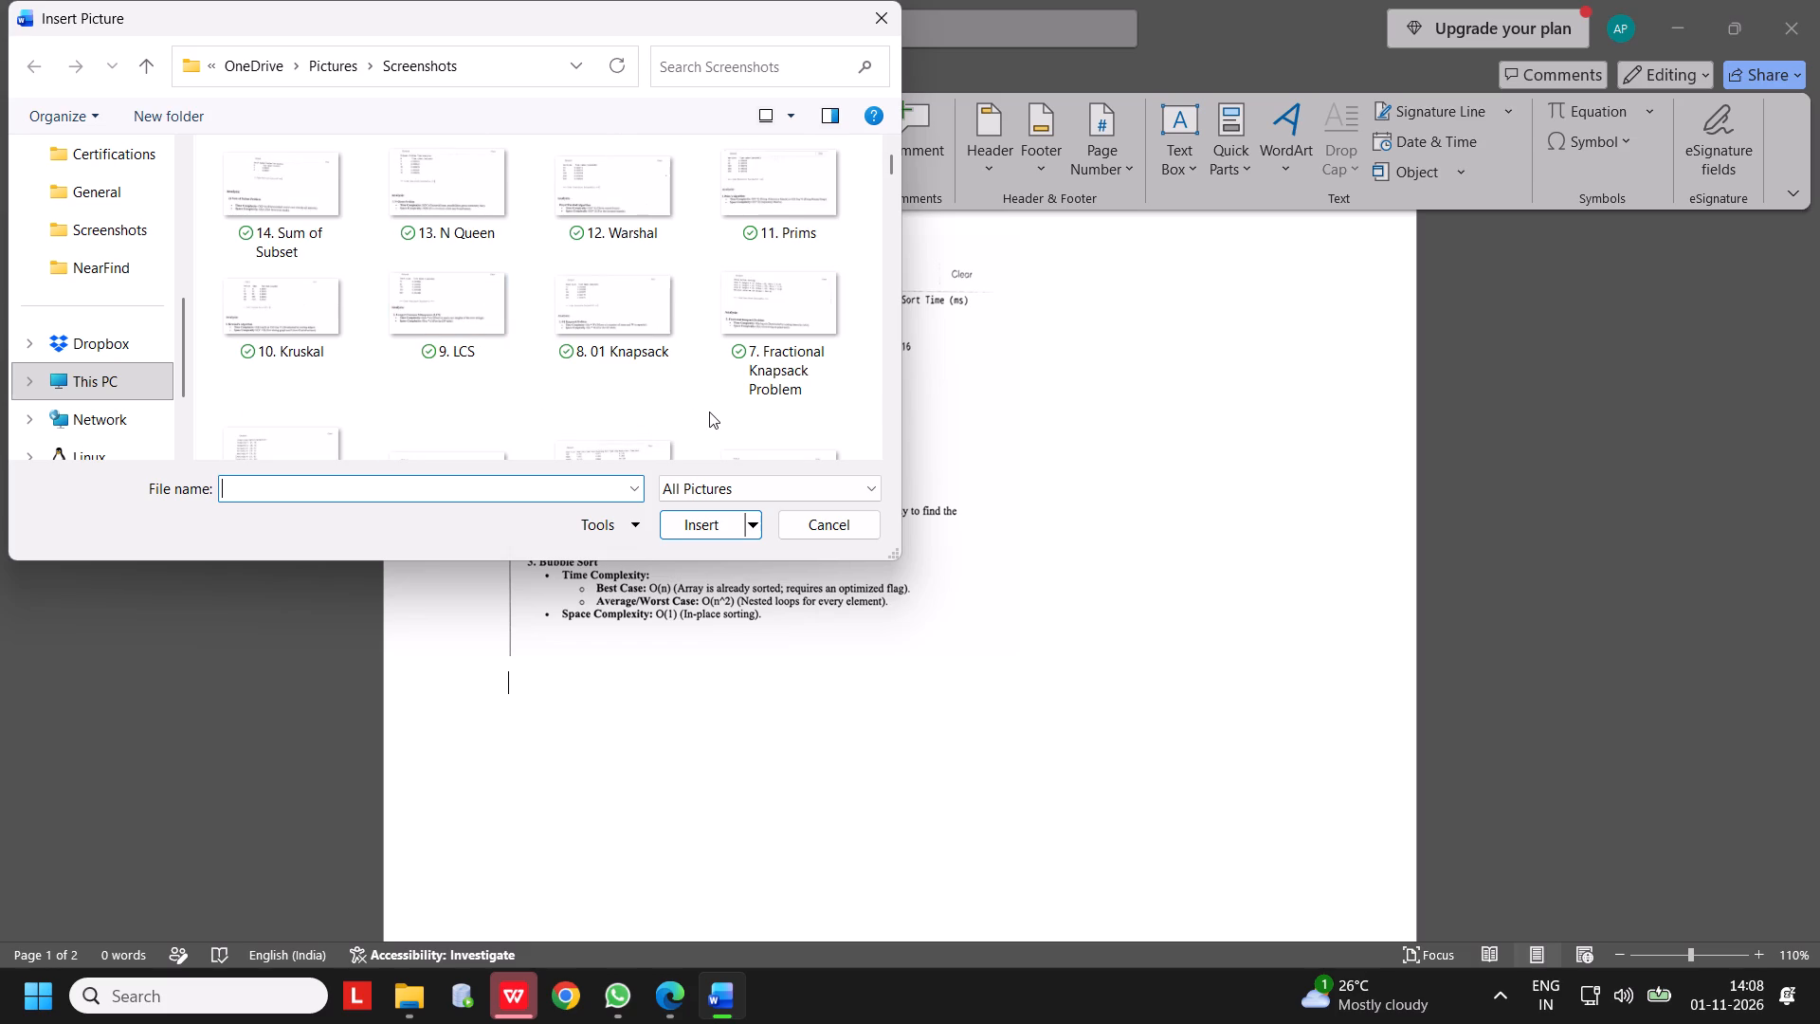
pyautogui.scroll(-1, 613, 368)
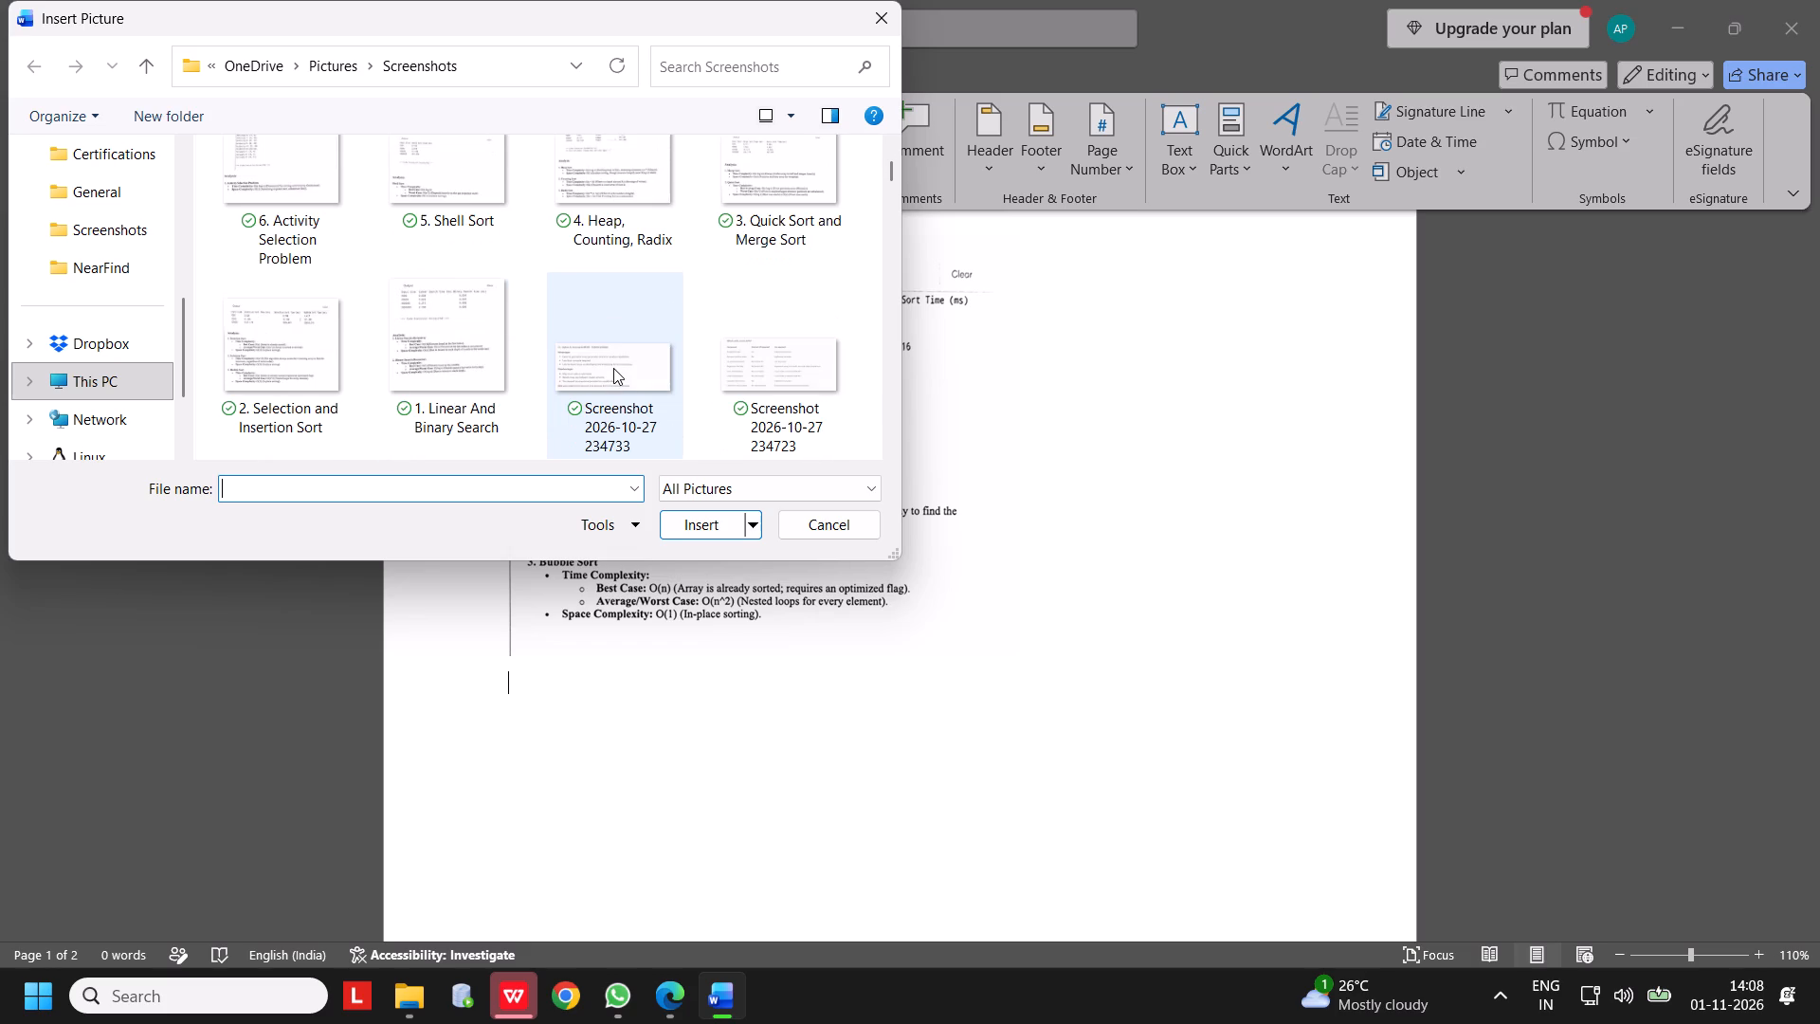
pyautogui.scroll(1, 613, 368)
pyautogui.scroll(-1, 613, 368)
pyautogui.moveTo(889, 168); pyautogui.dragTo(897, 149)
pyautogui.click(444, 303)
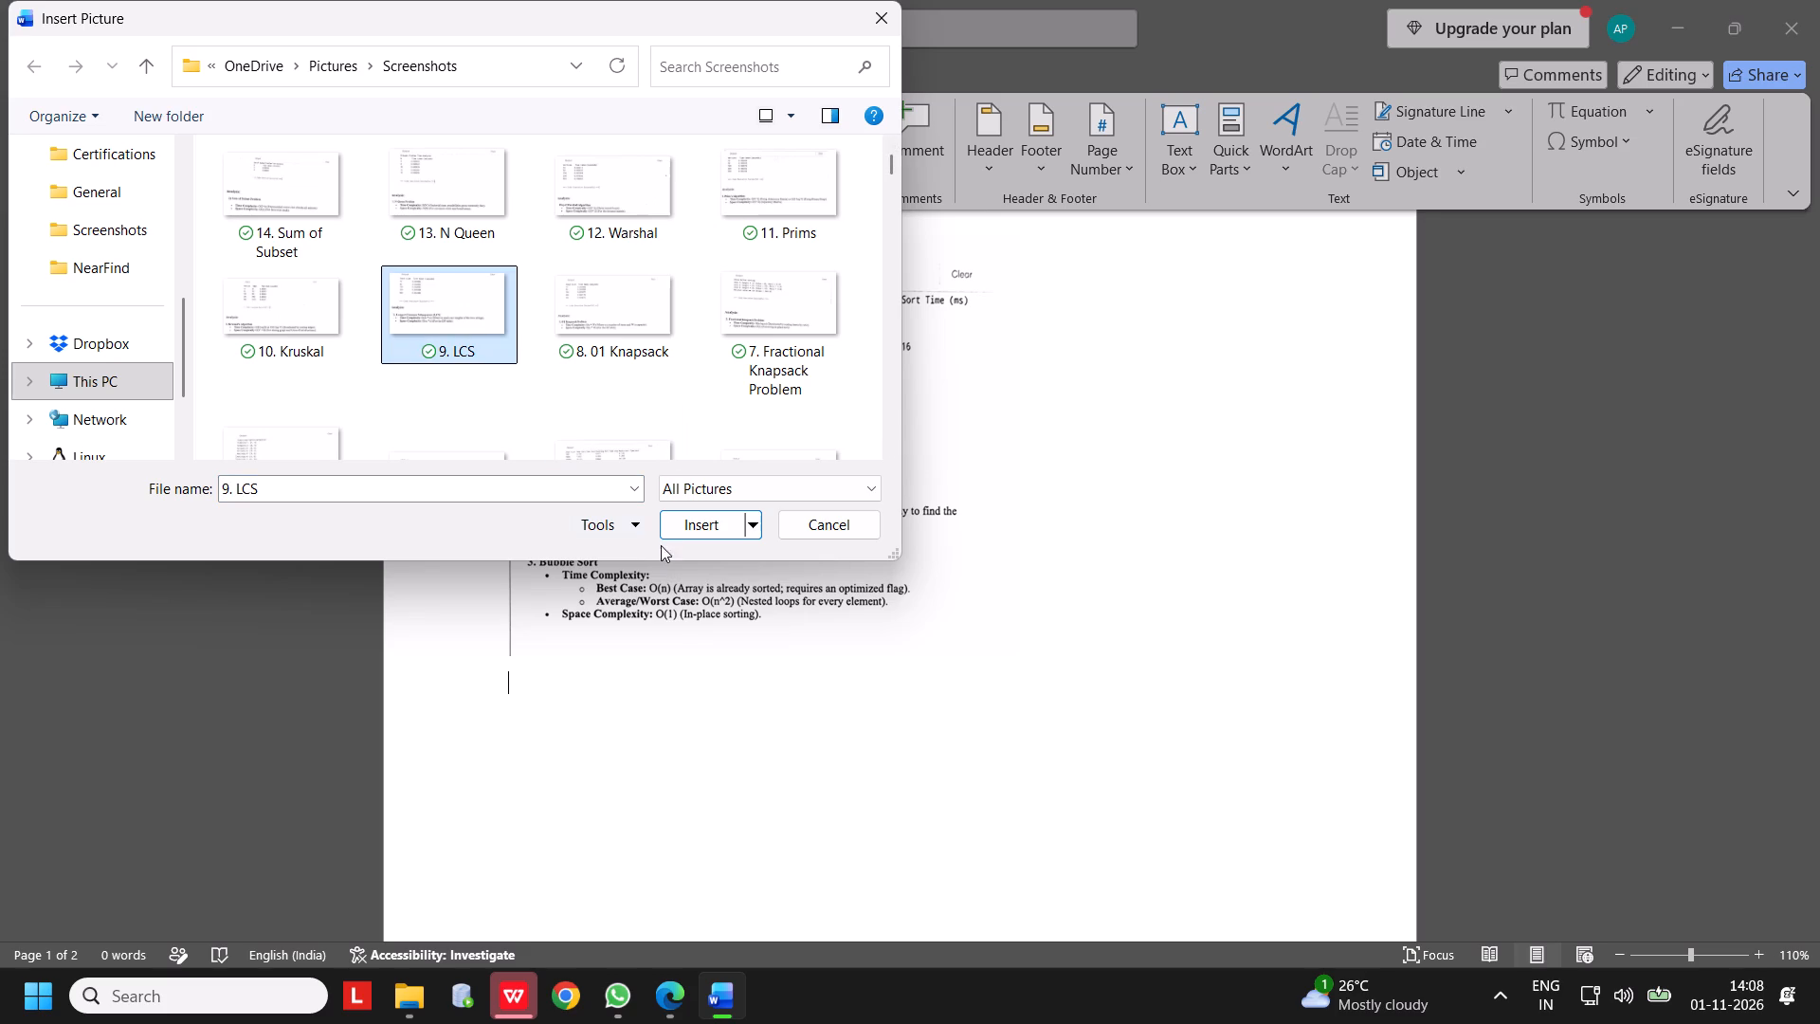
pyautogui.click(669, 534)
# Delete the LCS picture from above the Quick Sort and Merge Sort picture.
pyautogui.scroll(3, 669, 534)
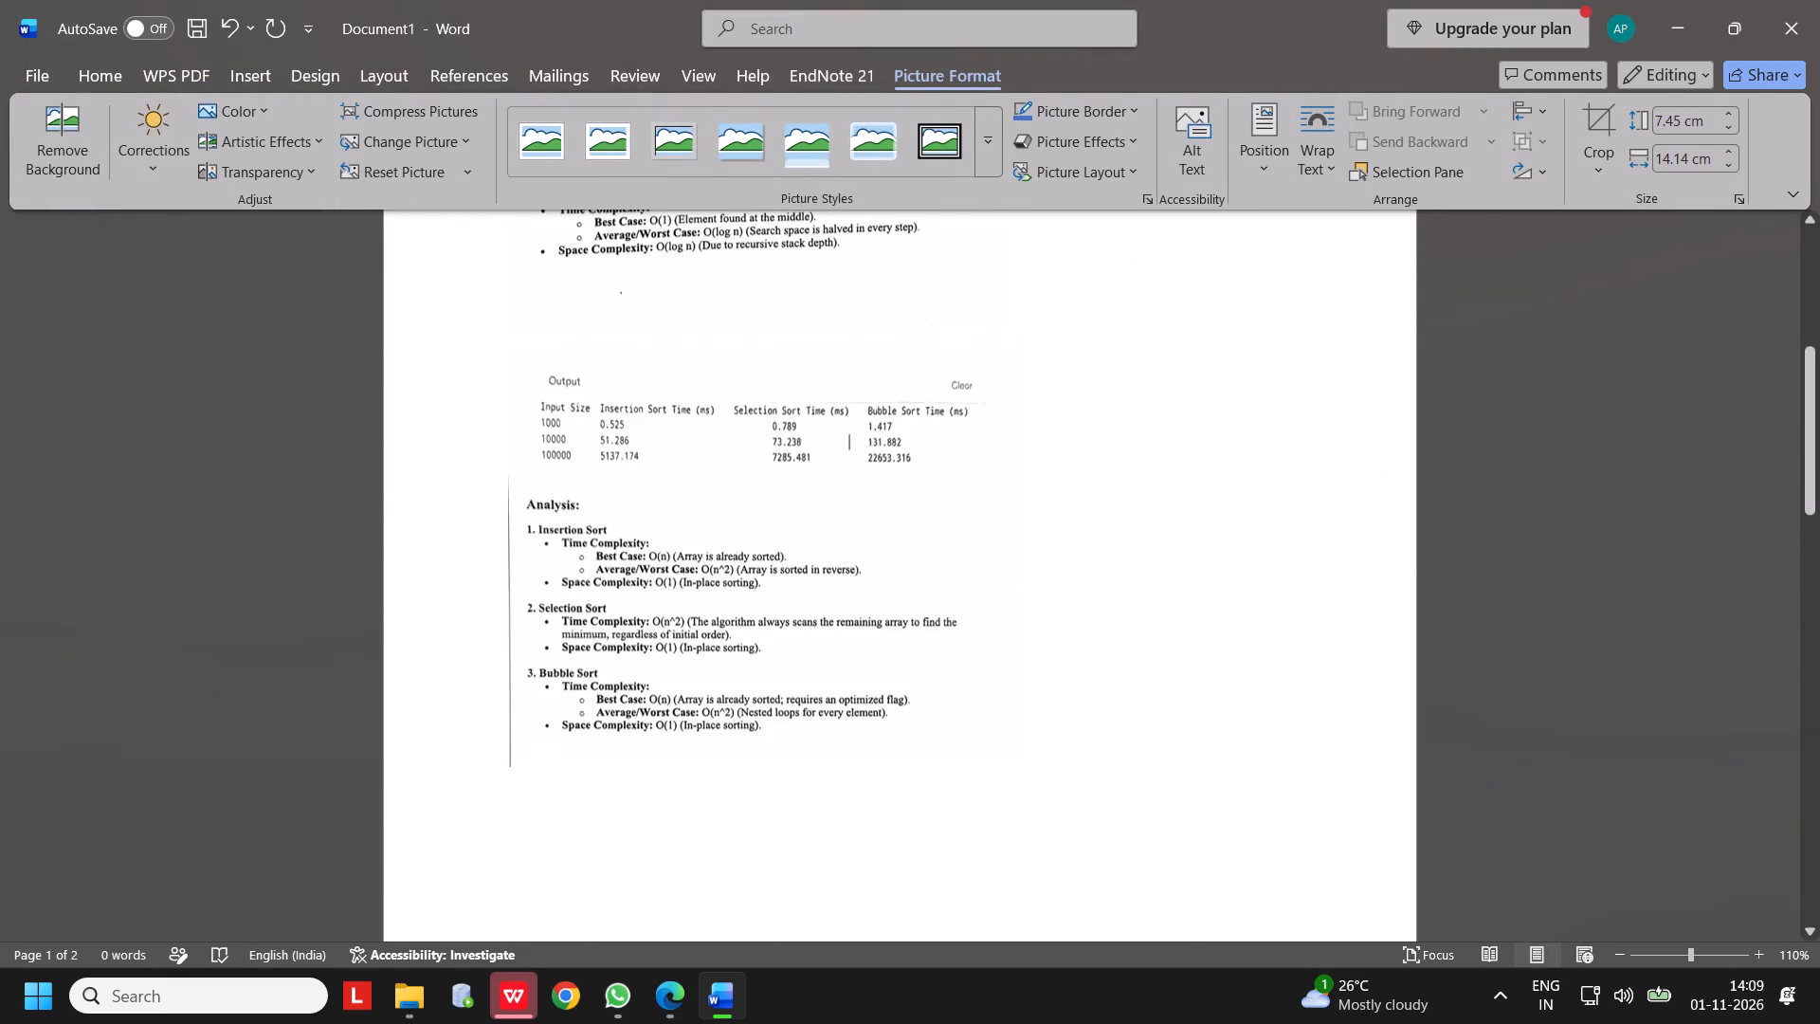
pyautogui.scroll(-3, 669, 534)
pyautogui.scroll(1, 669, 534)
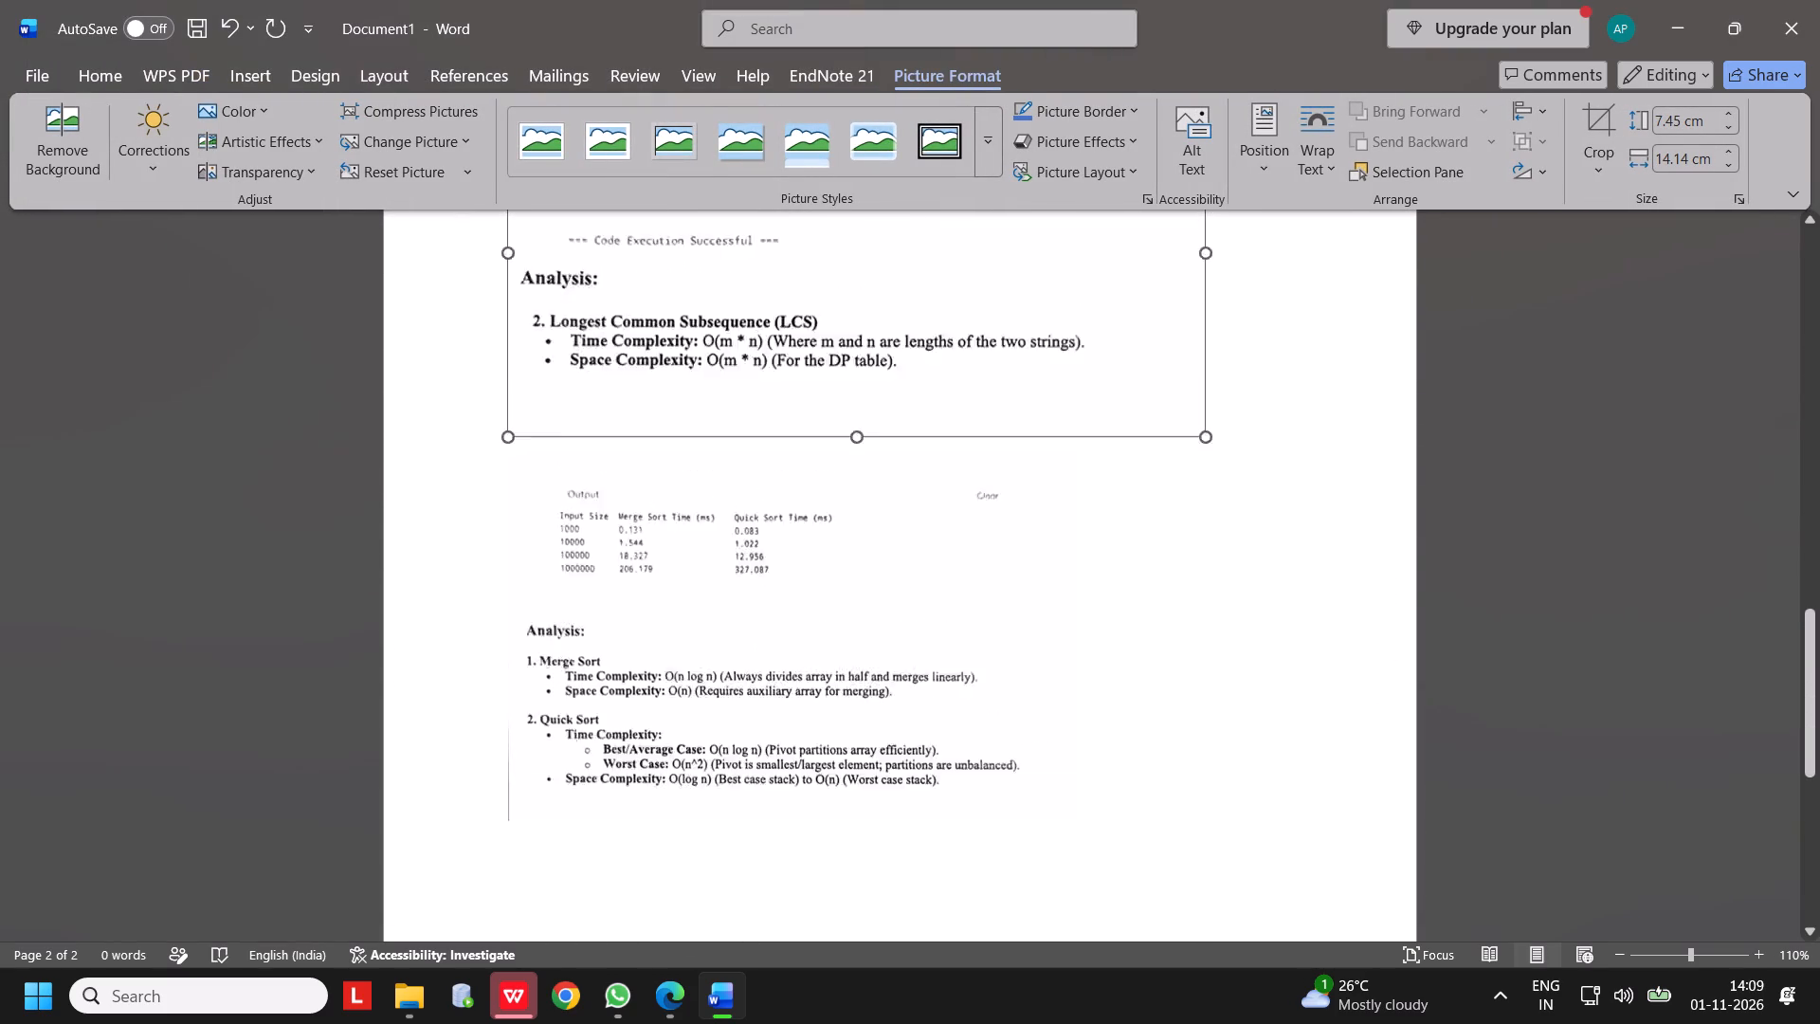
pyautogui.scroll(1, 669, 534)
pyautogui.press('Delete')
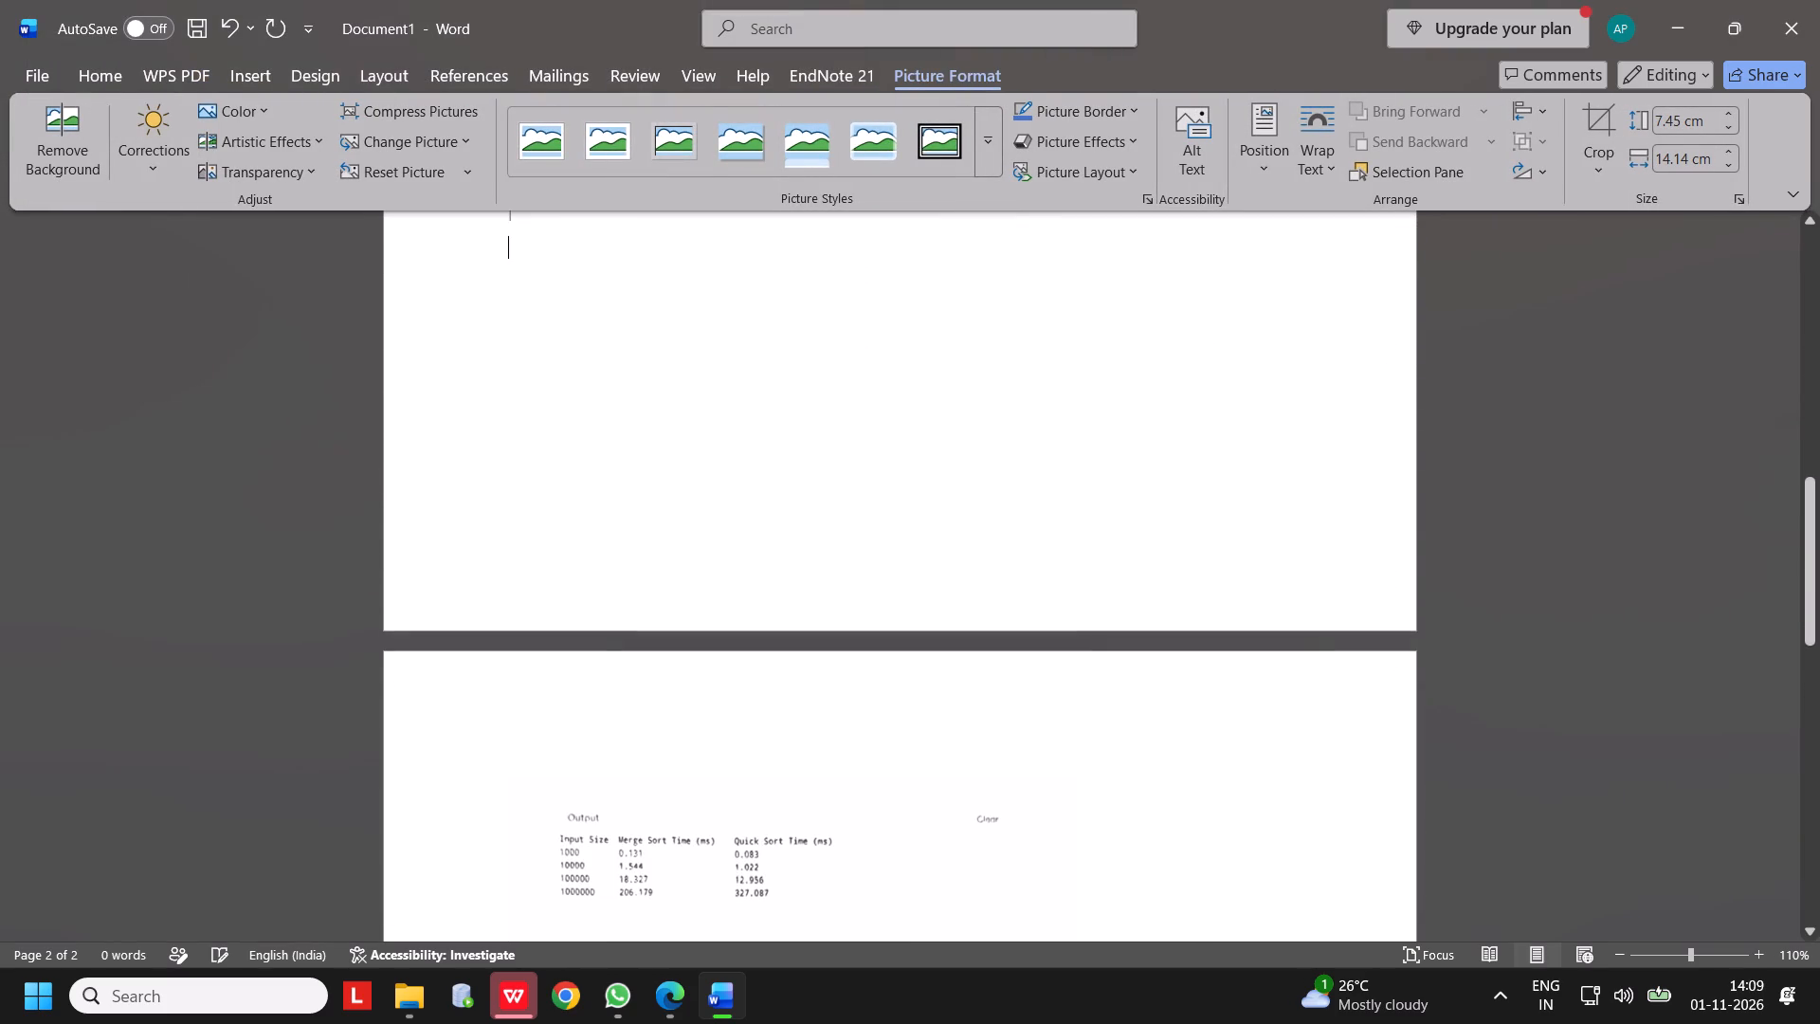
# Crop the blank strip off the bottom of the Linear and Binary Search picture, to a height of about 8.6 cm.
pyautogui.scroll(1, 669, 534)
pyautogui.scroll(2, 753, 694)
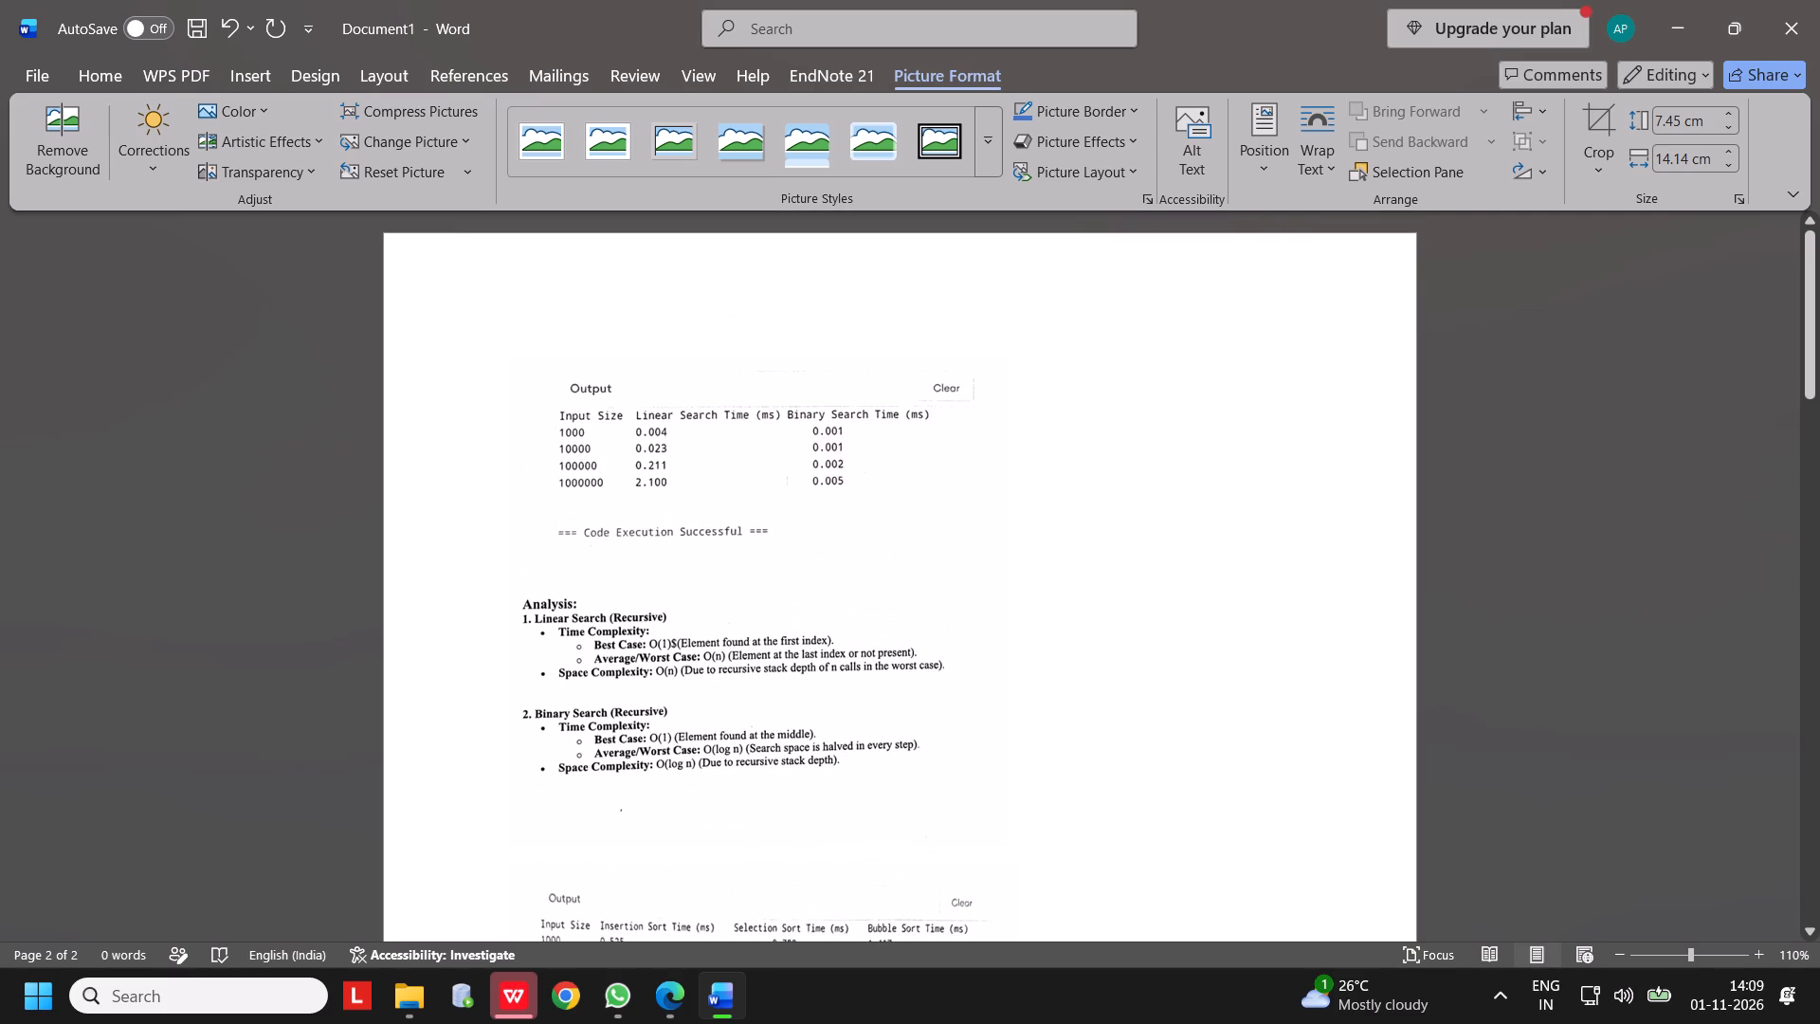
pyautogui.click(753, 694)
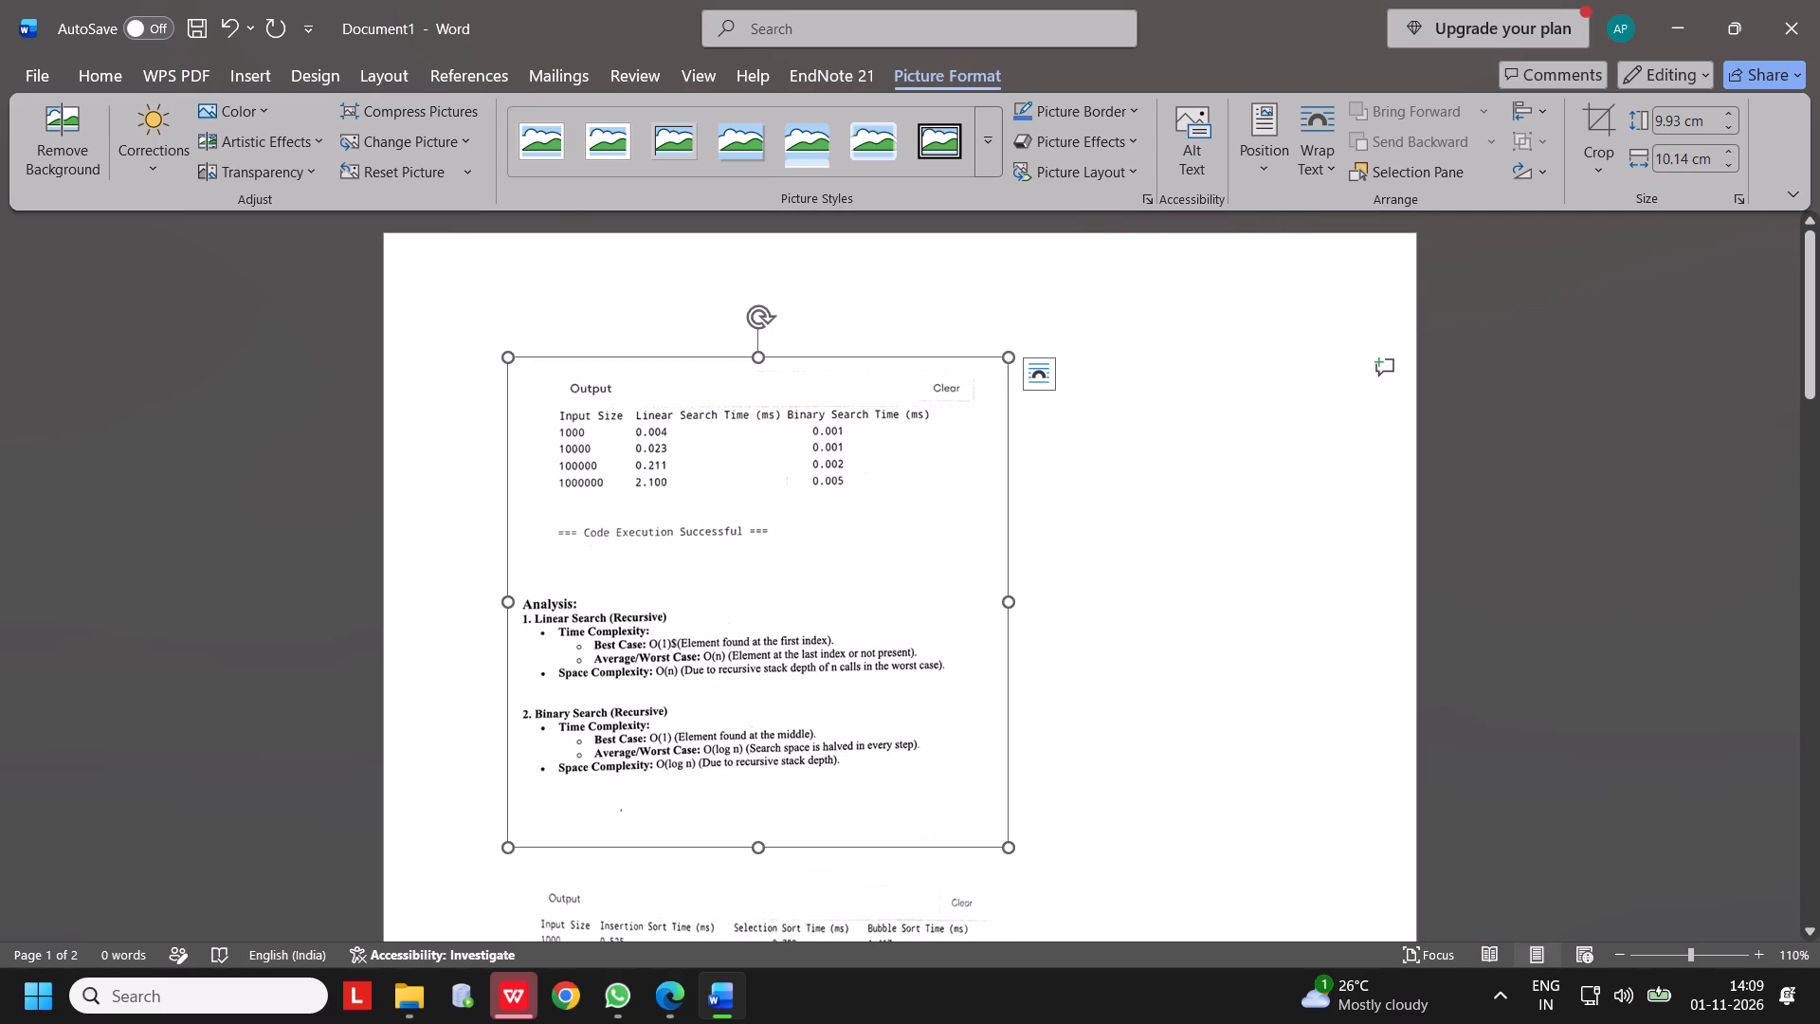
pyautogui.click(1591, 119)
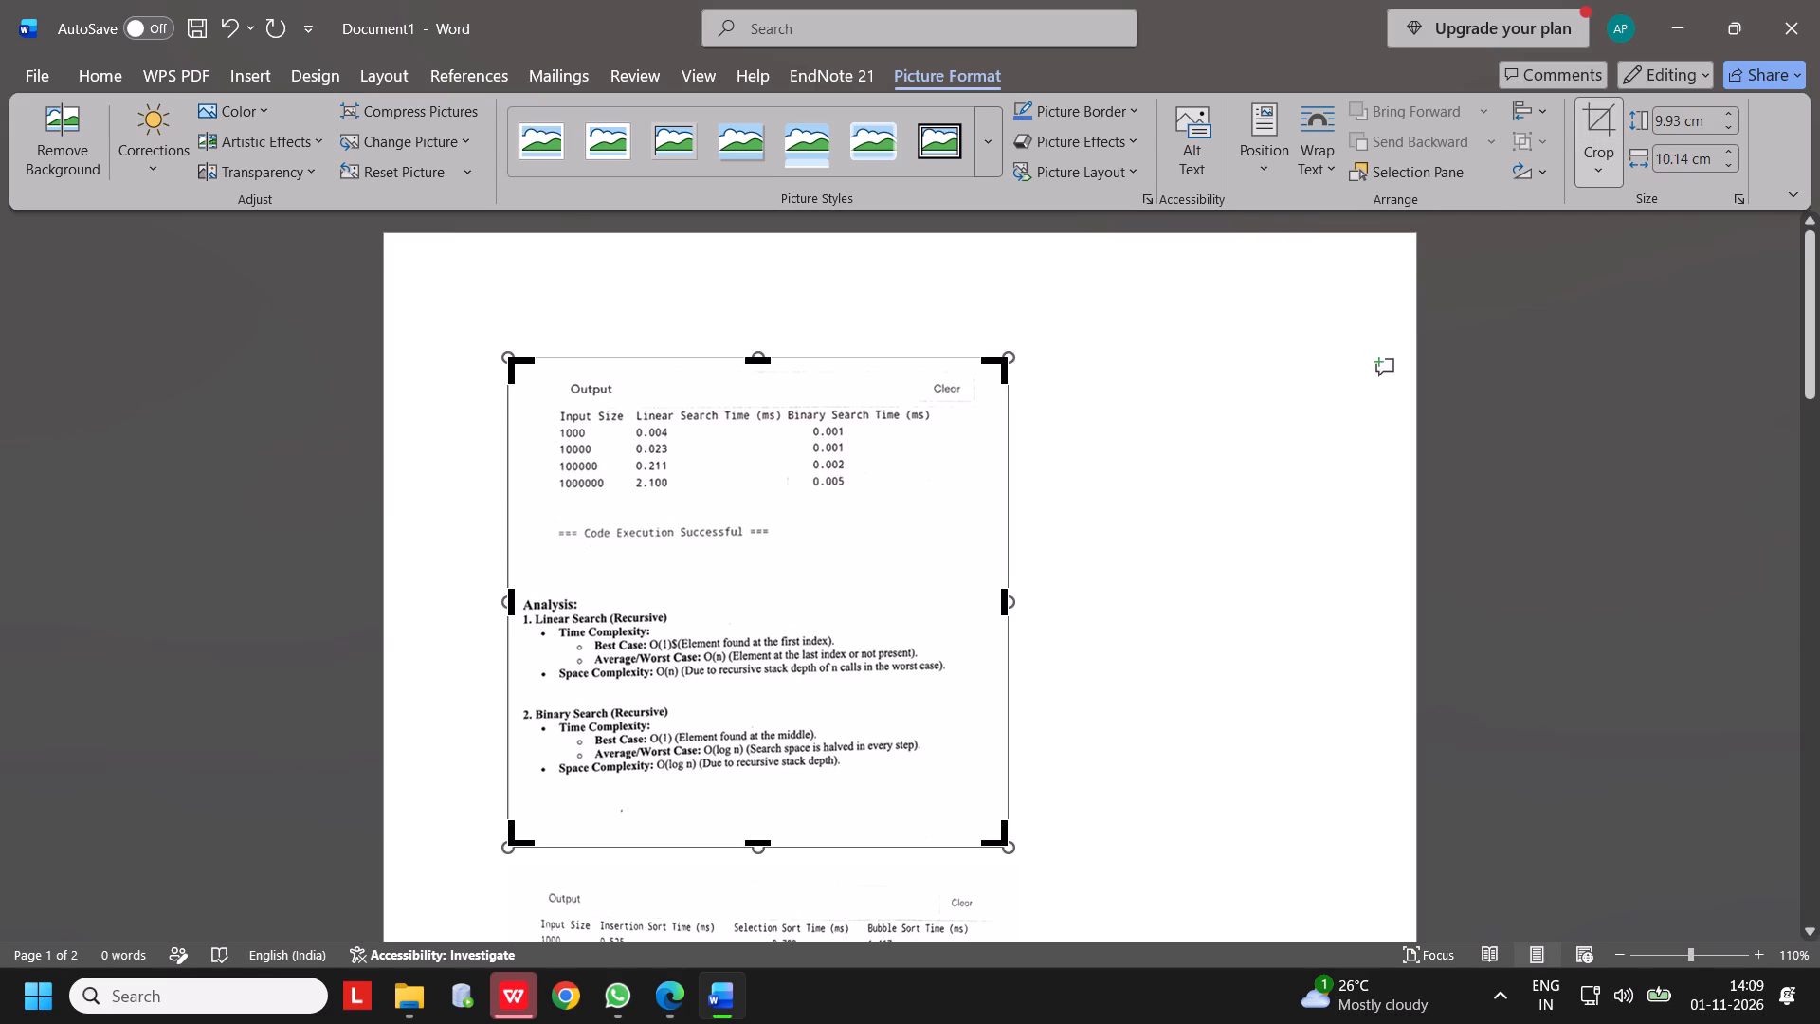
pyautogui.moveTo(757, 841); pyautogui.dragTo(757, 783)
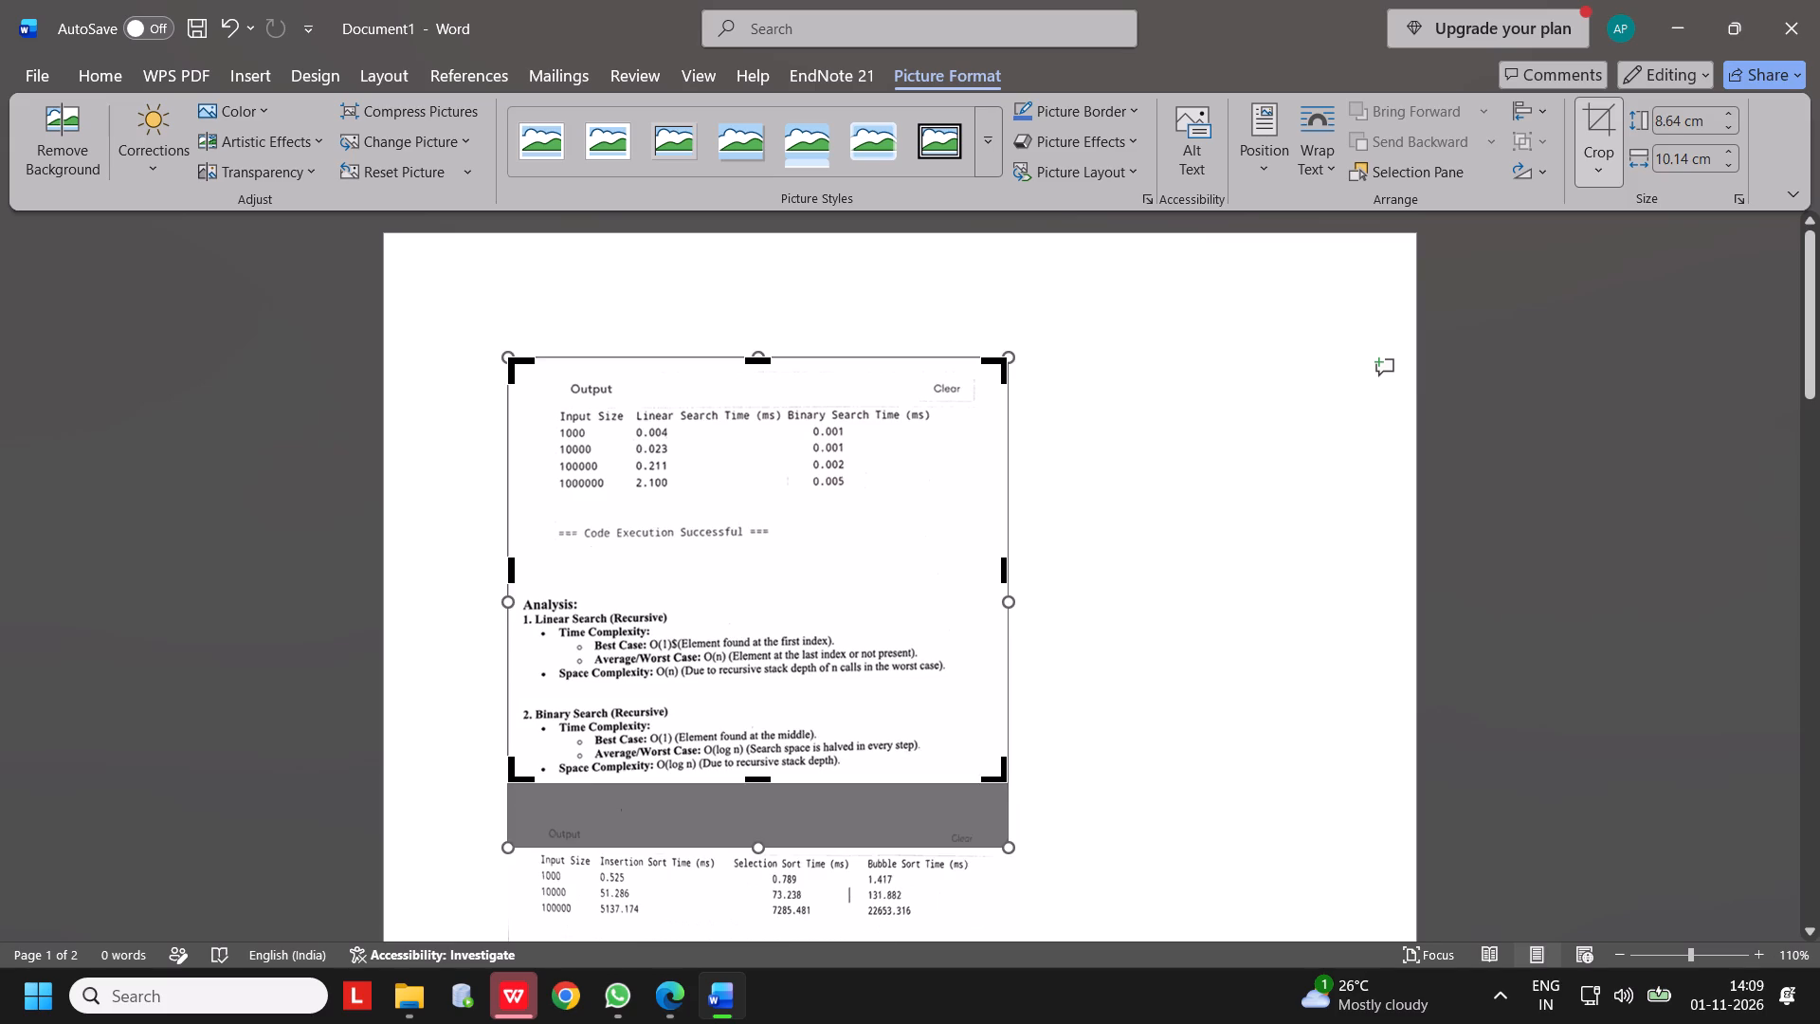
pyautogui.click(1158, 657)
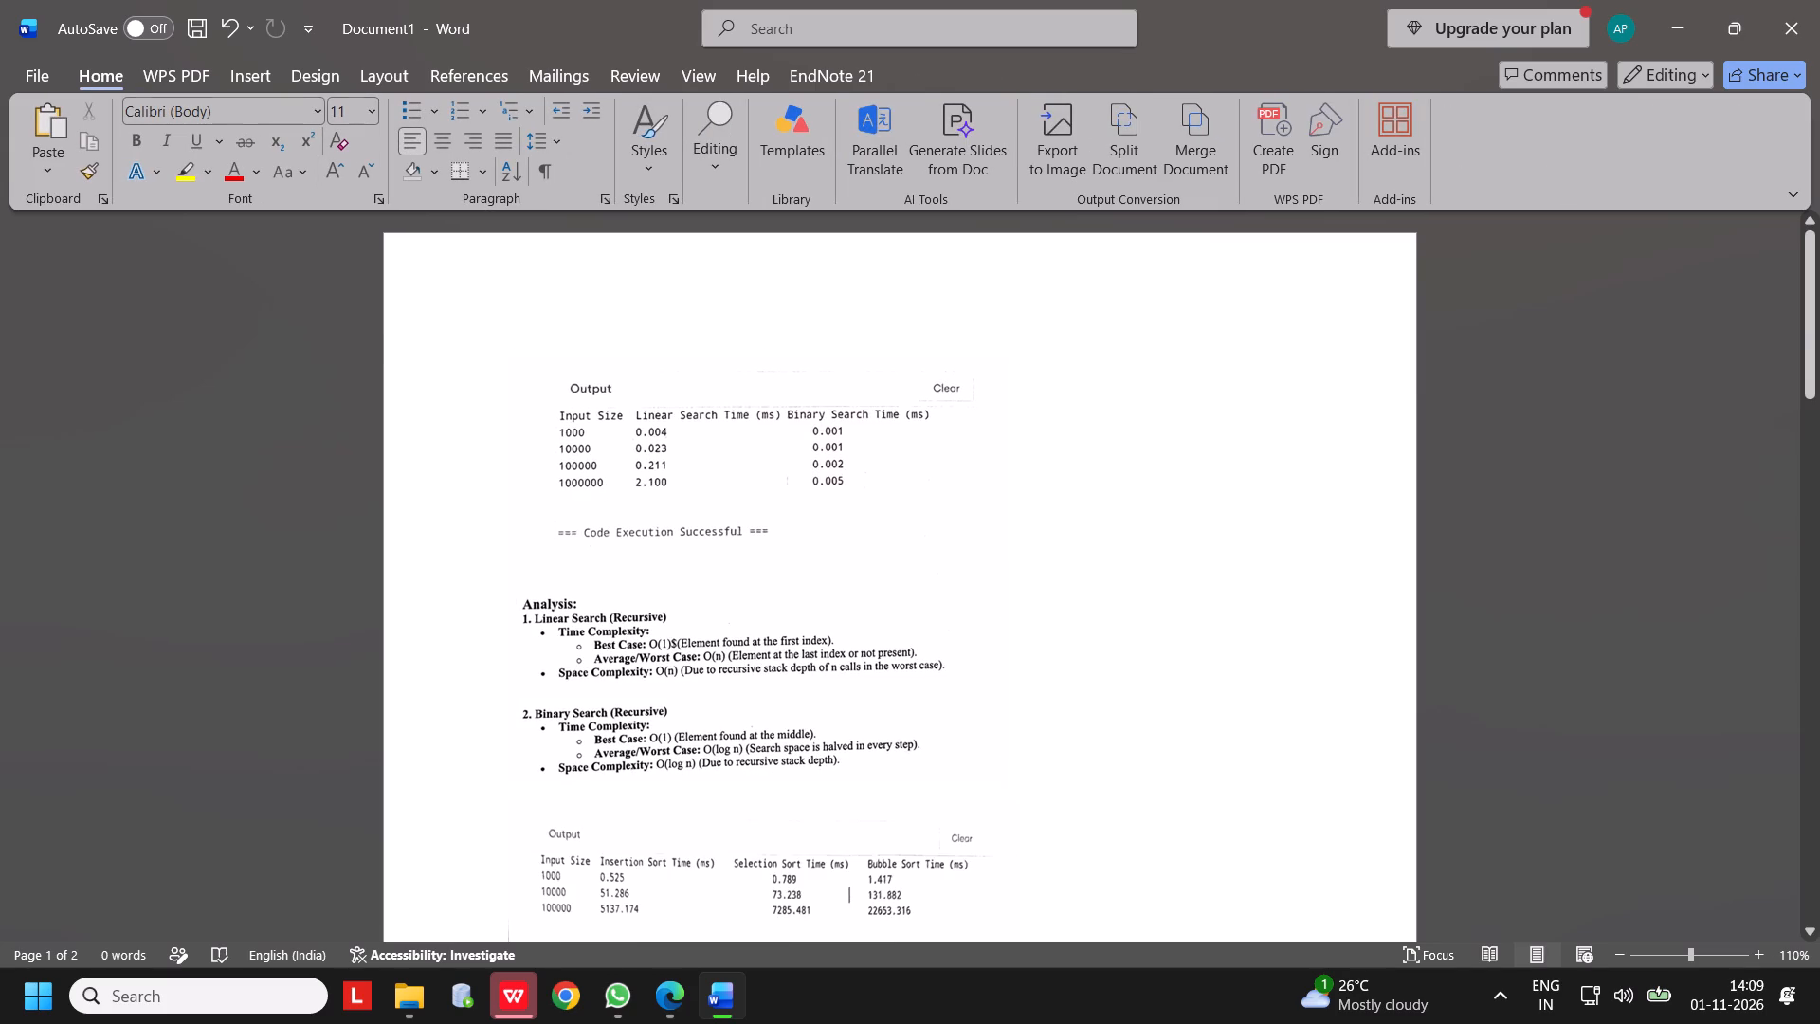
# Insert the picture "14. Sum of Subset" from the Screenshots folder on a new line below the Selection and Insertion Sort picture.
pyautogui.scroll(-1, 1101, 720)
pyautogui.click(1101, 720)
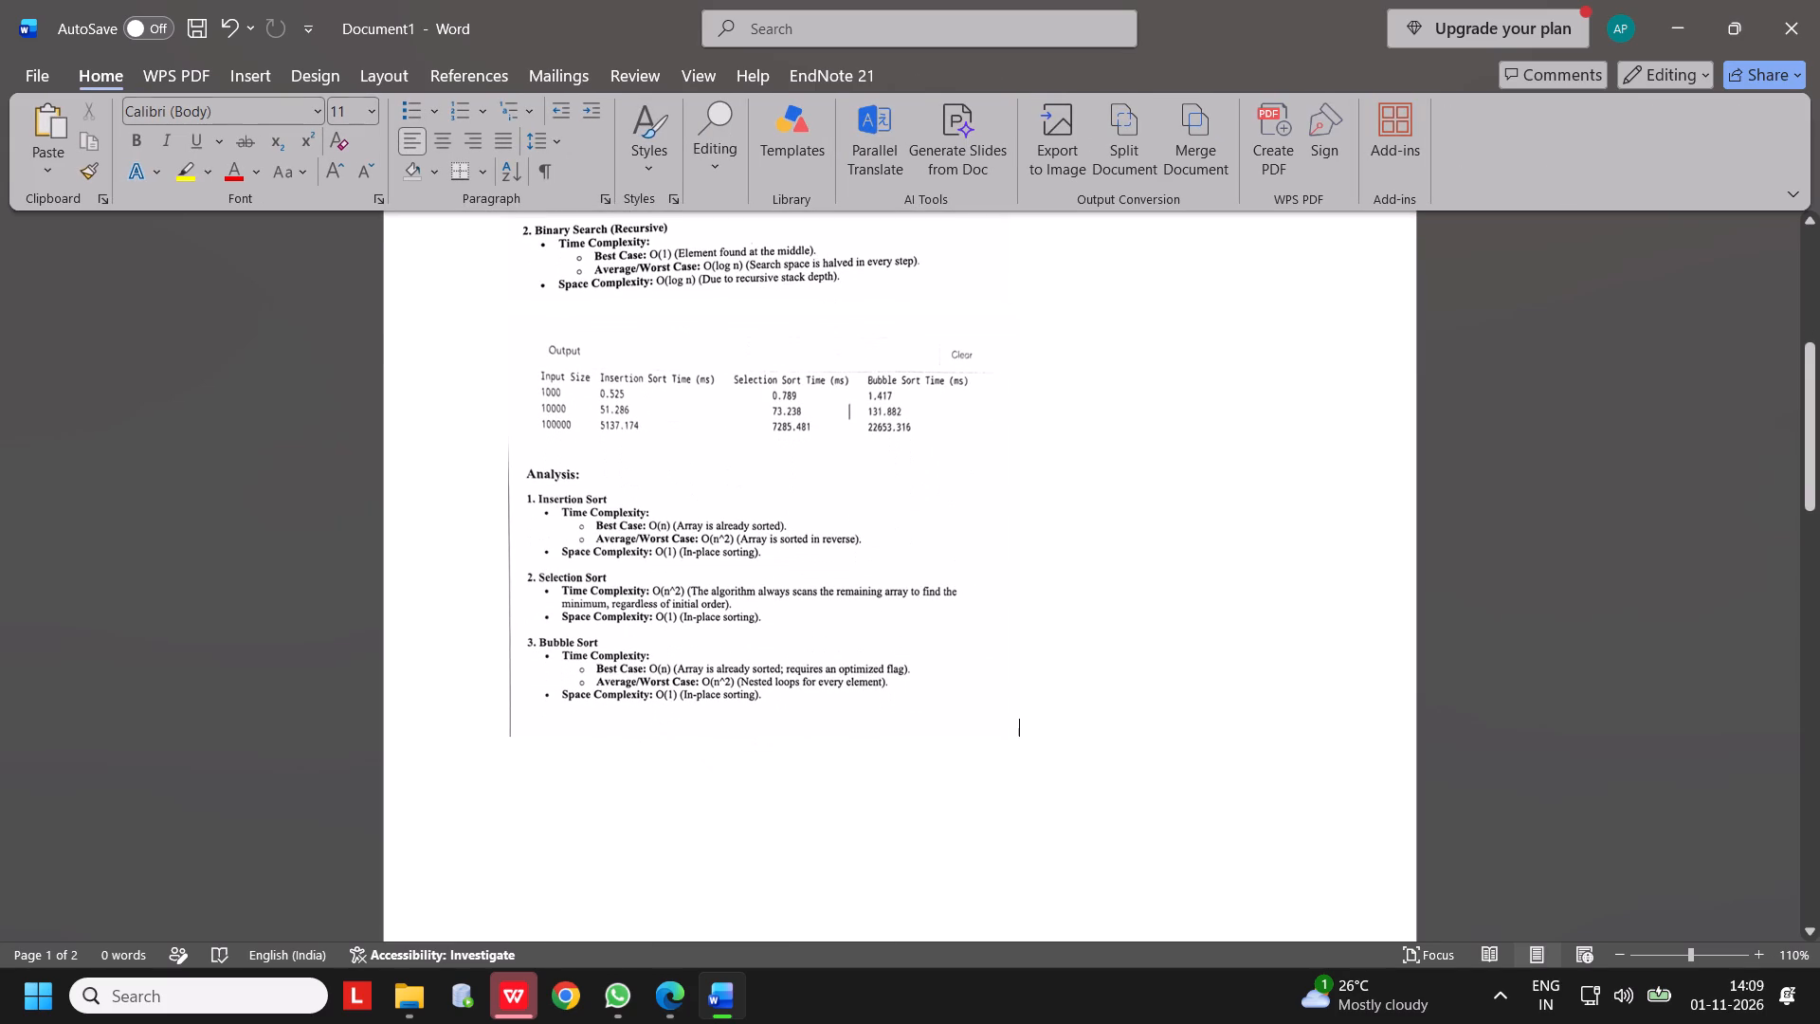
pyautogui.click(854, 735)
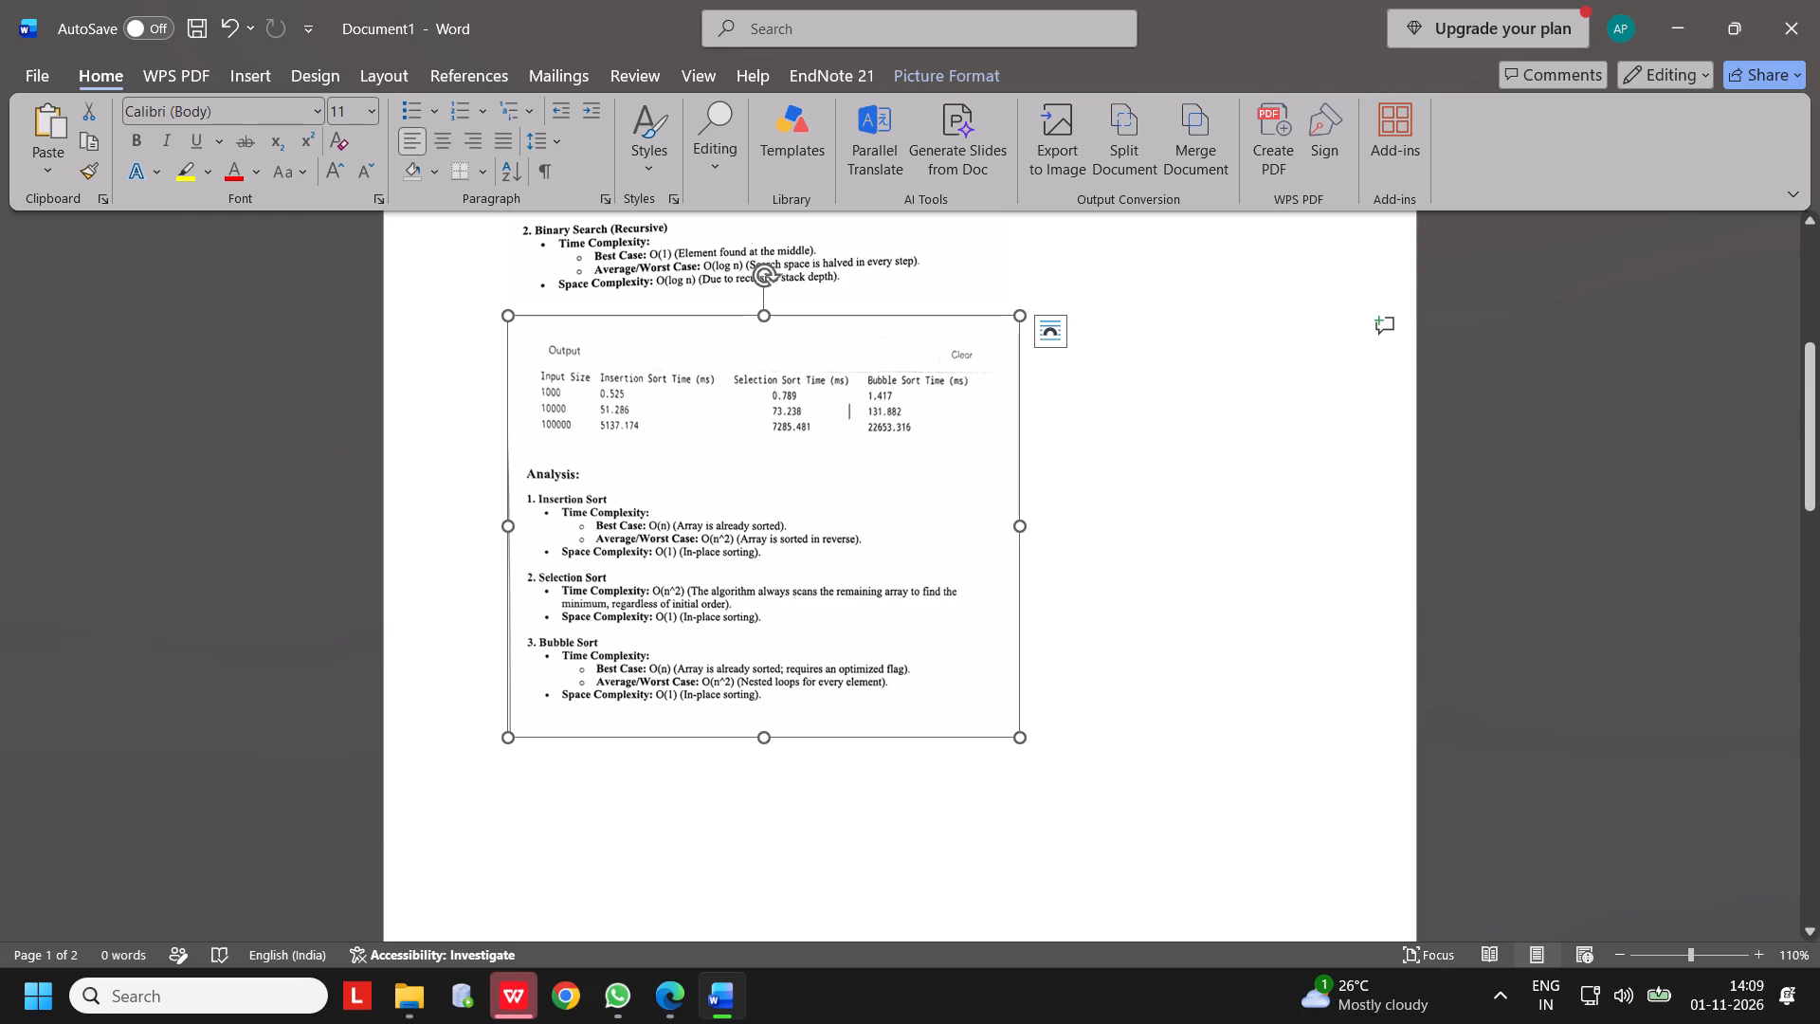
pyautogui.click(1058, 598)
pyautogui.press('Return')
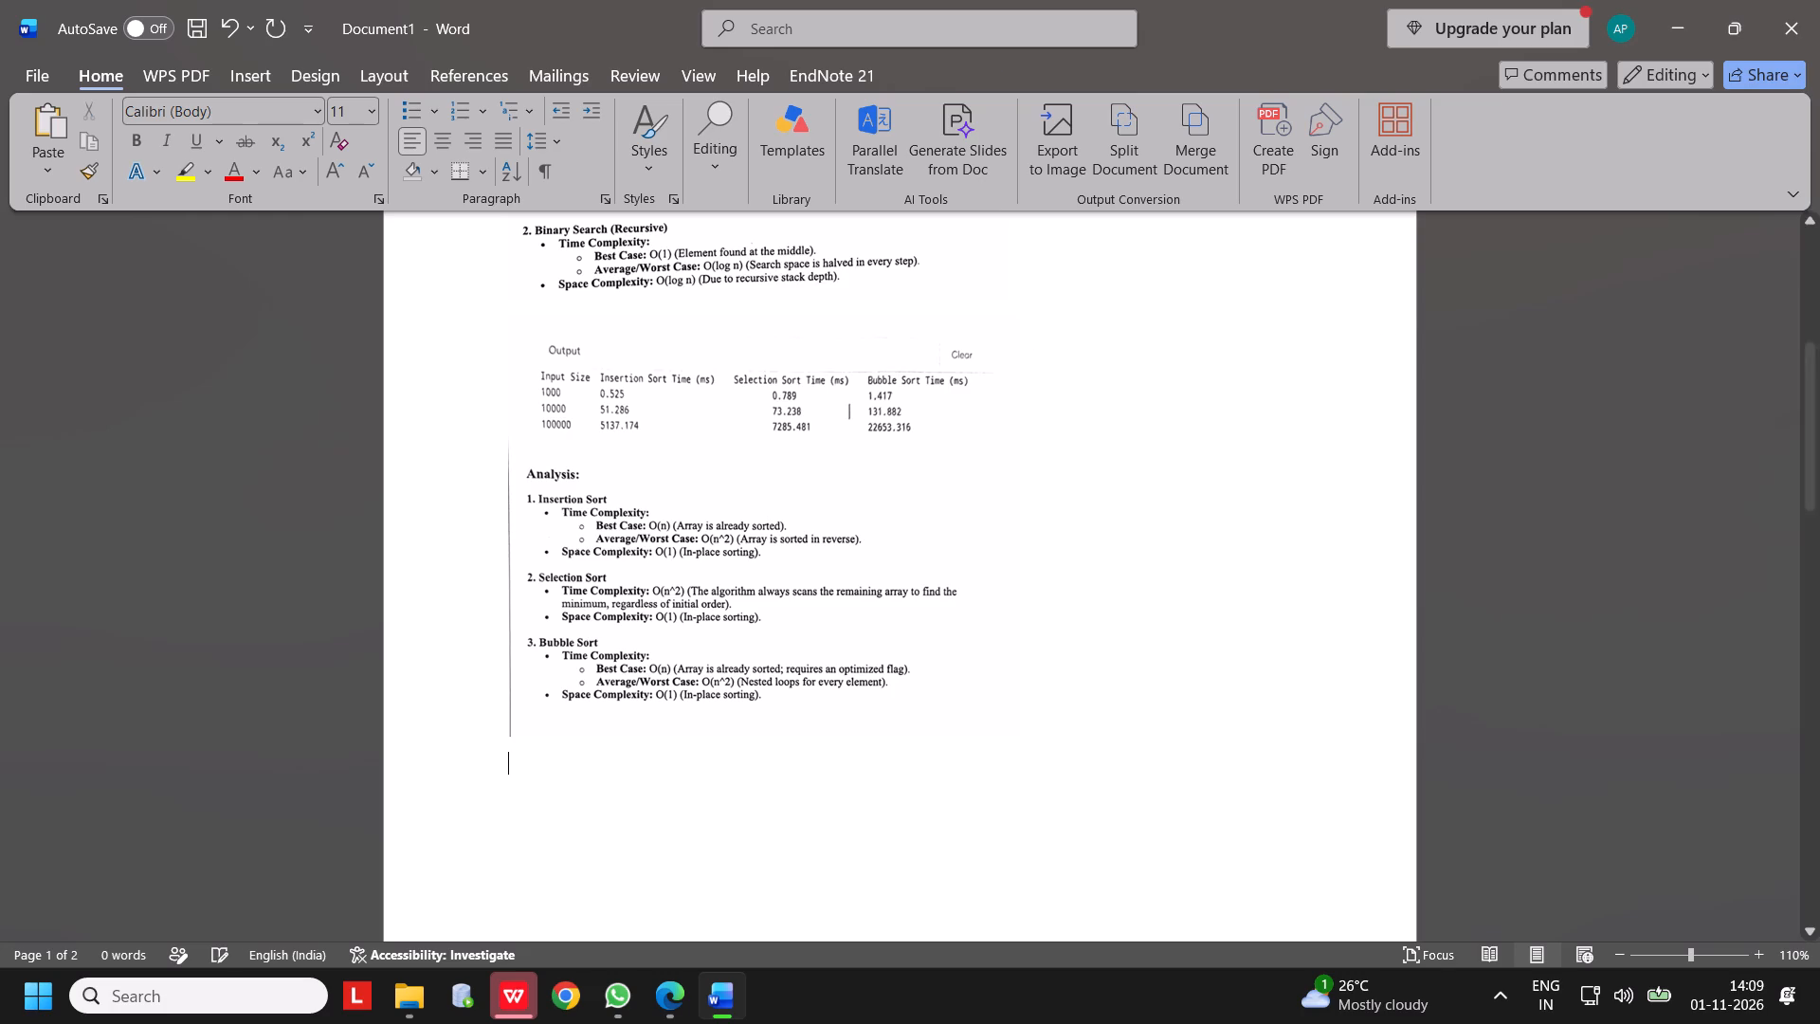
pyautogui.click(269, 64)
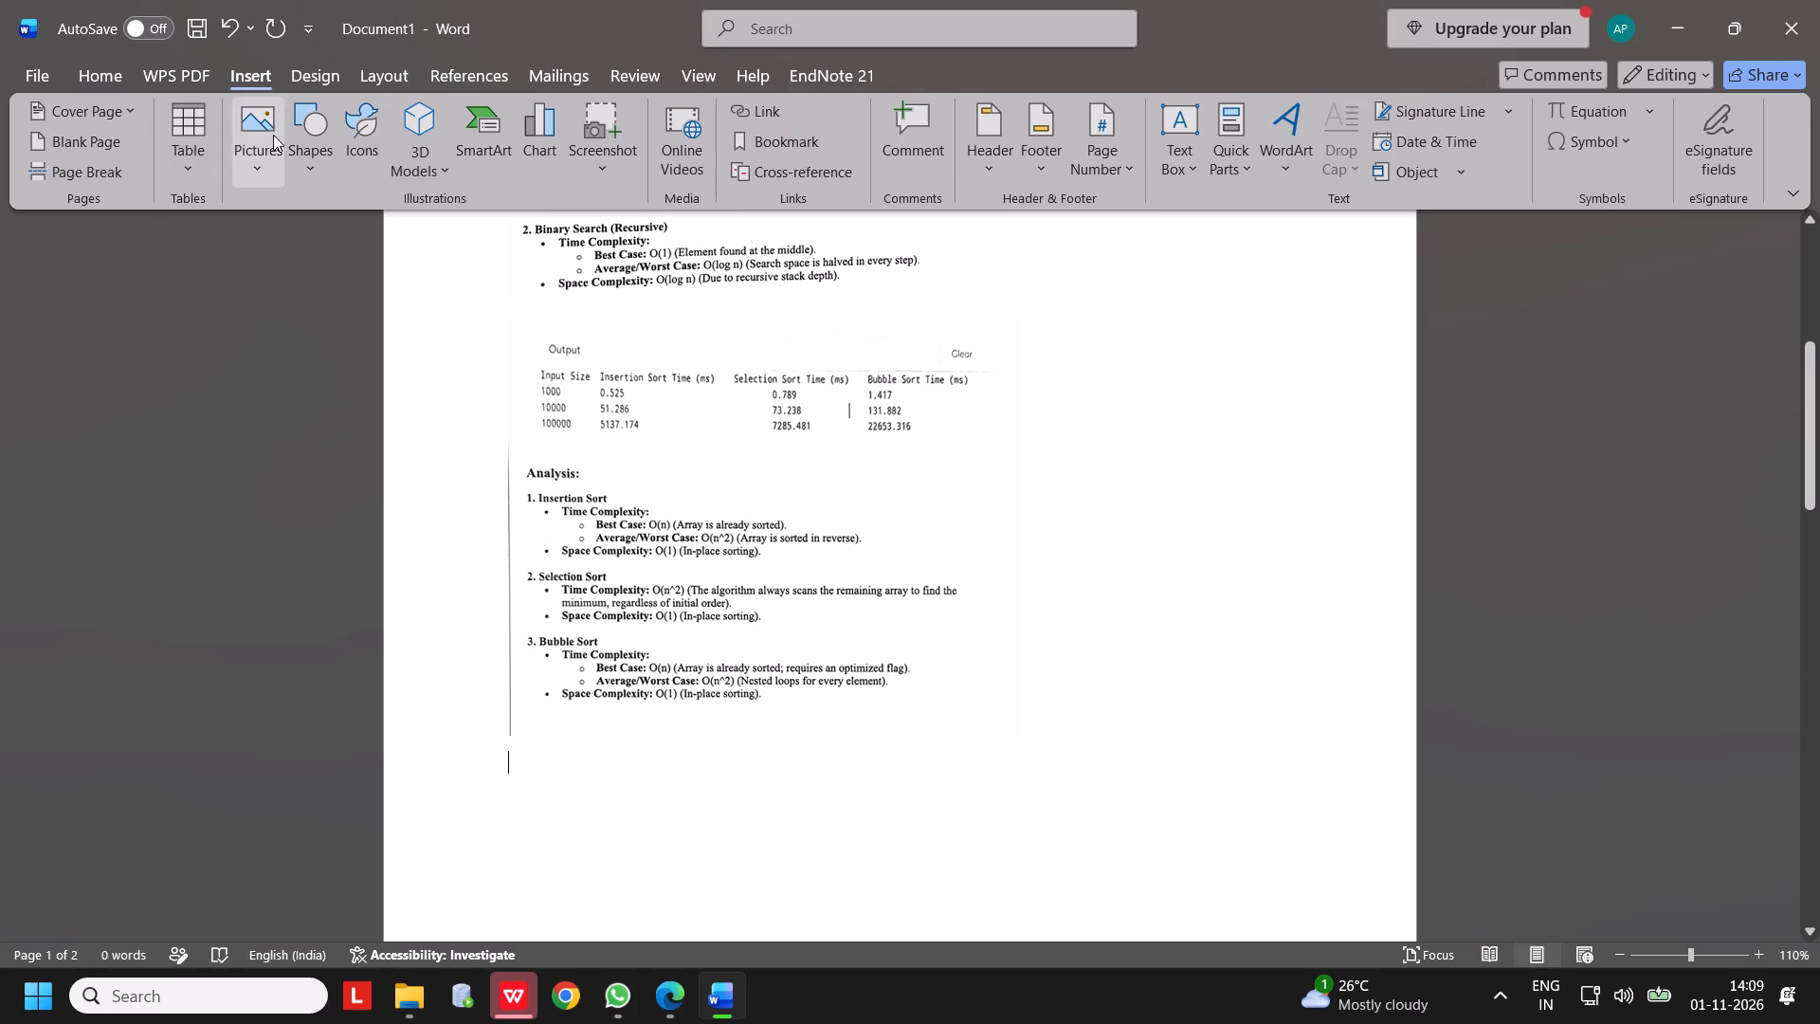
pyautogui.click(273, 133)
pyautogui.click(292, 254)
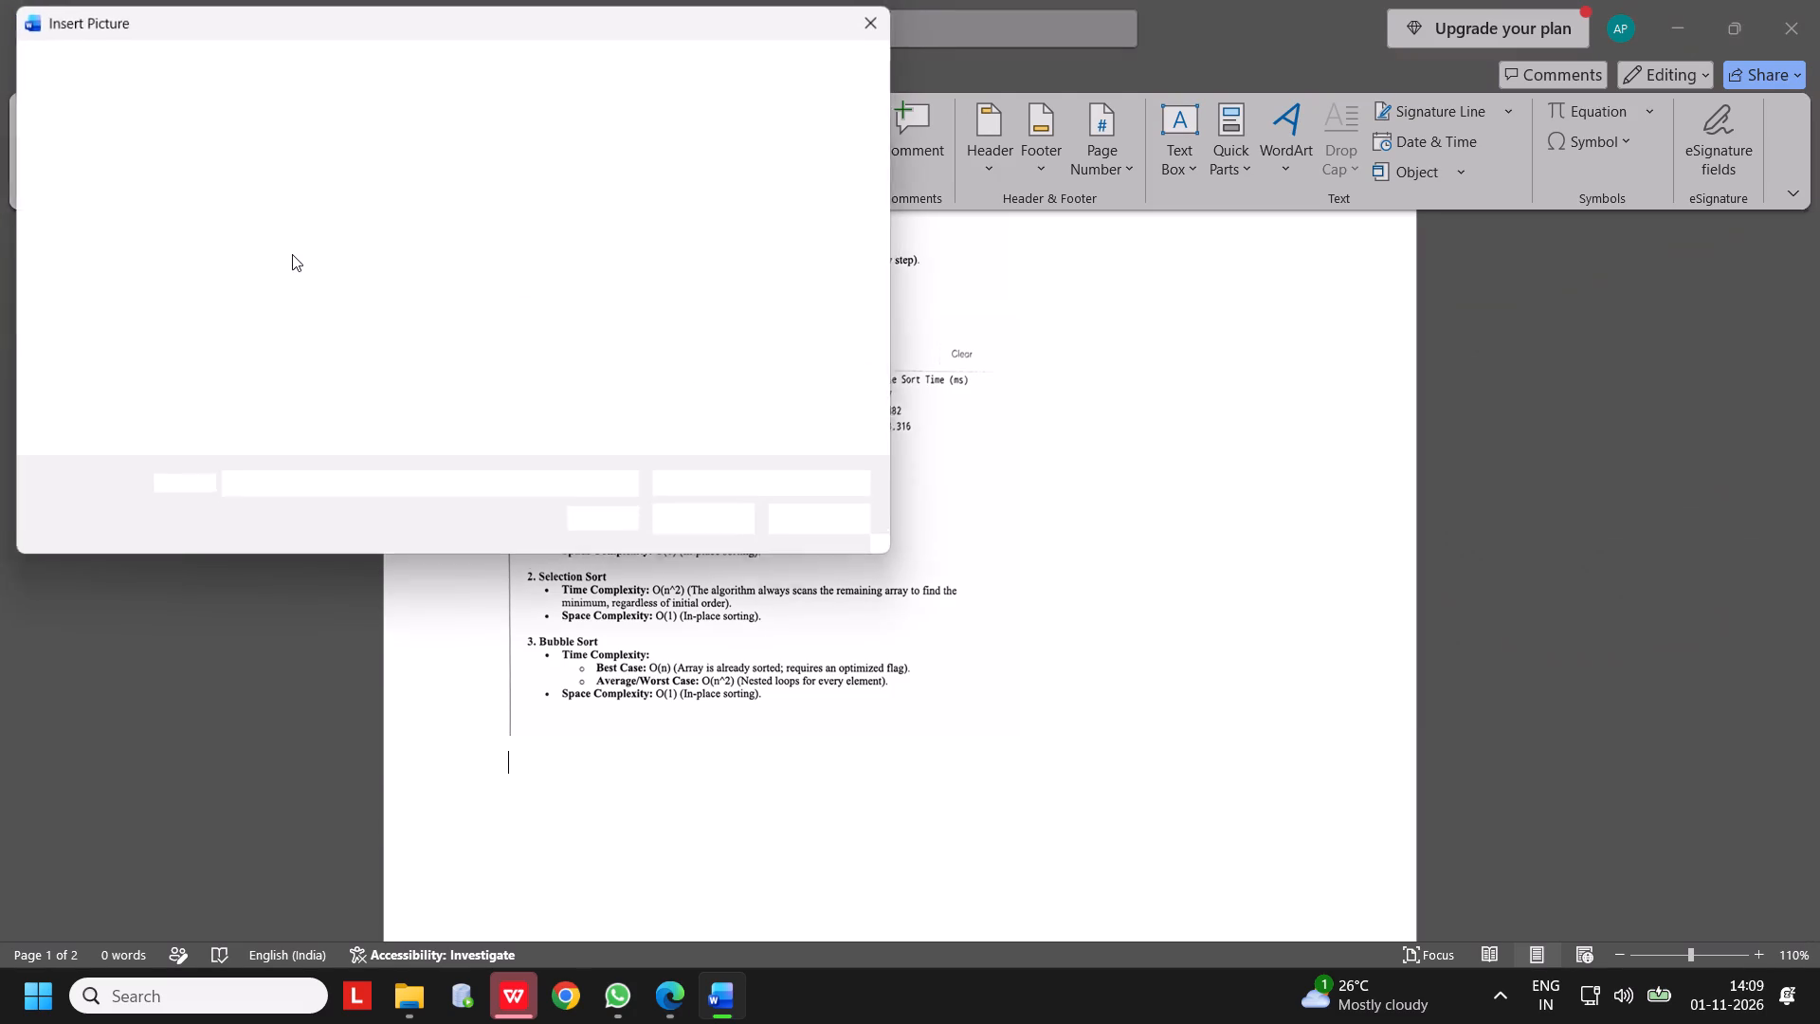
pyautogui.scroll(2, 460, 249)
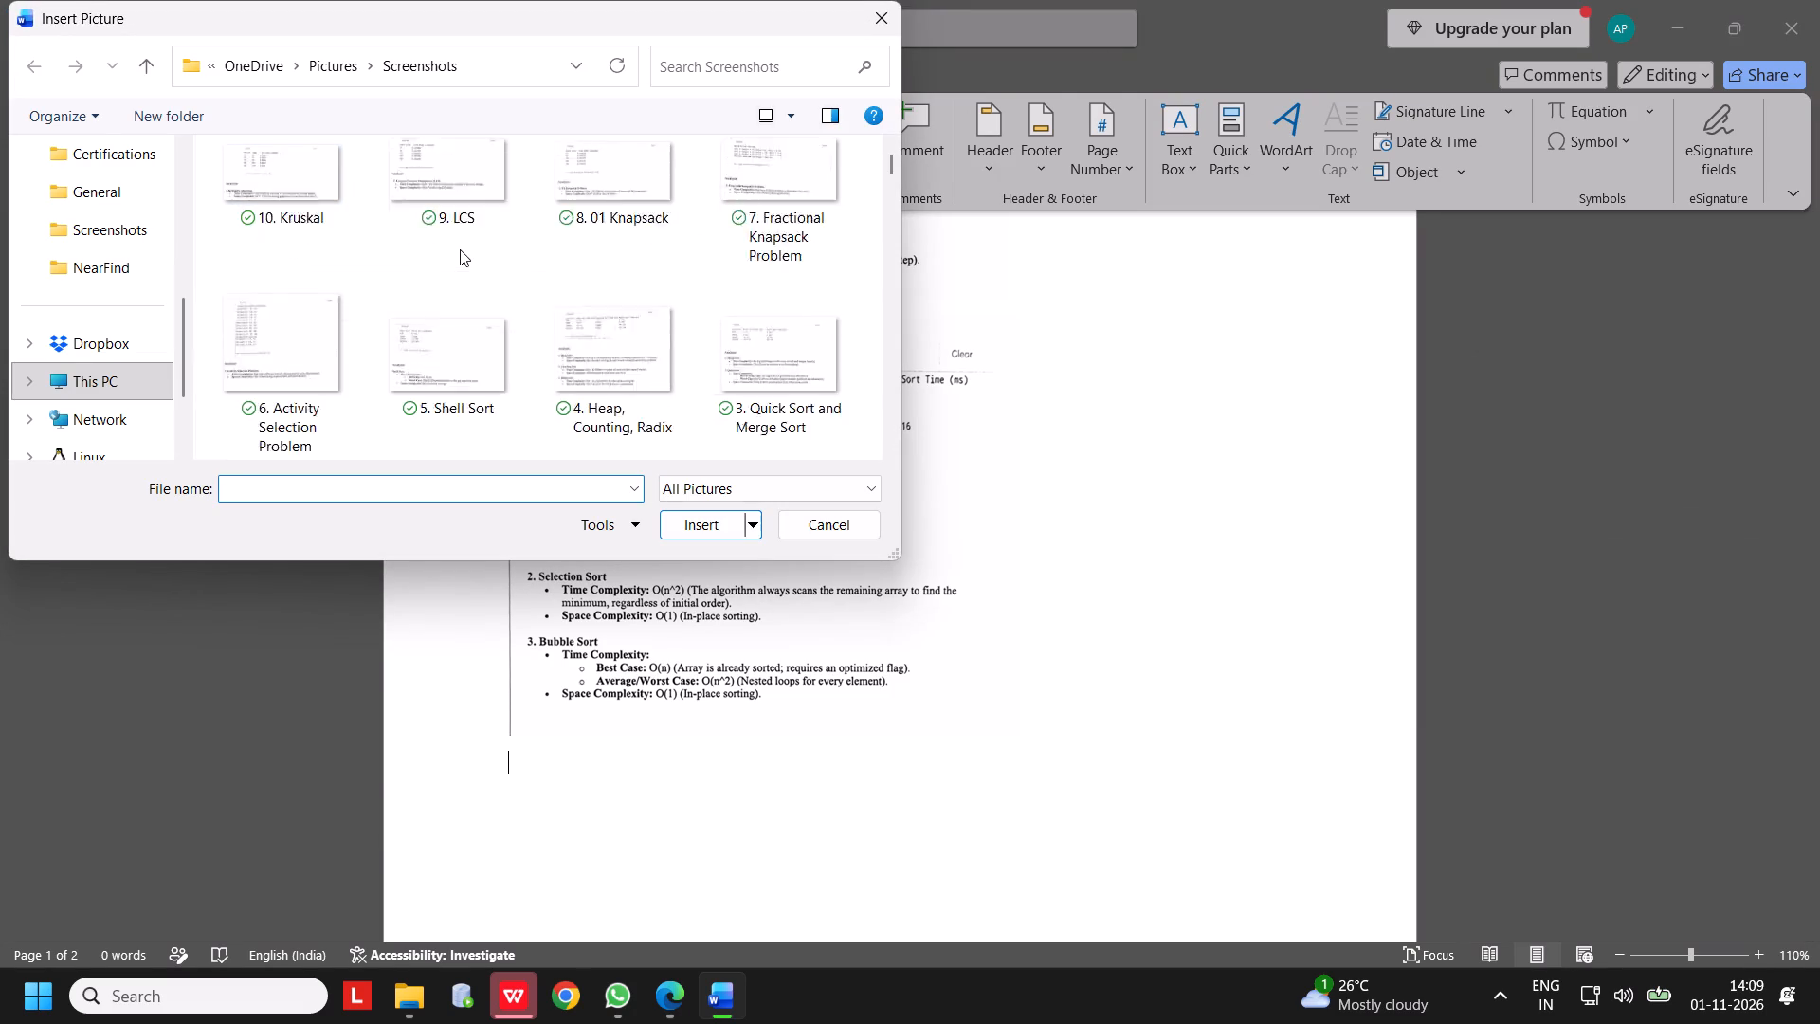
pyautogui.scroll(7, 382, 243)
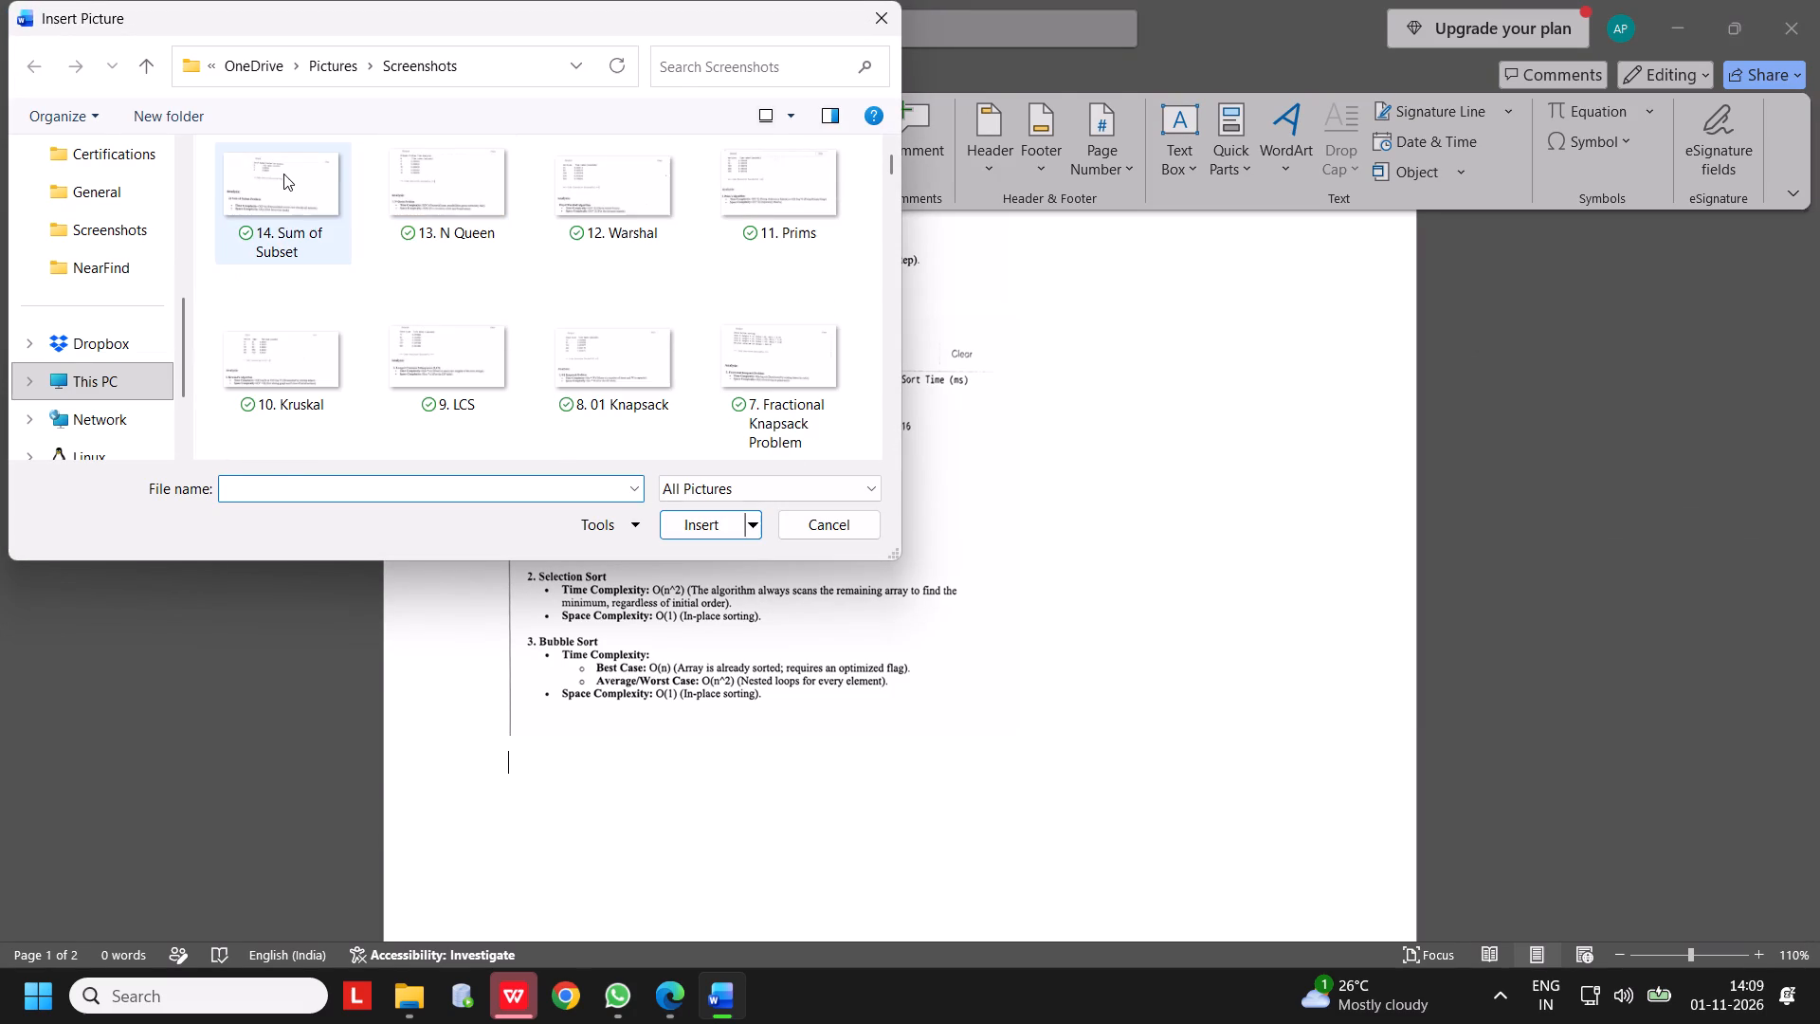
pyautogui.click(283, 174)
pyautogui.click(695, 529)
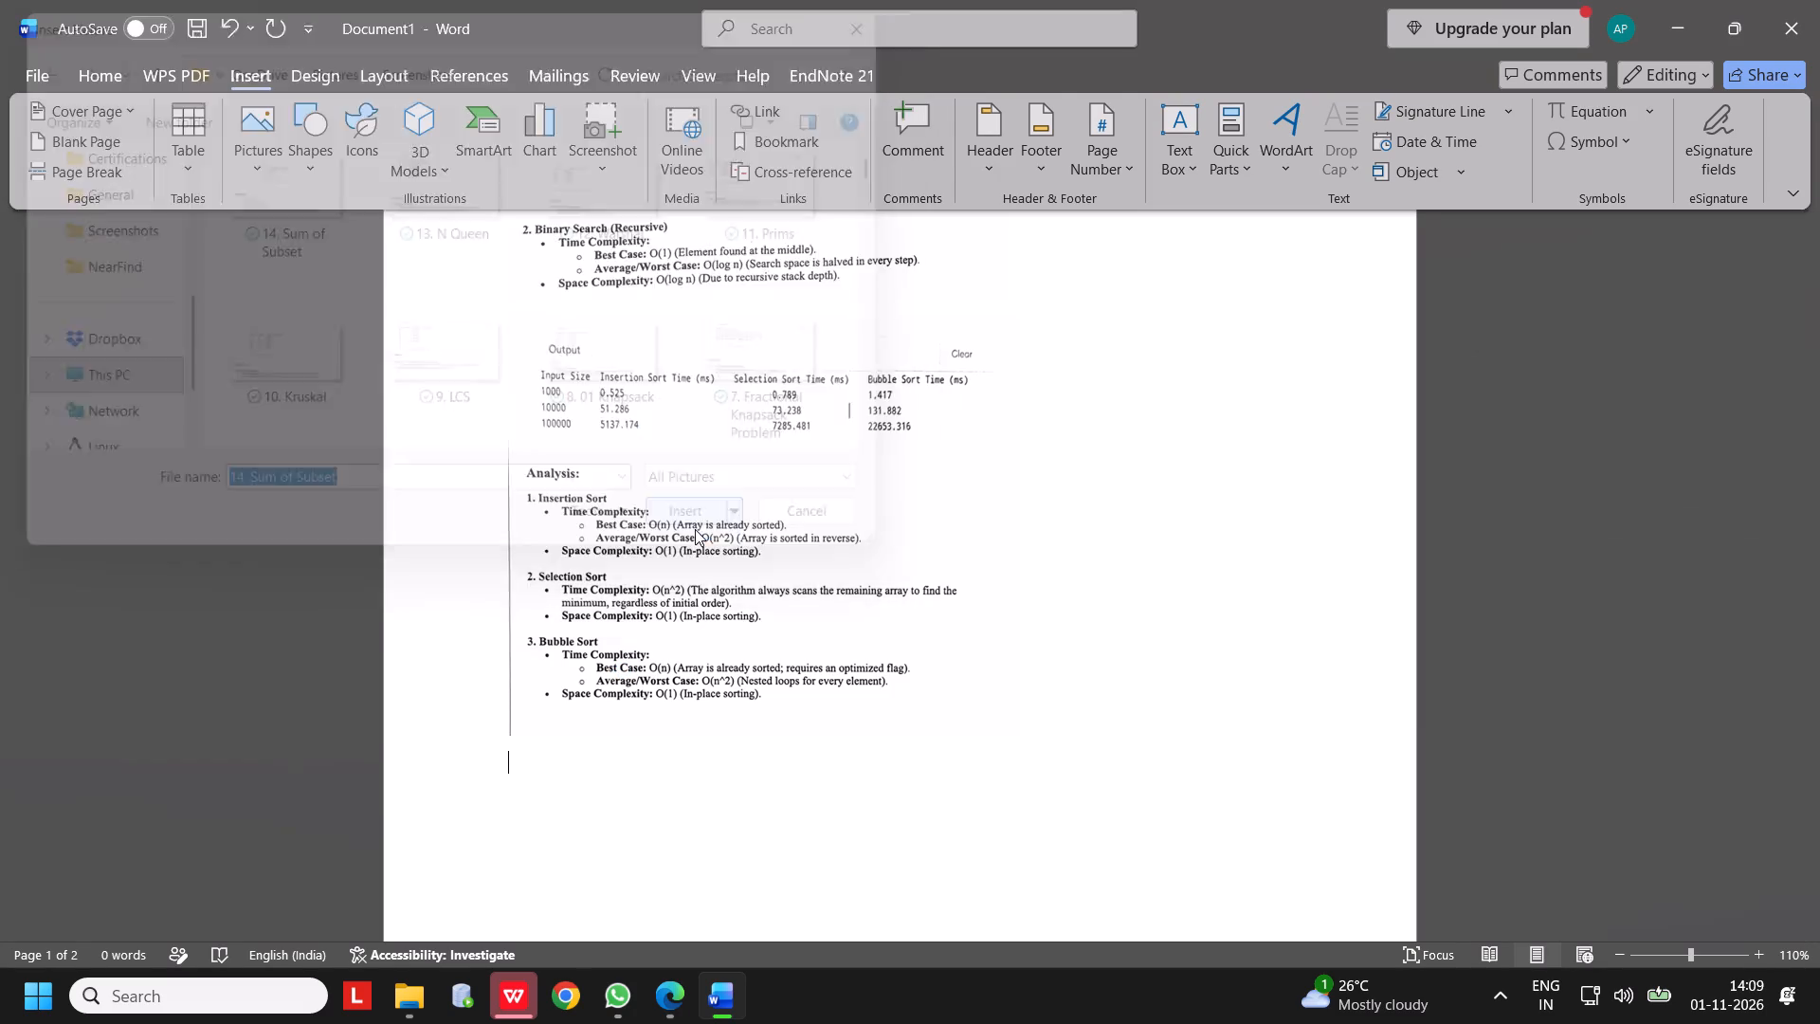
# Shrink the Sum of Subset picture proportionally so it fits on page 1 and is about as wide as the Quick Sort and Merge Sort picture.
pyautogui.scroll(6, 695, 529)
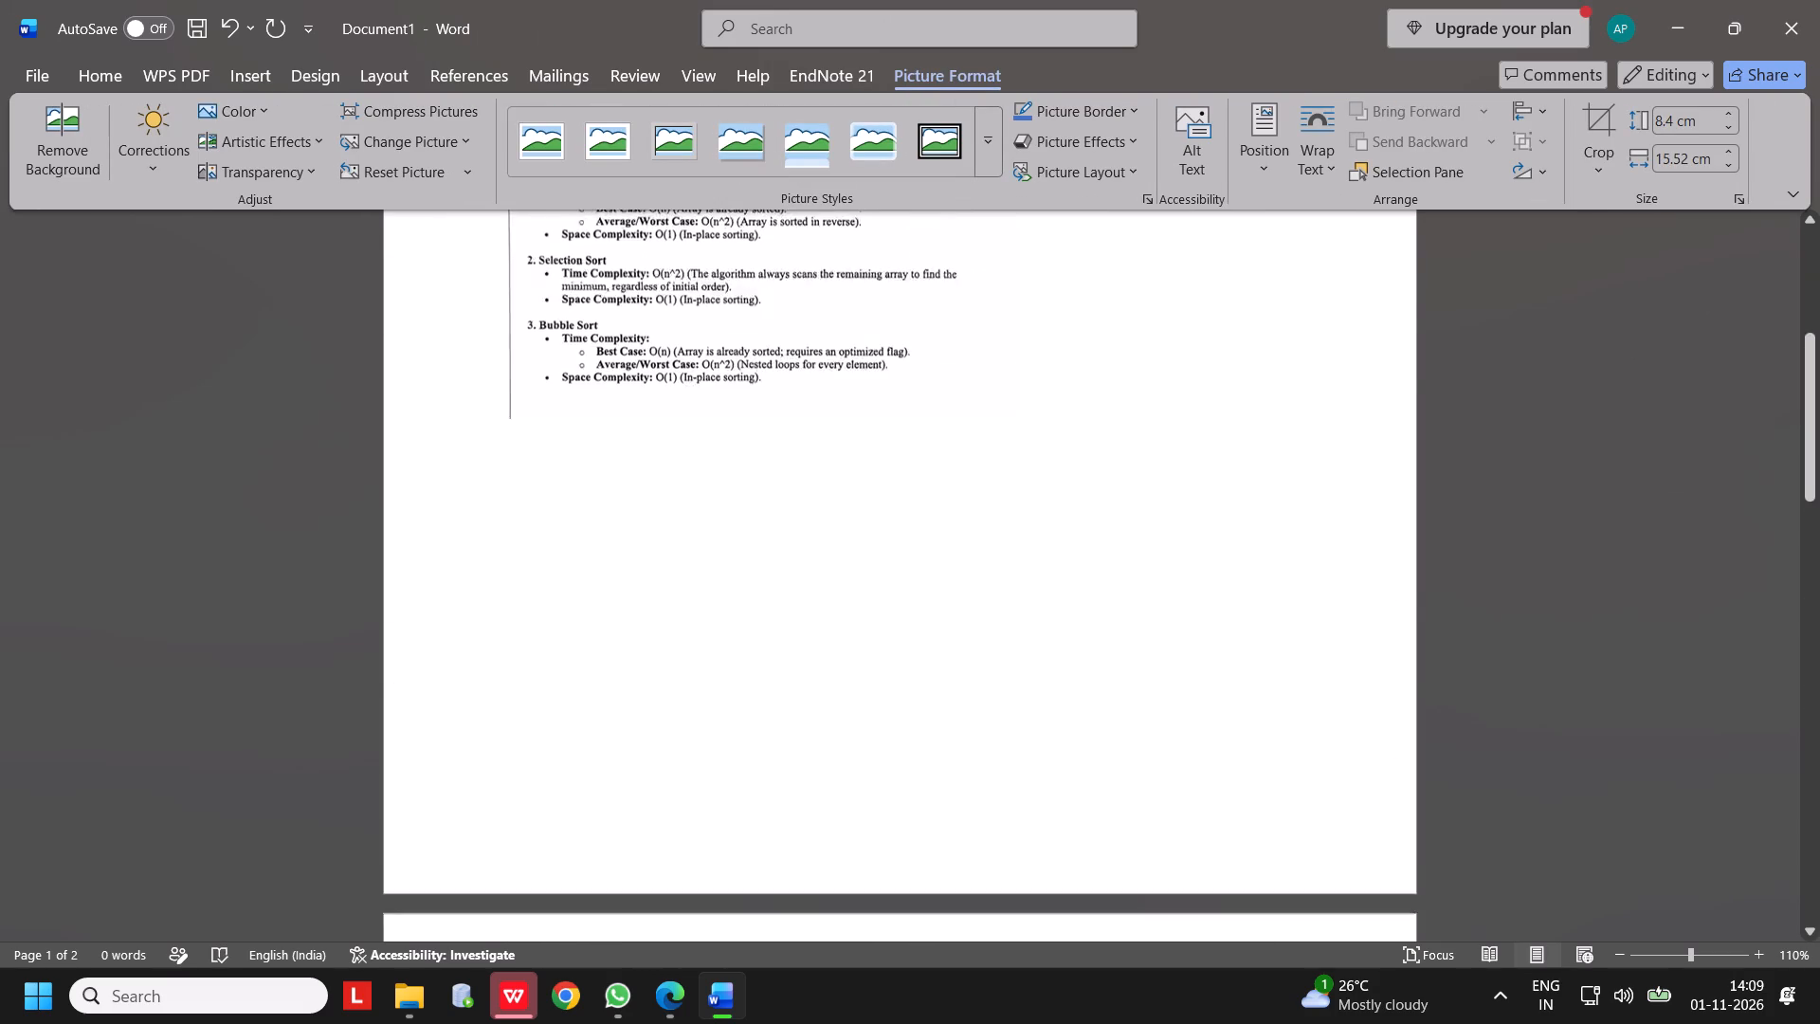
pyautogui.scroll(1, 695, 529)
pyautogui.scroll(-5, 695, 529)
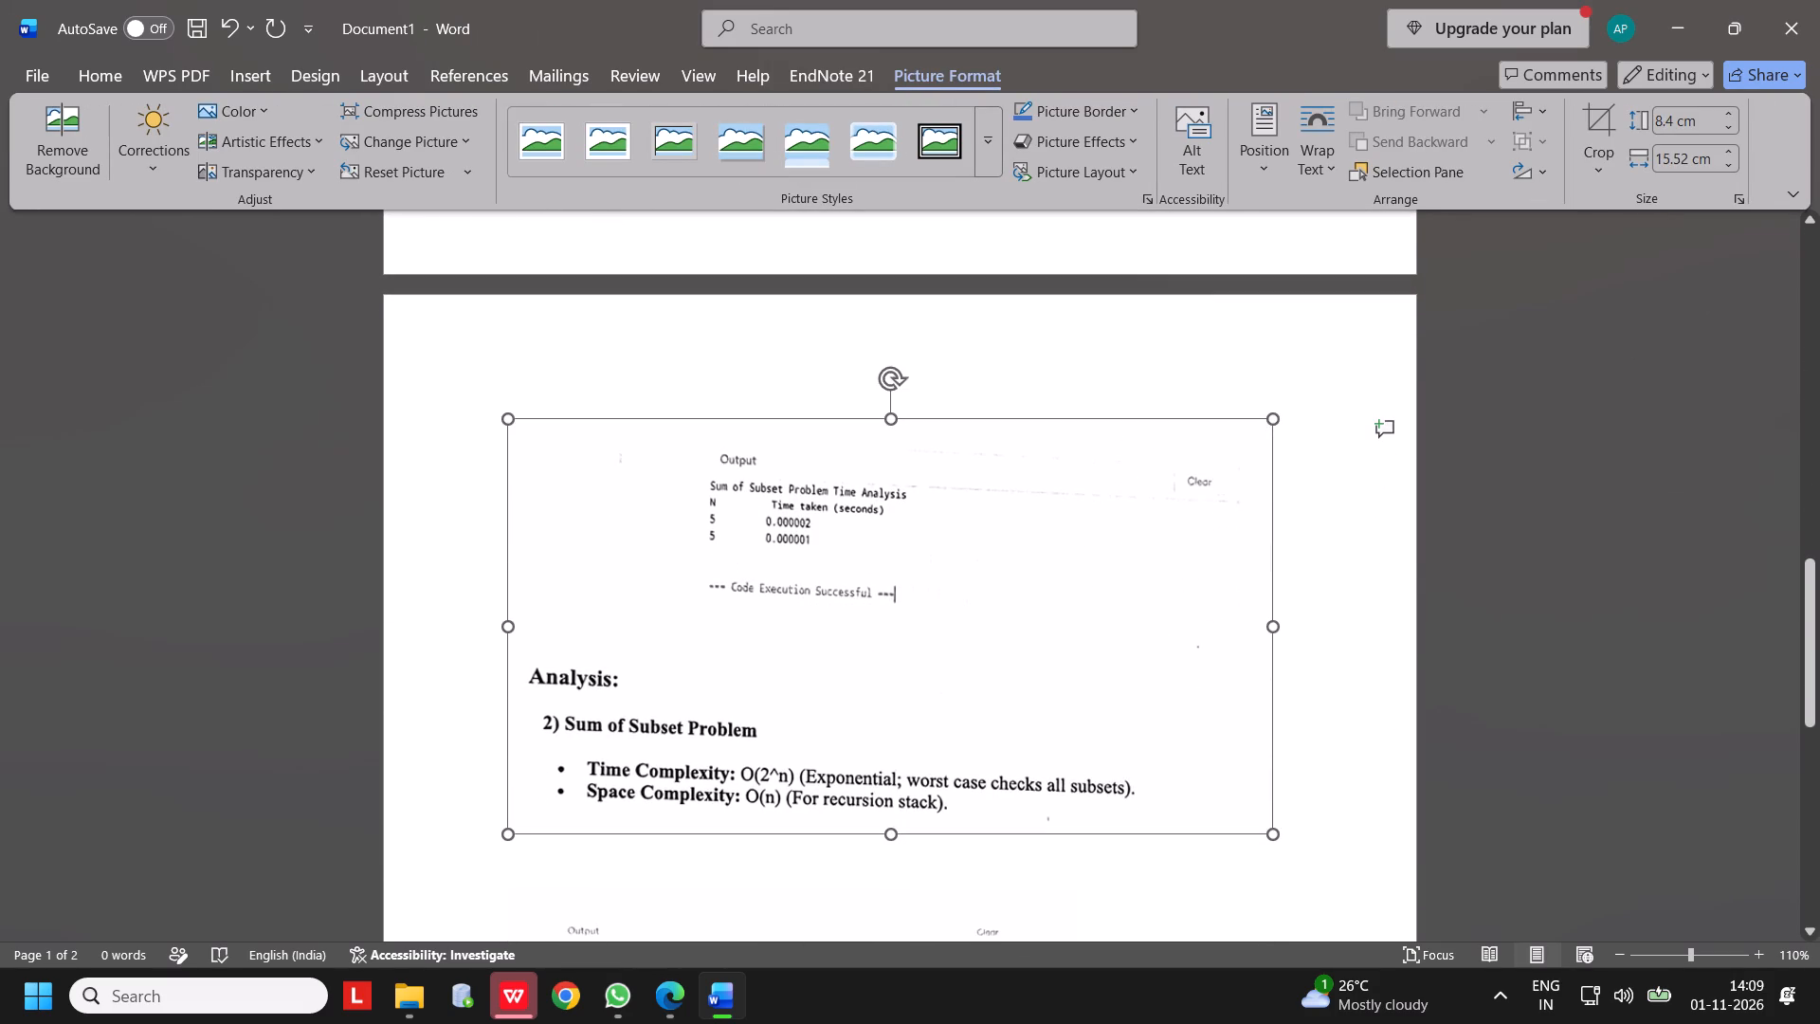
pyautogui.scroll(-1, 906, 628)
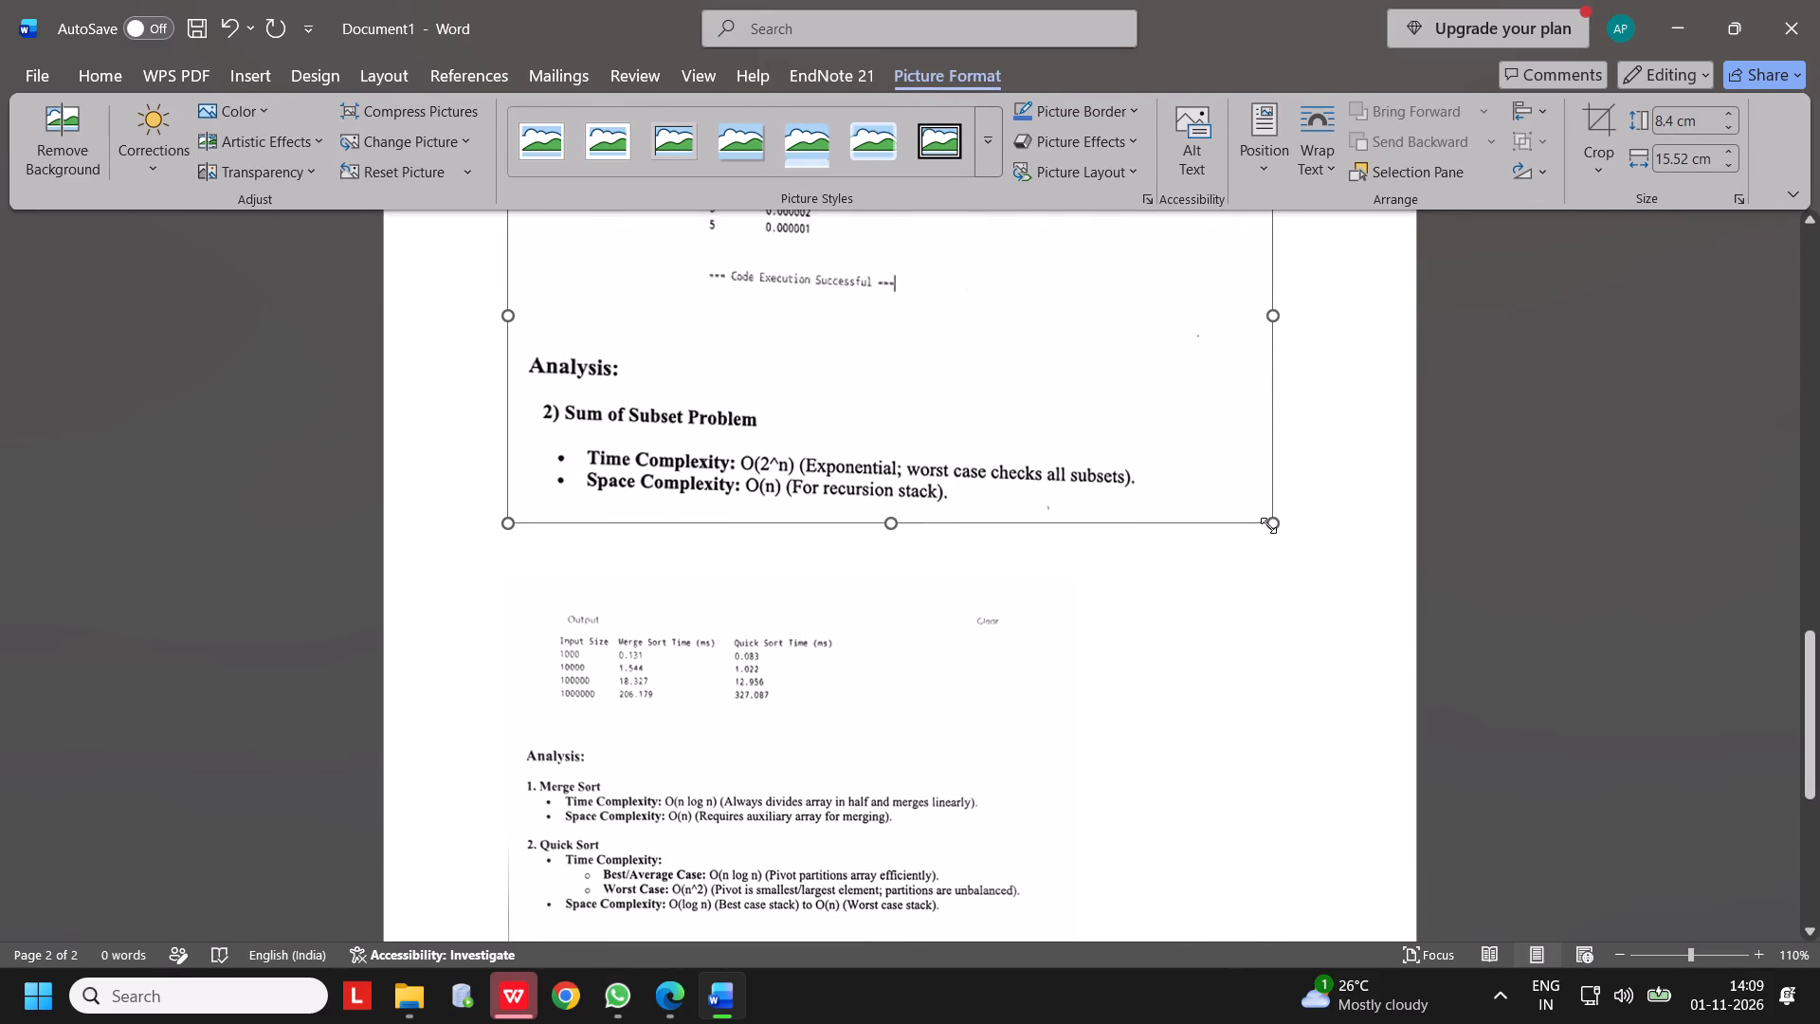
pyautogui.moveTo(1270, 525); pyautogui.dragTo(1046, 414)
pyautogui.click(1252, 453)
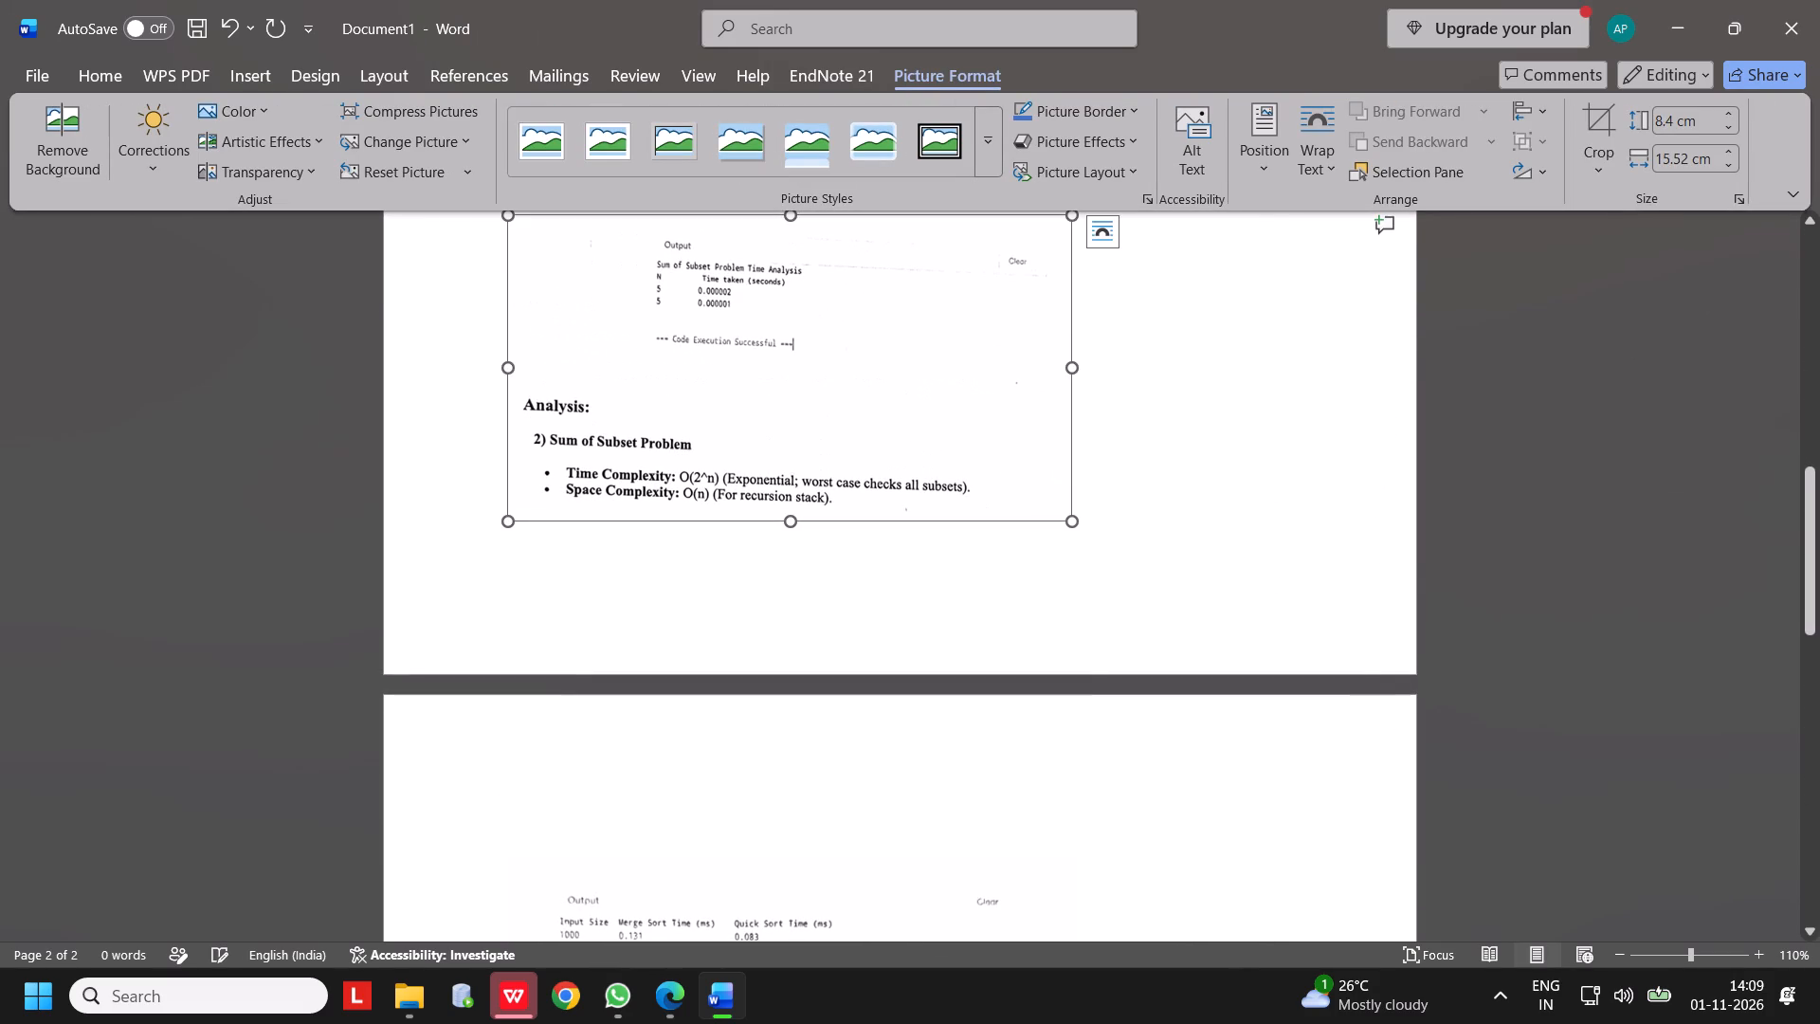
# Add a new line below the Quick Sort and Merge Sort picture on page 2 and start inserting a picture from this device there.
pyautogui.scroll(1, 1252, 453)
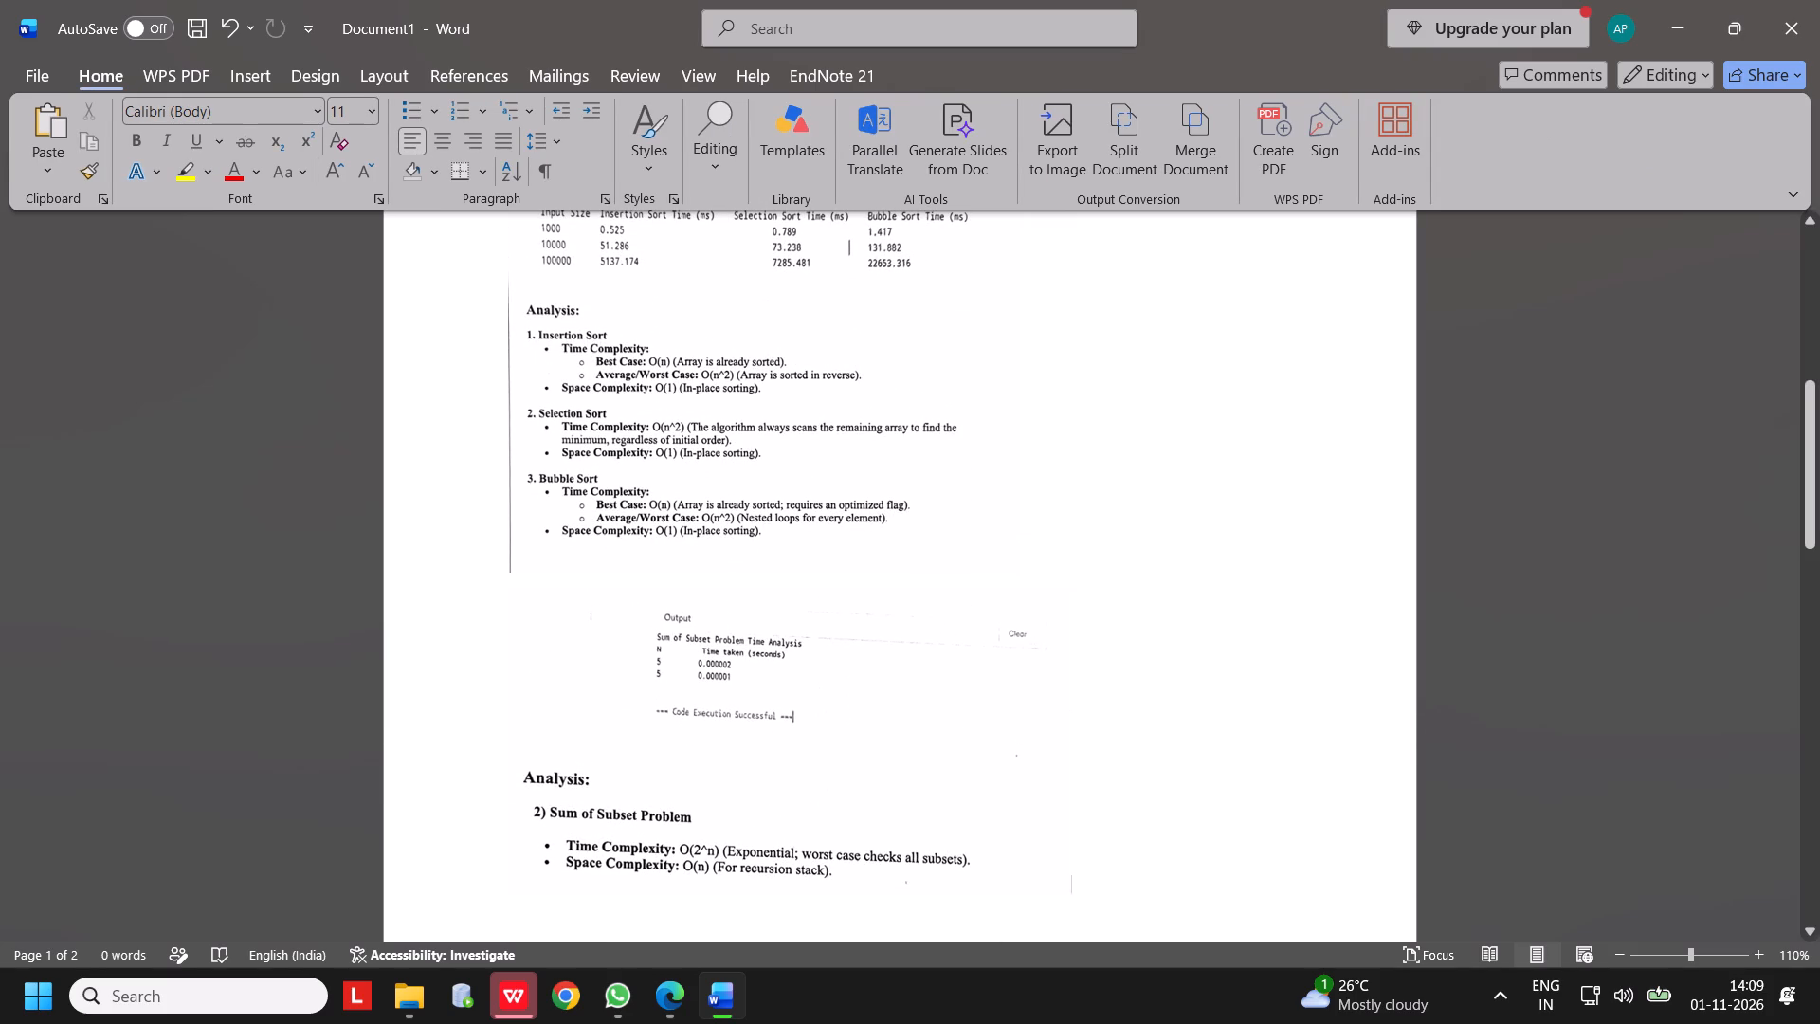
pyautogui.scroll(-2, 1208, 599)
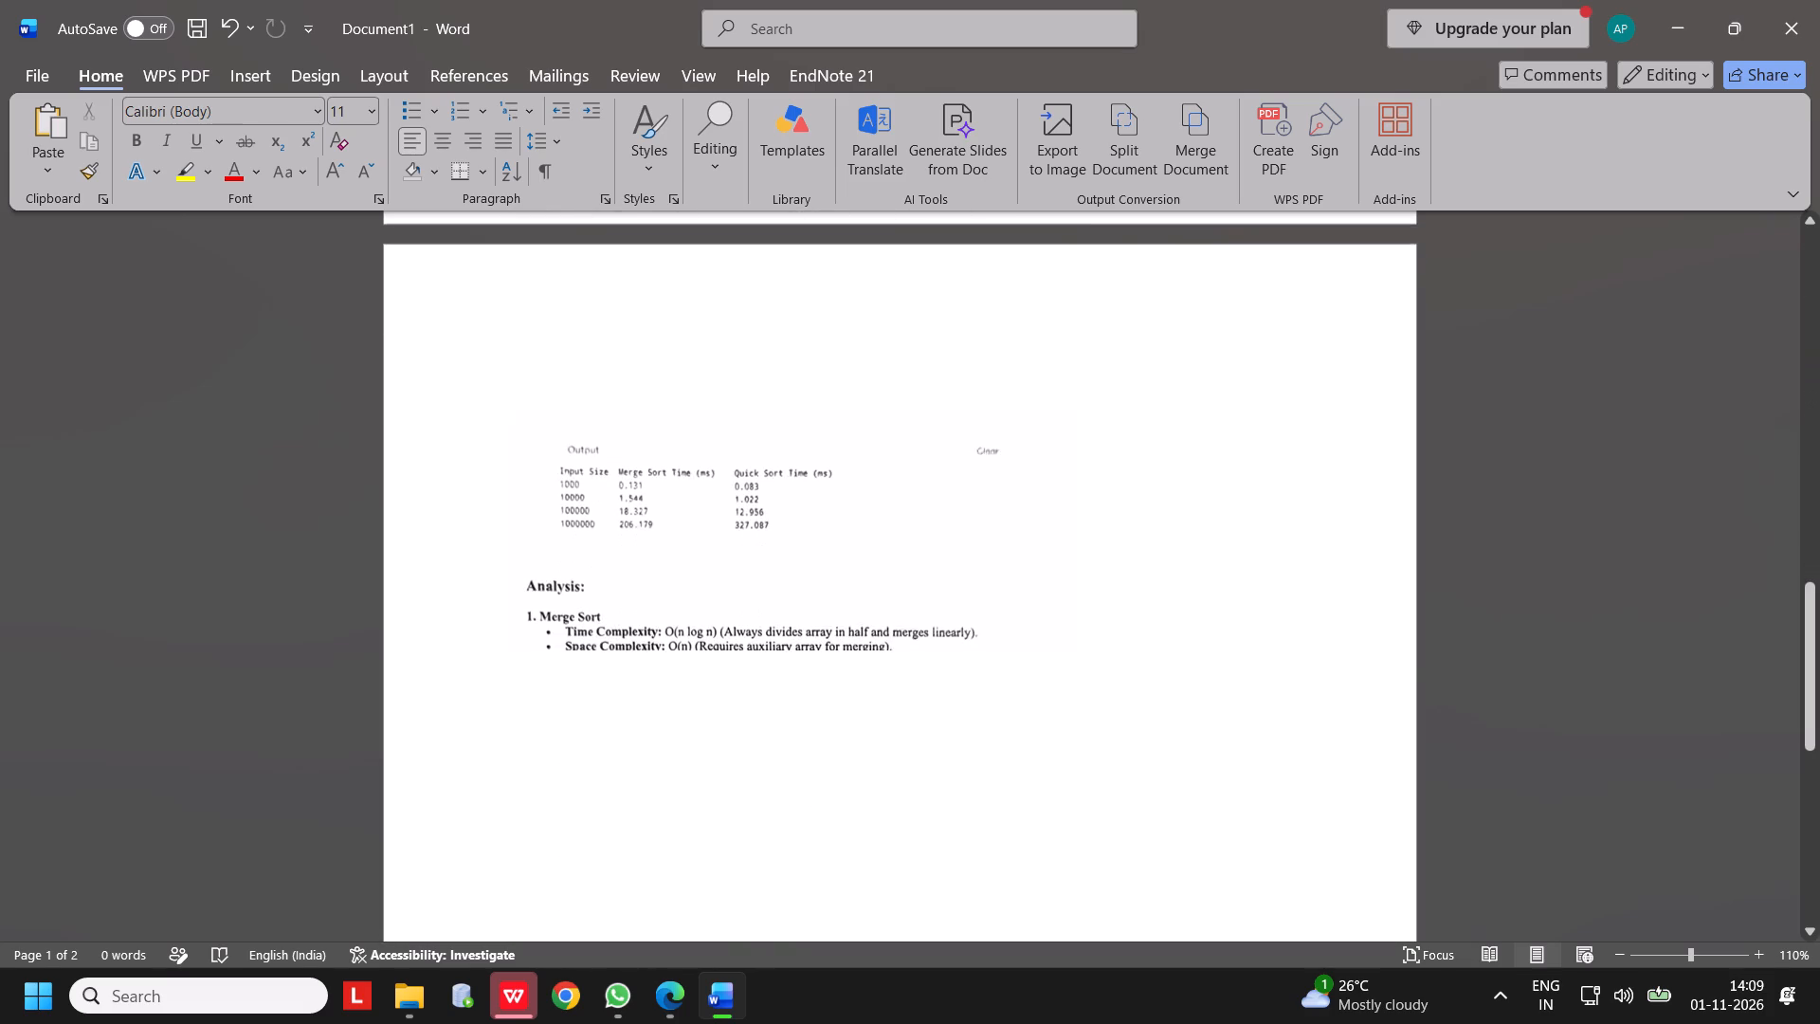
pyautogui.scroll(2, 1077, 585)
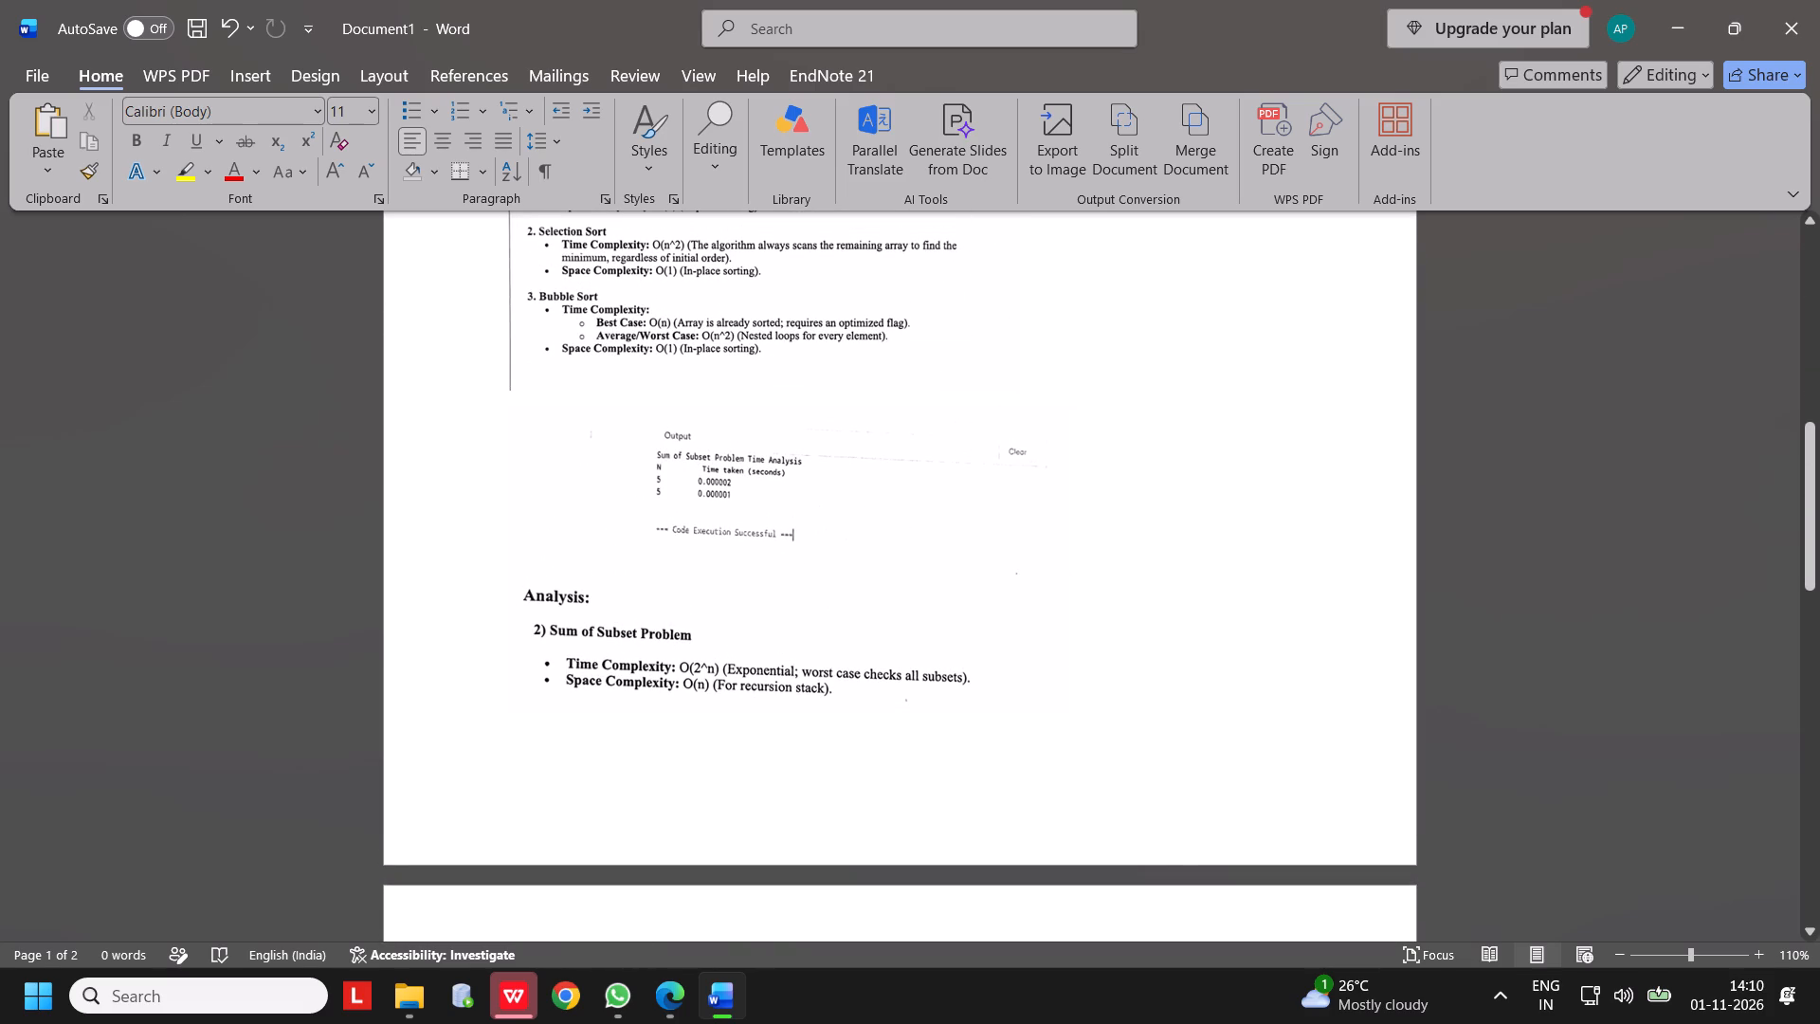
pyautogui.scroll(-5, 671, 593)
pyautogui.scroll(1, 671, 593)
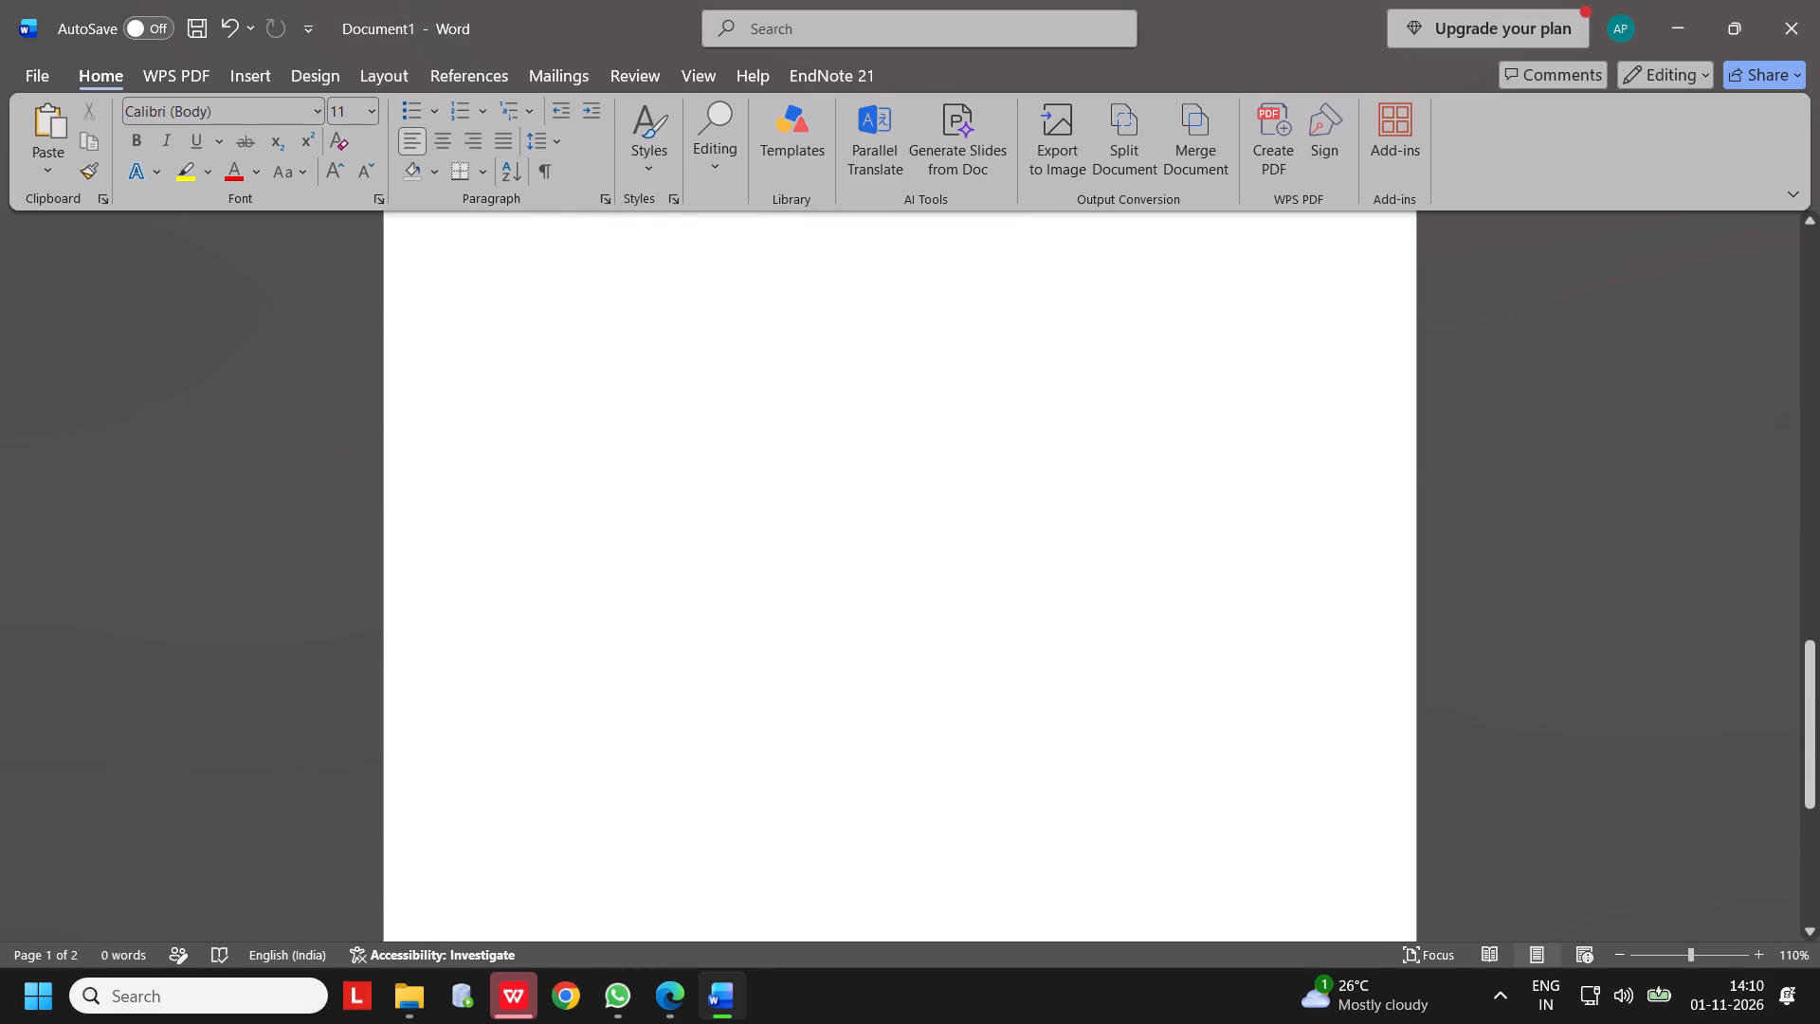
pyautogui.scroll(2, 671, 593)
pyautogui.scroll(-1, 671, 593)
pyautogui.click(976, 626)
pyautogui.click(1125, 627)
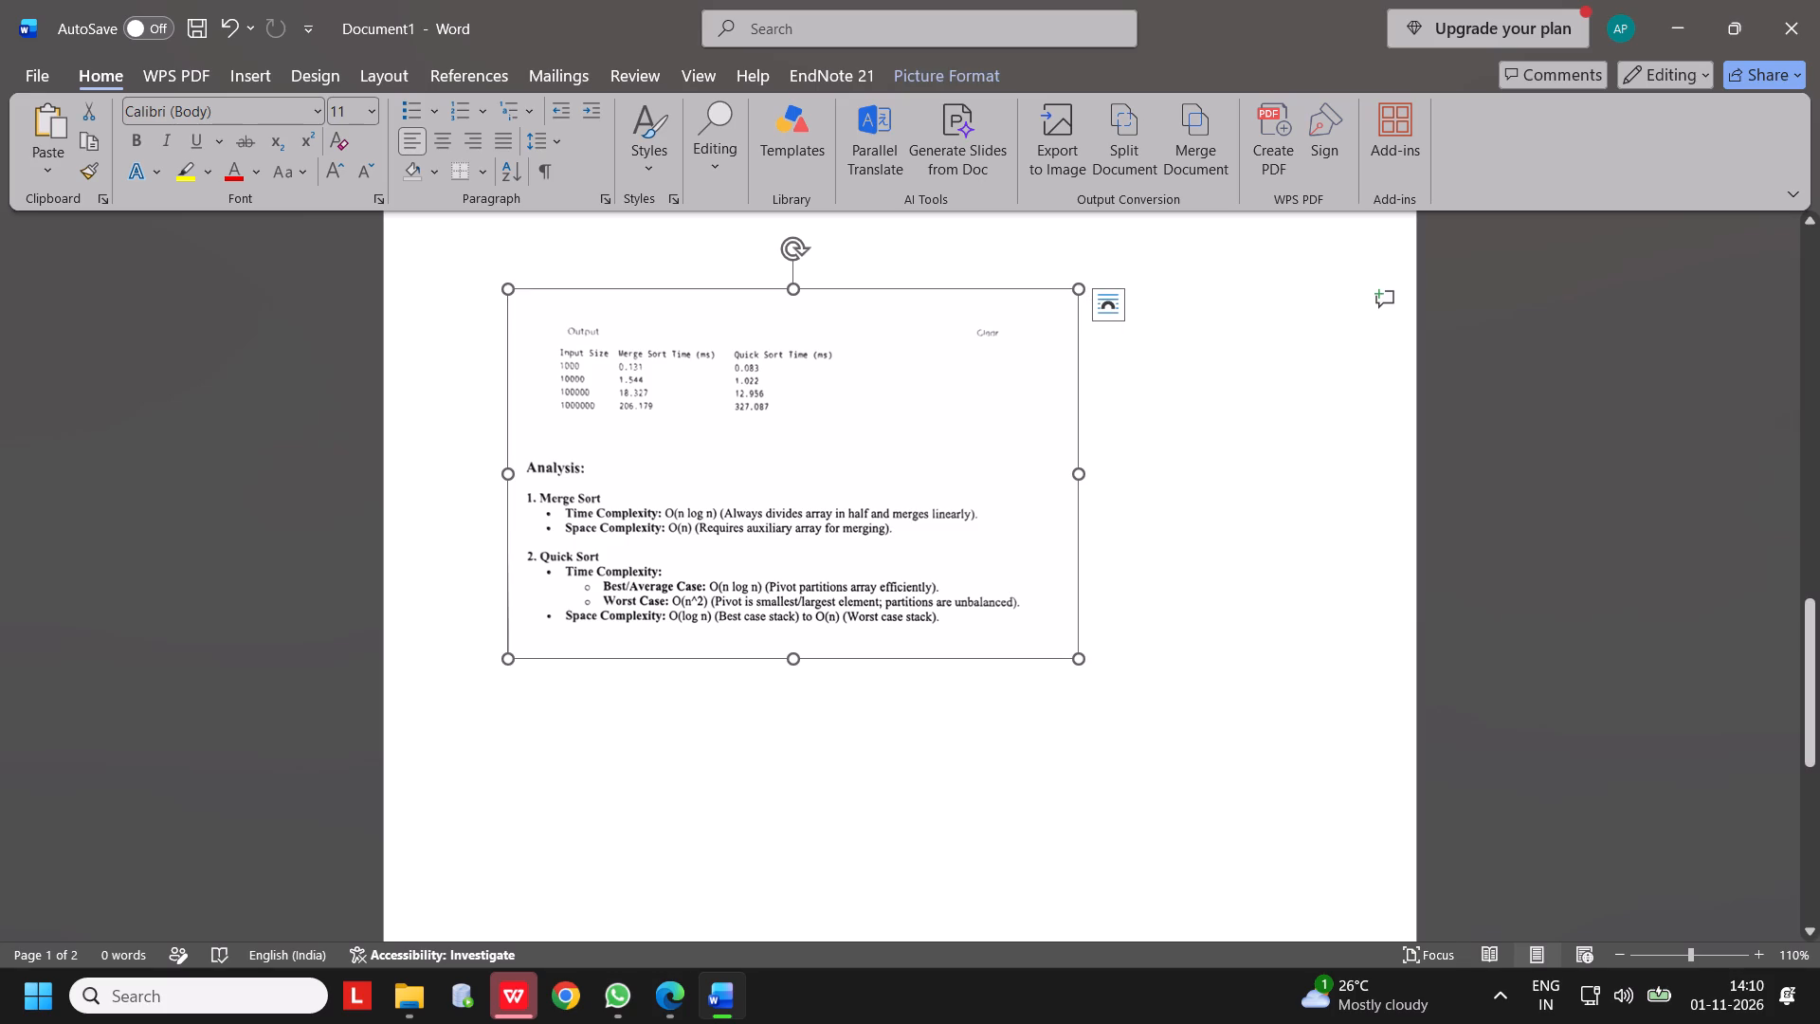
pyautogui.press('Return')
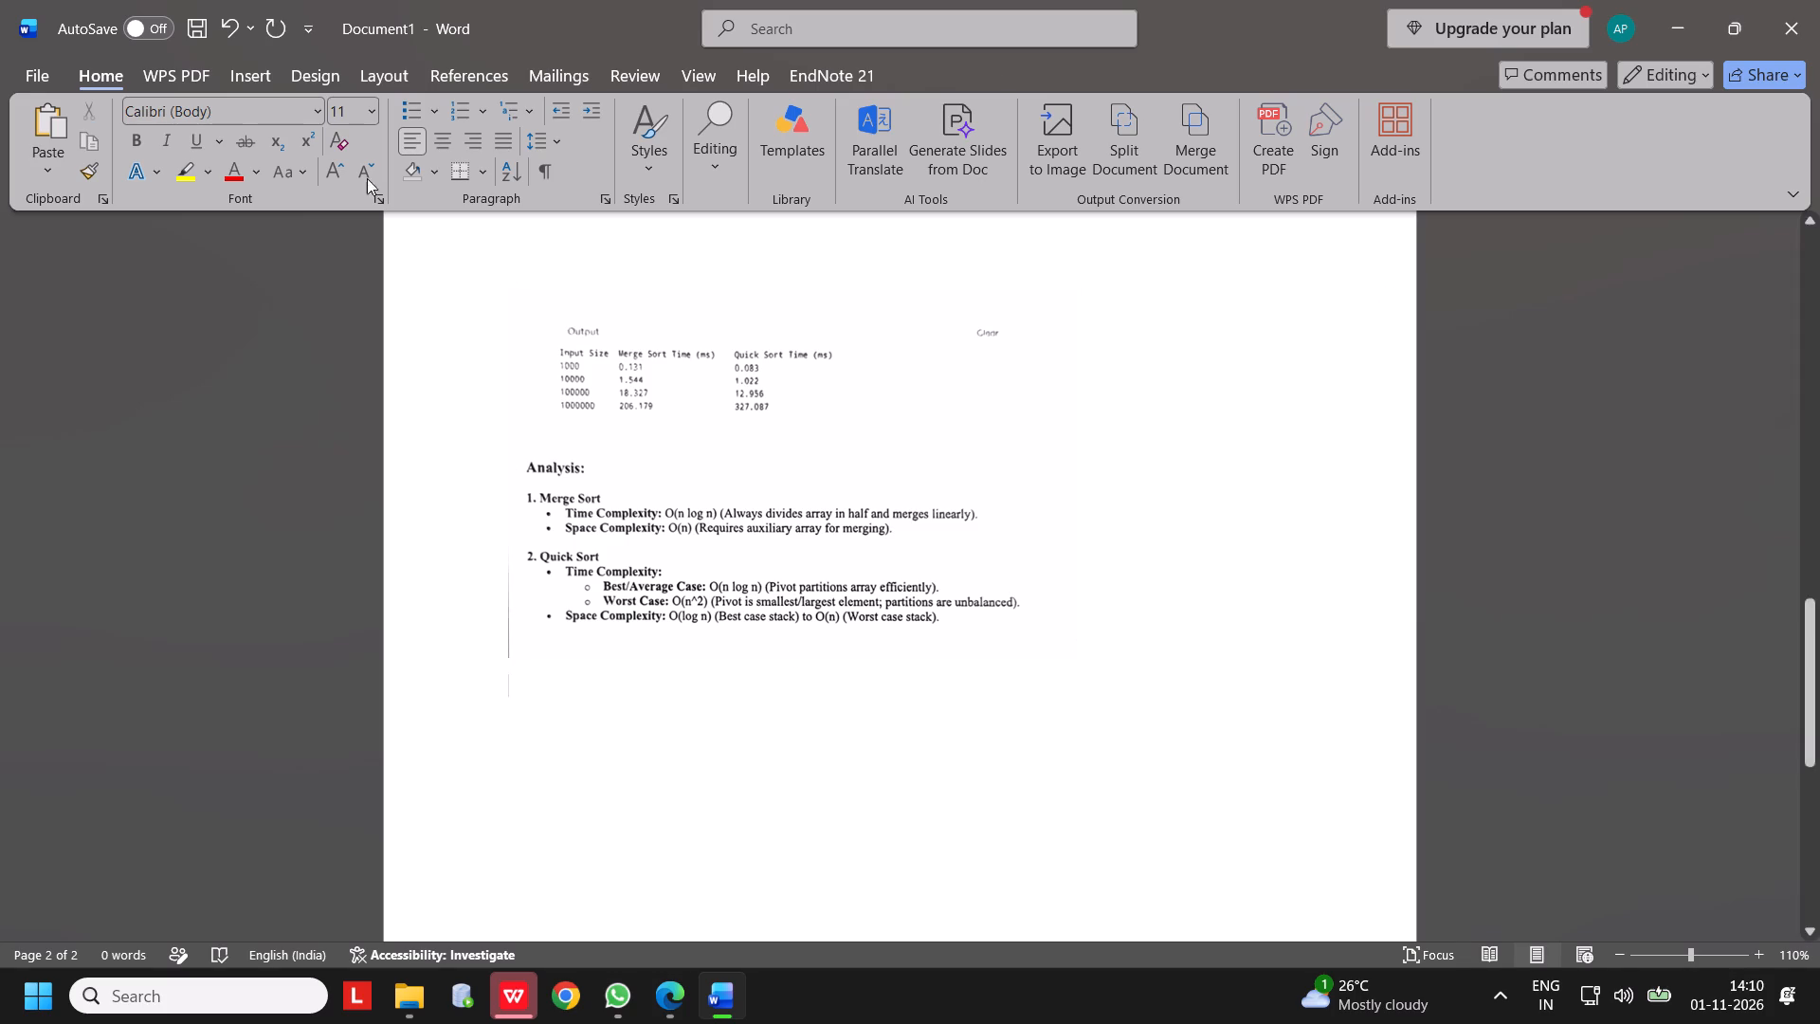
pyautogui.click(259, 58)
pyautogui.click(259, 141)
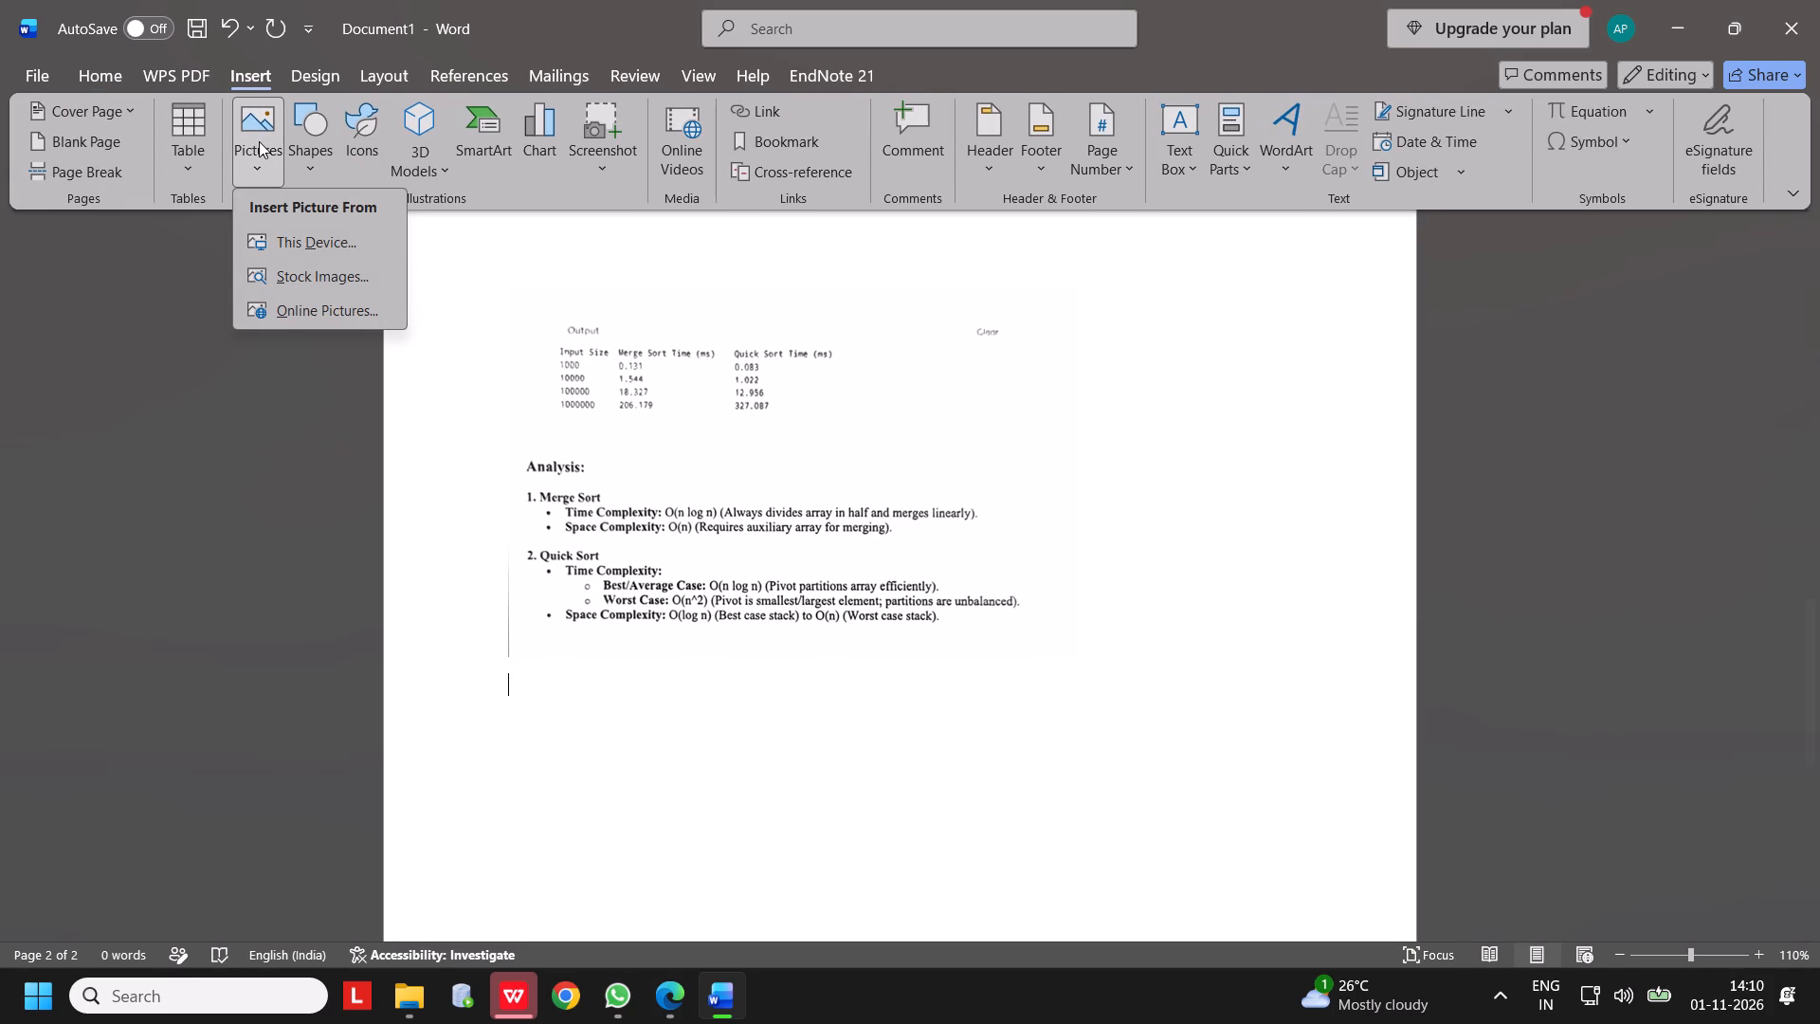
pyautogui.click(271, 239)
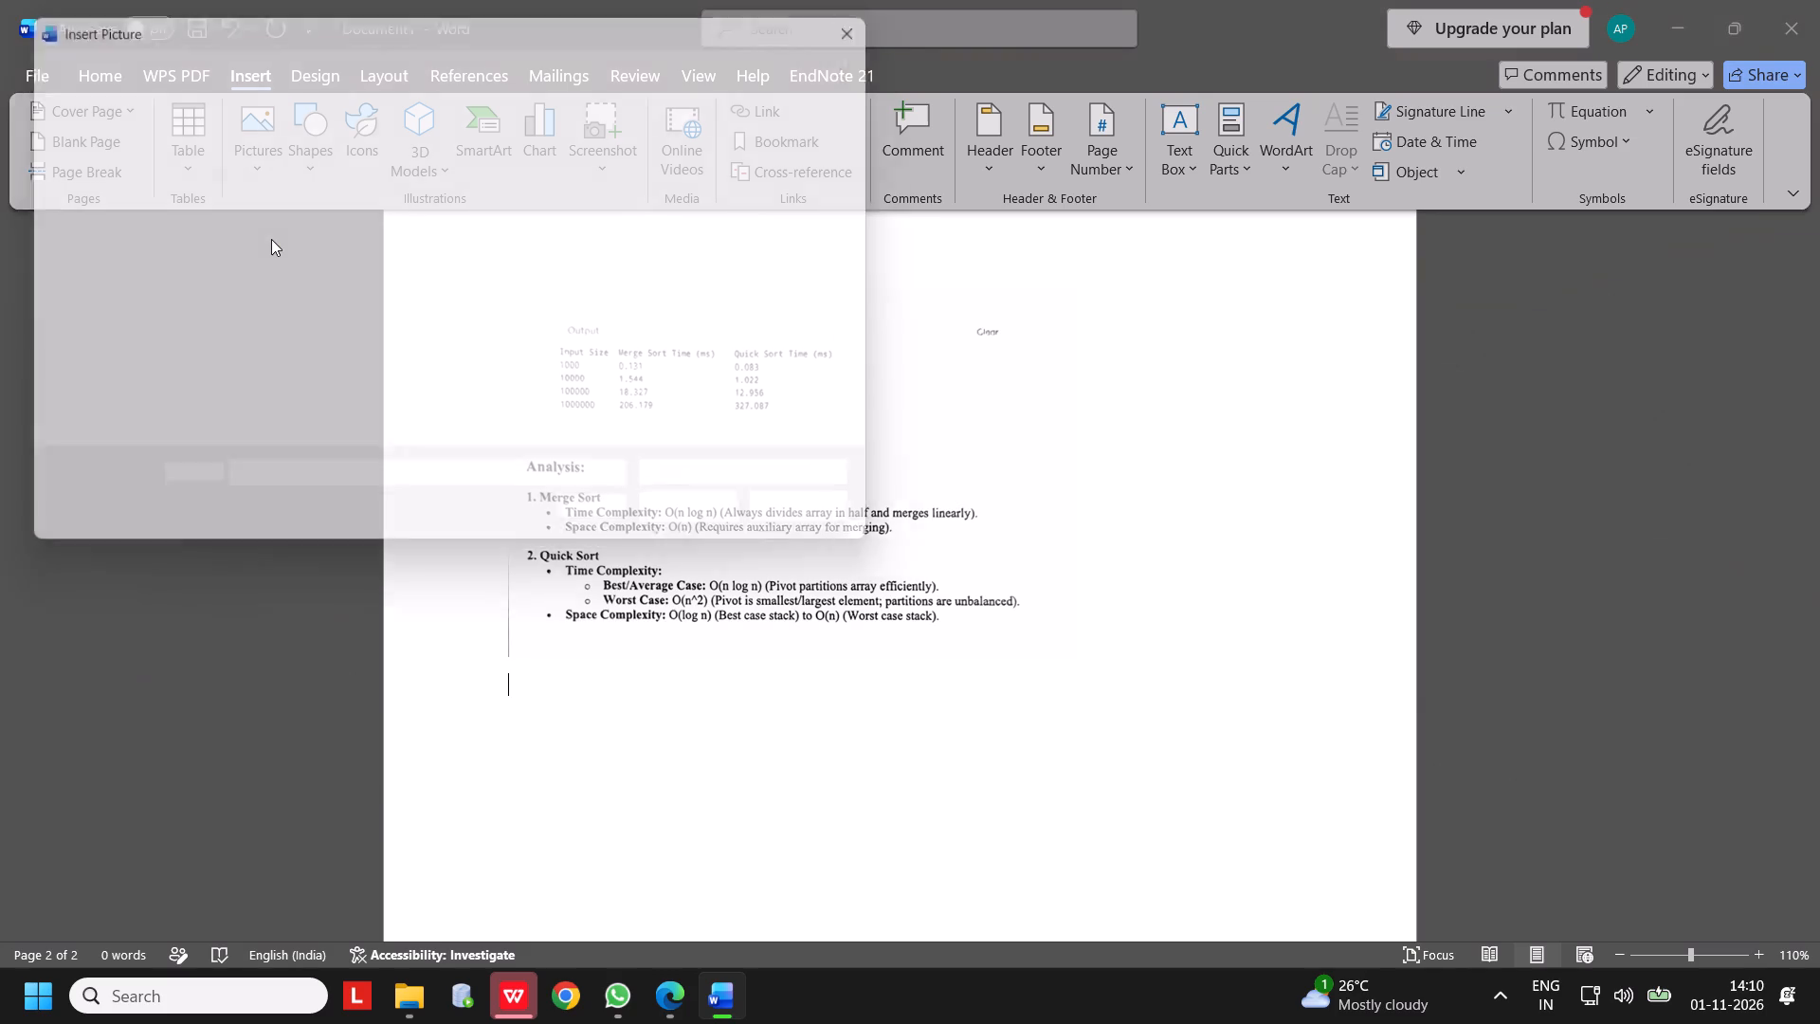
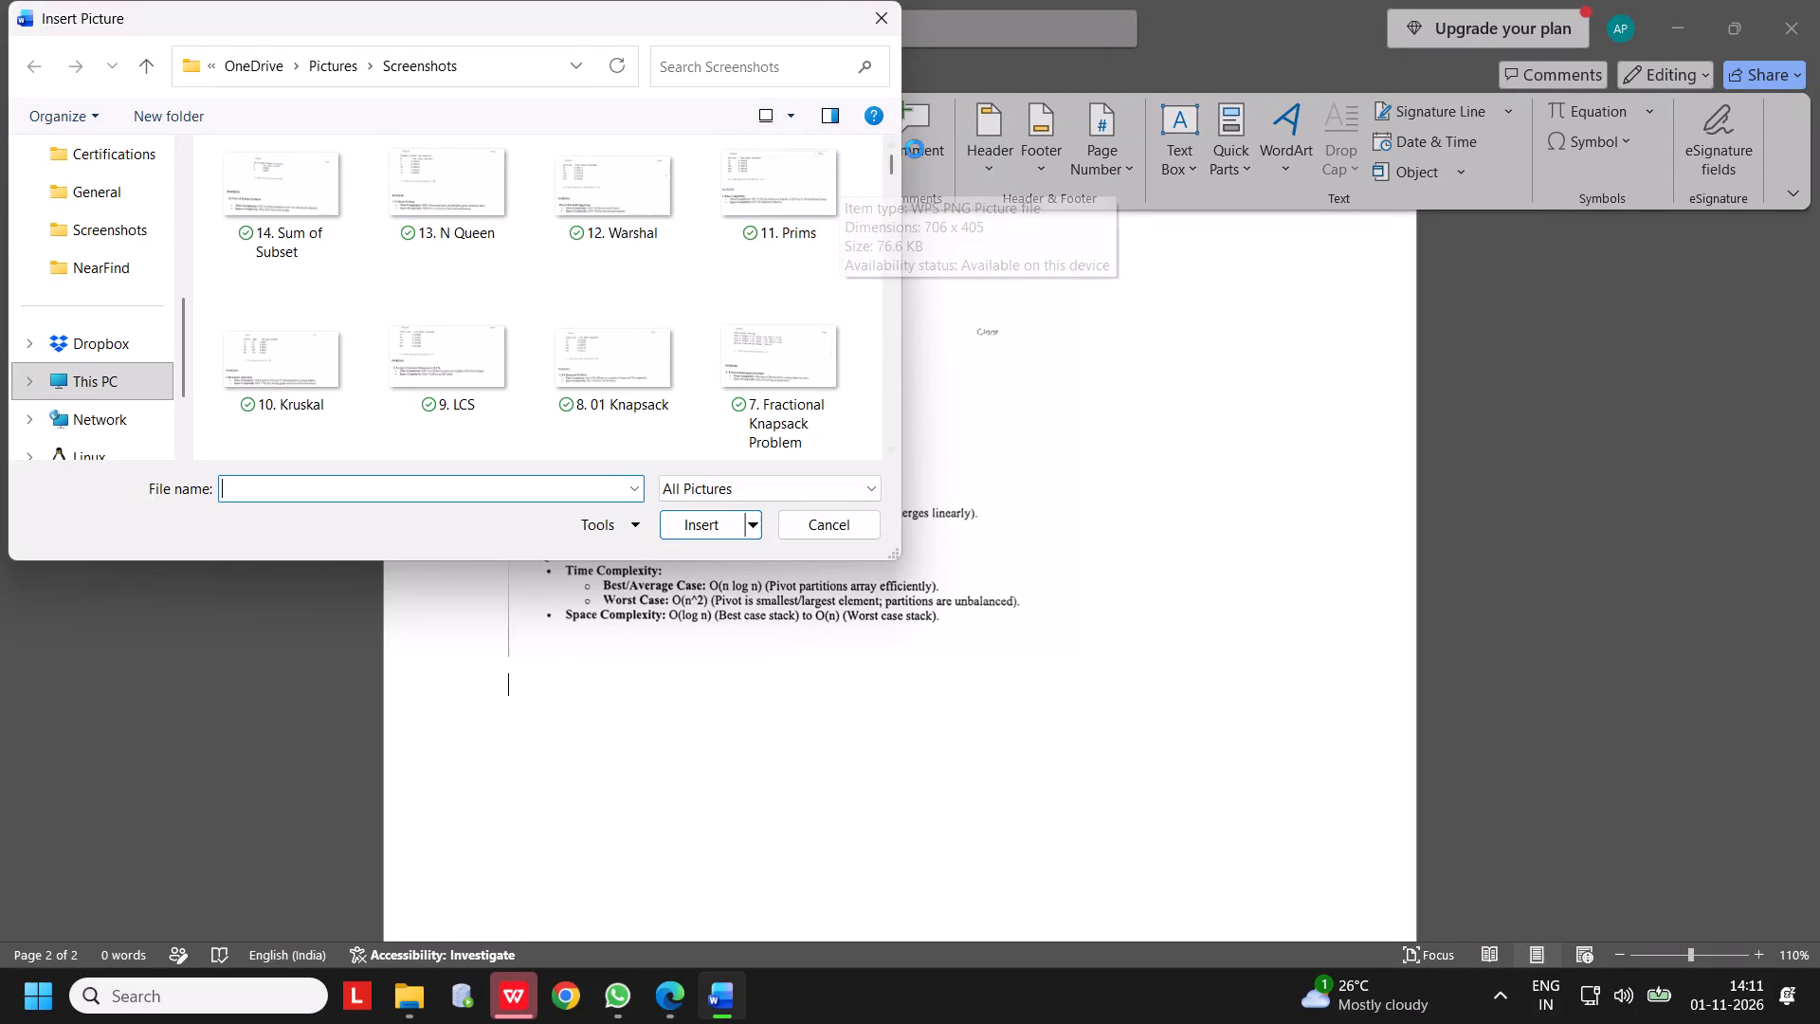
# Insert the picture "4. Heap, Counting, Radix" from the Screenshots folder below the Quick Sort and Merge Sort picture.
pyautogui.click(897, 166)
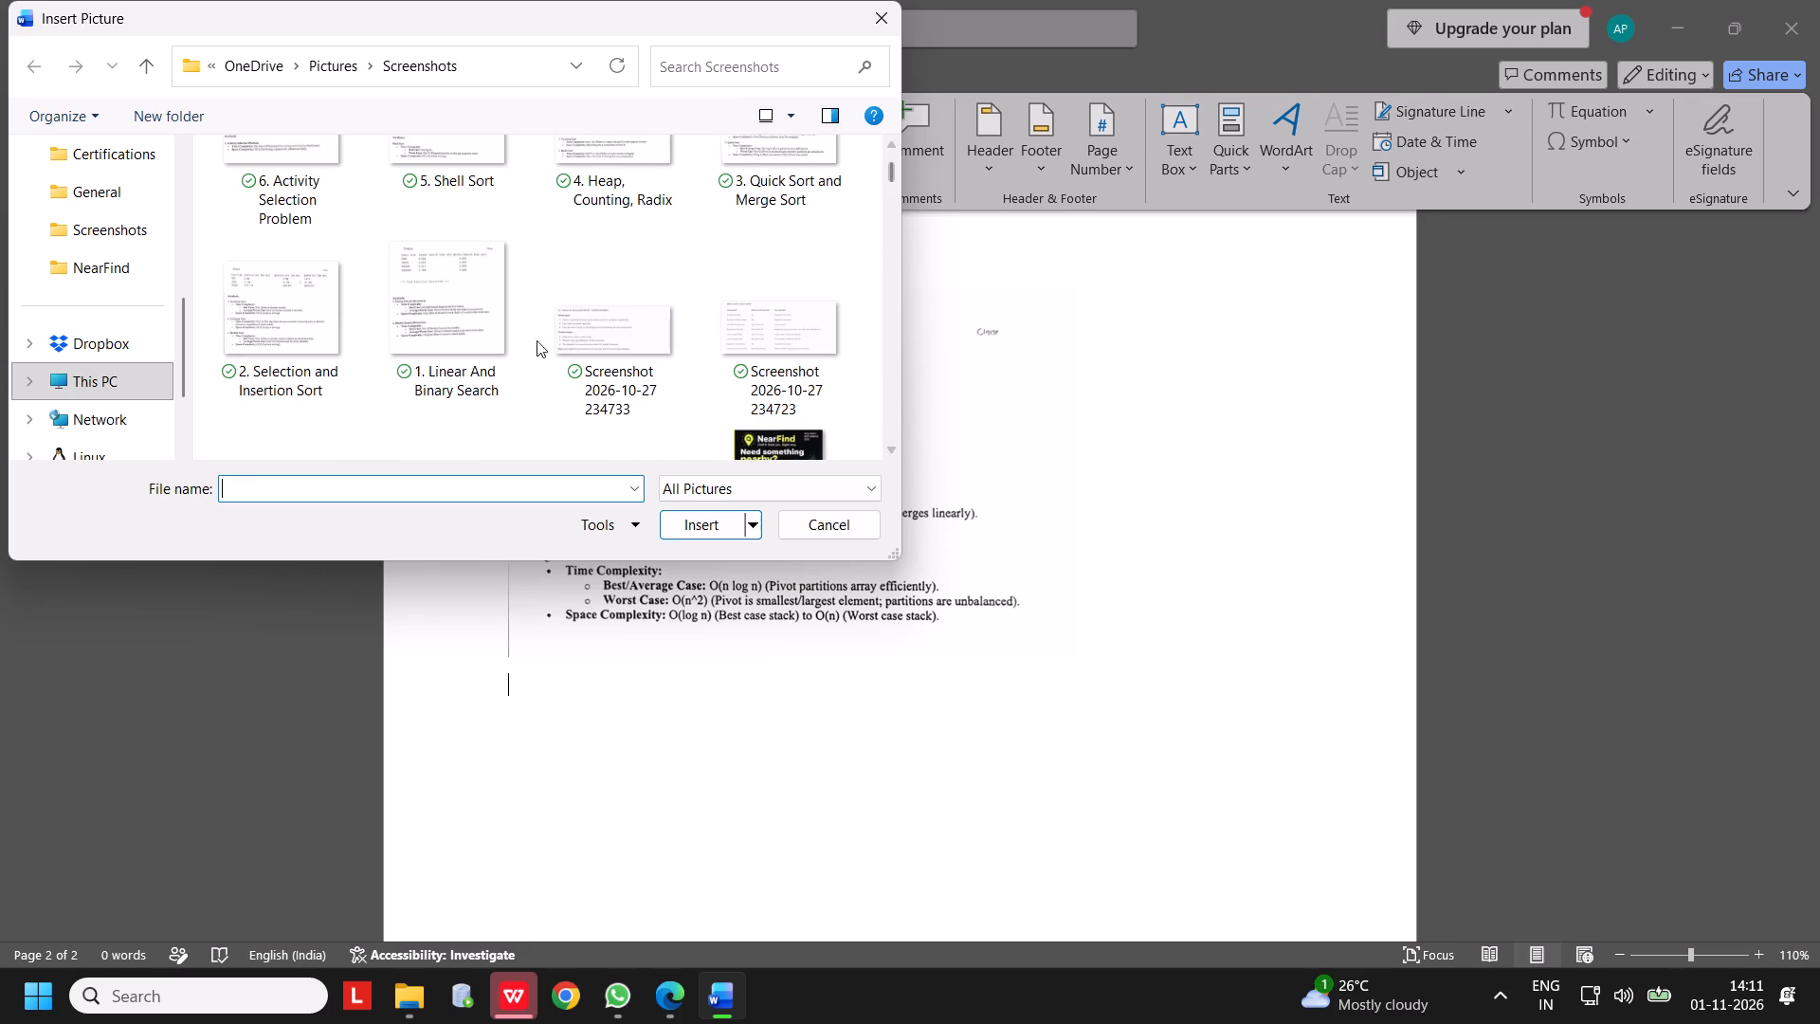
pyautogui.click(646, 198)
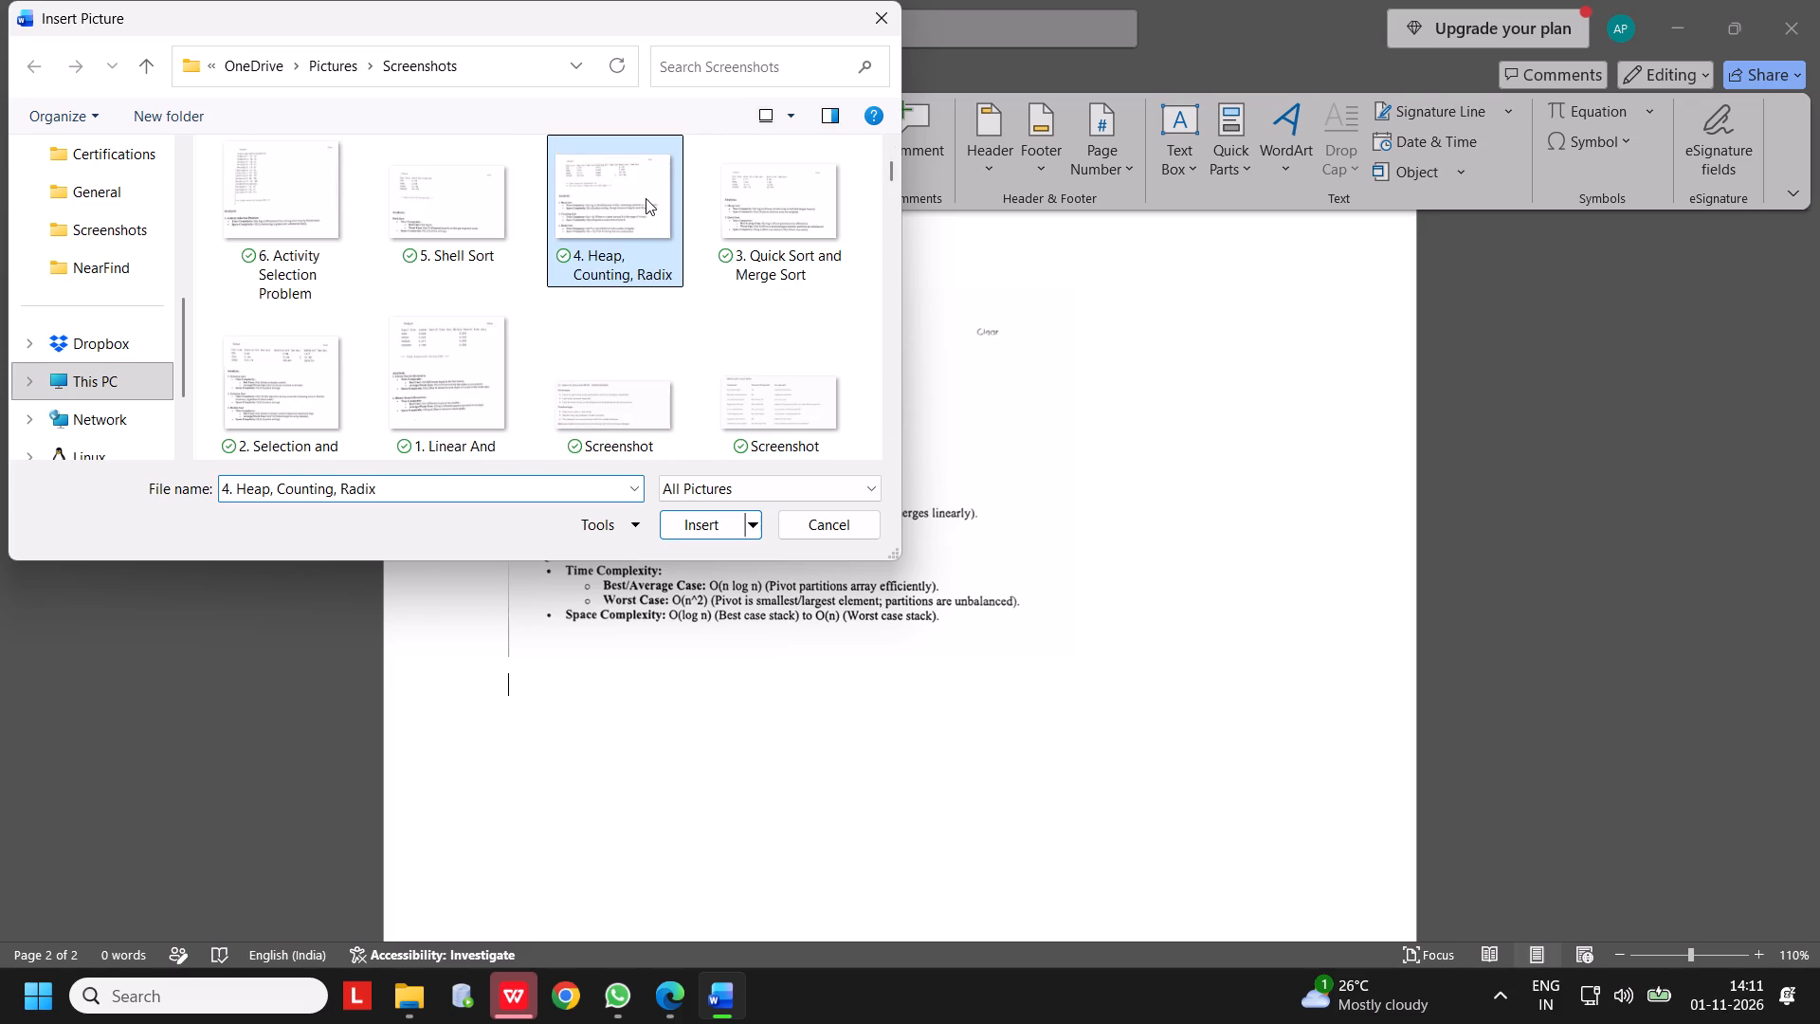
pyautogui.click(714, 528)
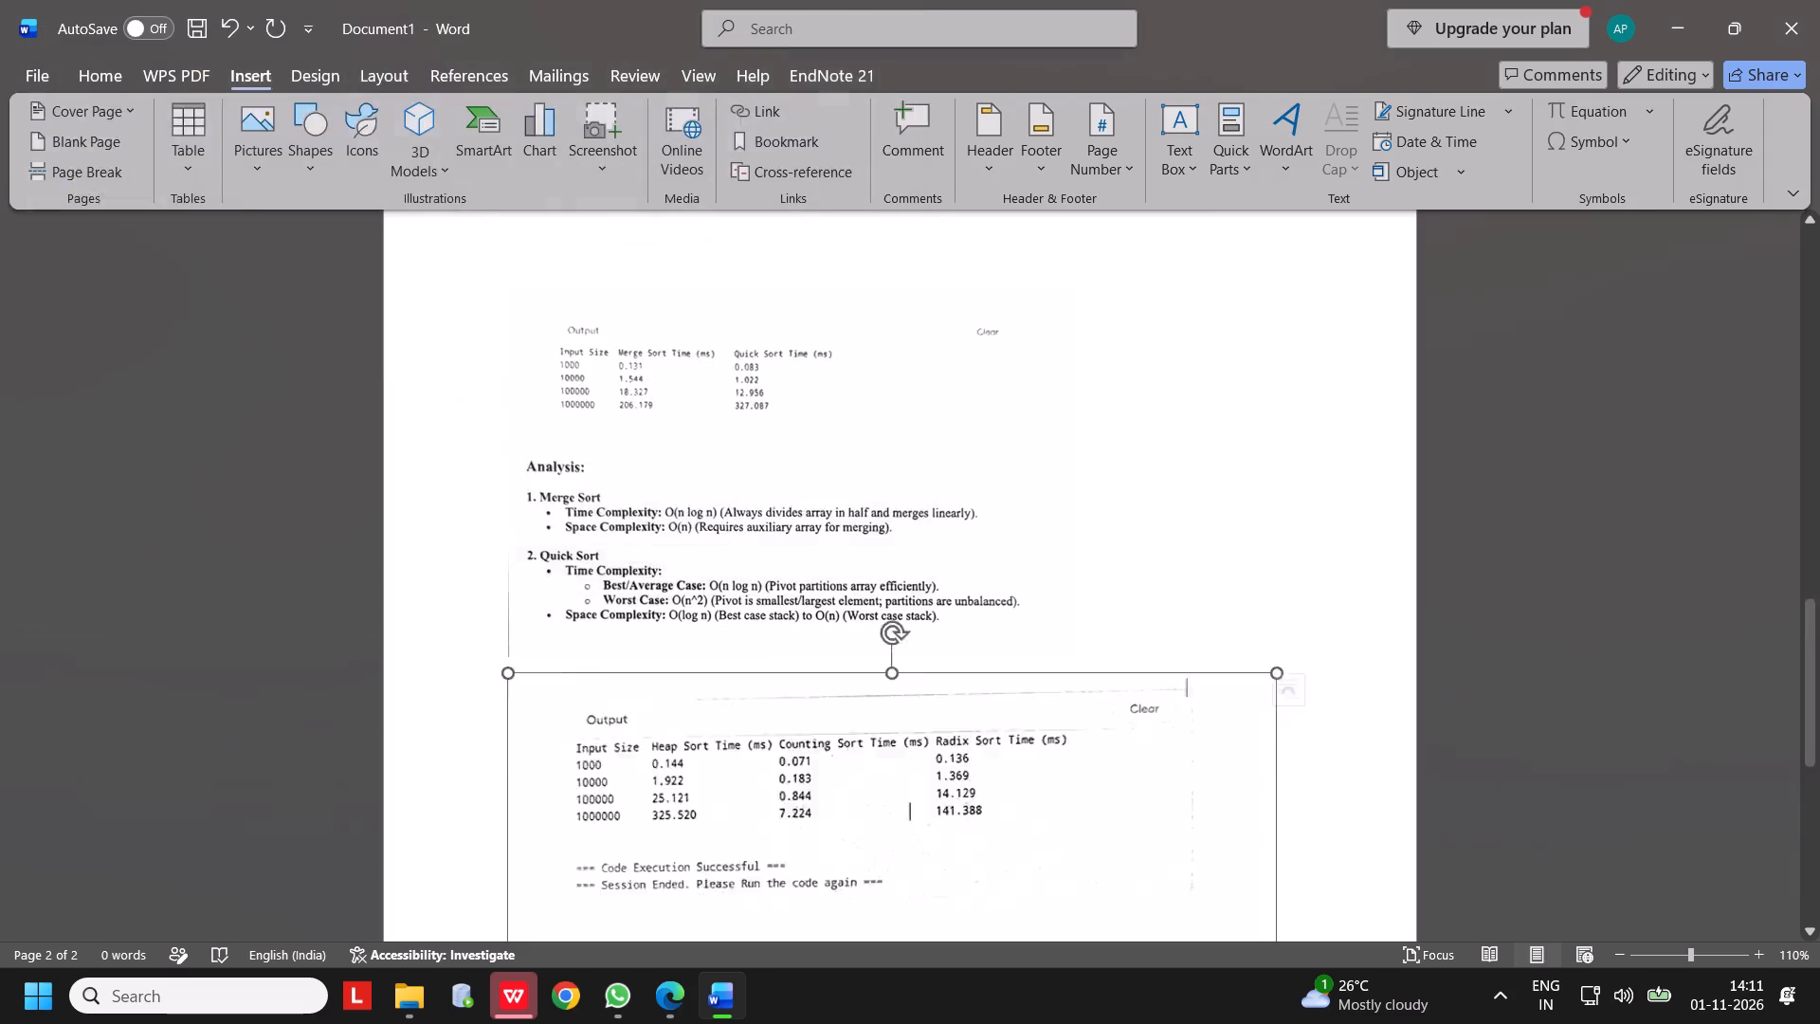
# Shrink the Heap, Counting, Radix picture proportionally until it is slightly narrower than the Quick Sort and Merge Sort picture above it.
pyautogui.scroll(-3, 930, 725)
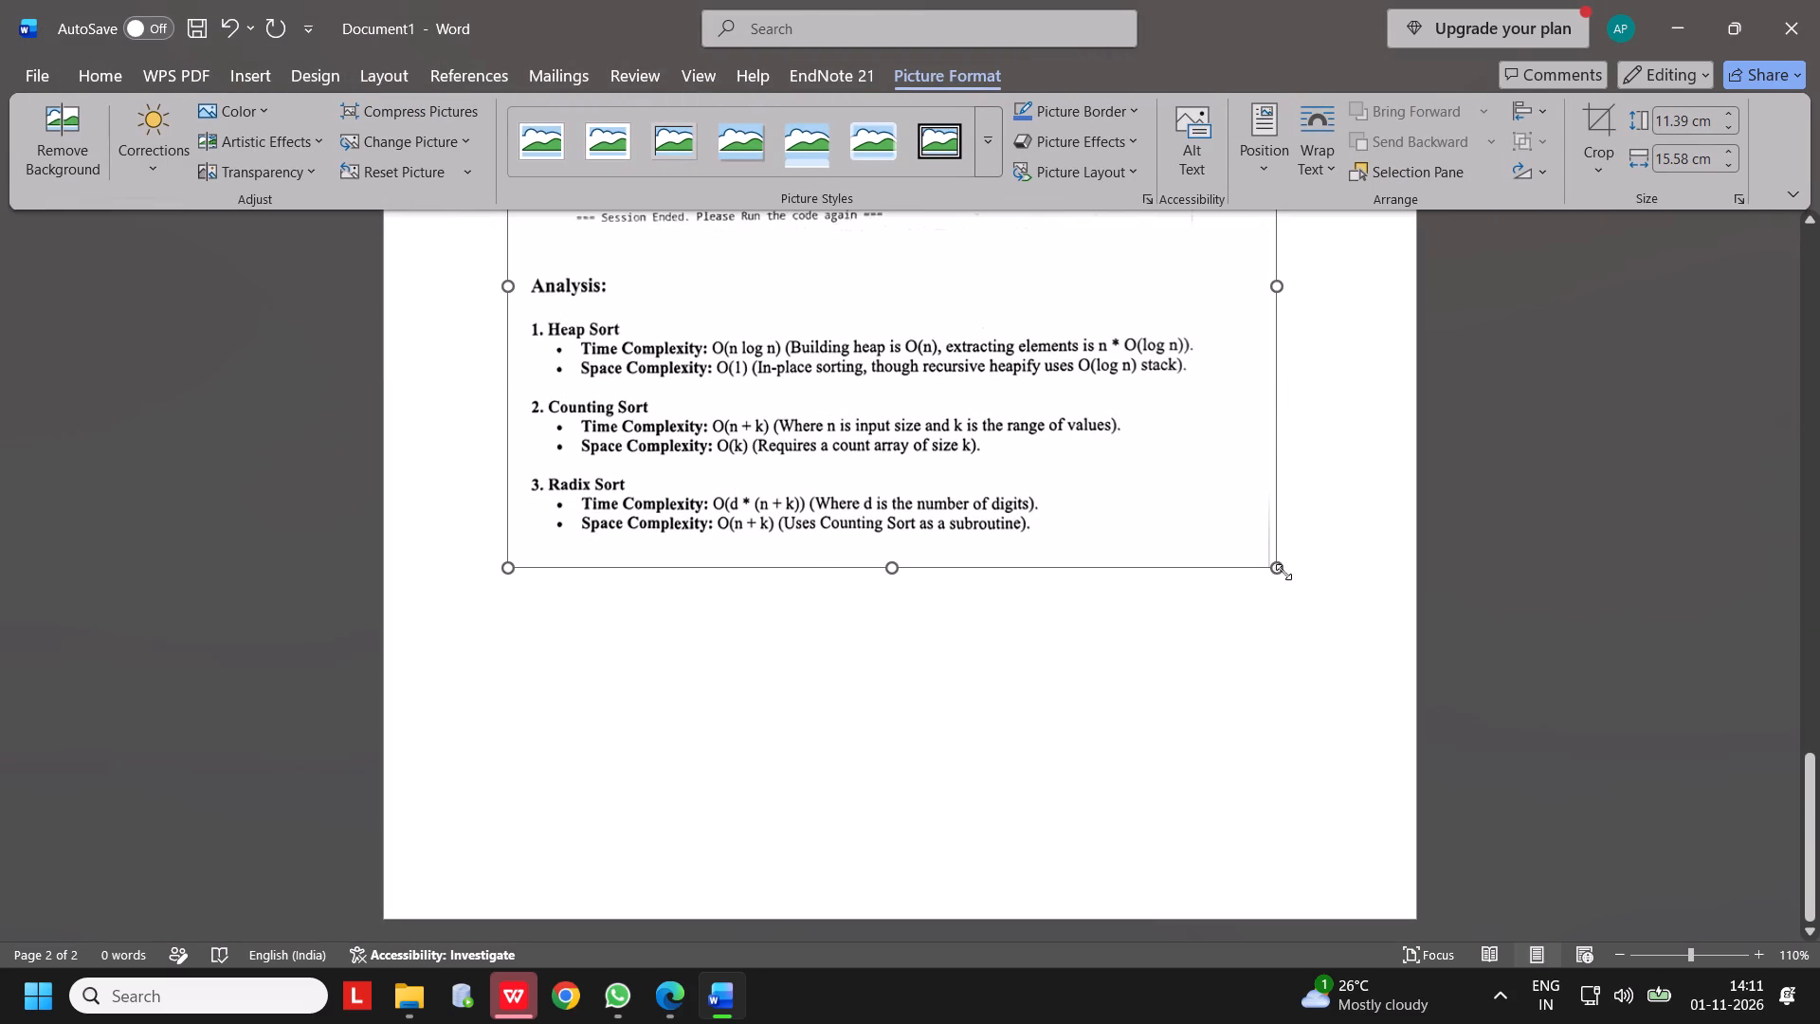
pyautogui.moveTo(1271, 562); pyautogui.dragTo(1073, 390)
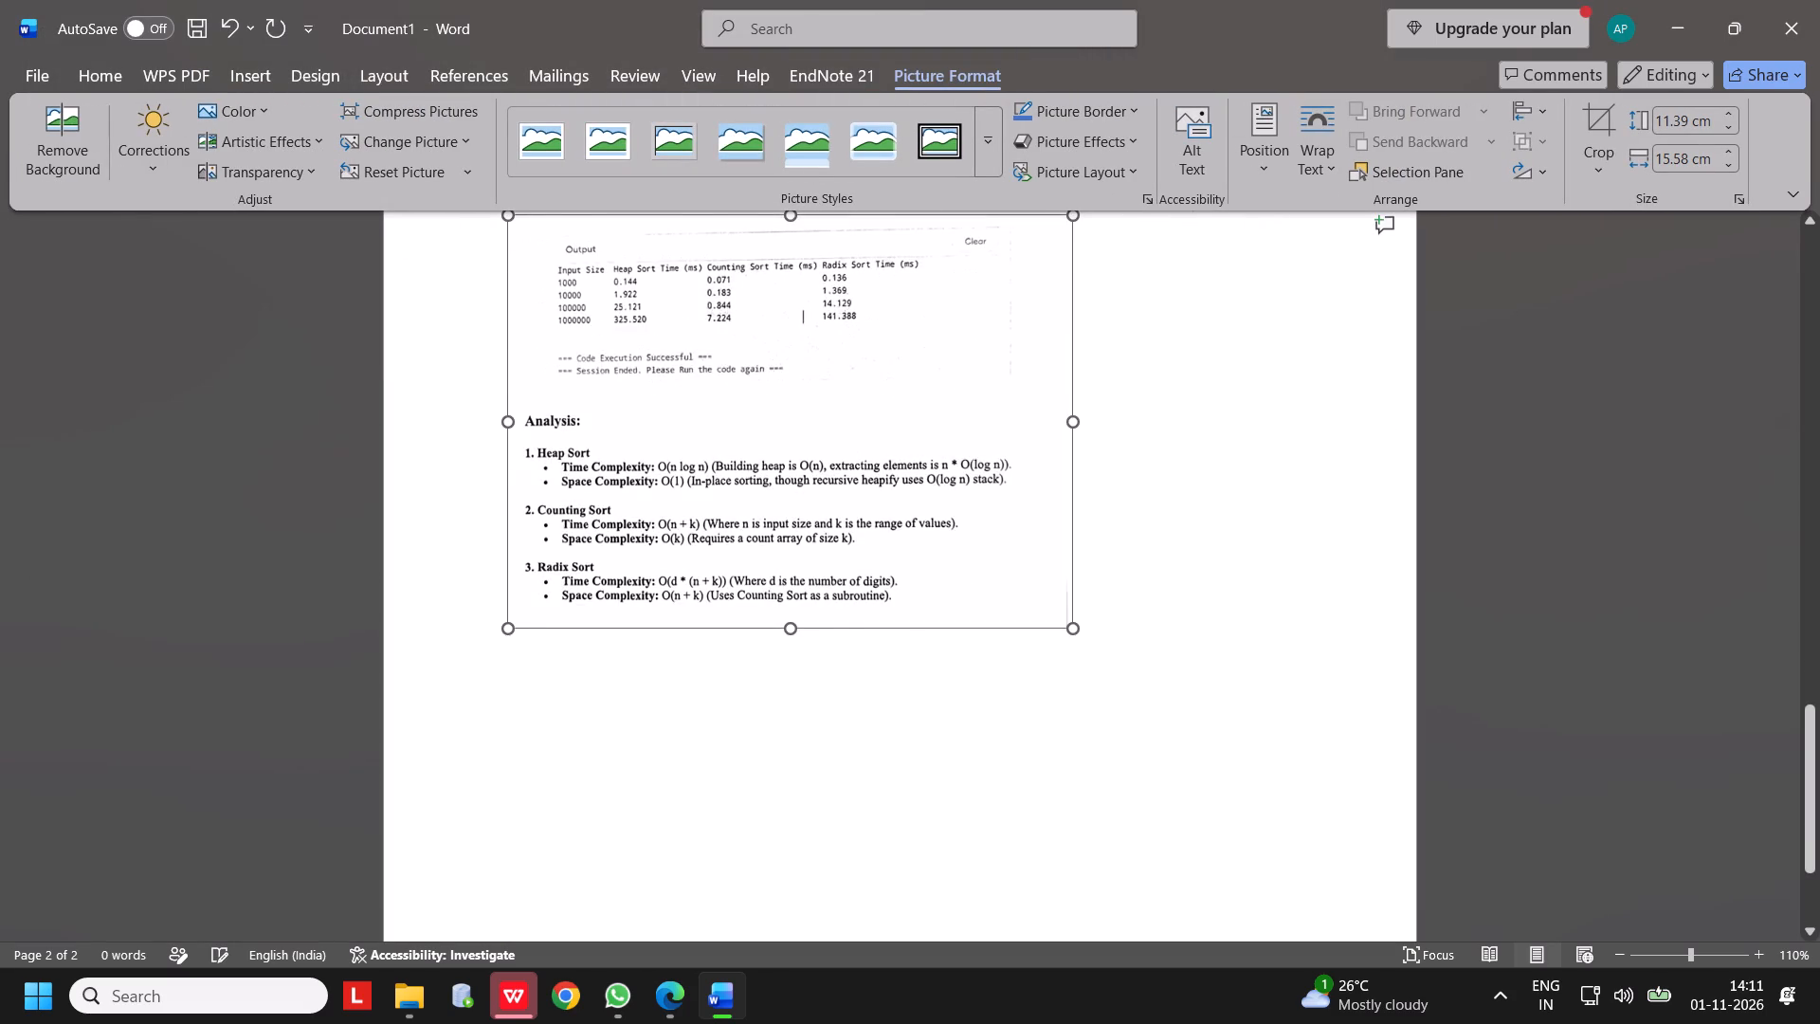
pyautogui.scroll(1, 1073, 390)
pyautogui.scroll(-1, 1118, 755)
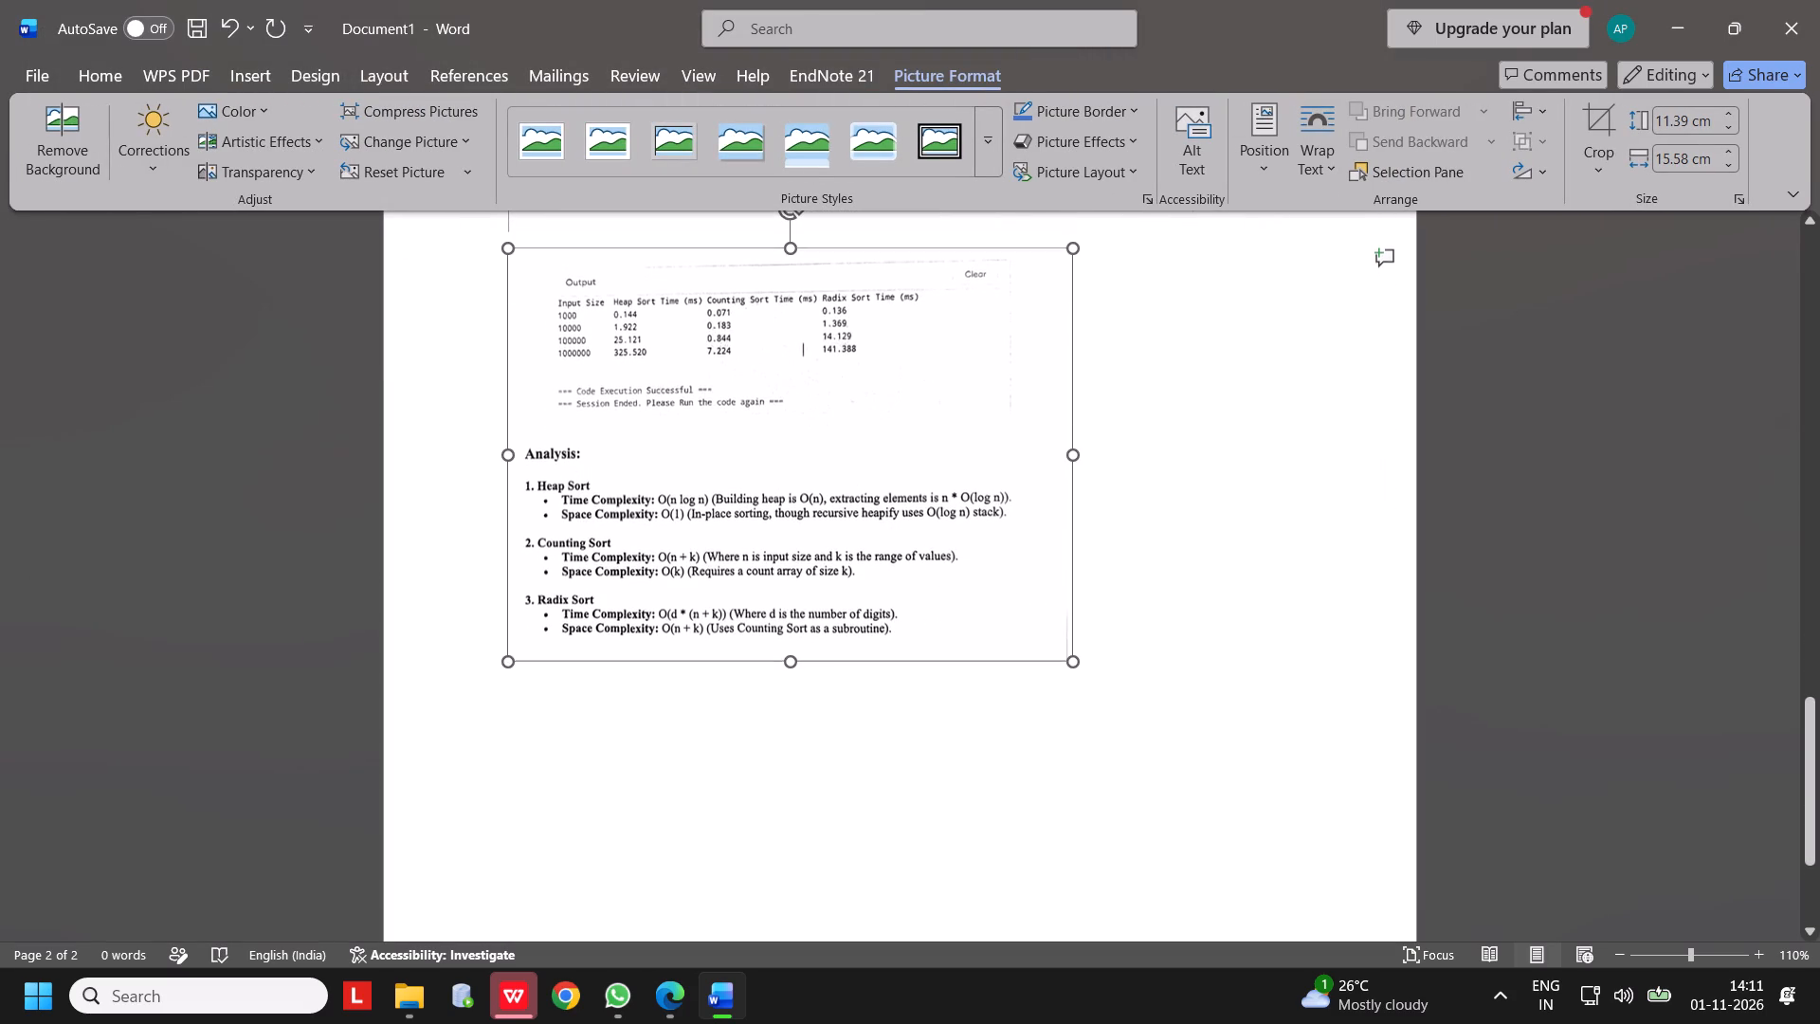
pyautogui.moveTo(1074, 661); pyautogui.dragTo(1029, 621)
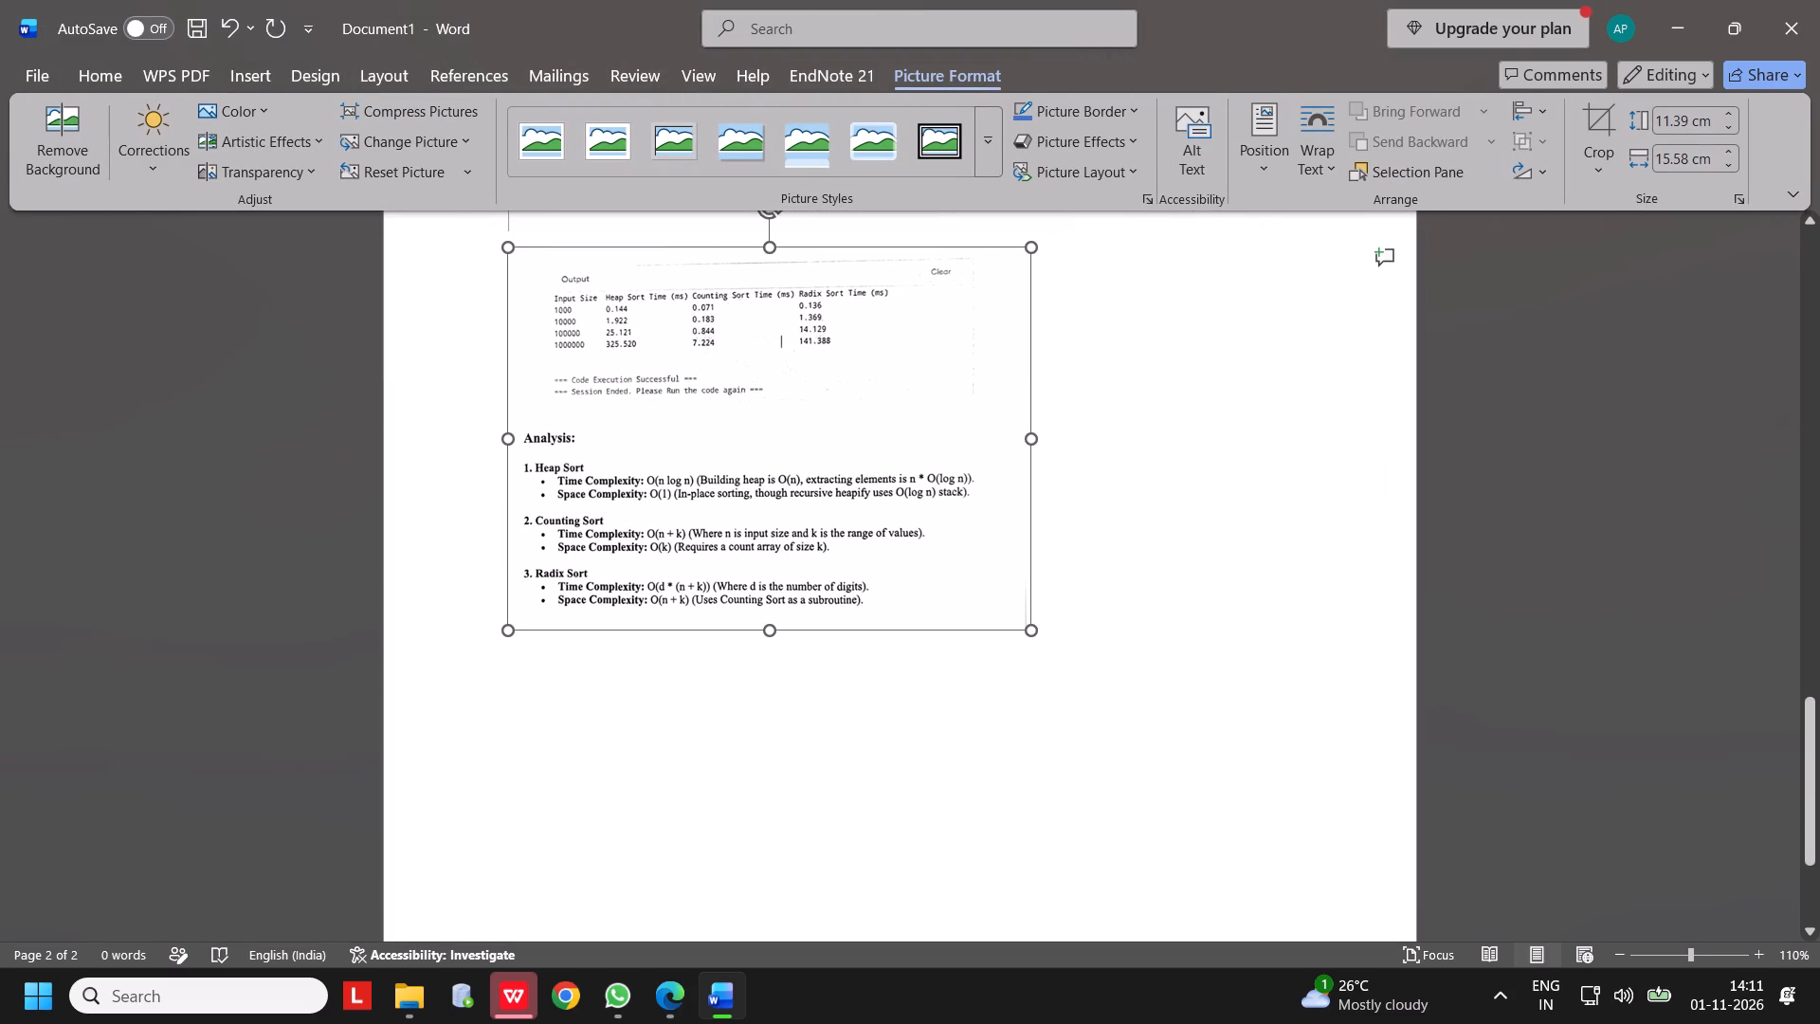
pyautogui.click(1083, 595)
pyautogui.scroll(2, 1083, 595)
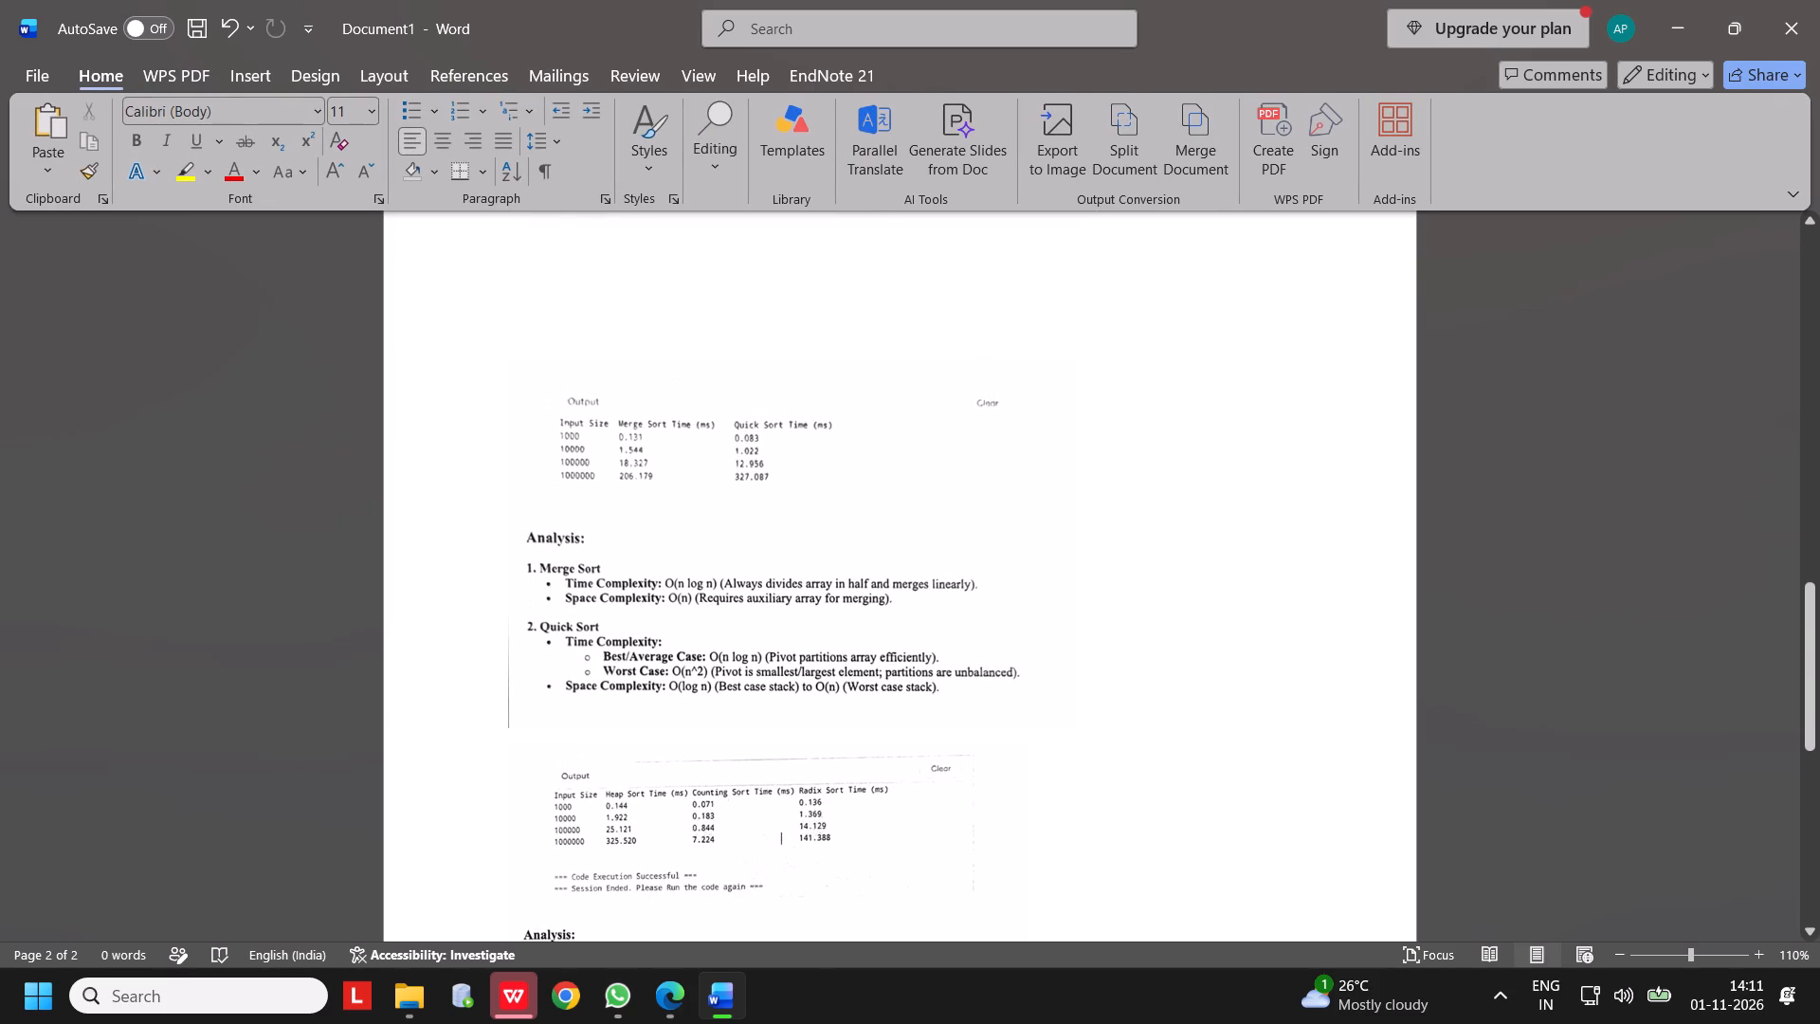
# Insert the picture "5. Shell Sort" from the Screenshots folder on a new line below the Heap, Counting, Radix picture.
pyautogui.scroll(-2, 1083, 595)
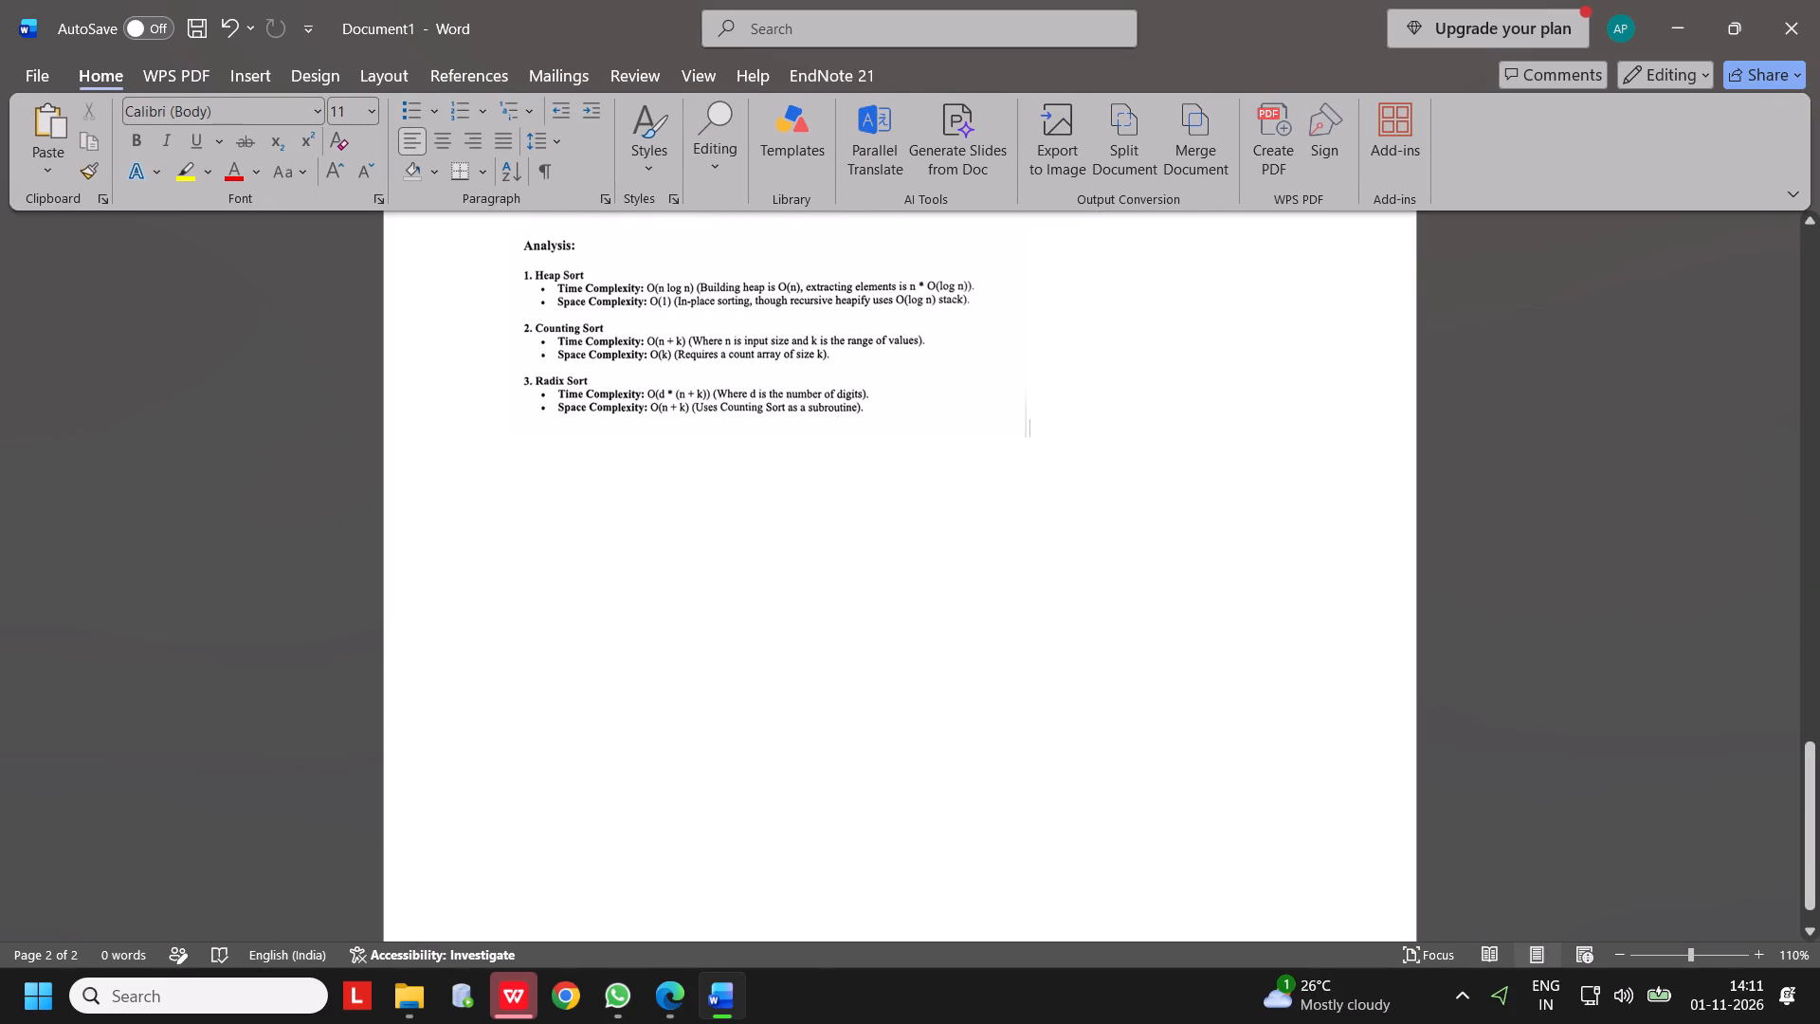
pyautogui.press('Return')
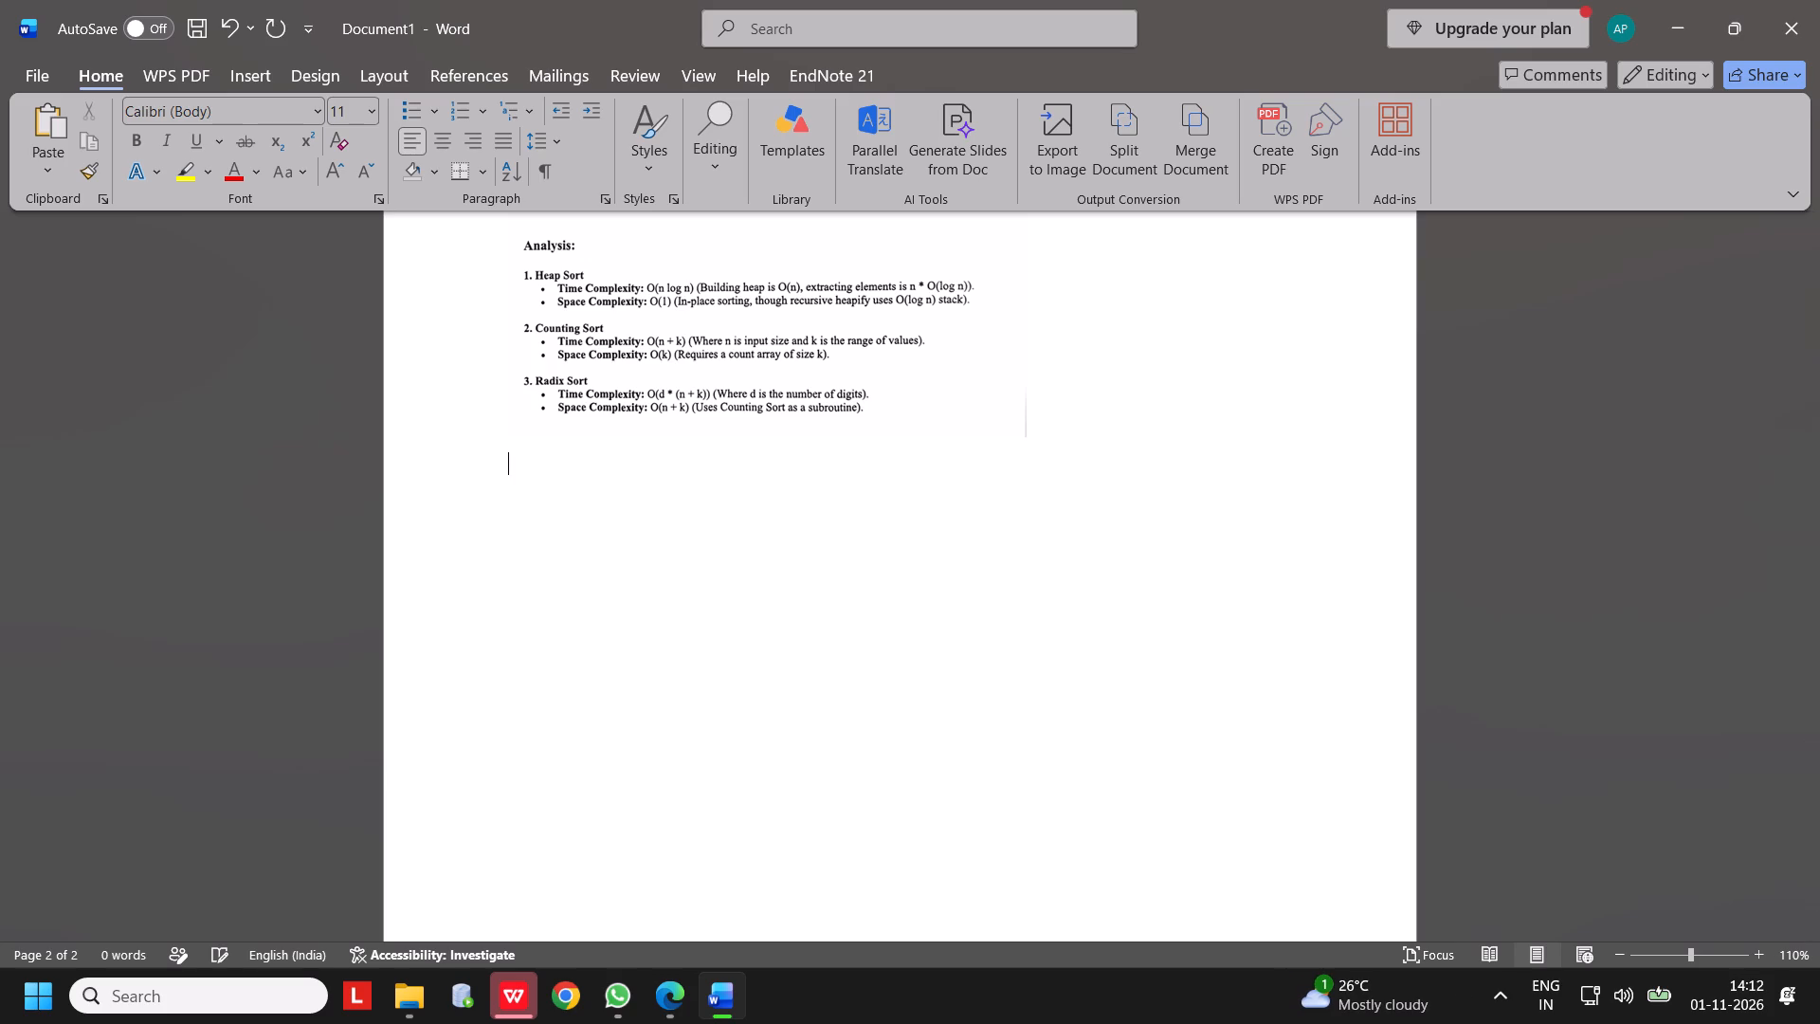
pyautogui.click(266, 81)
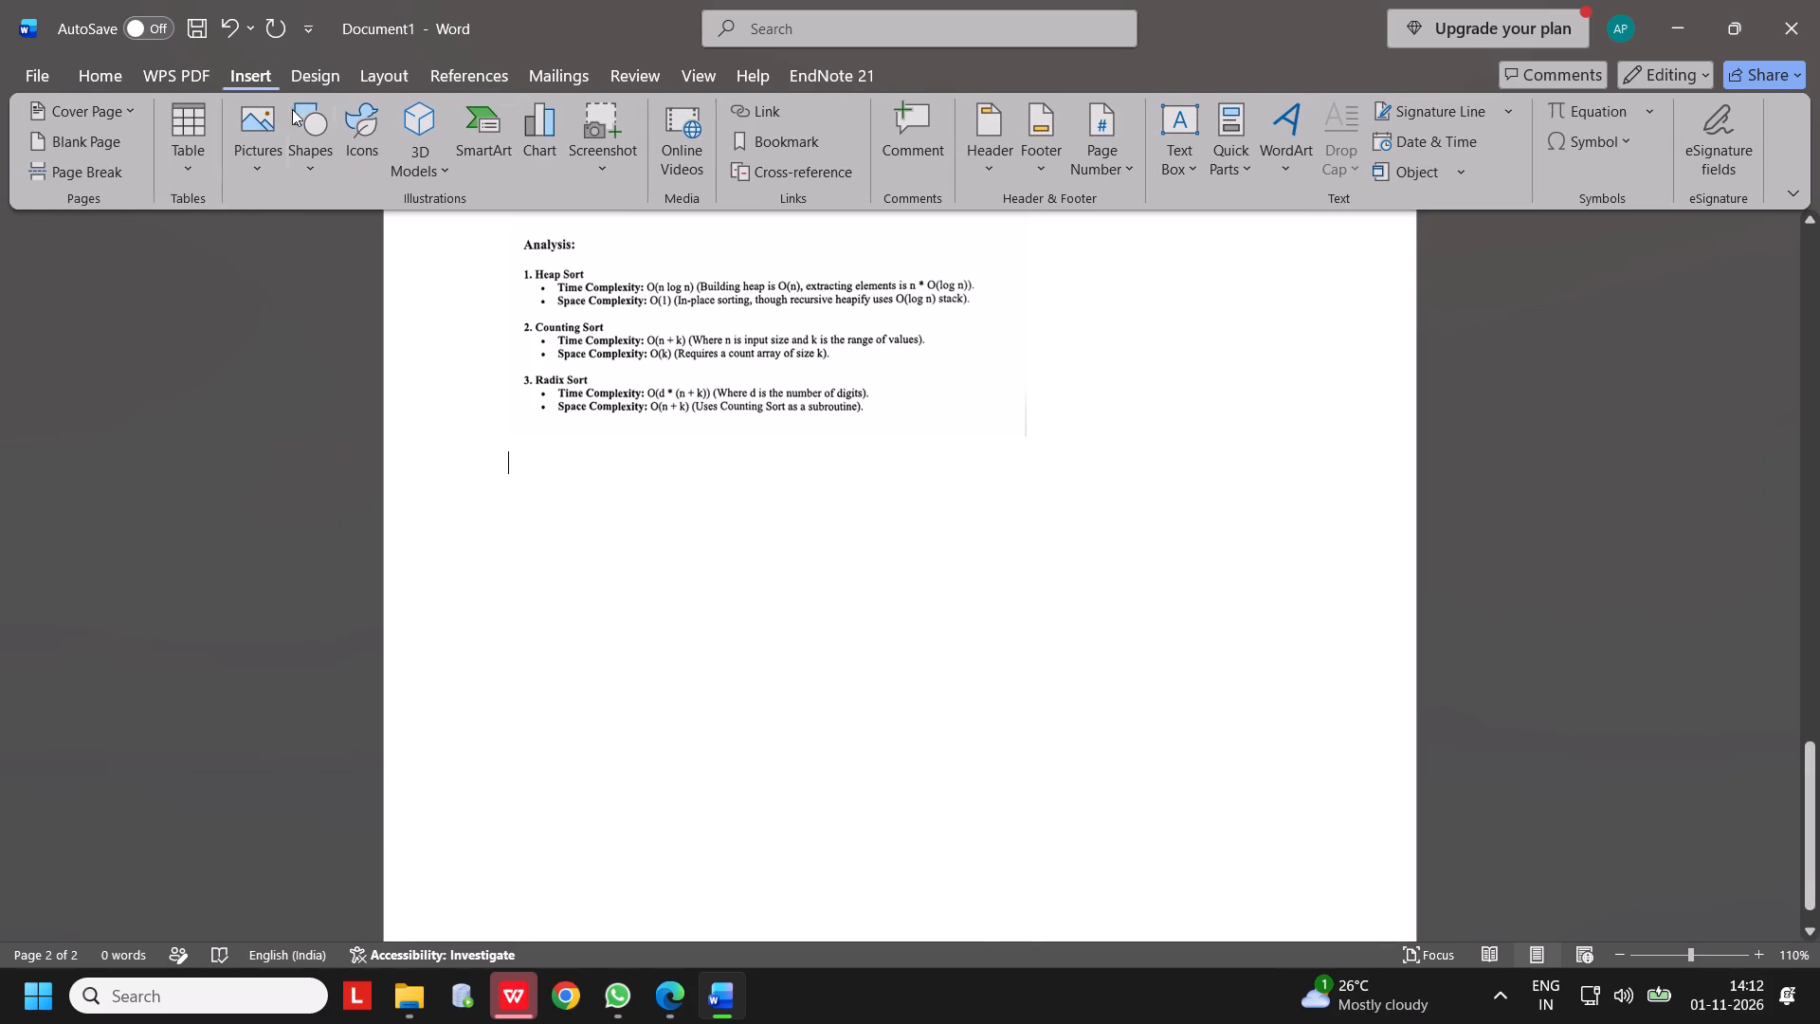
pyautogui.click(266, 124)
pyautogui.click(279, 245)
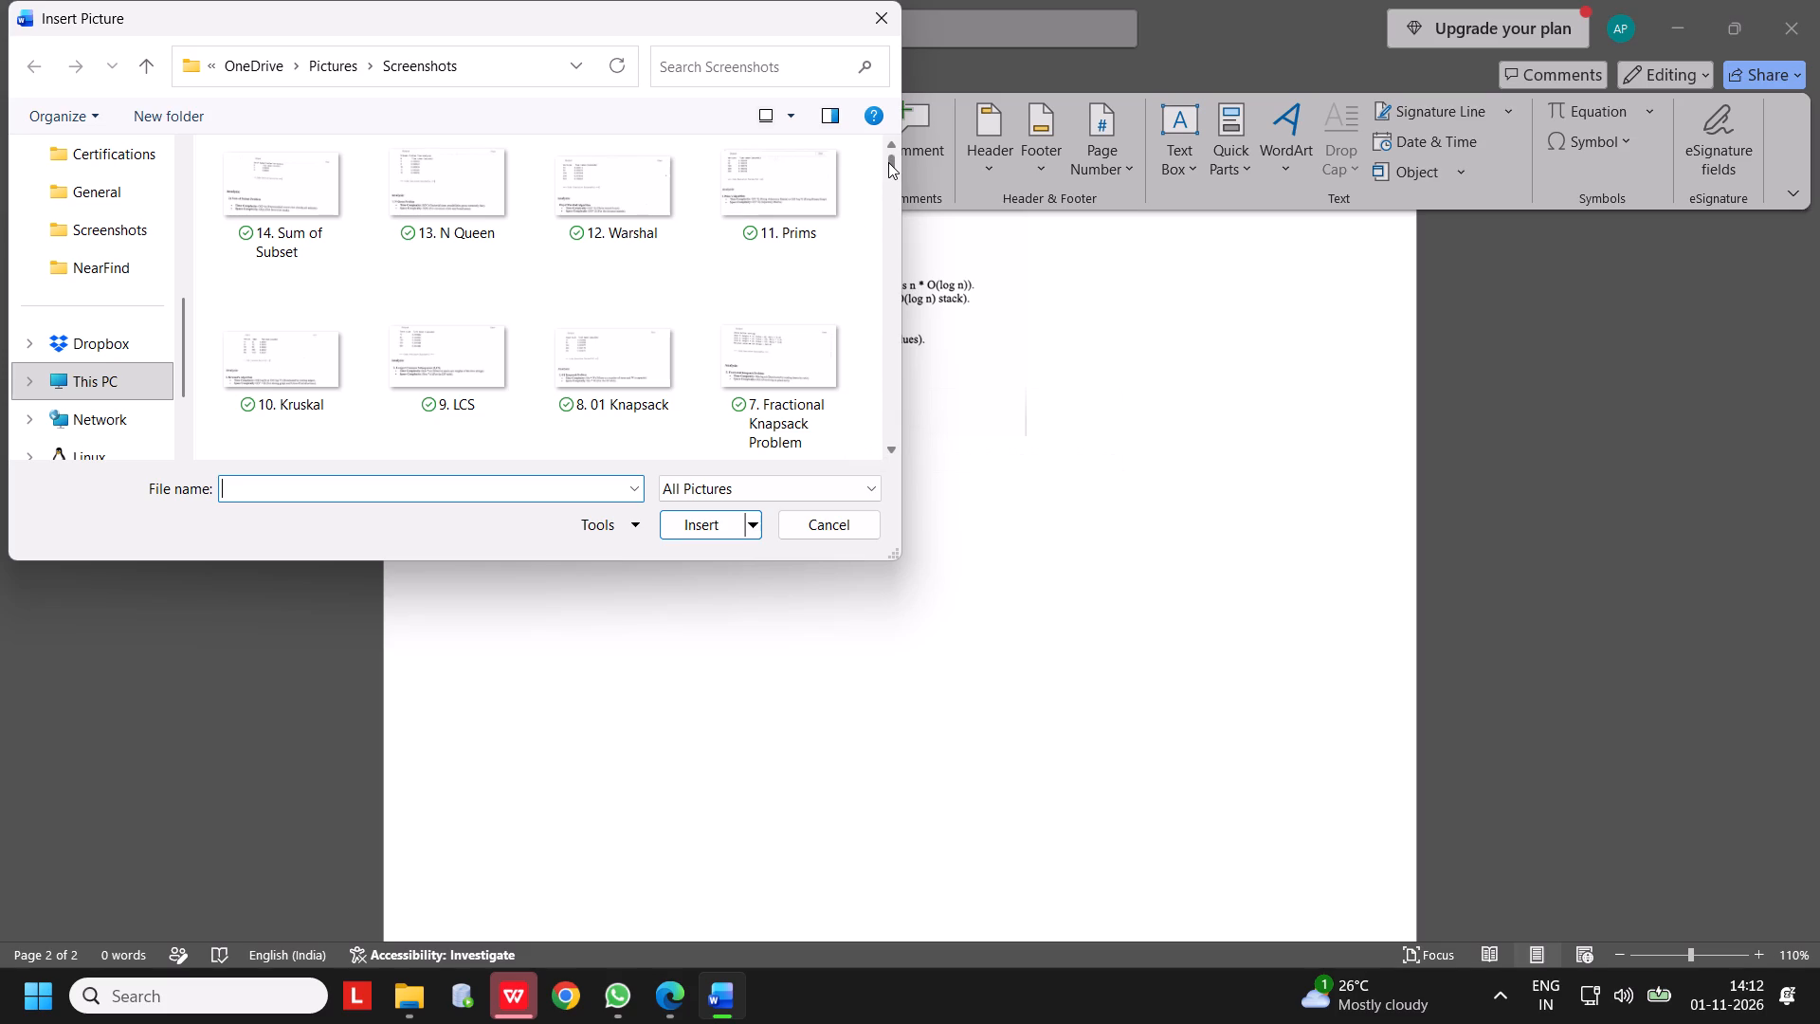
pyautogui.scroll(-1, 785, 334)
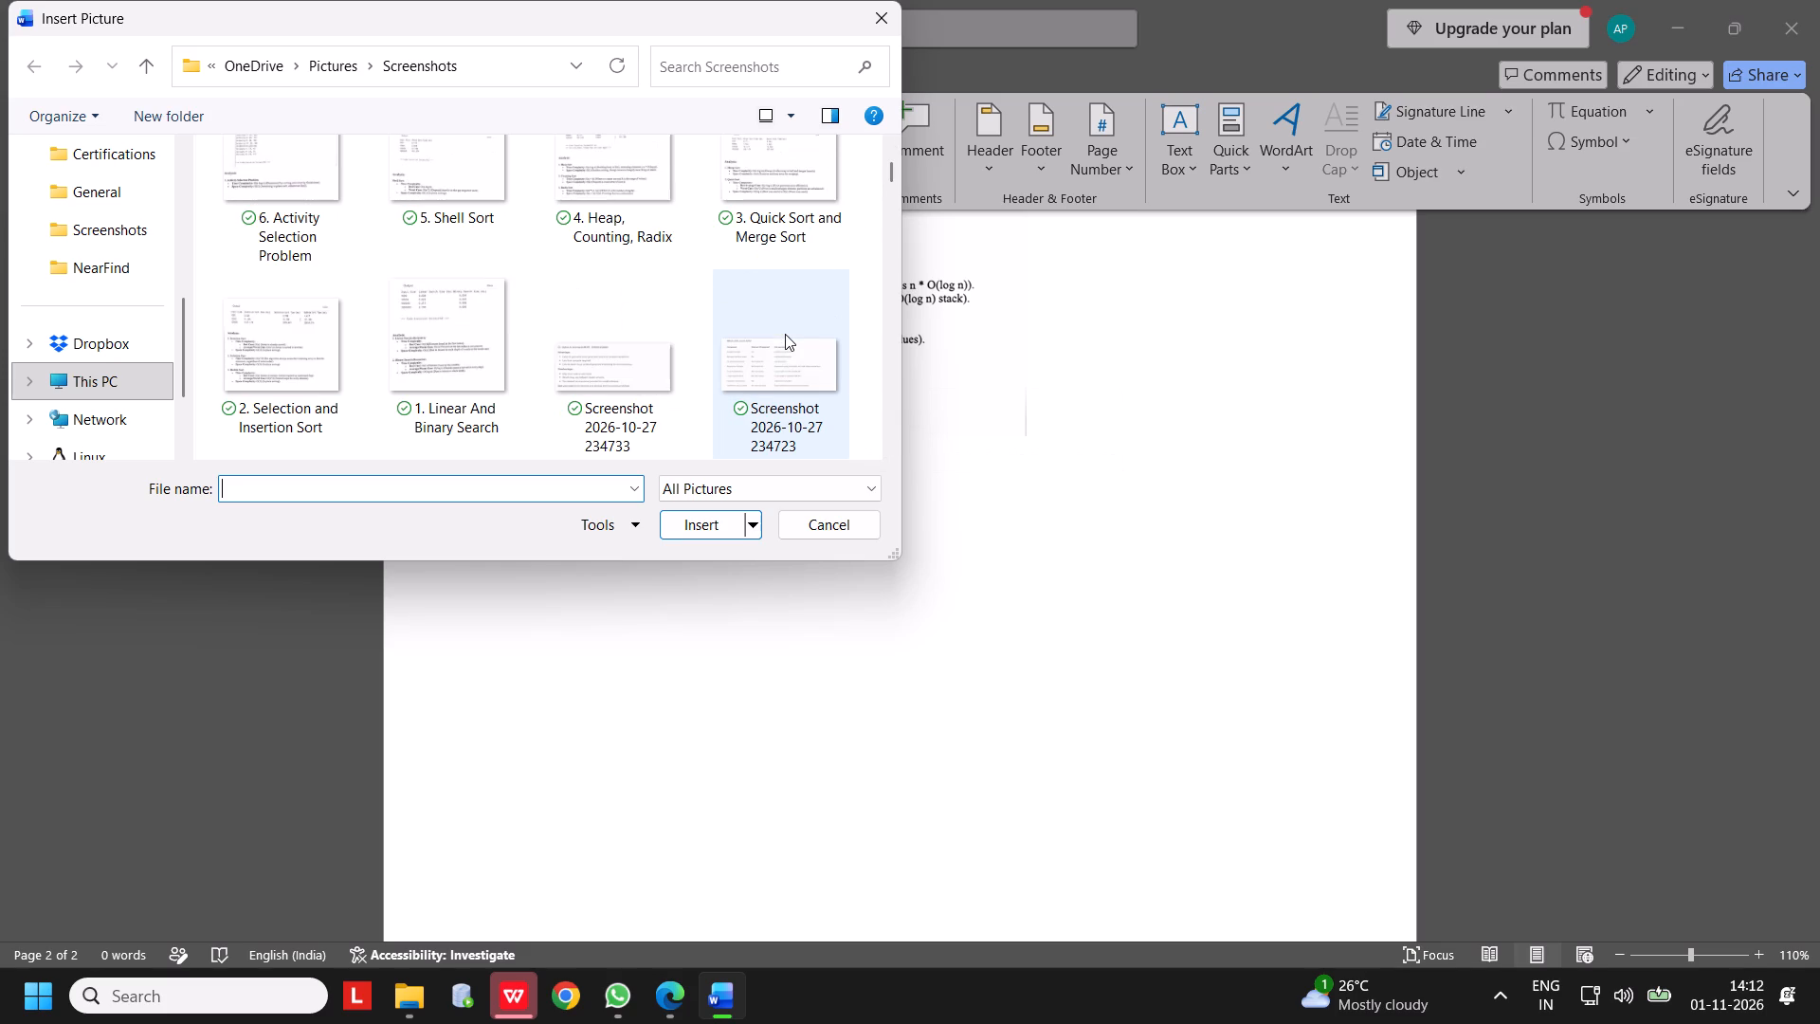
pyautogui.click(453, 216)
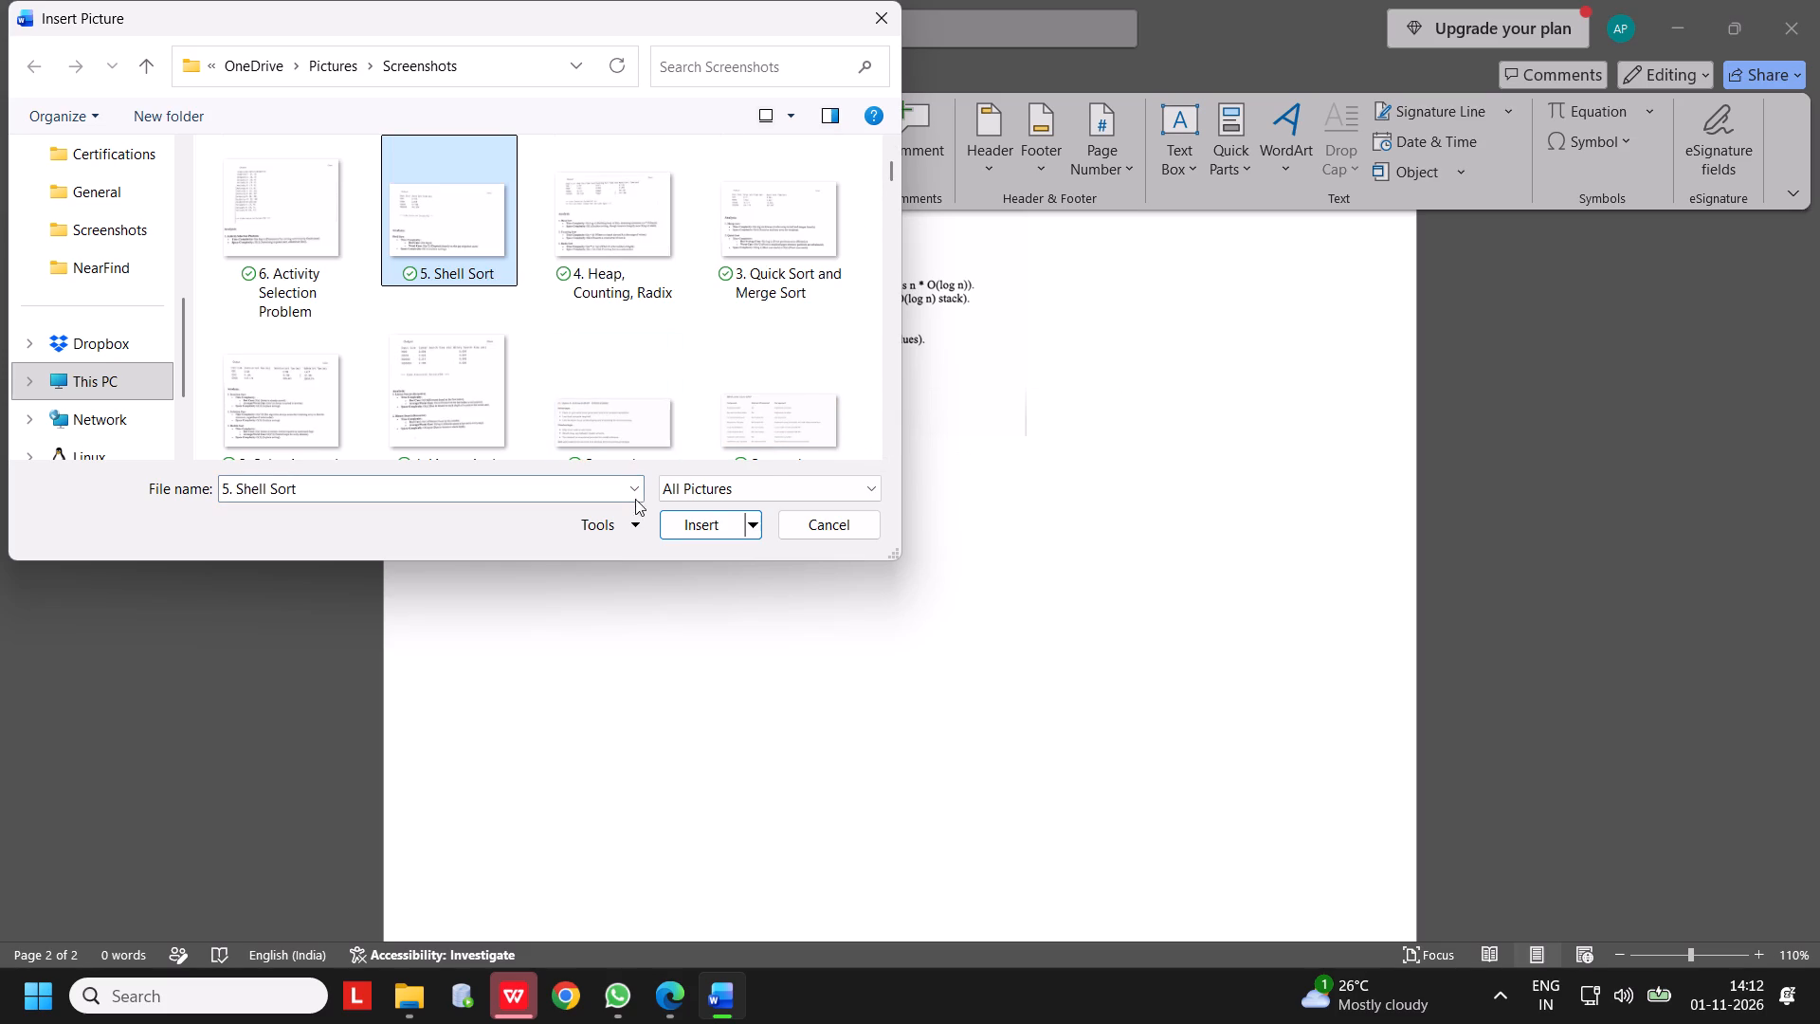
pyautogui.click(712, 521)
# Shrink the Shell Sort picture proportionally so it fits at the bottom of page 2, slightly wider than the Heap, Counting, Radix picture.
pyautogui.hscroll(1, 712, 521)
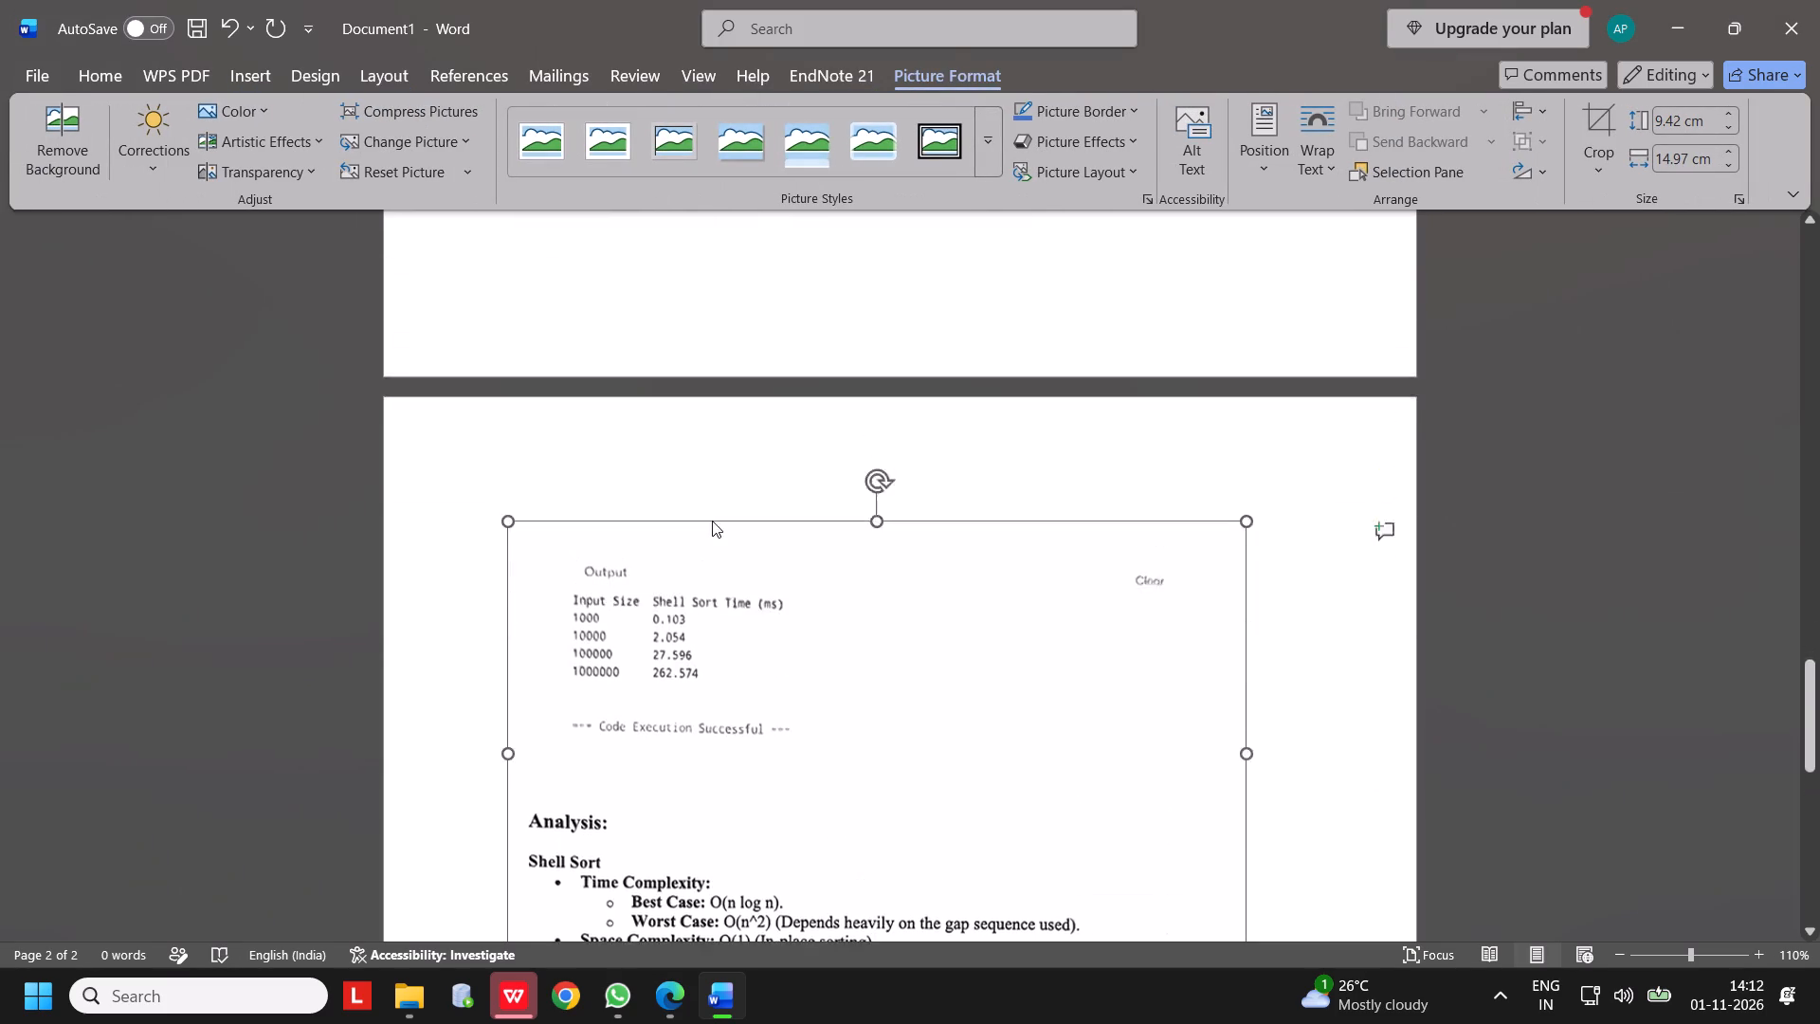
pyautogui.hscroll(1, 712, 521)
pyautogui.moveTo(1243, 839); pyautogui.dragTo(1121, 738)
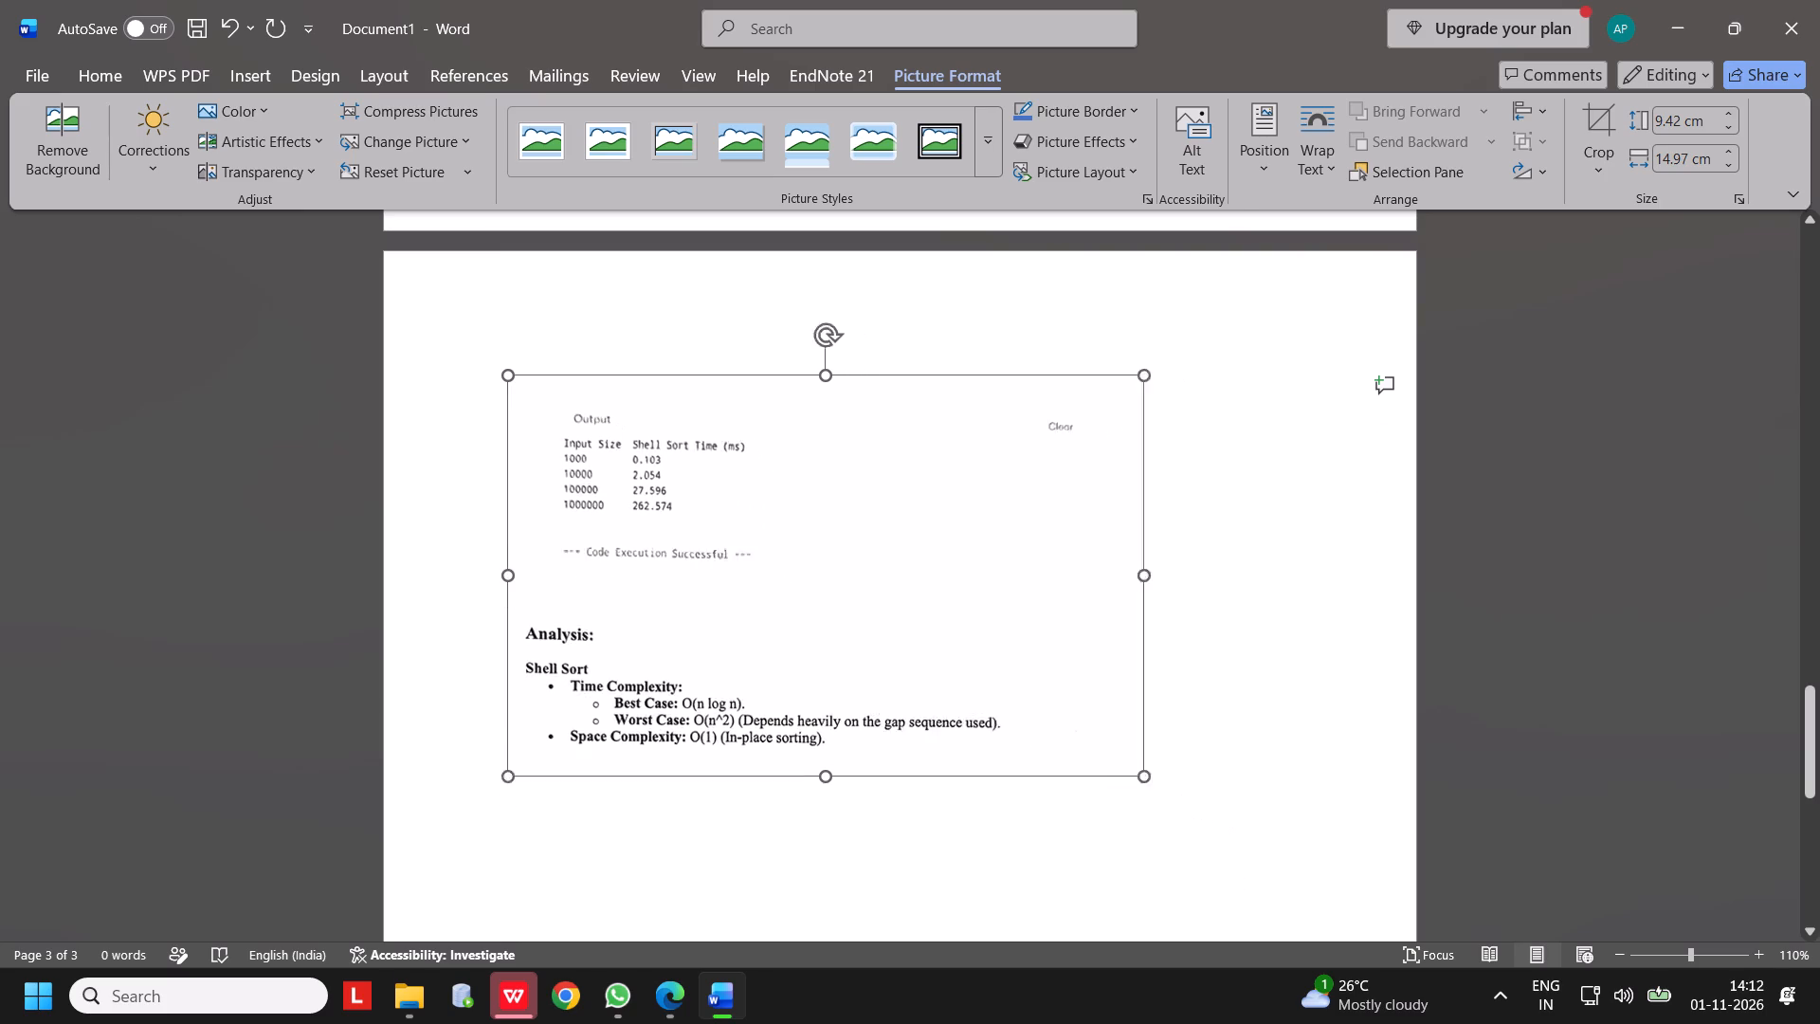
pyautogui.moveTo(1121, 738); pyautogui.dragTo(1072, 698)
pyautogui.click(1173, 704)
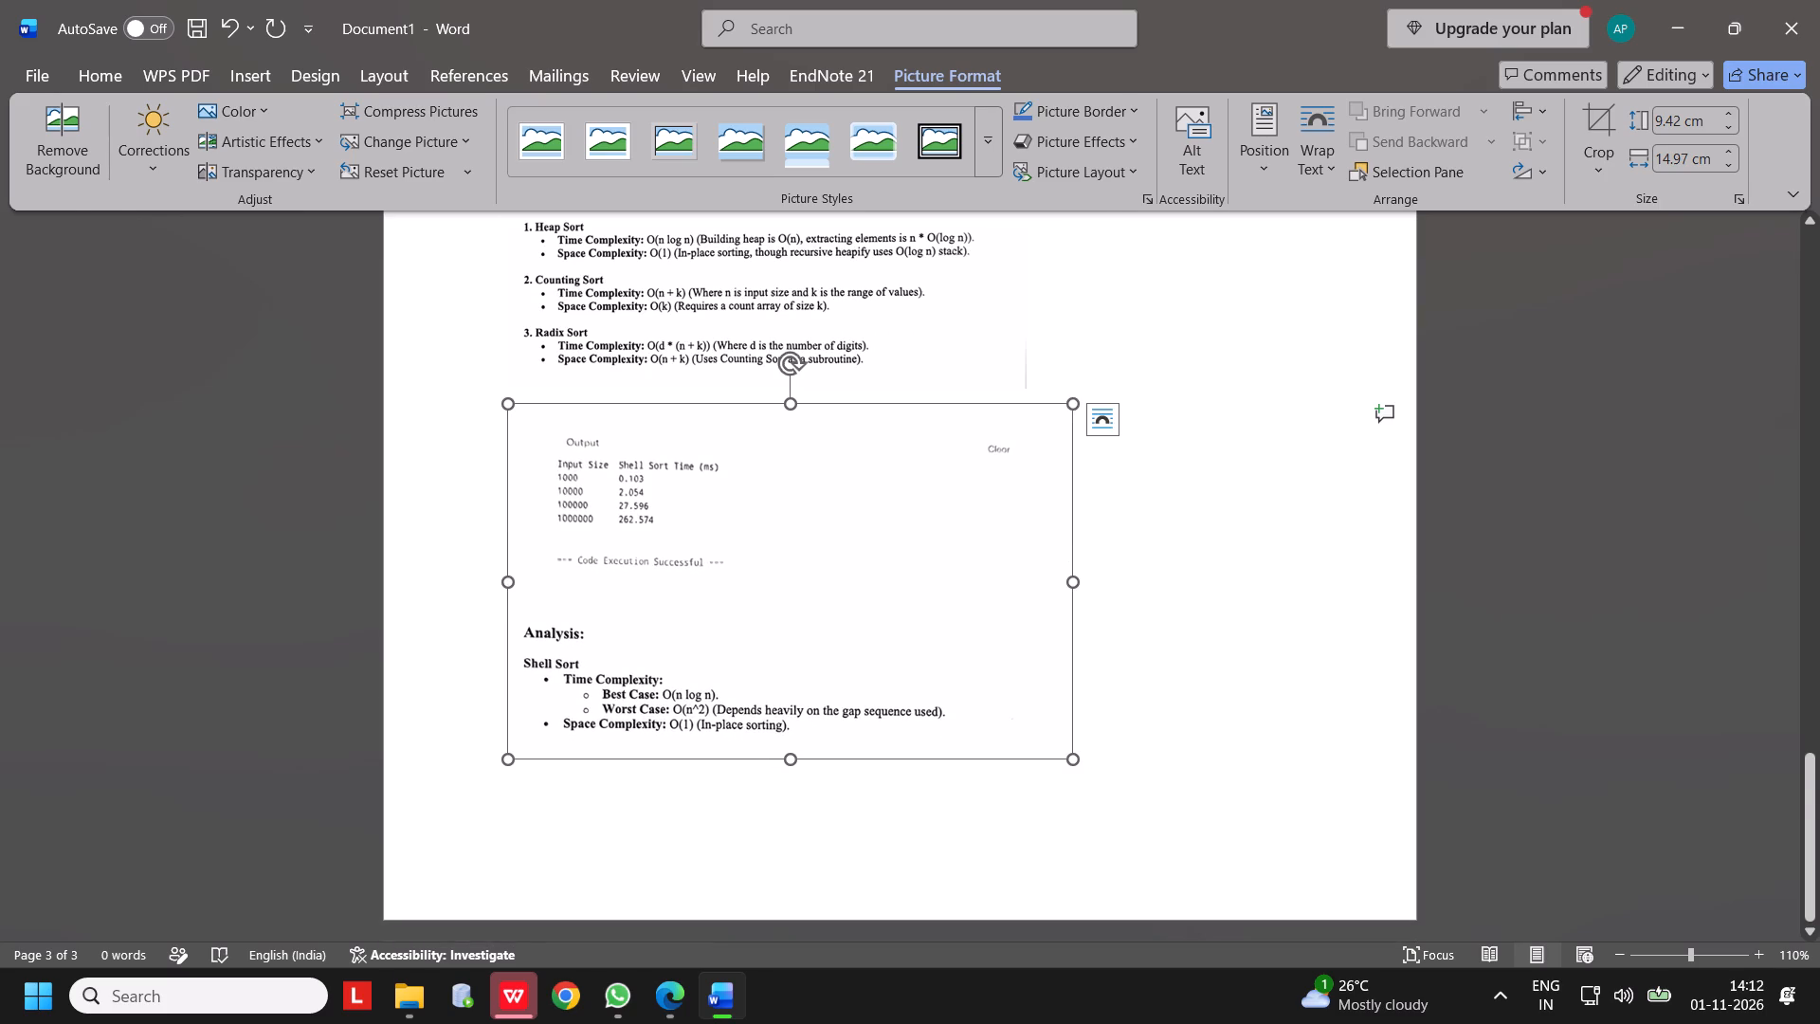
pyautogui.scroll(3, 1173, 704)
pyautogui.scroll(-8, 1173, 704)
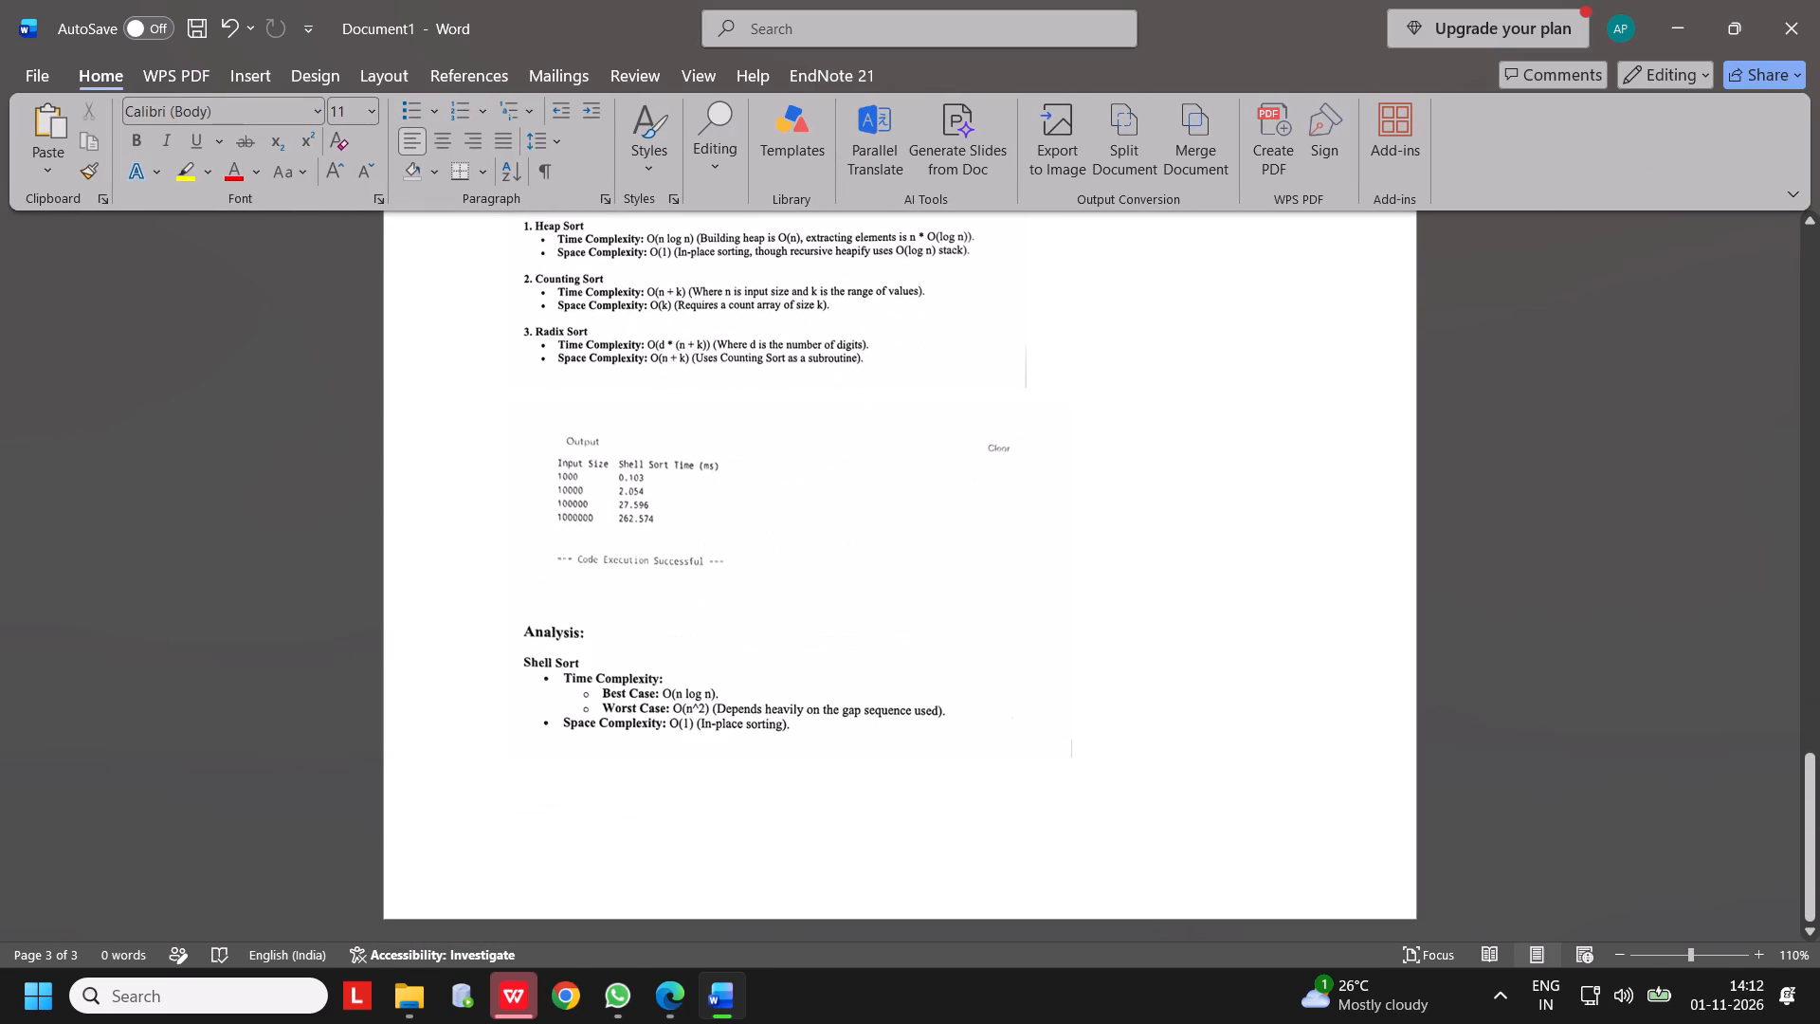
# Insert the picture "6. Activity Selection Problem" from the Screenshots folder on a new line after the Shell Sort picture, on page 3.
pyautogui.scroll(-1, 1173, 704)
pyautogui.press('Return')
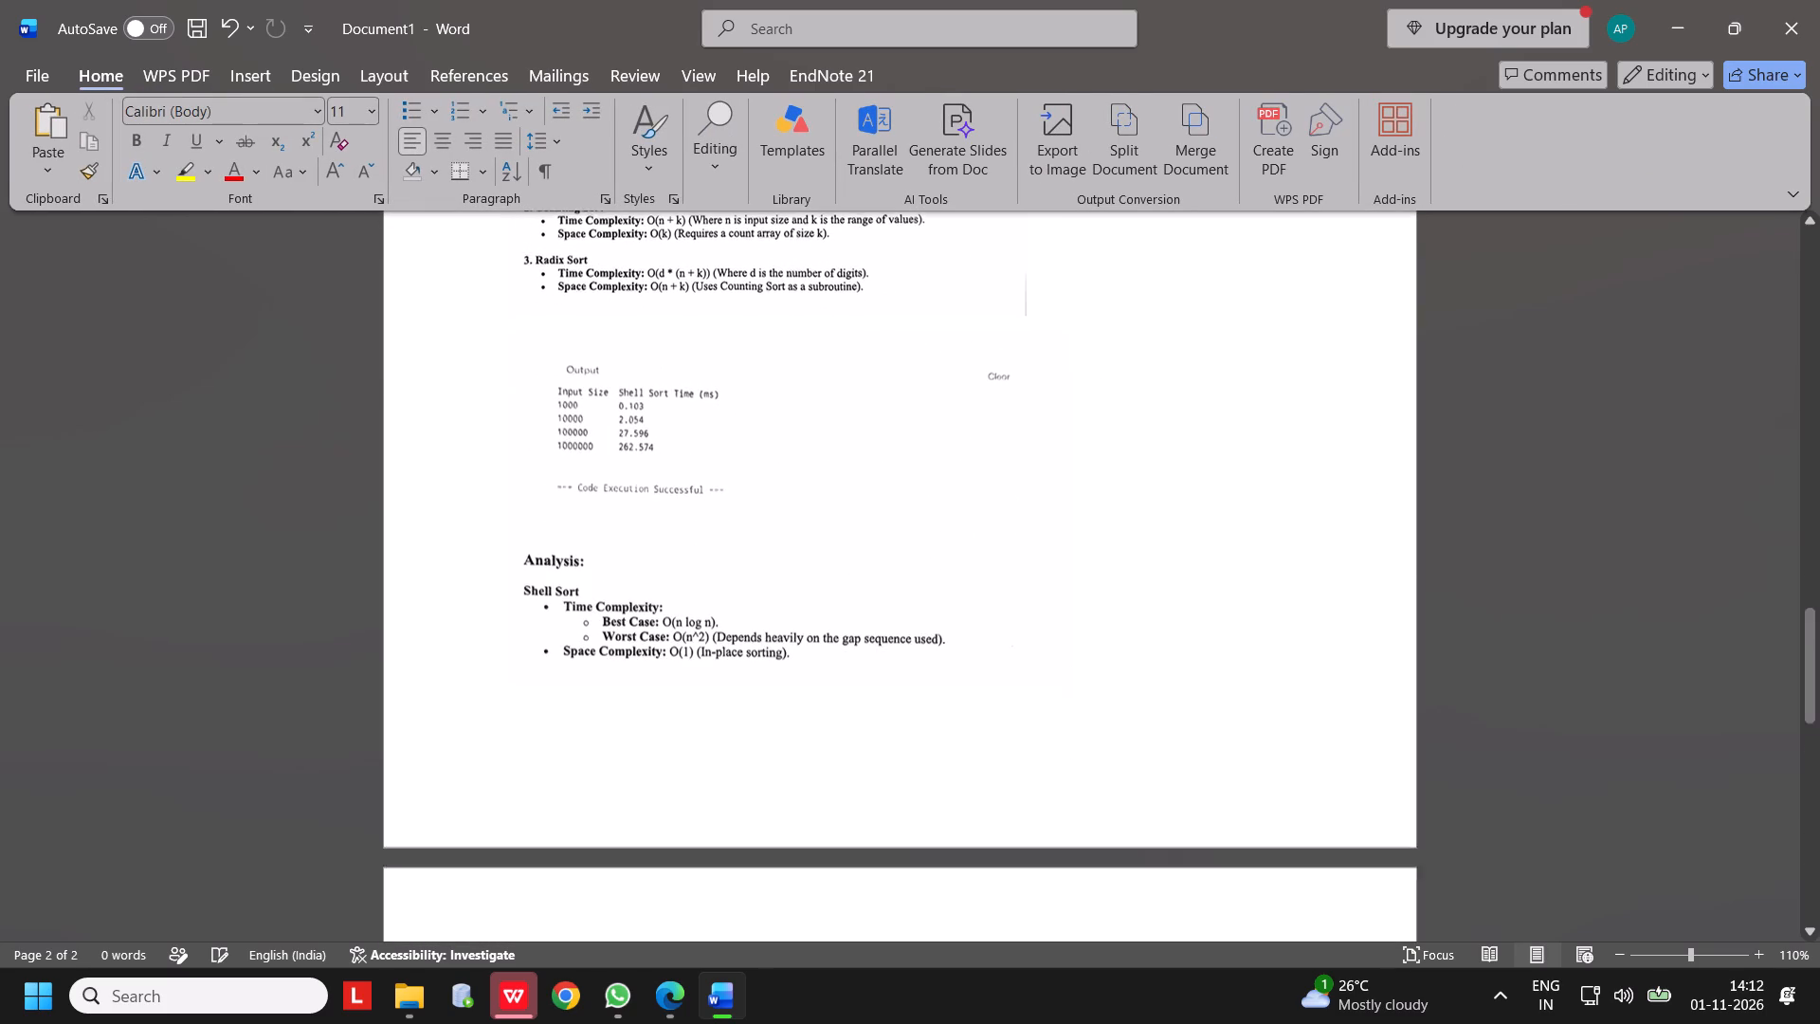
pyautogui.moveTo(263, 53); pyautogui.dragTo(260, 63)
pyautogui.click(260, 63)
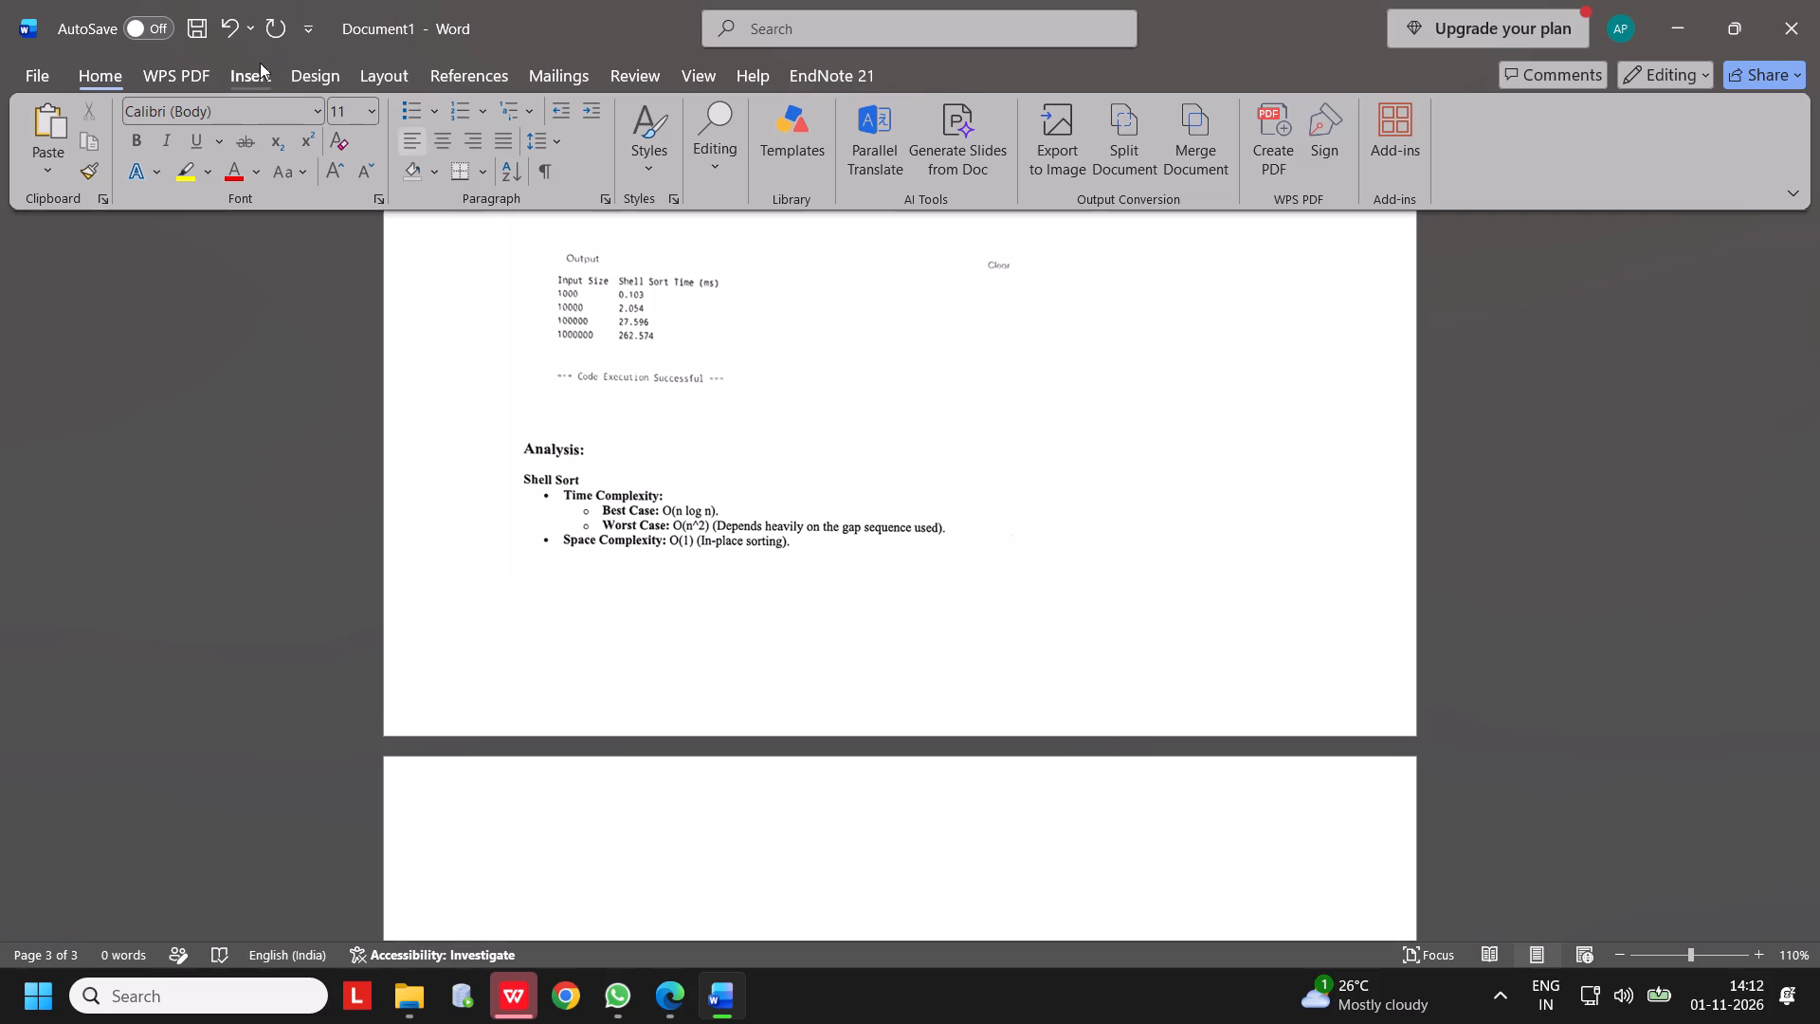
pyautogui.click(269, 122)
pyautogui.click(292, 256)
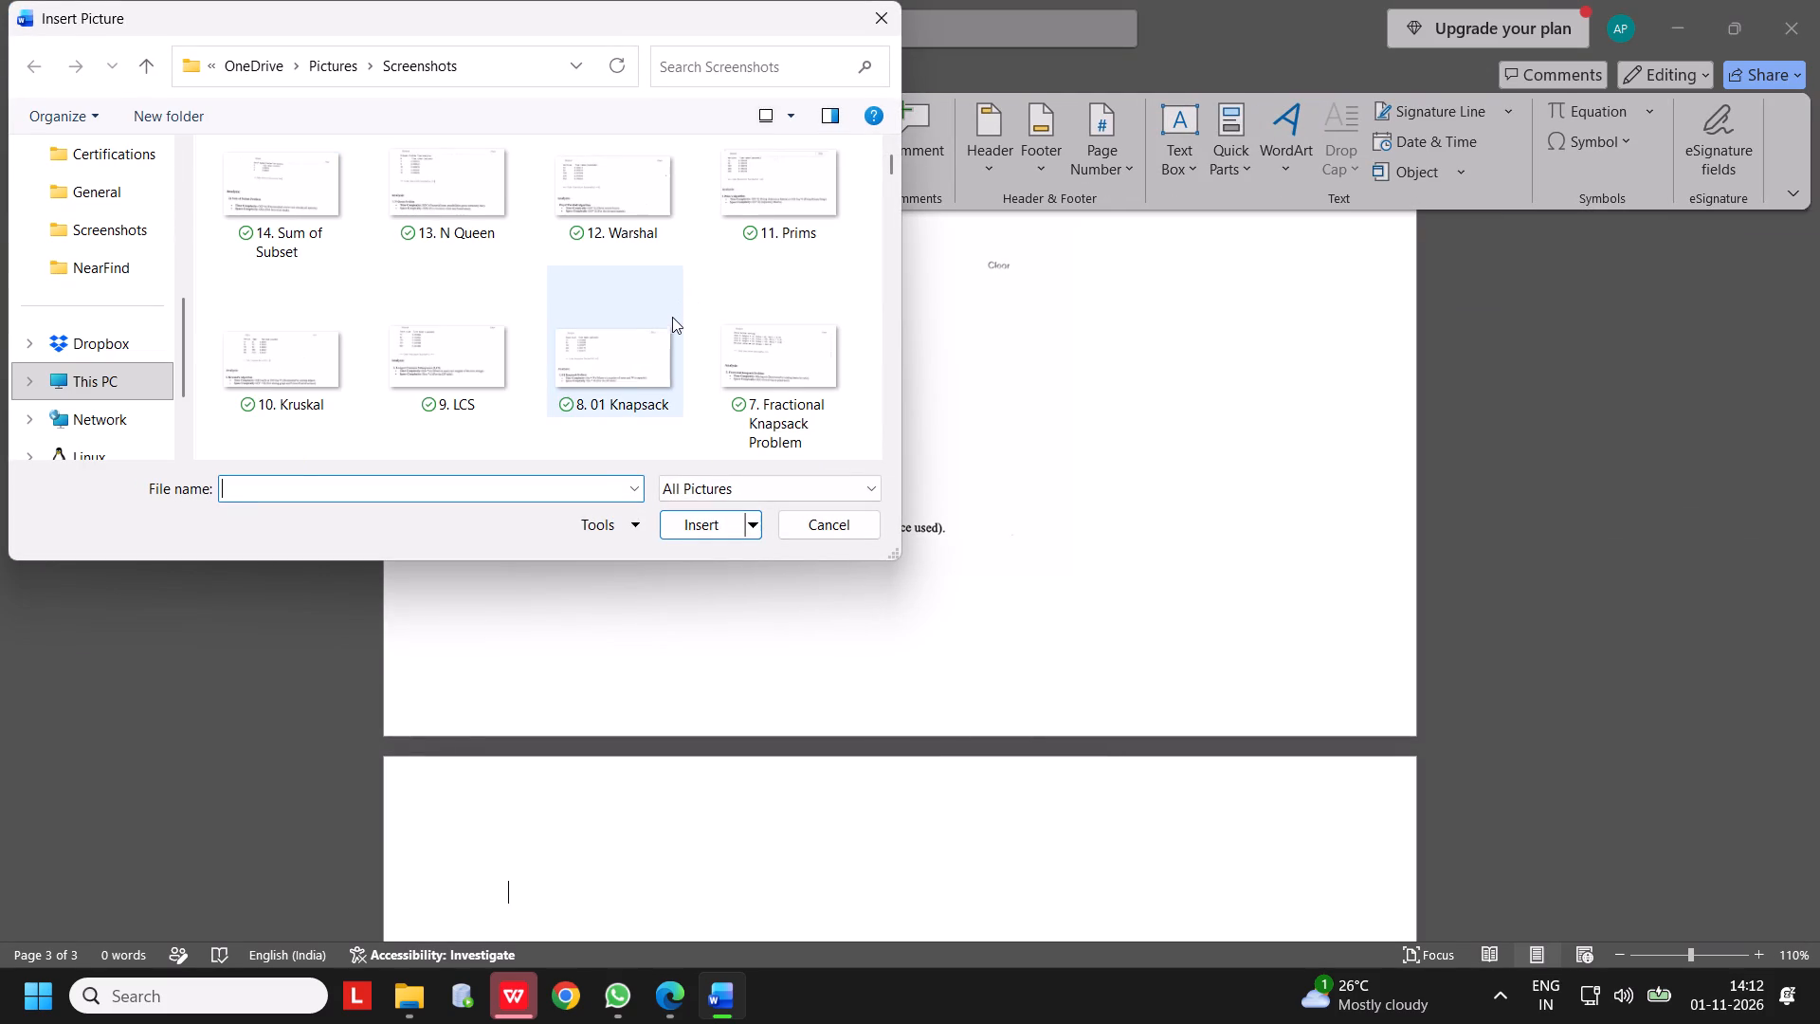
pyautogui.scroll(-1, 672, 320)
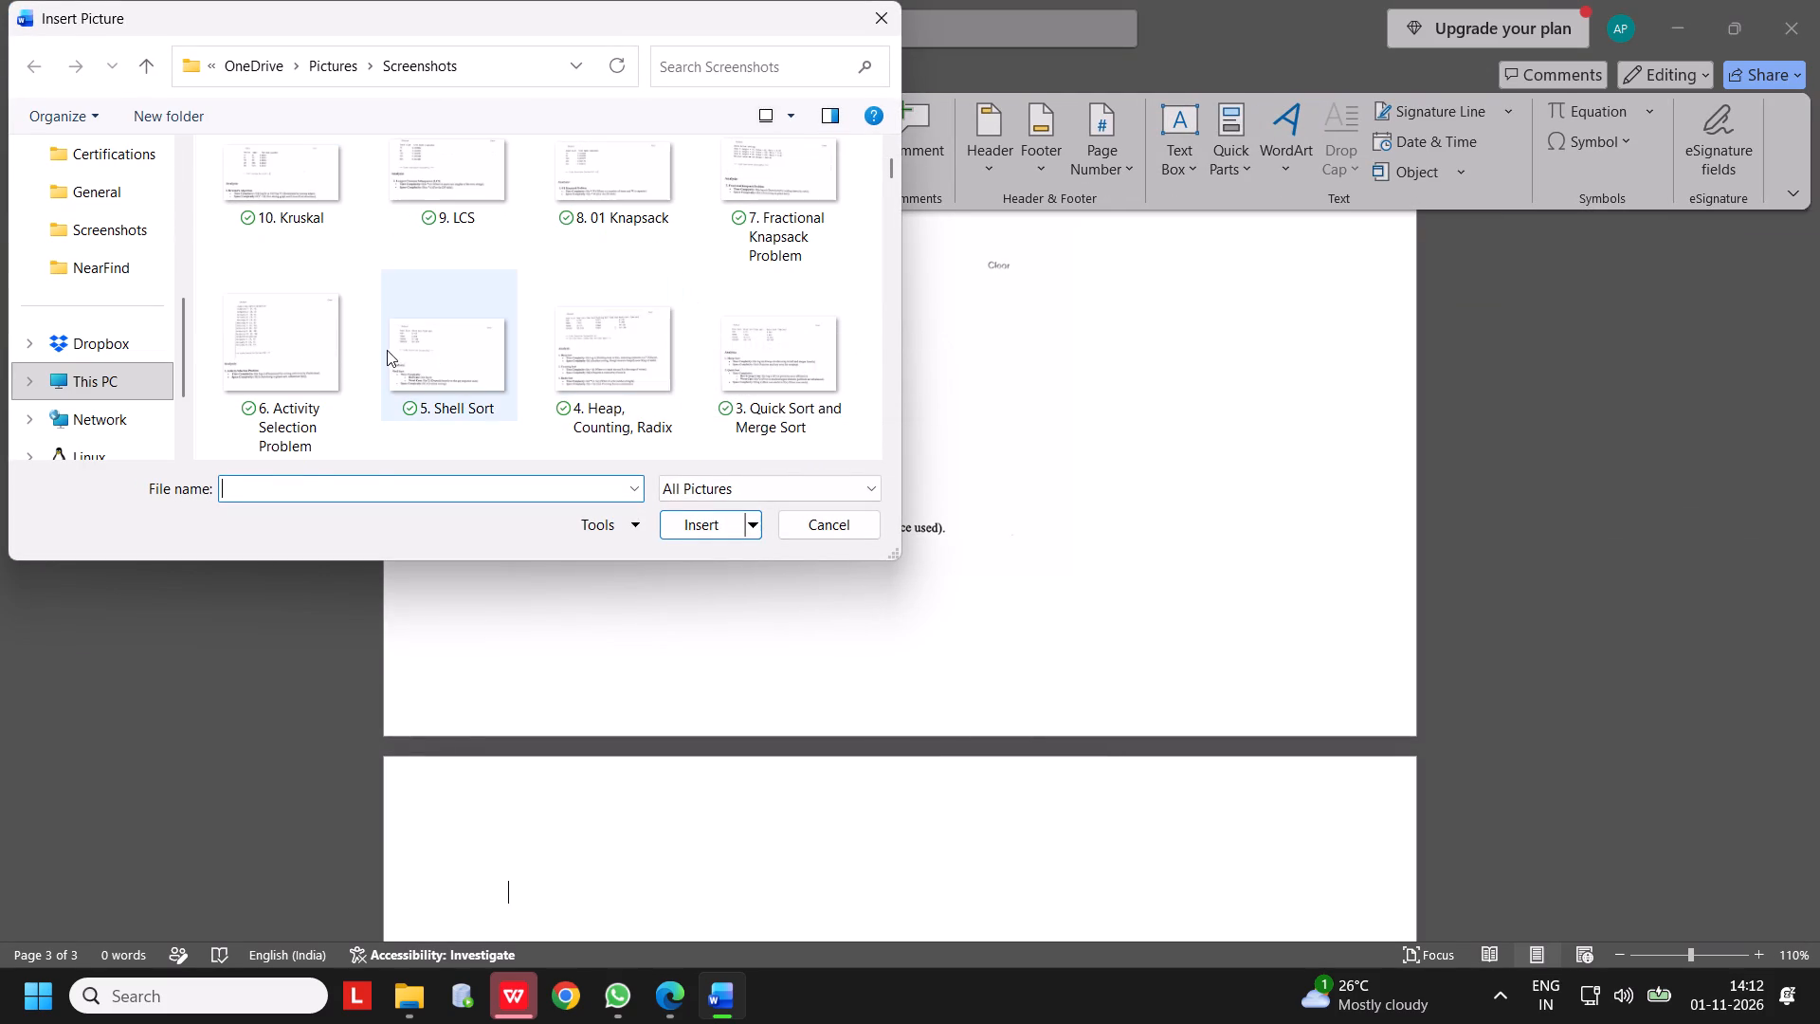
pyautogui.click(254, 334)
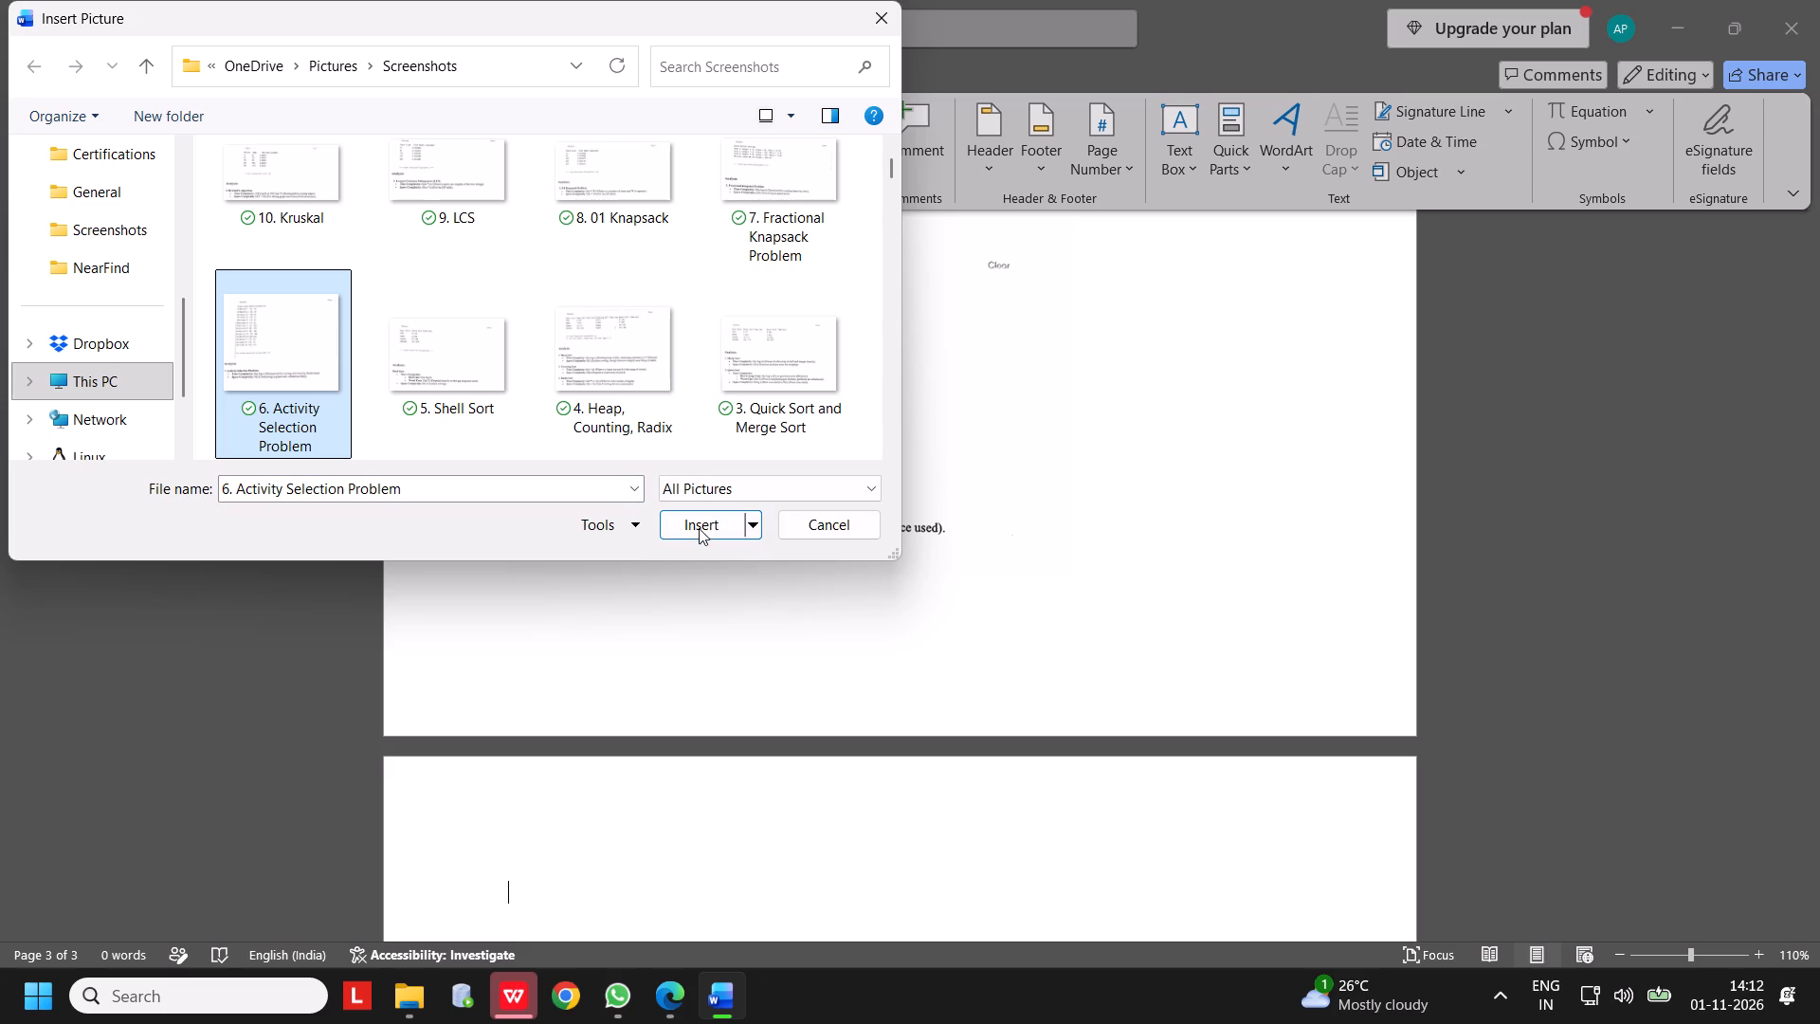
pyautogui.click(696, 525)
# Shrink the Activity Selection Problem picture proportionally to about 8.64 cm high and 10.26 cm wide.
pyautogui.scroll(-1, 1211, 887)
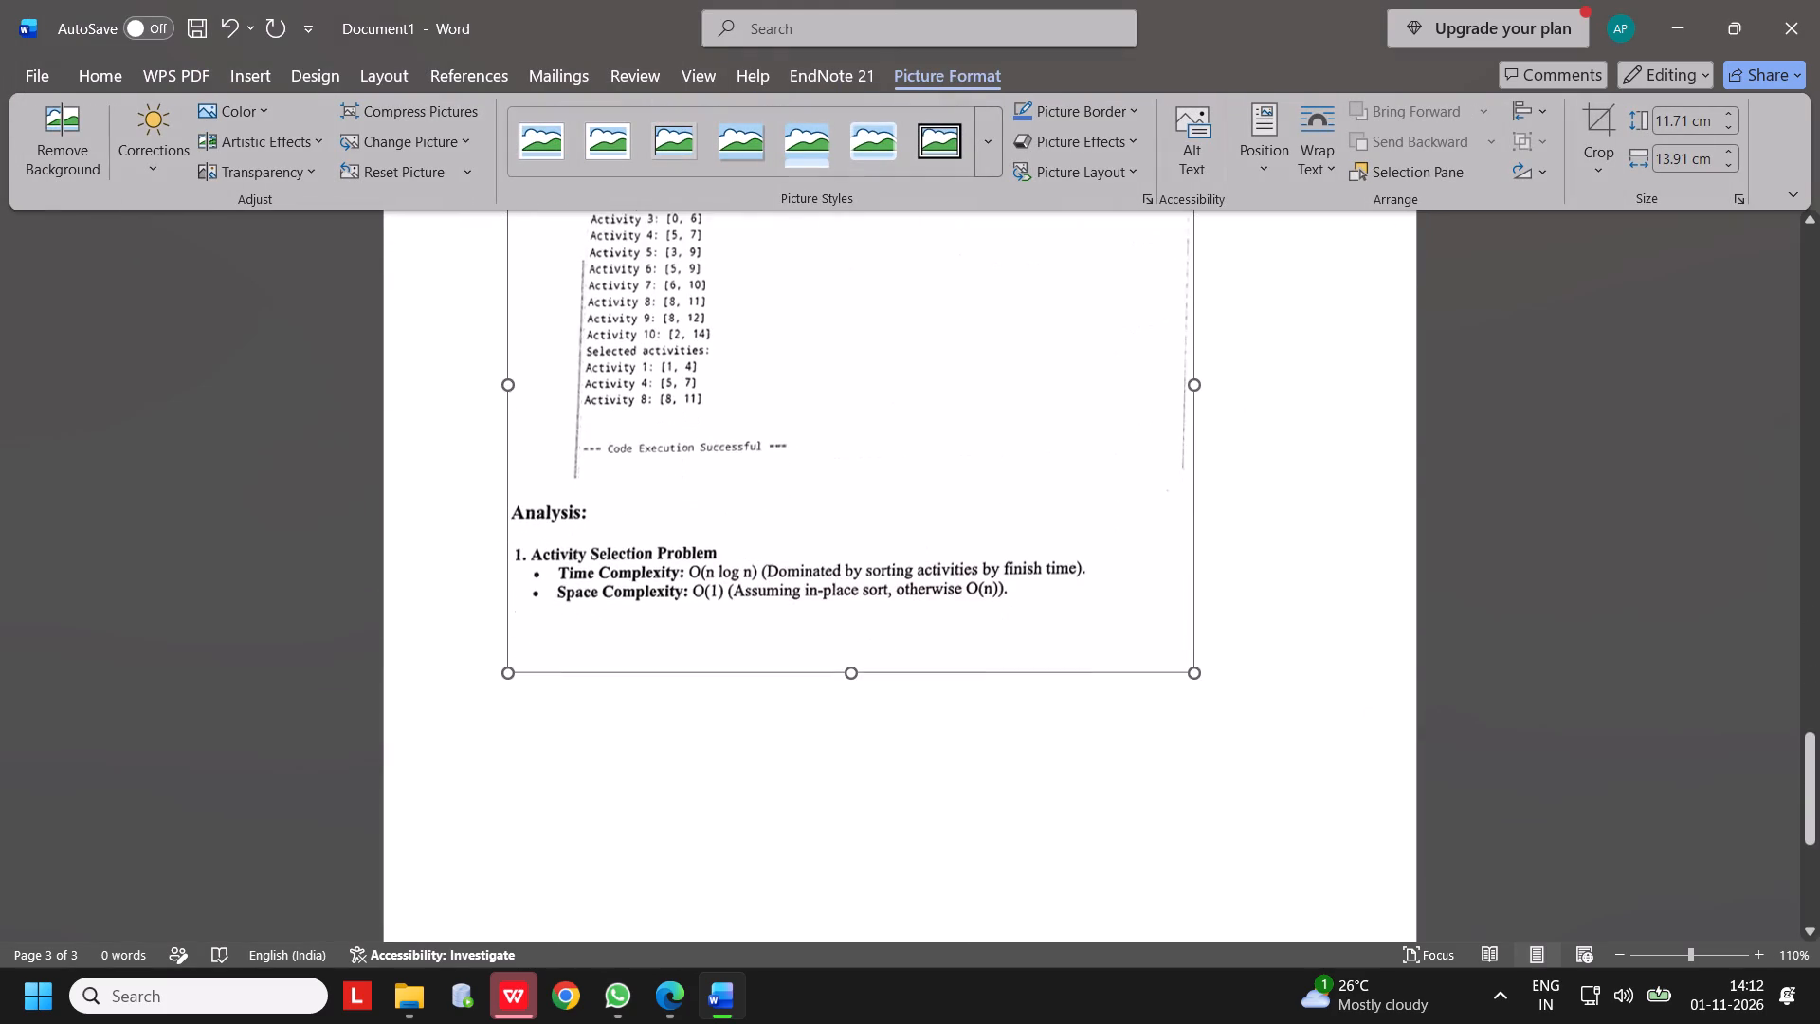
pyautogui.moveTo(1189, 646); pyautogui.dragTo(1007, 495)
pyautogui.scroll(1, 1152, 592)
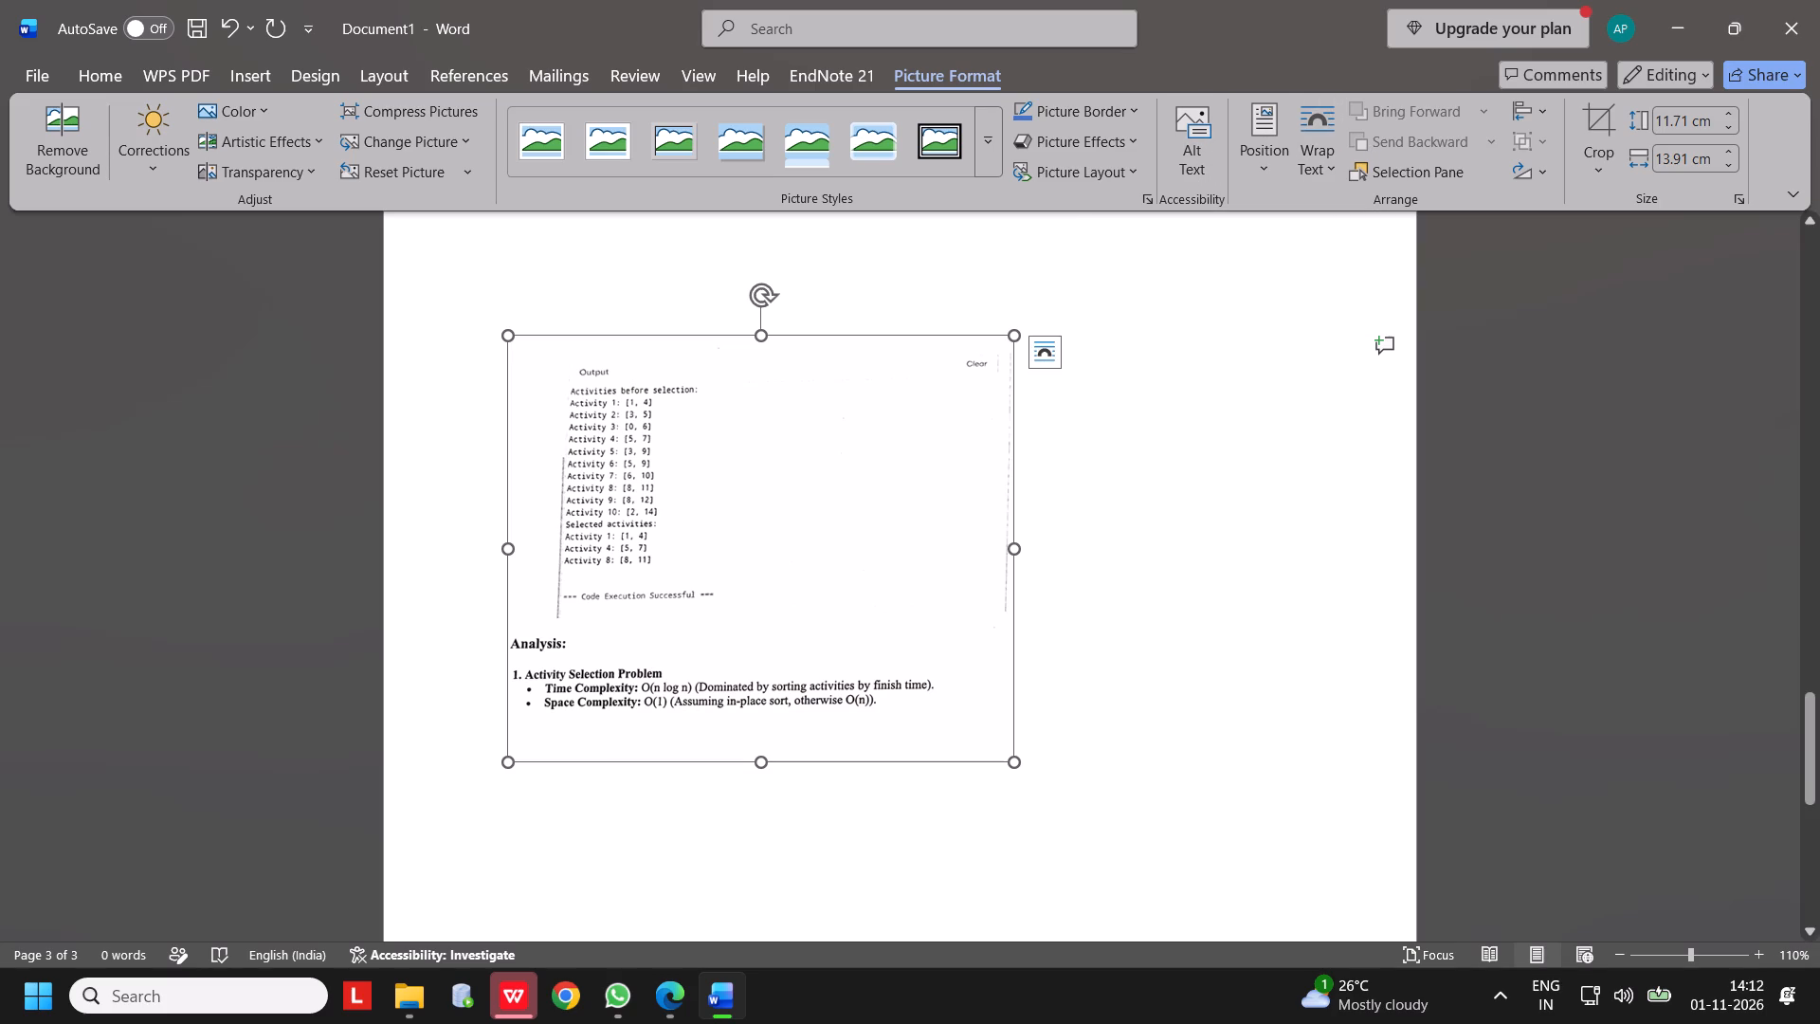
# Crop the bottom, top and right edges of the Activity Selection Problem picture, to about 7.54 cm high and 9.83 cm wide.
pyautogui.click(1584, 142)
pyautogui.click(1592, 128)
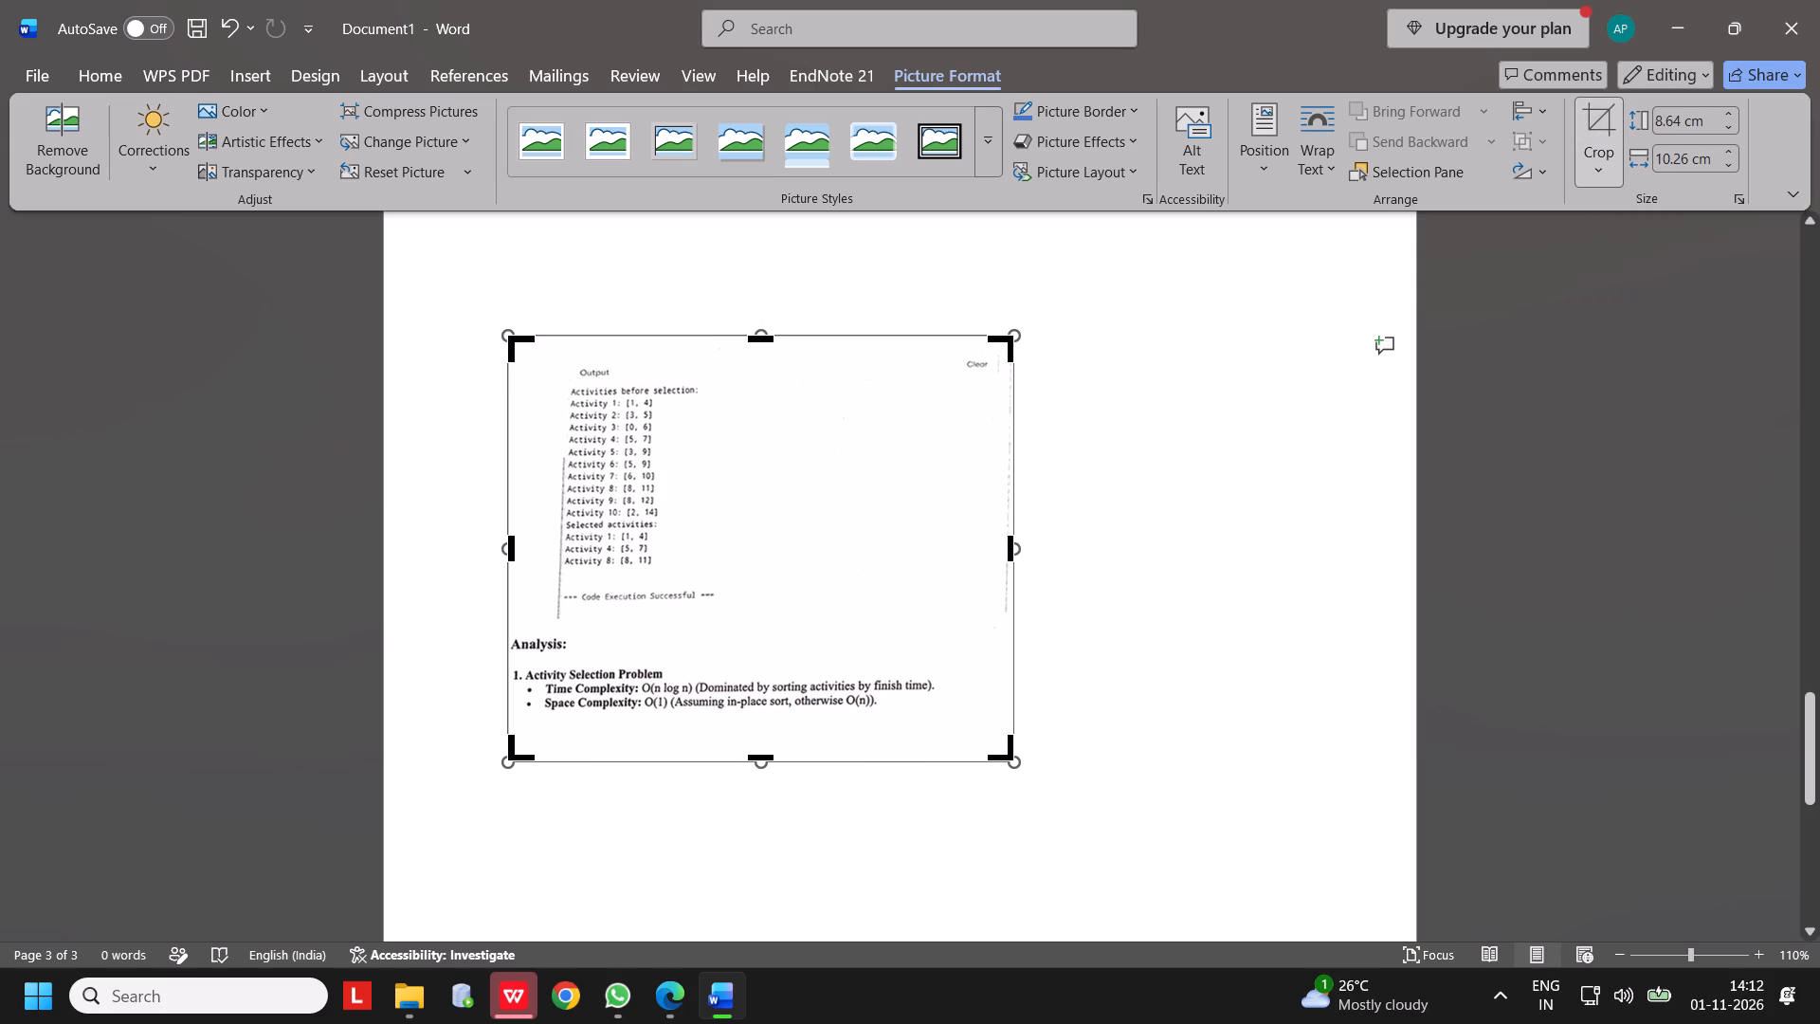
pyautogui.moveTo(766, 761); pyautogui.dragTo(766, 759)
pyautogui.moveTo(766, 759); pyautogui.dragTo(764, 725)
pyautogui.click(764, 332)
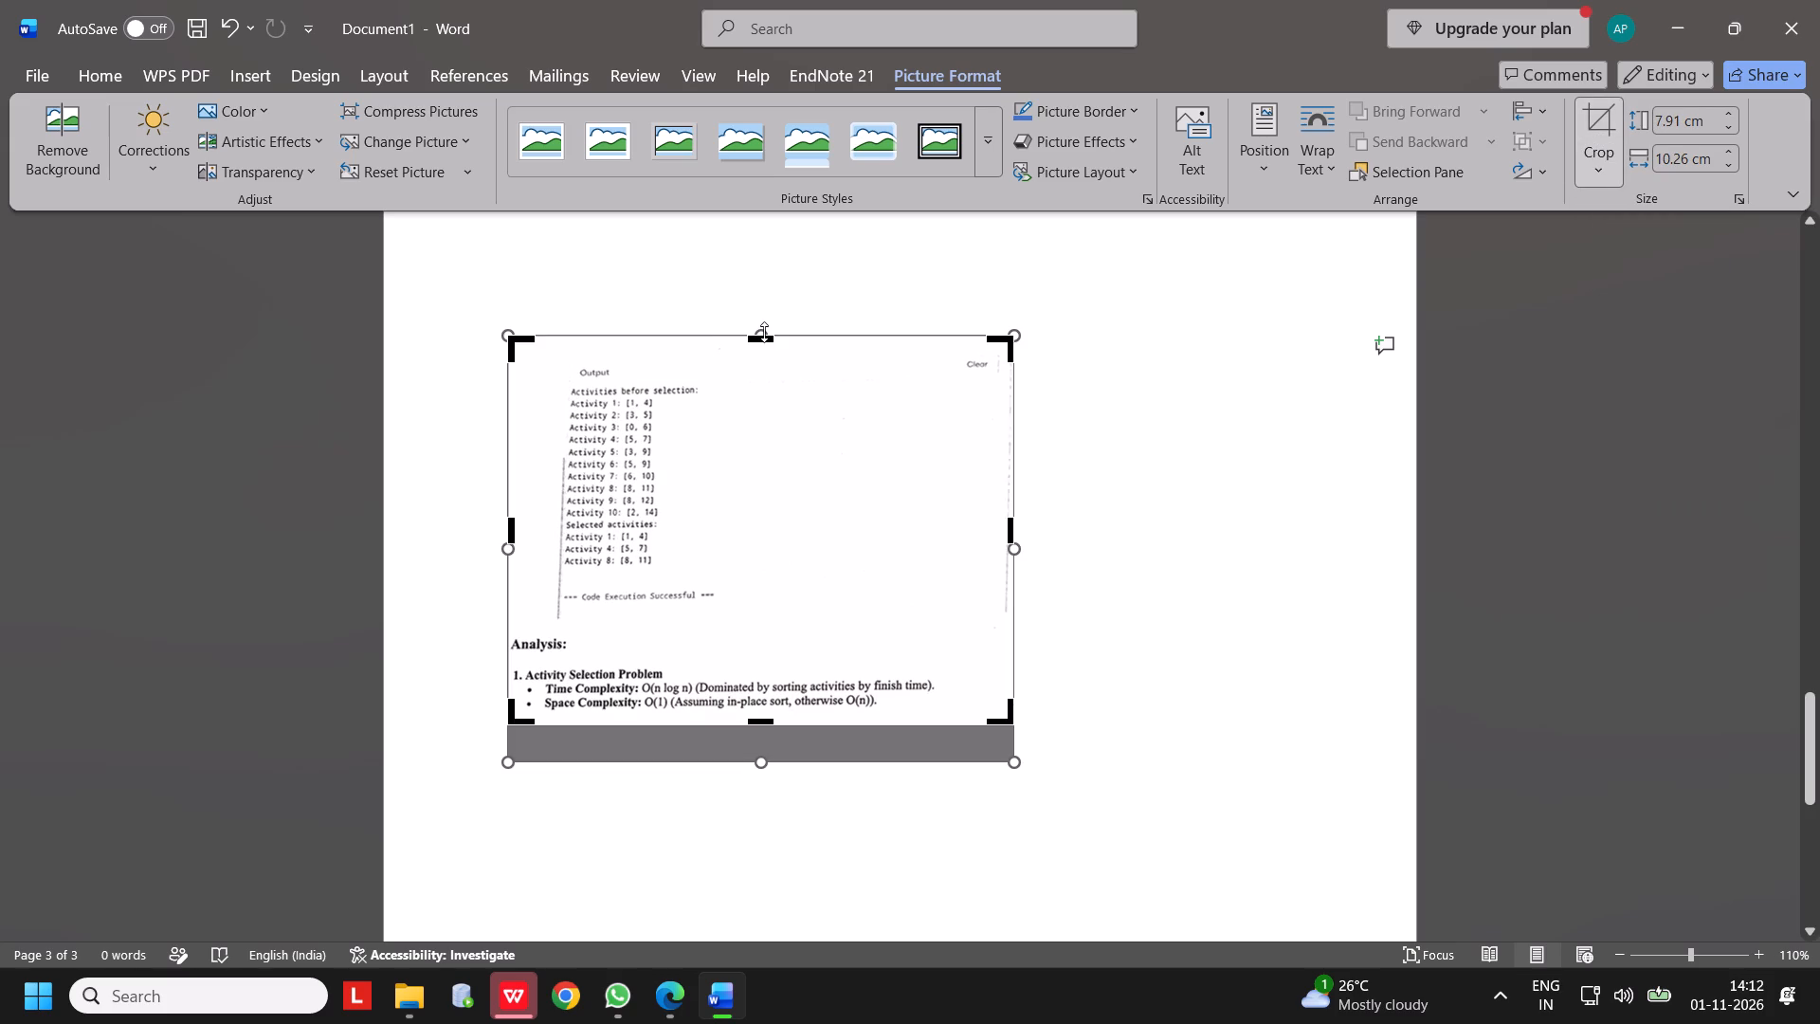
pyautogui.moveTo(764, 337); pyautogui.dragTo(771, 357)
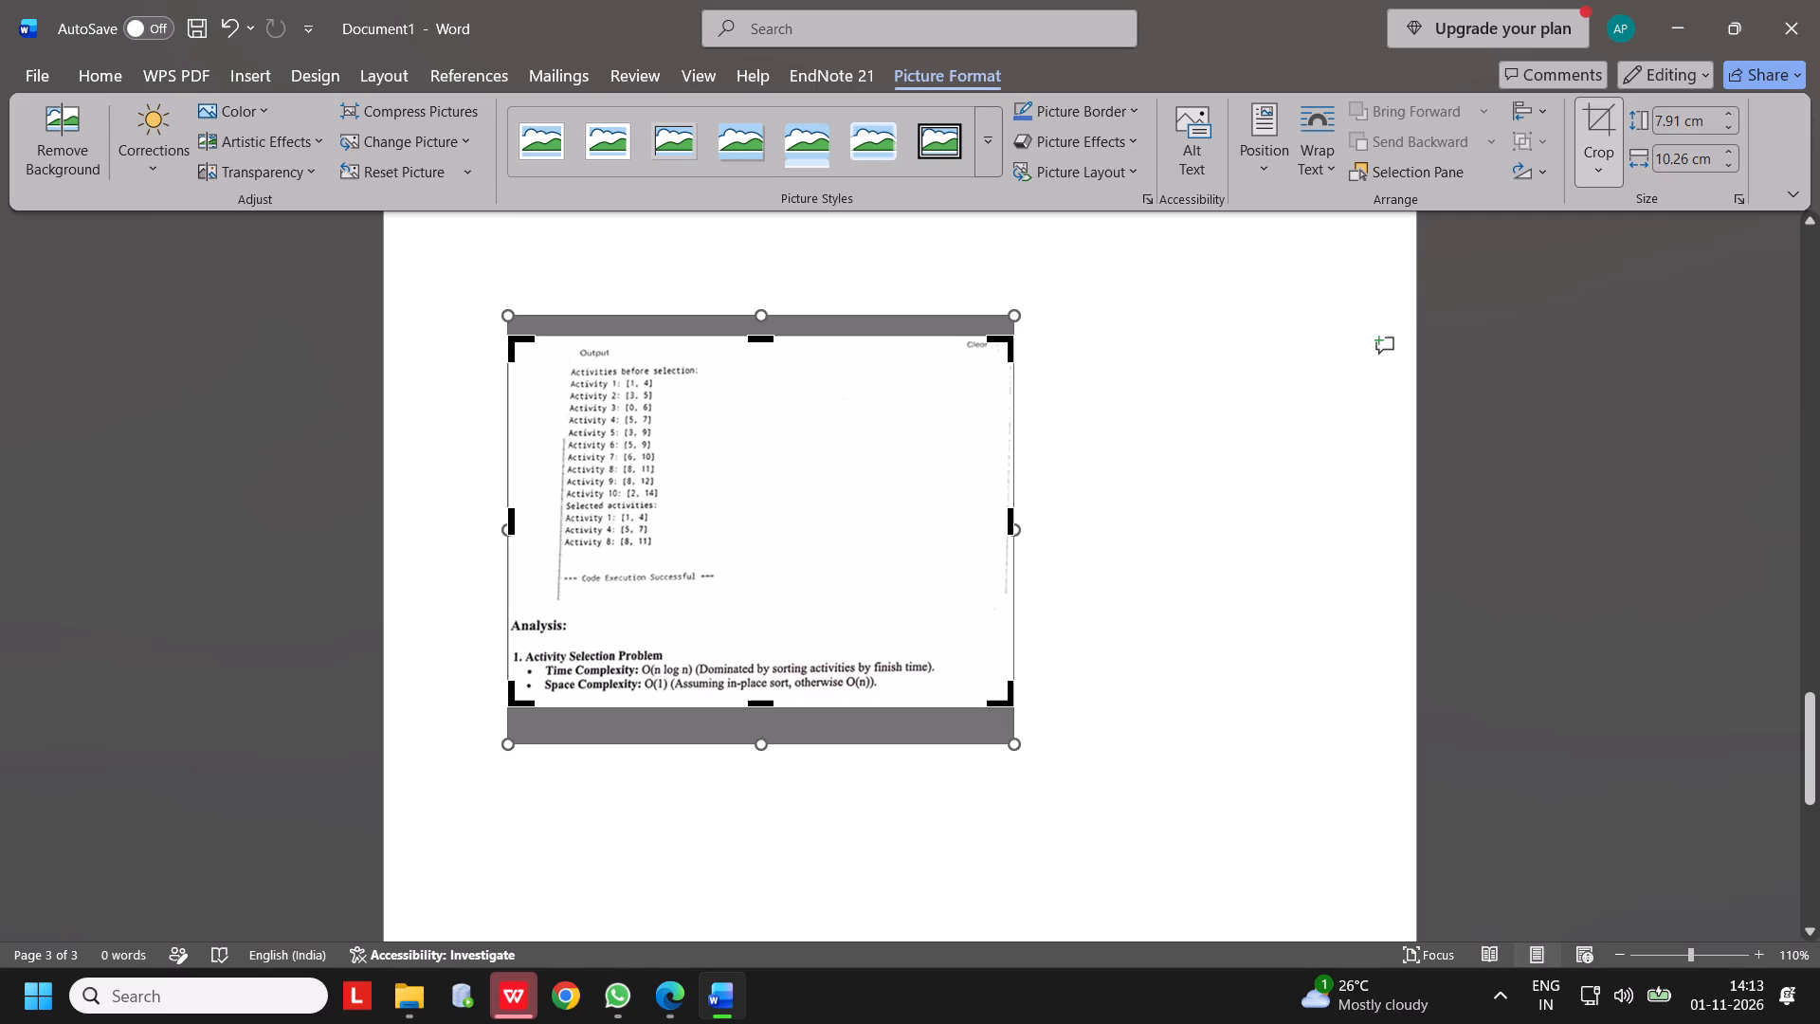
pyautogui.moveTo(1009, 528); pyautogui.dragTo(992, 531)
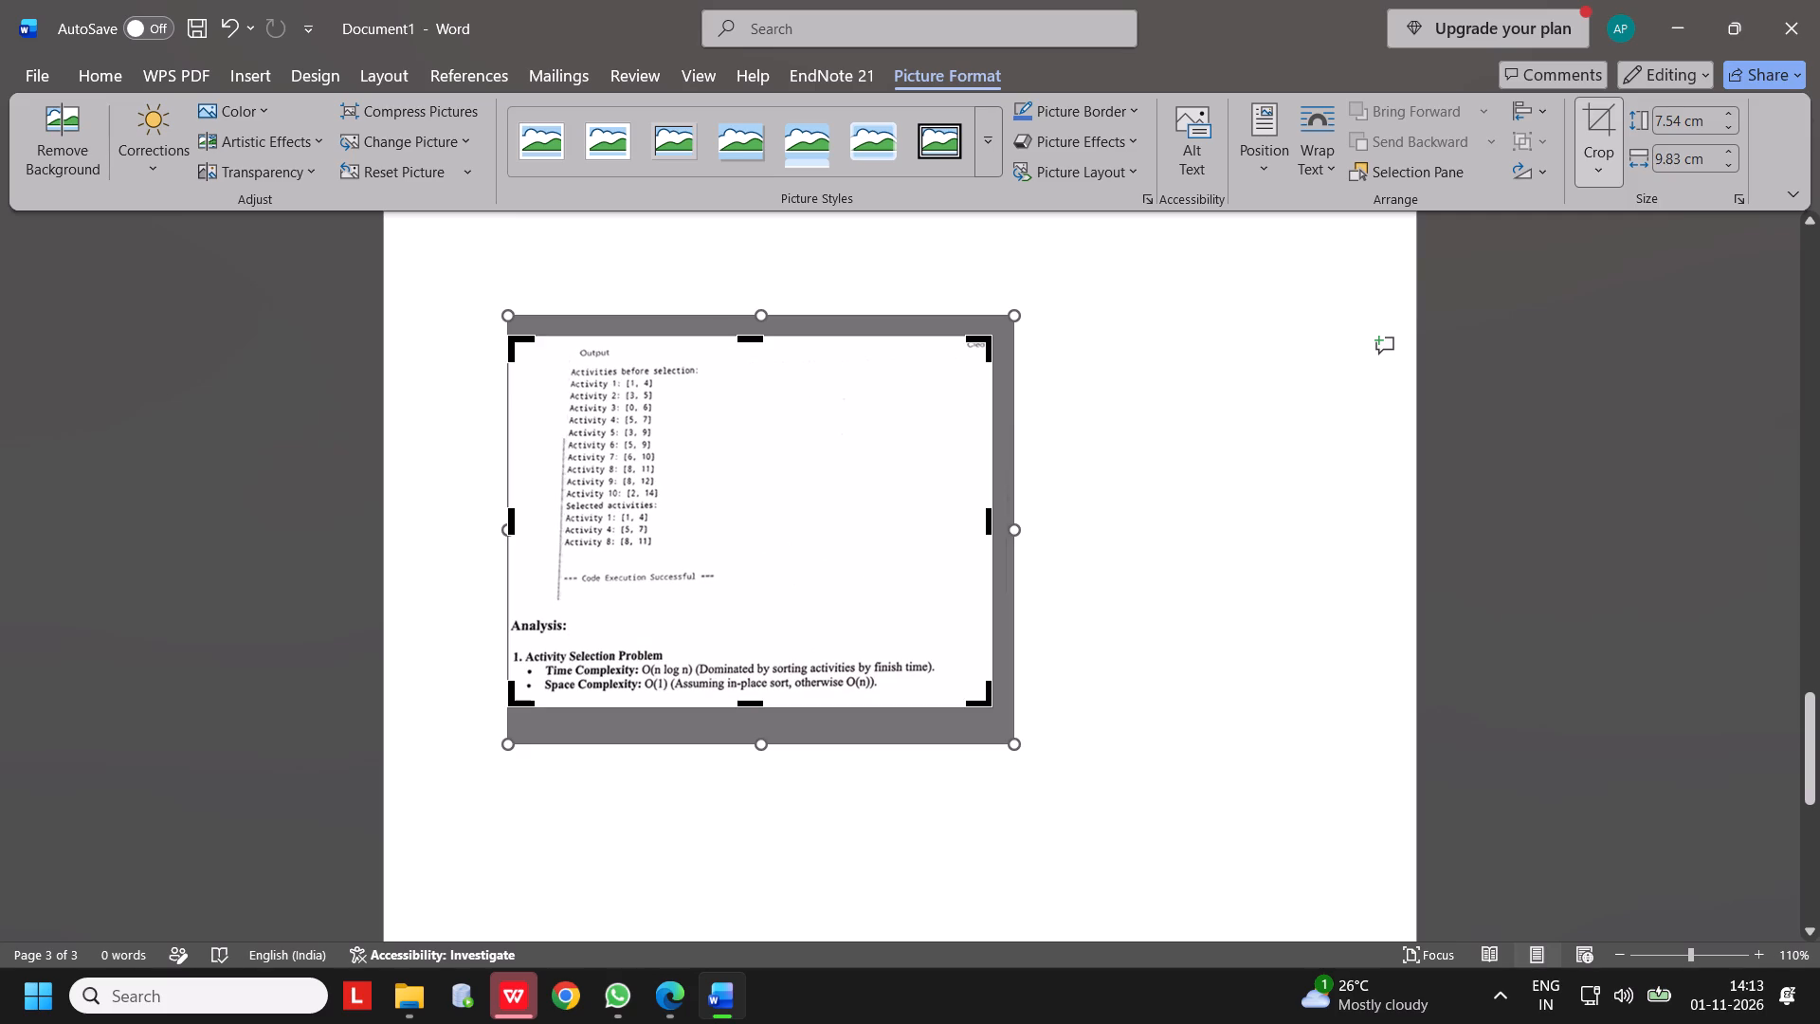
pyautogui.click(1233, 579)
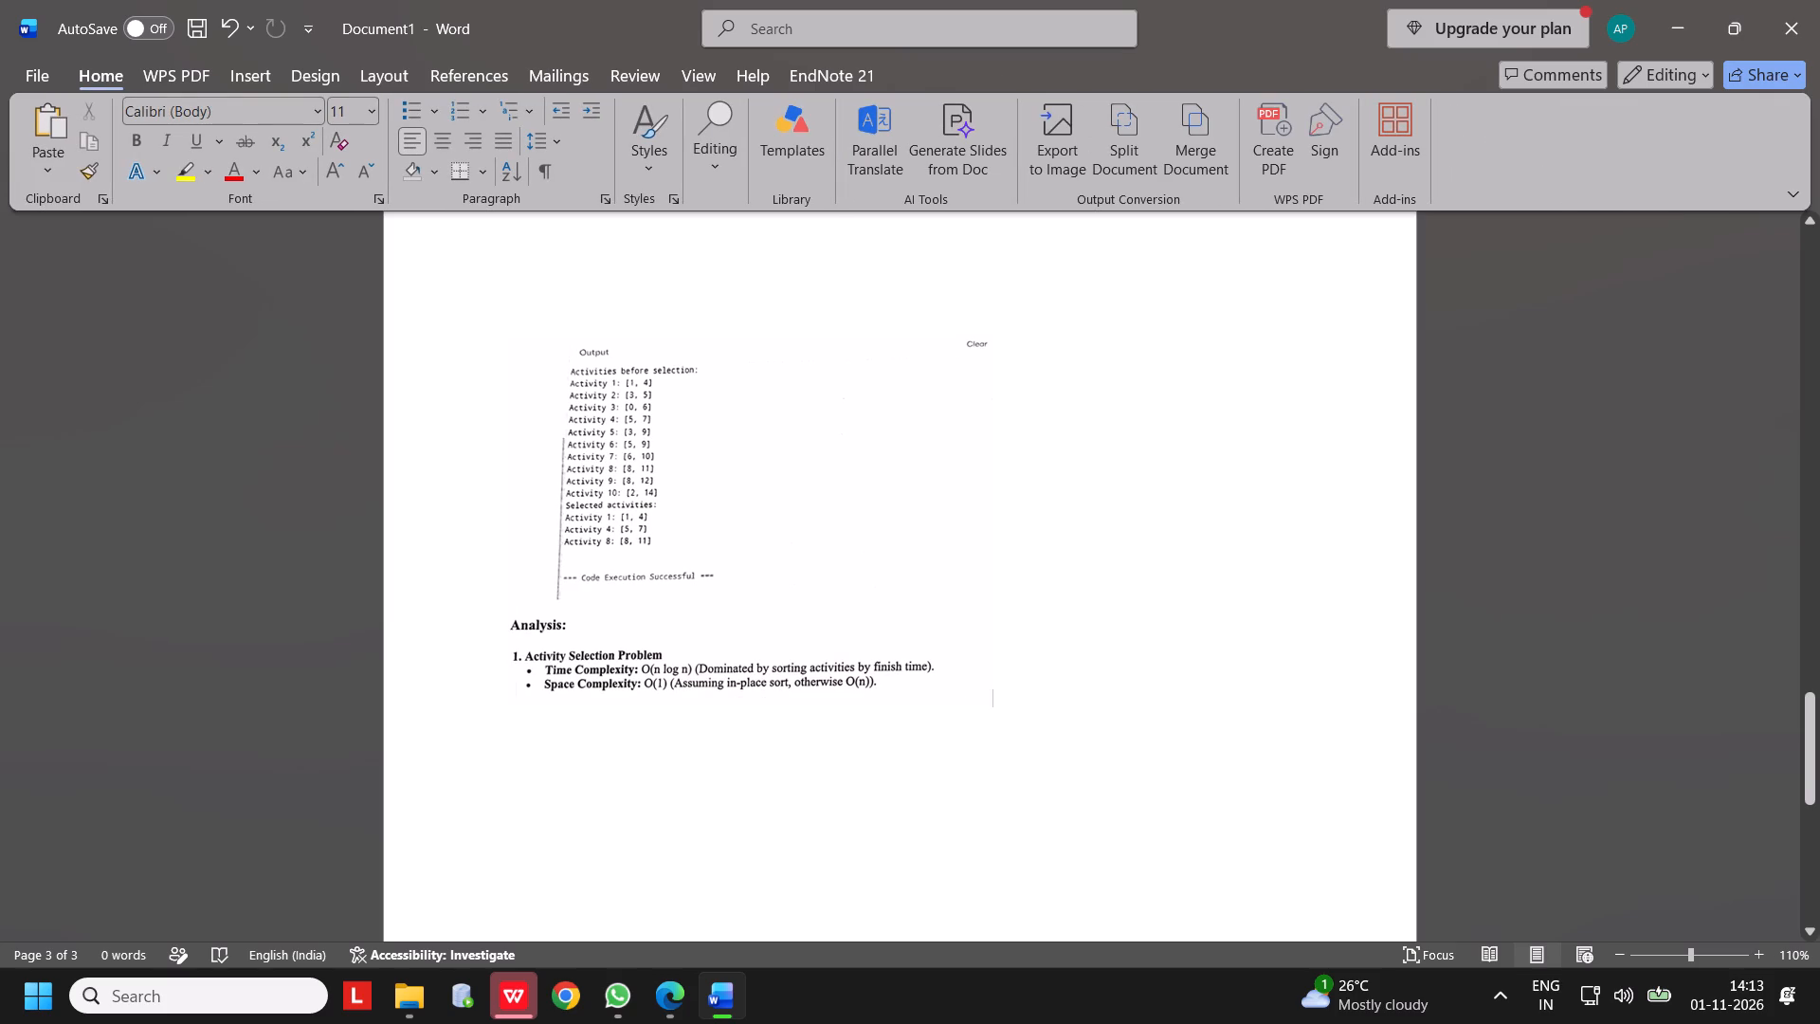
# Insert the picture "7. Fractional Knapsack Problem" from the Screenshots folder on a new line below the Activity Selection Problem picture.
pyautogui.press('Return')
pyautogui.click(246, 91)
pyautogui.click(273, 118)
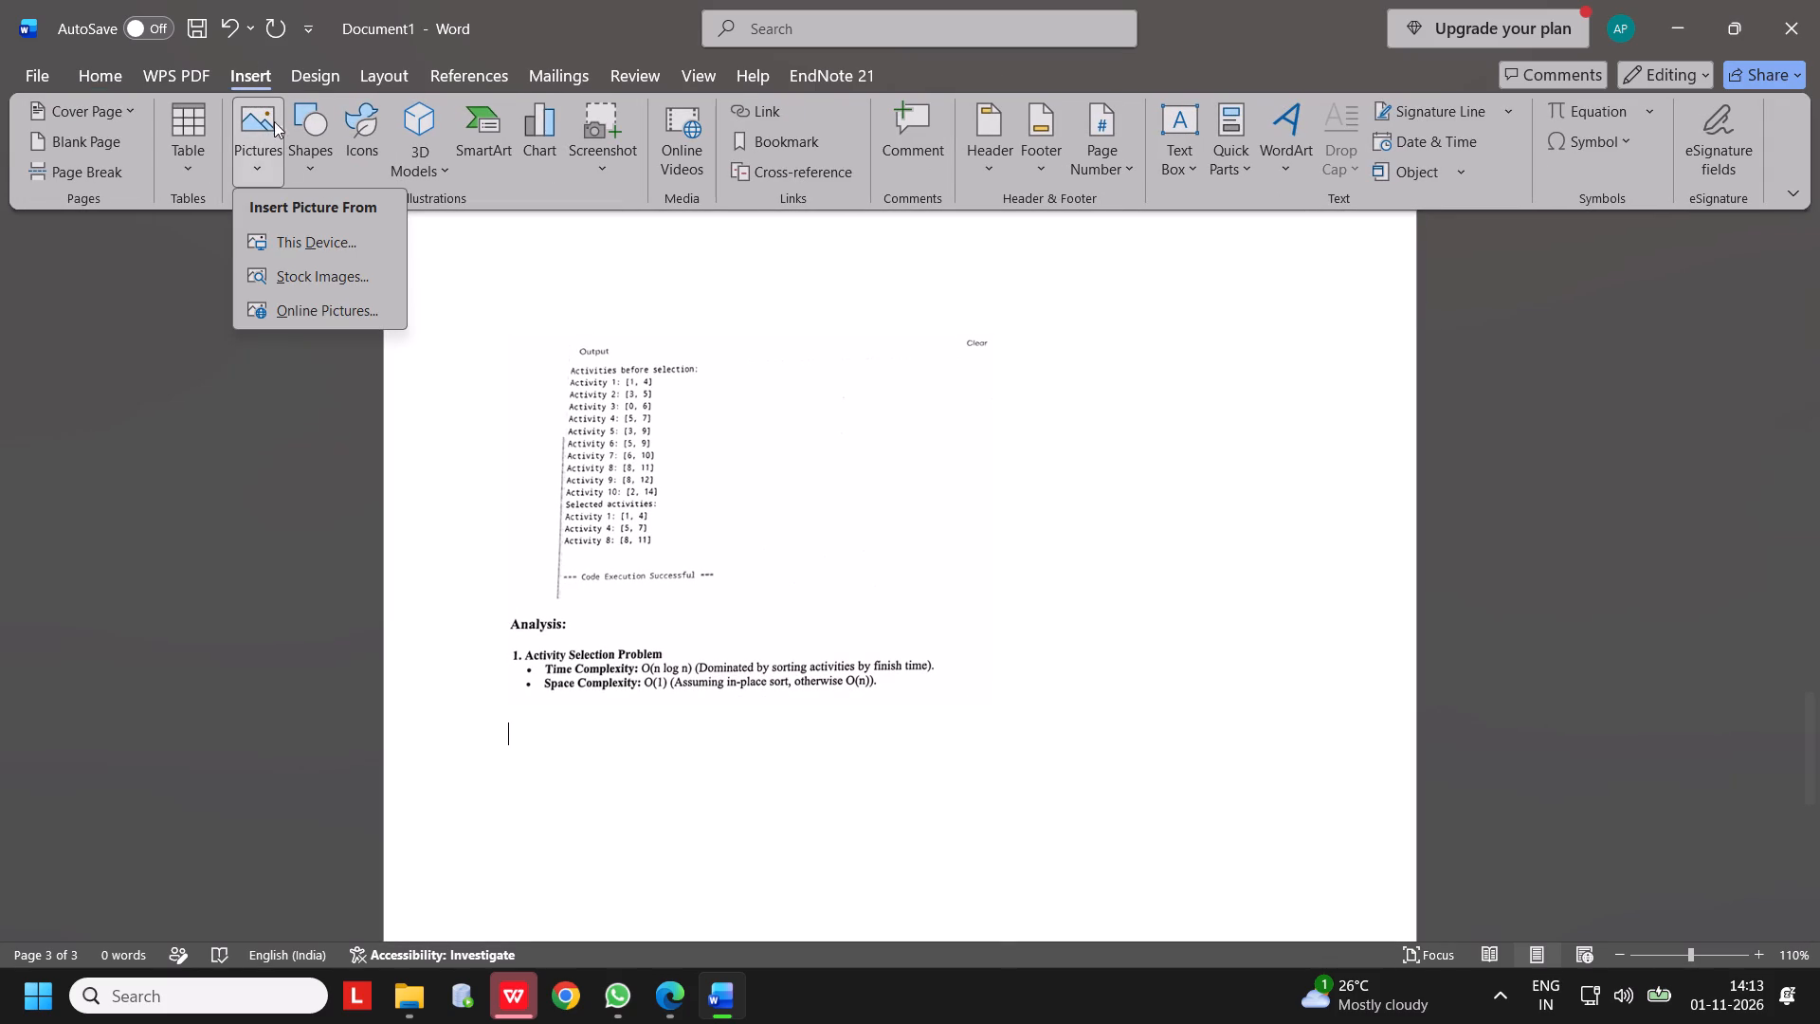
pyautogui.click(295, 248)
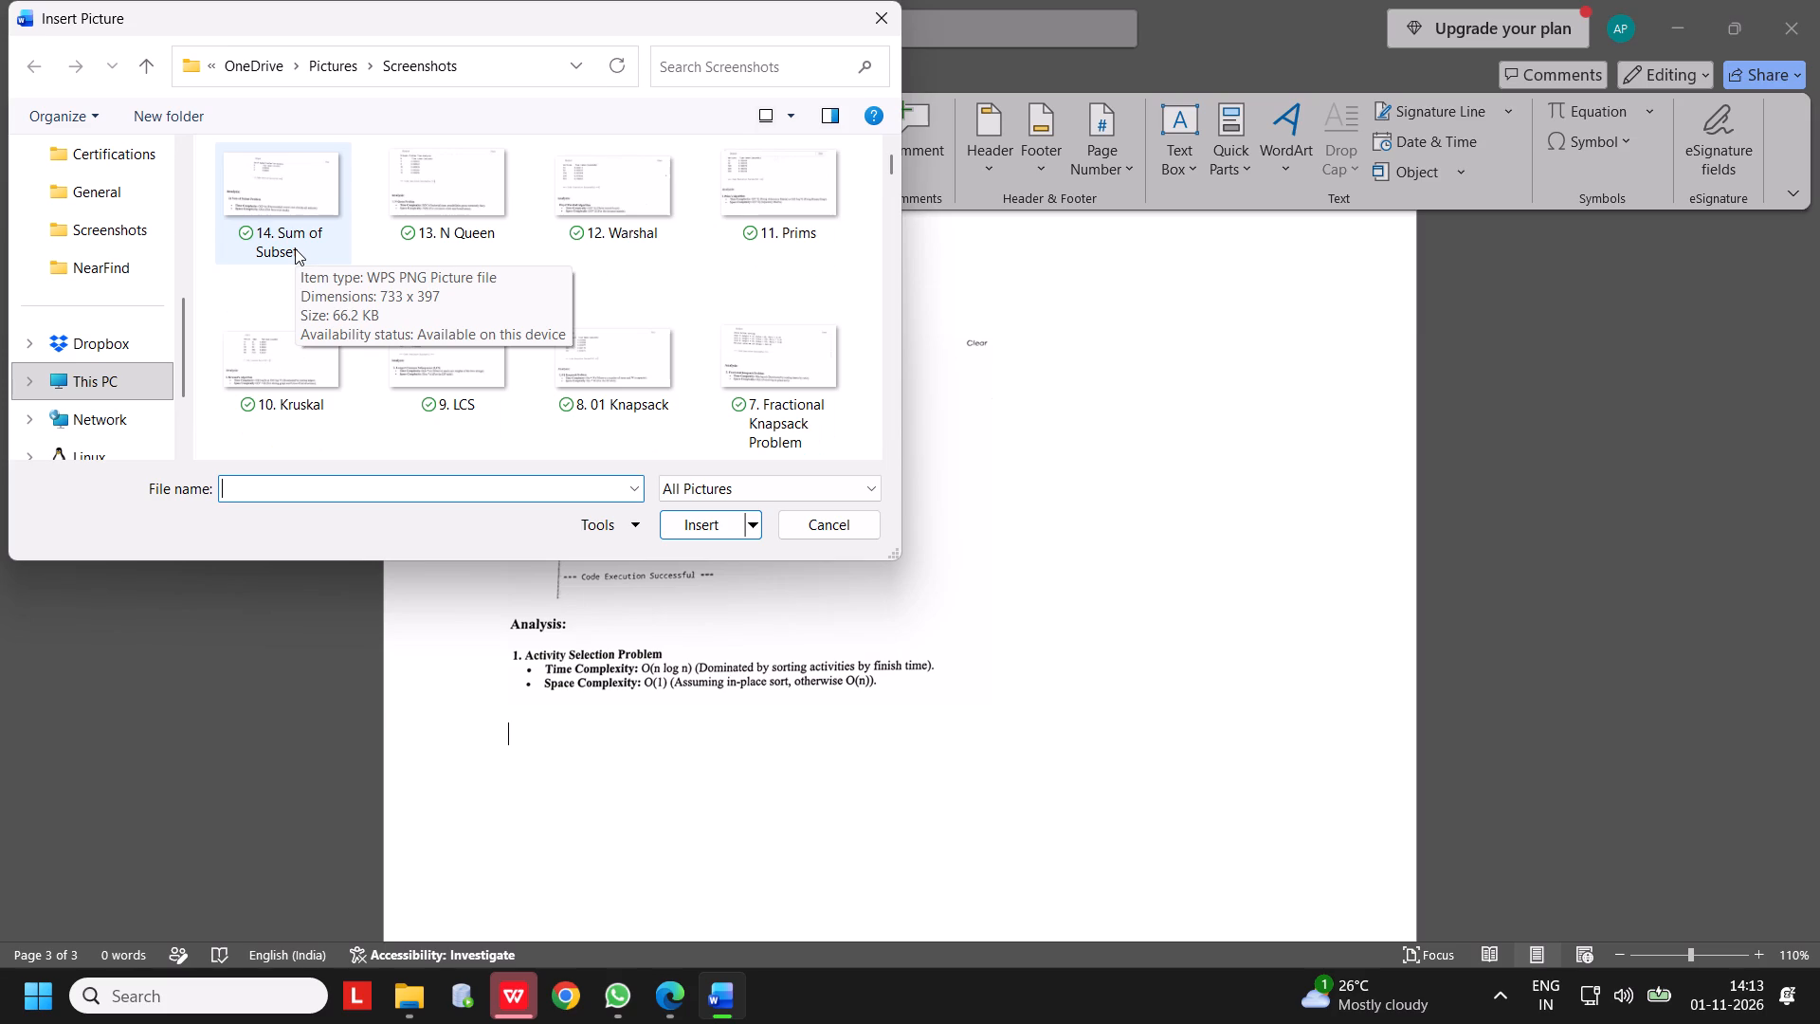
pyautogui.scroll(-1, 468, 353)
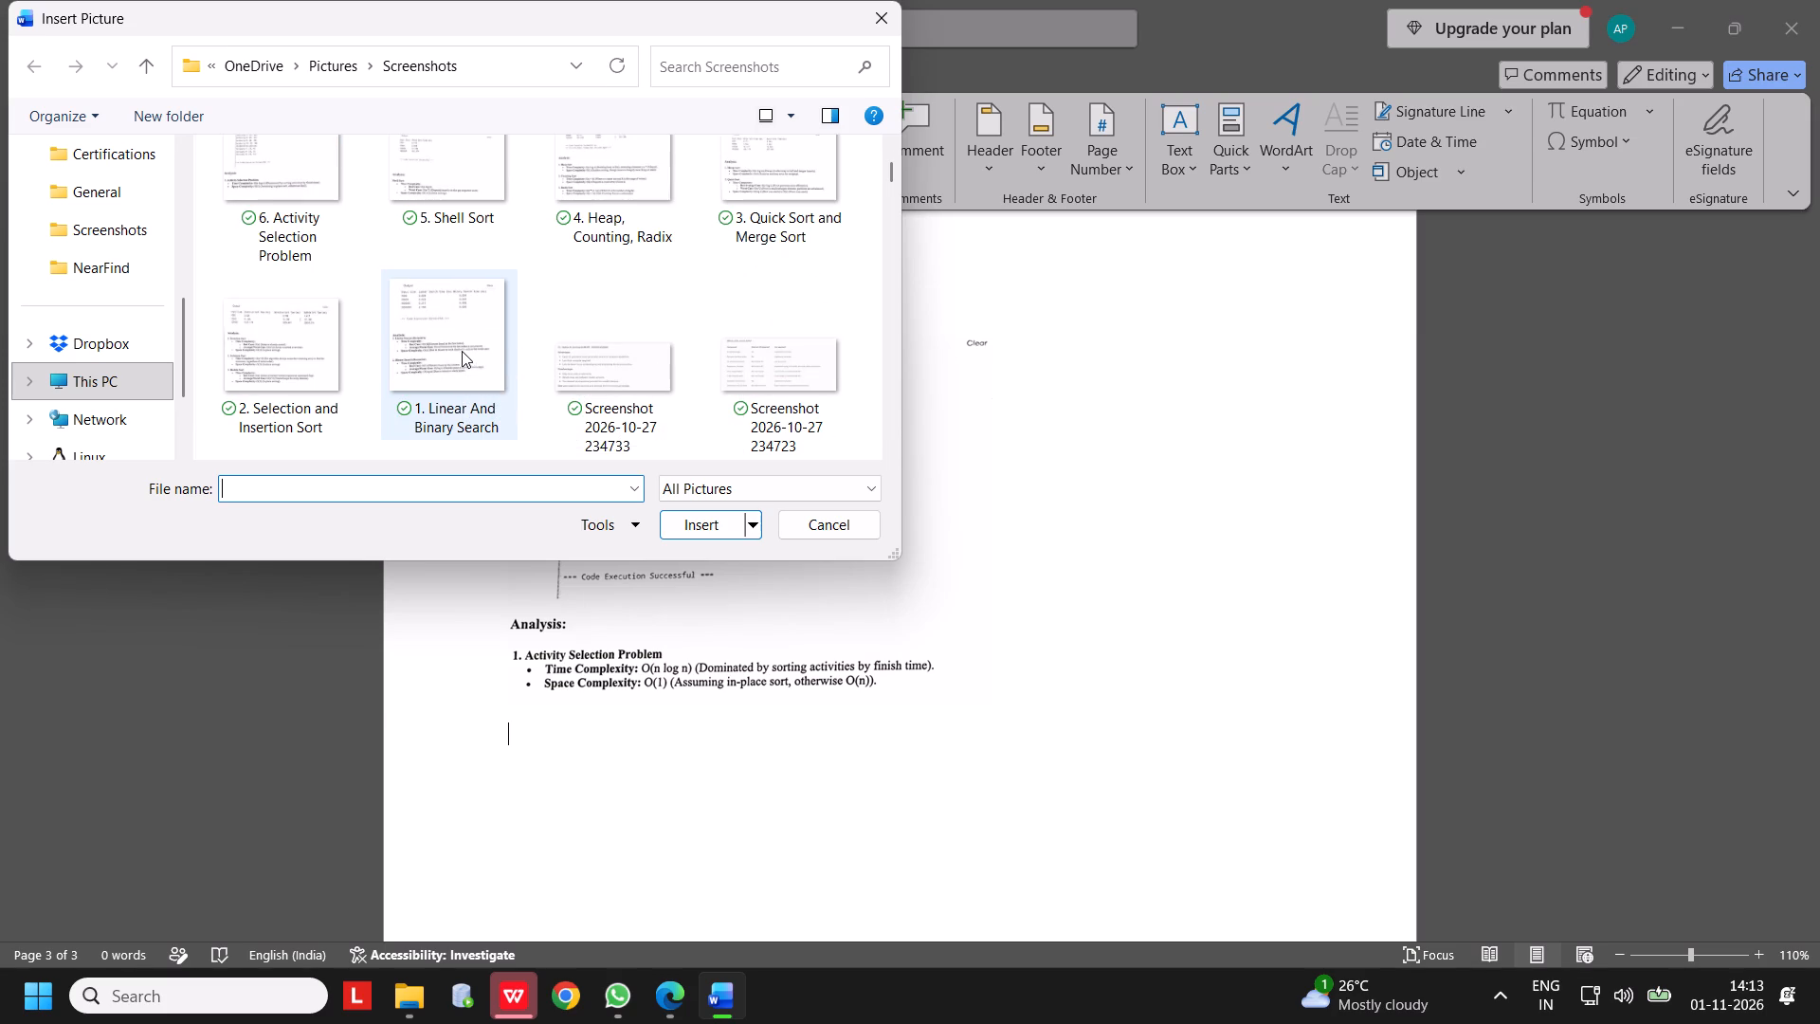
pyautogui.scroll(1, 362, 265)
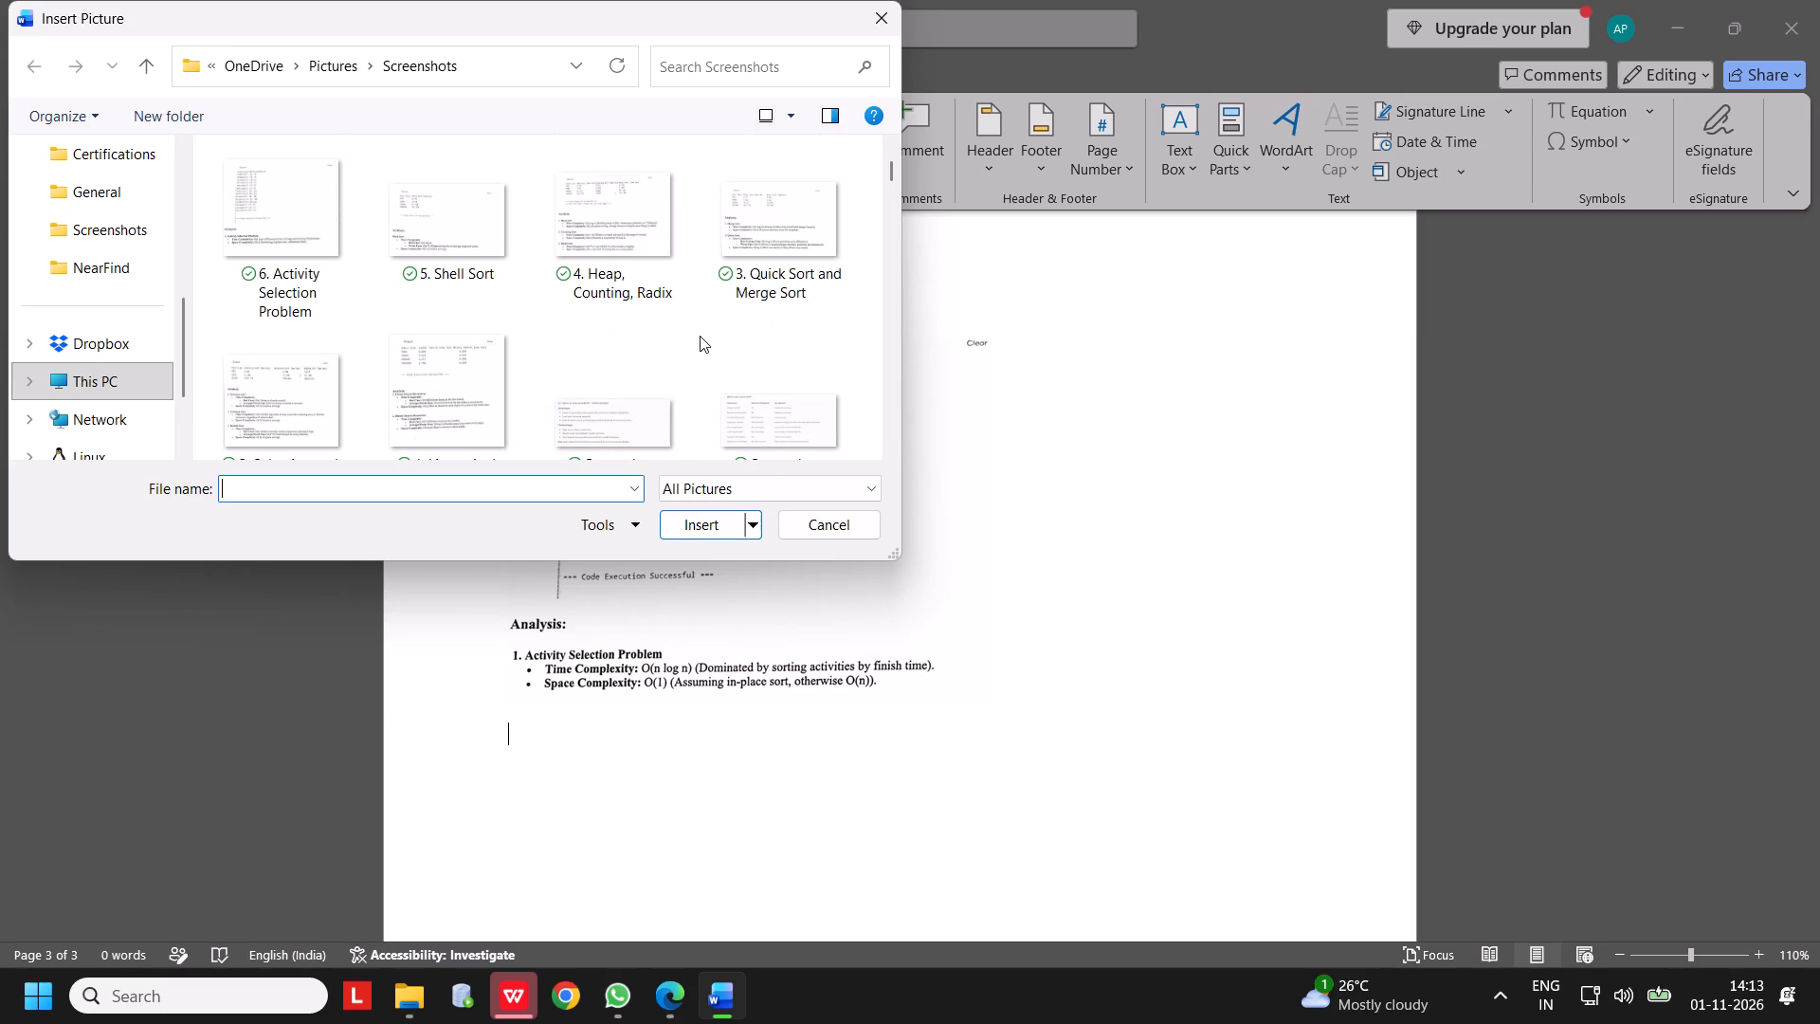
pyautogui.scroll(1, 700, 336)
pyautogui.click(770, 216)
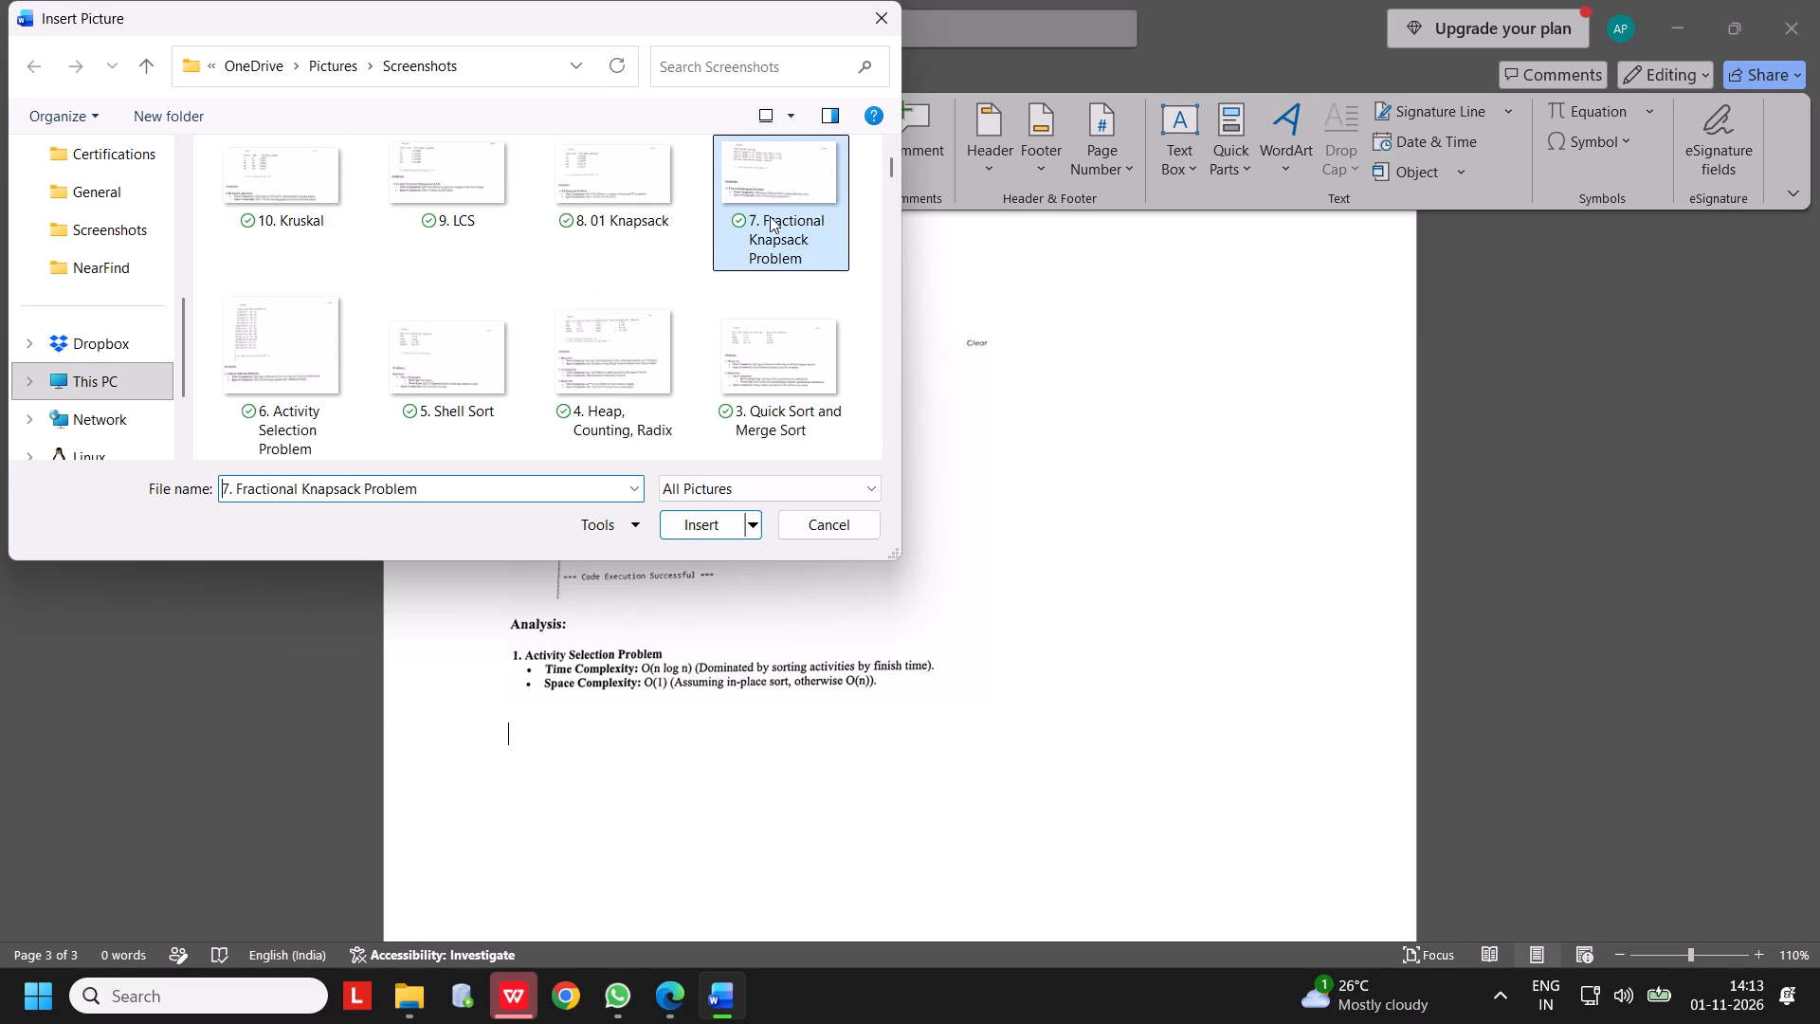
pyautogui.click(682, 521)
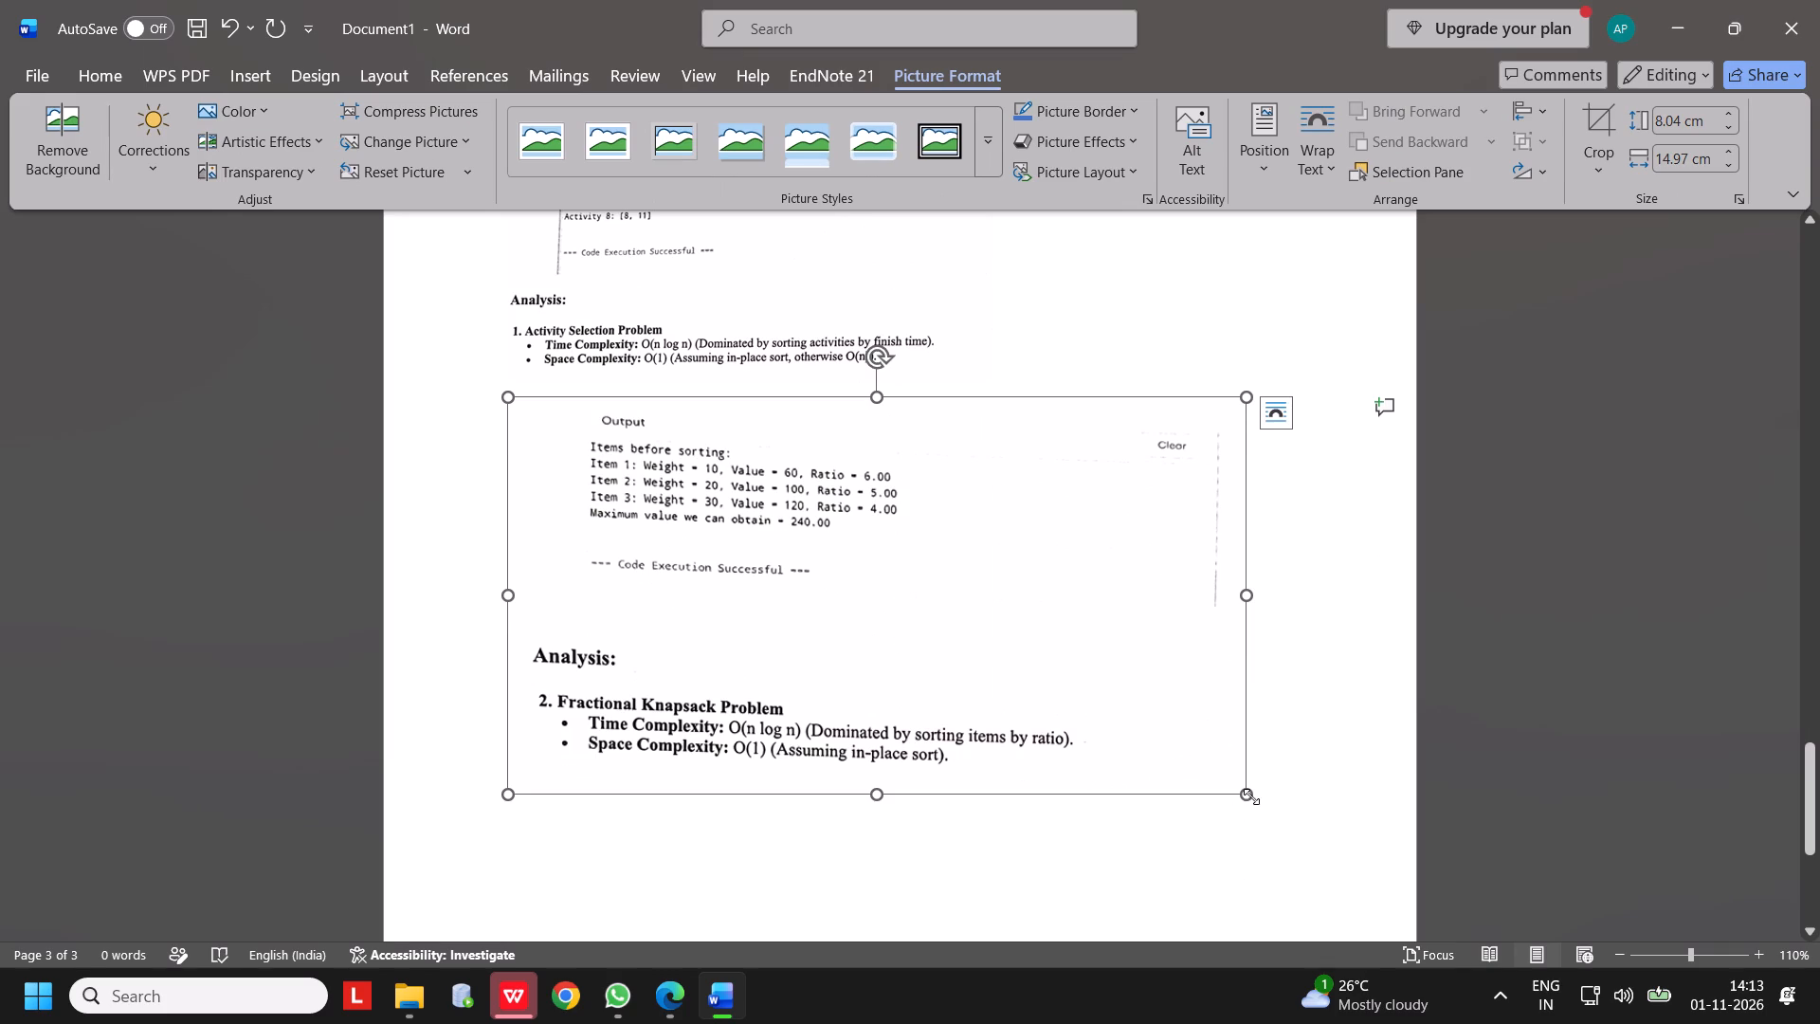
# Shrink the Fractional Knapsack Problem picture proportionally to about 6 cm high and 11.16 cm wide.
pyautogui.moveTo(1249, 795); pyautogui.dragTo(997, 649)
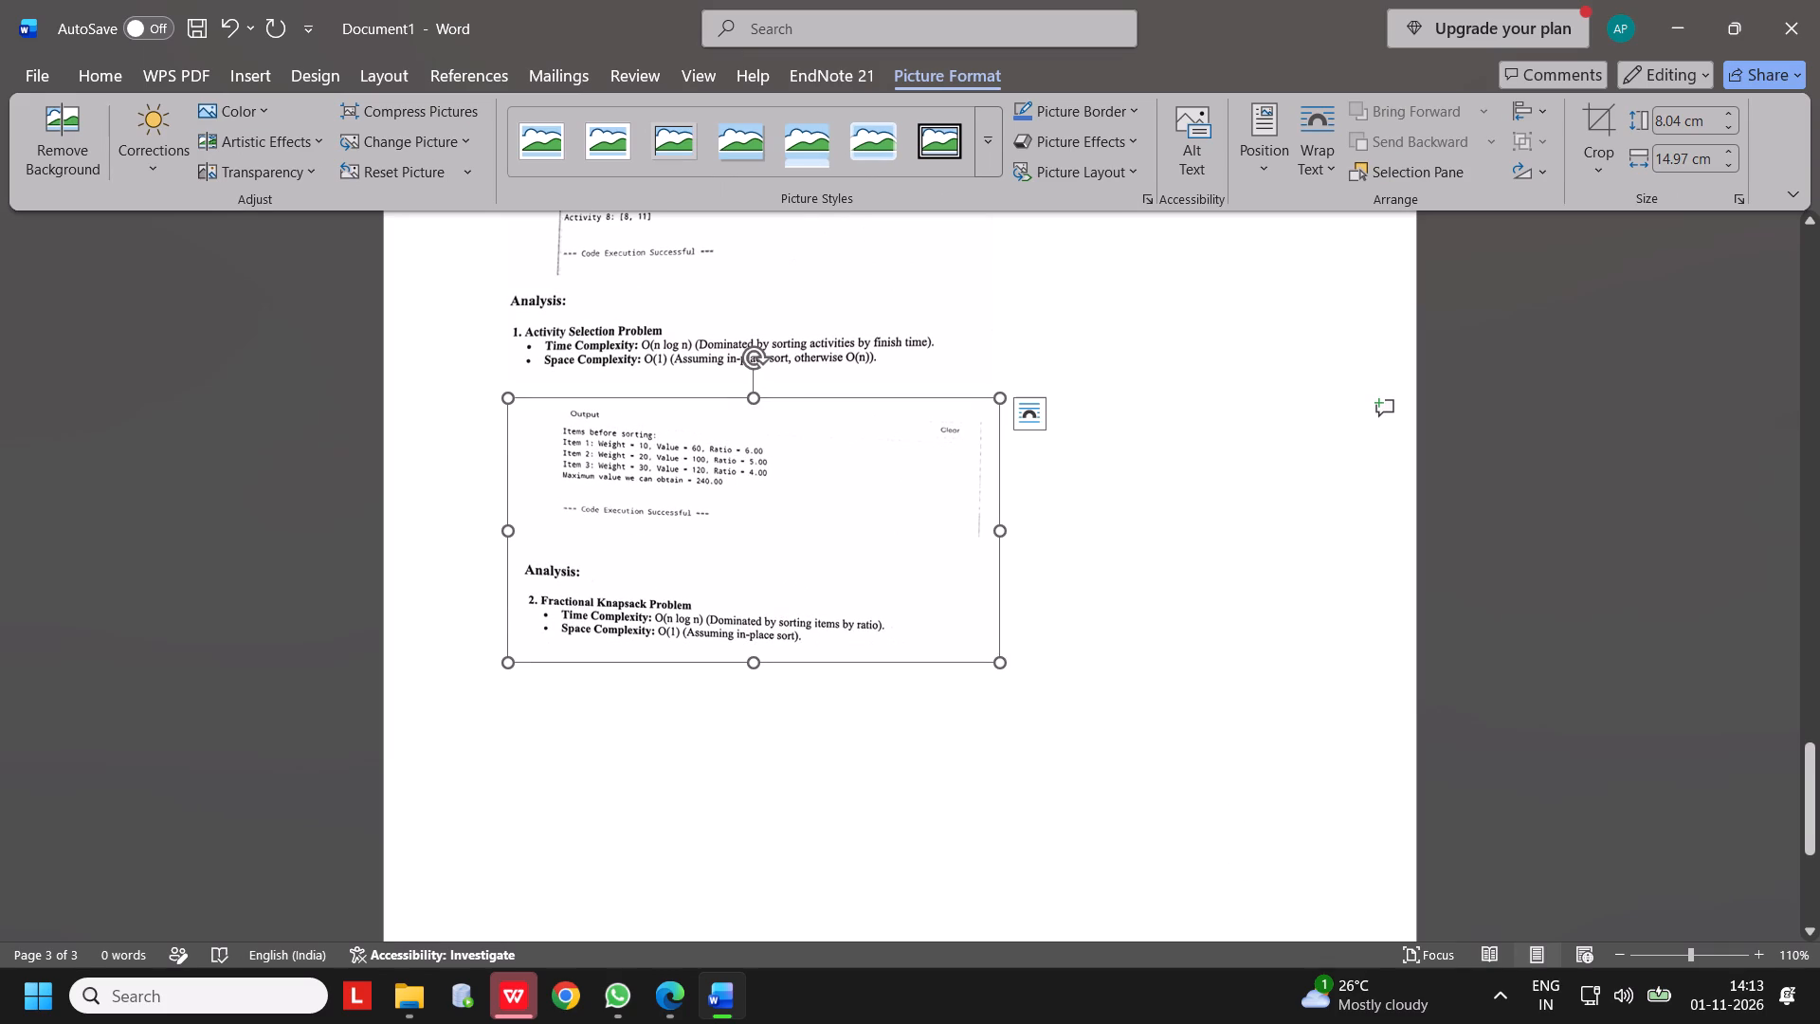
pyautogui.moveTo(1002, 662); pyautogui.dragTo(1059, 692)
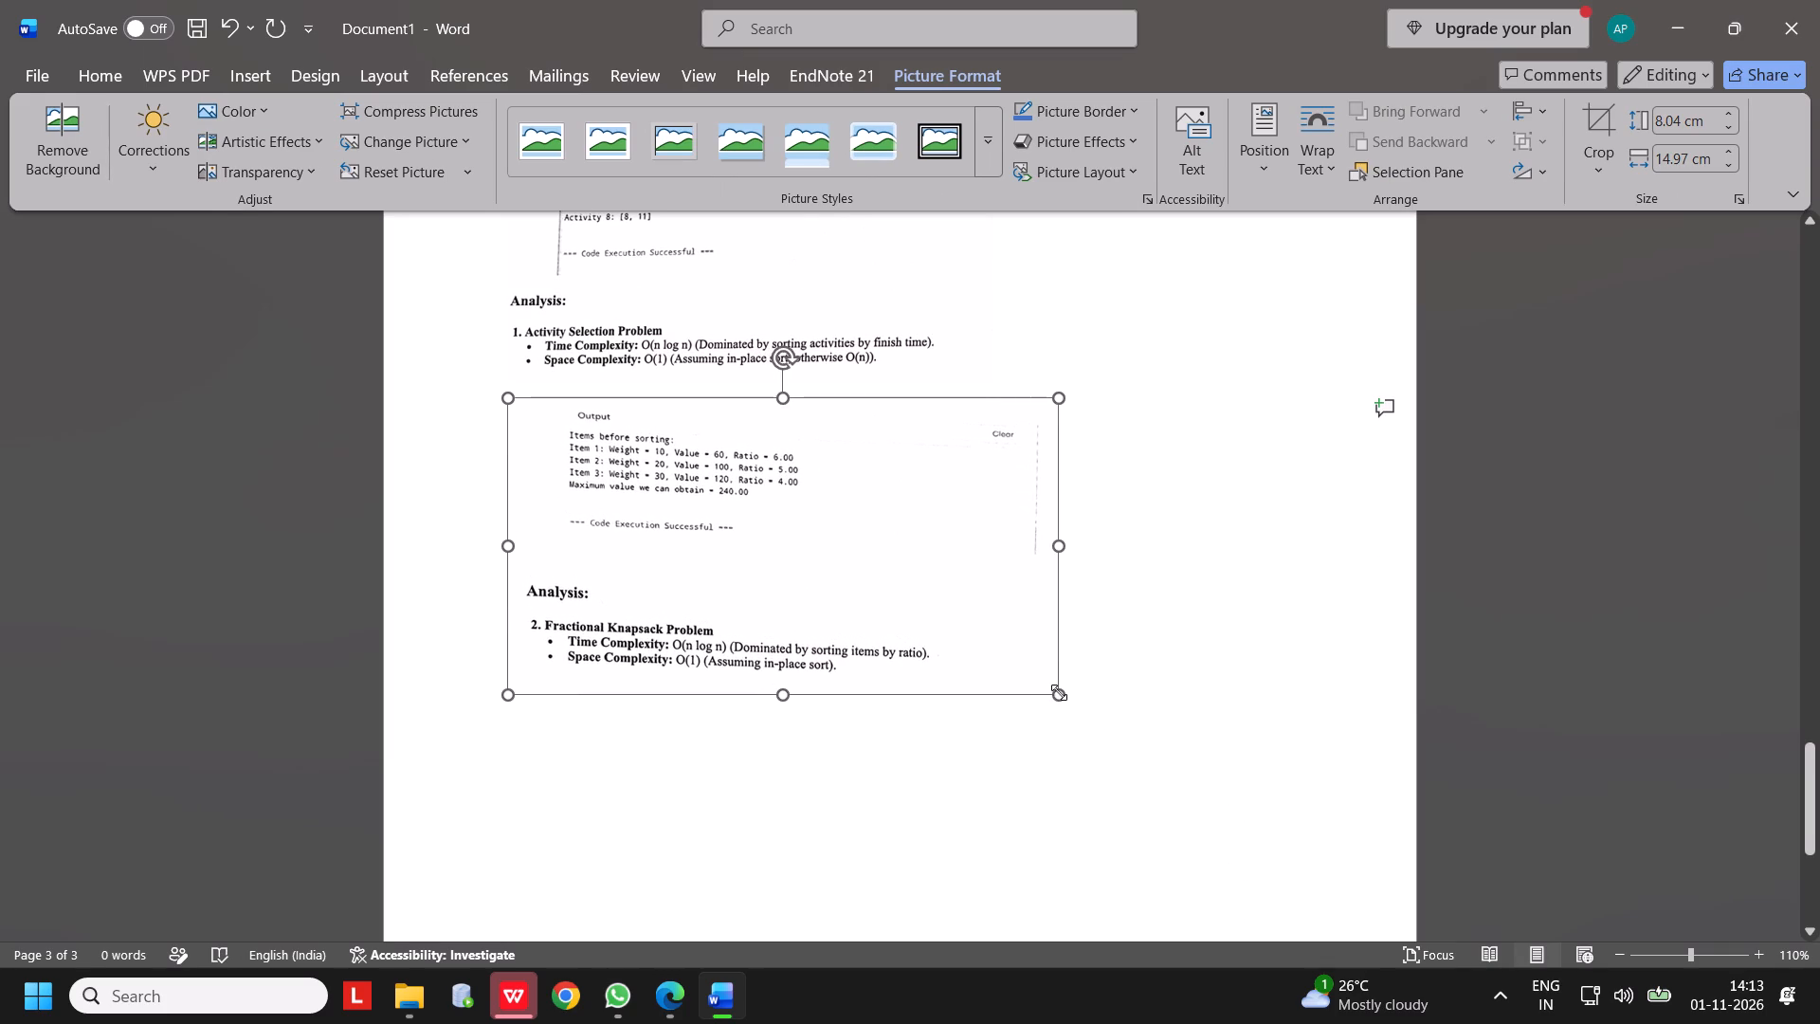
# Crop the right edge of the Fractional Knapsack Problem picture to about 9.12 cm wide, cutting off the "Clear" label.
pyautogui.click(1594, 118)
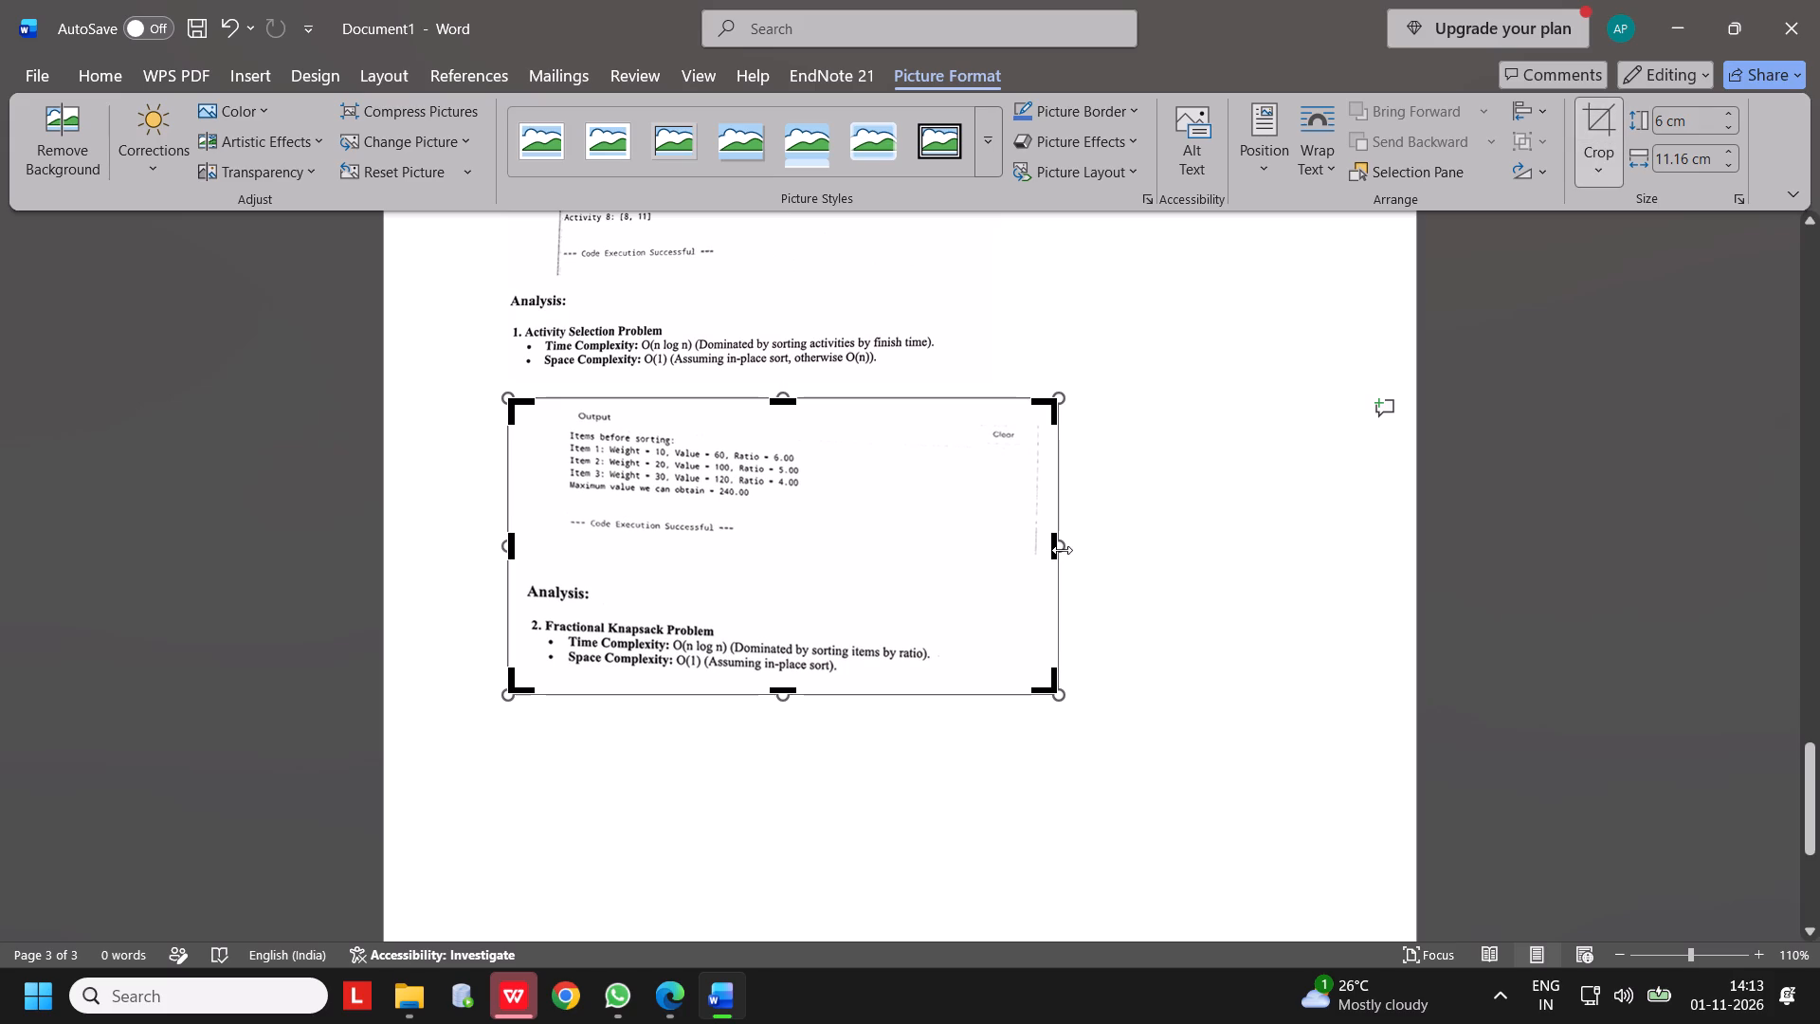
pyautogui.moveTo(1062, 550); pyautogui.dragTo(1076, 544)
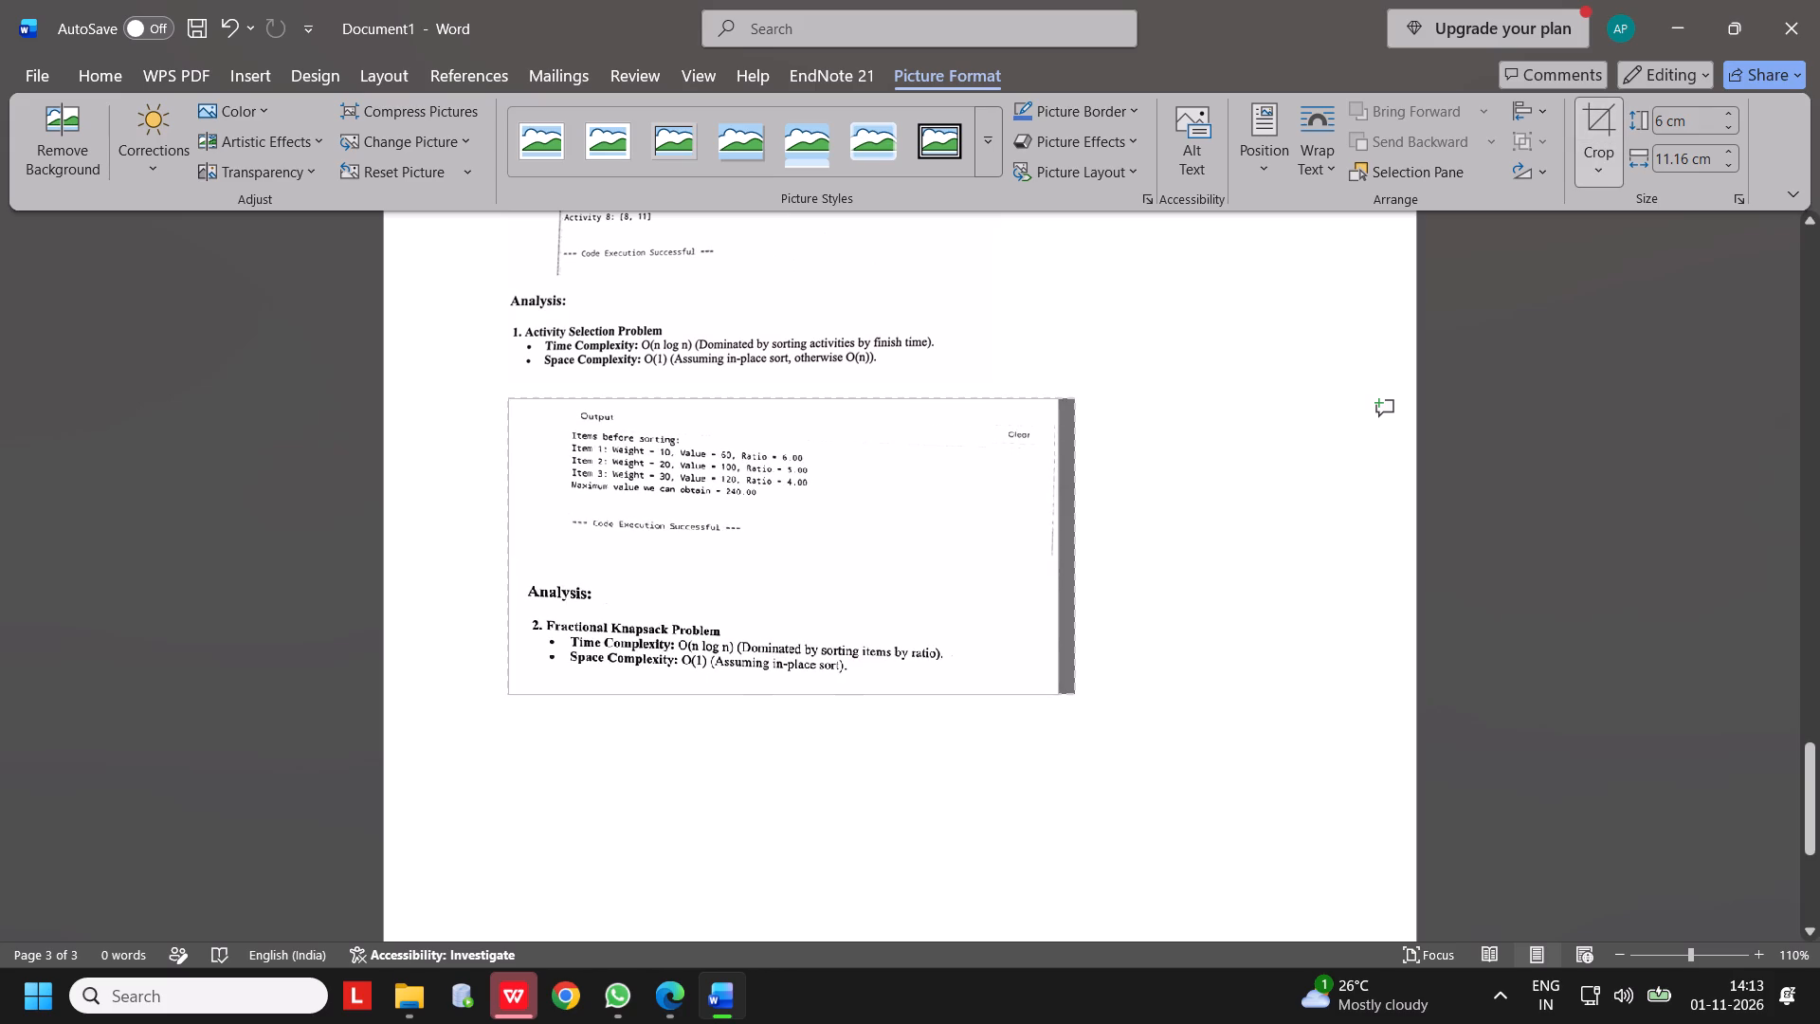
pyautogui.moveTo(1076, 544); pyautogui.dragTo(1052, 552)
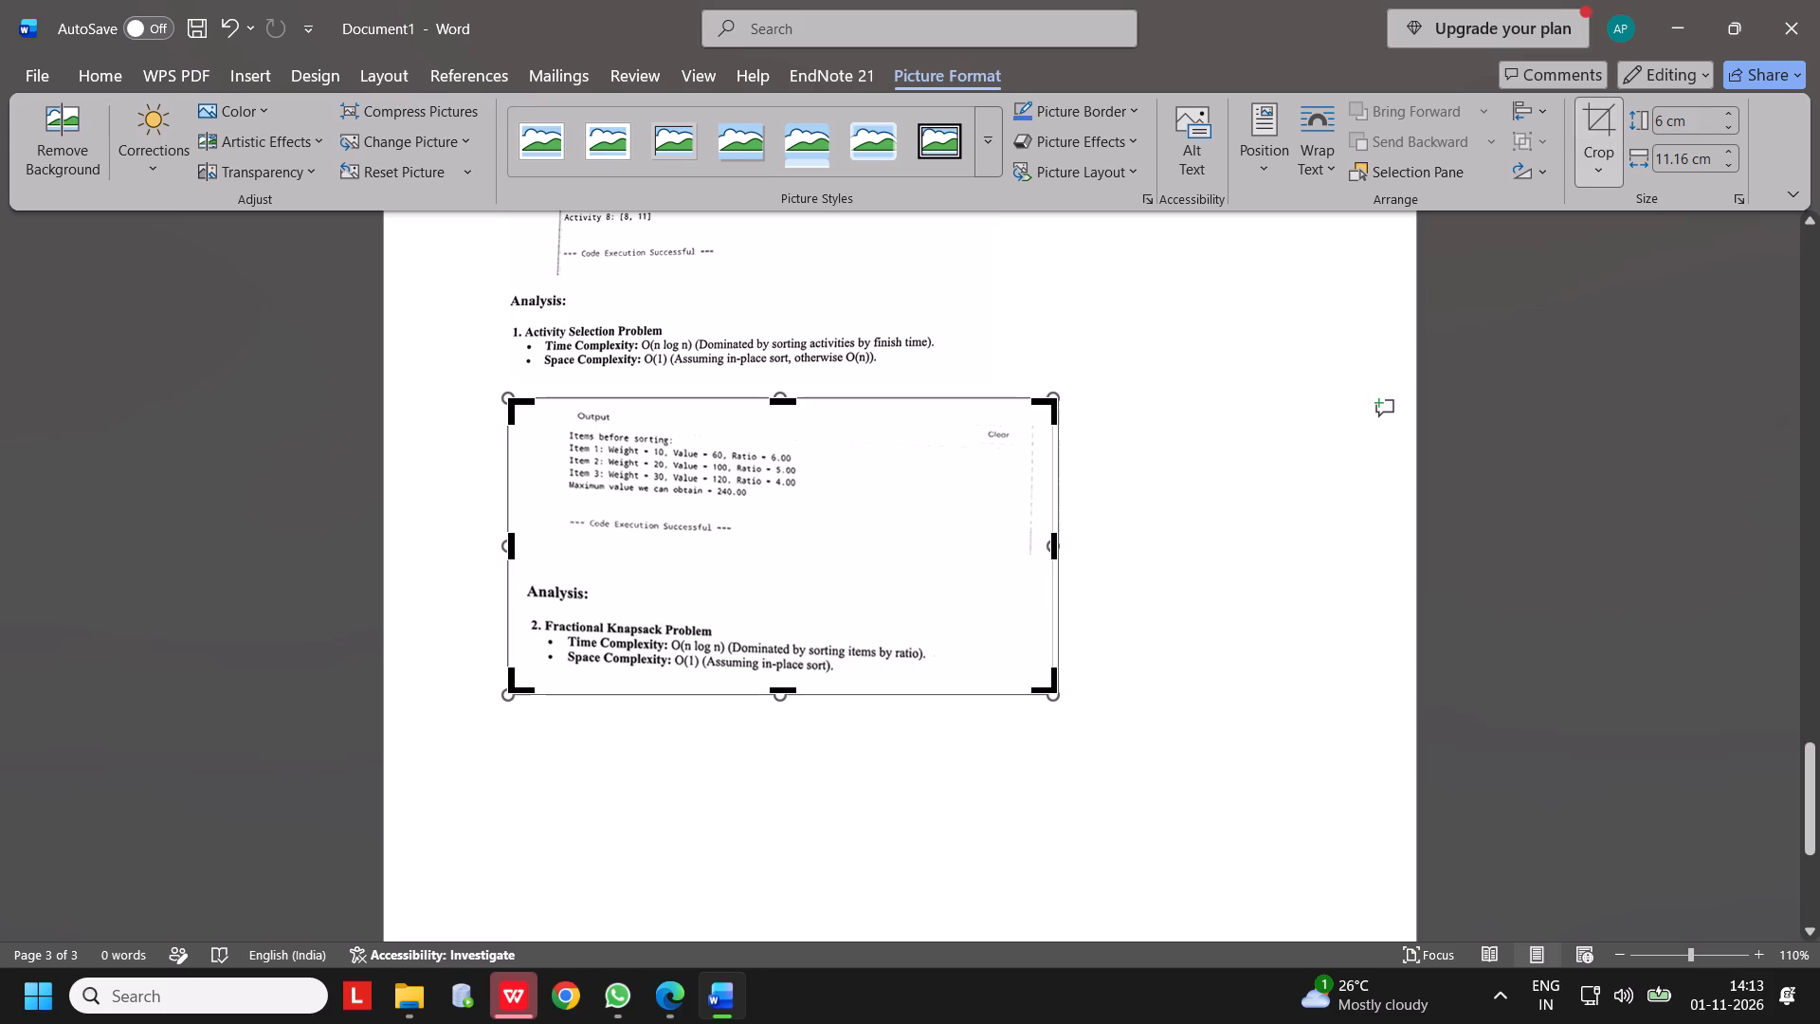
pyautogui.click(1052, 552)
pyautogui.click(1059, 547)
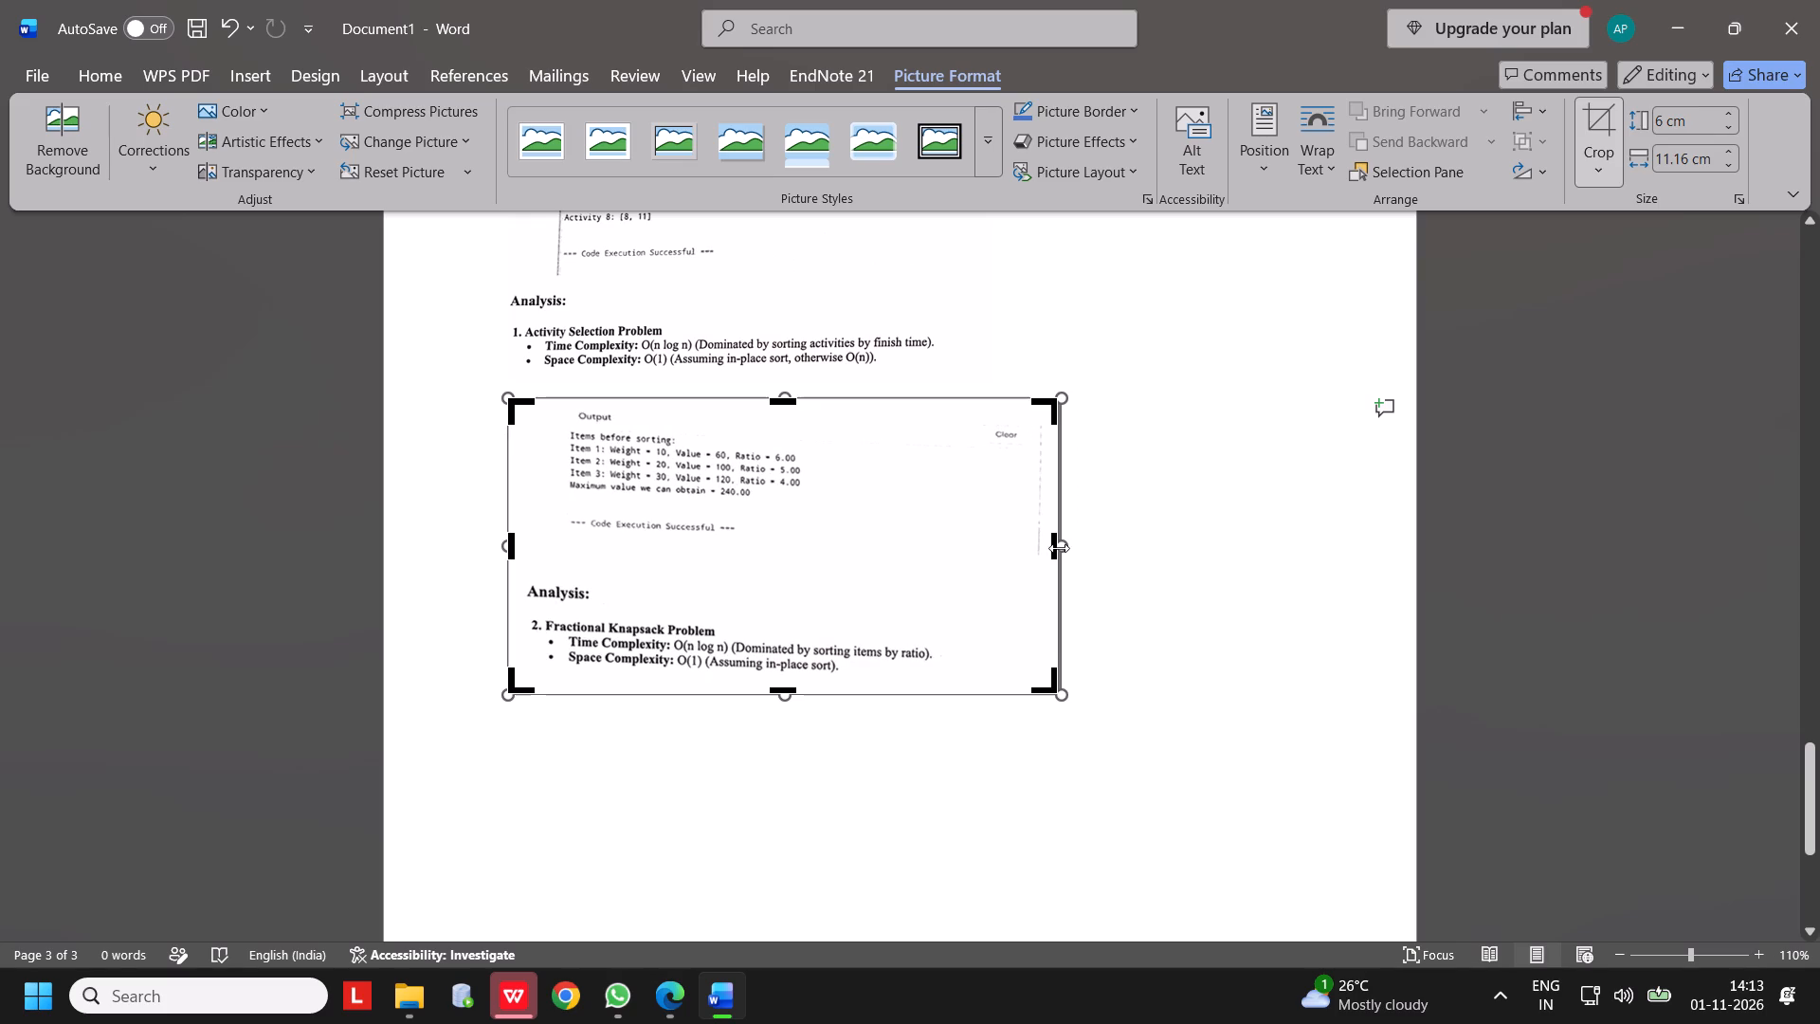
pyautogui.moveTo(1054, 548); pyautogui.dragTo(1024, 556)
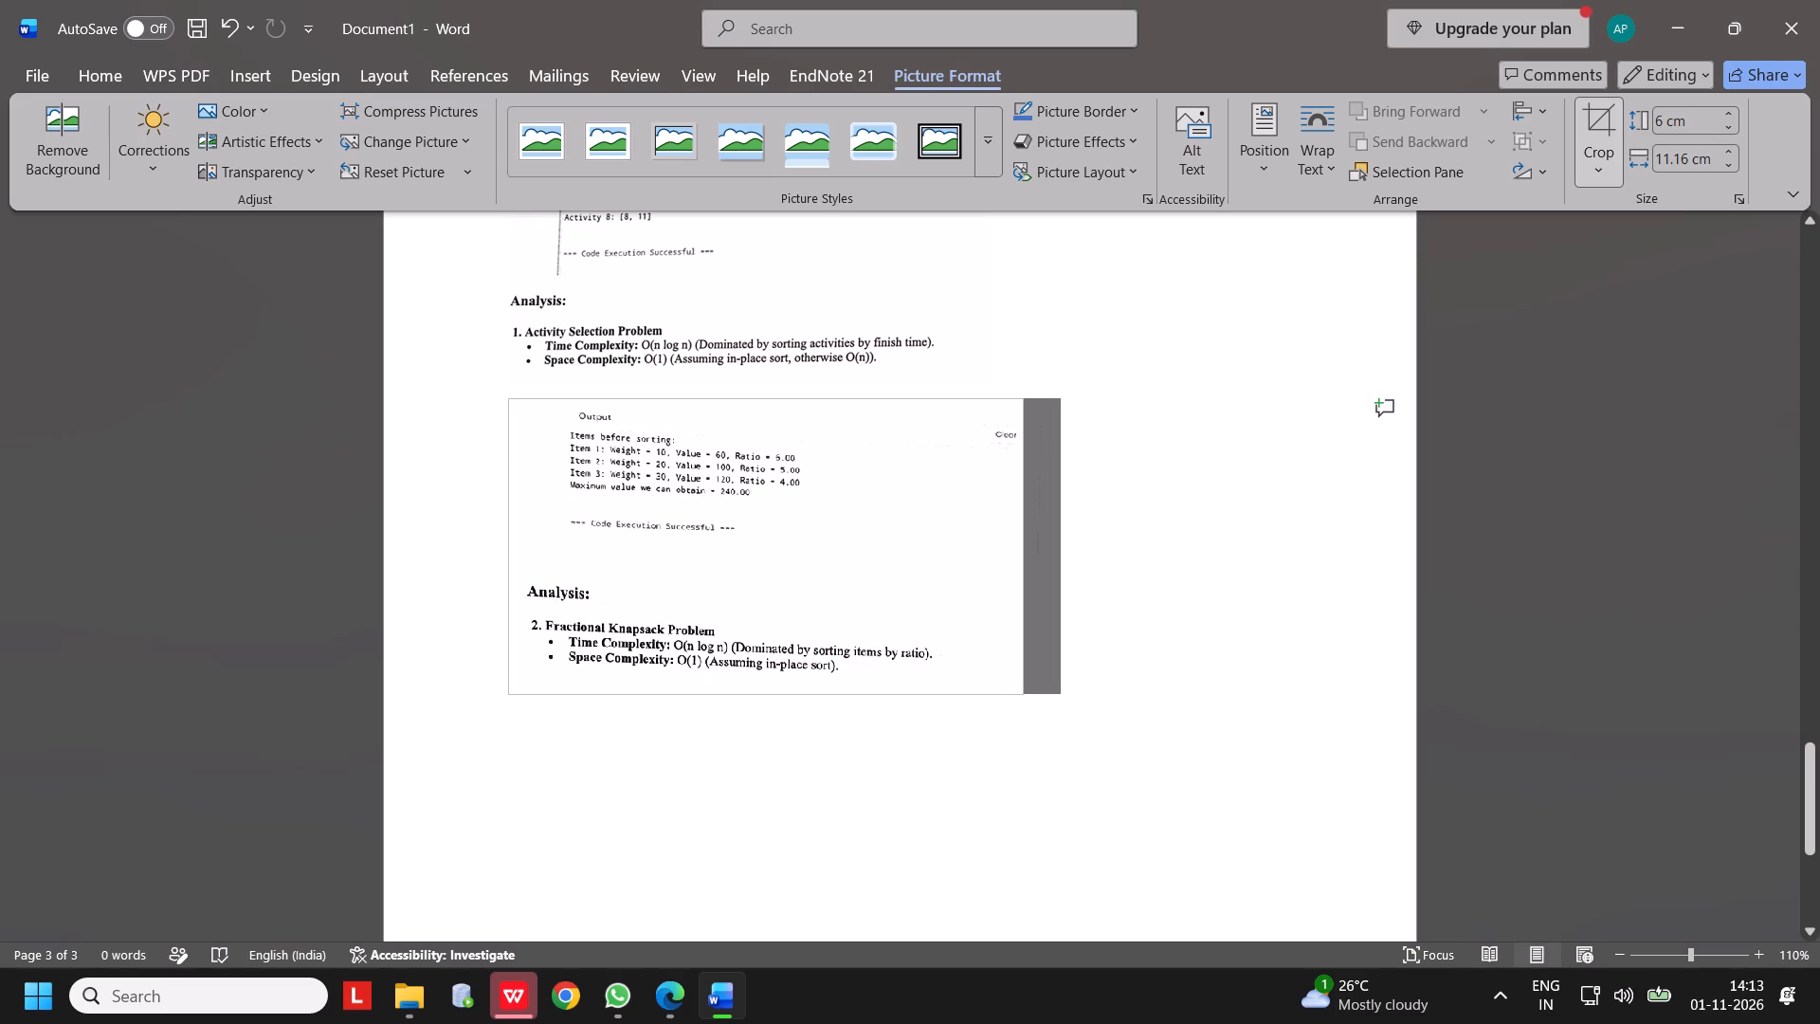
pyautogui.moveTo(1024, 556); pyautogui.dragTo(957, 555)
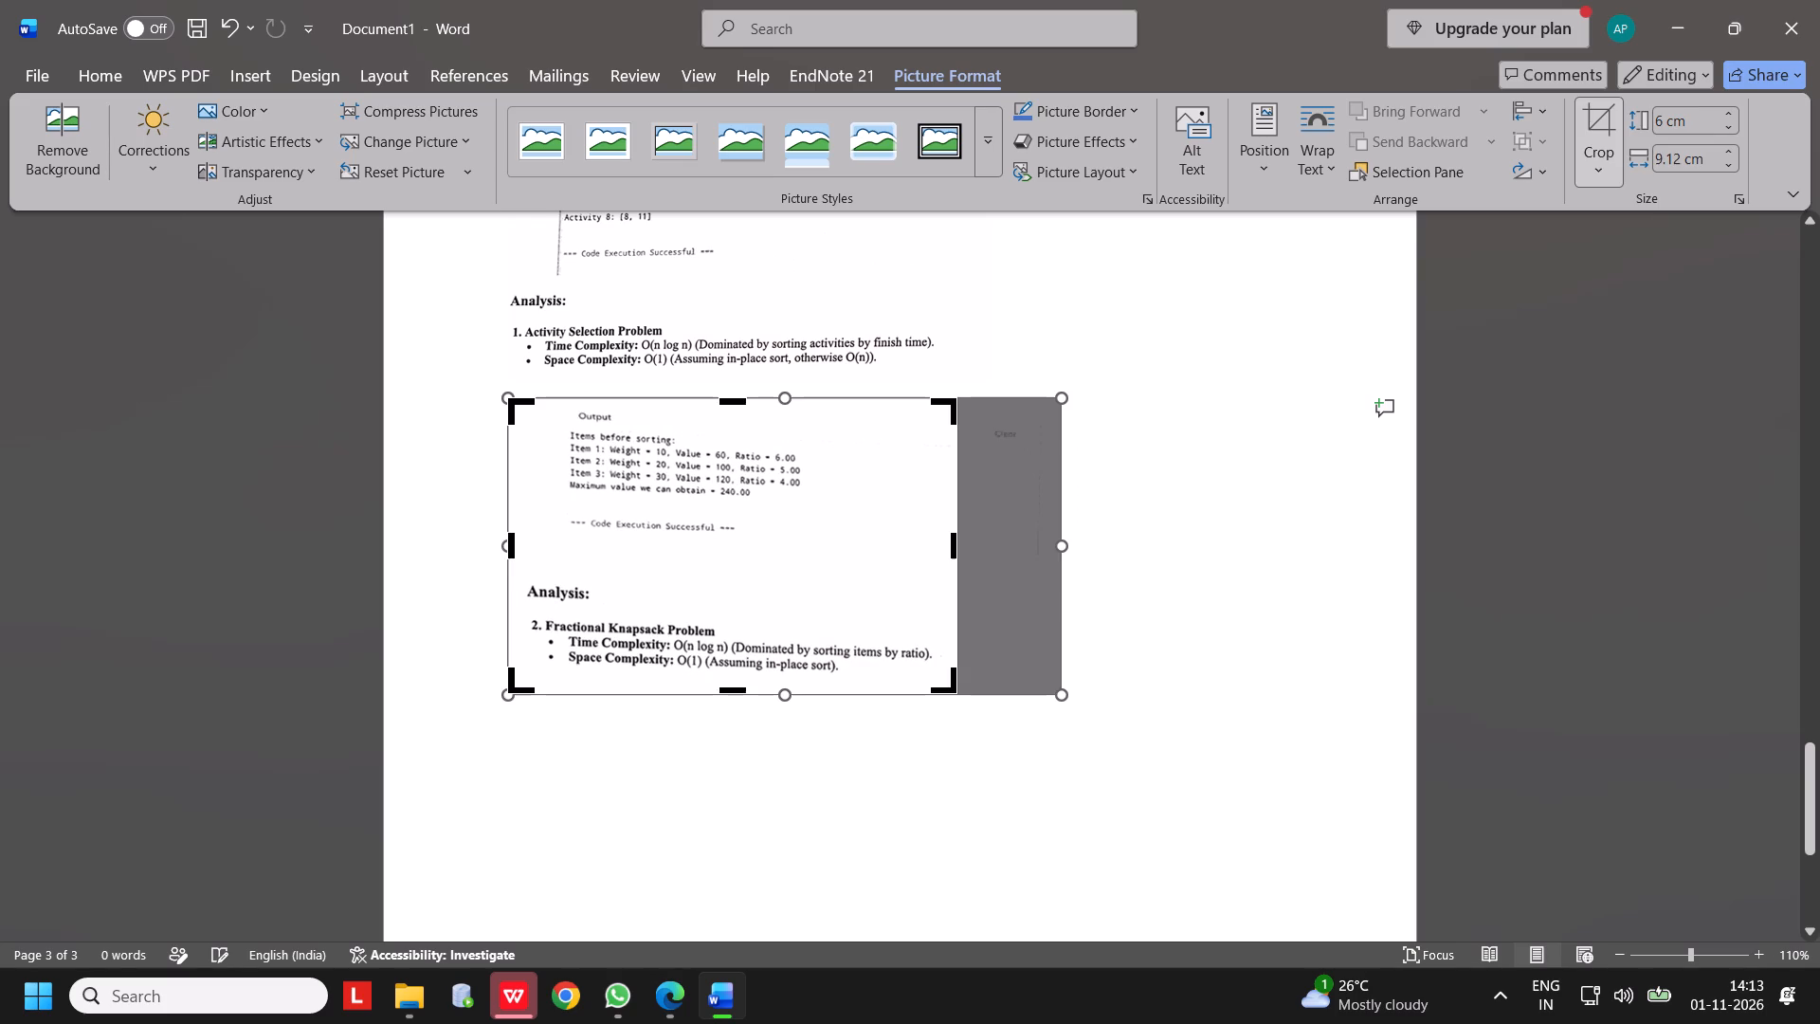
pyautogui.click(1192, 569)
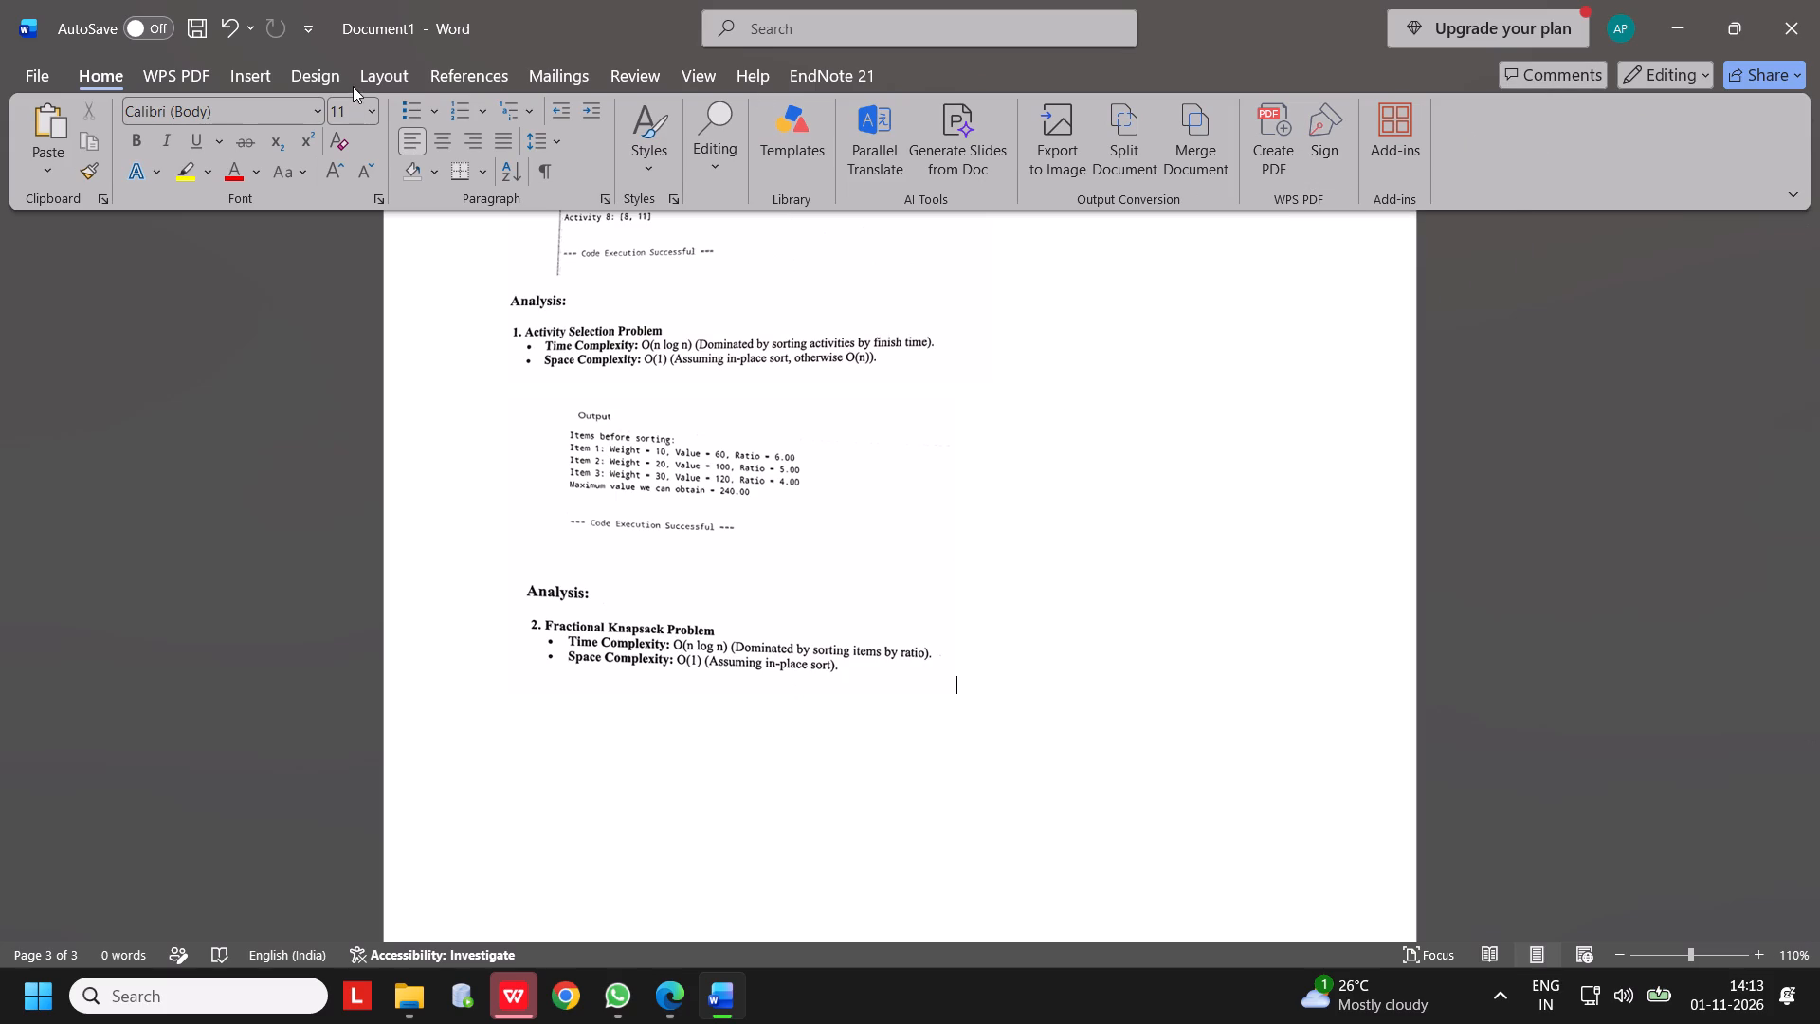
# Insert the picture "8. 01 Knapsack" from the Screenshots folder directly after the Fractional Knapsack Problem picture.
pyautogui.click(253, 74)
pyautogui.click(267, 100)
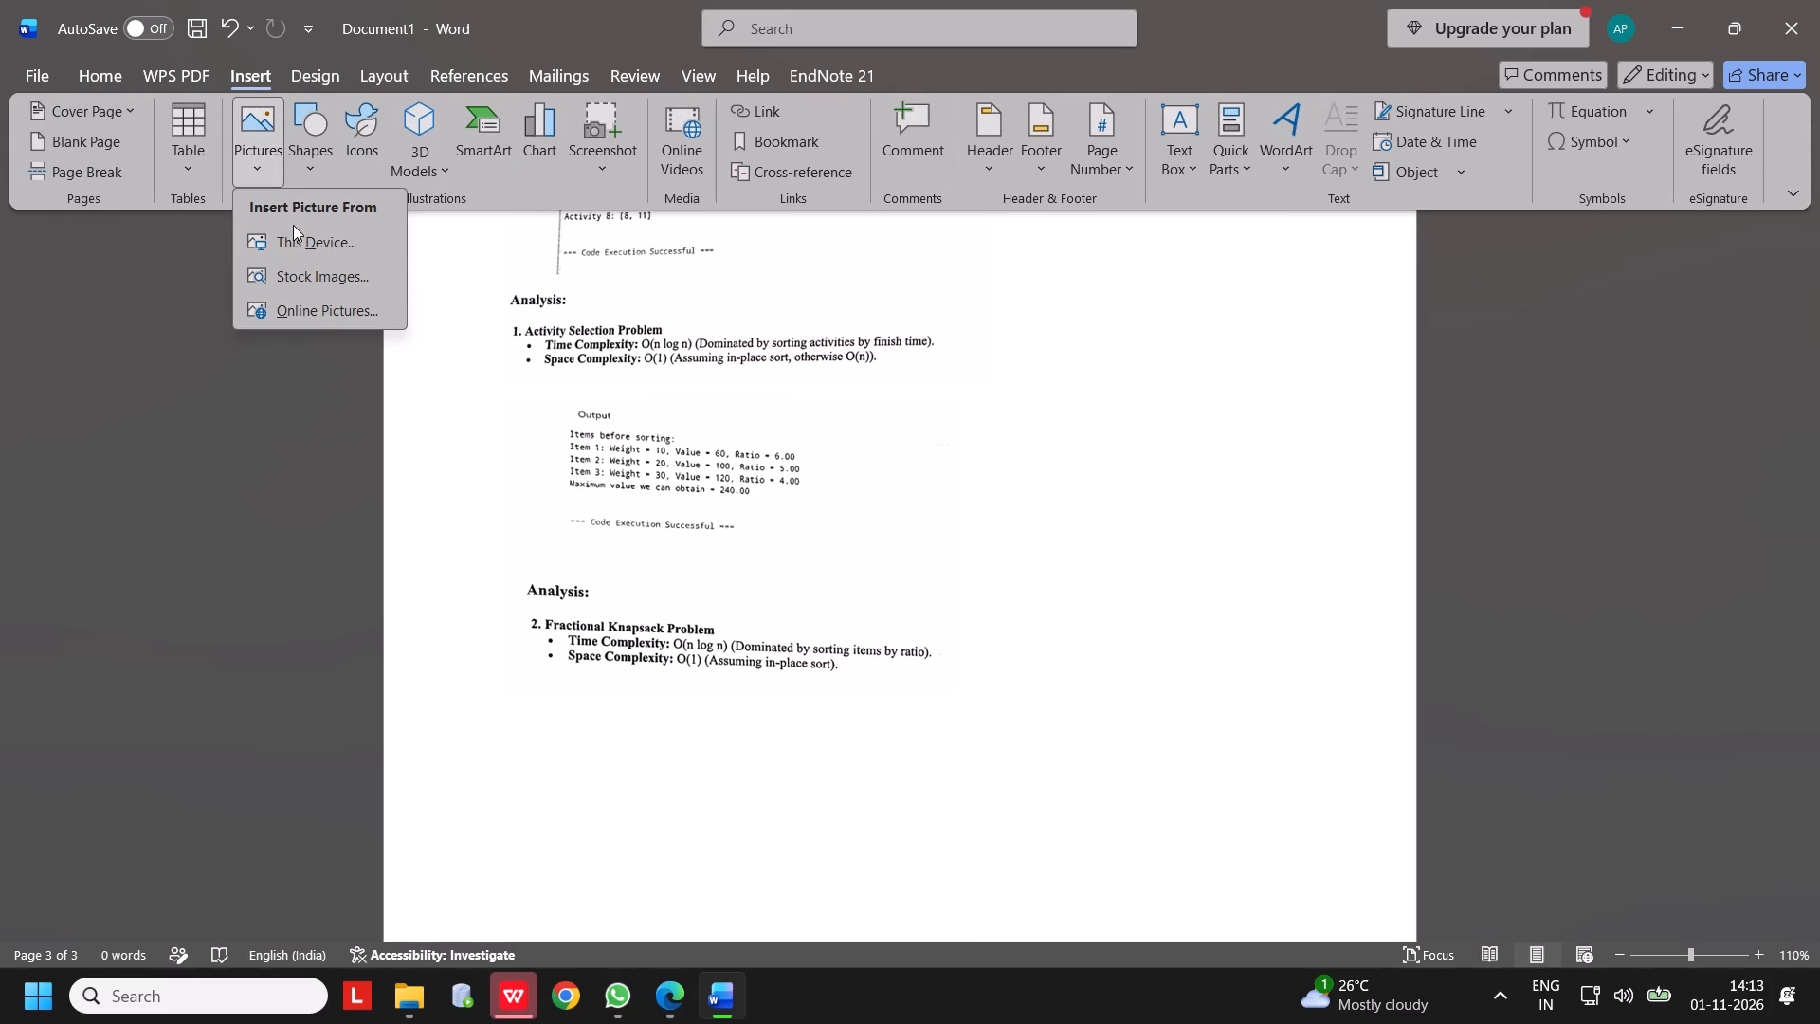
pyautogui.click(296, 249)
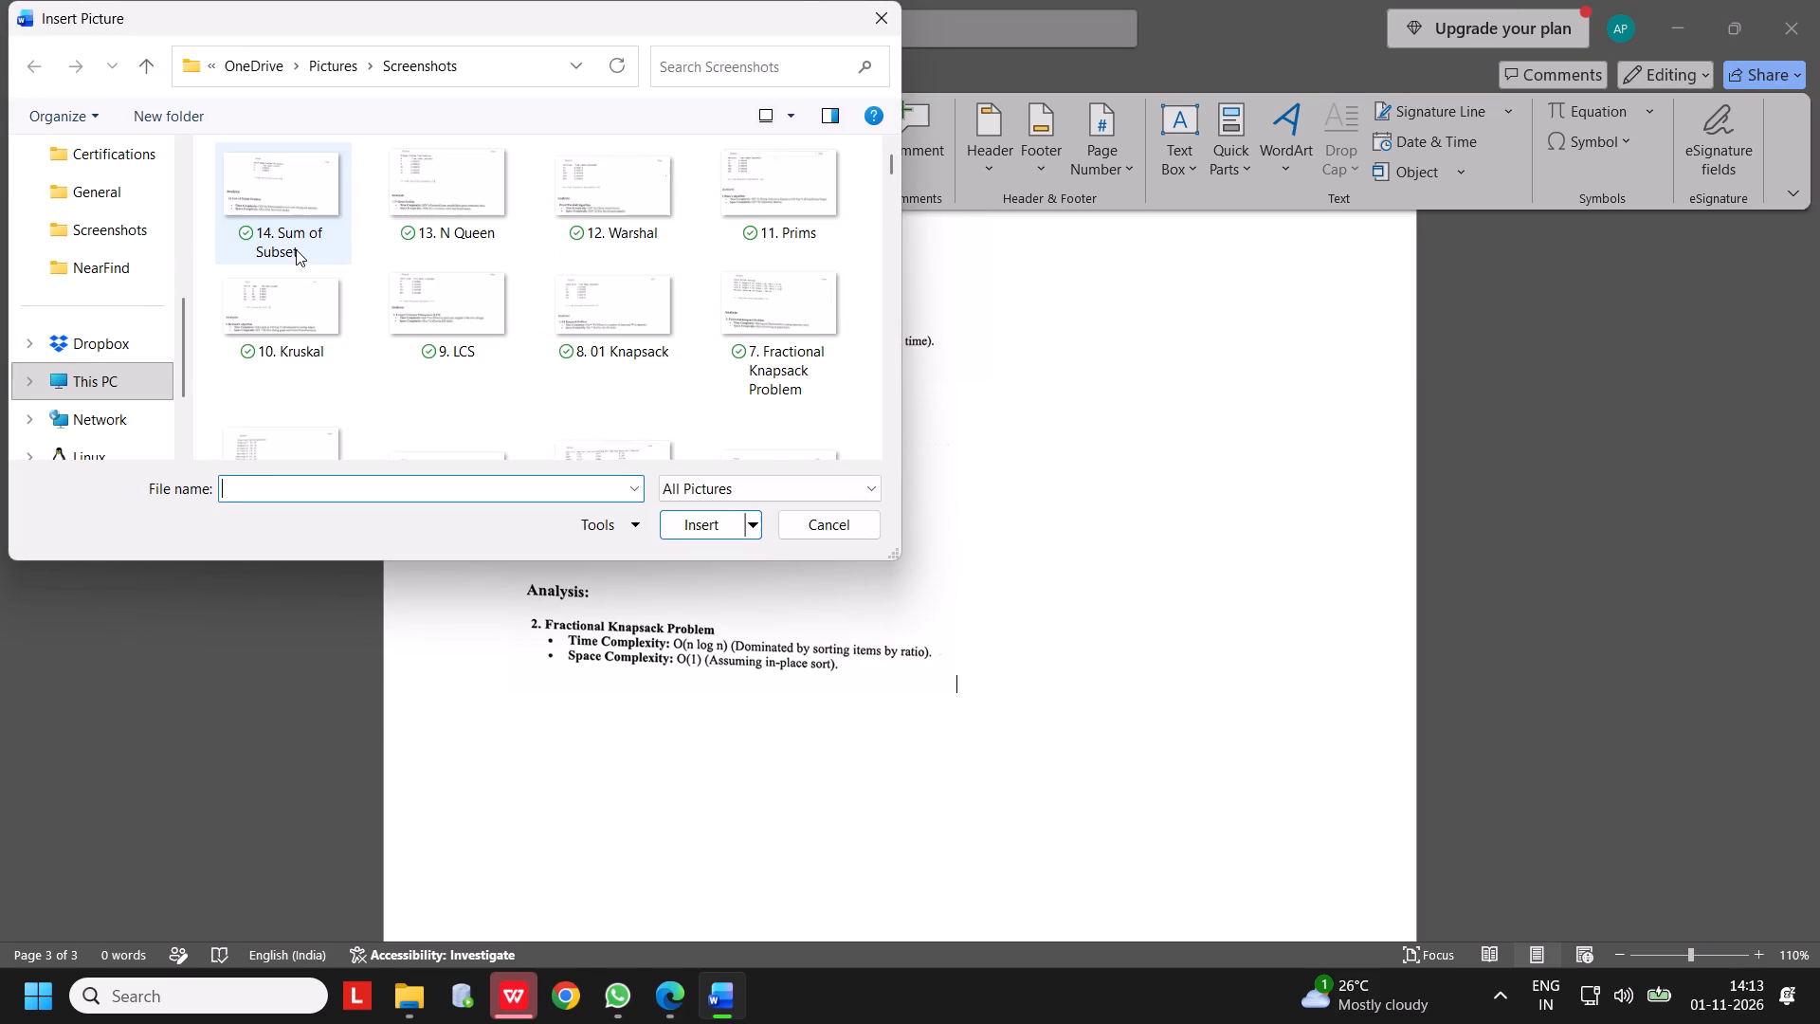
pyautogui.click(582, 304)
pyautogui.click(701, 521)
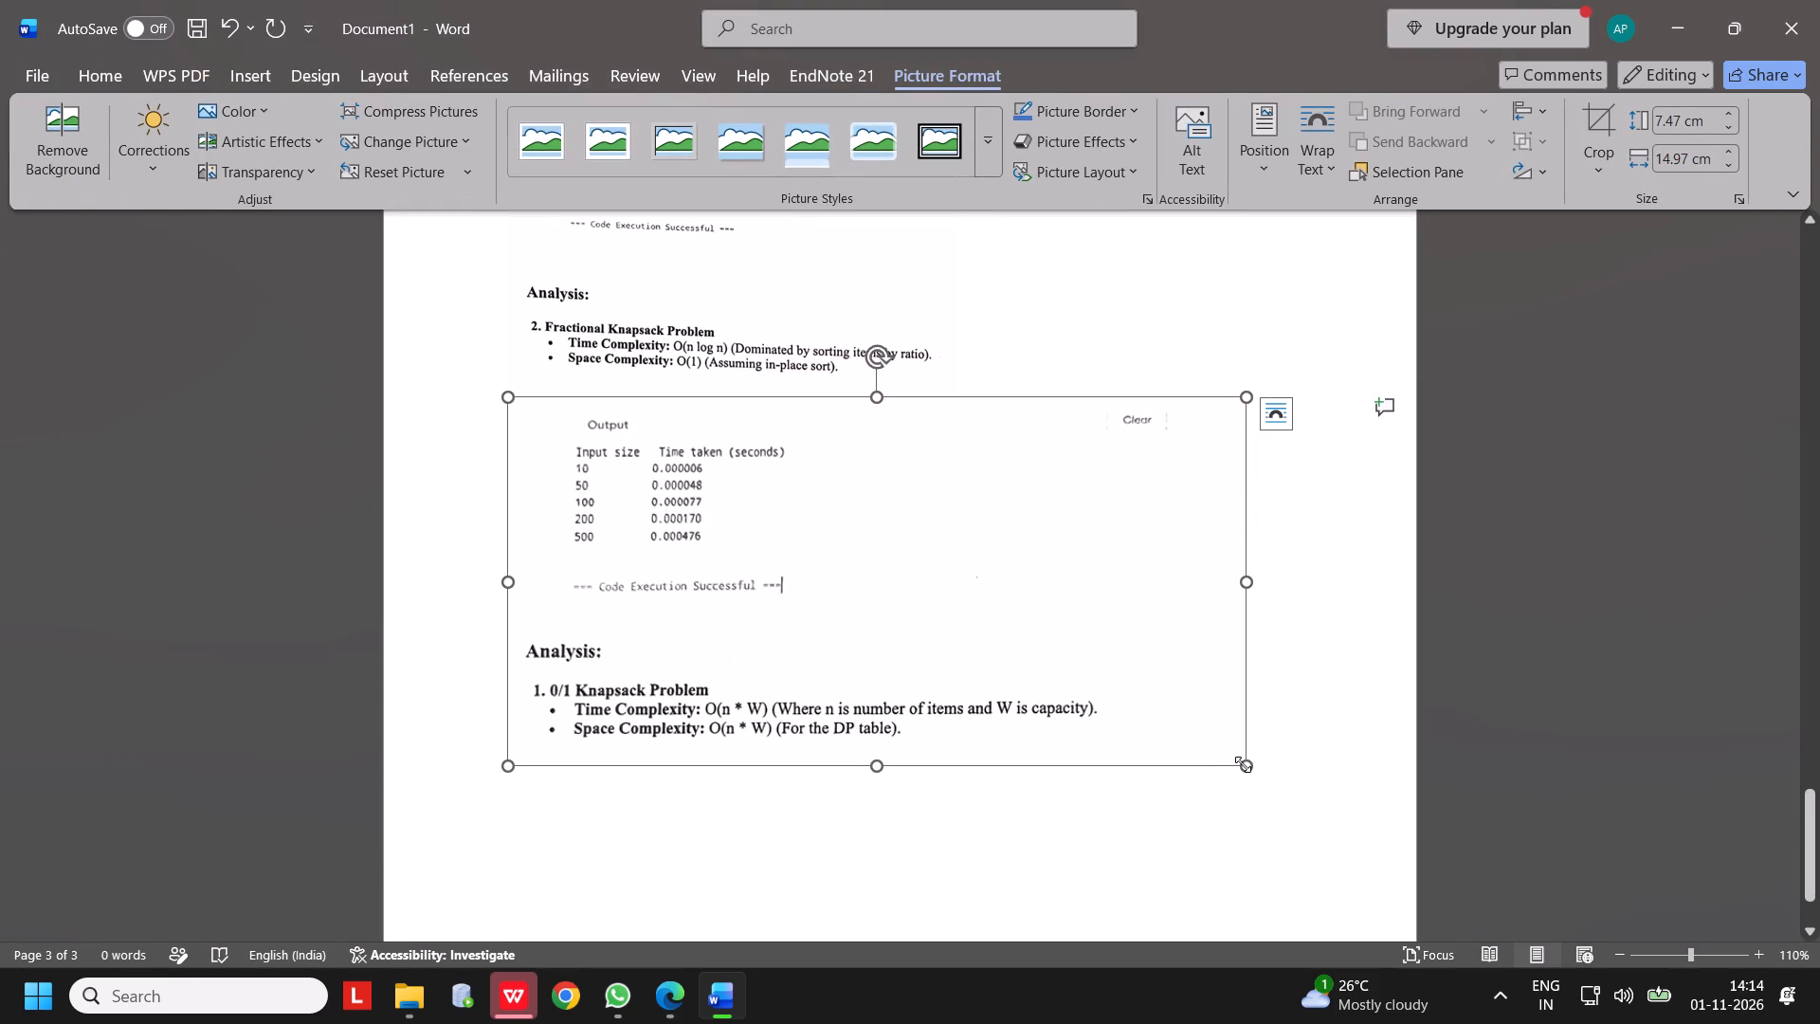
# Crop the right edge of the 0/1 Knapsack picture to just past its time complexity line, cutting off the "Clear" label.
pyautogui.click(1587, 123)
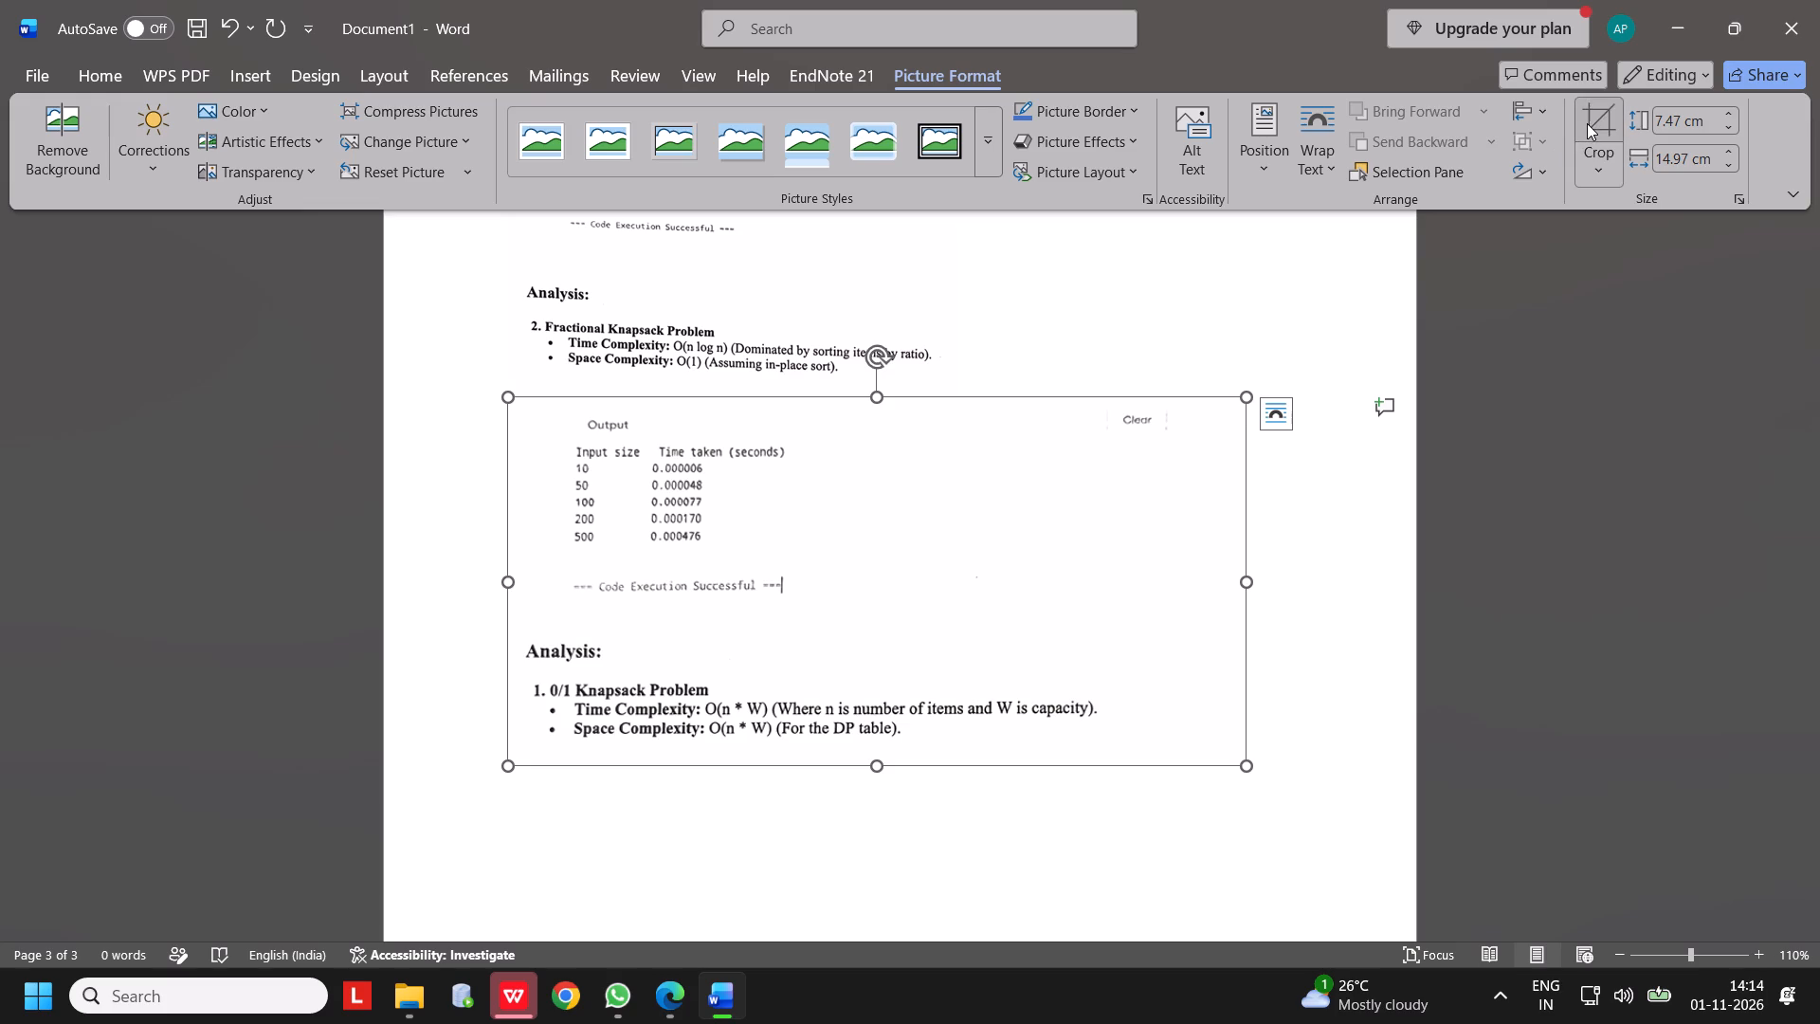
pyautogui.click(1237, 584)
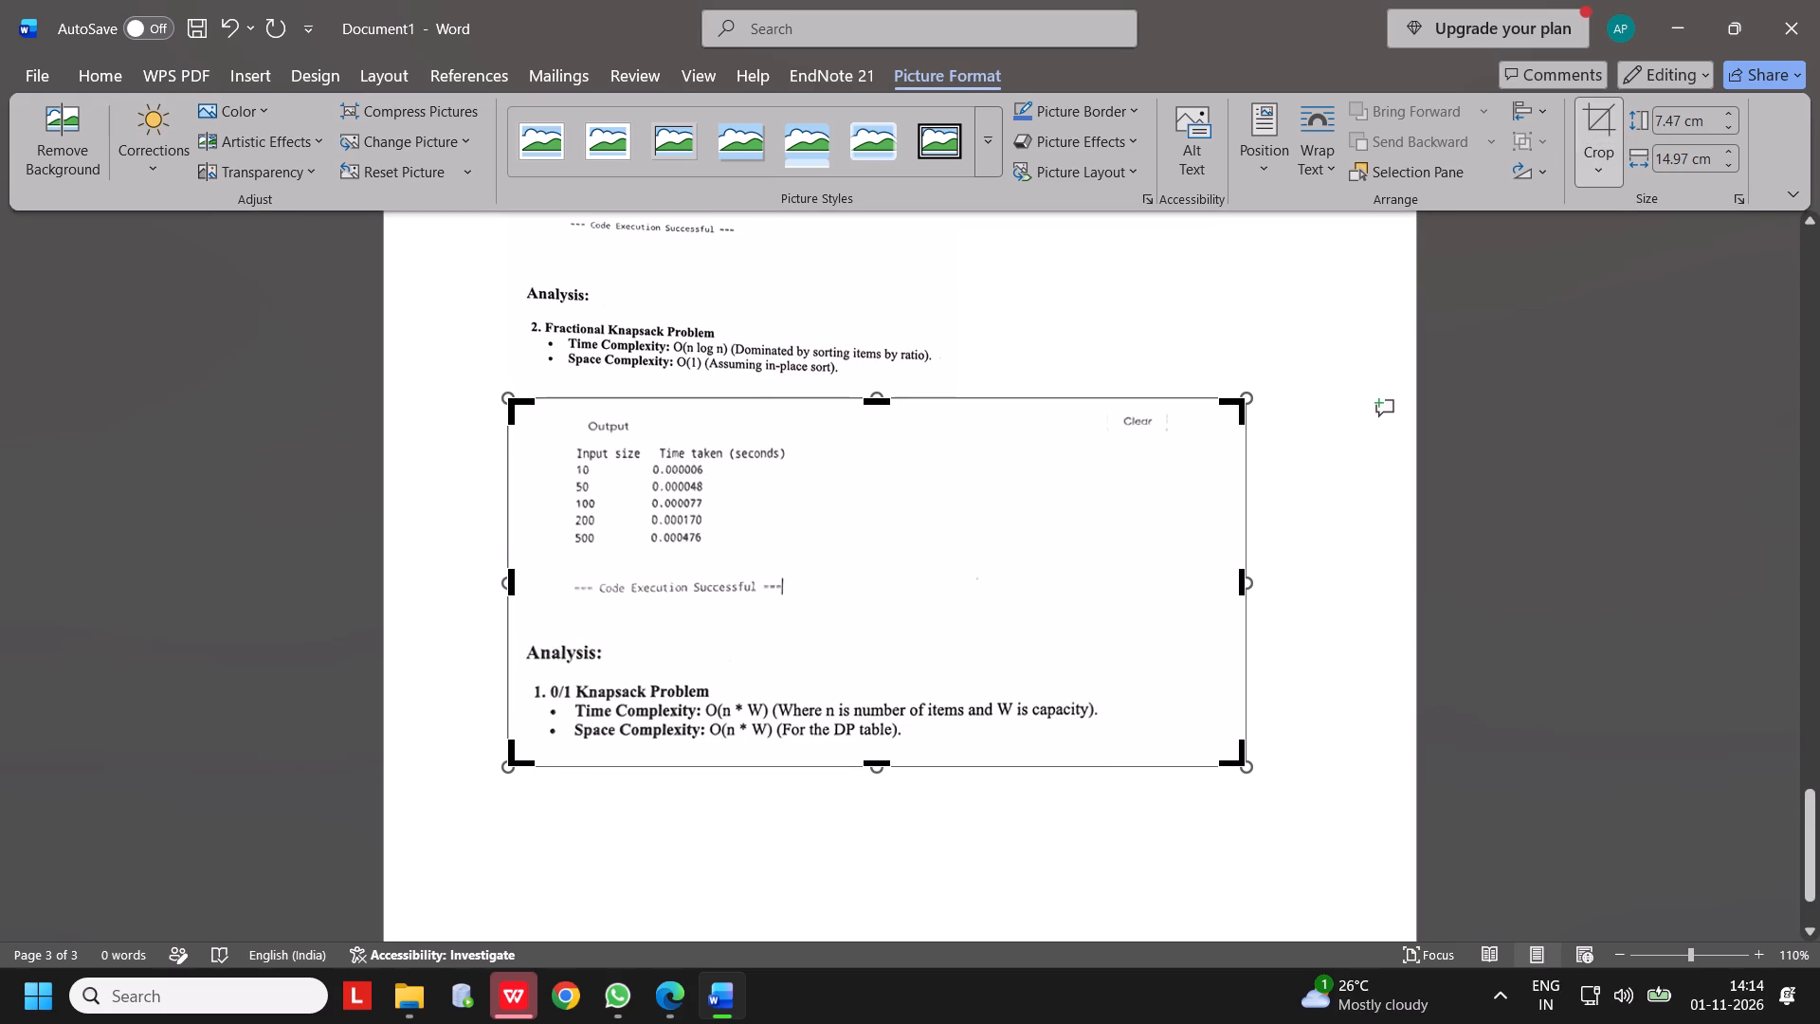
pyautogui.moveTo(1240, 580); pyautogui.dragTo(1114, 596)
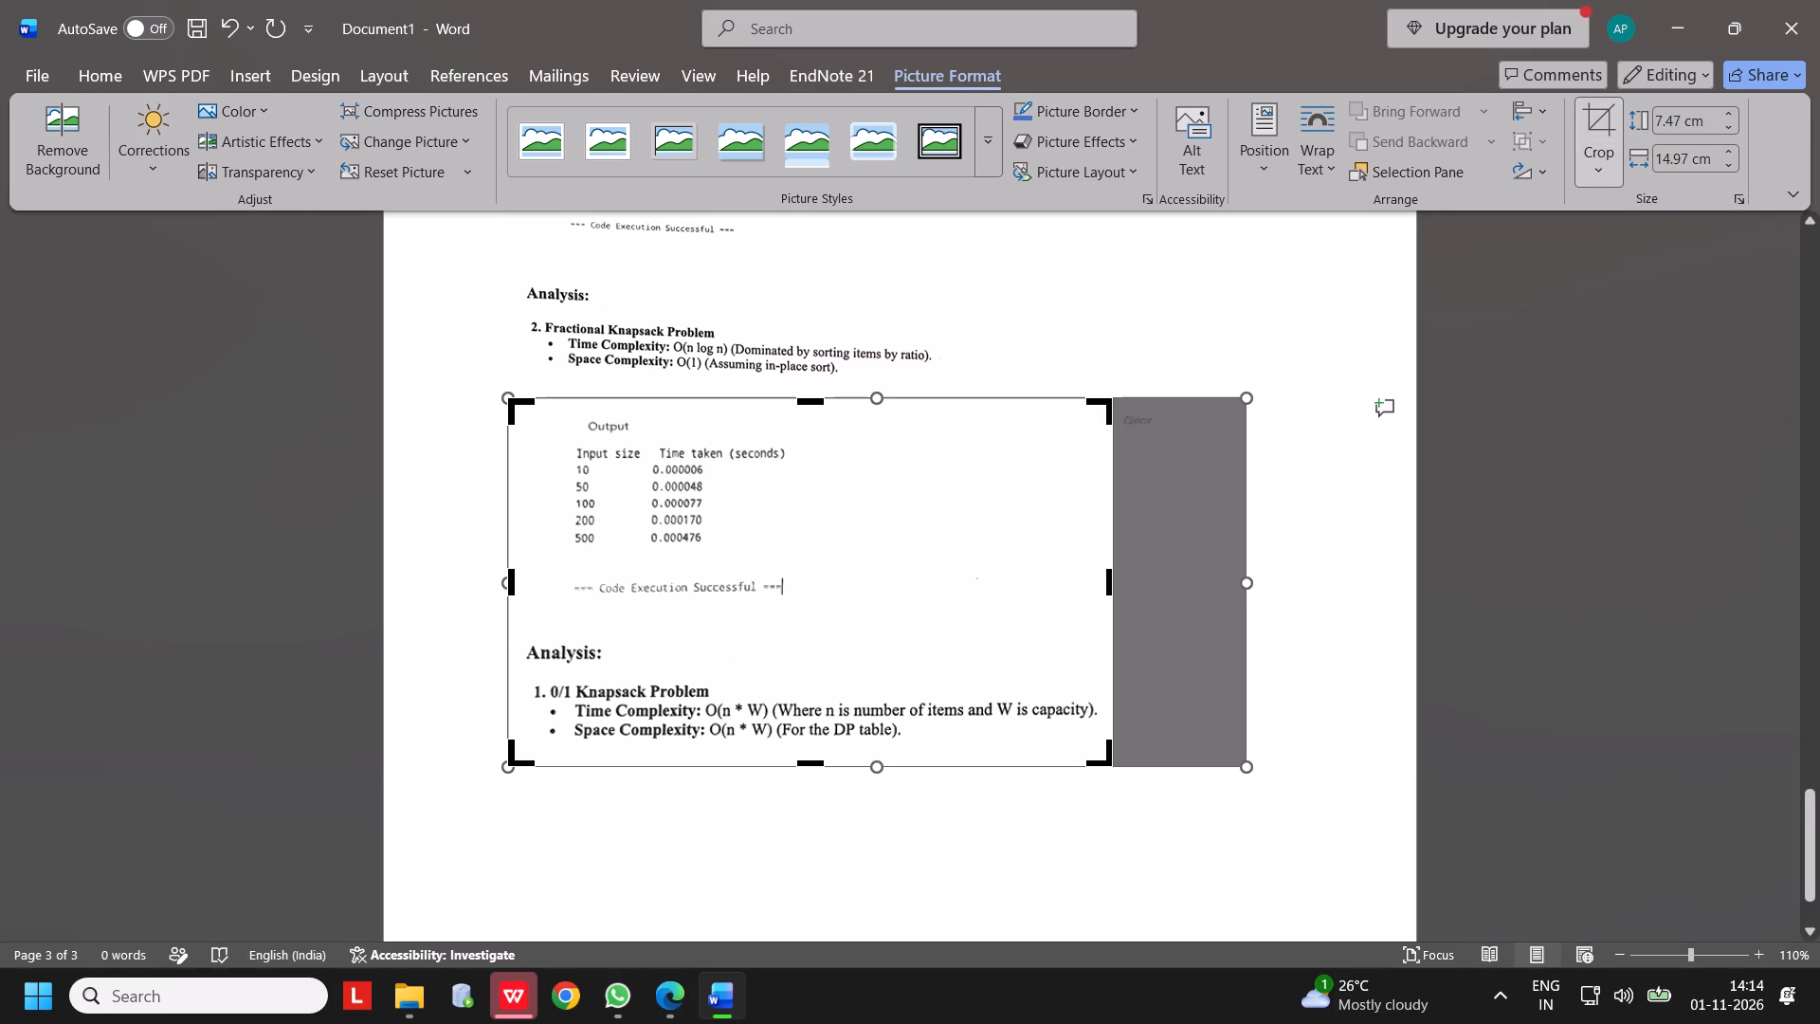
pyautogui.click(1354, 607)
# Insert the picture "9. LCS" from the Screenshots folder on a new line after the 0/1 Knapsack picture.
pyautogui.scroll(-3, 1354, 607)
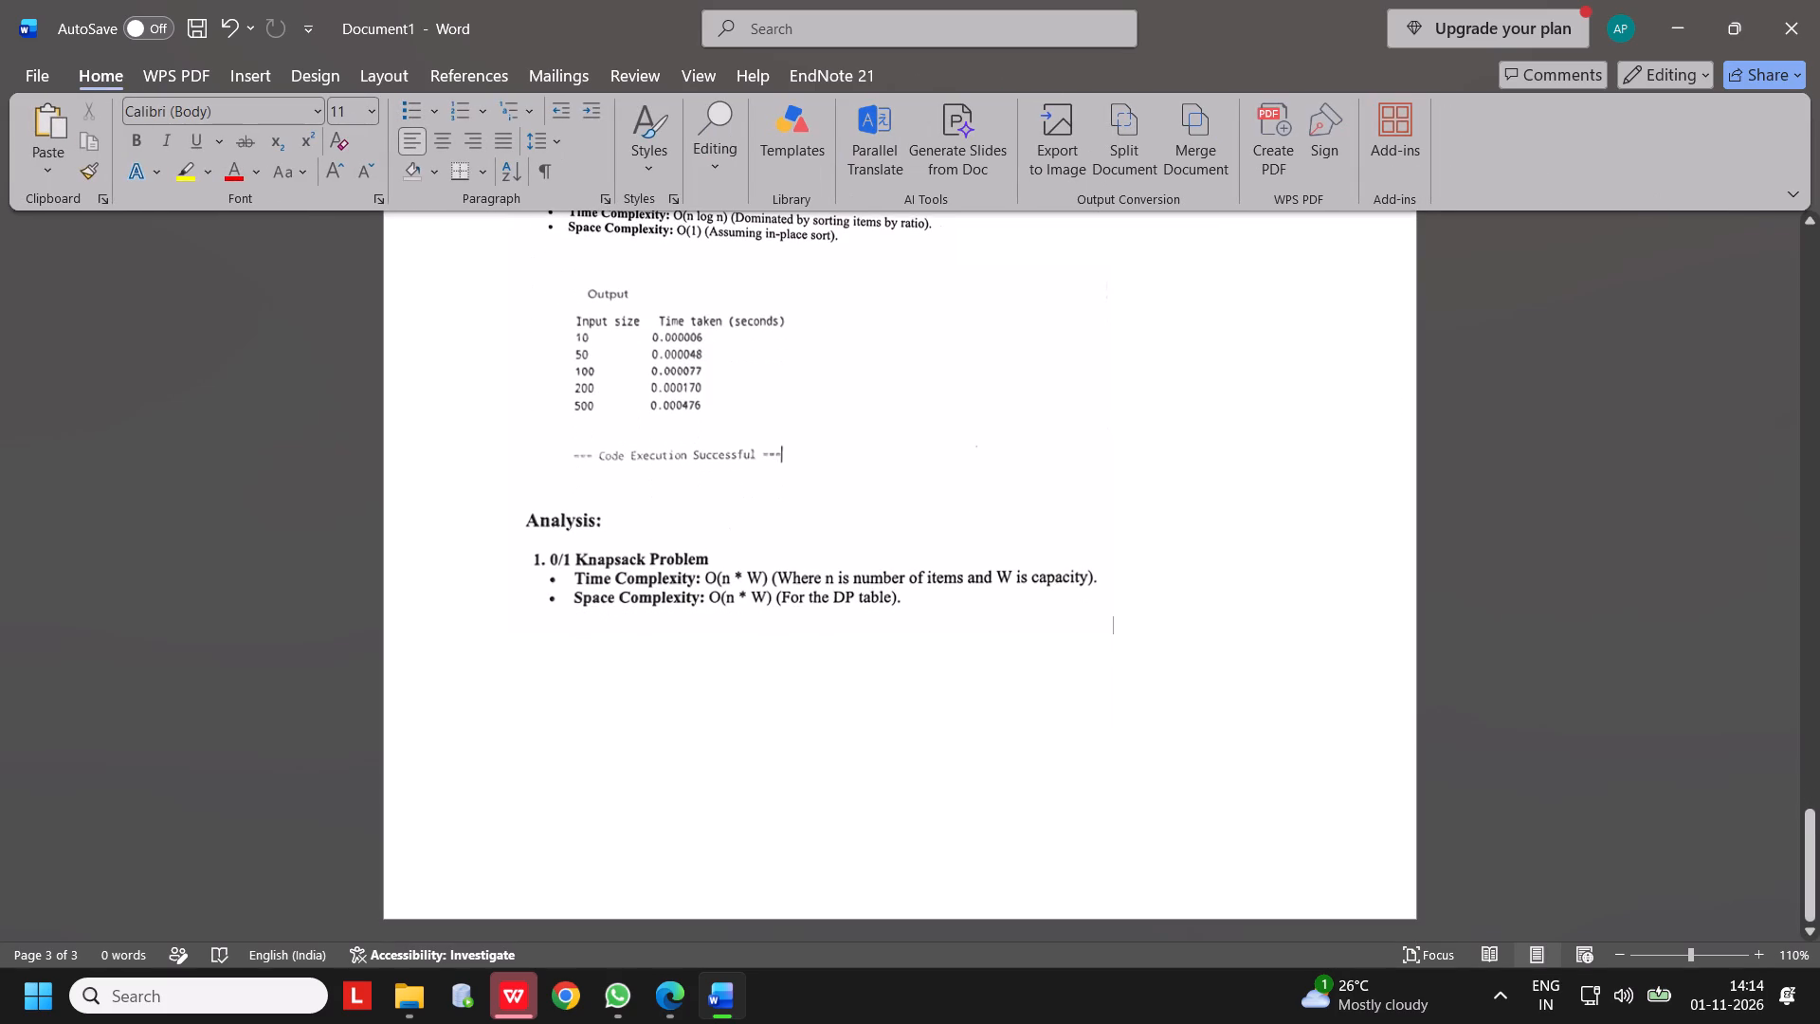
pyautogui.scroll(-1, 1354, 607)
pyautogui.scroll(1, 1354, 607)
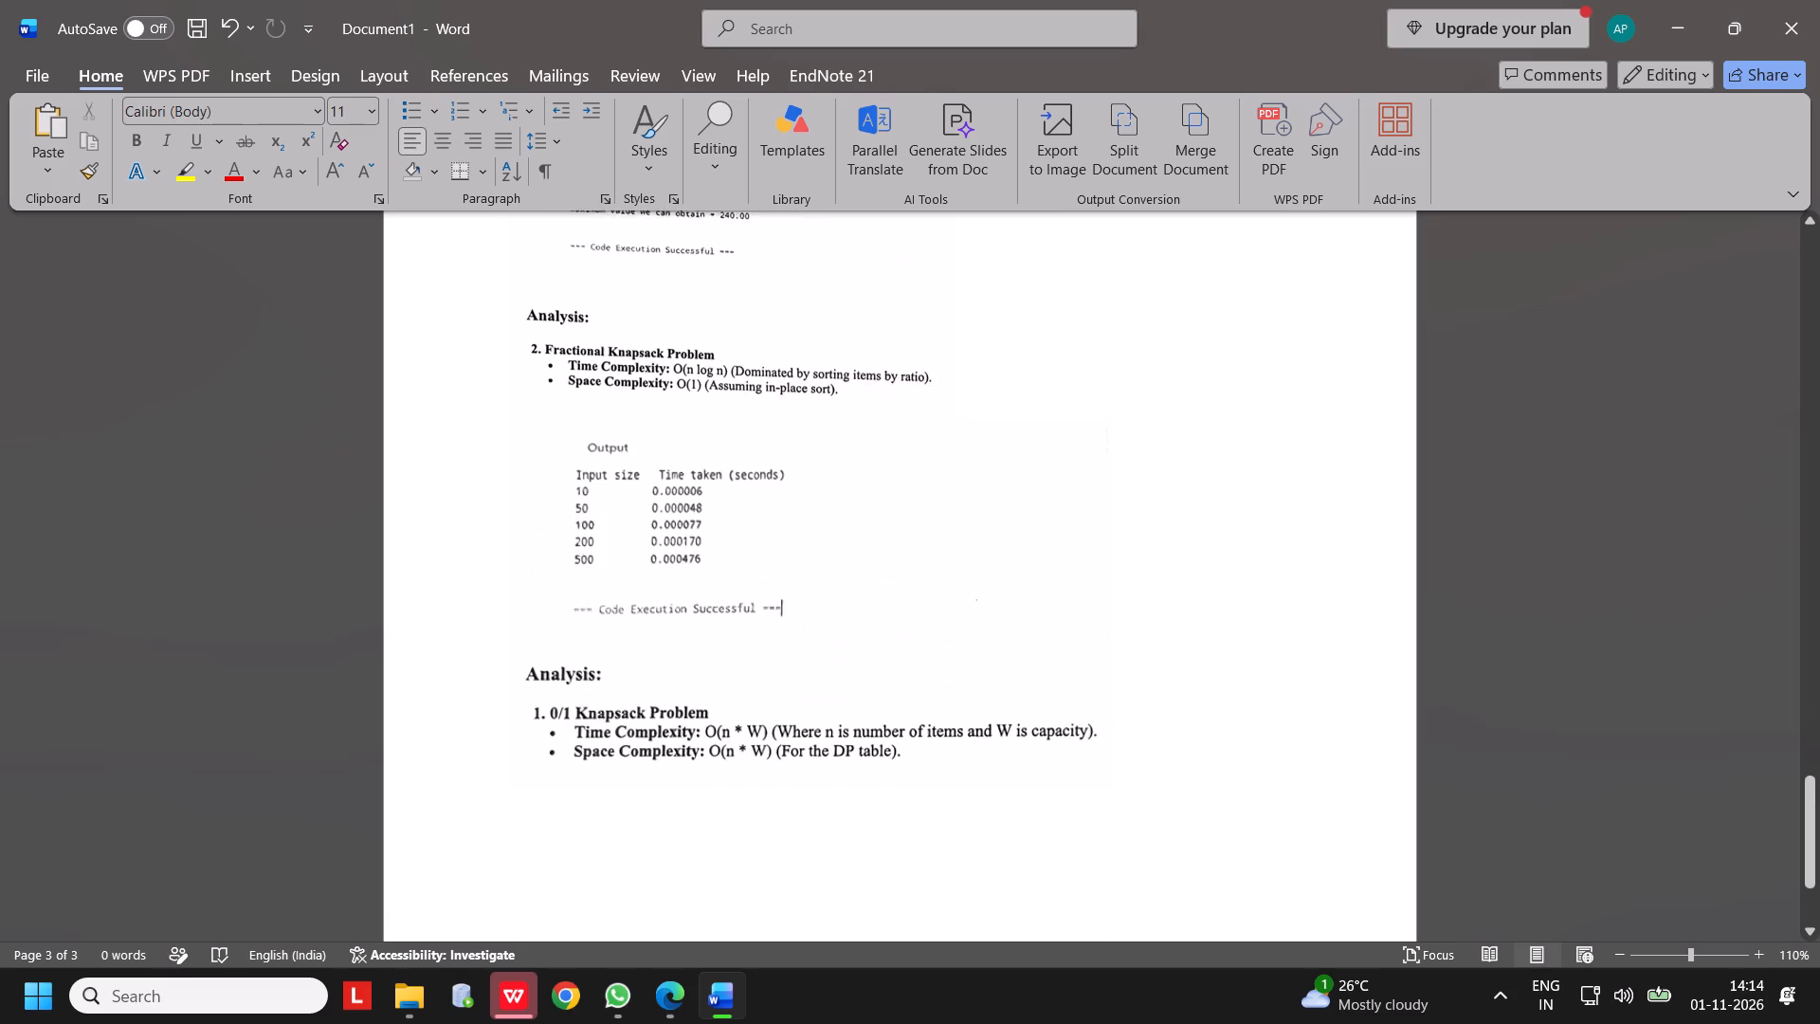
pyautogui.scroll(2, 1354, 607)
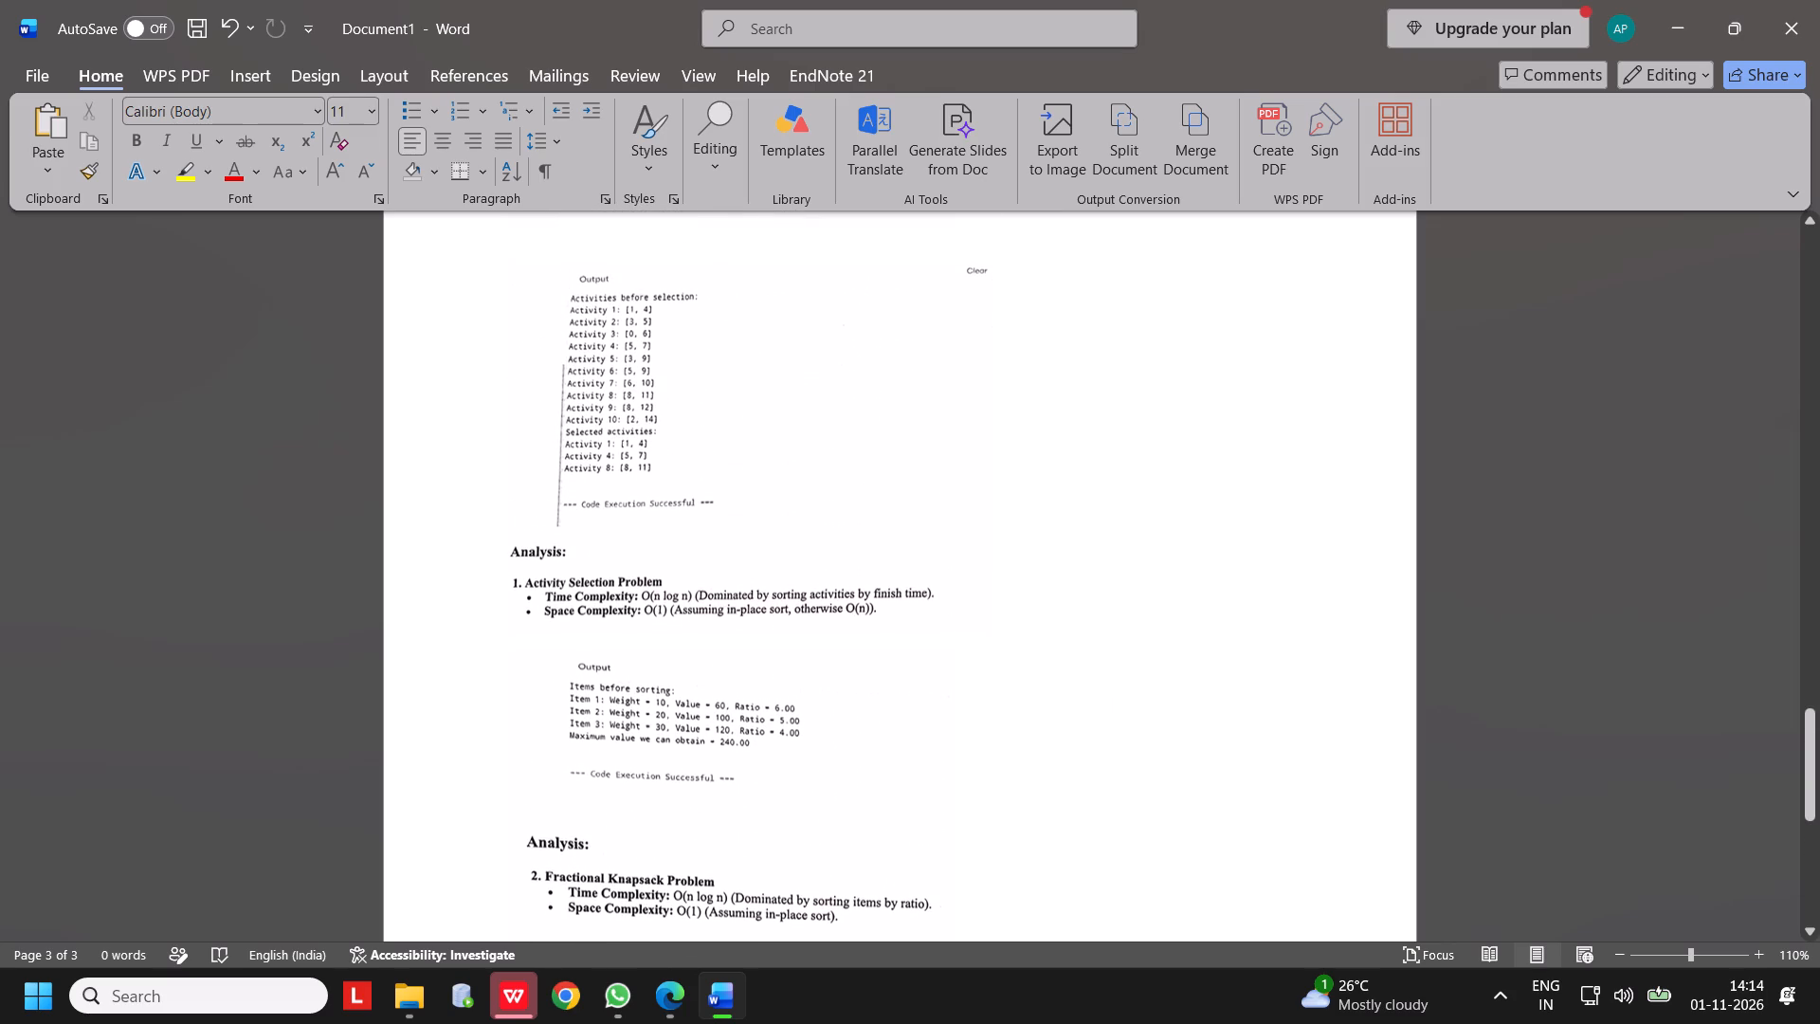
pyautogui.scroll(2, 1354, 607)
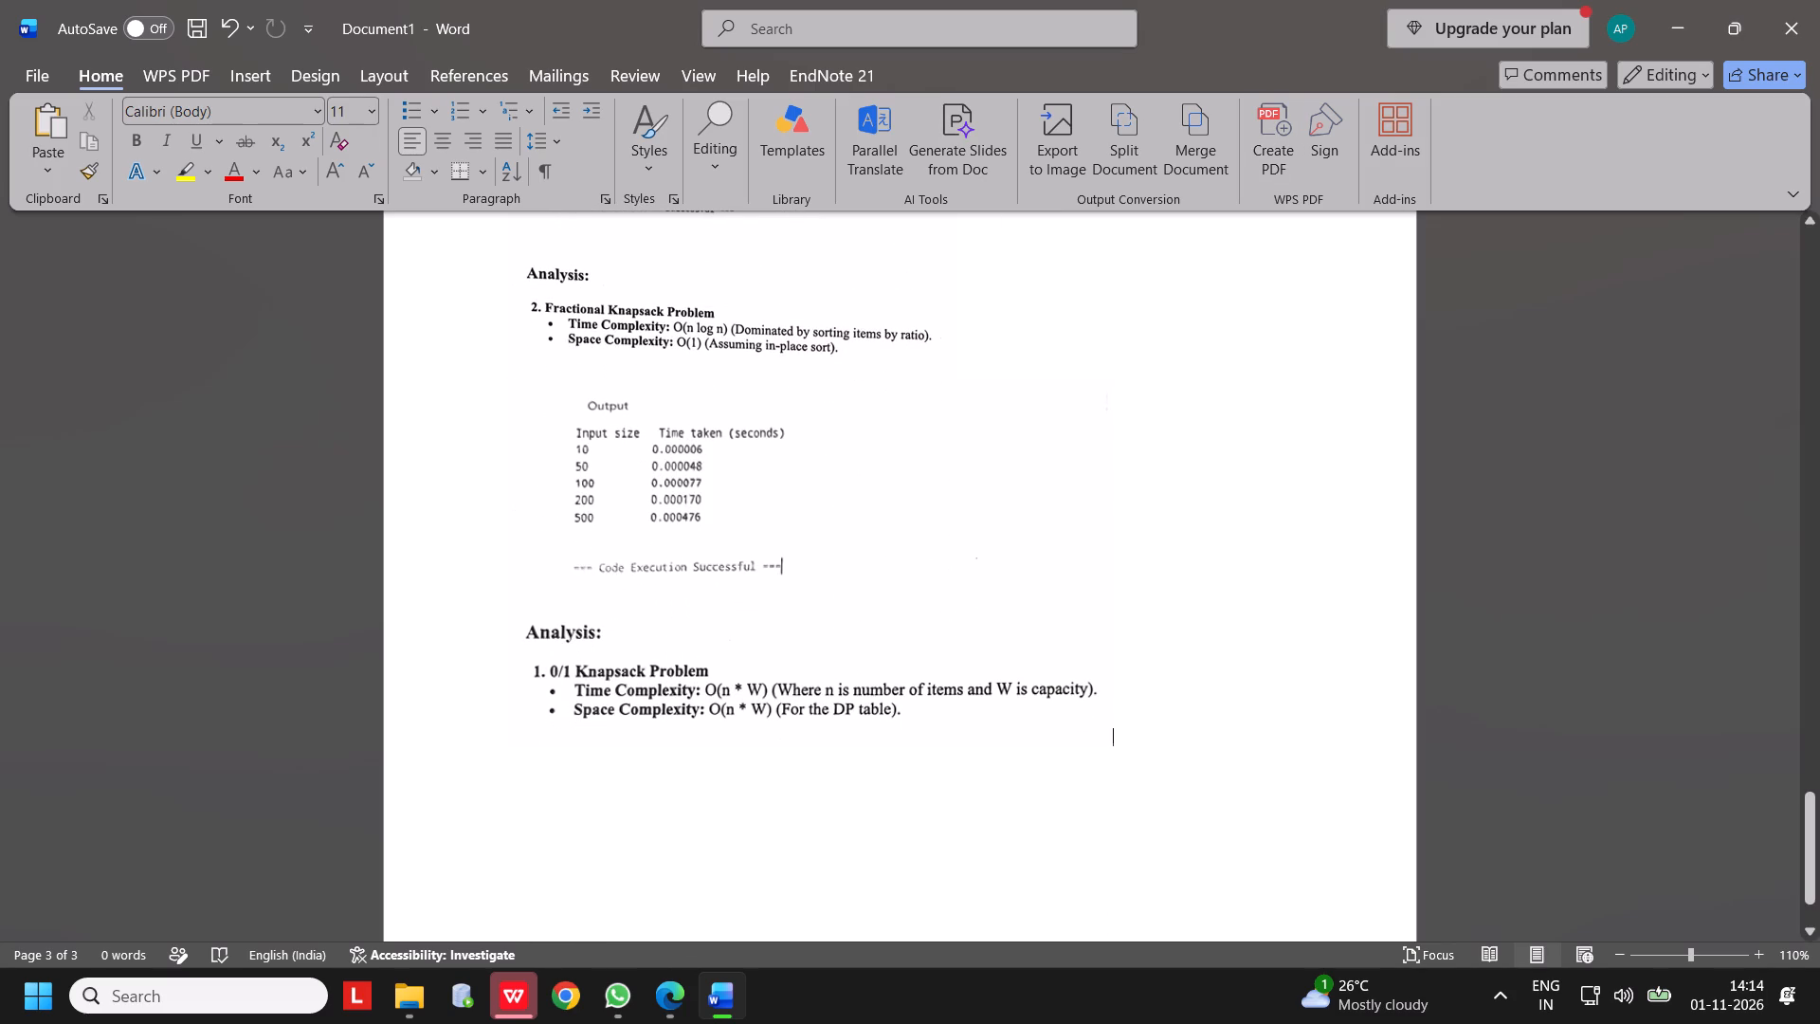
pyautogui.press('Return')
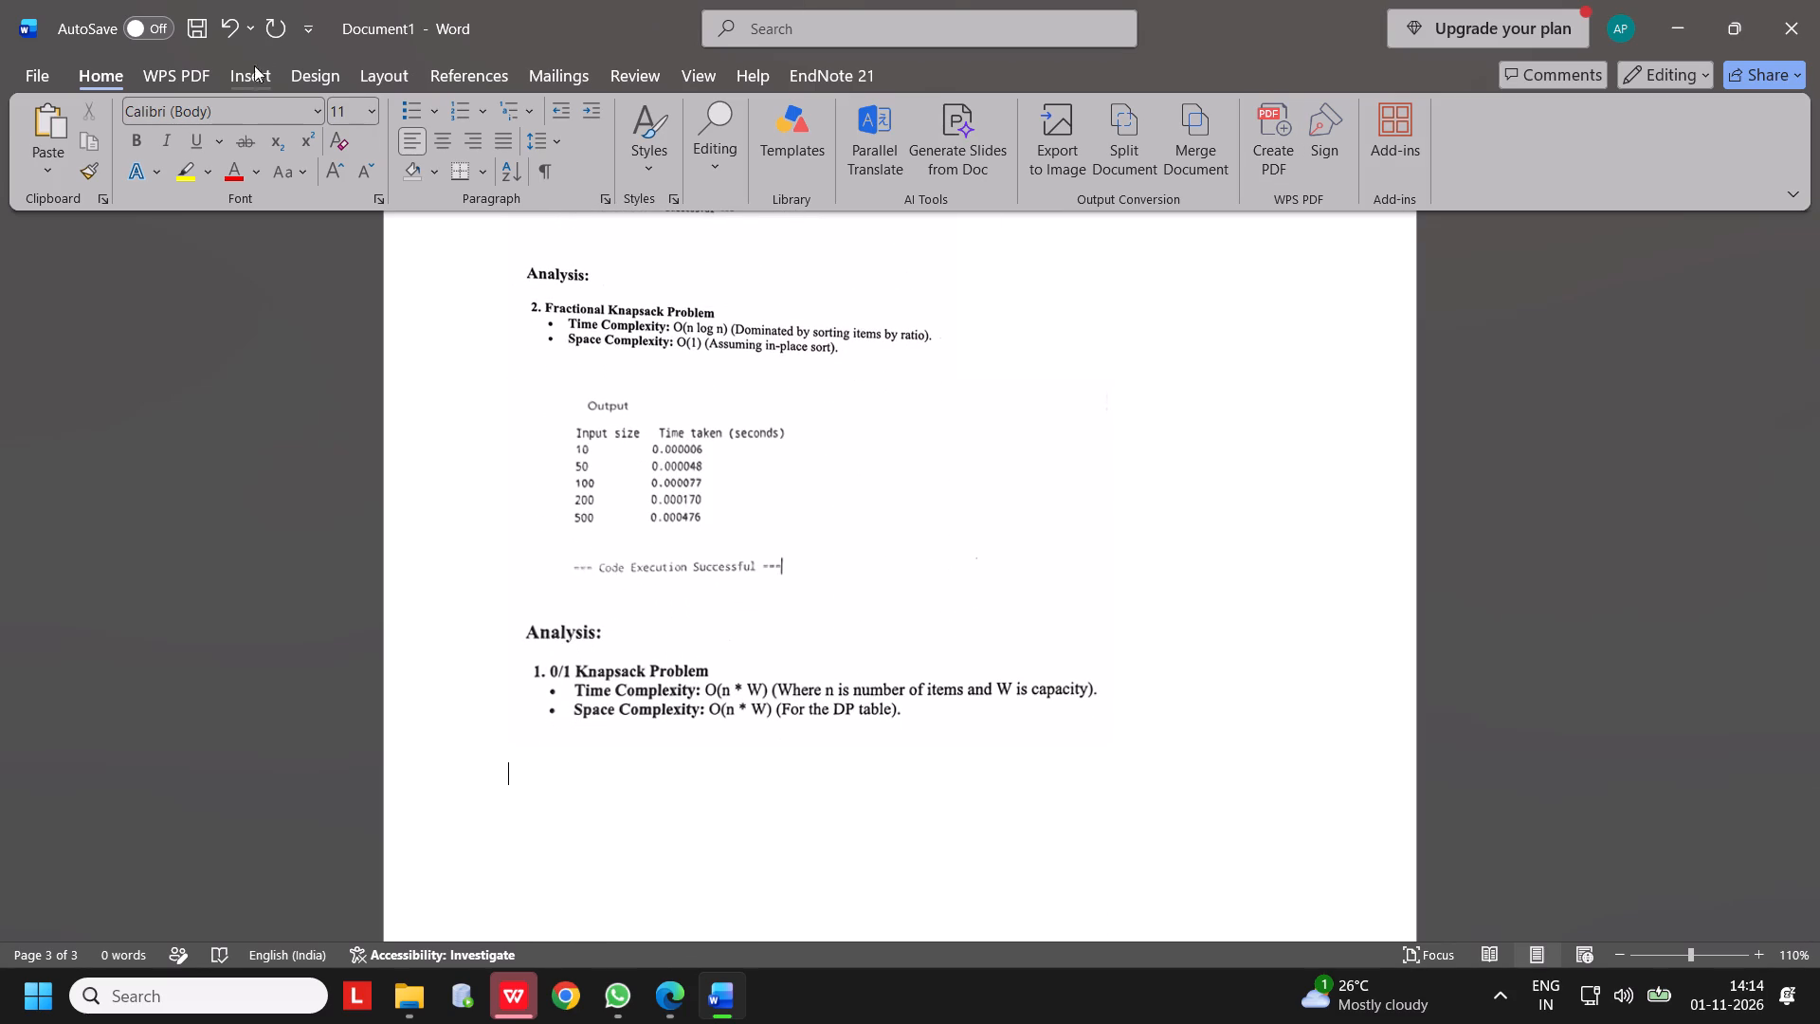
pyautogui.click(248, 78)
pyautogui.click(277, 130)
pyautogui.click(288, 244)
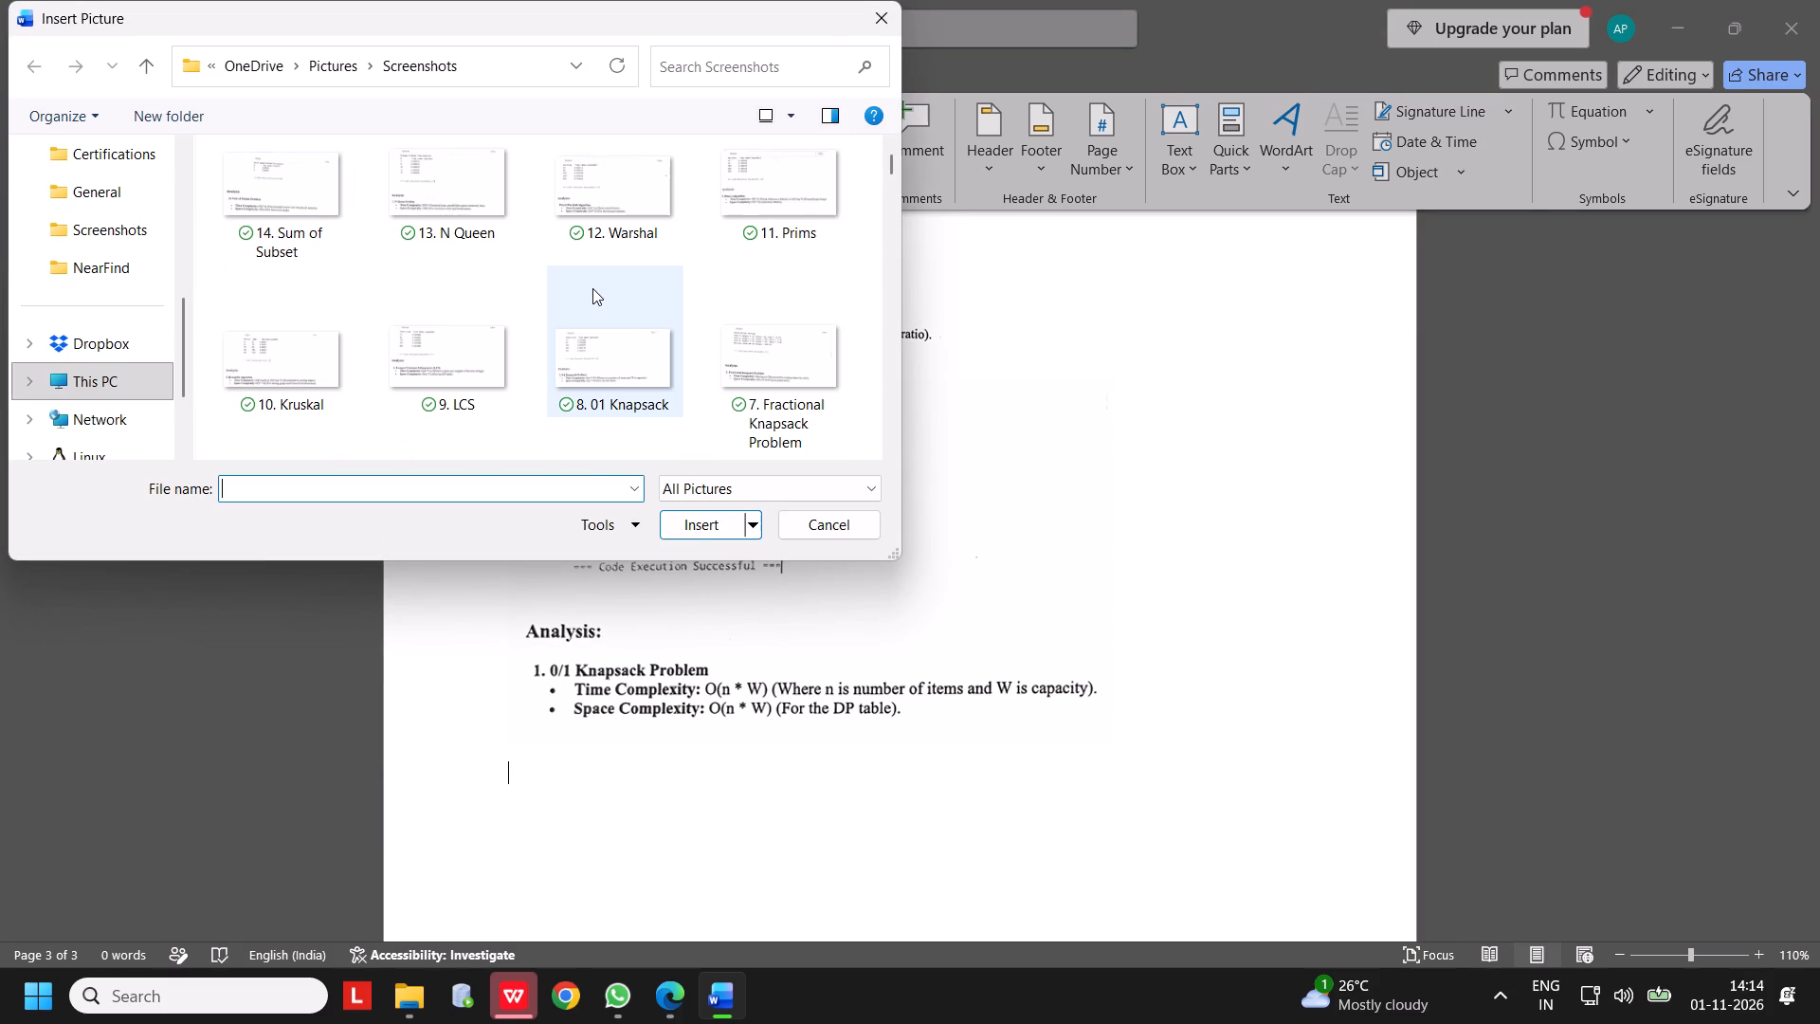
pyautogui.click(449, 328)
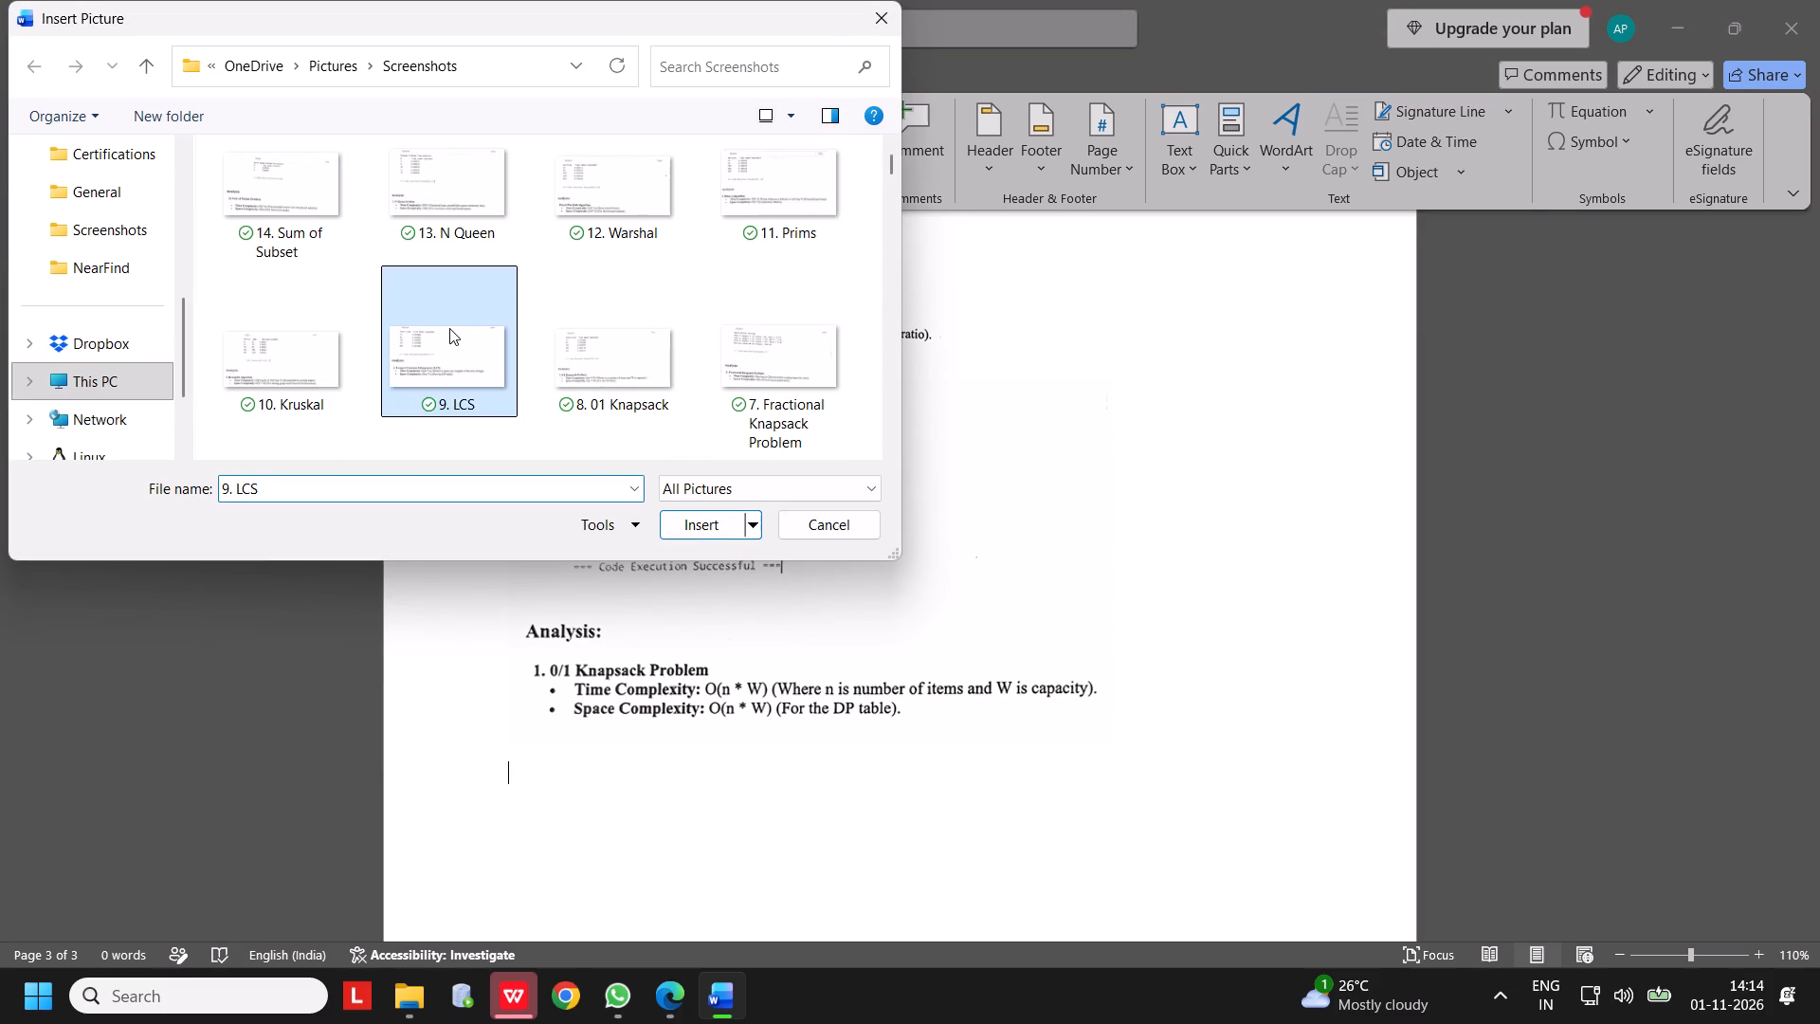
pyautogui.click(696, 521)
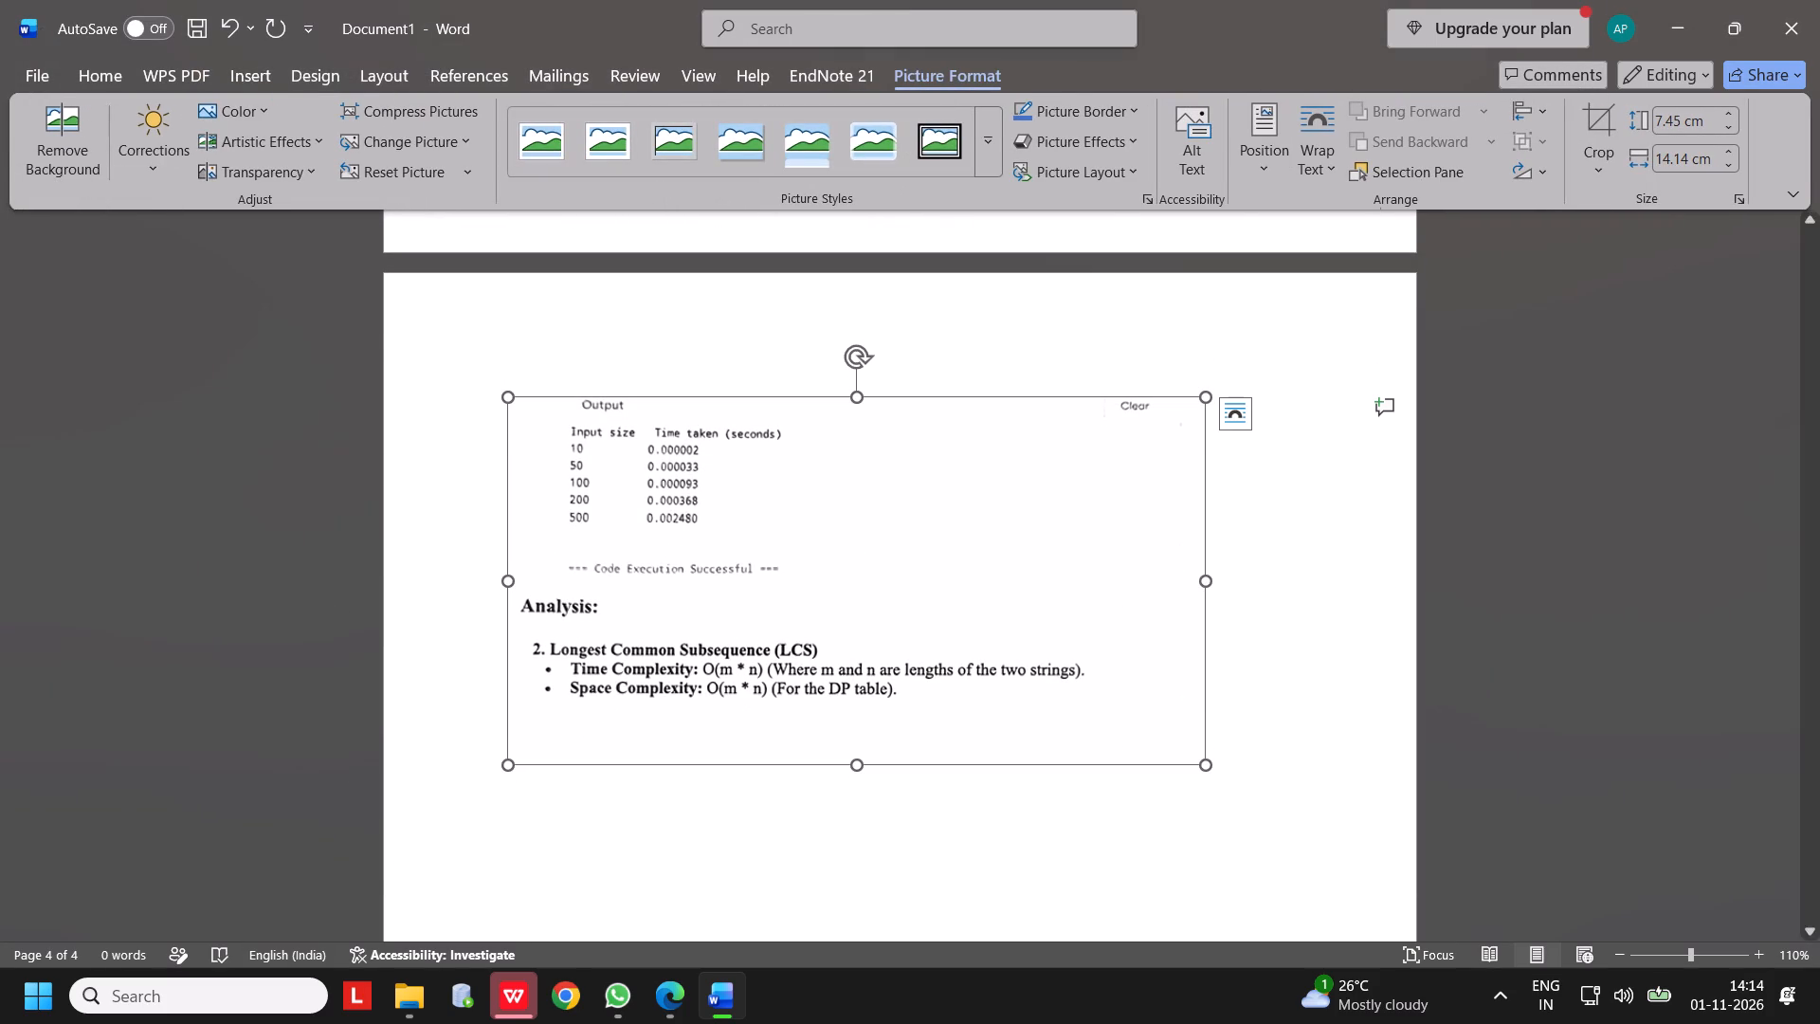
# Crop the LCS picture's right and bottom edges to about 13.18 cm wide and 6.25 cm high, trimming the empty margins.
pyautogui.click(1618, 122)
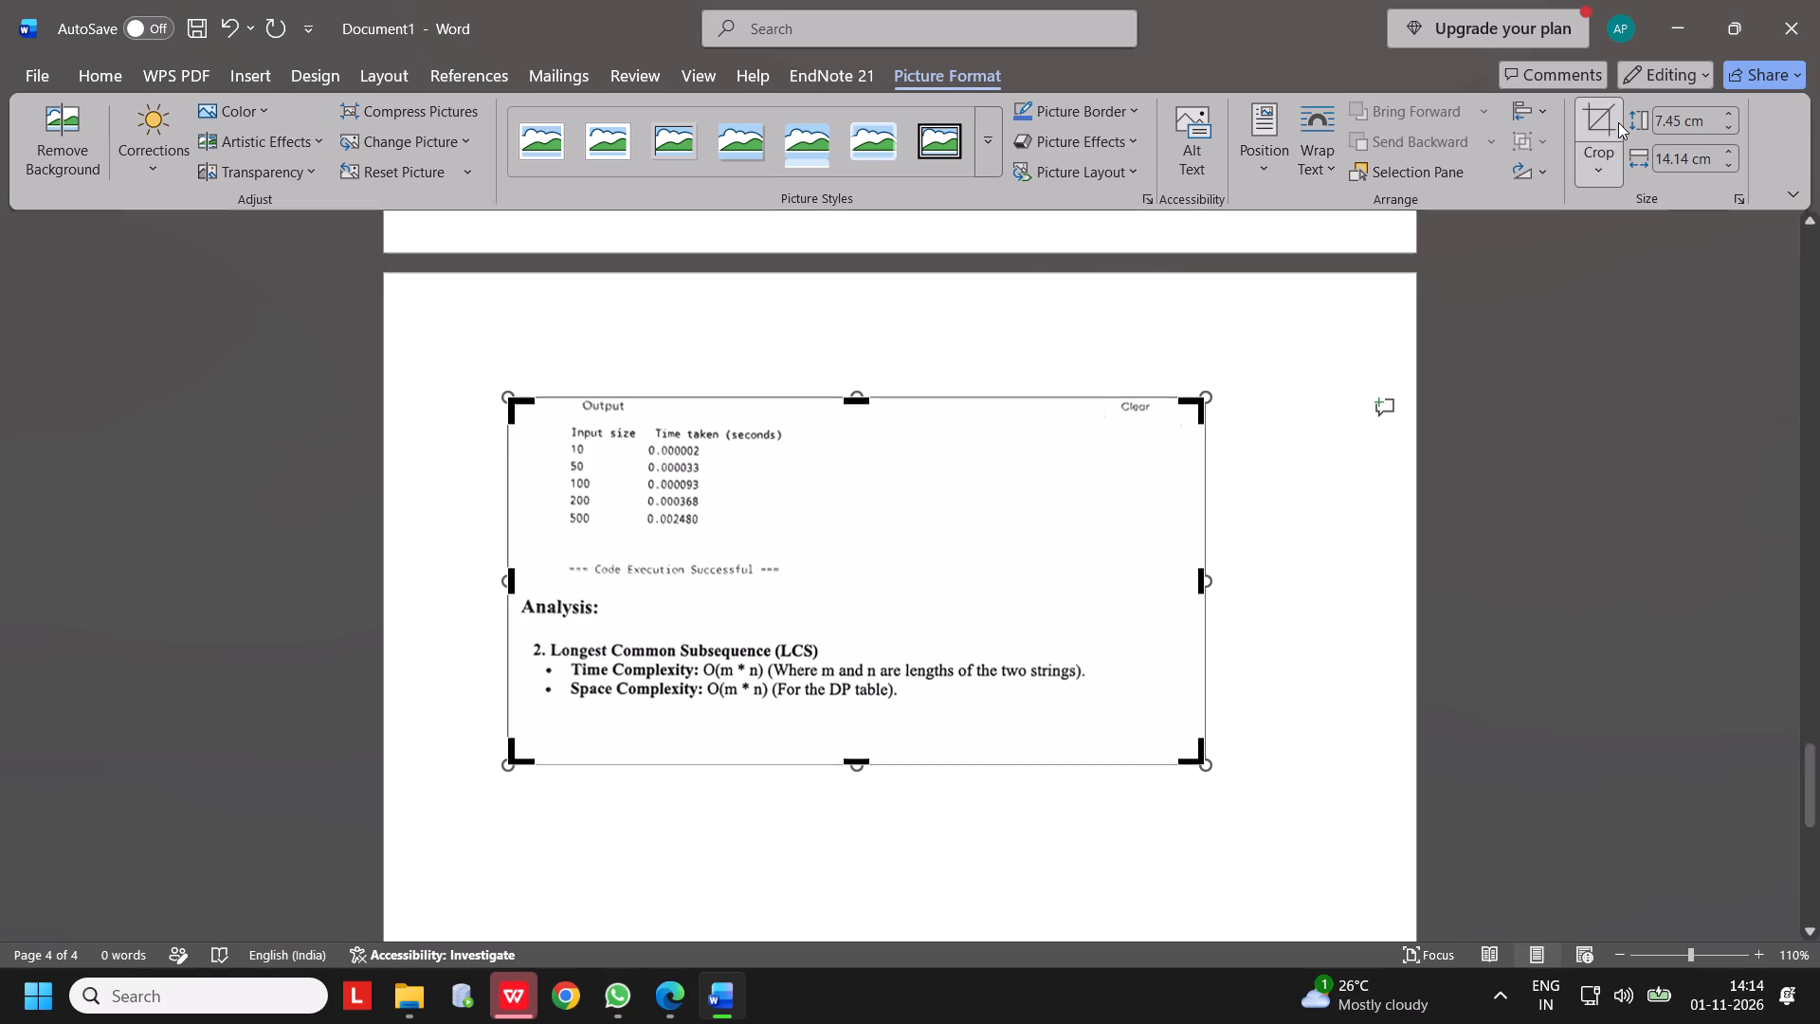
pyautogui.moveTo(1205, 580); pyautogui.dragTo(1167, 591)
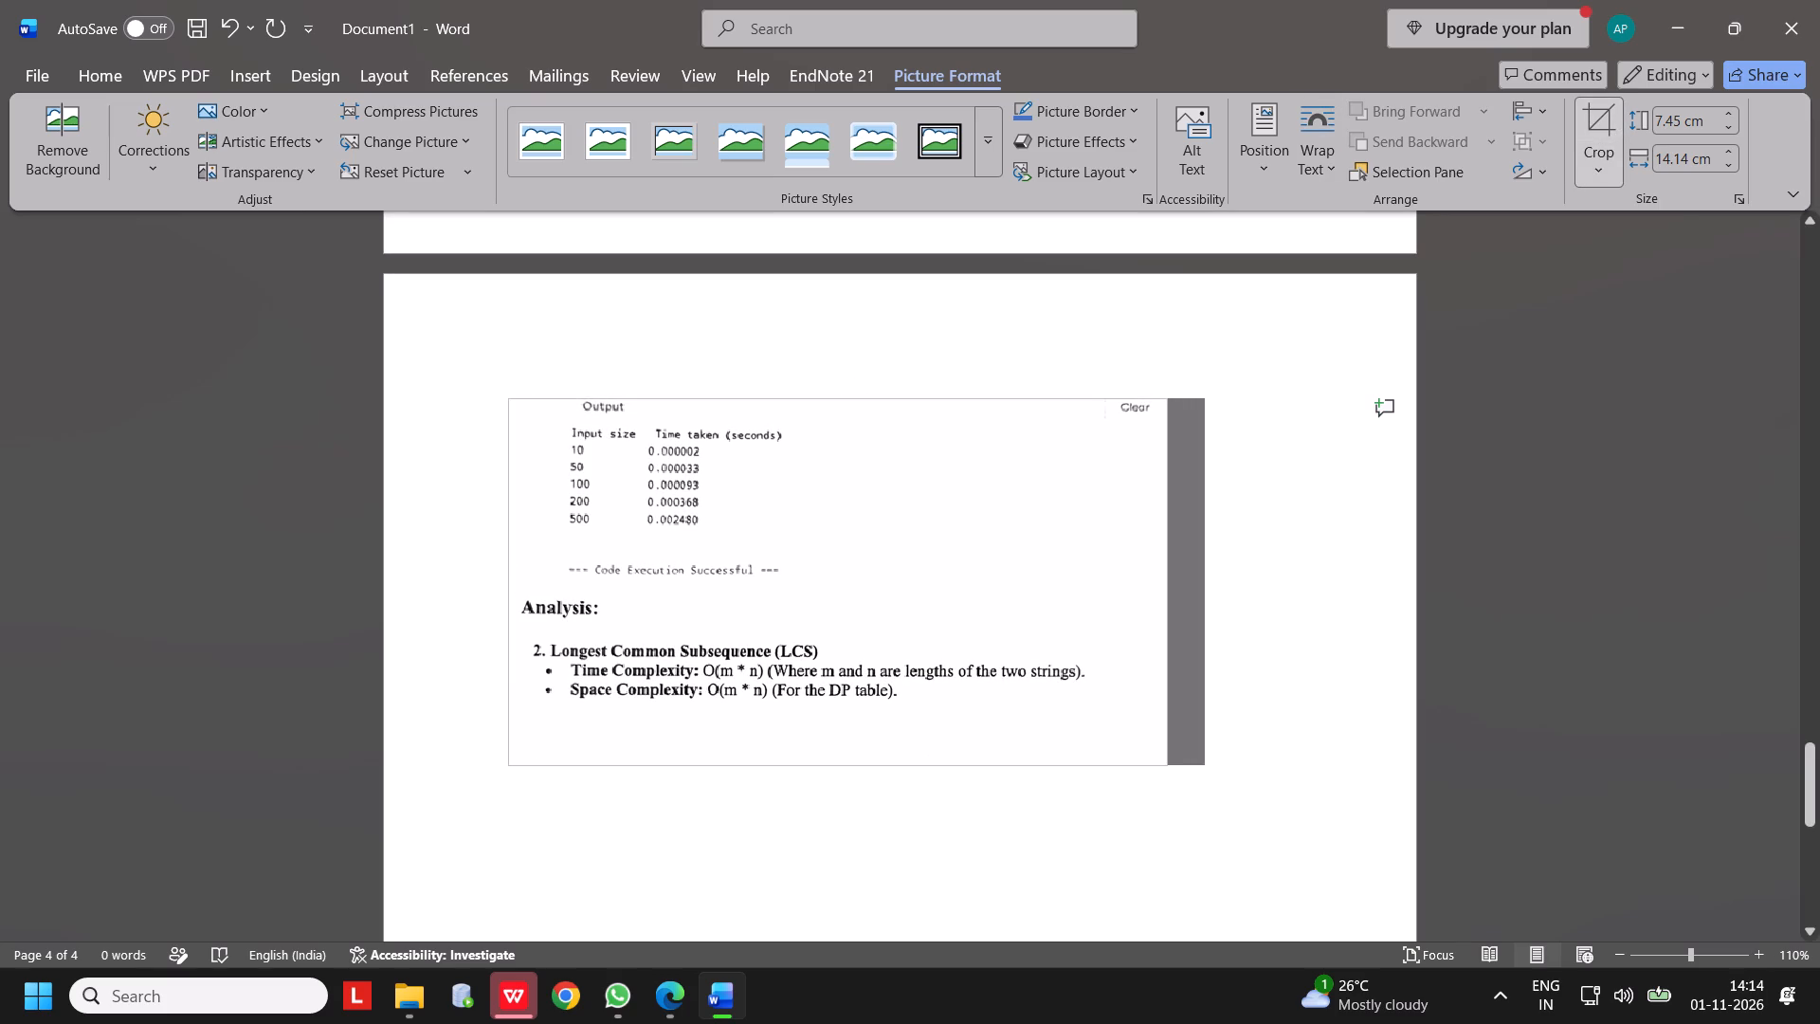
pyautogui.moveTo(1167, 591); pyautogui.dragTo(1161, 584)
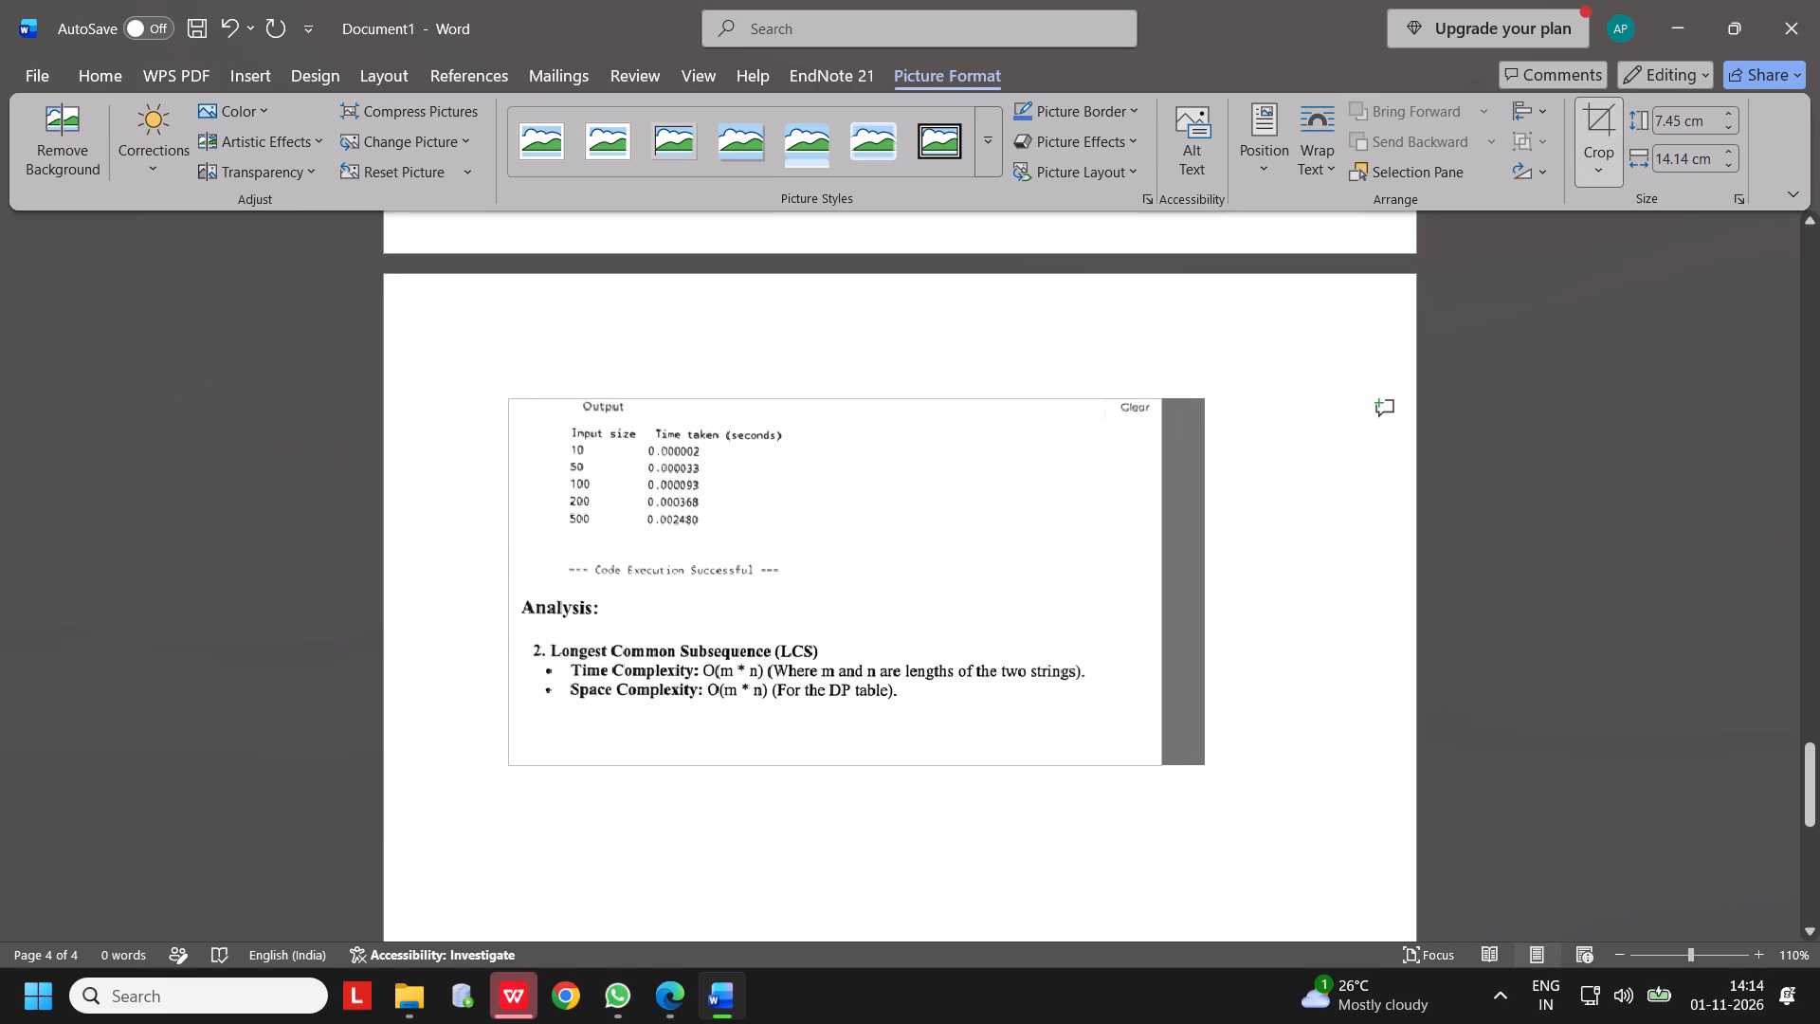
pyautogui.moveTo(1161, 584); pyautogui.dragTo(1156, 584)
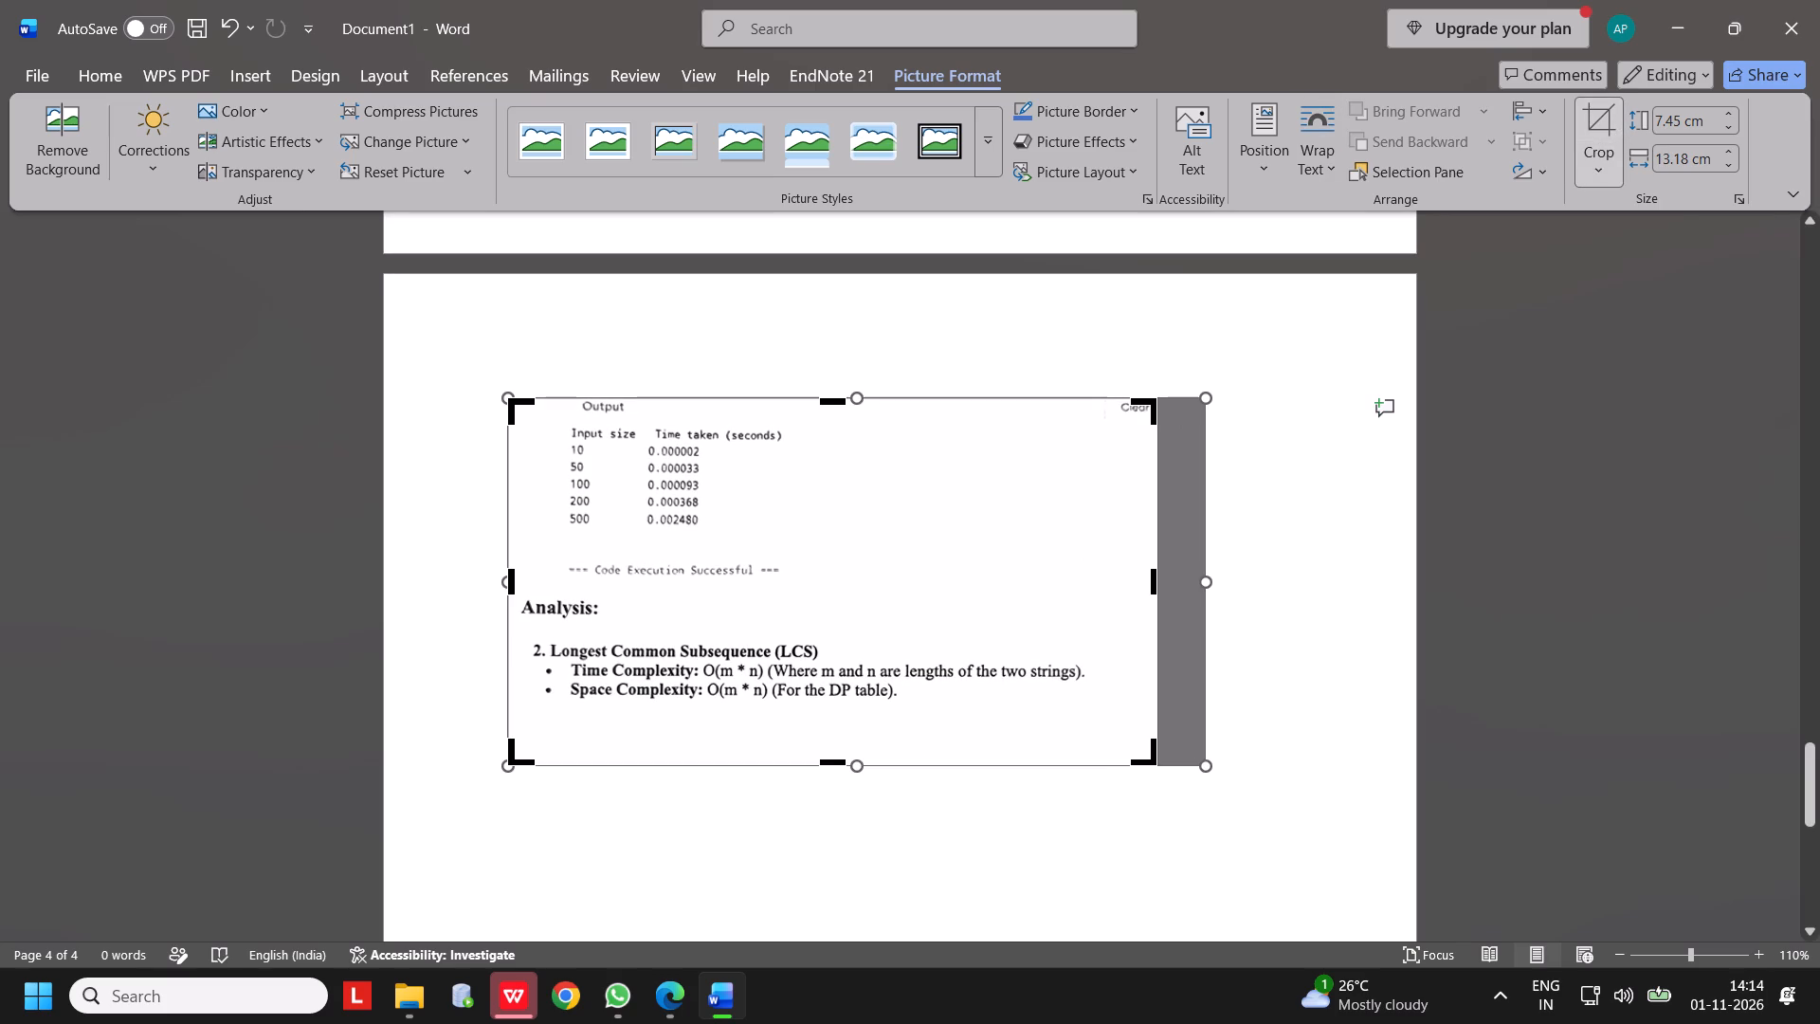
pyautogui.moveTo(829, 761); pyautogui.dragTo(828, 703)
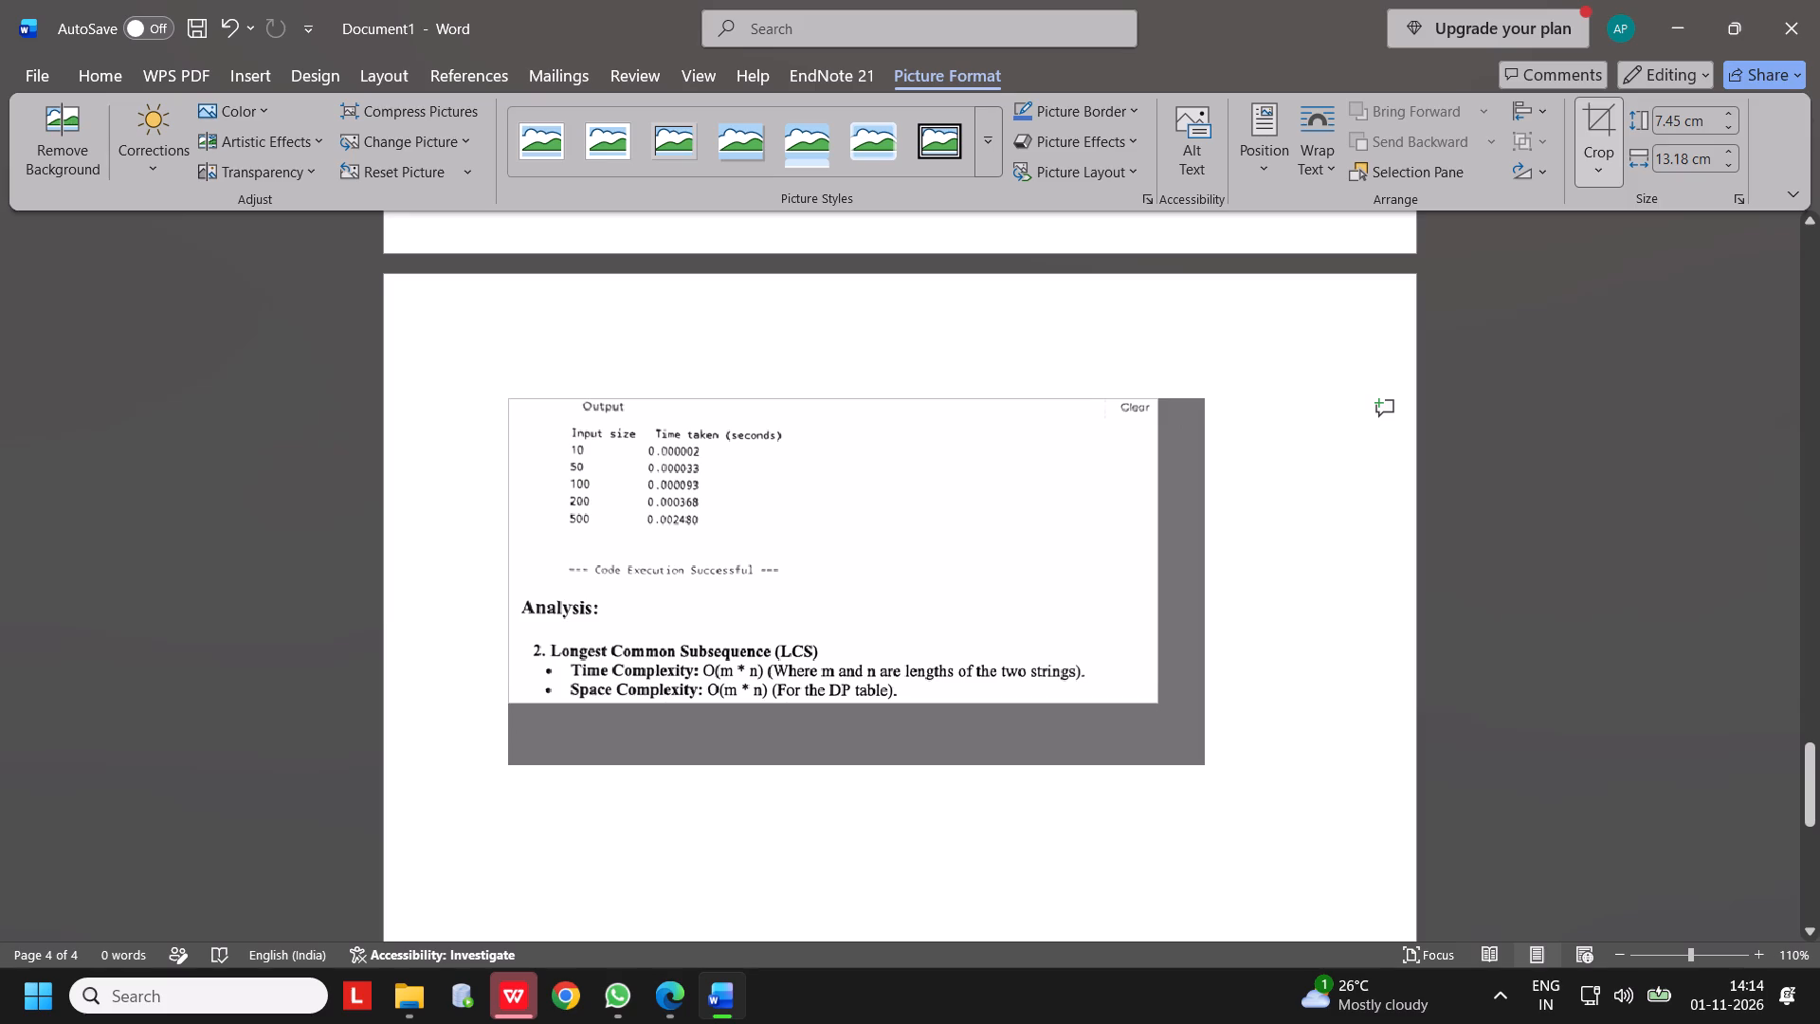
pyautogui.moveTo(828, 703); pyautogui.dragTo(833, 706)
pyautogui.click(1231, 627)
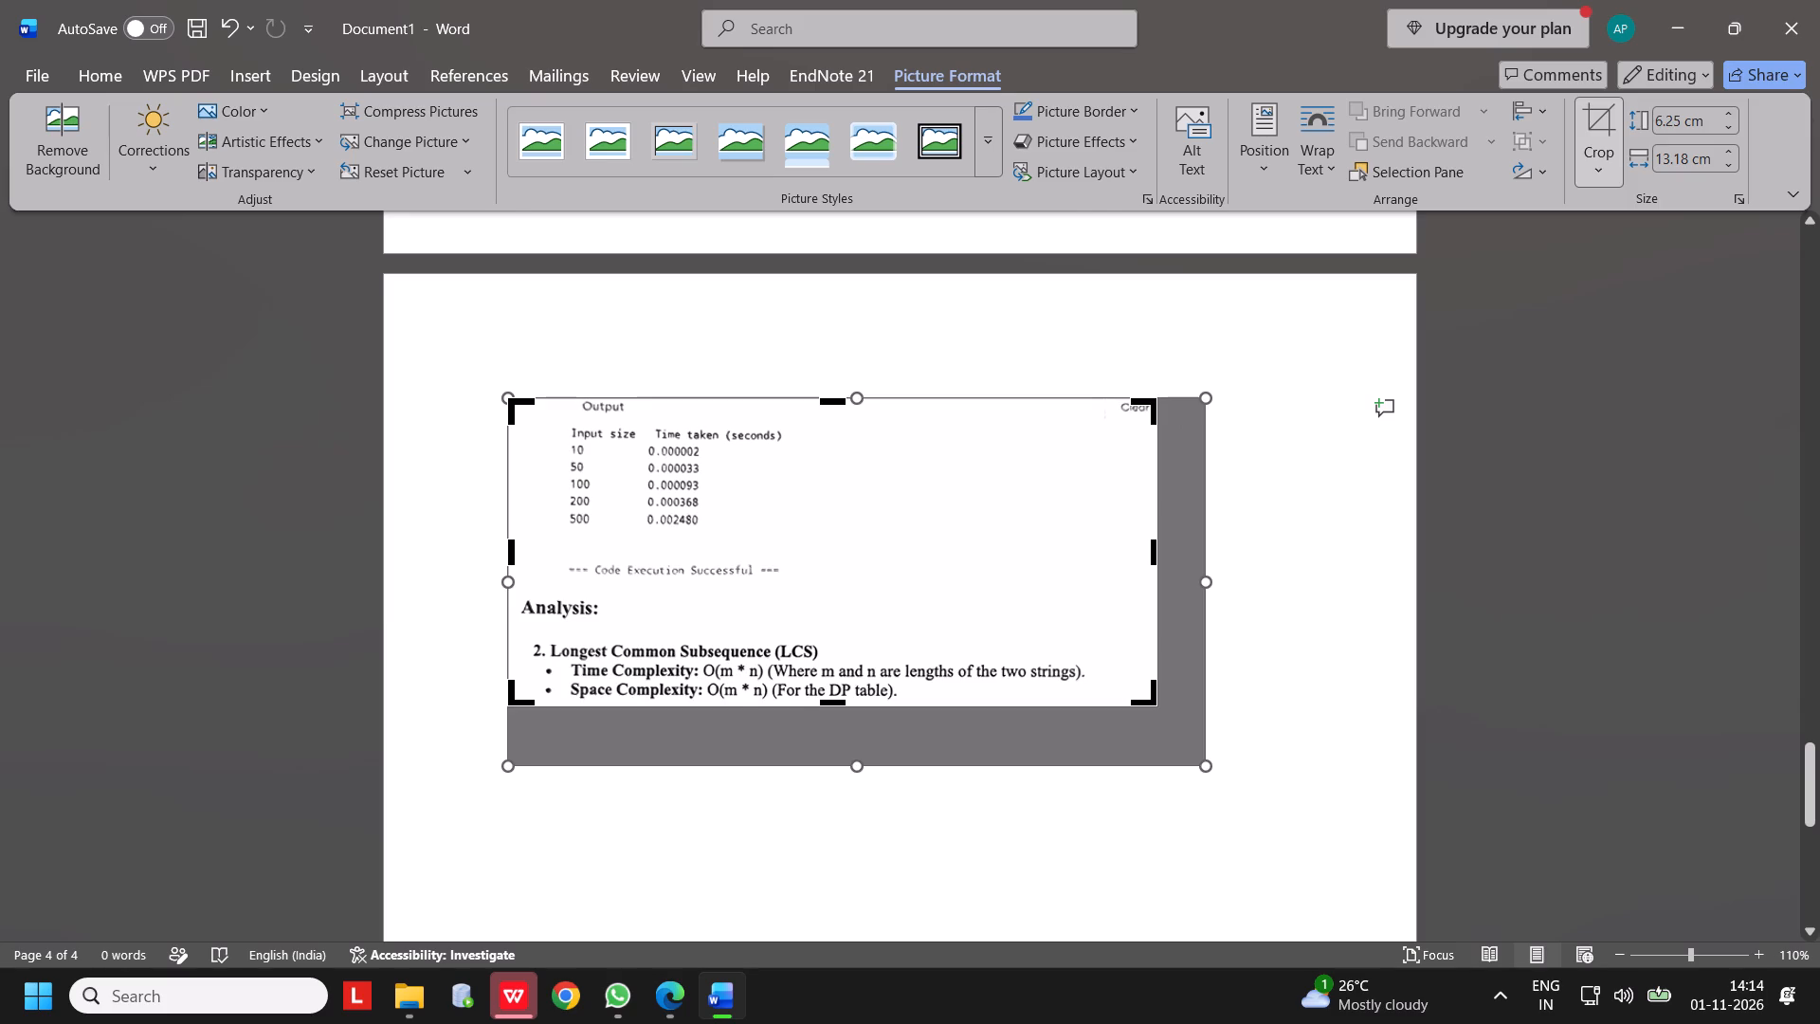
# Insert the picture "11. Prims" from the Screenshots folder on a new line after the LCS picture.
pyautogui.press('Return')
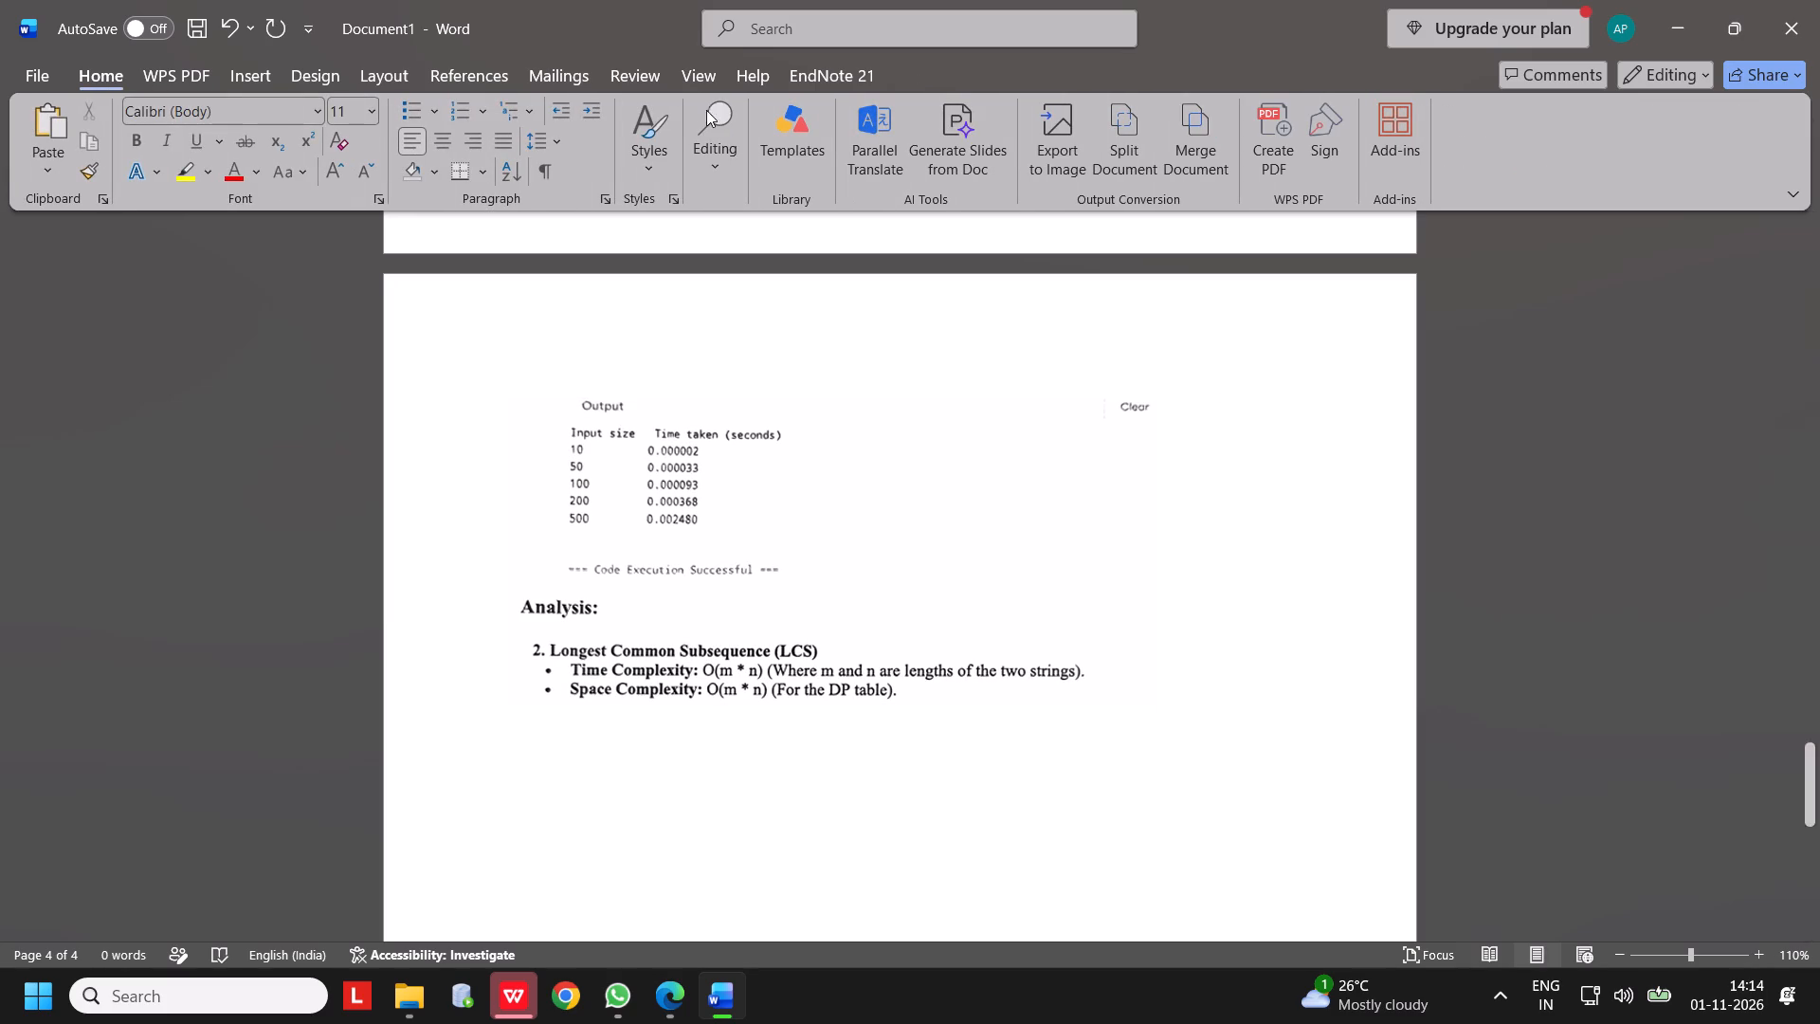
pyautogui.click(242, 61)
pyautogui.click(238, 94)
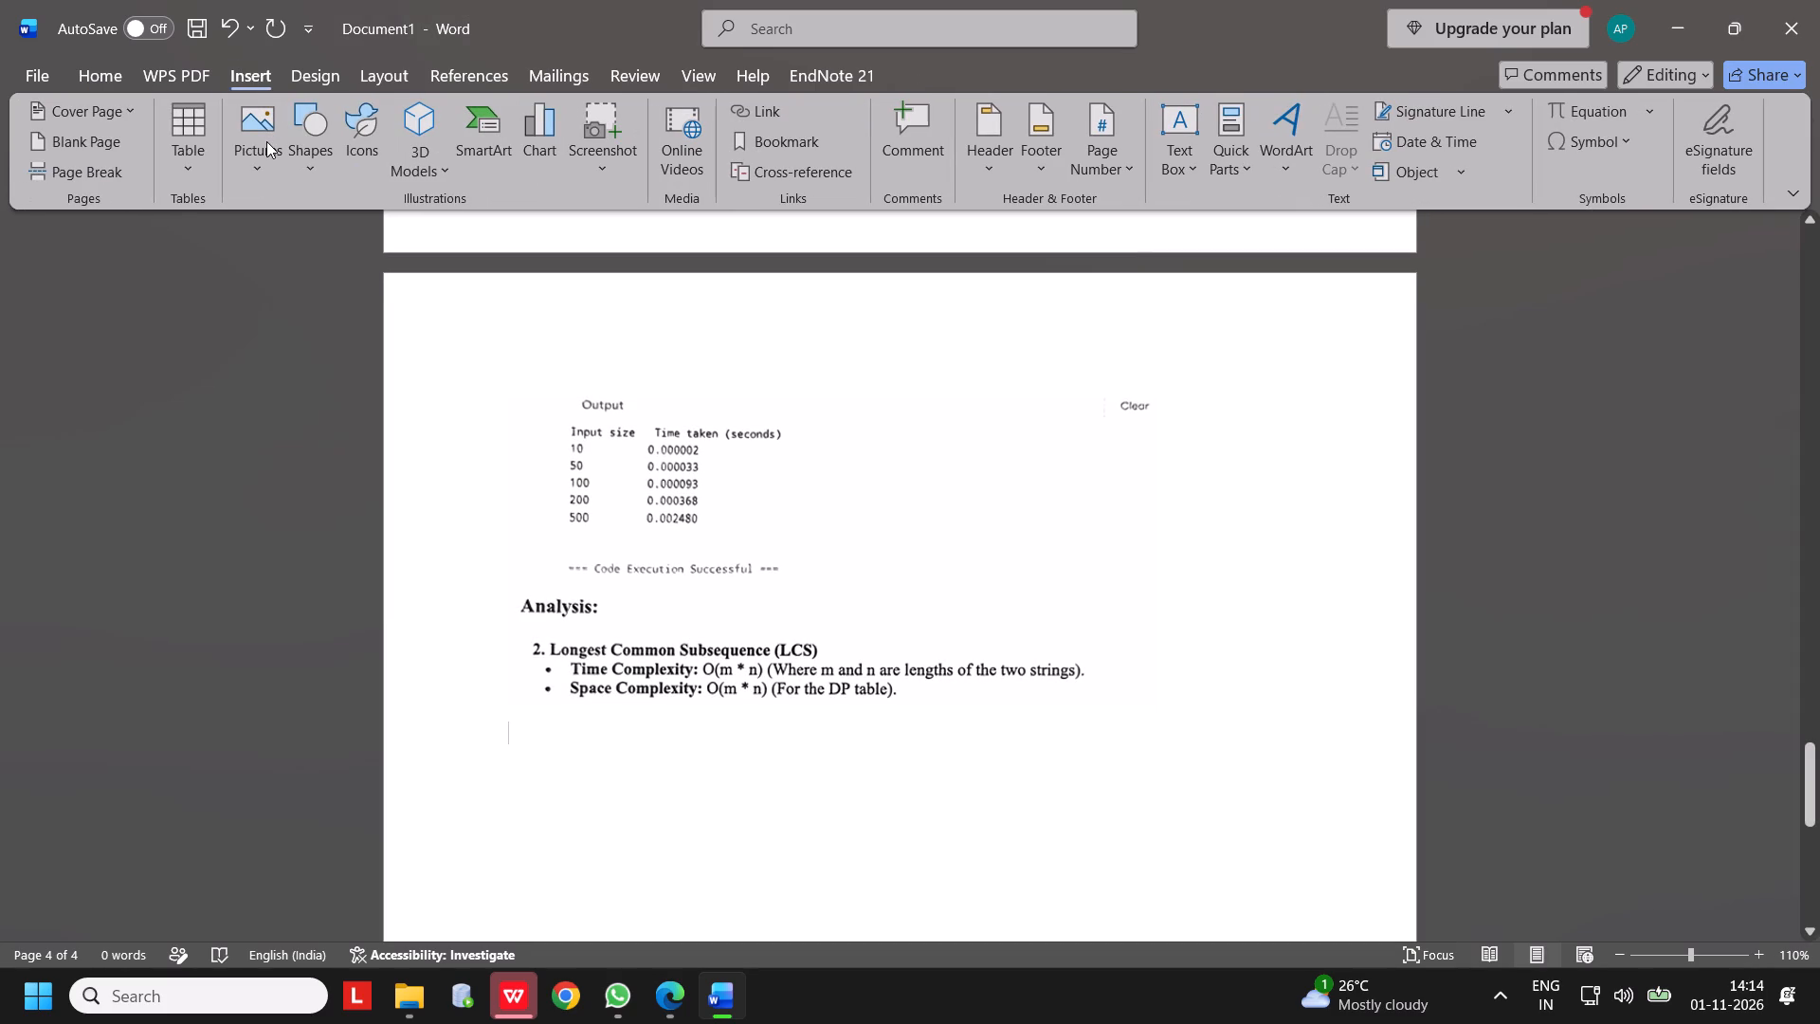
pyautogui.click(266, 141)
pyautogui.click(273, 238)
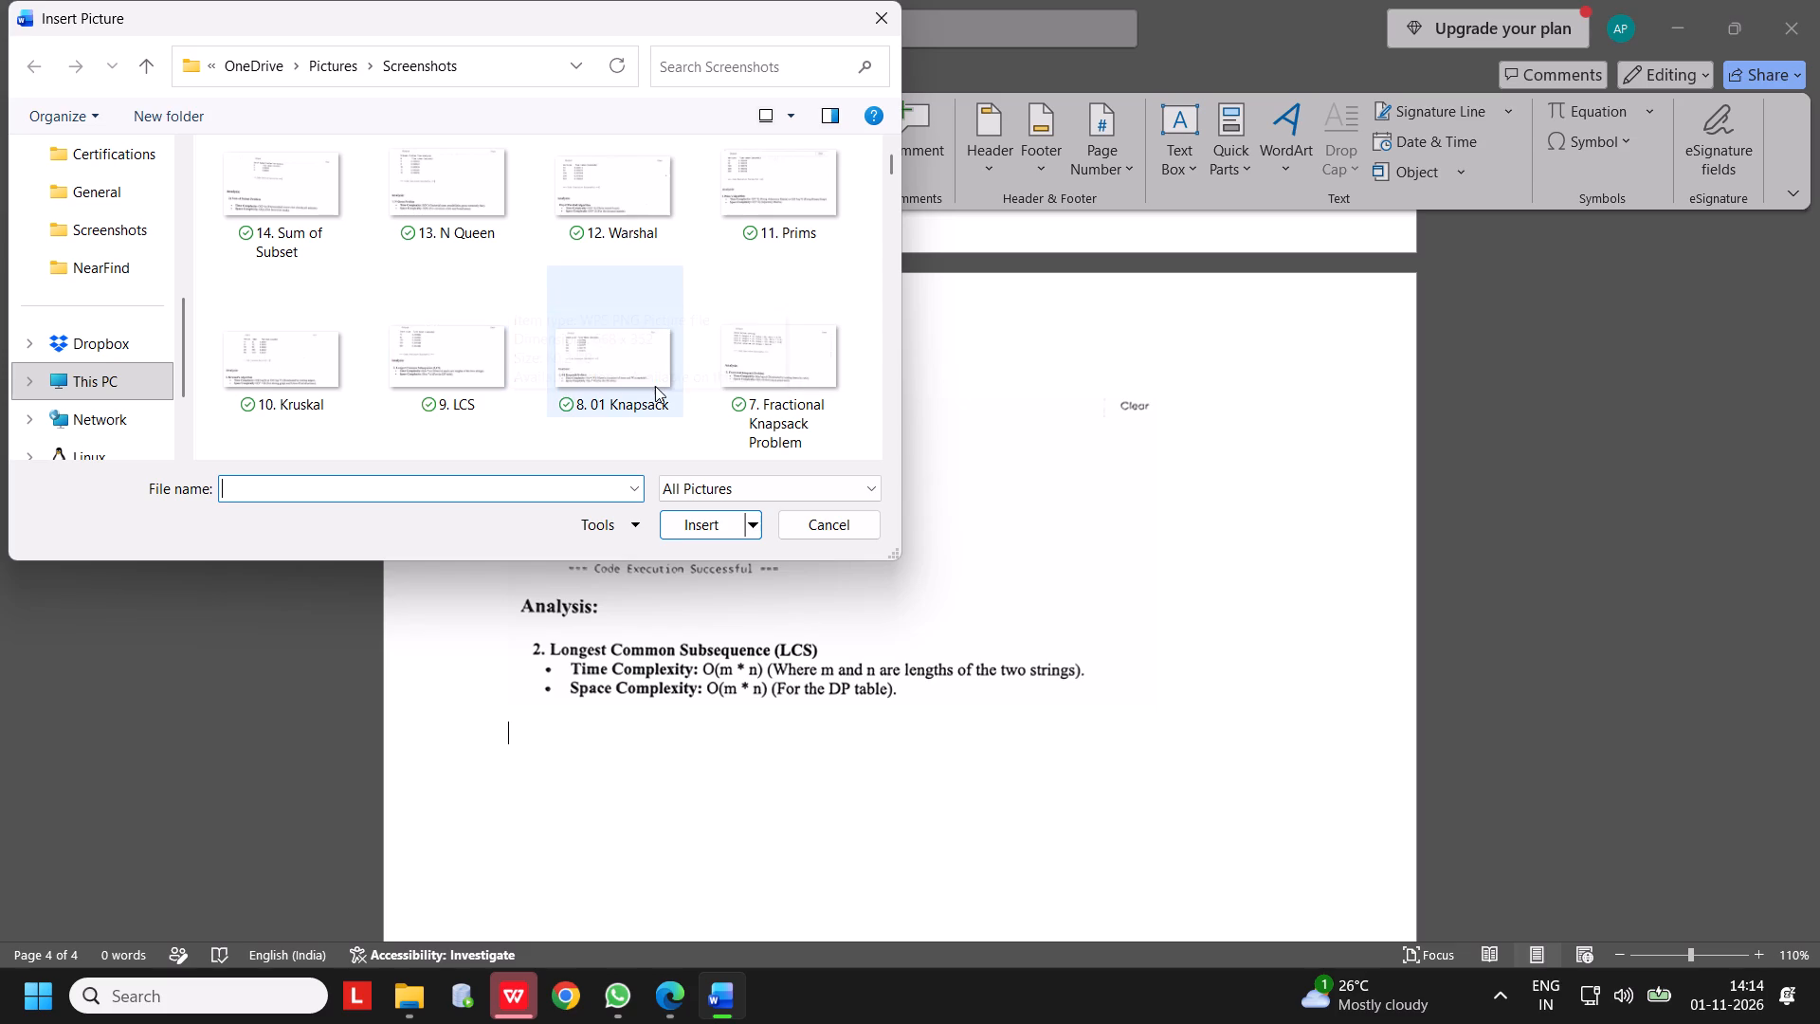
pyautogui.click(800, 204)
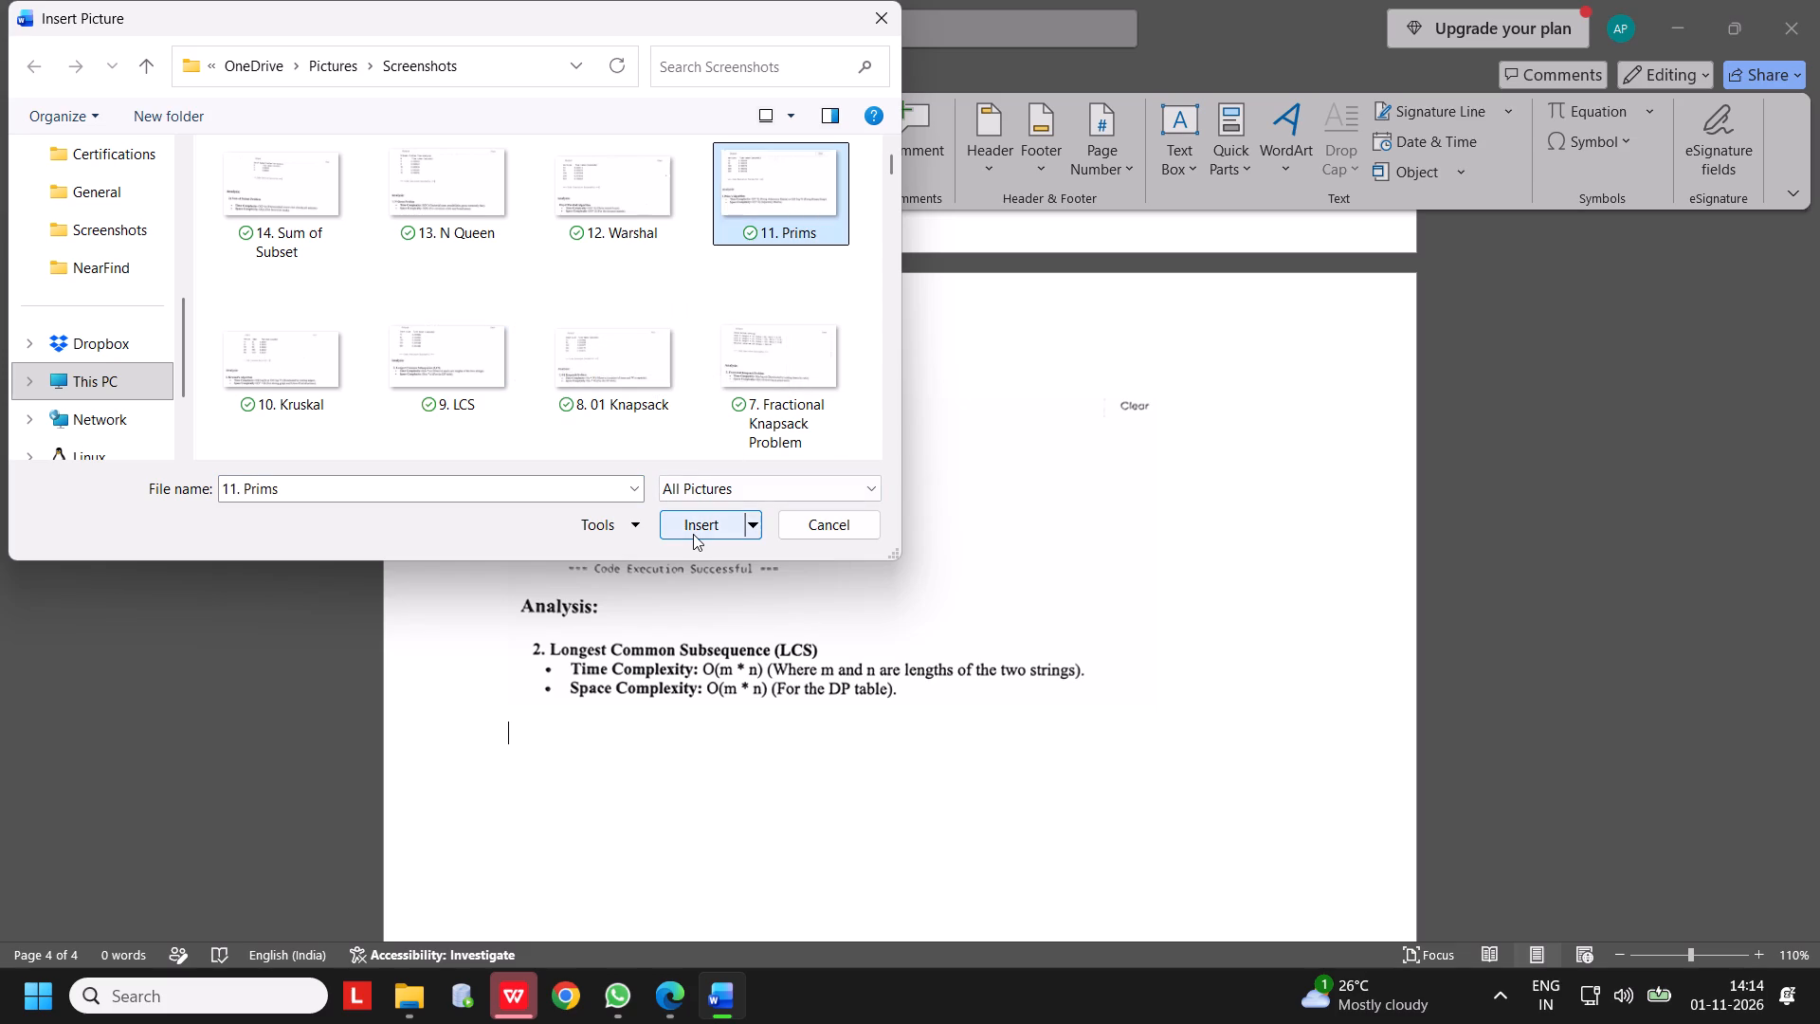
pyautogui.click(693, 534)
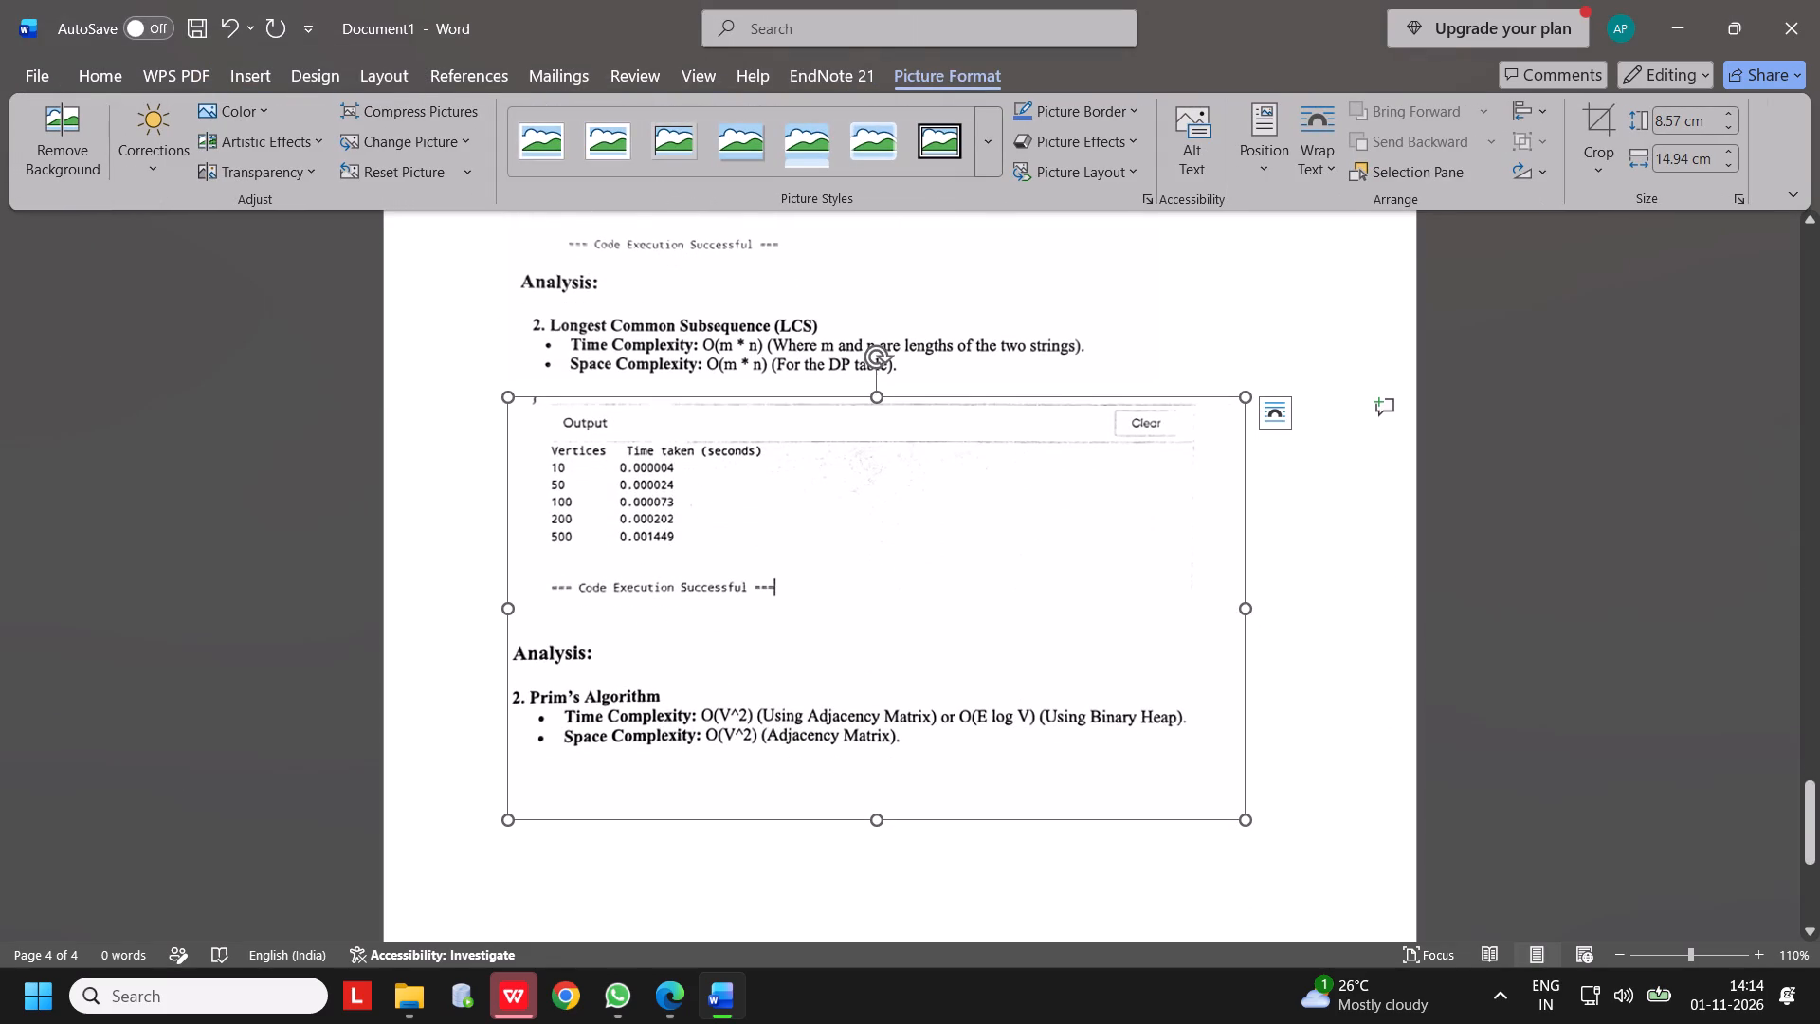
# Crop the Prim's Algorithm picture's right and bottom edges to about 13.85 cm wide and 7.31 cm high.
pyautogui.click(1602, 128)
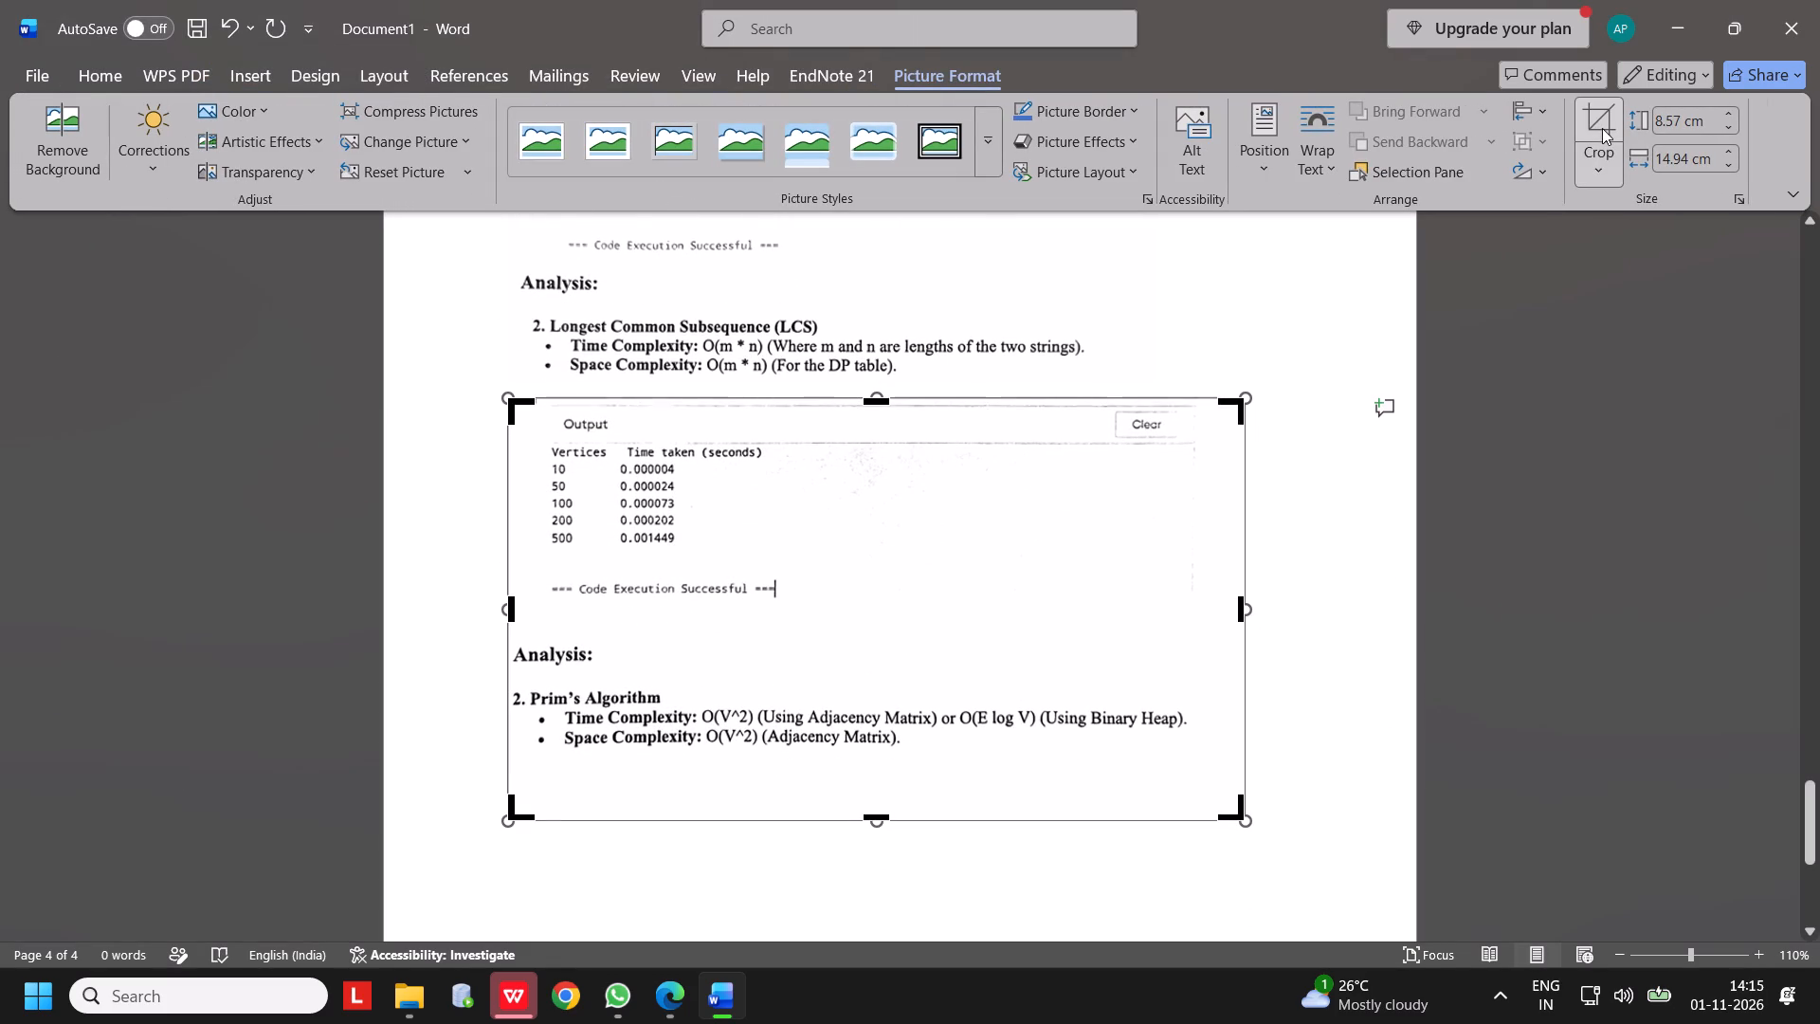
pyautogui.moveTo(1245, 604); pyautogui.dragTo(1191, 616)
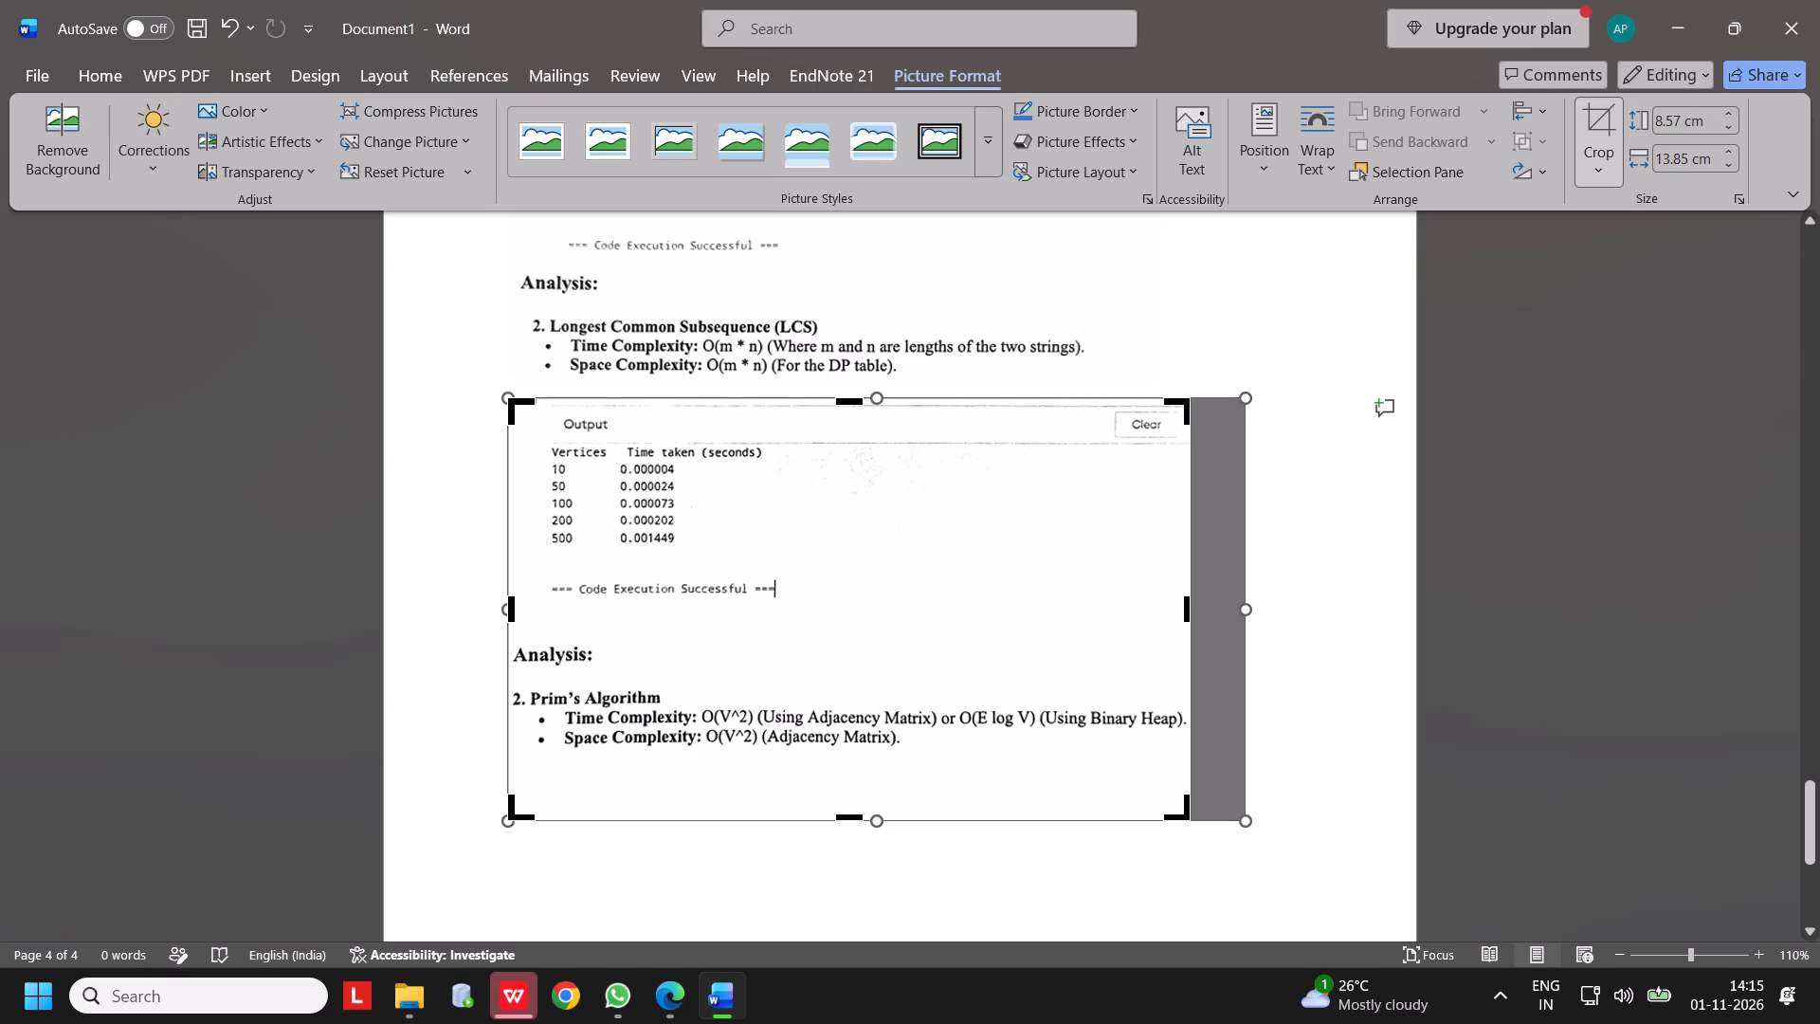
pyautogui.moveTo(853, 820); pyautogui.dragTo(855, 758)
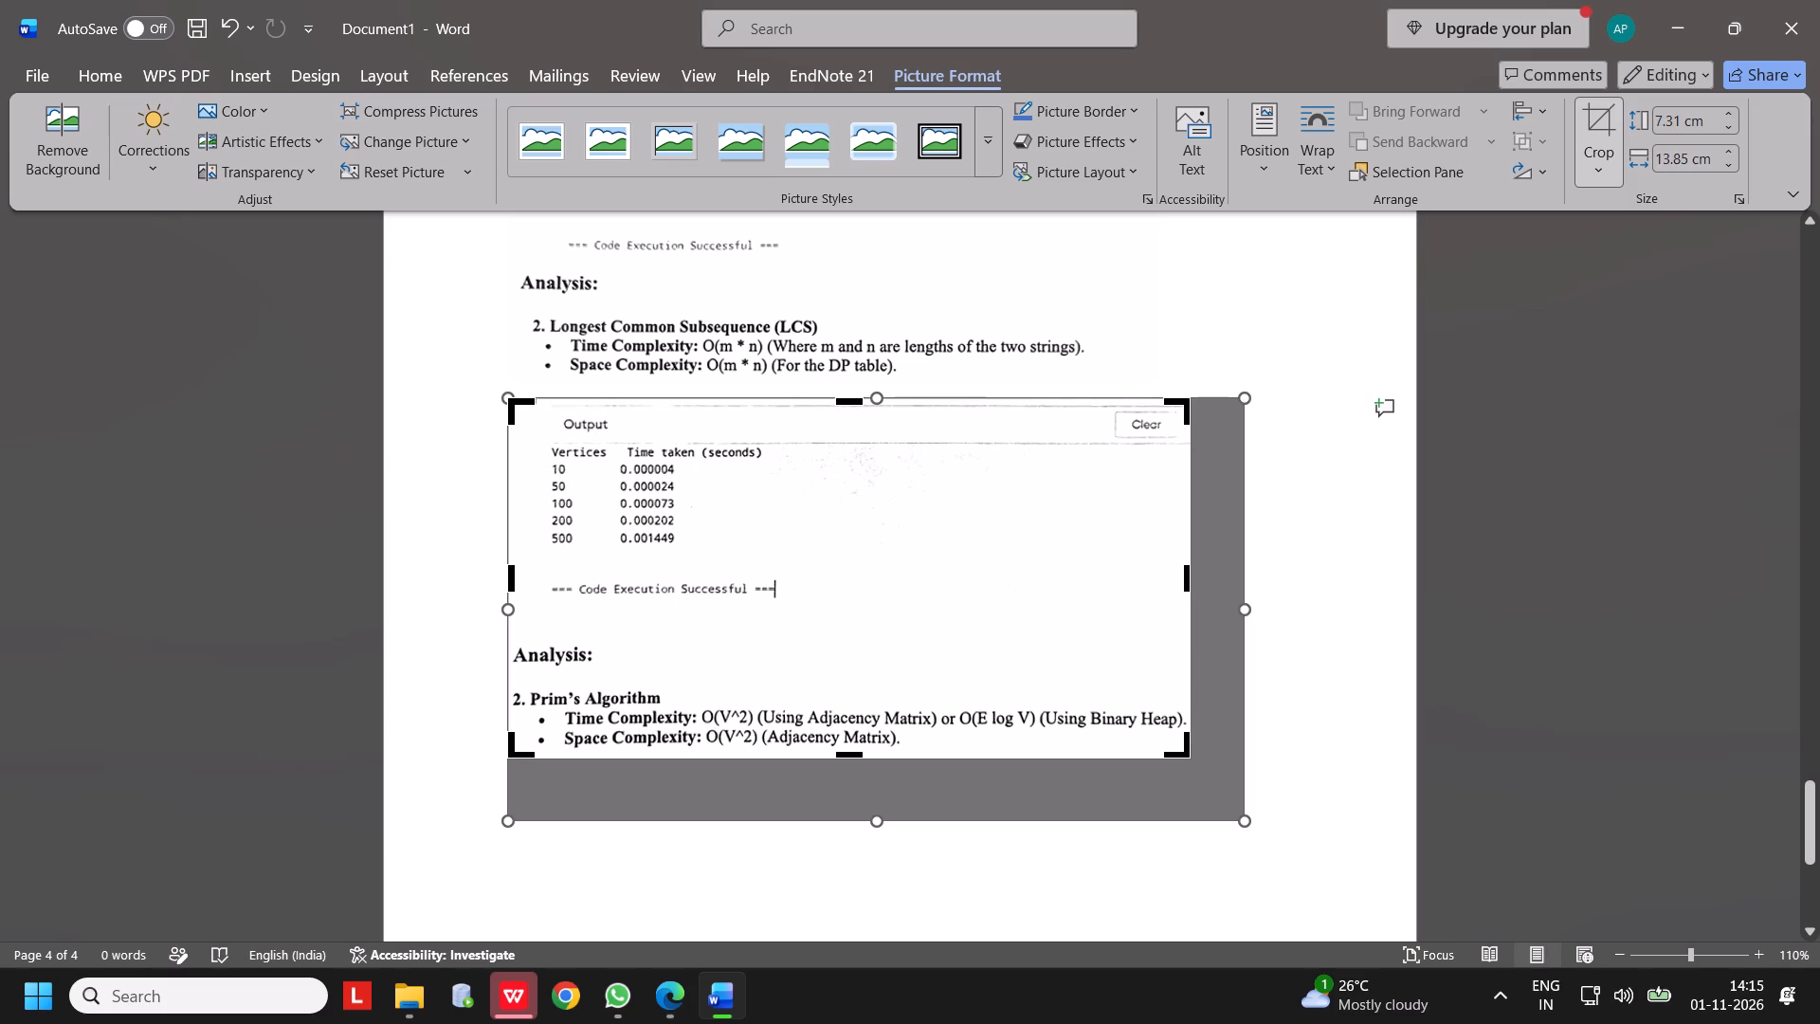
pyautogui.click(1327, 662)
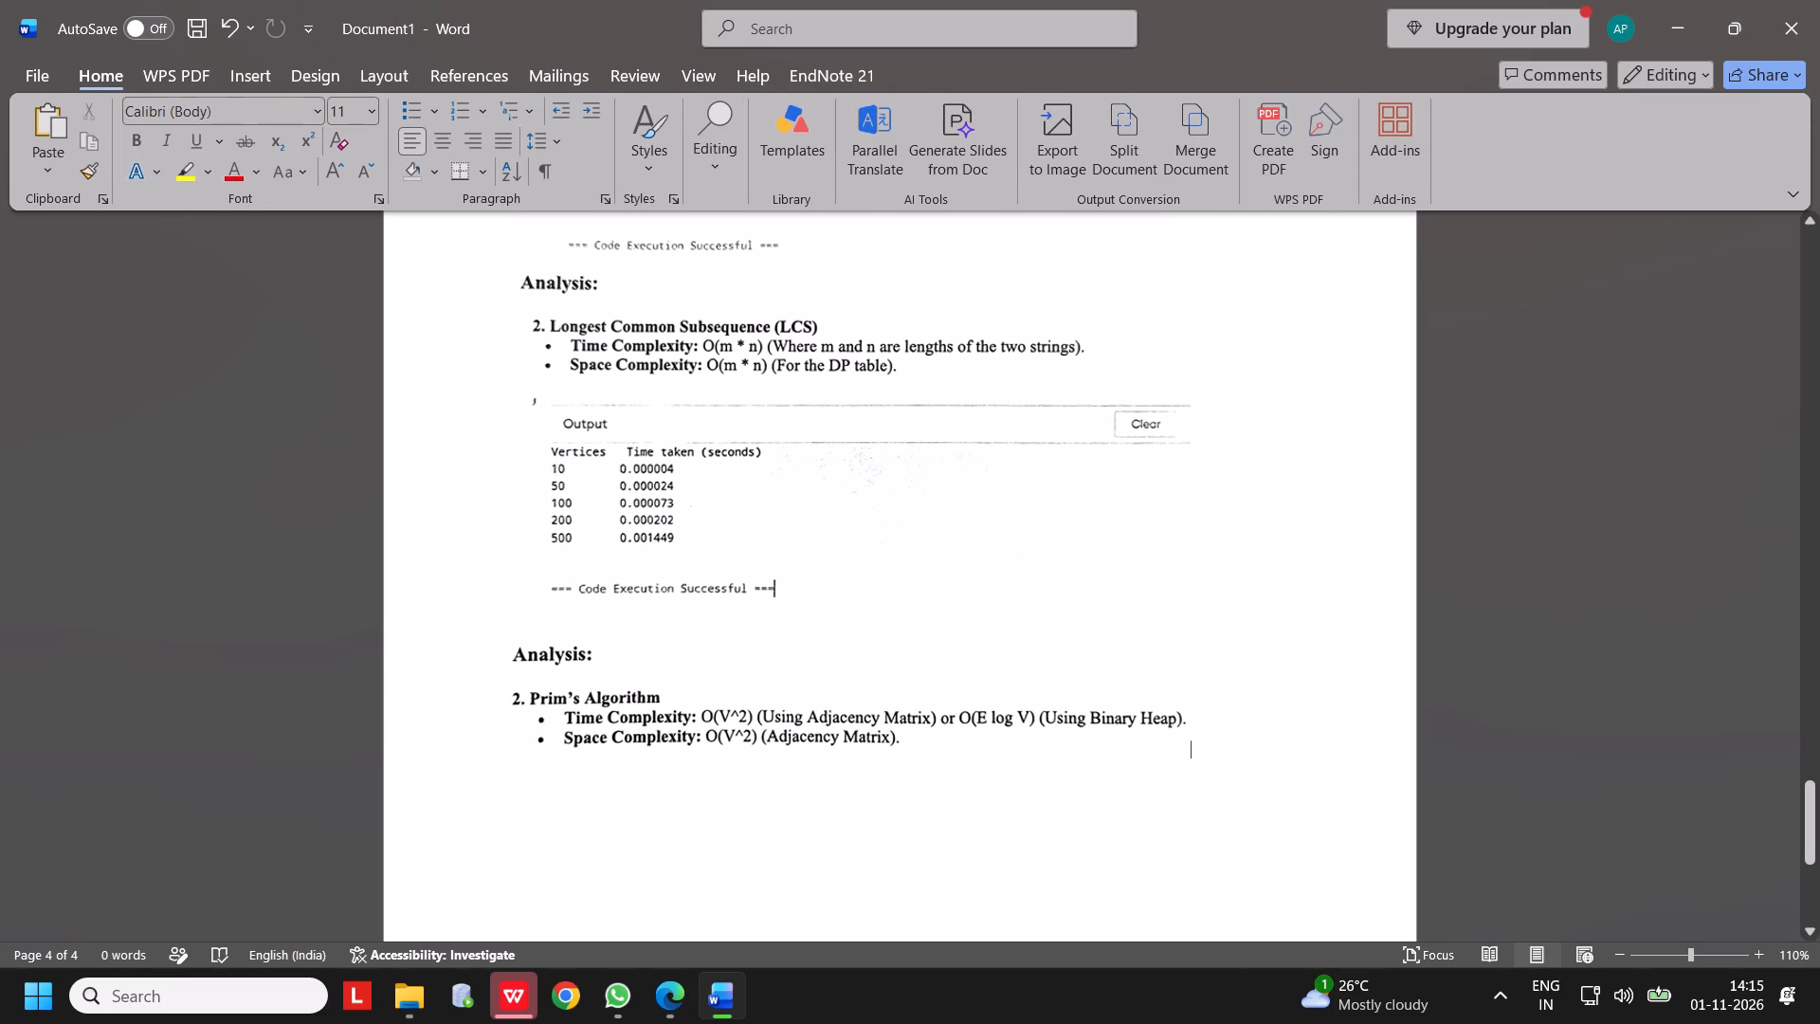
# Insert the picture "12. Warshal" from the Screenshots folder on a new line after the Prim's Algorithm picture.
pyautogui.hscroll(1, 1264, 713)
pyautogui.press('Return')
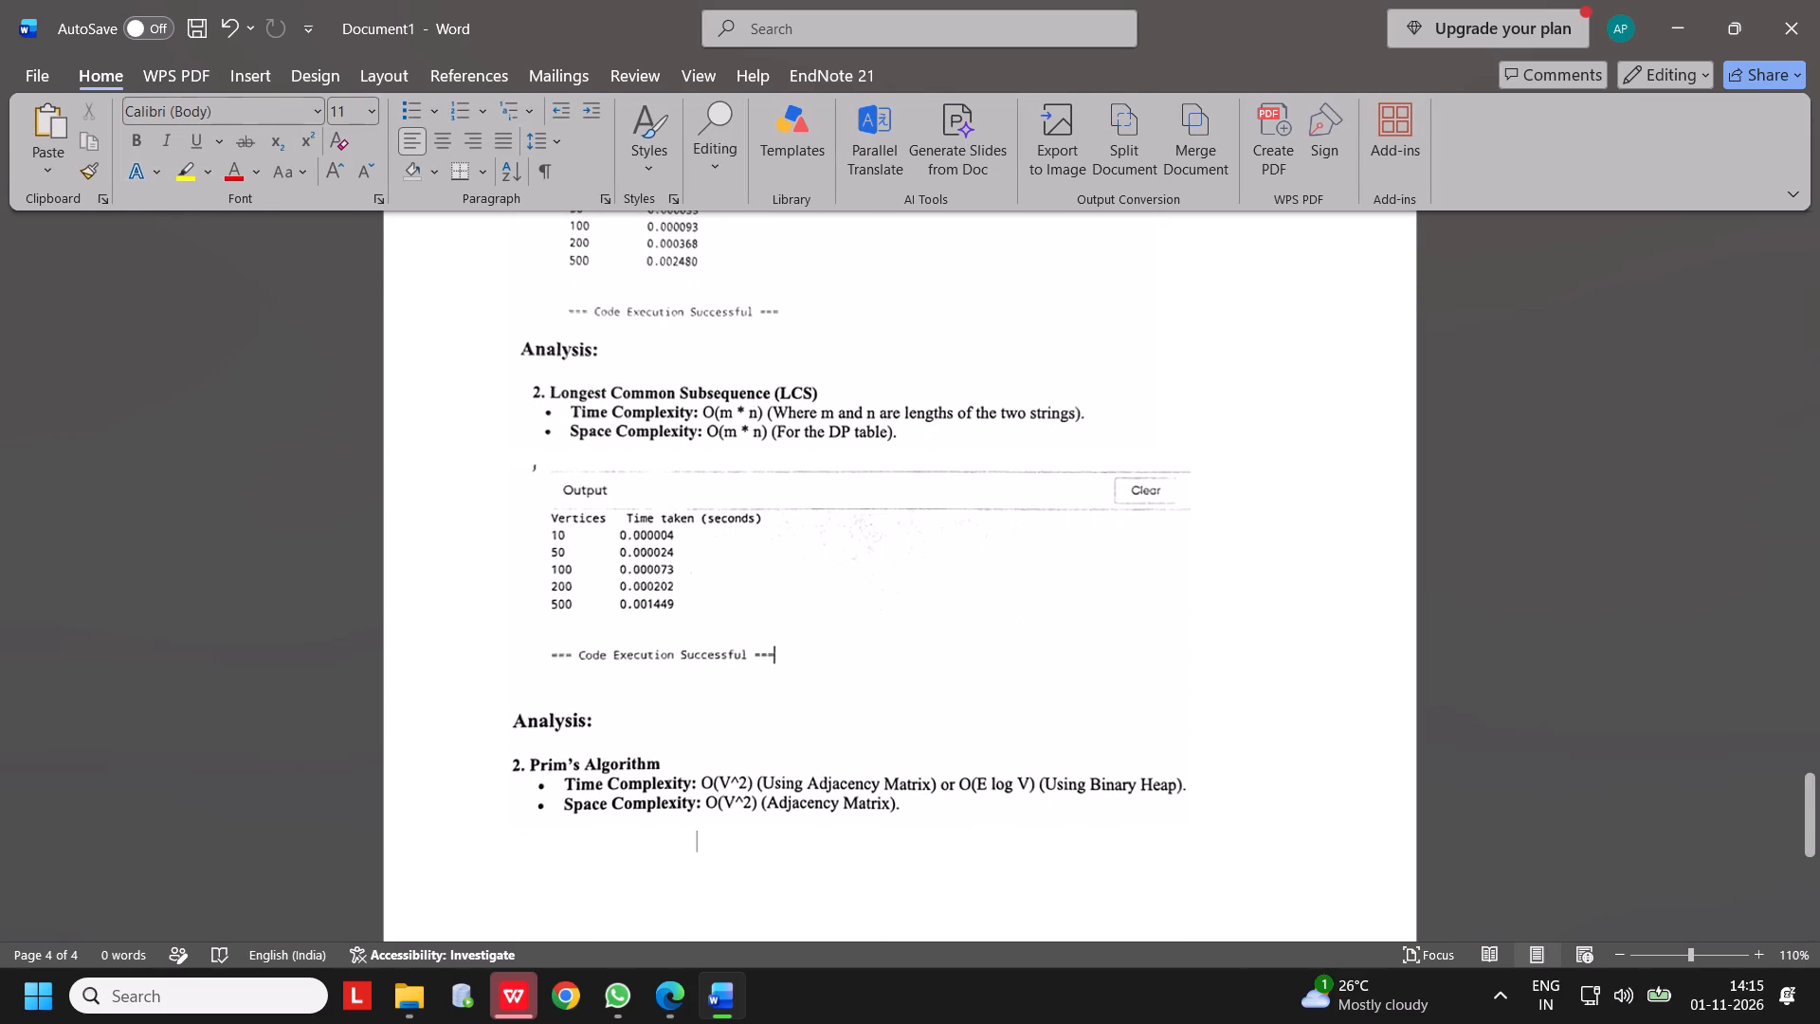
pyautogui.scroll(-4, 1264, 713)
pyautogui.scroll(6, 1264, 713)
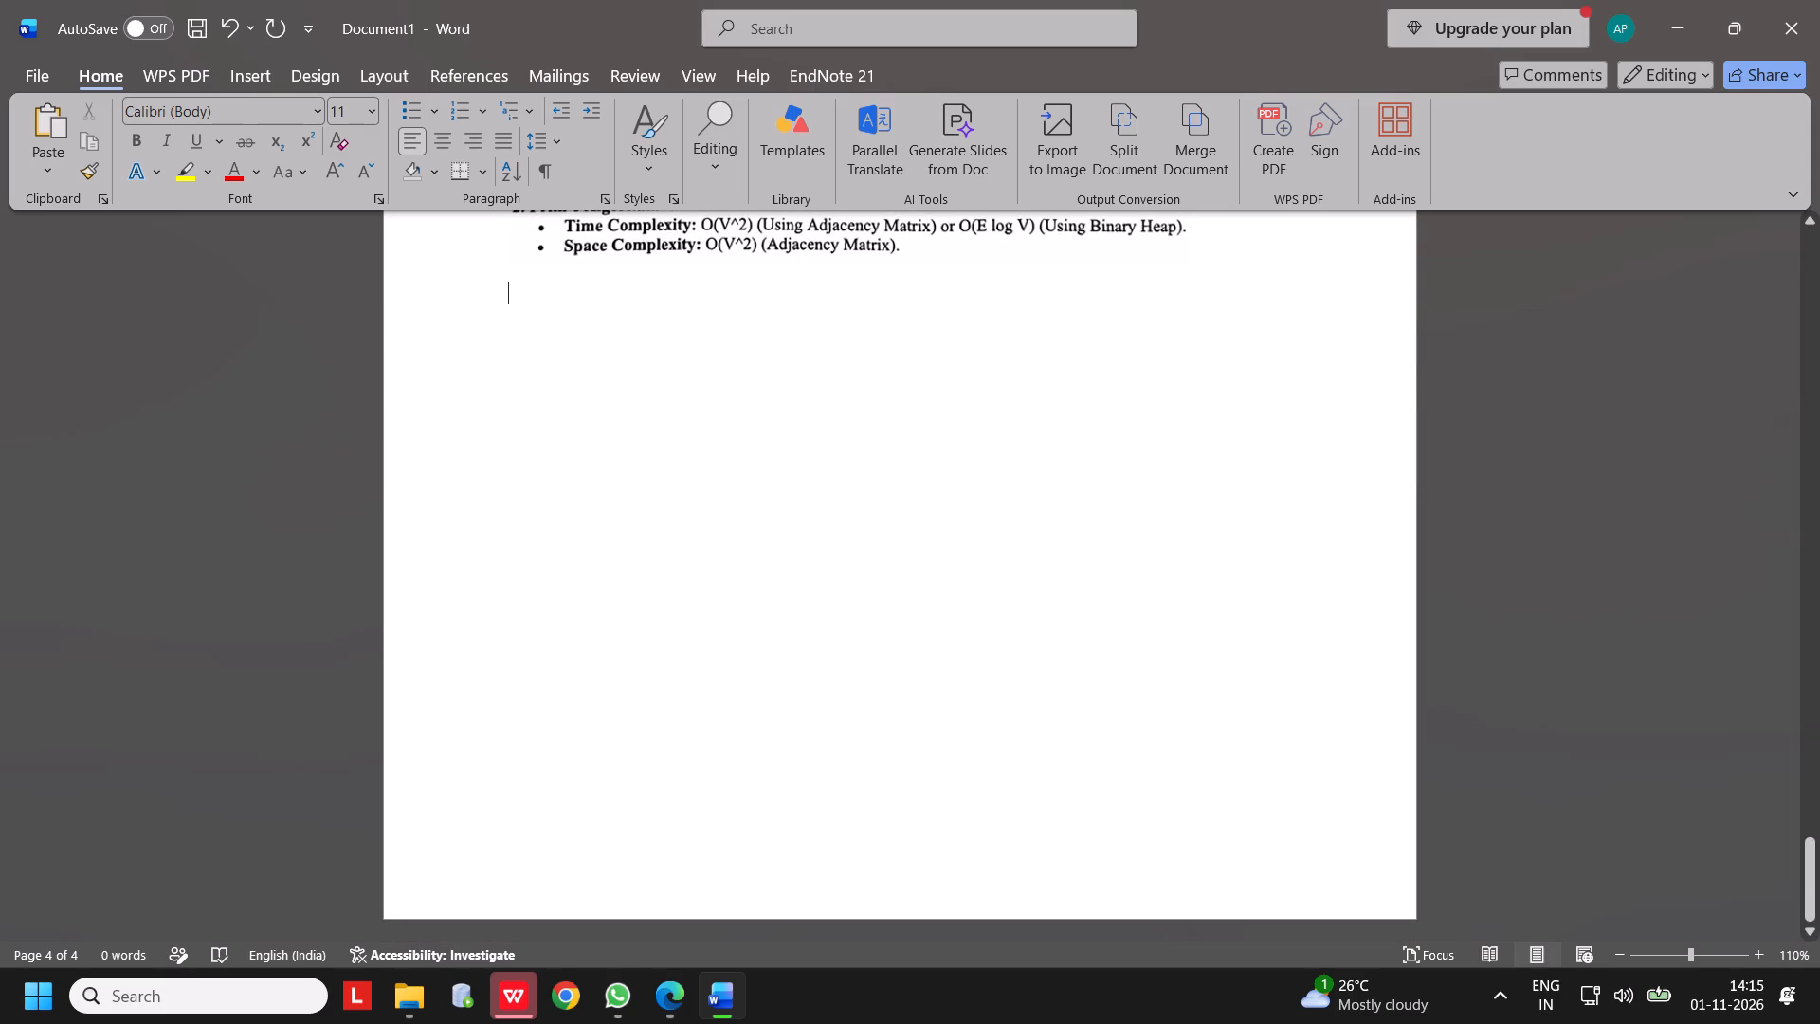
pyautogui.click(251, 66)
pyautogui.click(246, 124)
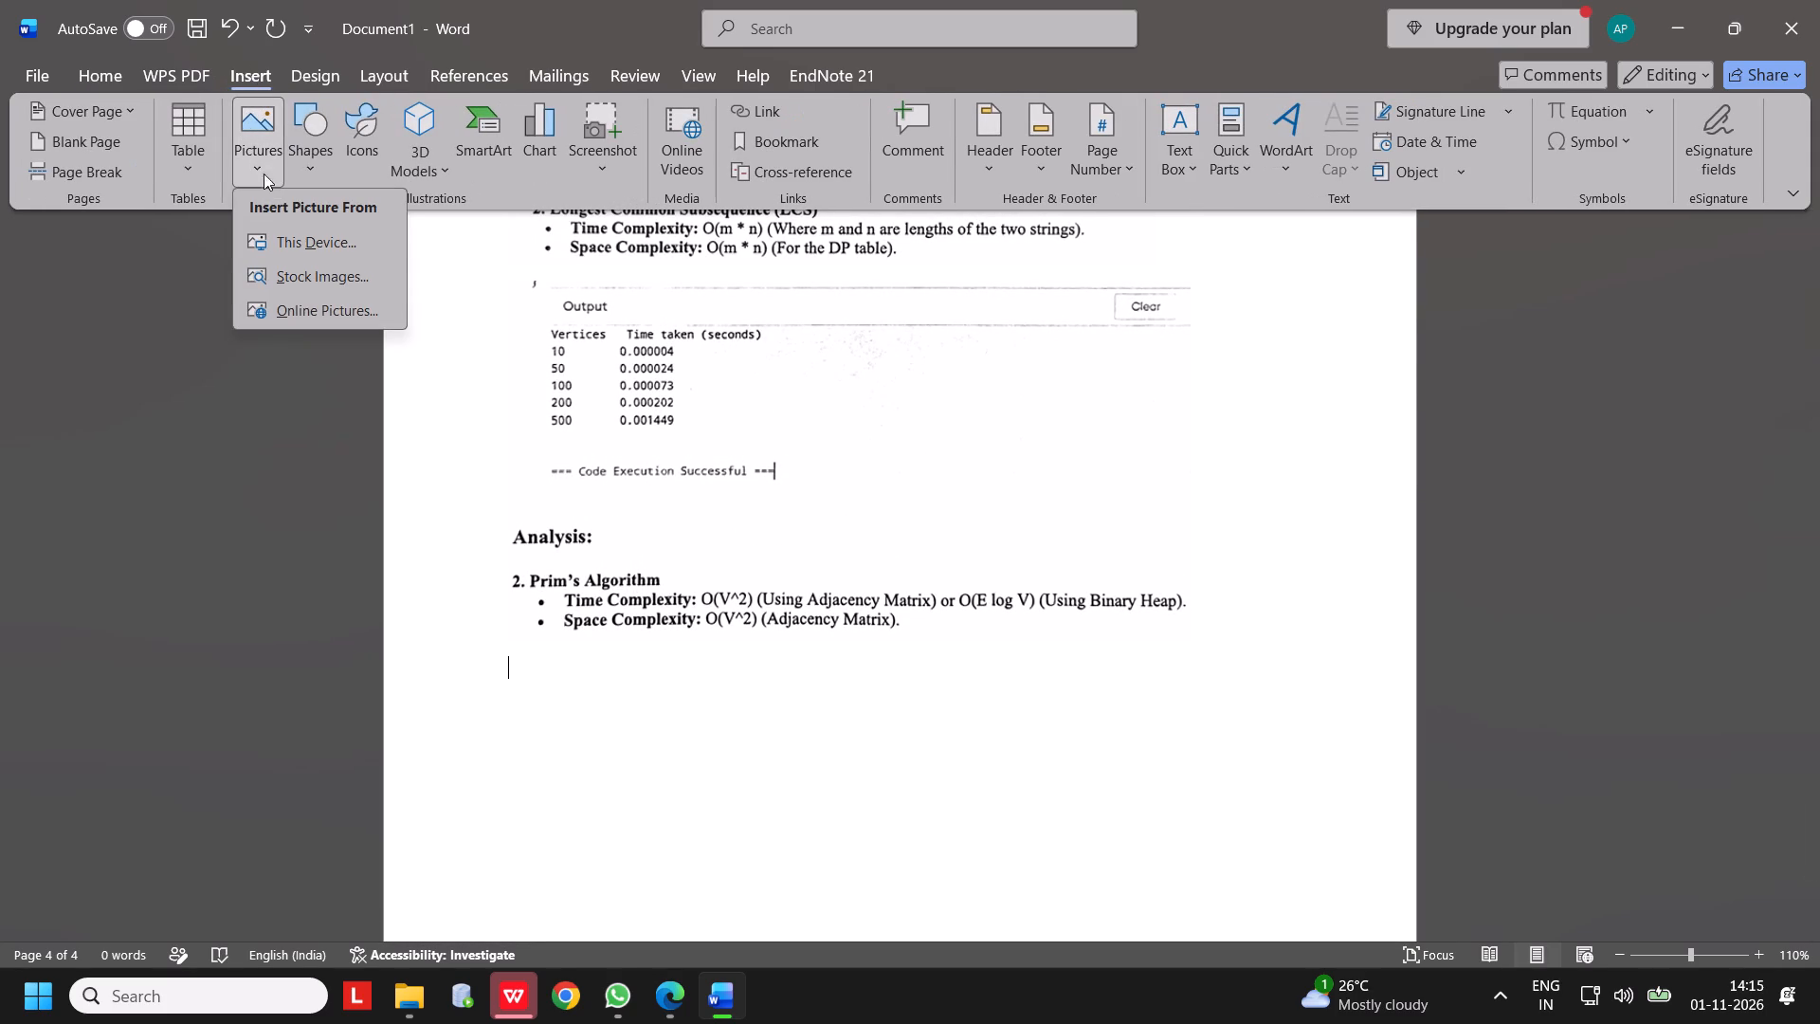
pyautogui.click(286, 240)
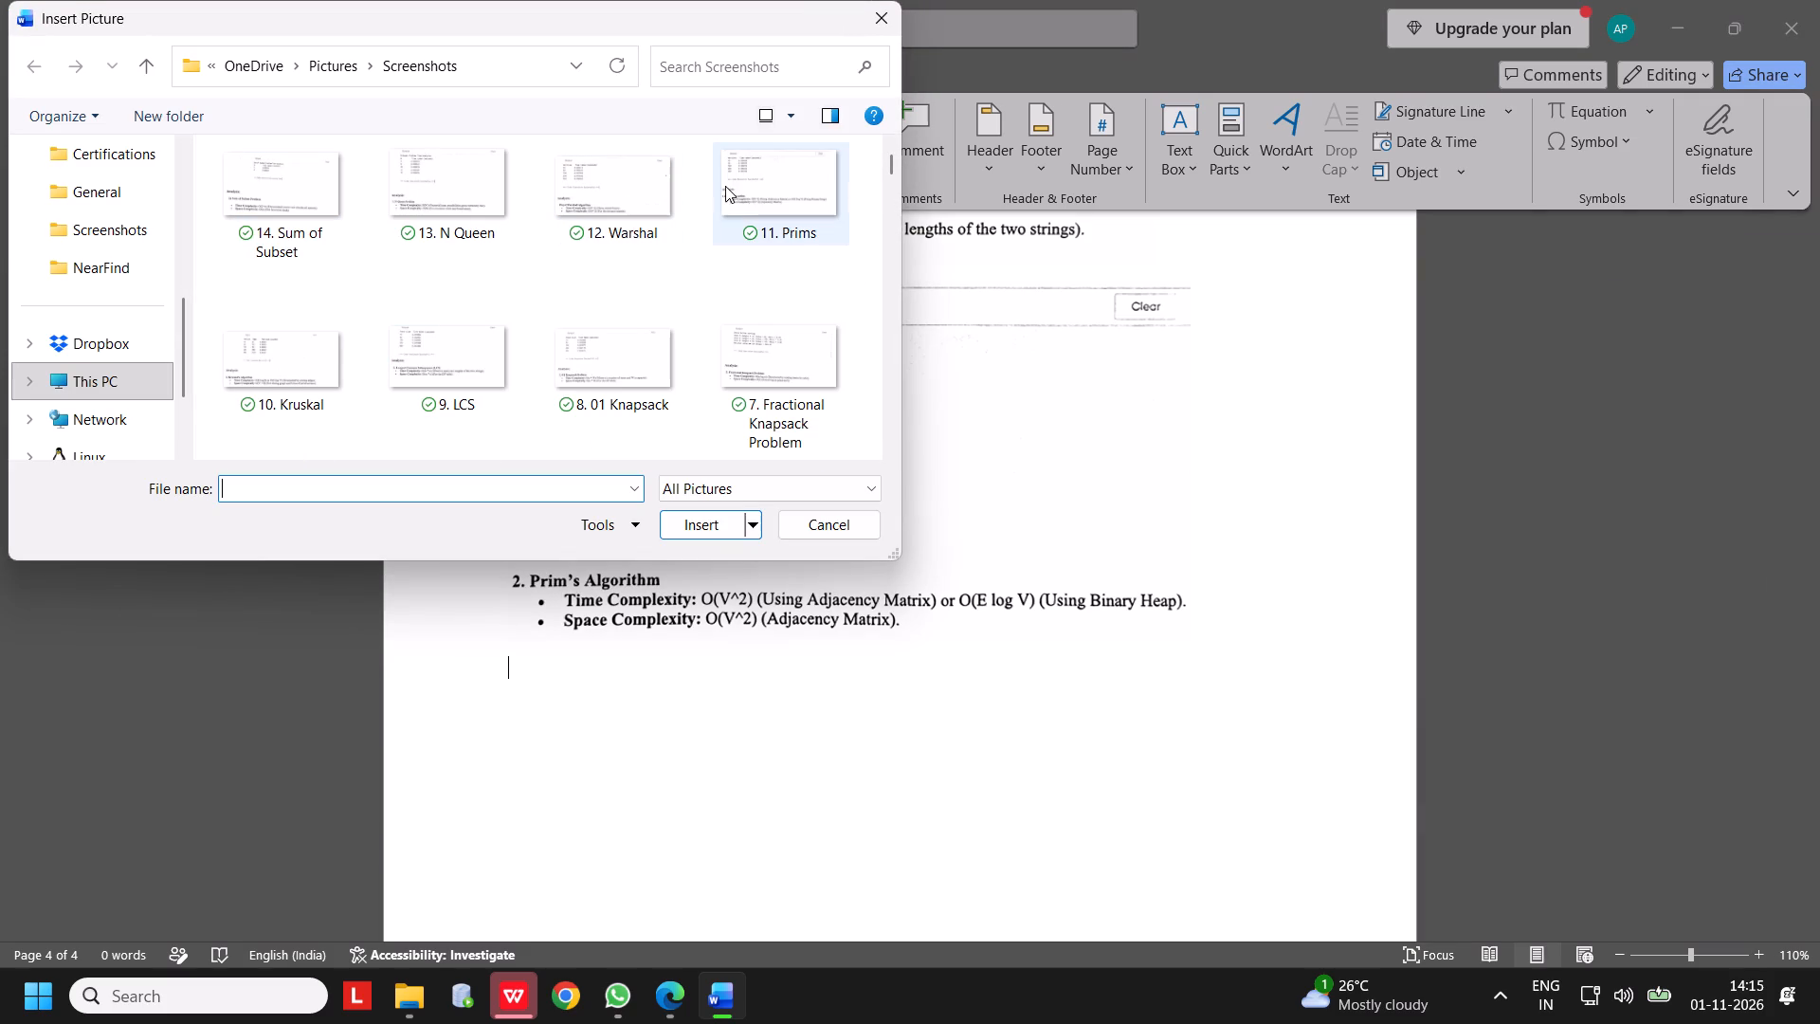
pyautogui.click(631, 211)
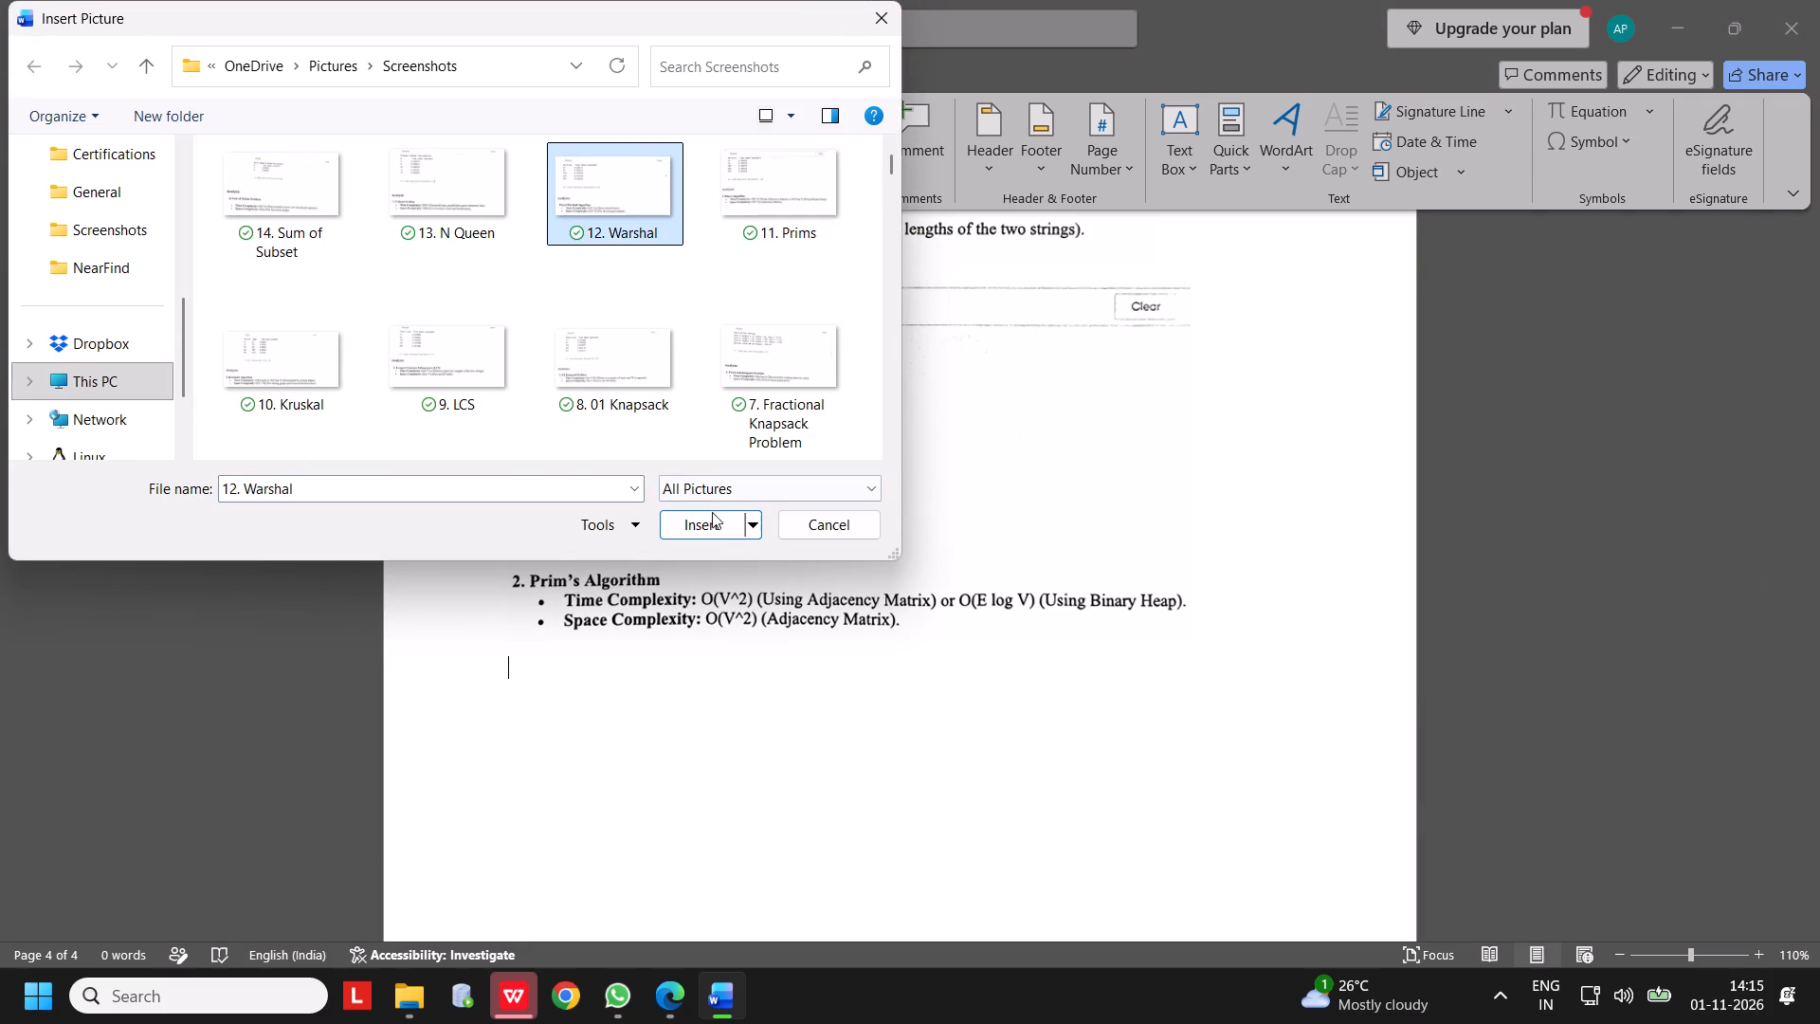
pyautogui.click(716, 517)
# Crop the right edge of the Floyd Warshall picture to about 13.6 cm wide, just past the "Clear" label.
pyautogui.scroll(-1, 1137, 740)
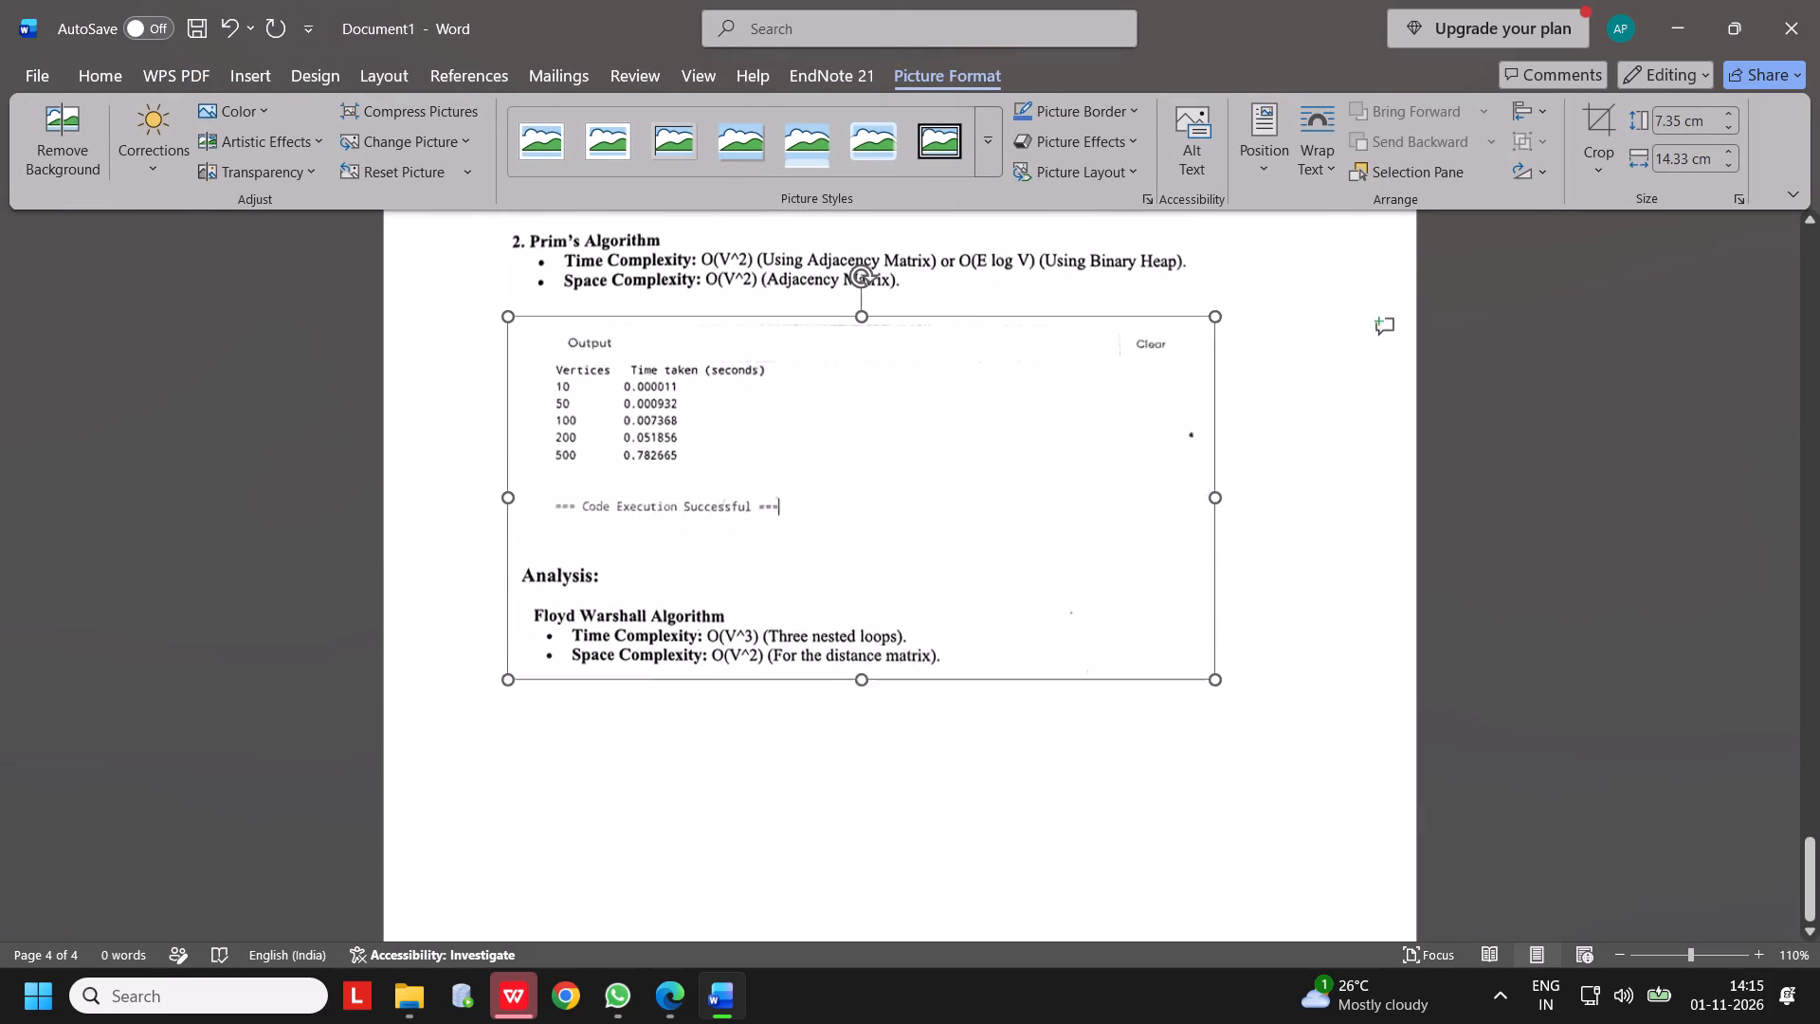
pyautogui.scroll(-1, 1137, 740)
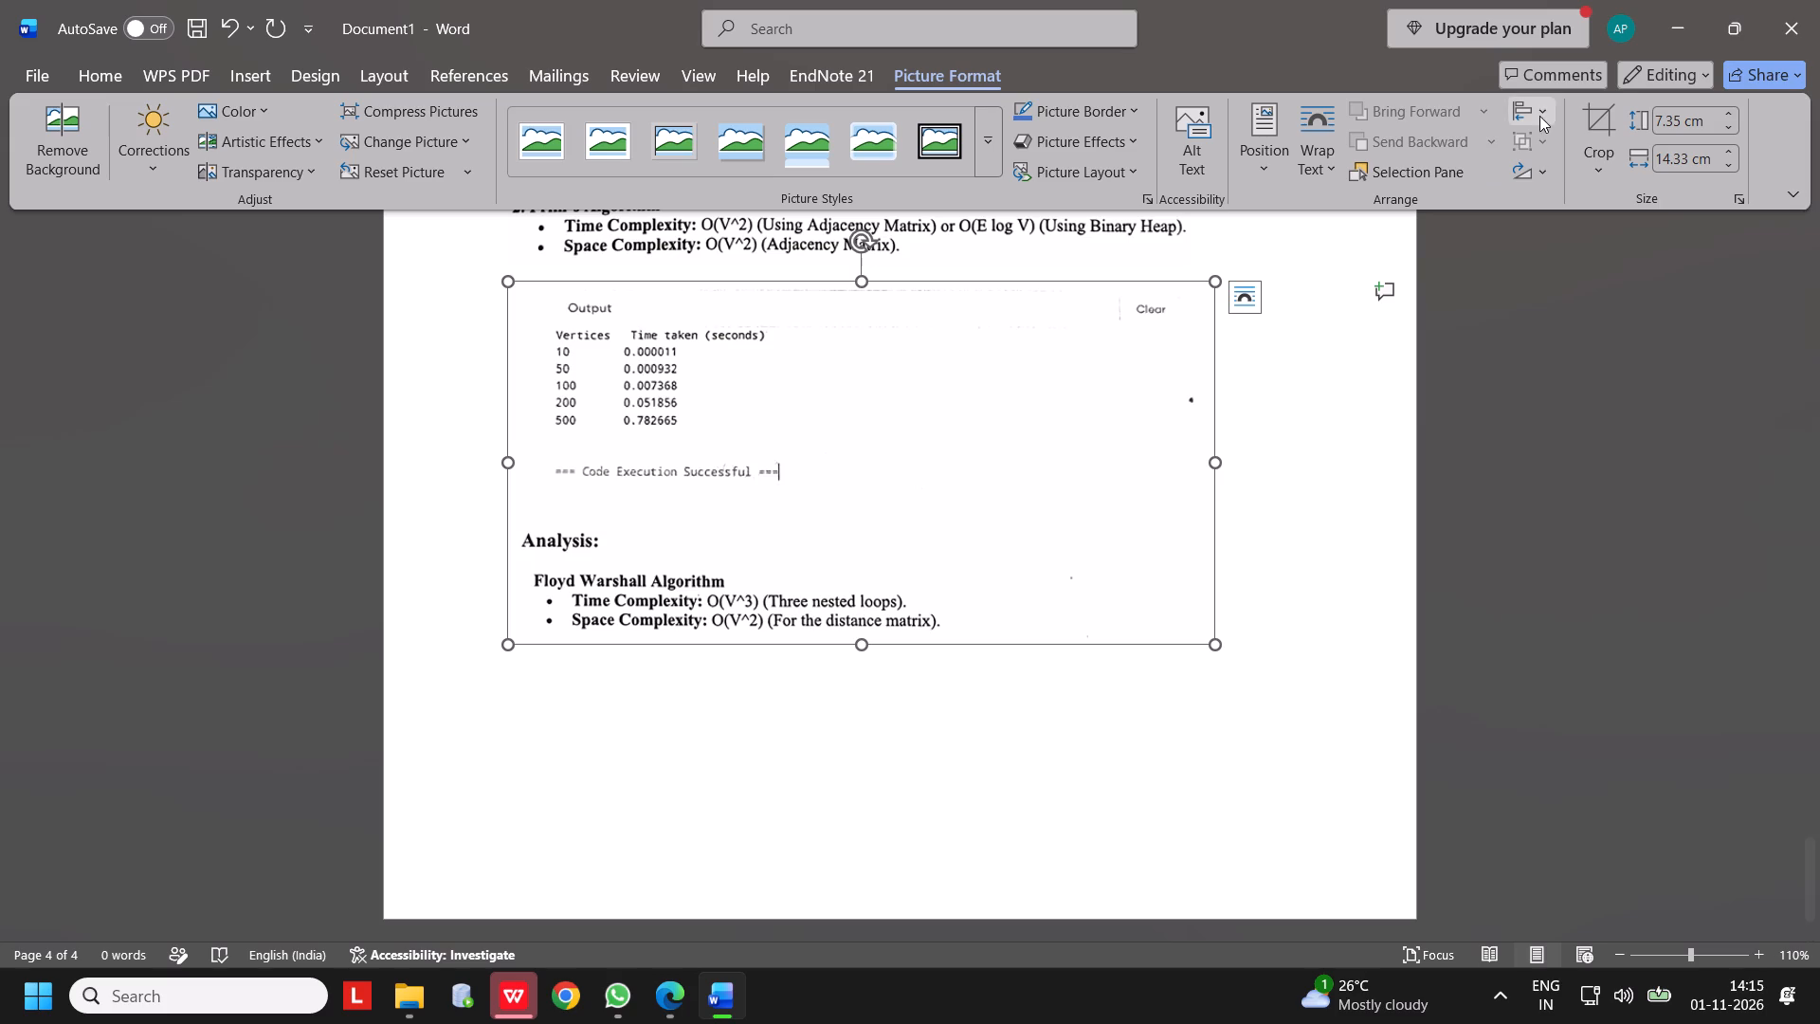
pyautogui.click(1587, 115)
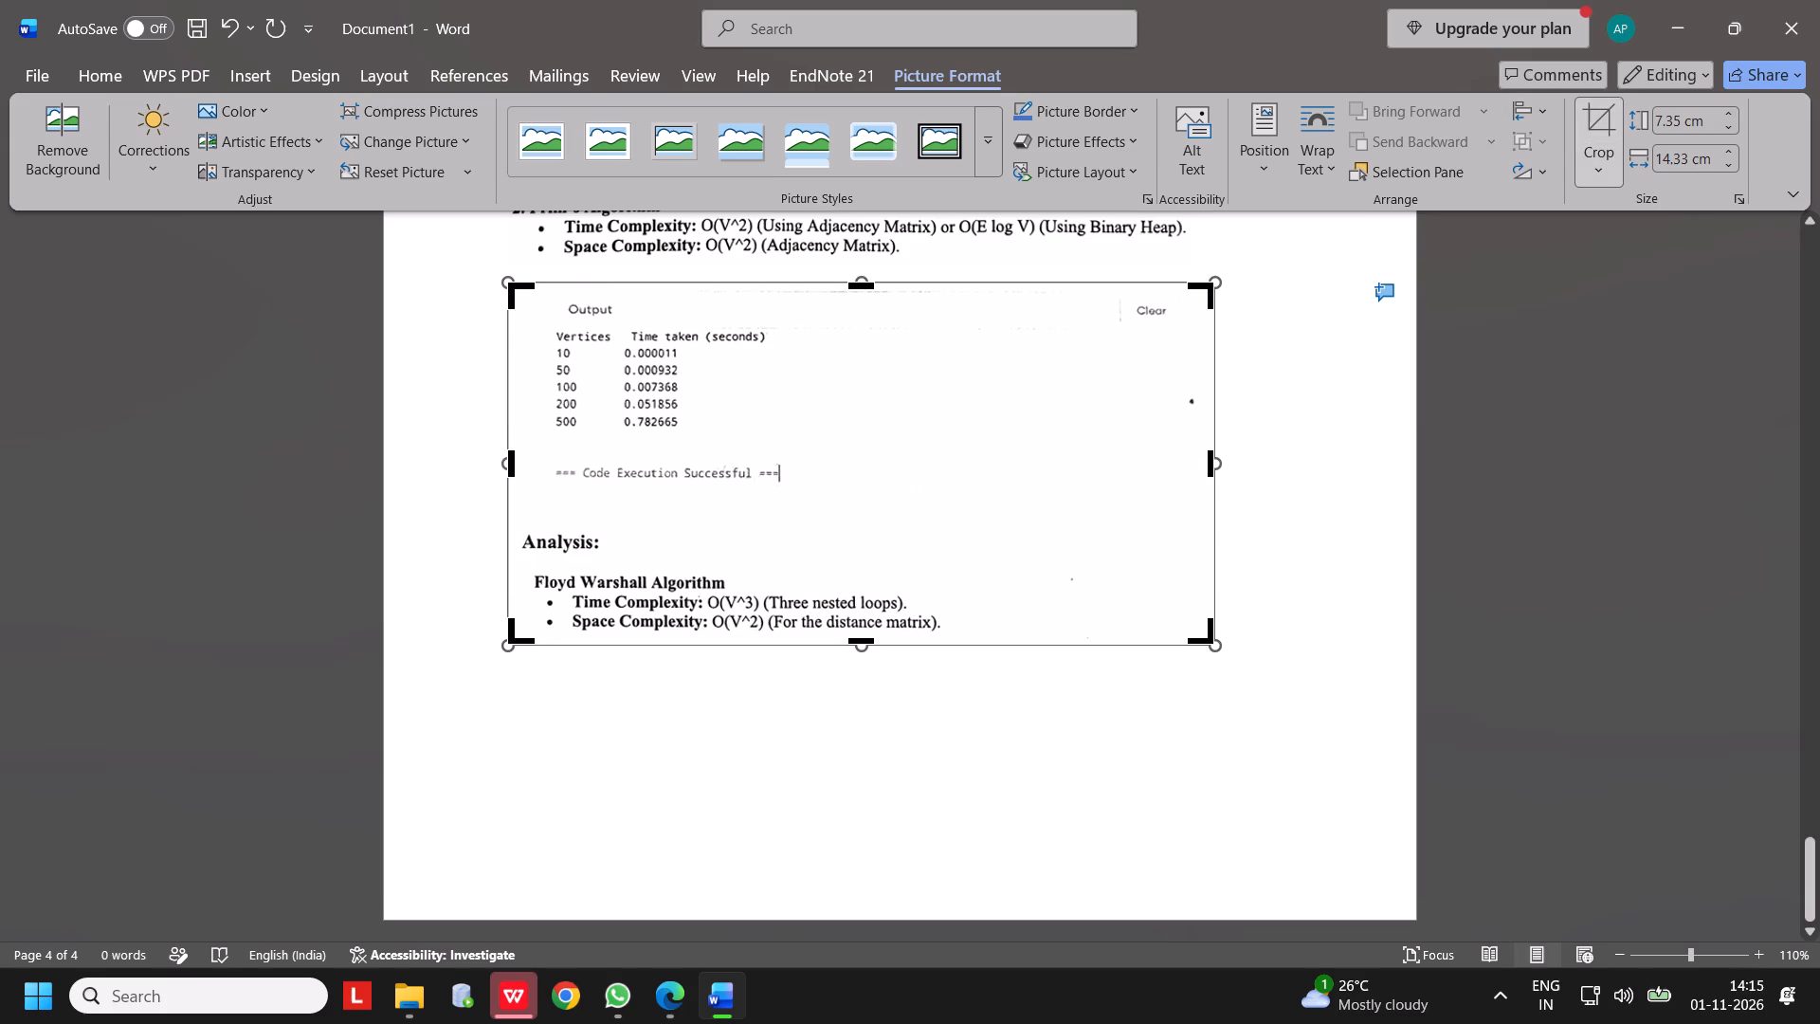
pyautogui.moveTo(1211, 462); pyautogui.dragTo(1178, 464)
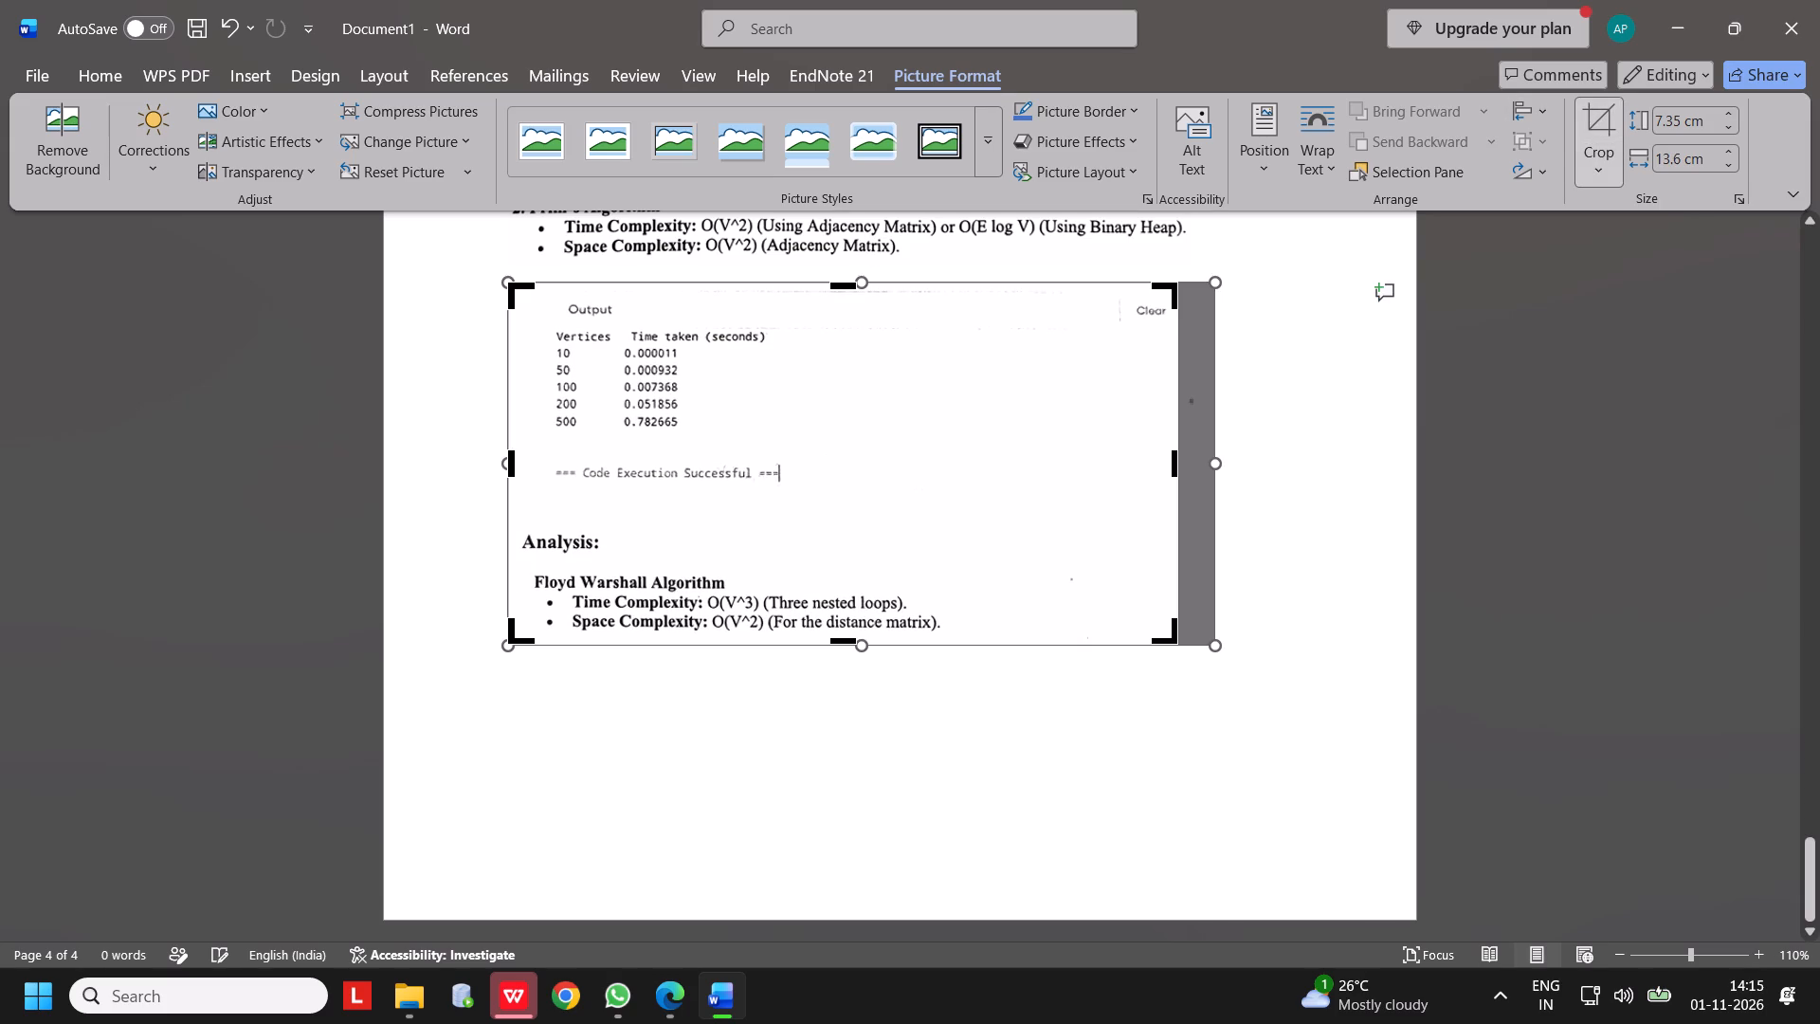
pyautogui.click(1310, 494)
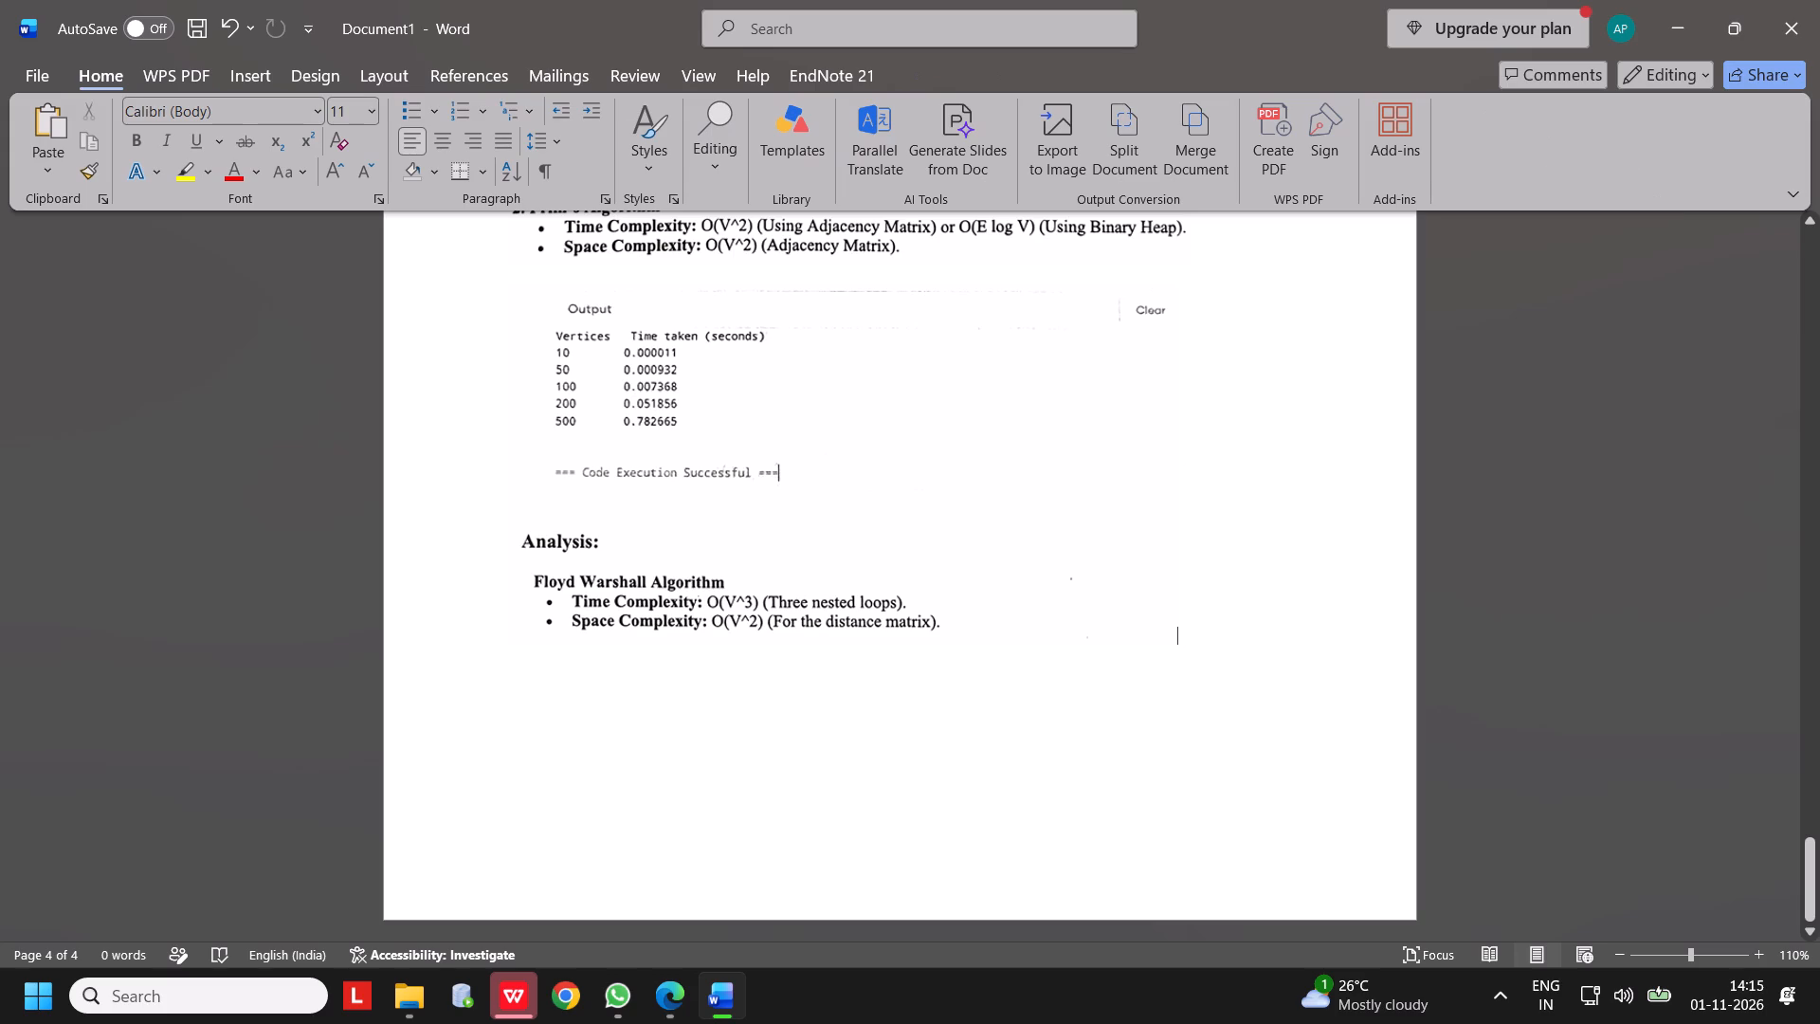
# Insert the picture "13. N Queen" from the Screenshots folder on a new line after the Floyd Warshall picture.
pyautogui.press('Return')
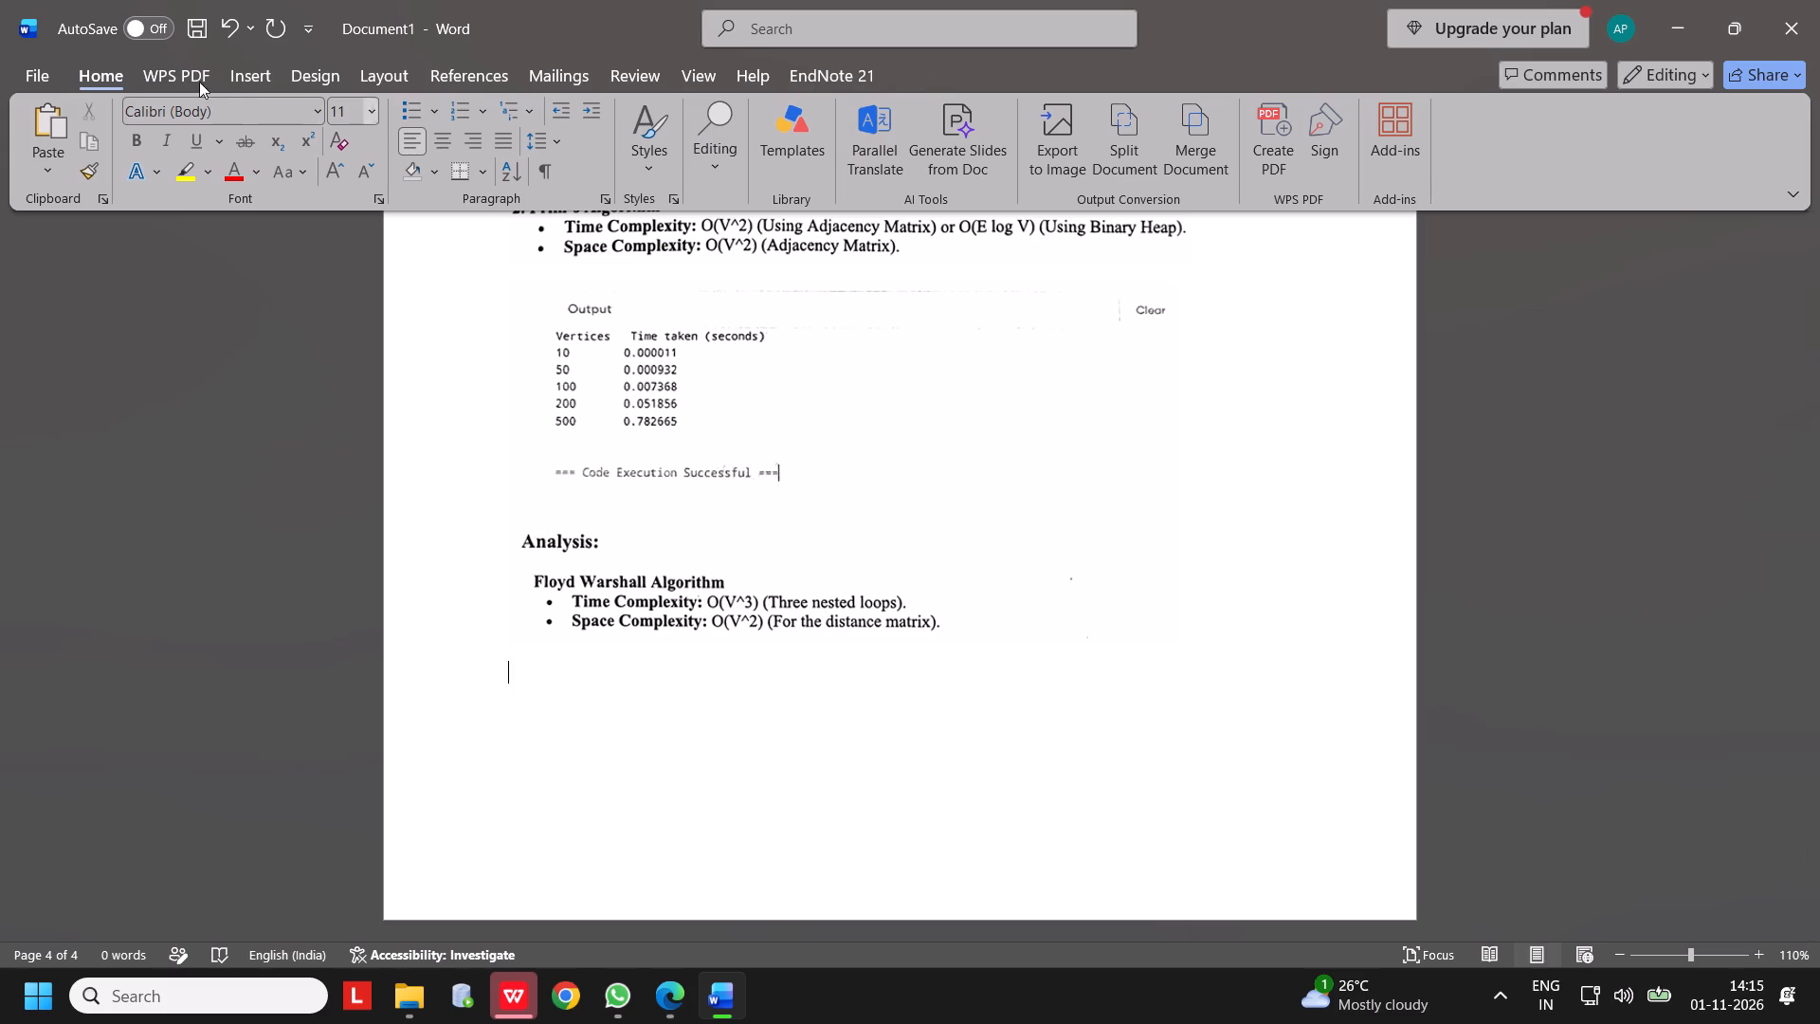
pyautogui.click(233, 82)
pyautogui.click(234, 125)
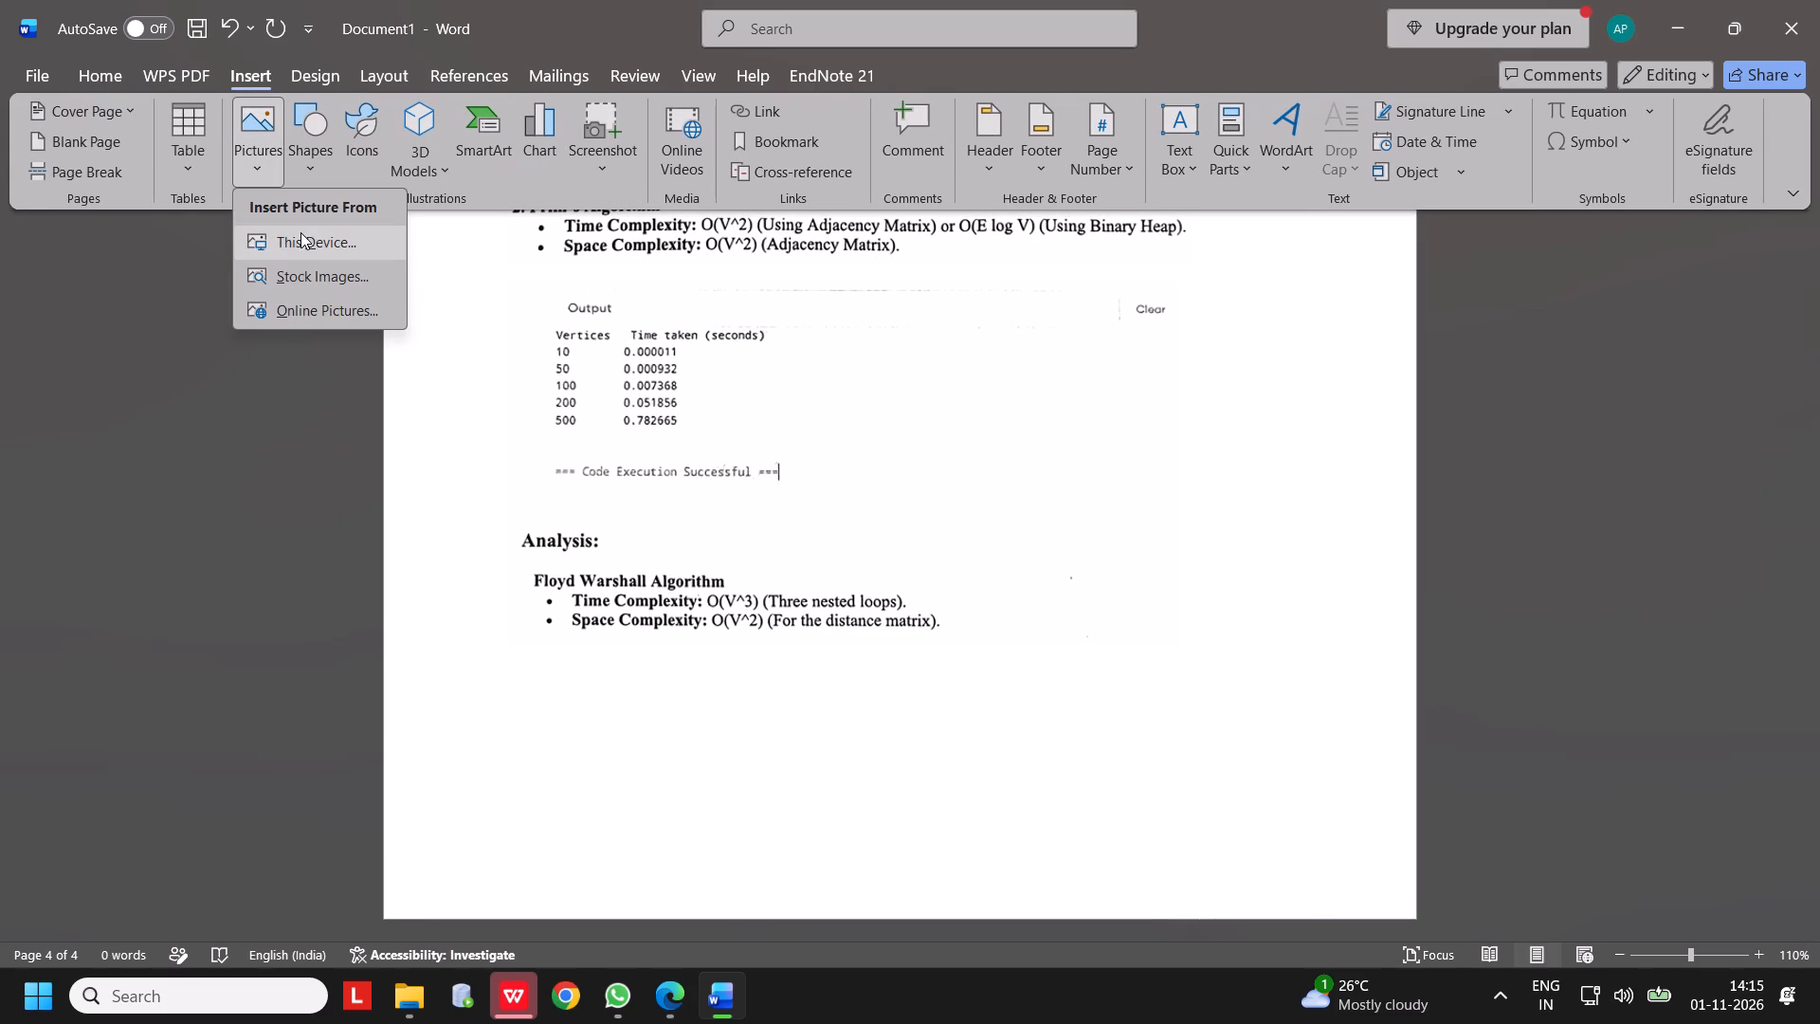
pyautogui.click(300, 230)
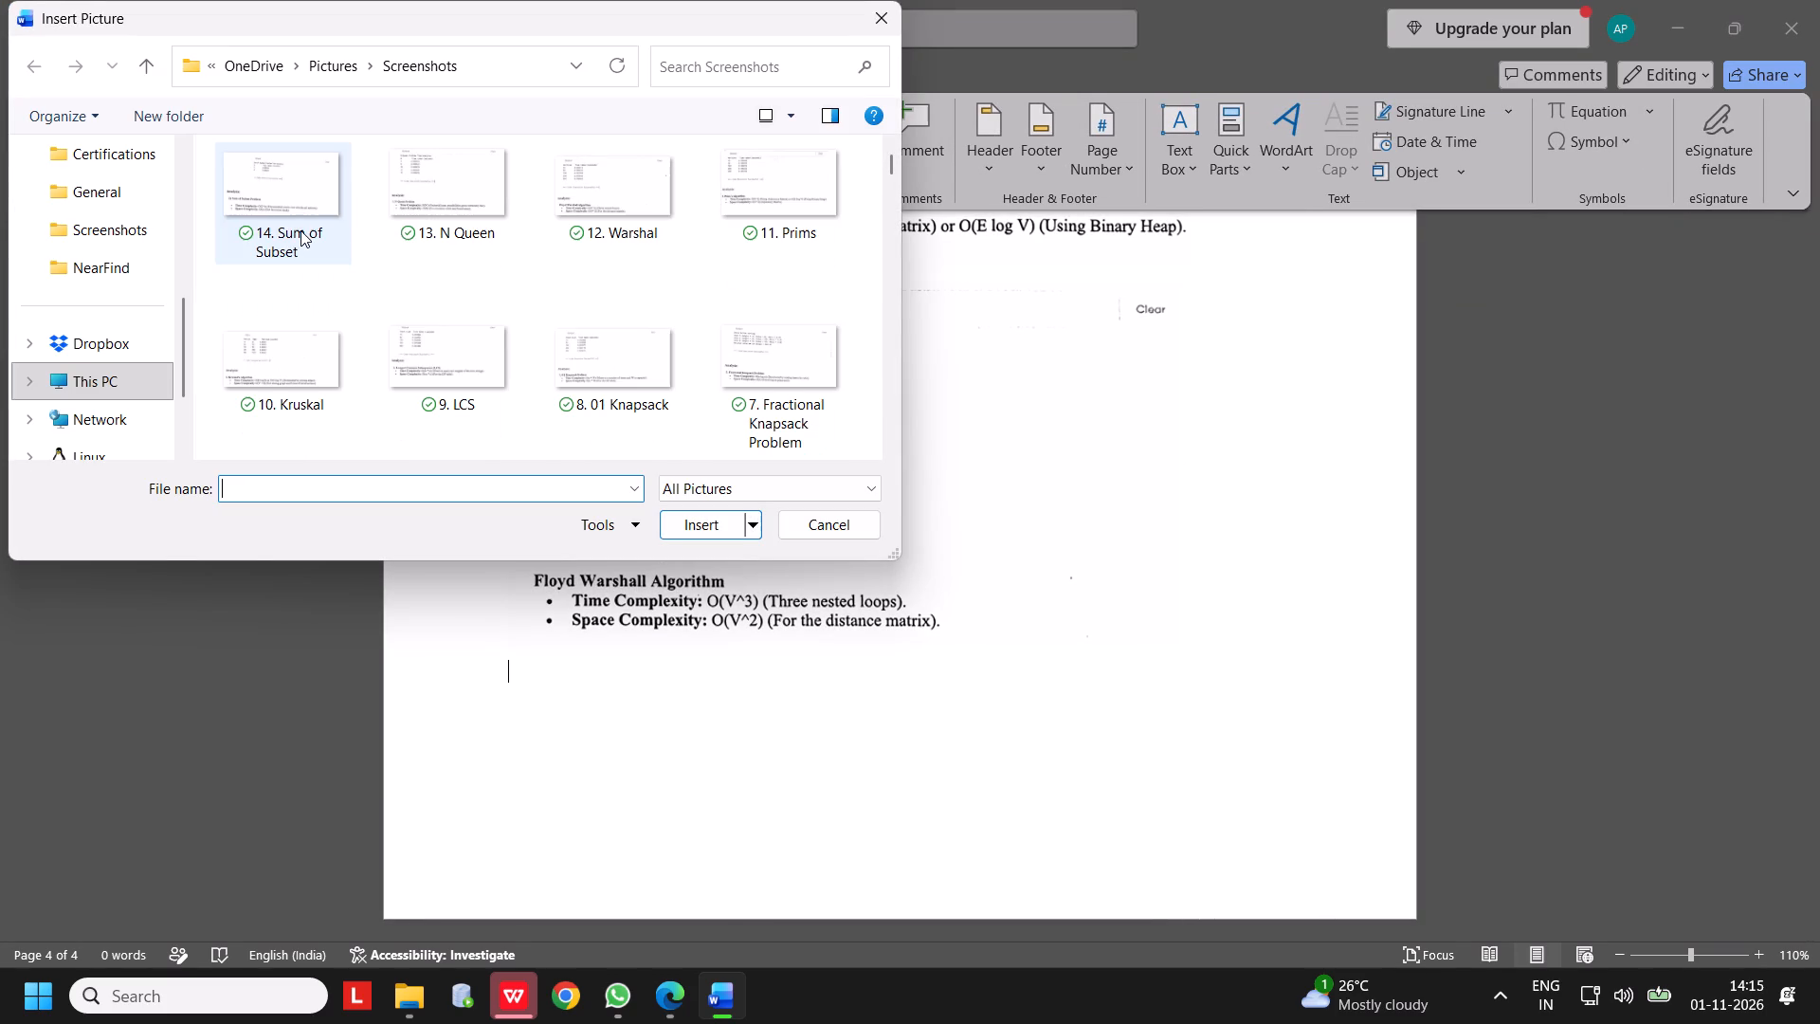
pyautogui.scroll(5, 444, 225)
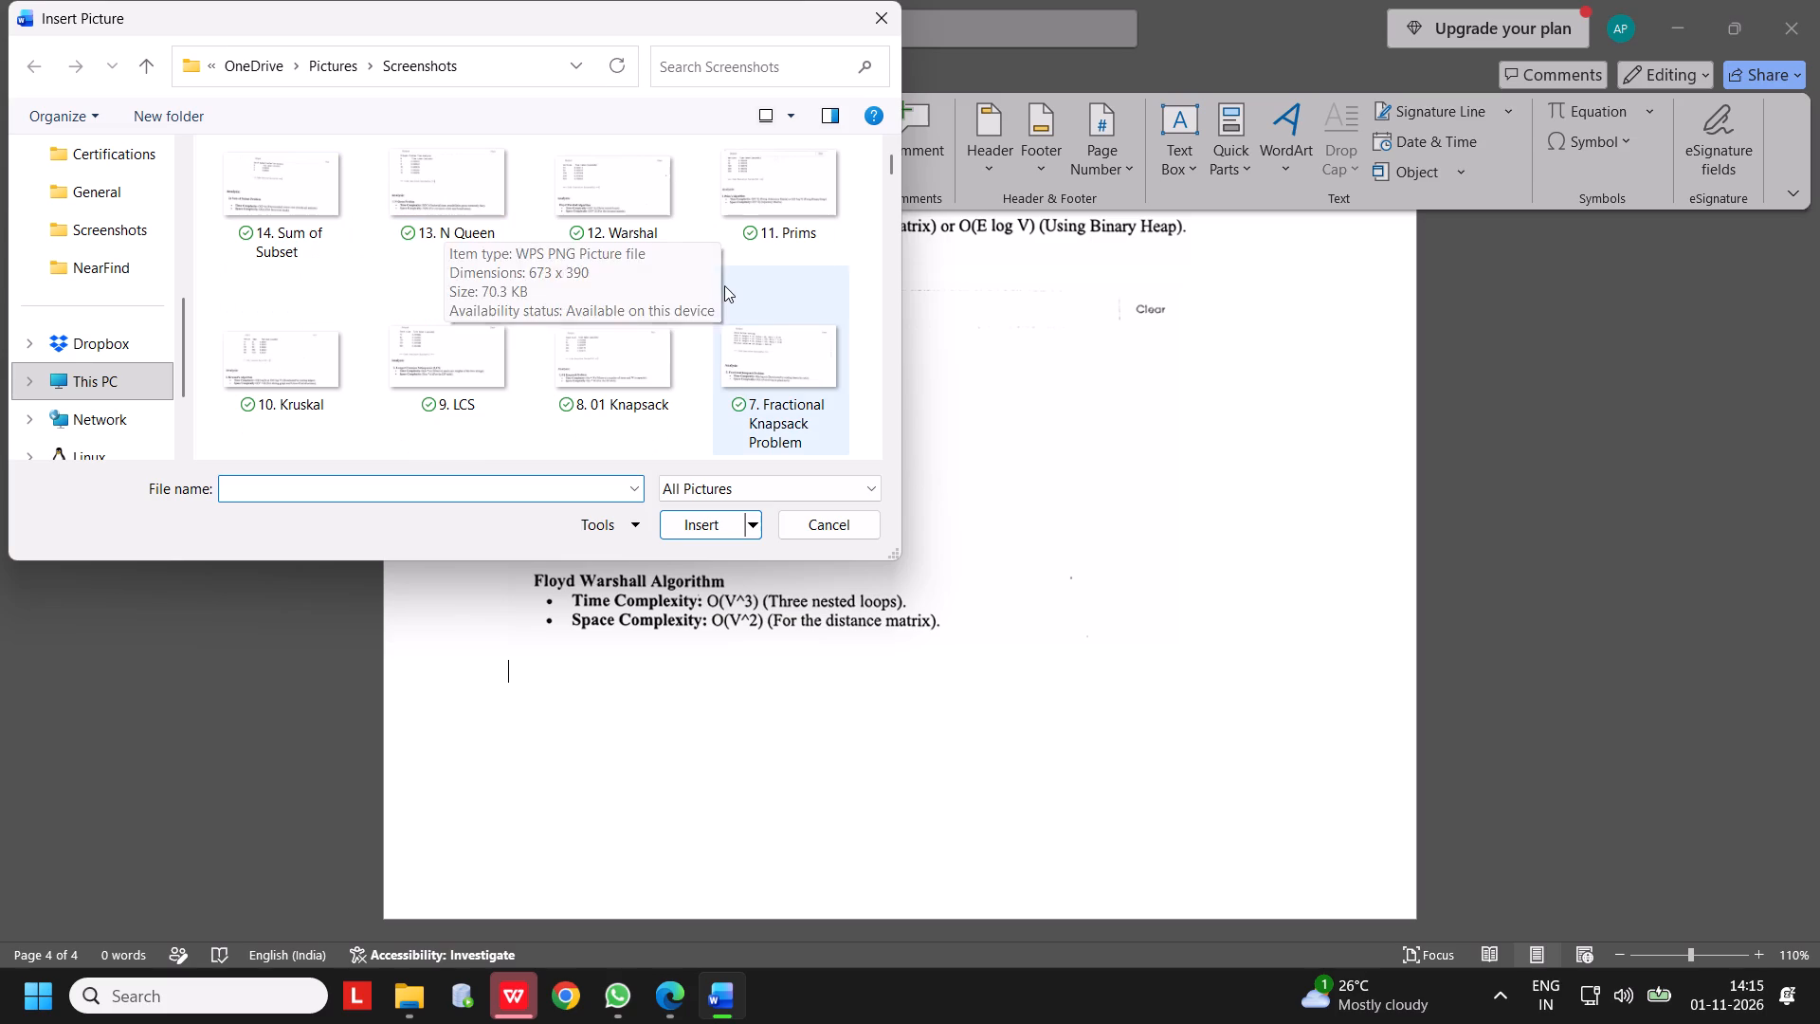
pyautogui.click(459, 191)
pyautogui.click(701, 521)
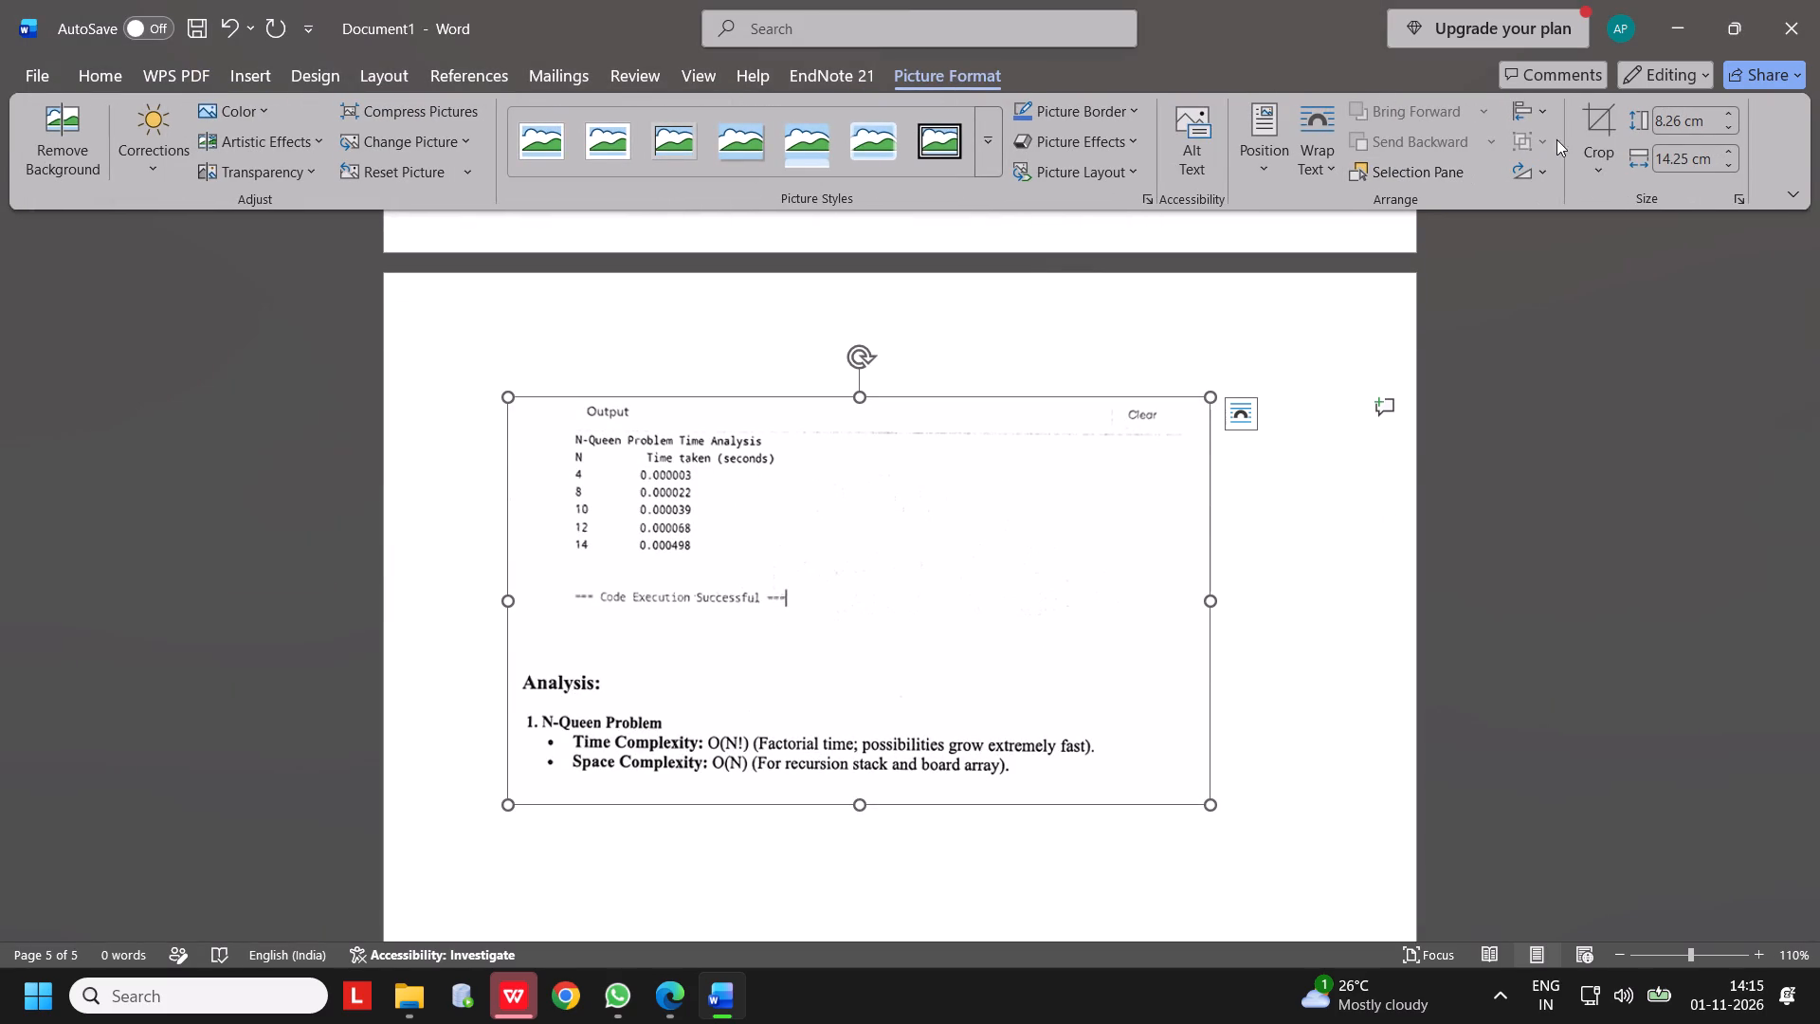
# Crop the N-Queen picture's right and bottom edges to about 13.35 cm wide and 8.01 cm high.
pyautogui.click(1590, 107)
pyautogui.moveTo(1207, 601); pyautogui.dragTo(1172, 601)
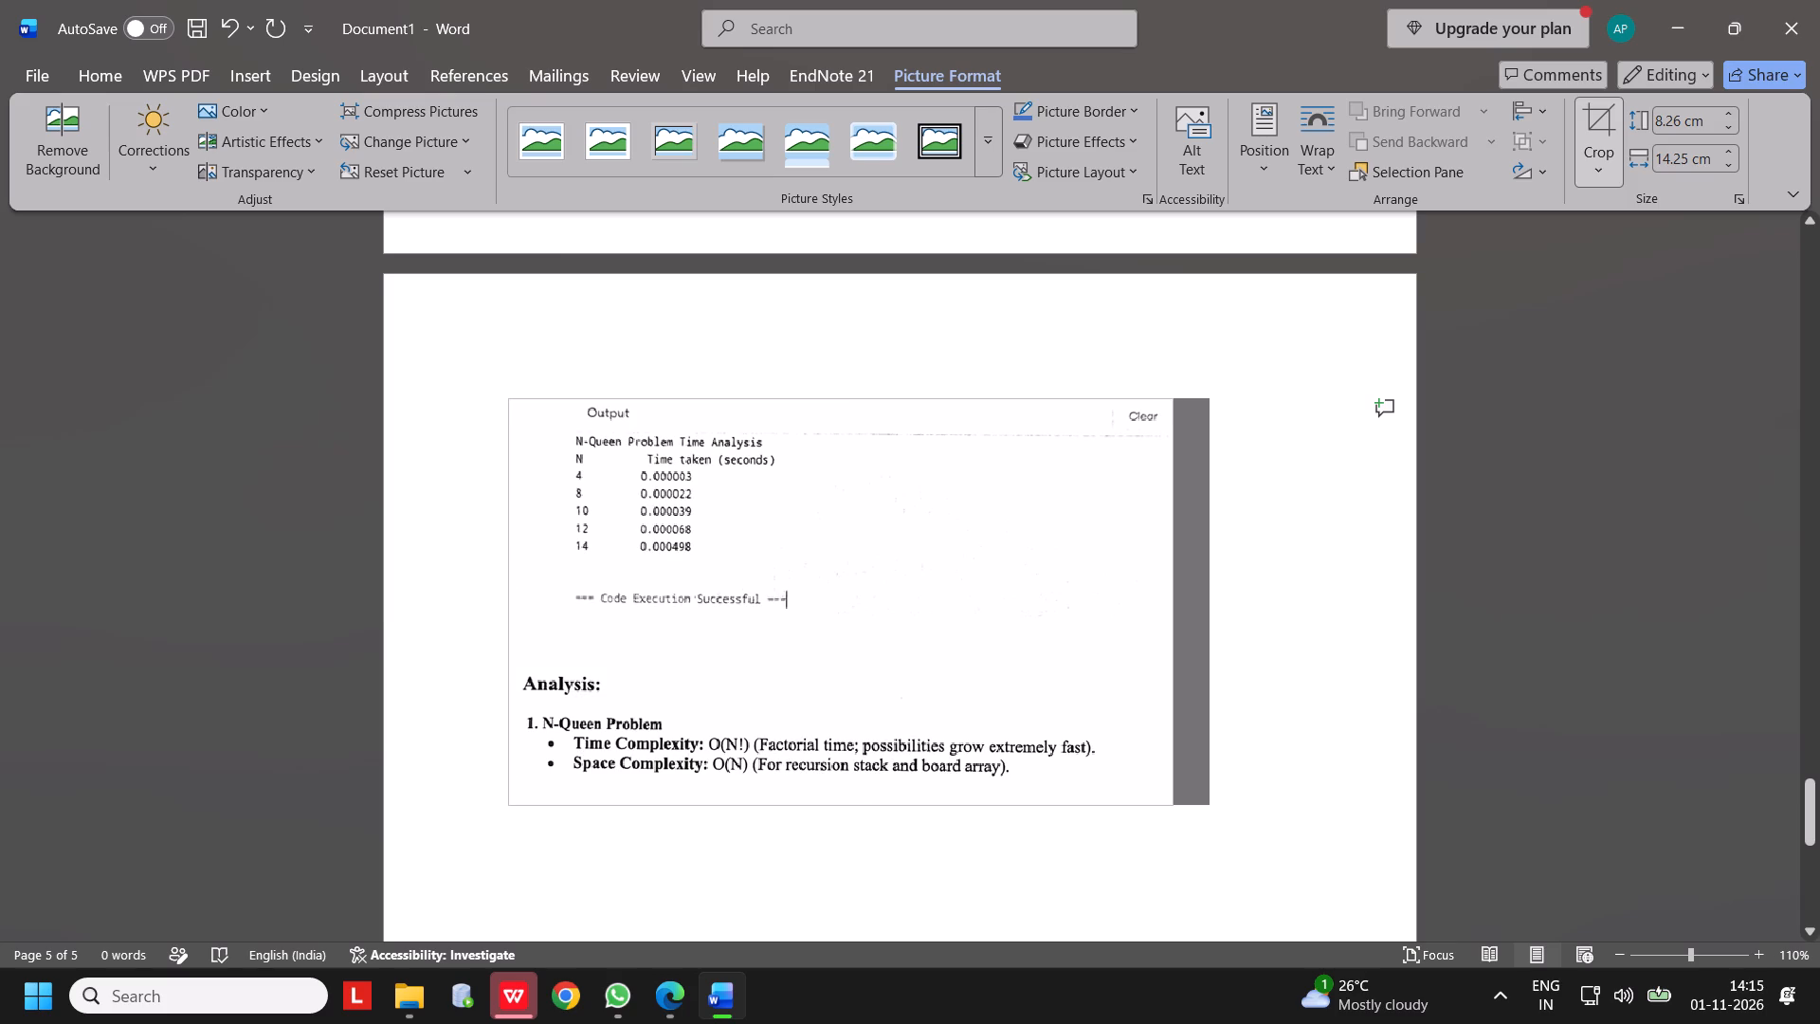
pyautogui.moveTo(1172, 601); pyautogui.dragTo(1165, 601)
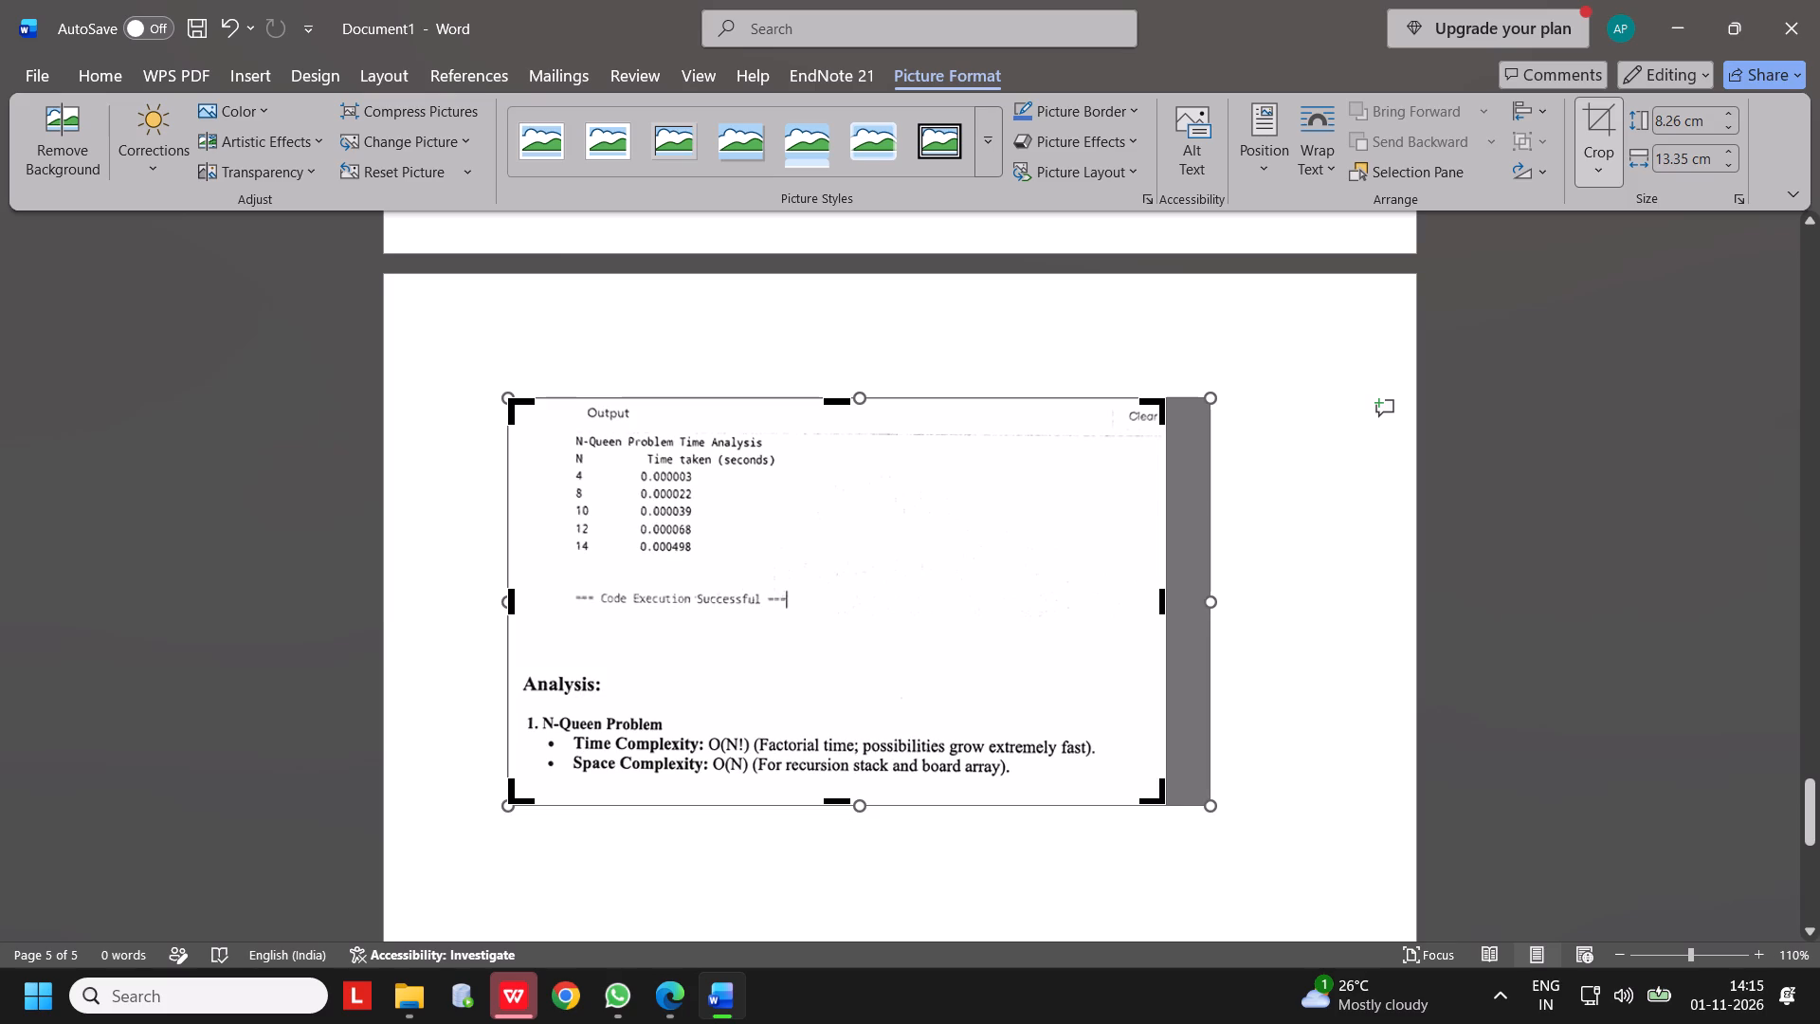
pyautogui.click(841, 799)
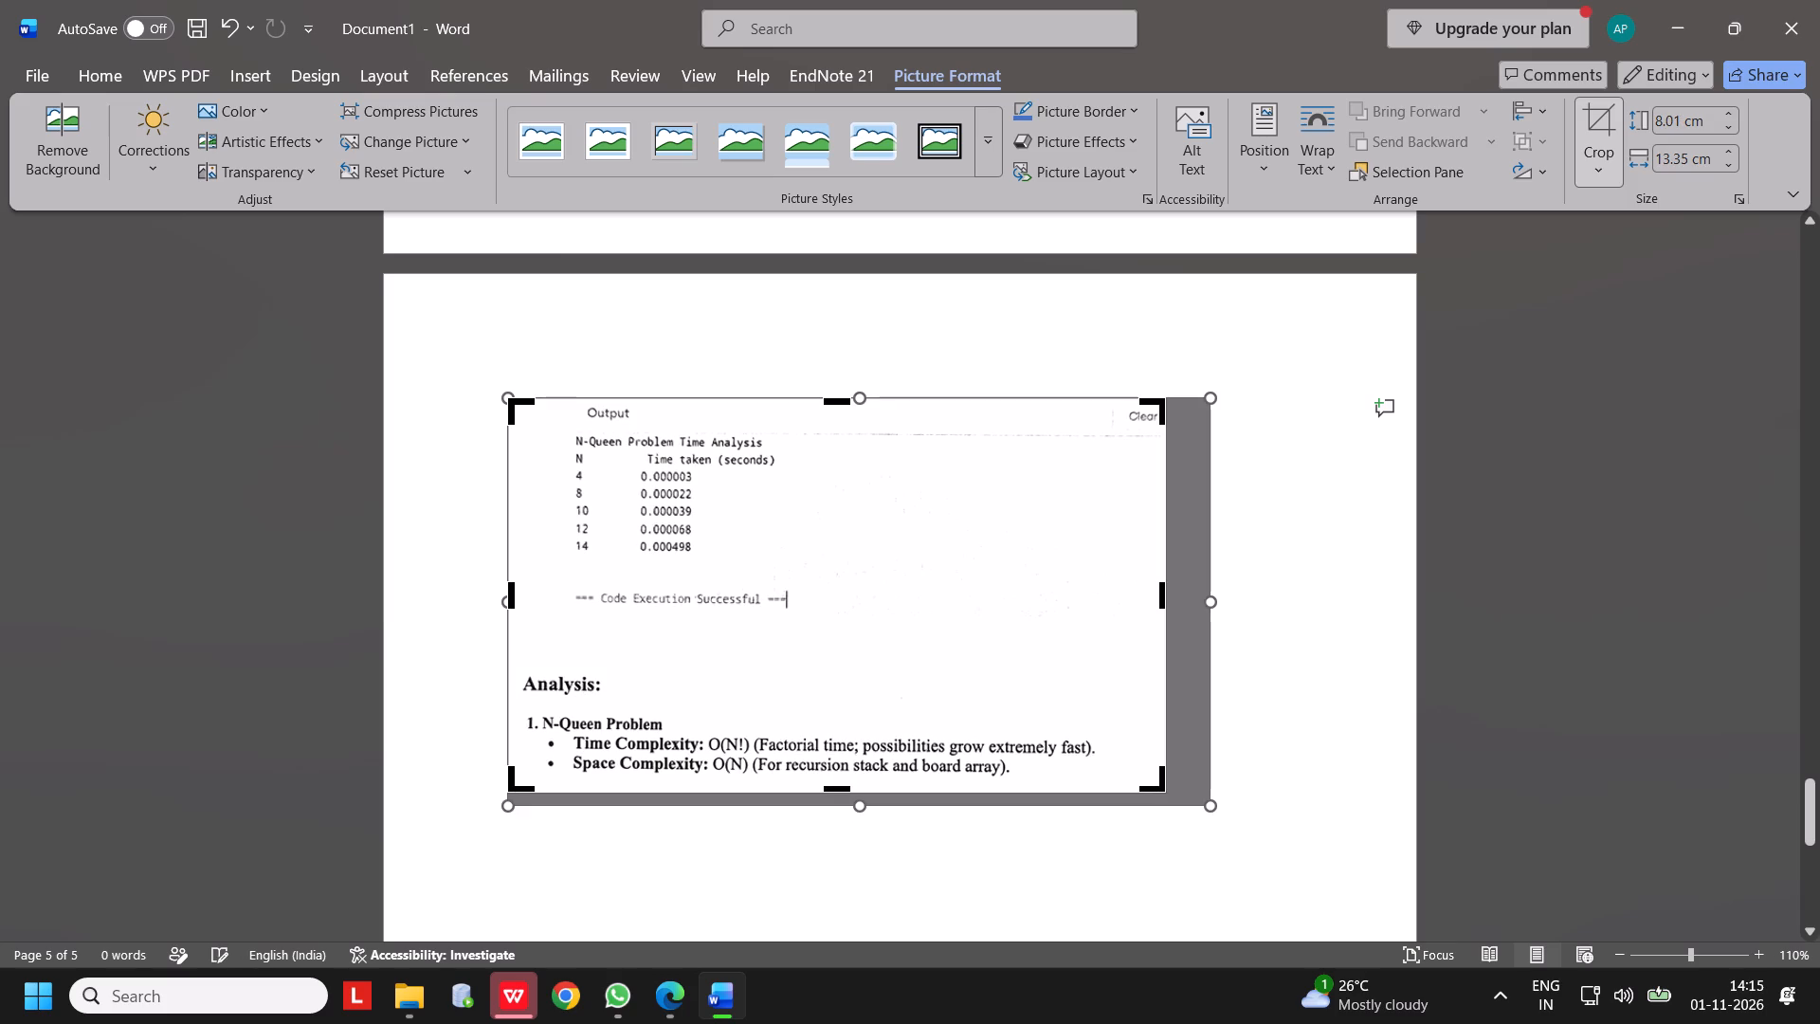
pyautogui.click(1385, 656)
# Review the inserted pictures from the N-Queen output back to the sorting outputs on page 2, checking their sizes and page layout.
pyautogui.scroll(3, 1113, 543)
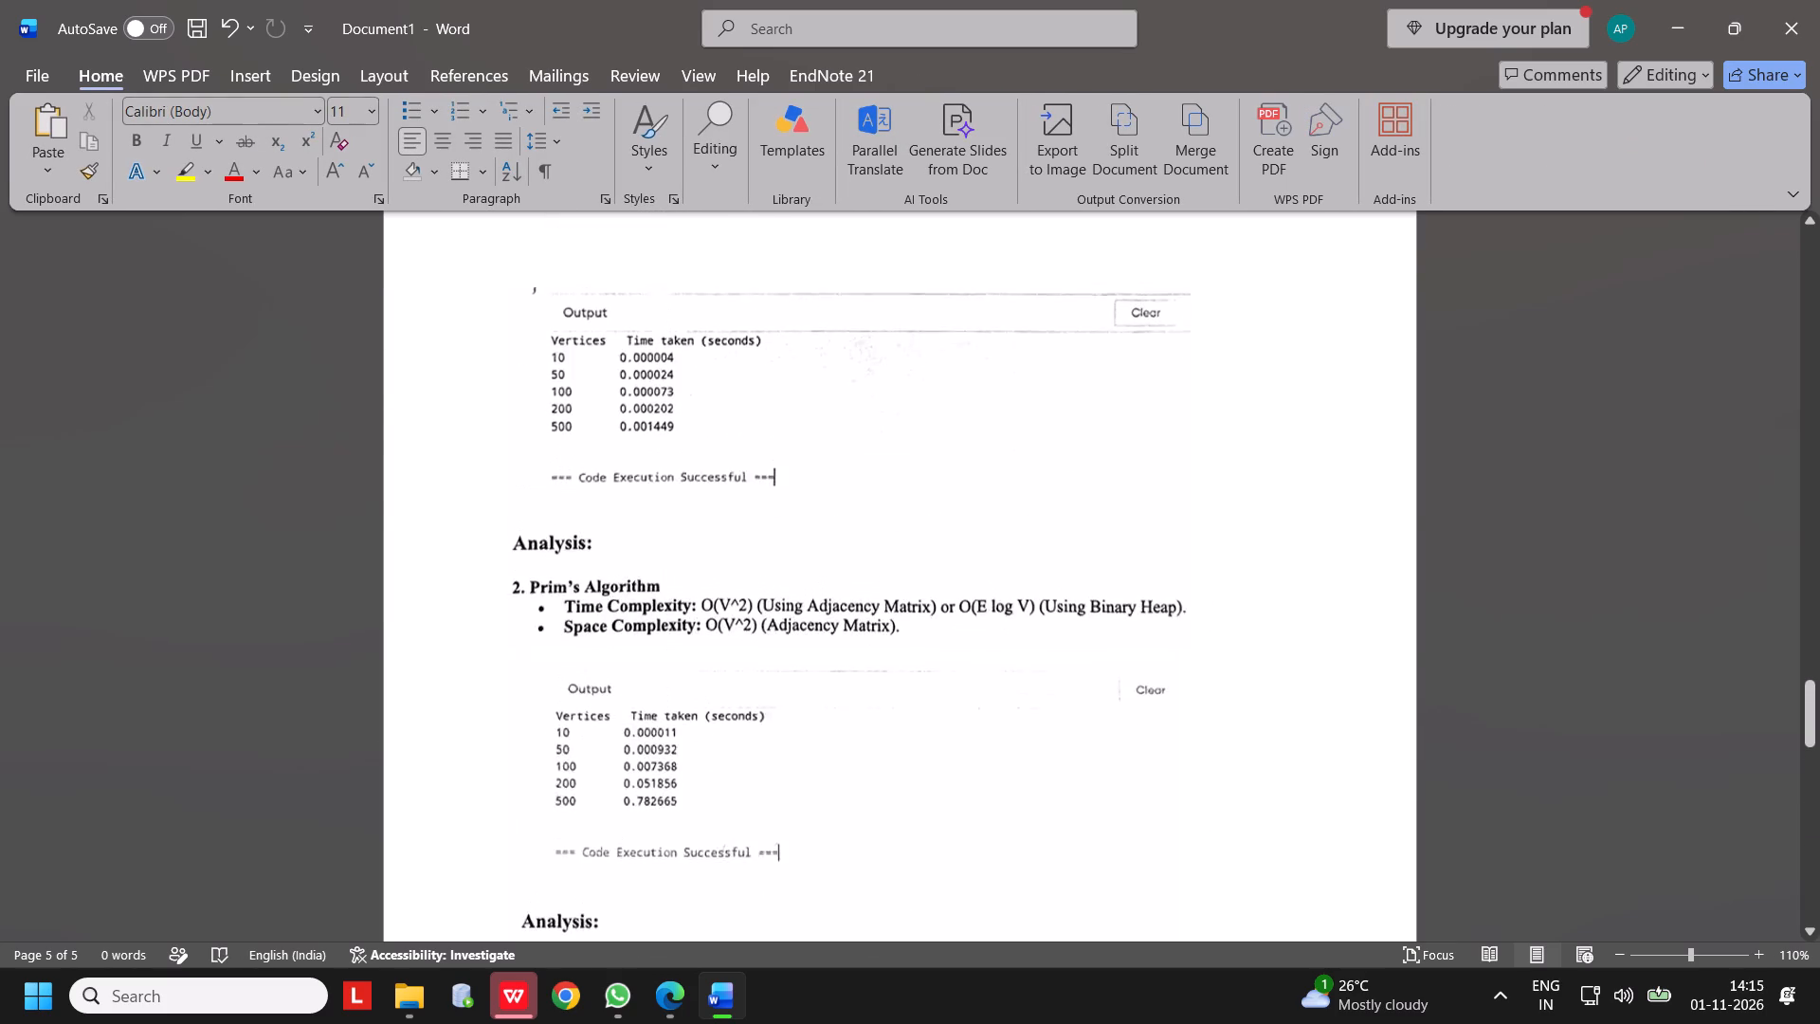
pyautogui.scroll(2, 1113, 543)
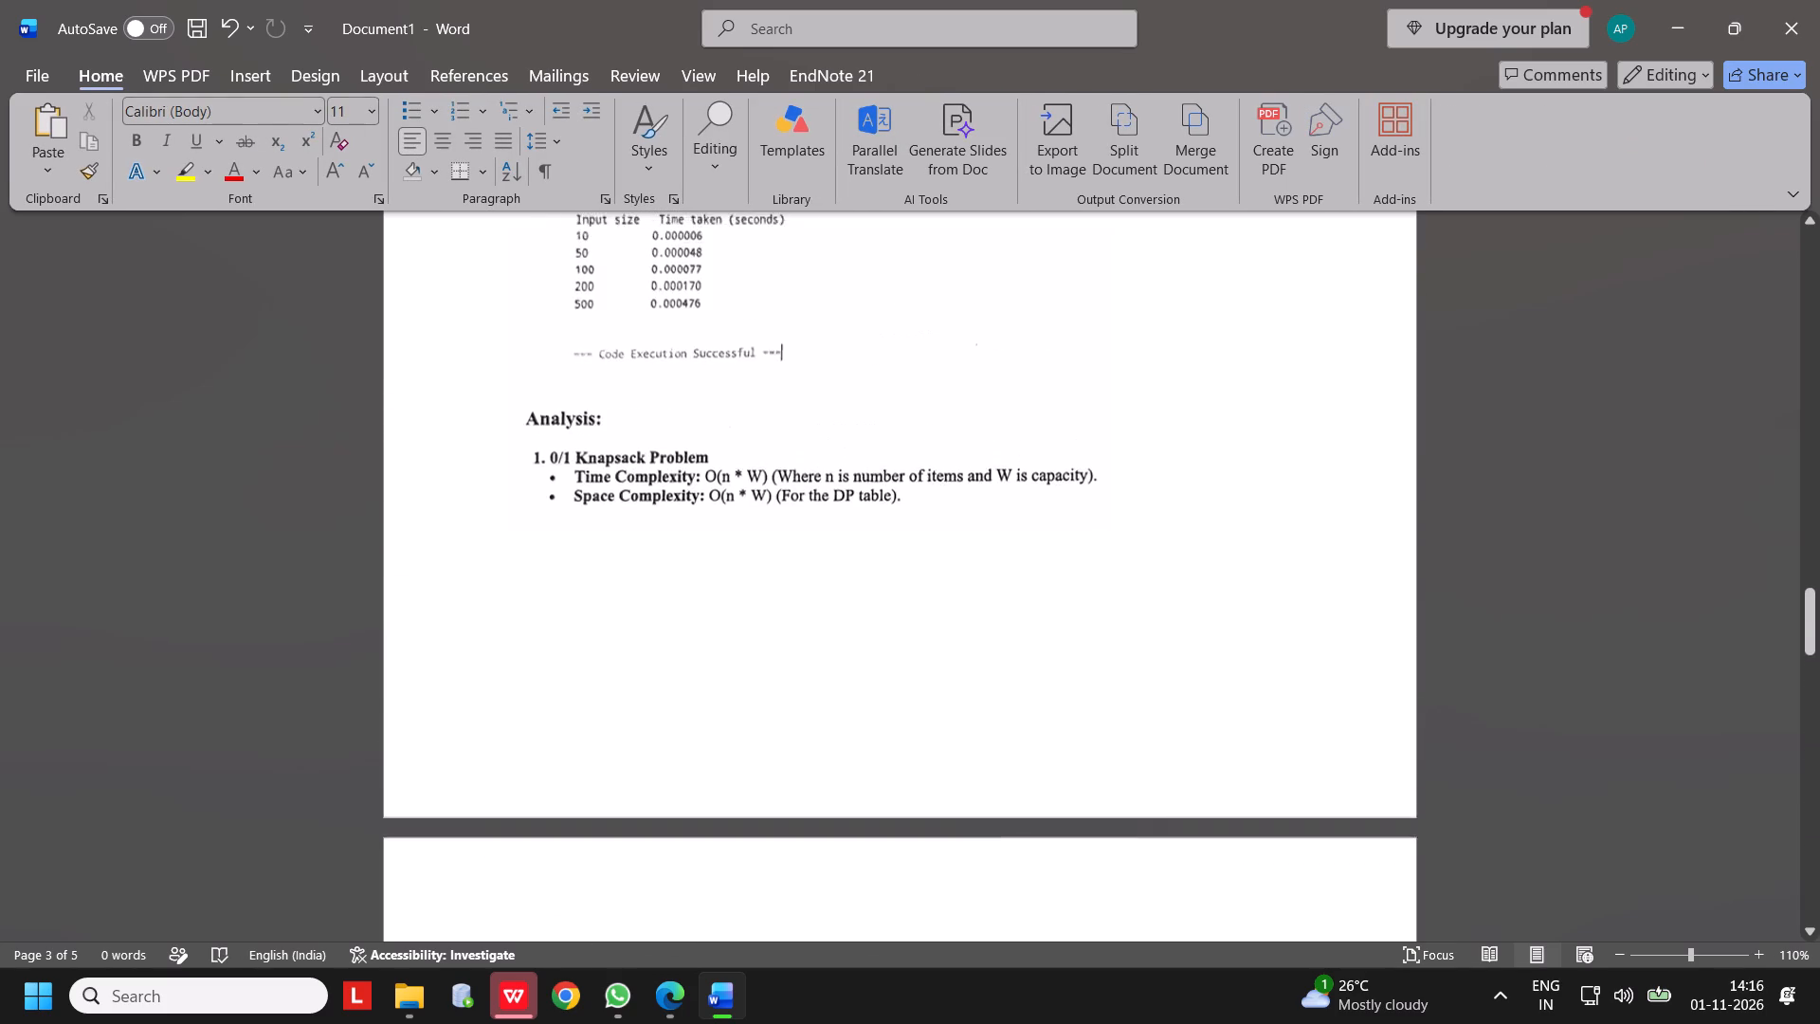
pyautogui.scroll(3, 1113, 543)
pyautogui.scroll(-1, 1113, 543)
pyautogui.scroll(3, 1113, 543)
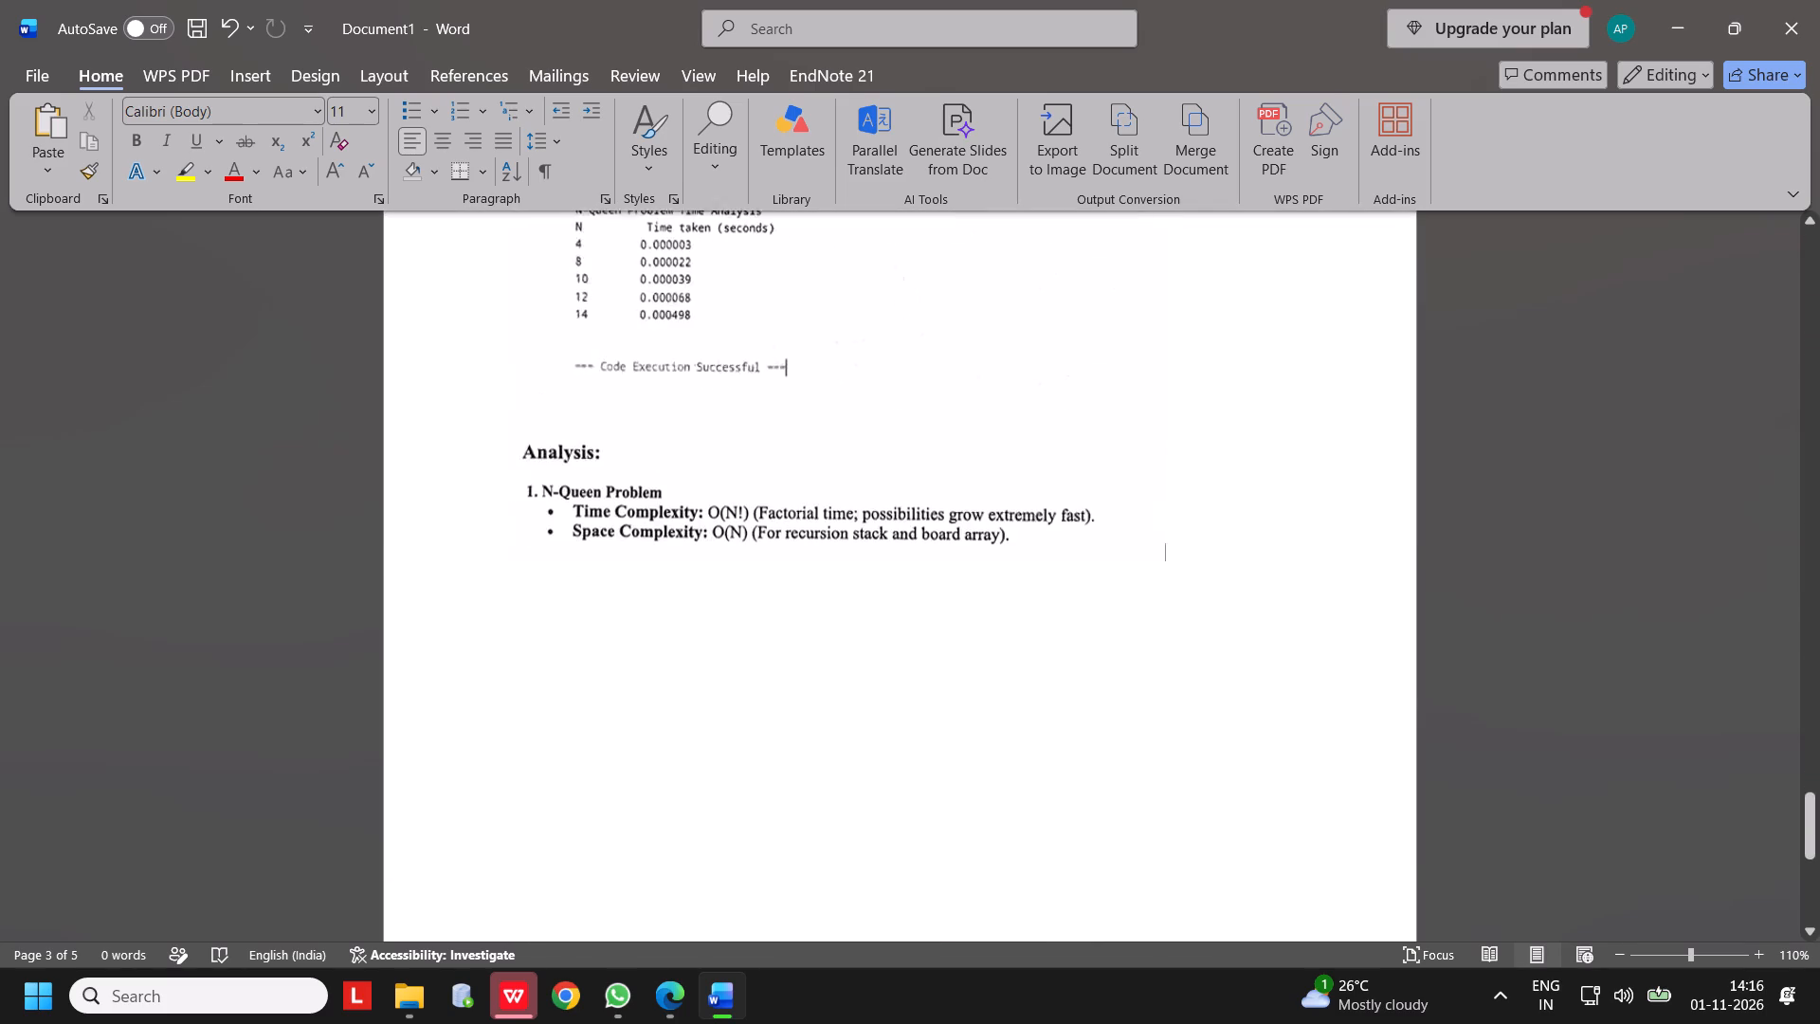
pyautogui.scroll(6, 1113, 543)
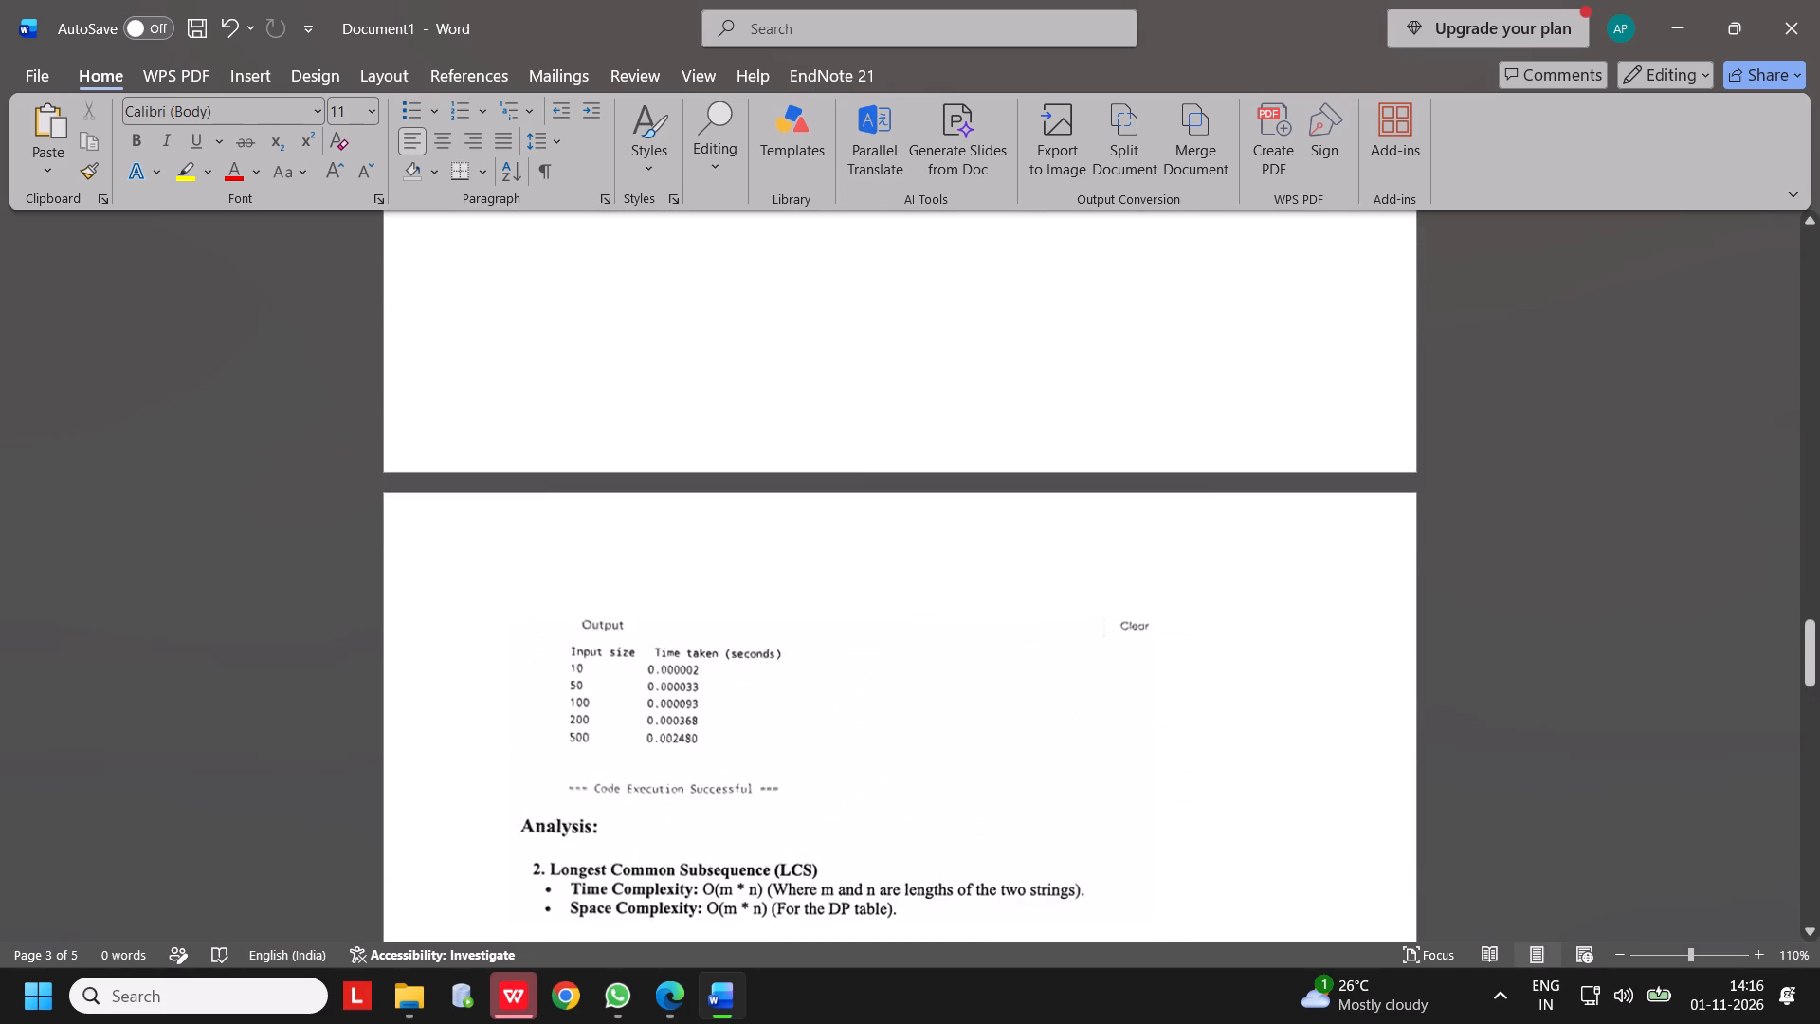
pyautogui.scroll(3, 1113, 543)
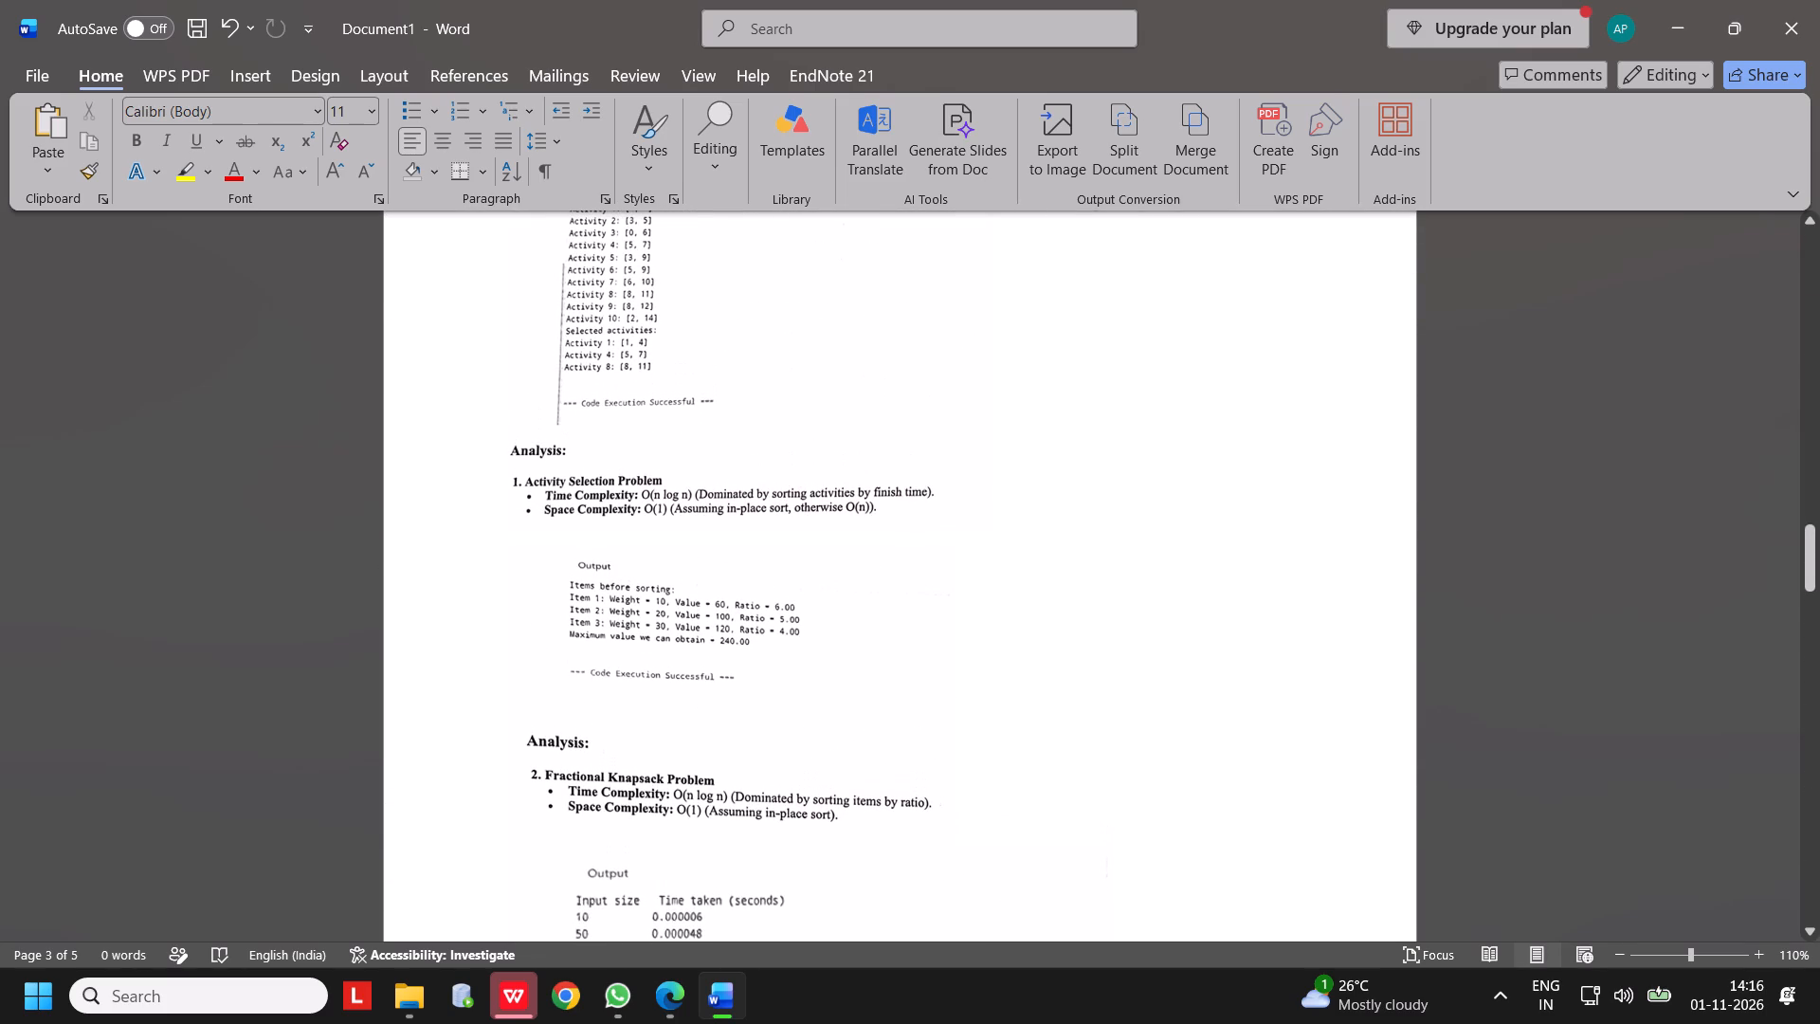
pyautogui.click(786, 701)
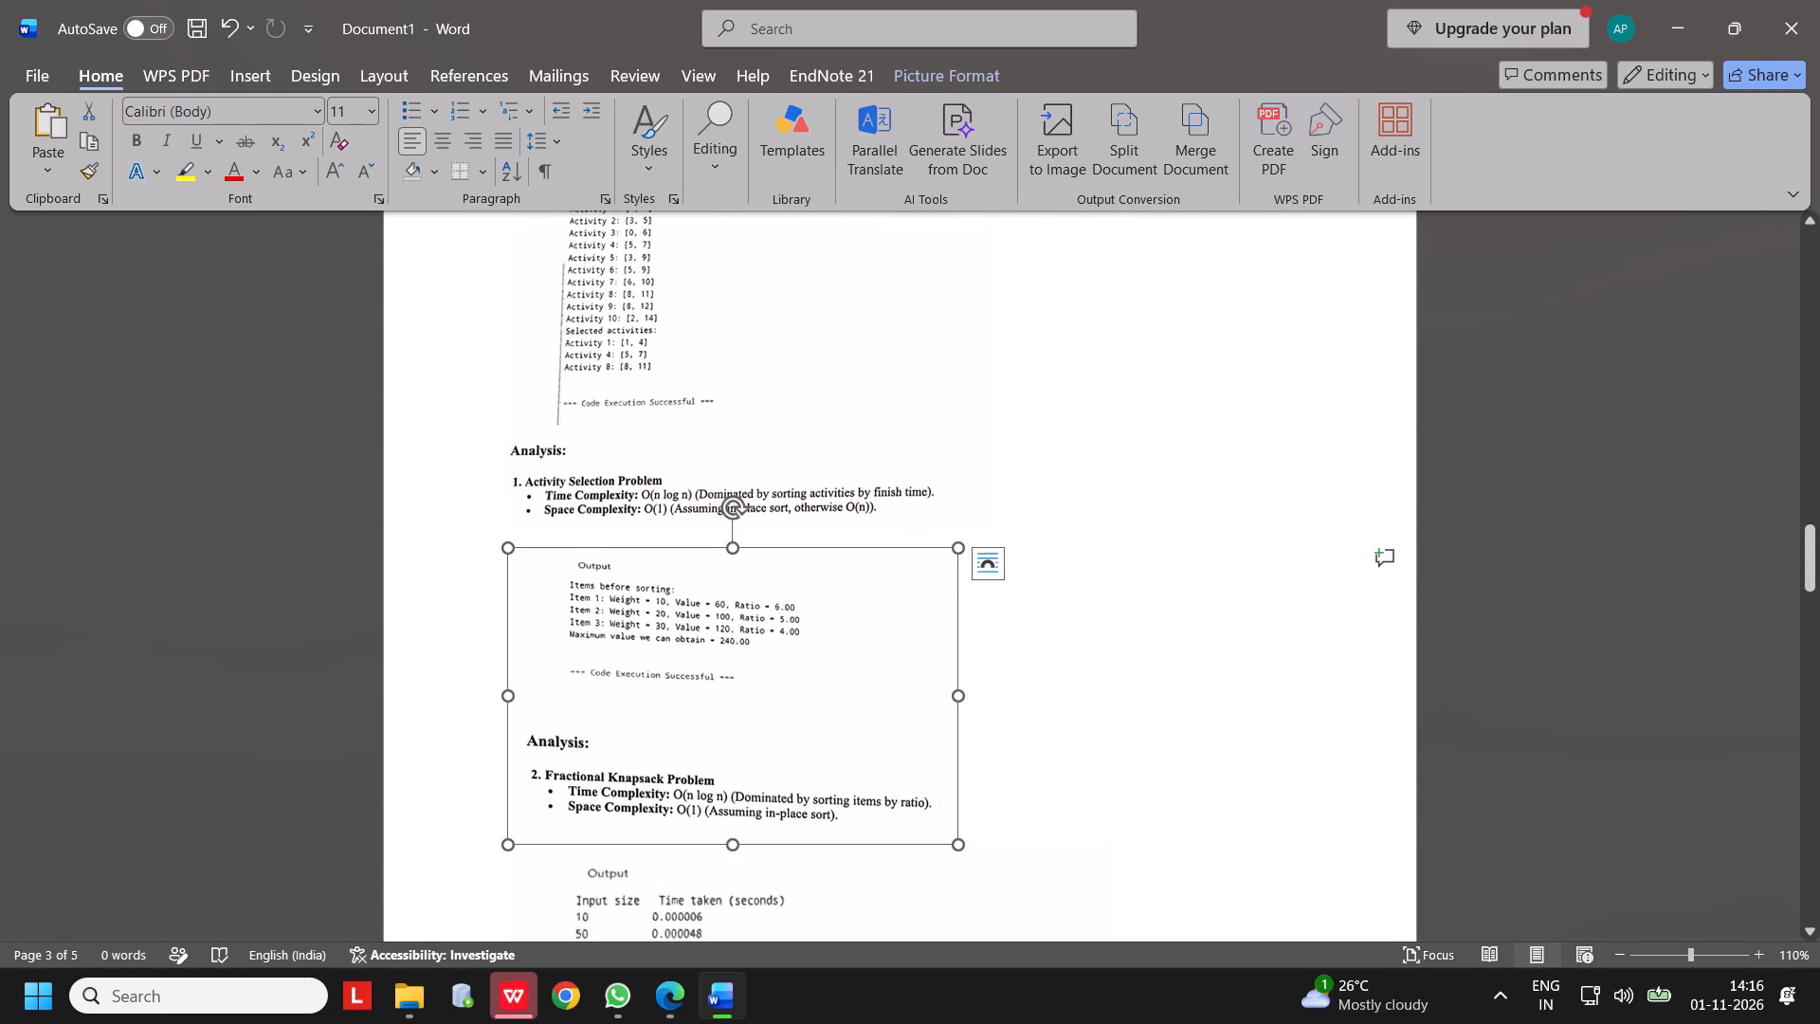
pyautogui.scroll(-2, 786, 701)
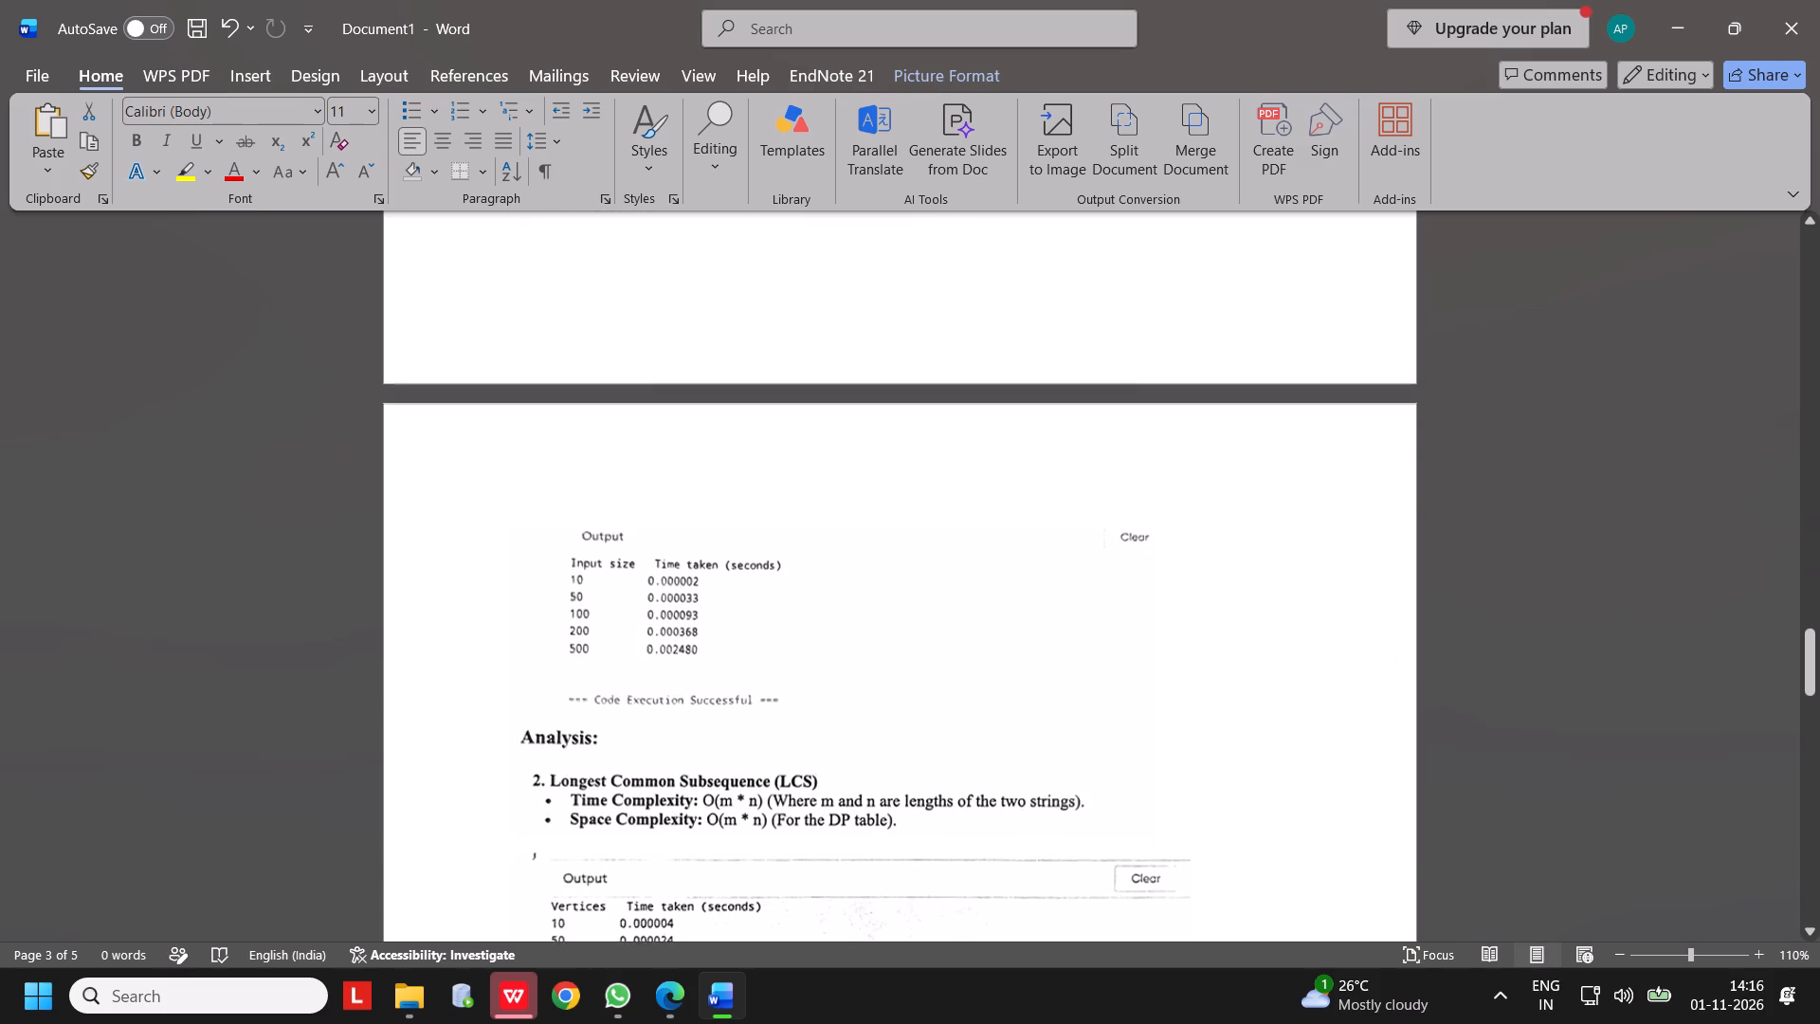
pyautogui.scroll(-2, 786, 701)
pyautogui.scroll(4, 786, 701)
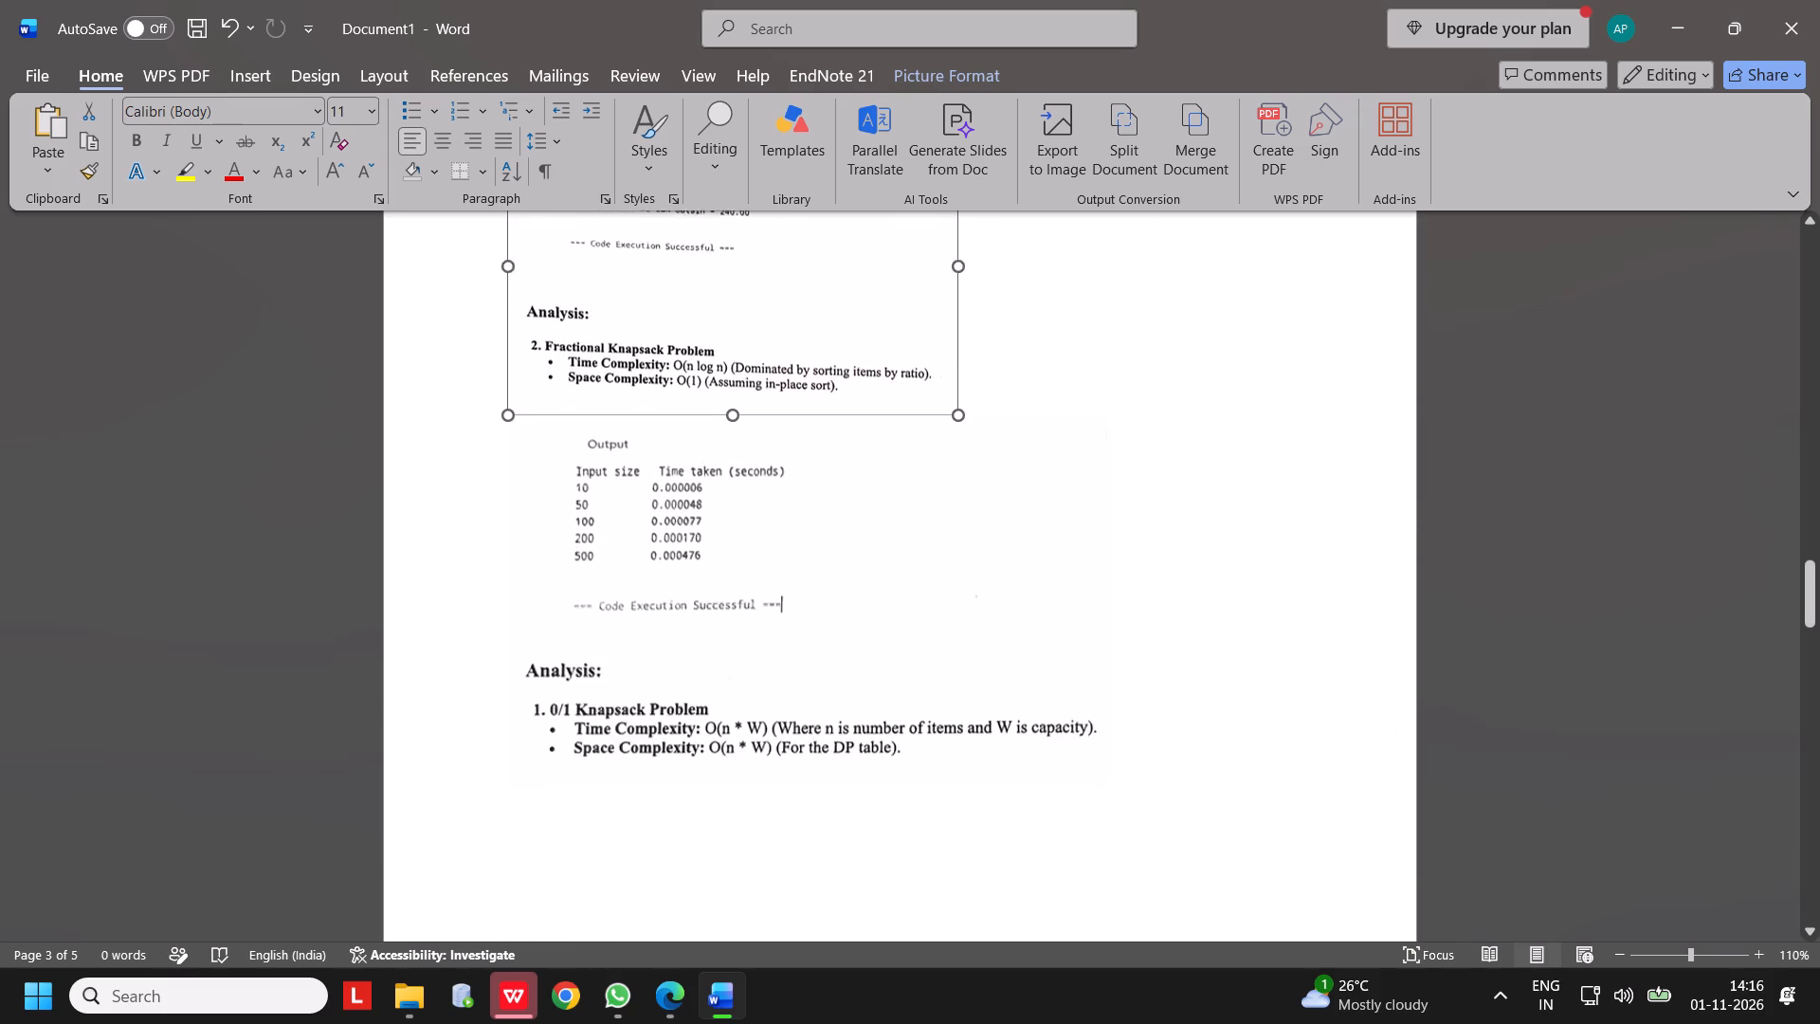
pyautogui.scroll(6, 786, 701)
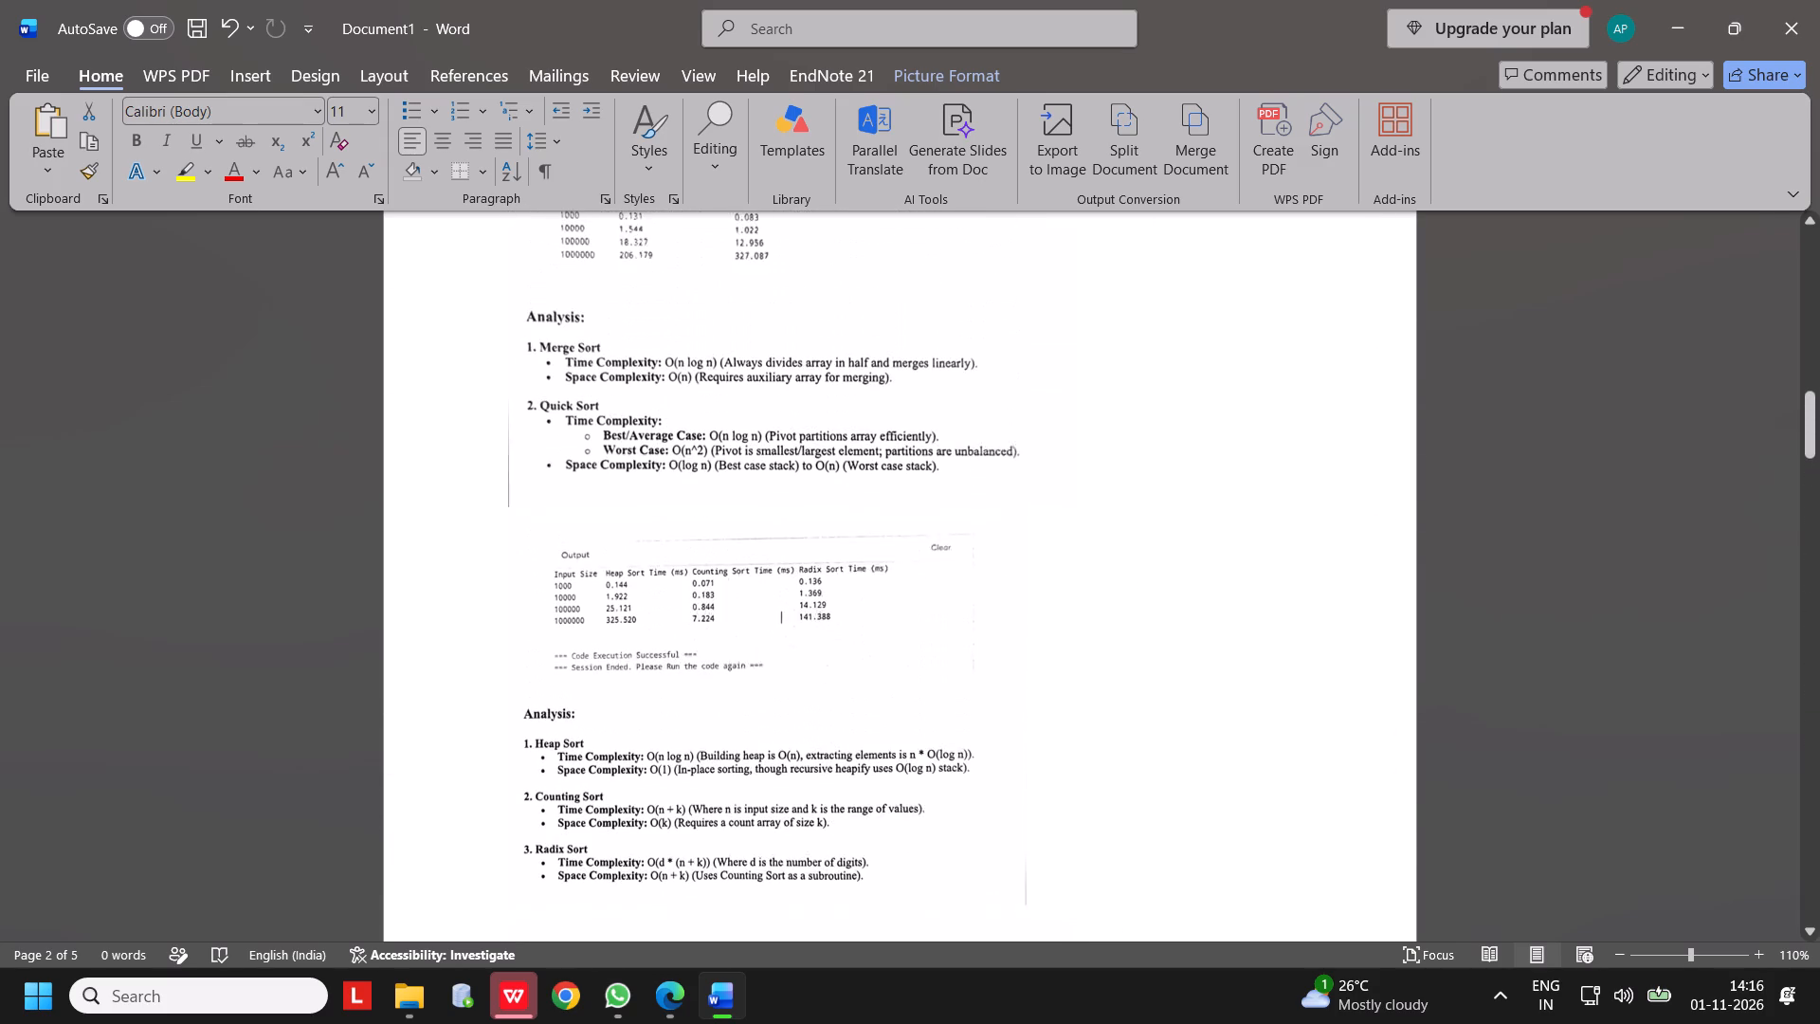
pyautogui.scroll(1, 786, 701)
# Enlarge the Shell Sort picture on page 2 slightly, keeping its proportions.
pyautogui.click(786, 701)
pyautogui.scroll(-1, 786, 701)
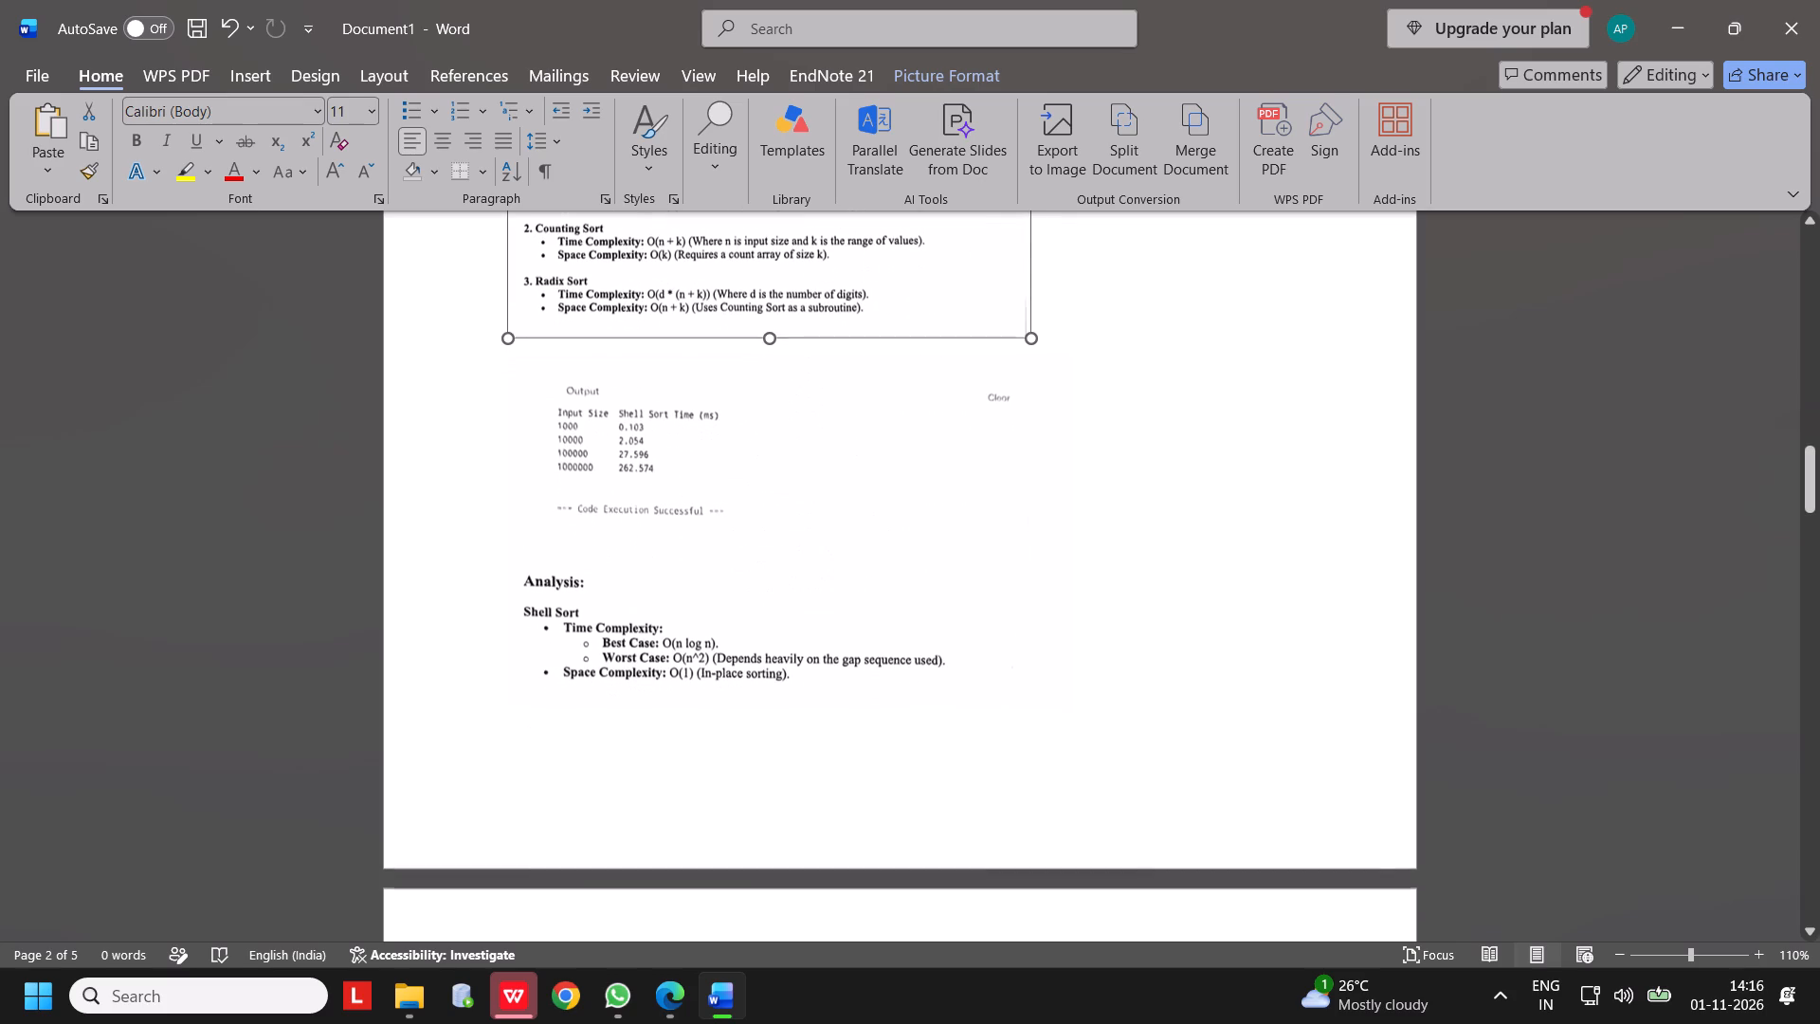
pyautogui.click(786, 701)
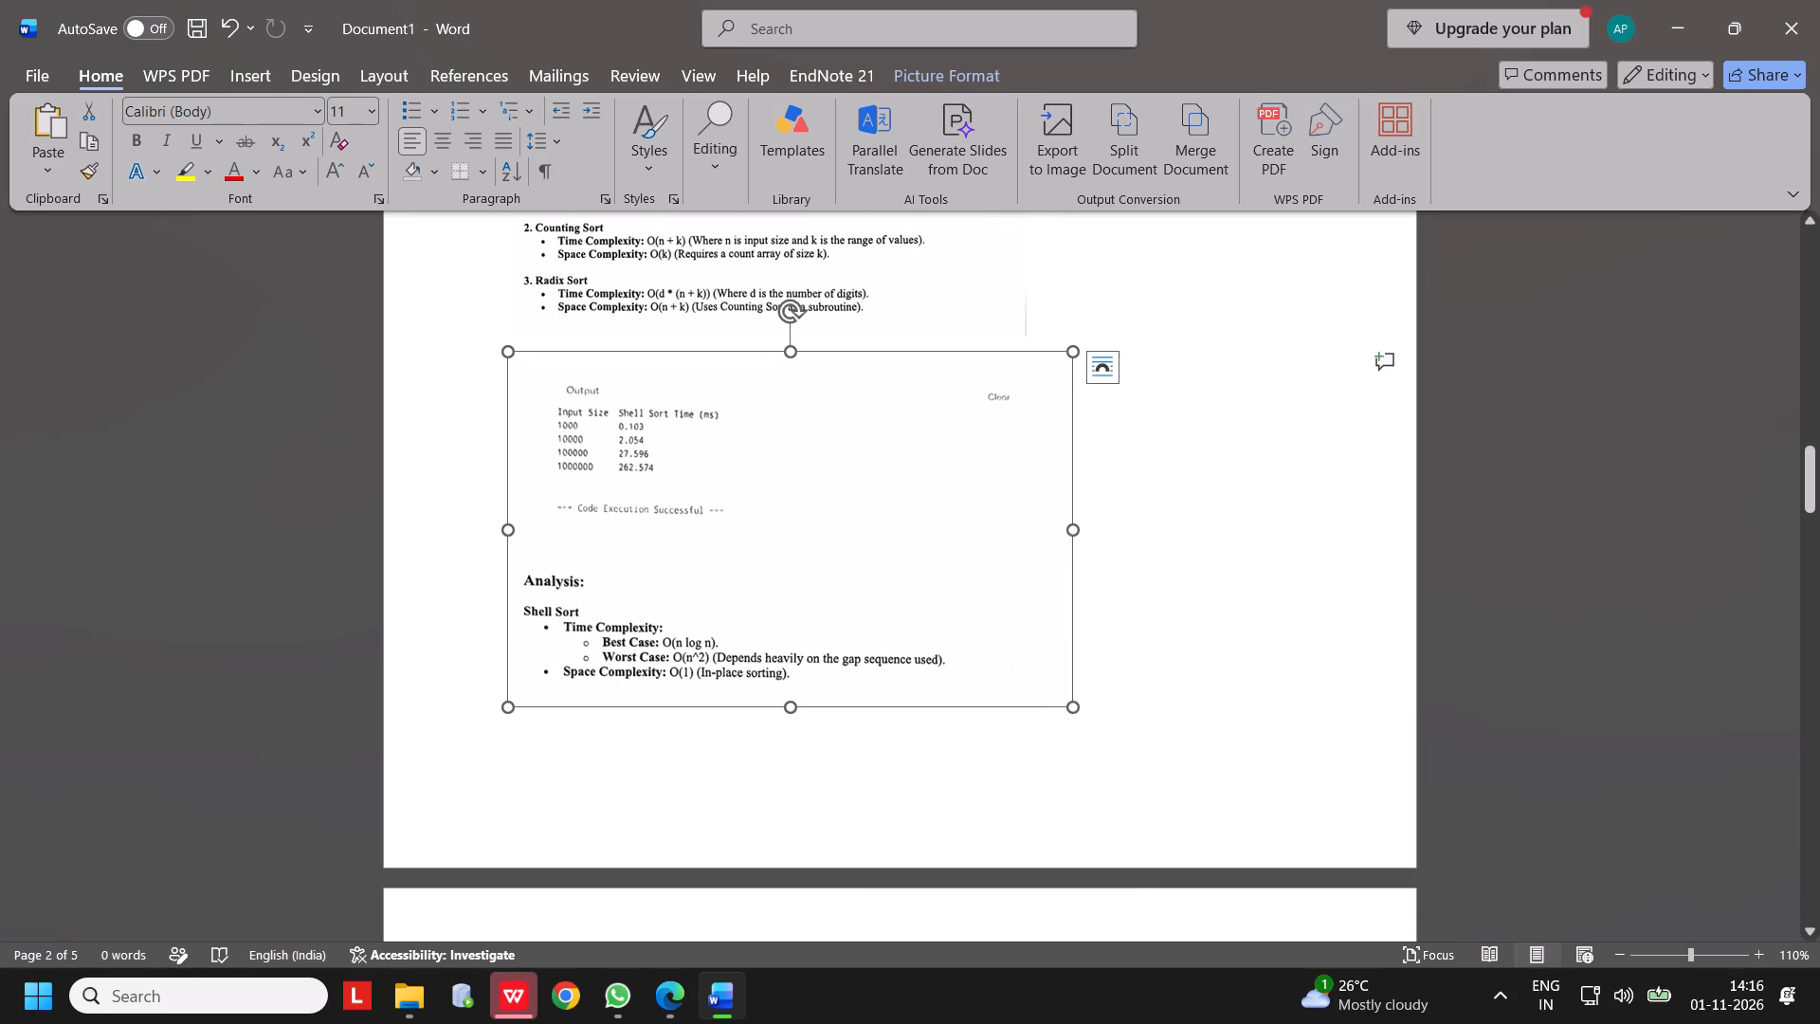
pyautogui.moveTo(1073, 710); pyautogui.dragTo(1099, 729)
# Examine the whole document, from the Linear and Binary Search output to the N-Queen output, for picture placement and completeness.
pyautogui.scroll(1, 1099, 729)
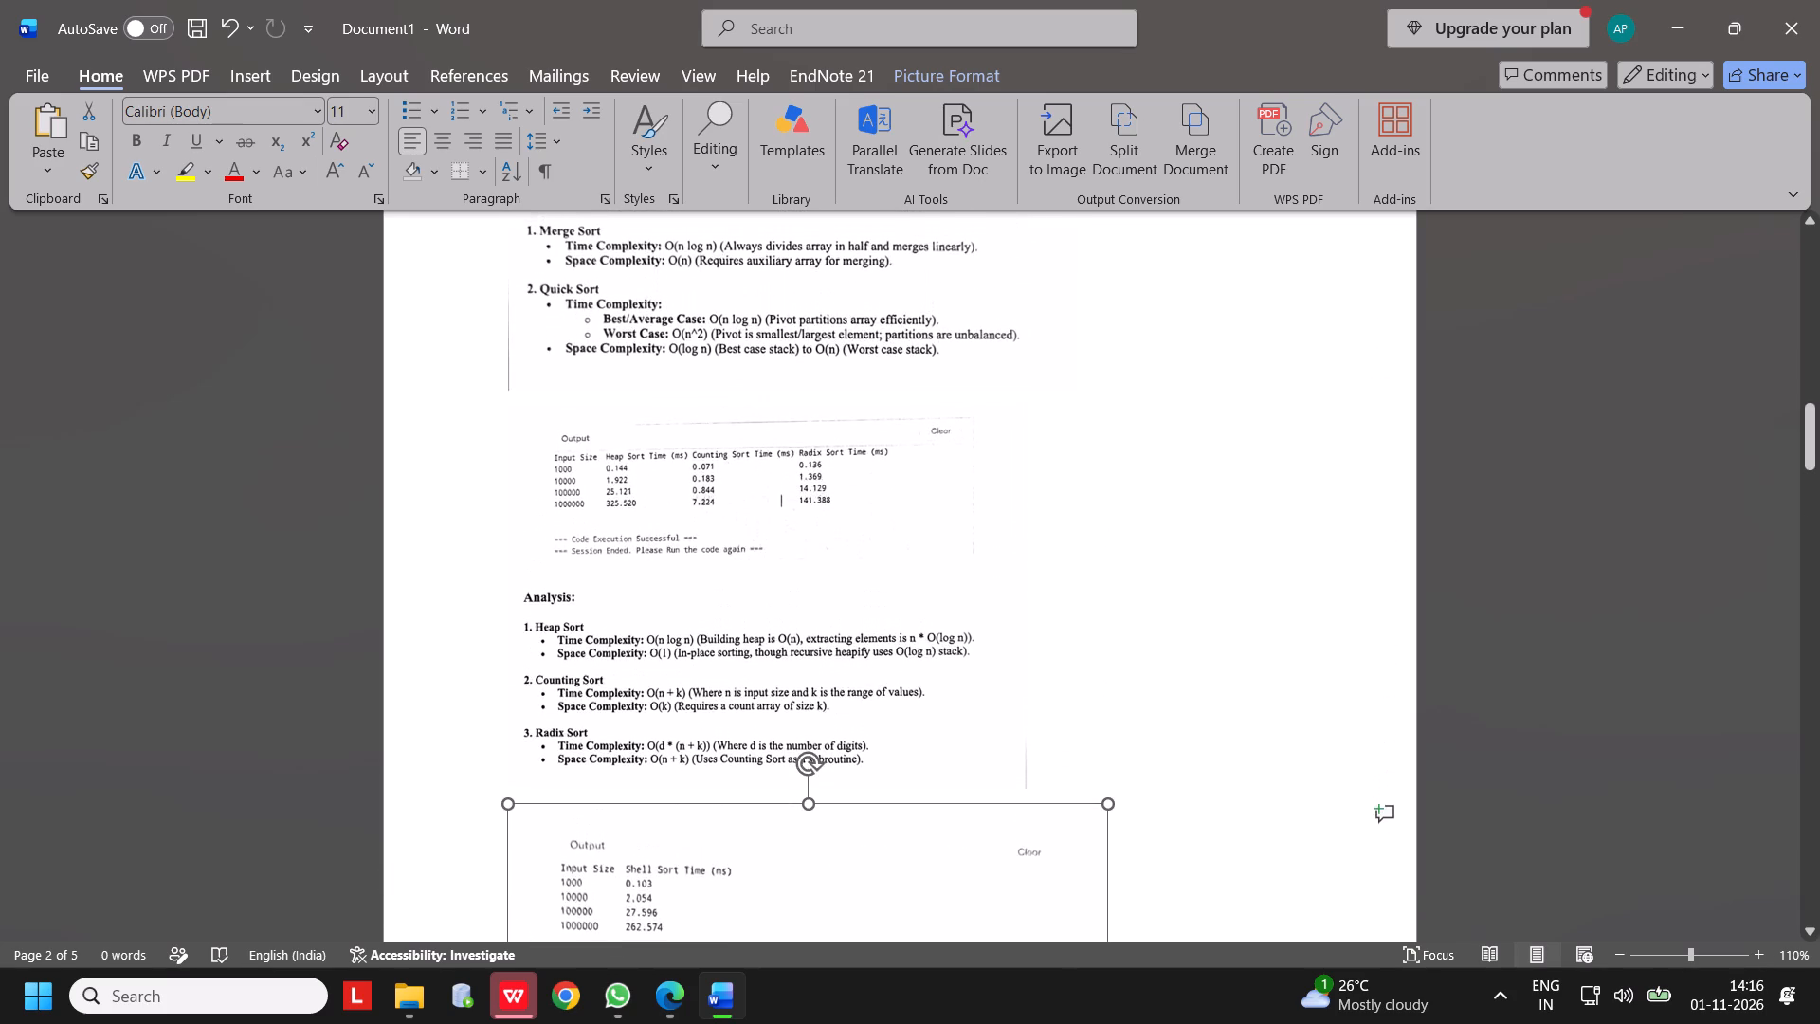
pyautogui.scroll(4, 972, 685)
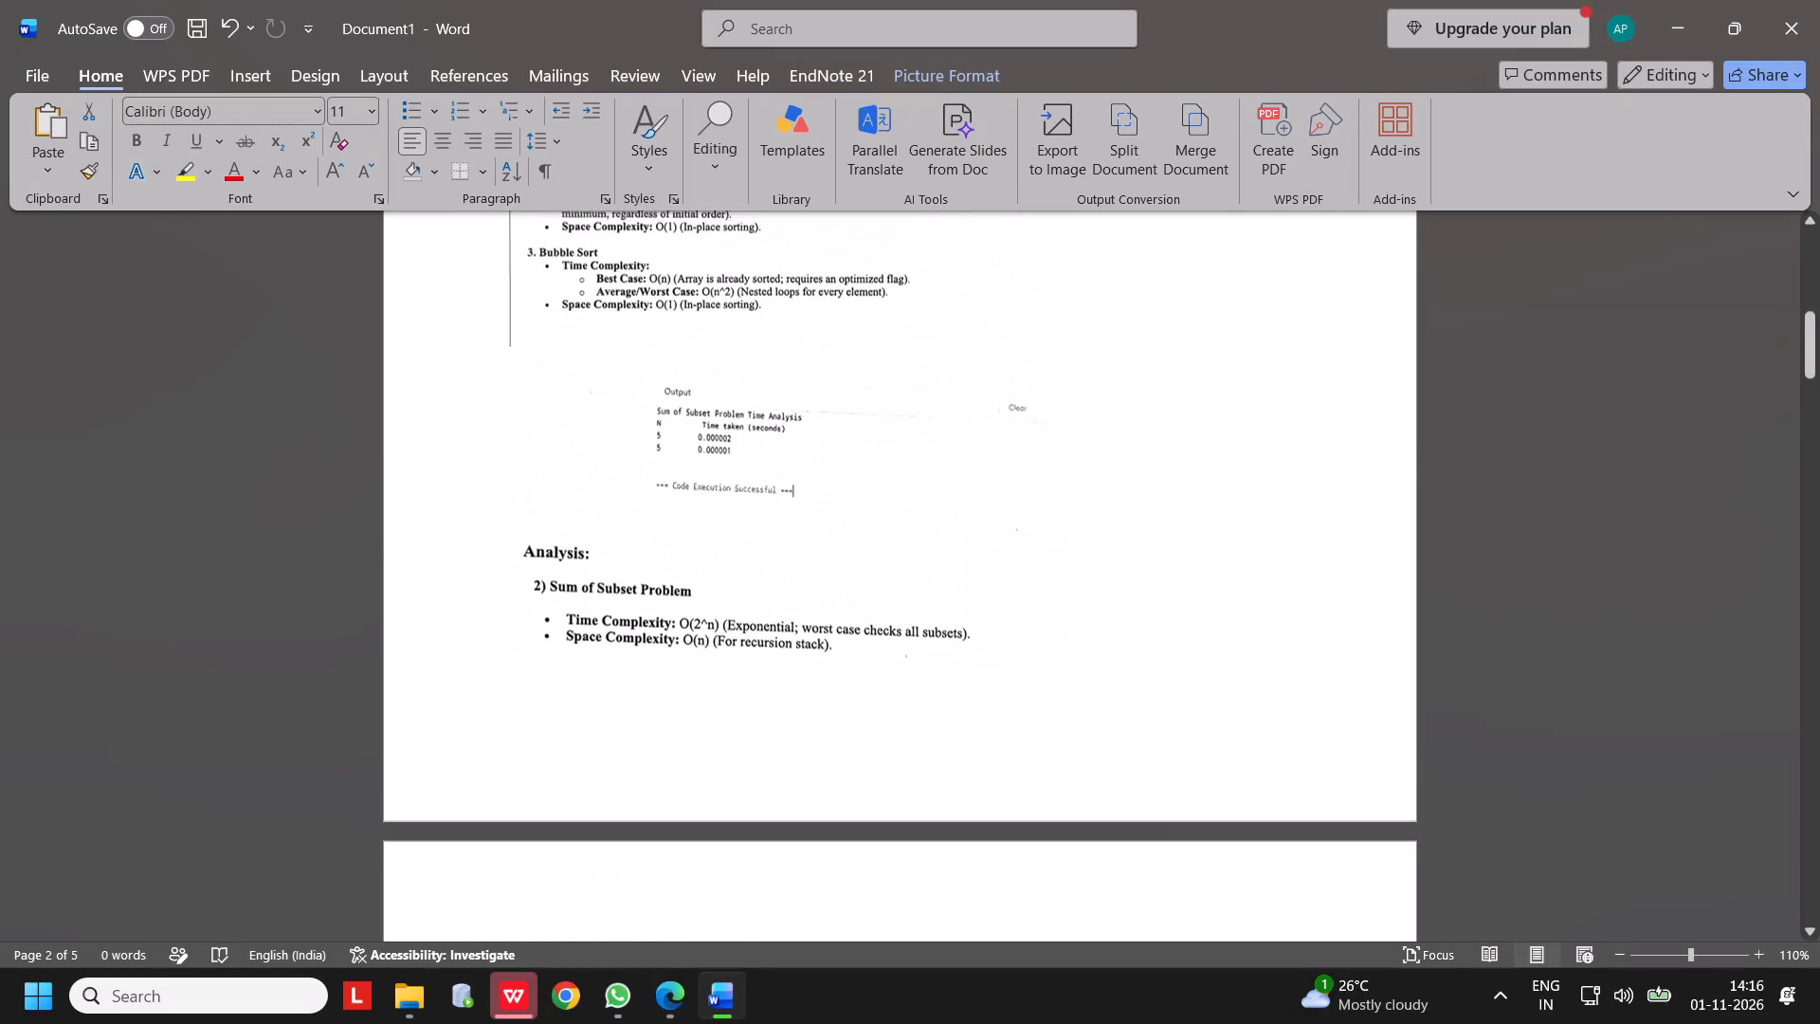
pyautogui.scroll(1, 972, 685)
pyautogui.click(789, 711)
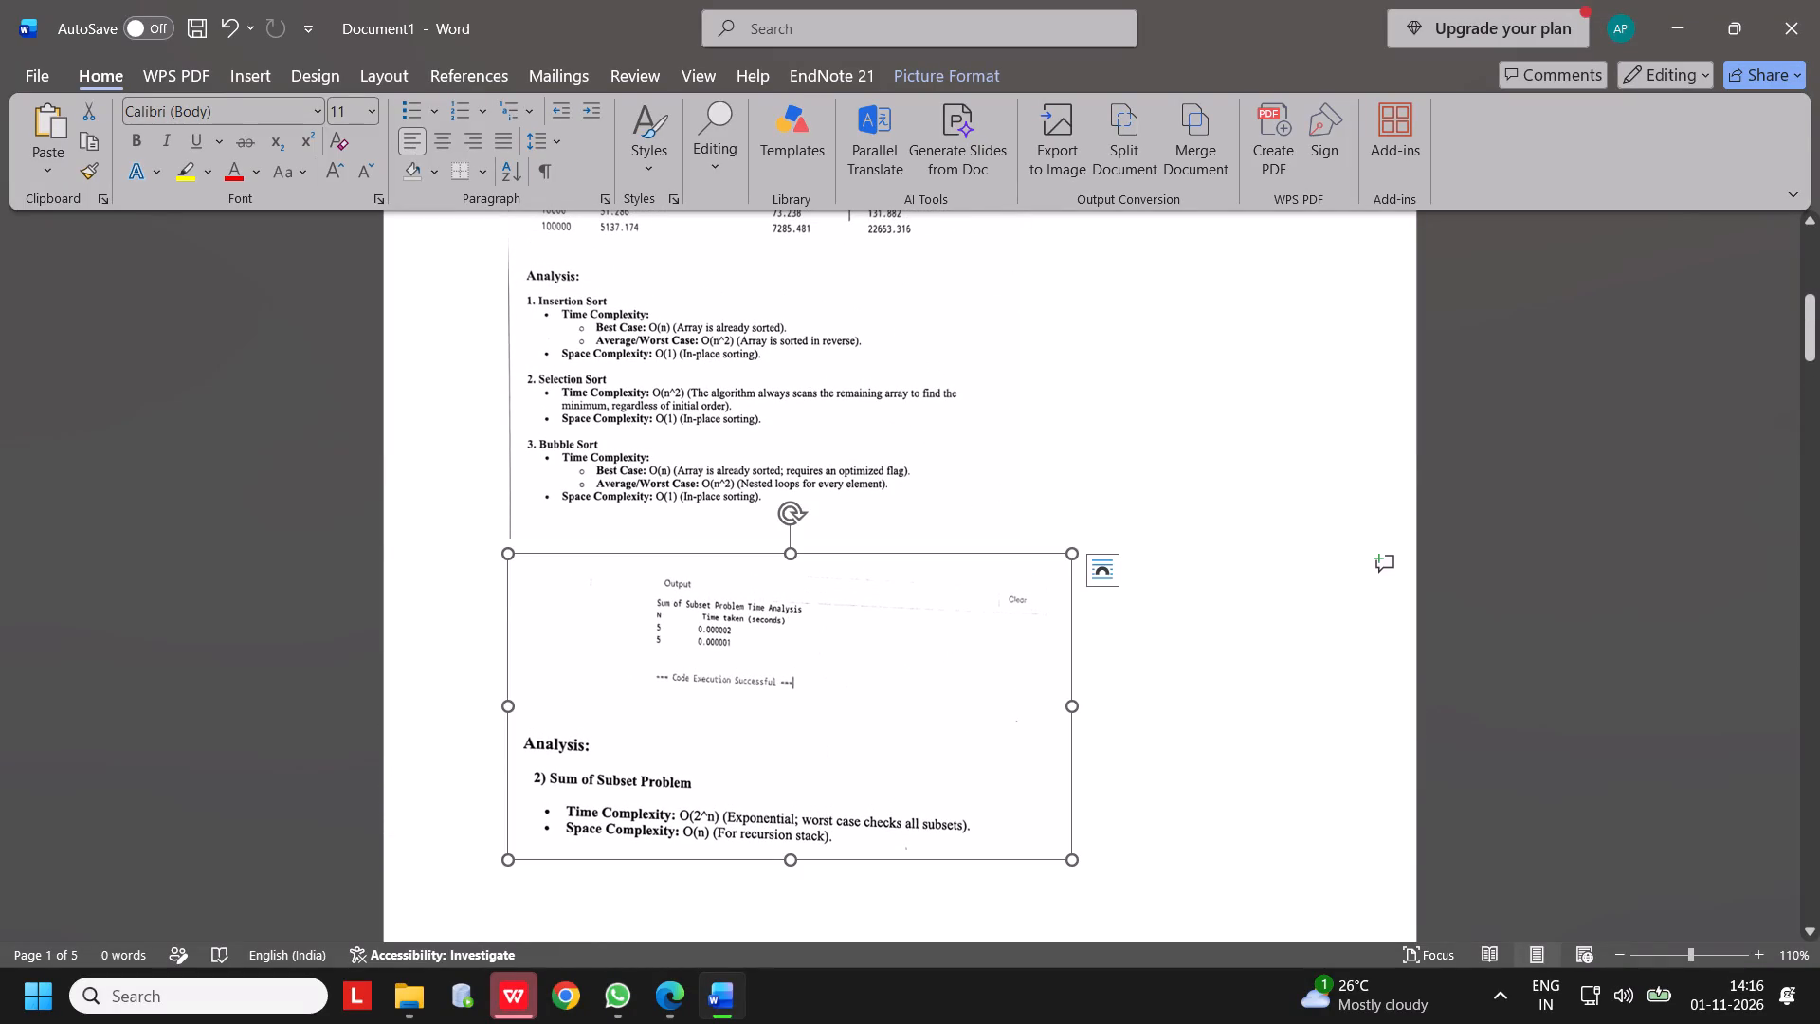
pyautogui.scroll(4, 789, 711)
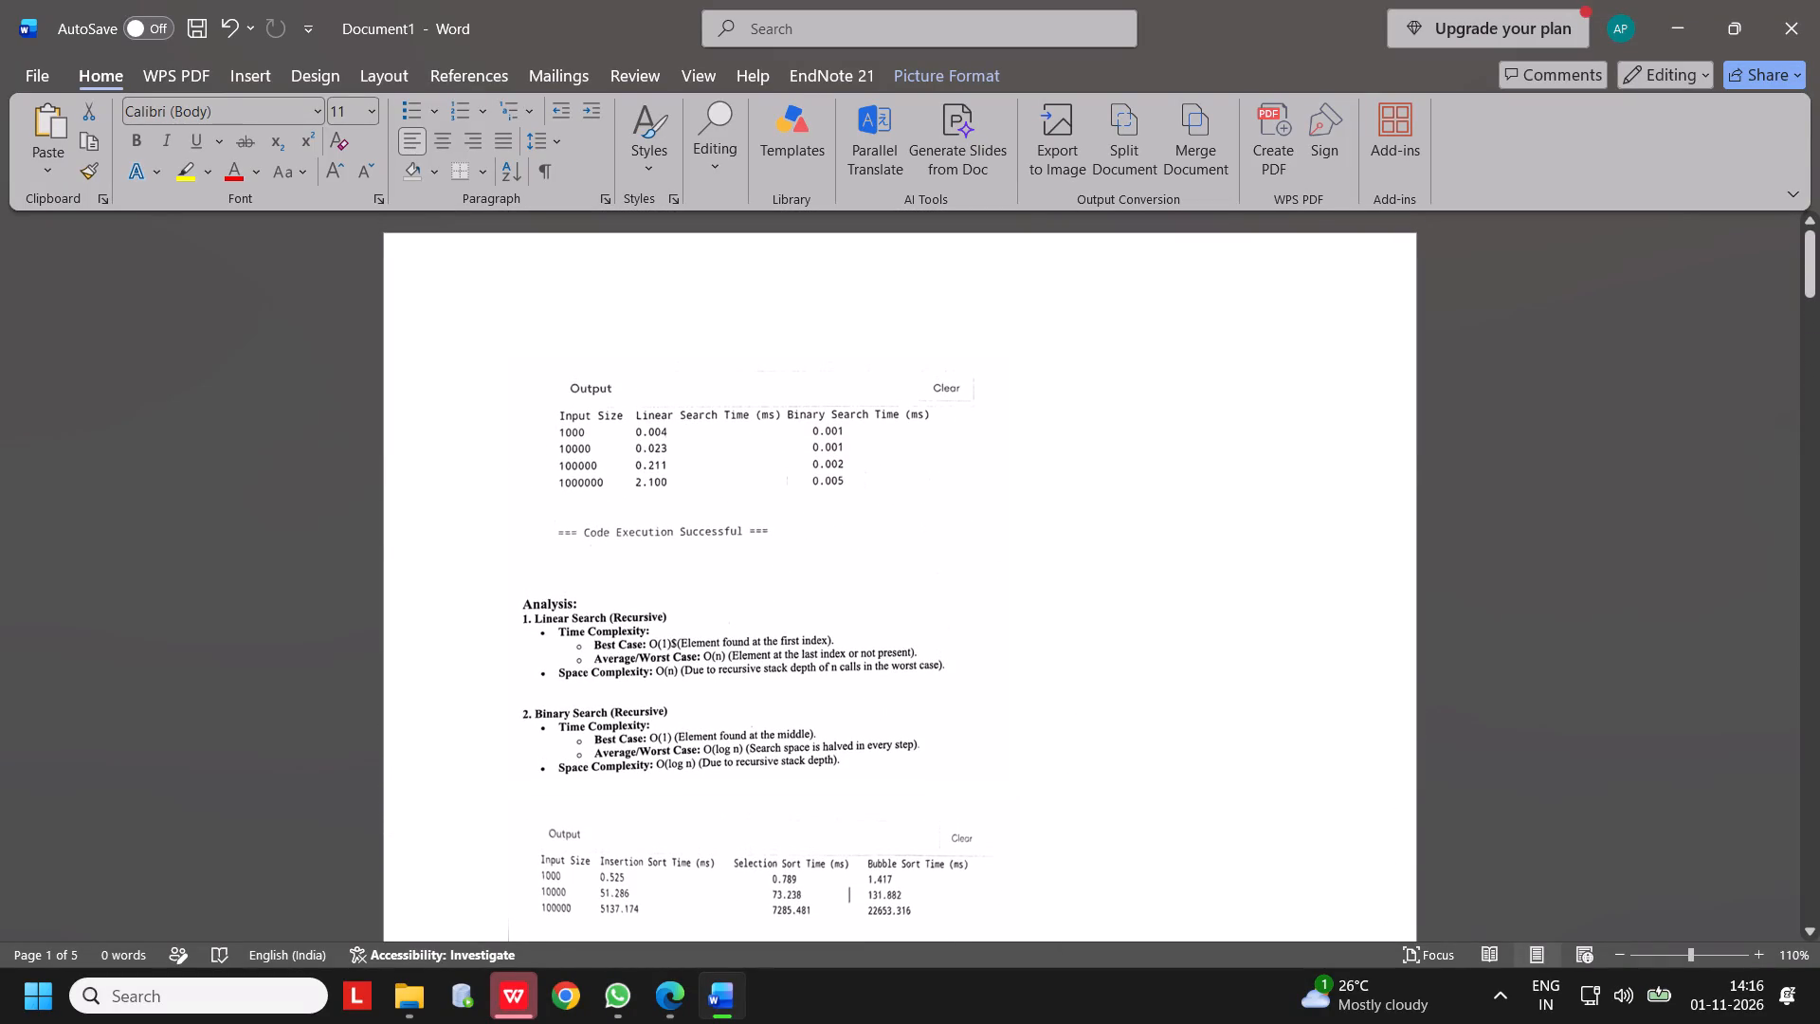
pyautogui.scroll(3, 789, 711)
pyautogui.scroll(-4, 789, 711)
pyautogui.scroll(4, 789, 711)
pyautogui.scroll(-3, 807, 572)
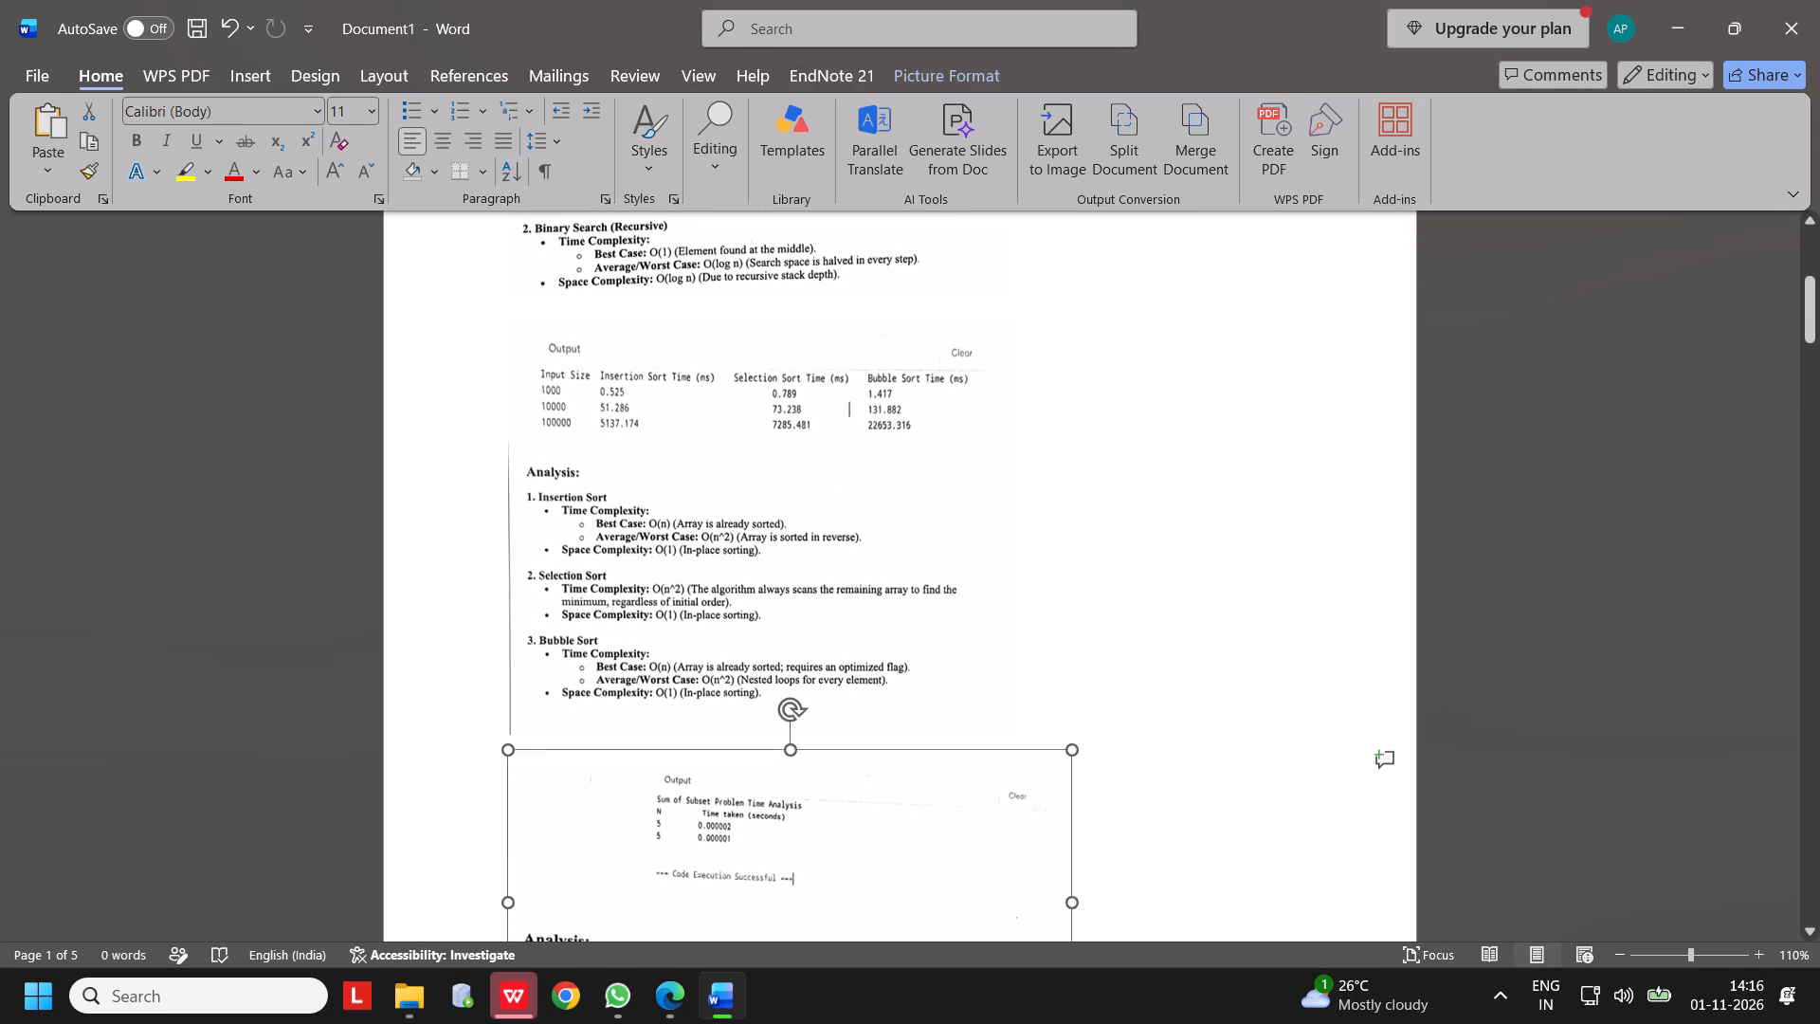
pyautogui.scroll(-3, 807, 572)
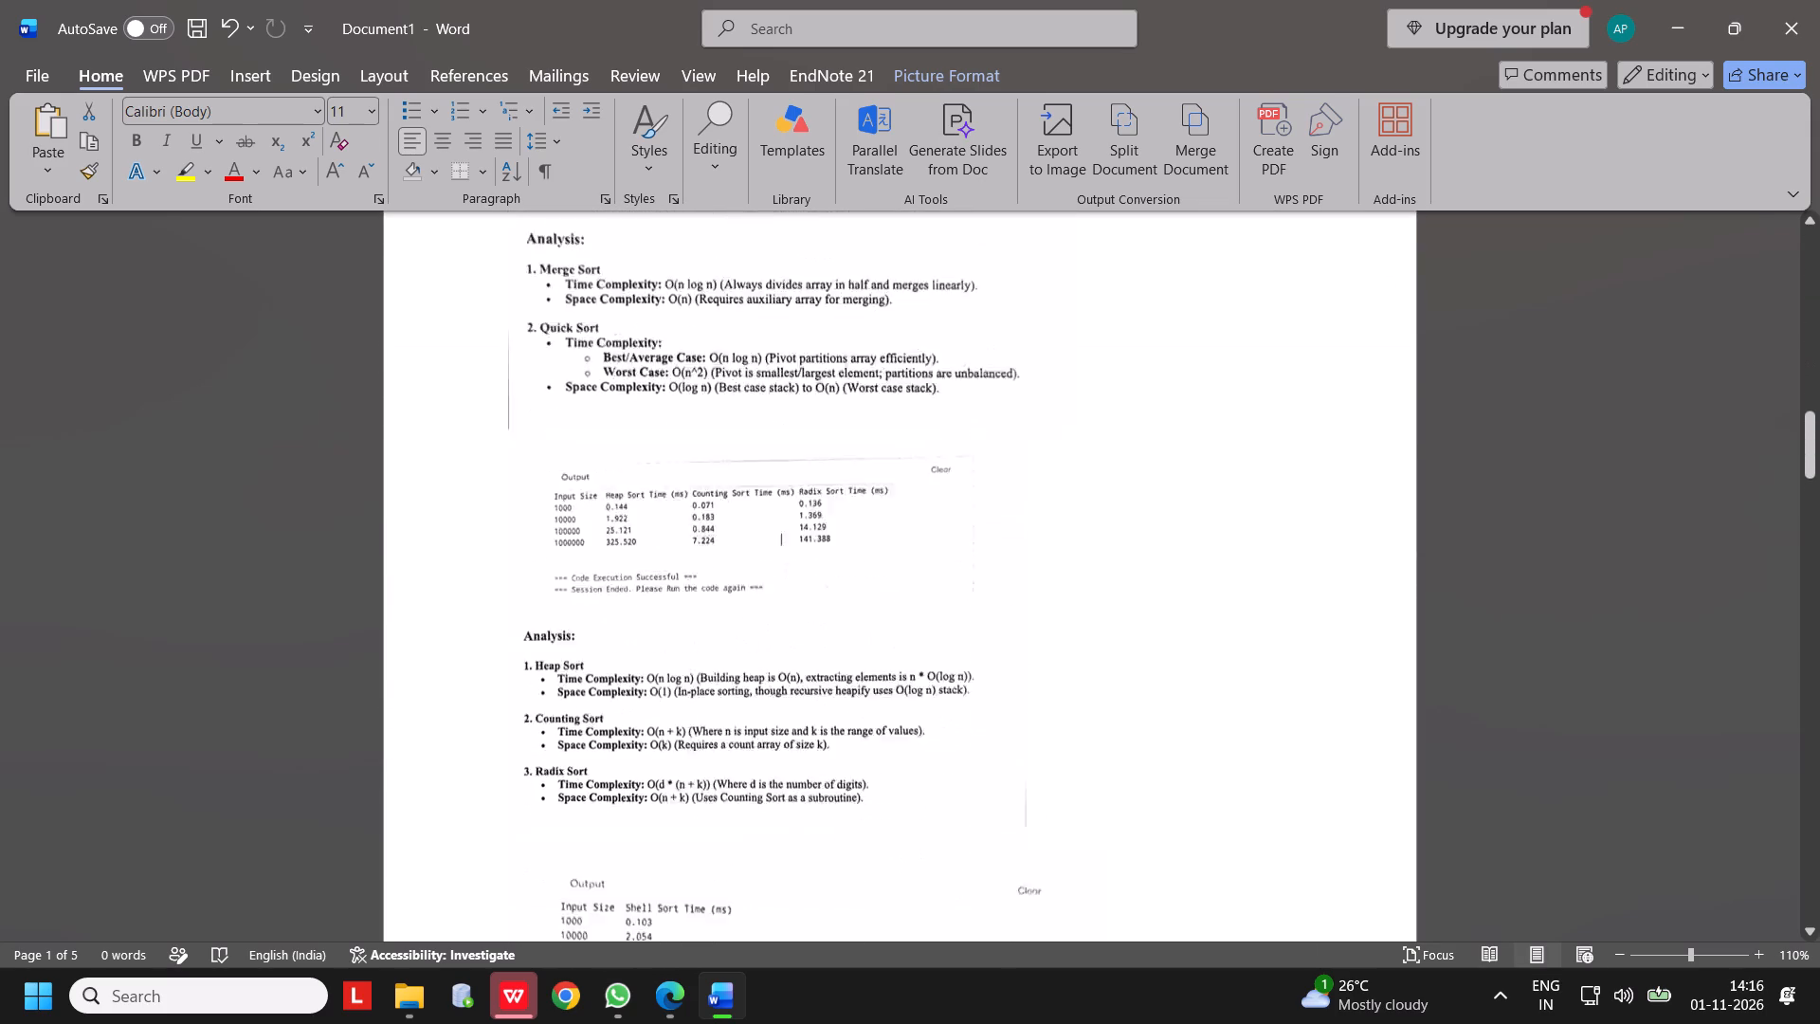
pyautogui.scroll(-3, 807, 572)
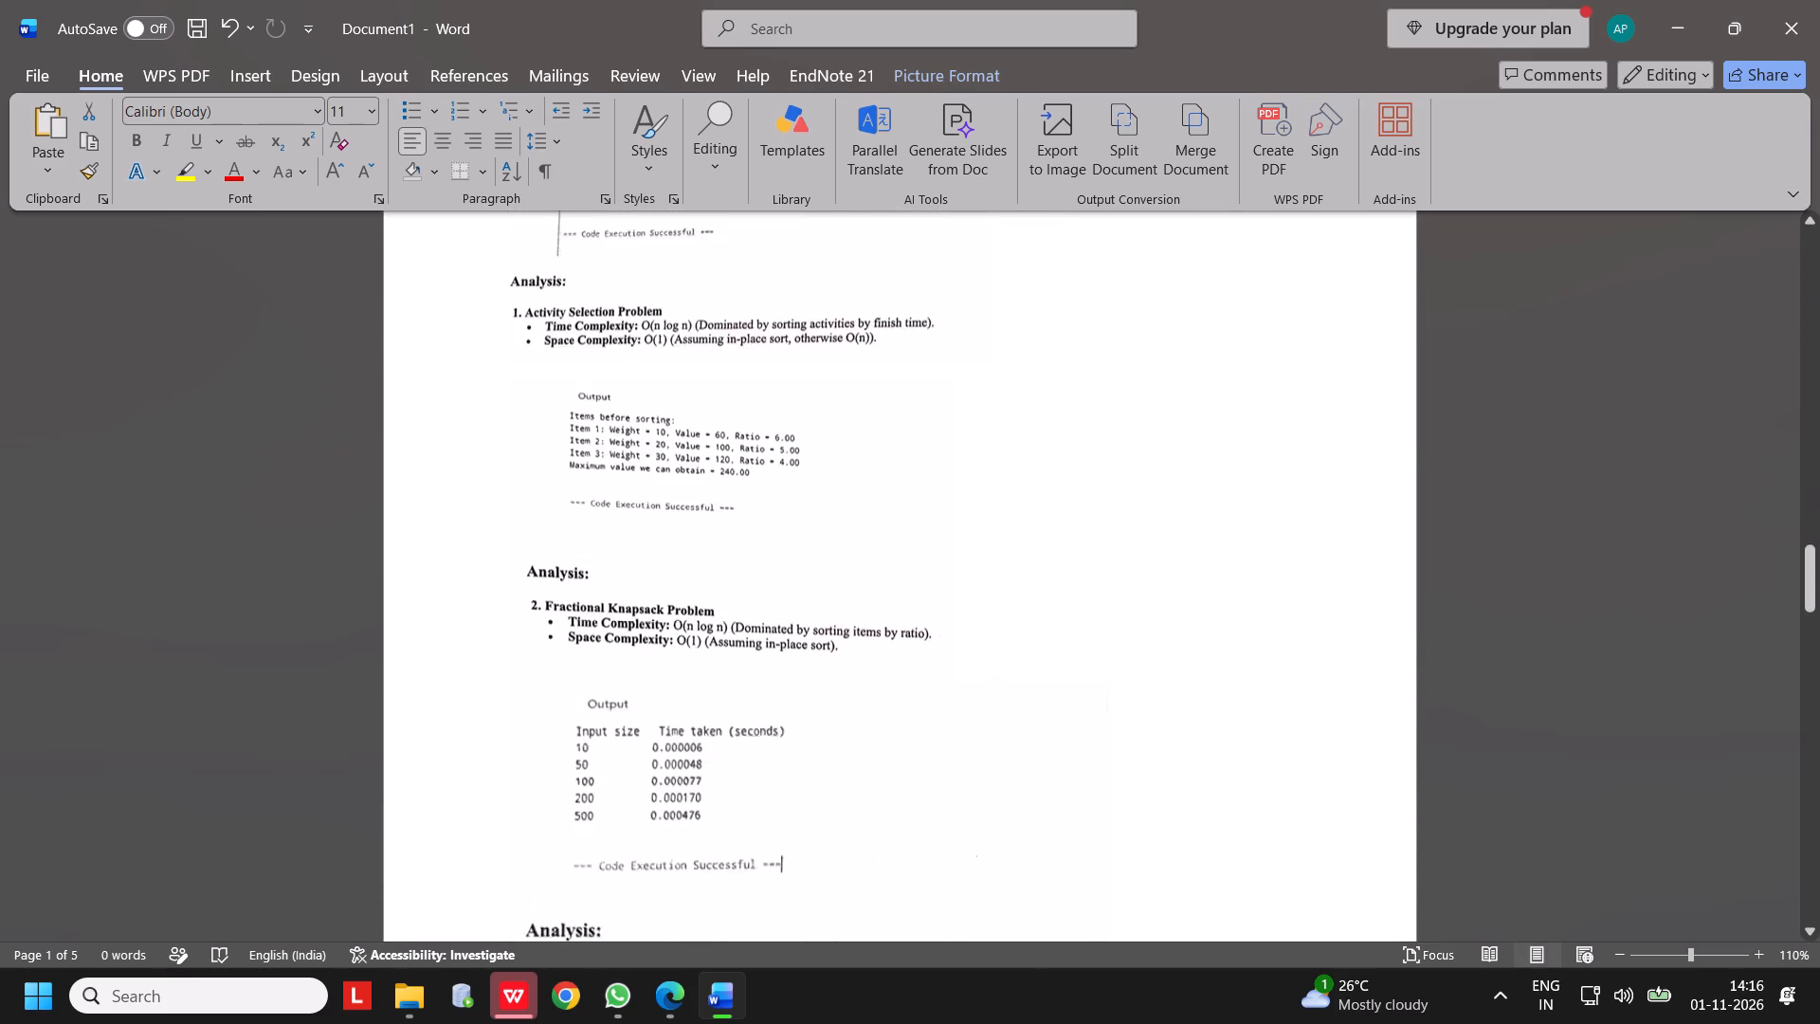
pyautogui.scroll(-3, 807, 572)
pyautogui.scroll(1, 807, 572)
pyautogui.scroll(-3, 807, 572)
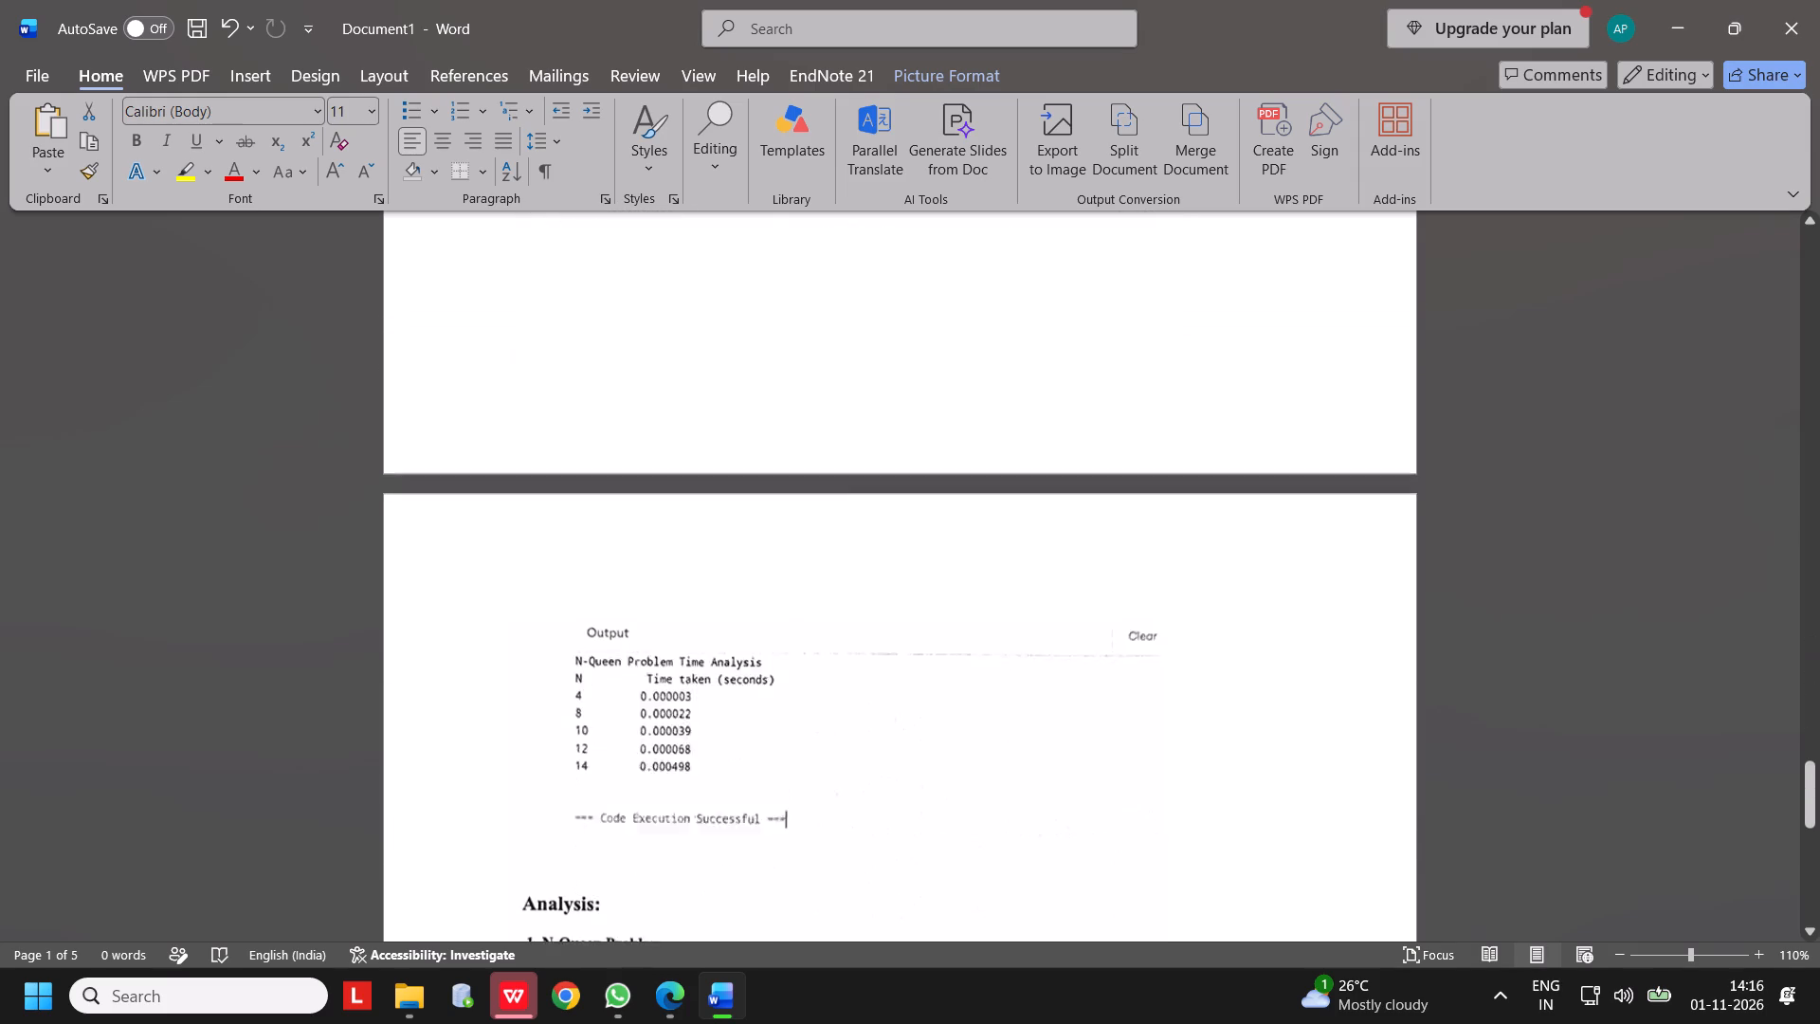
pyautogui.scroll(-2, 807, 572)
pyautogui.scroll(1, 807, 572)
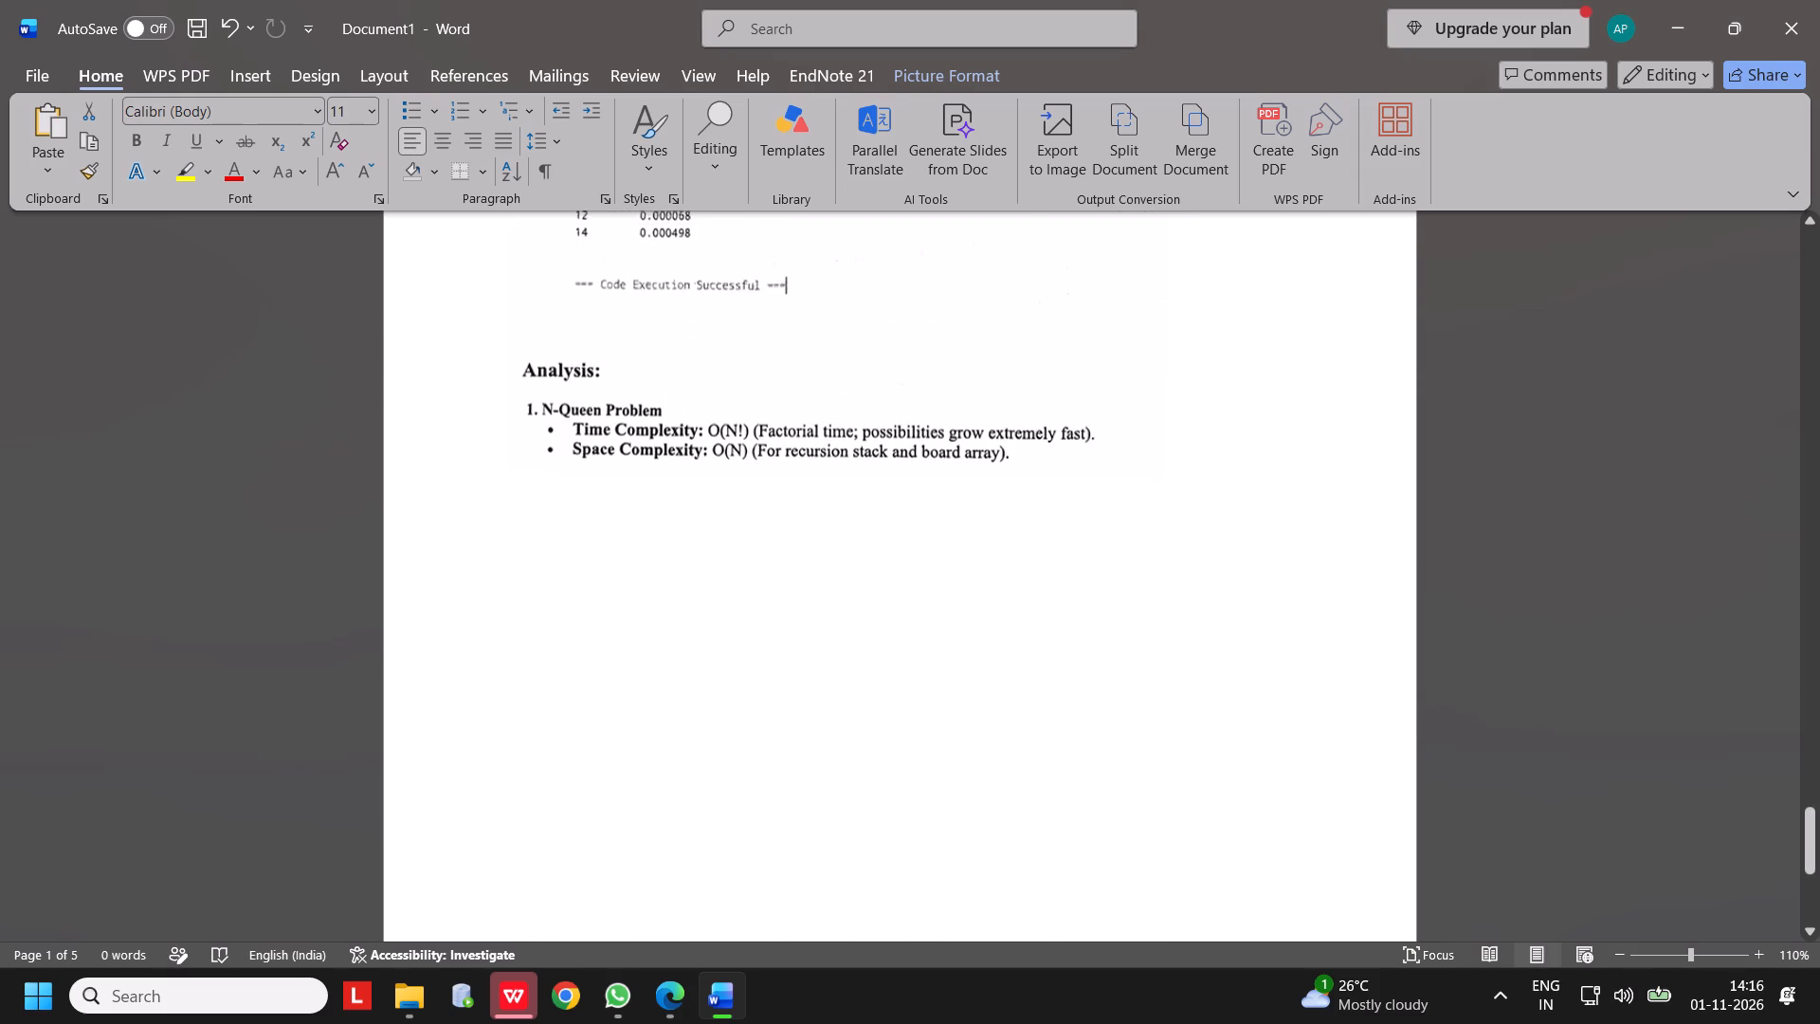
pyautogui.scroll(1, 807, 572)
pyautogui.scroll(13, 1038, 565)
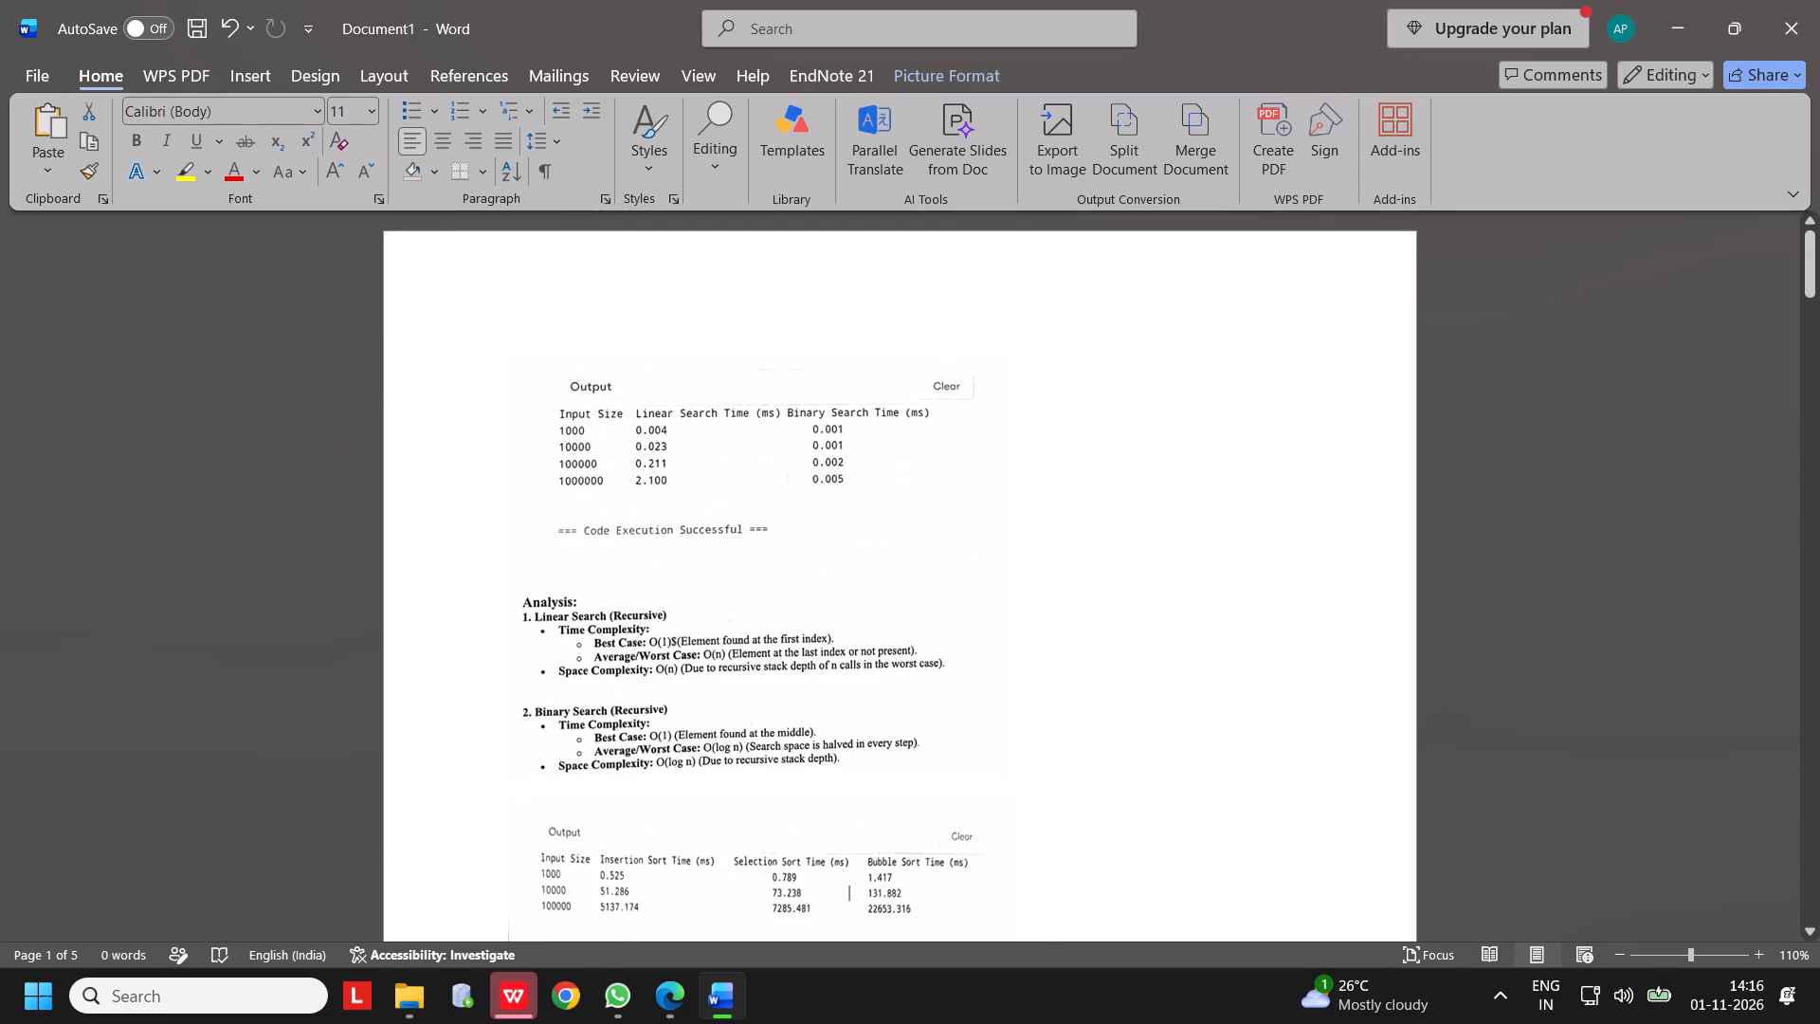
pyautogui.scroll(5, 1038, 565)
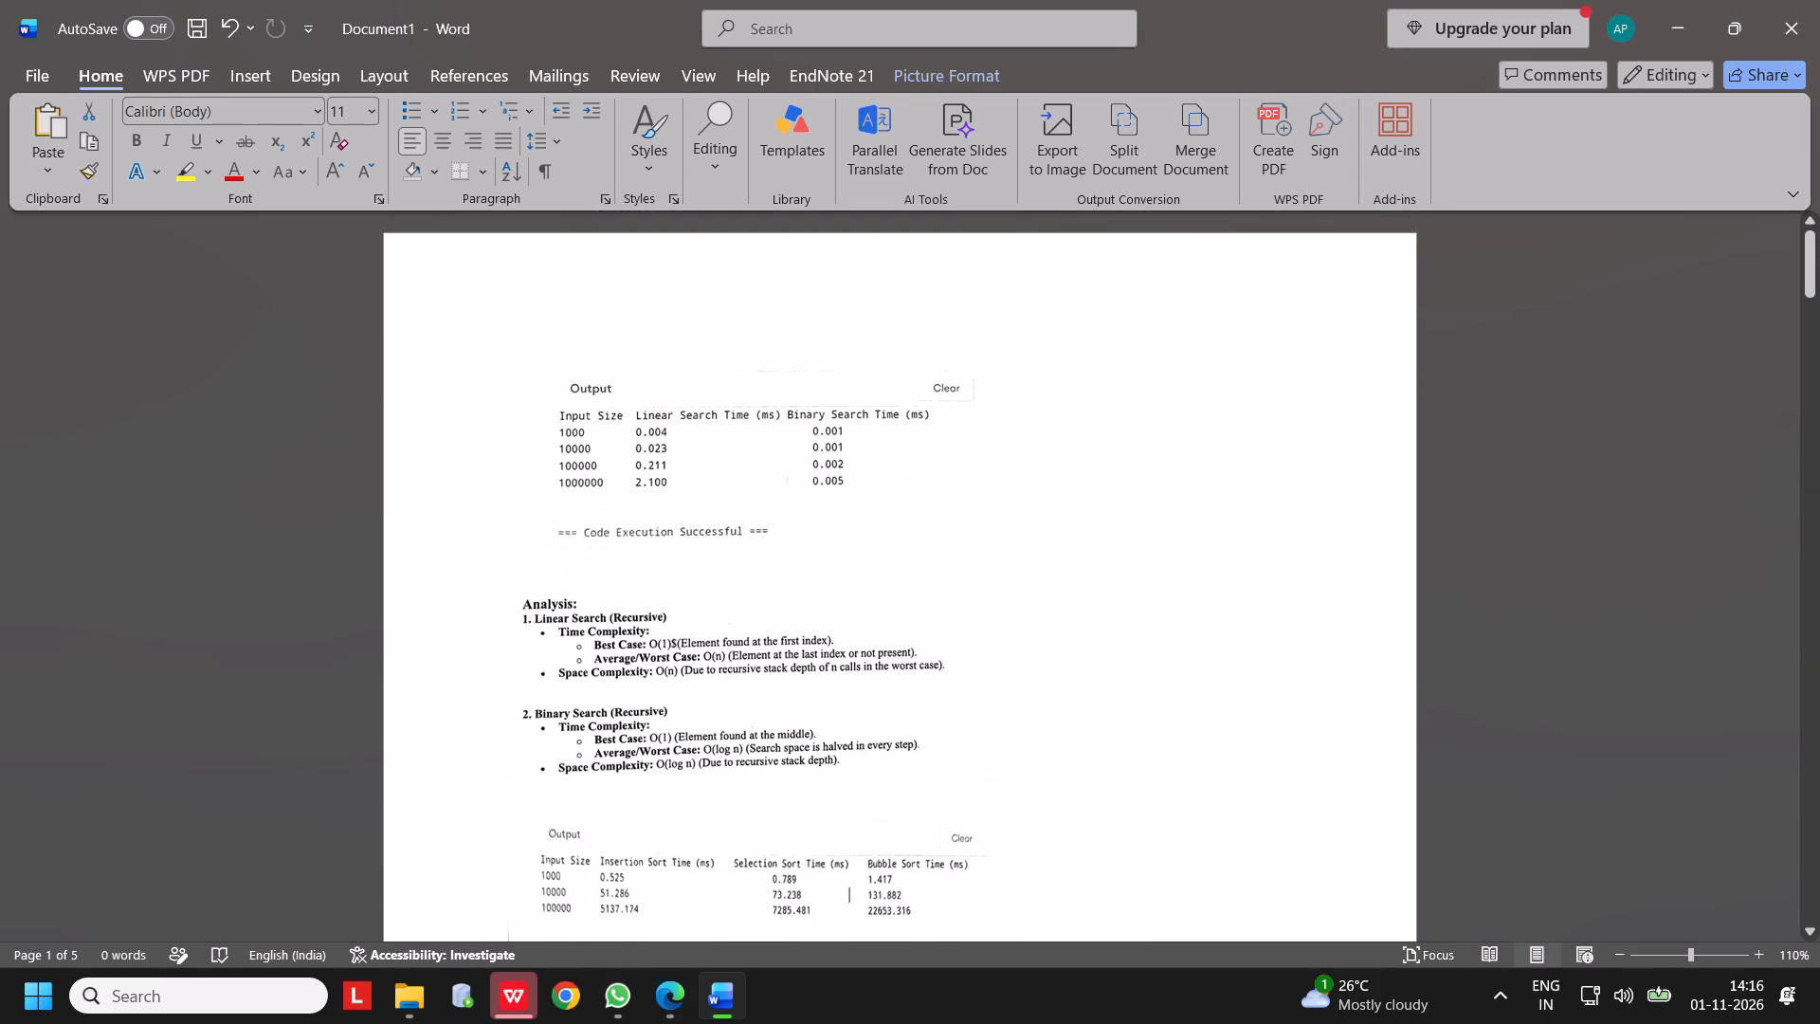
pyautogui.scroll(-10, 1038, 565)
pyautogui.scroll(-16, 1038, 565)
pyautogui.scroll(8, 1038, 565)
# Set up saving the document as a PDF with the file name "DAA - All Outputs".
pyautogui.hotkey('ctrl', 's')
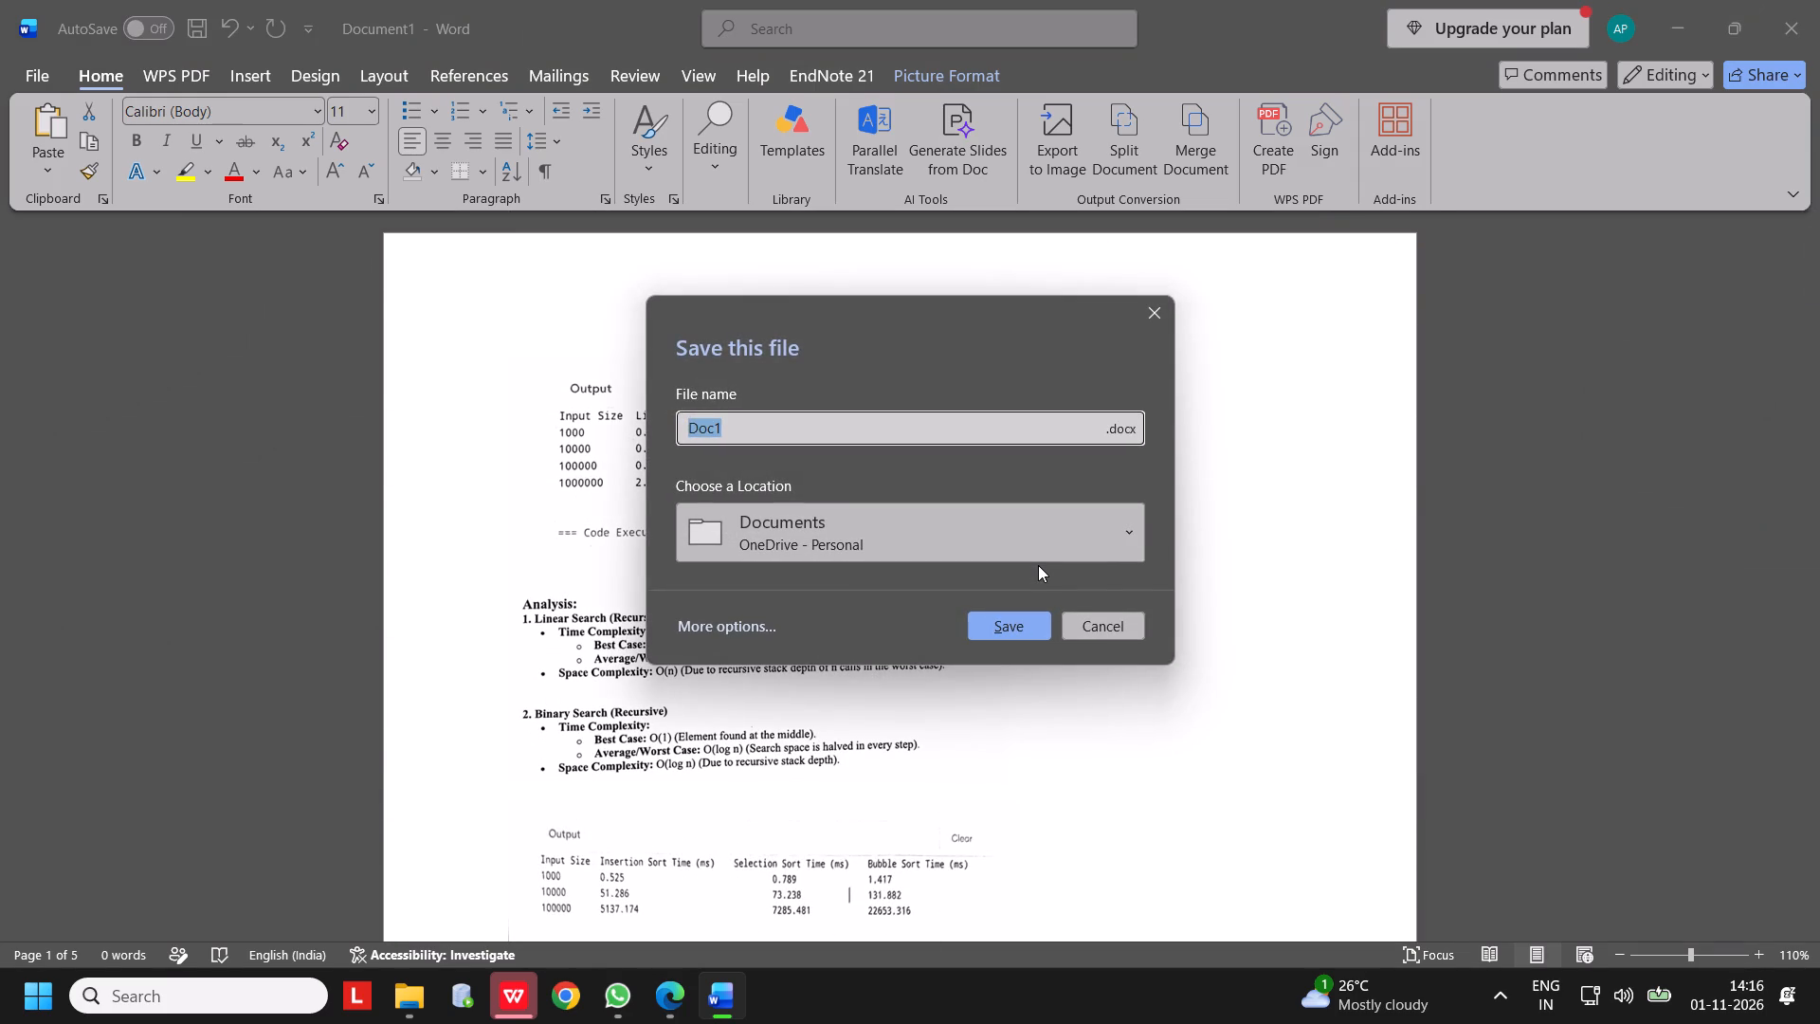
pyautogui.click(1111, 431)
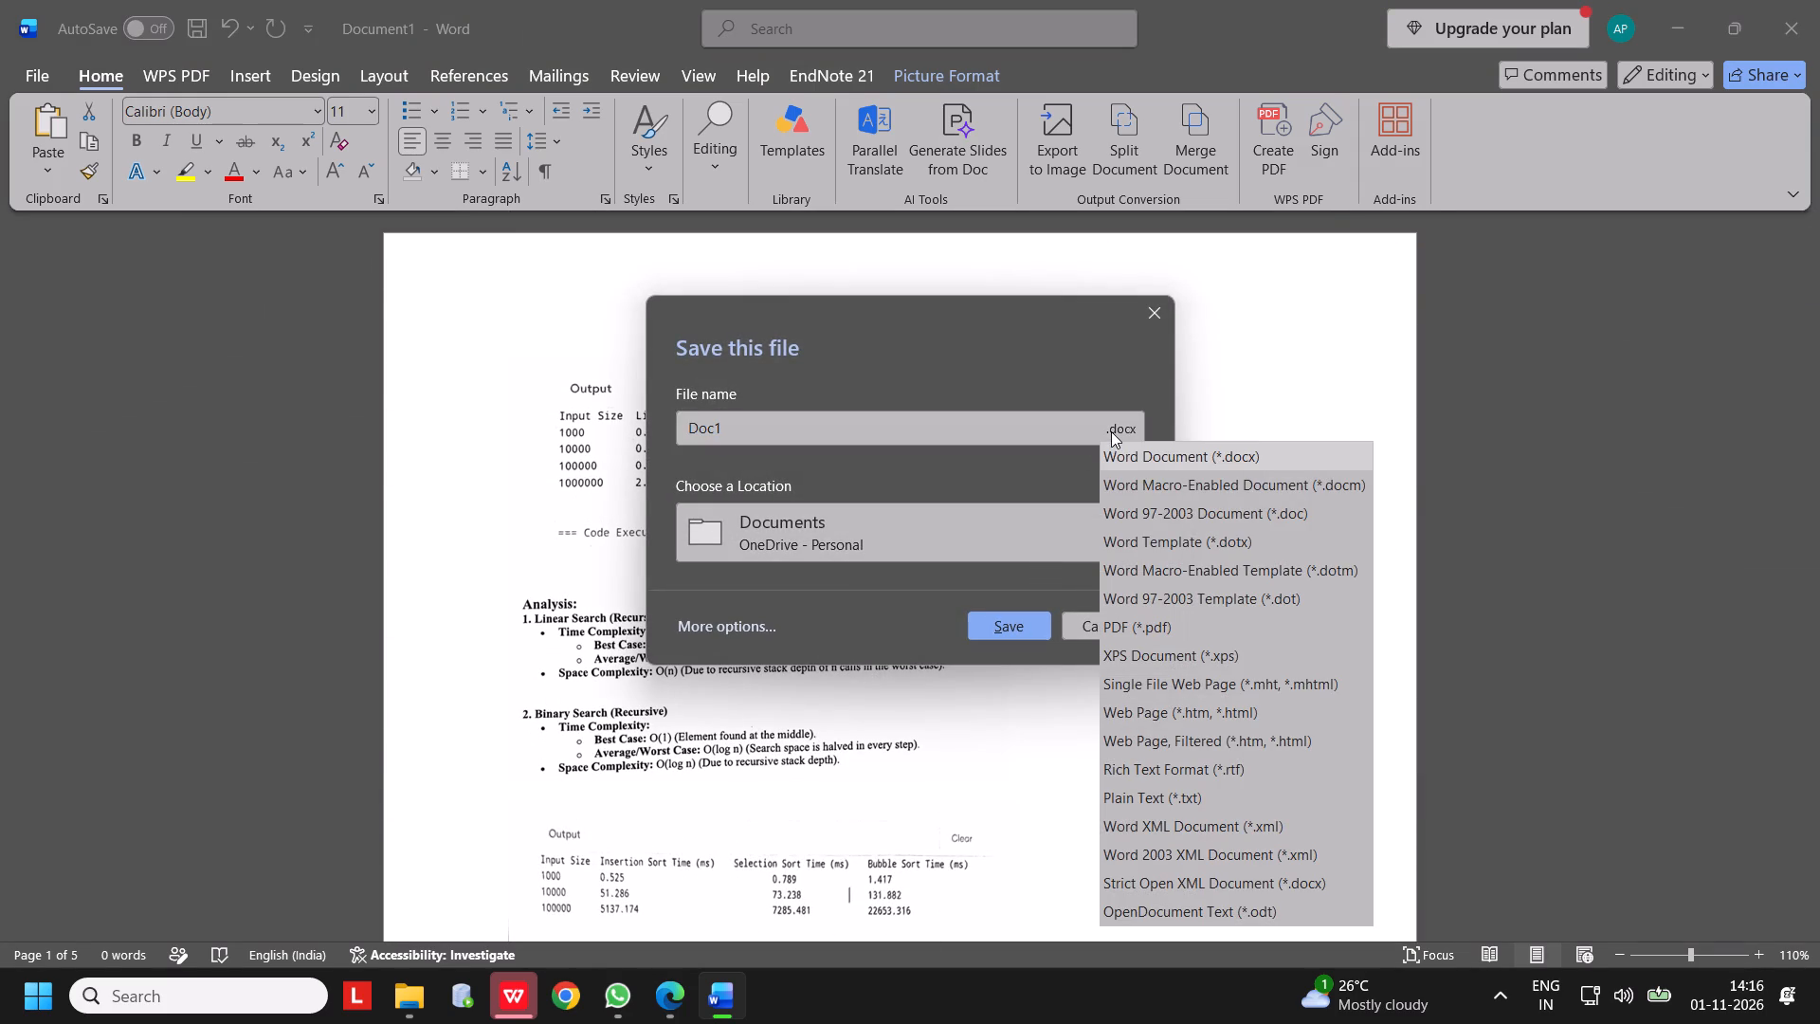
pyautogui.click(1210, 622)
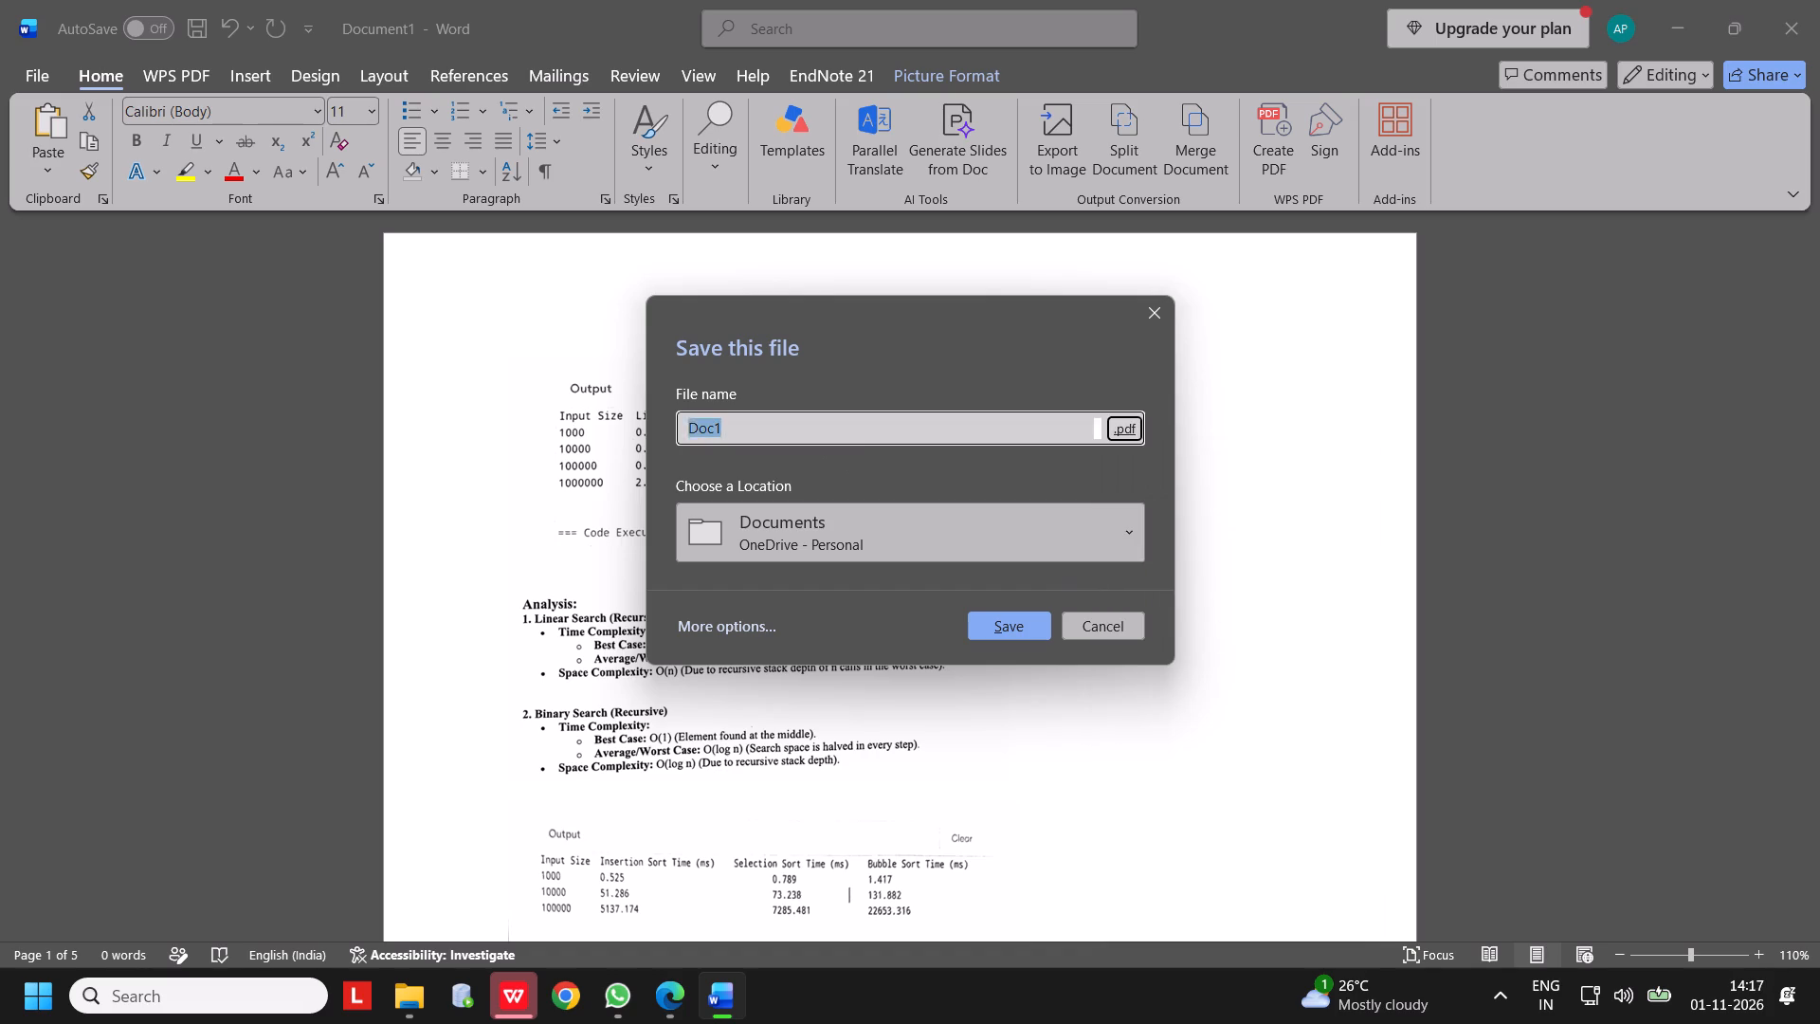
pyautogui.click(864, 442)
pyautogui.tripleClick(864, 433)
pyautogui.write('DAA - A')
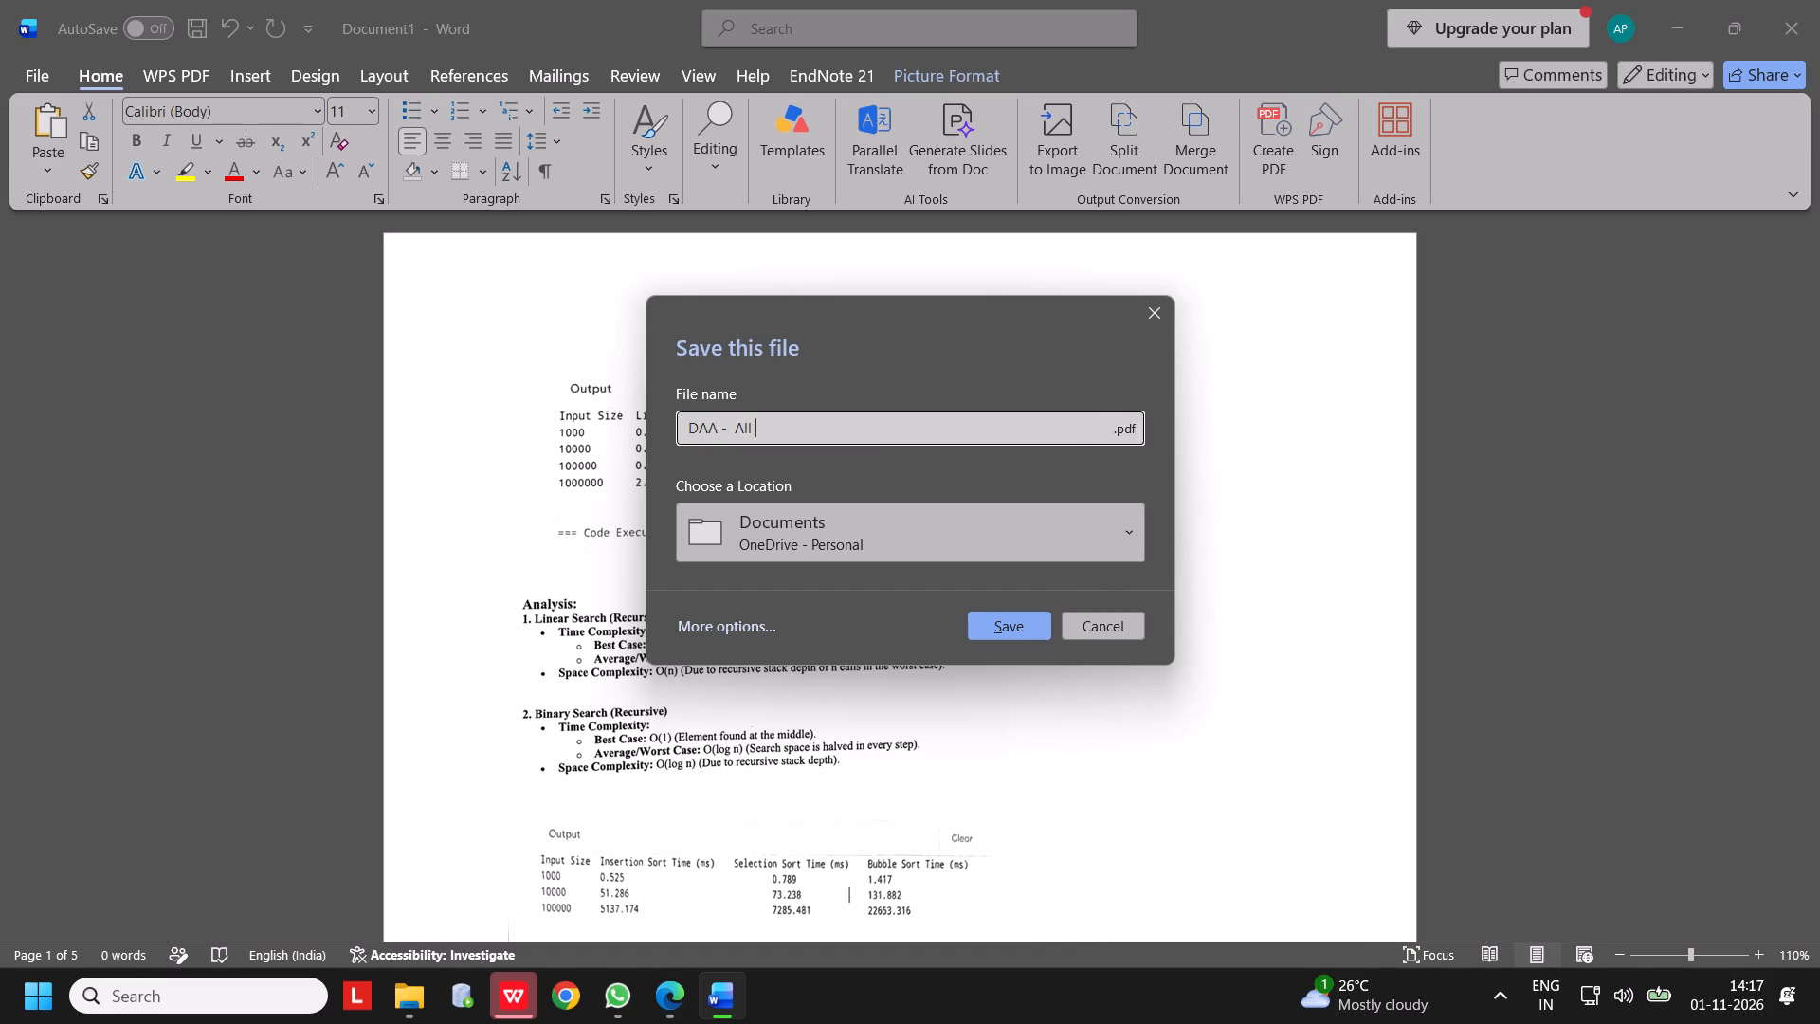
pyautogui.write('utrs')
pyautogui.press('BackSpace')
pyautogui.press('BackSpace')
pyautogui.press('s')
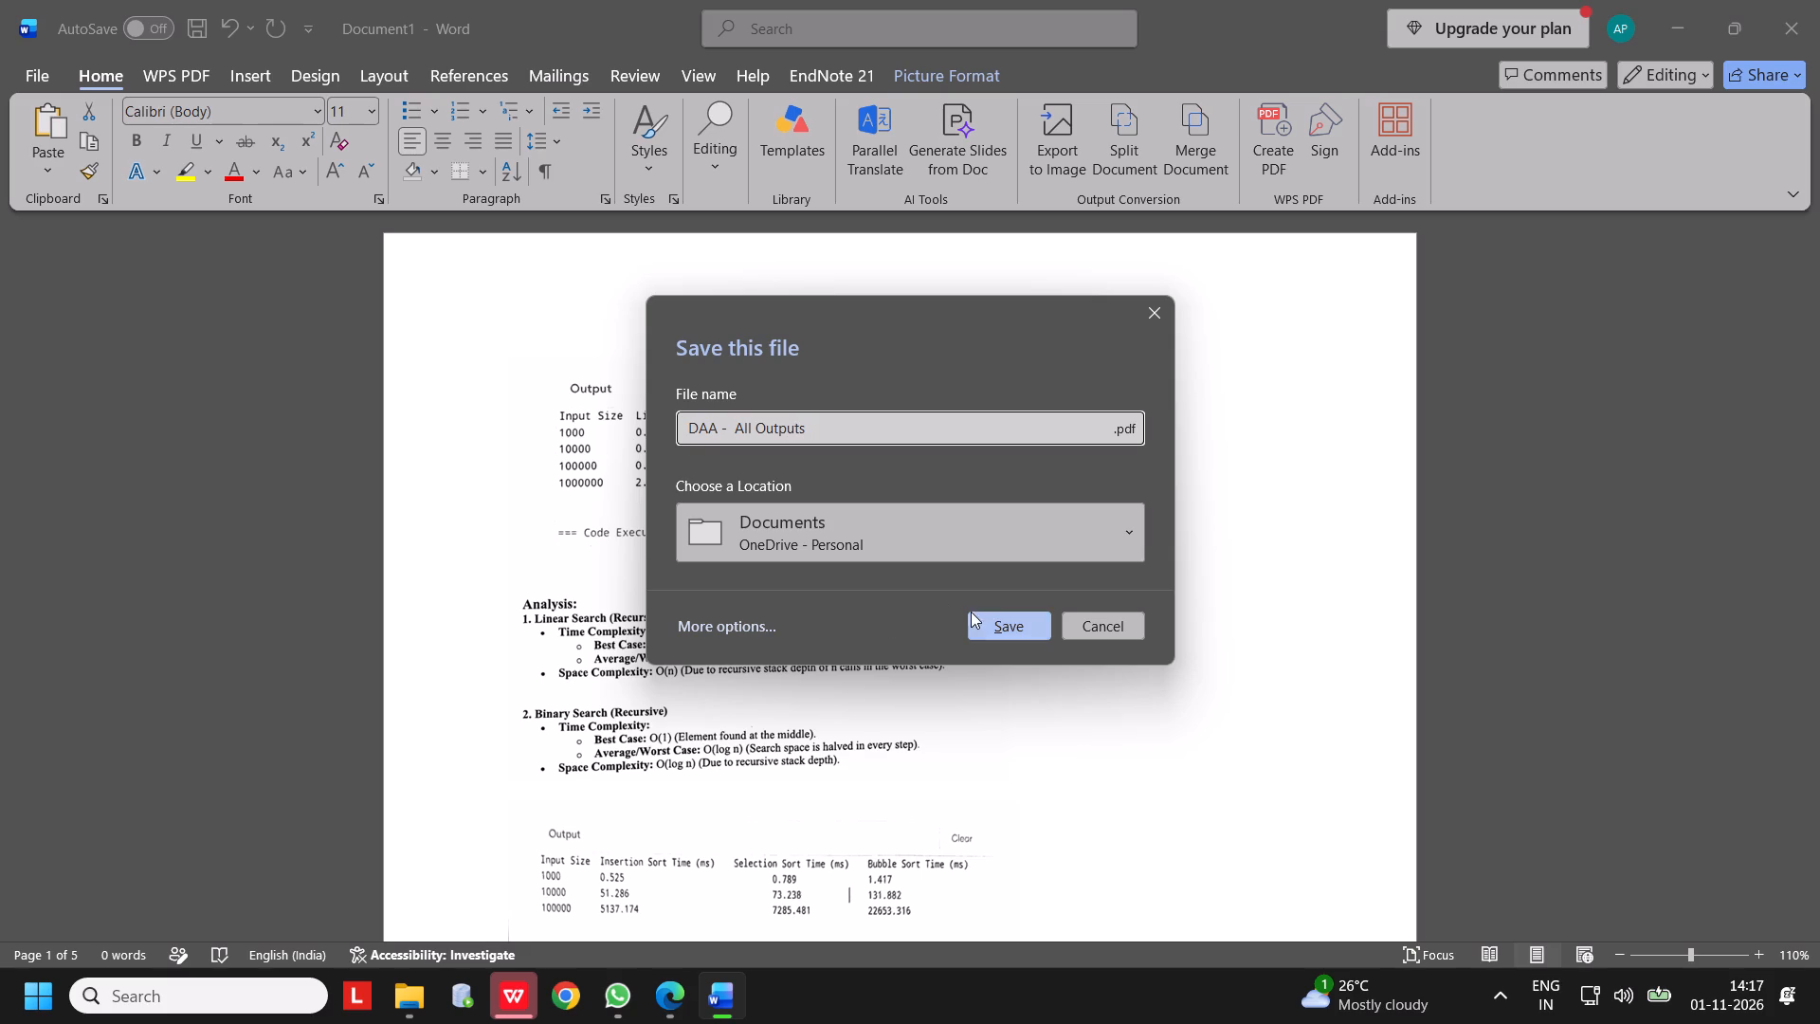
# Open the choice of save locations for the PDF.
pyautogui.click(1138, 525)
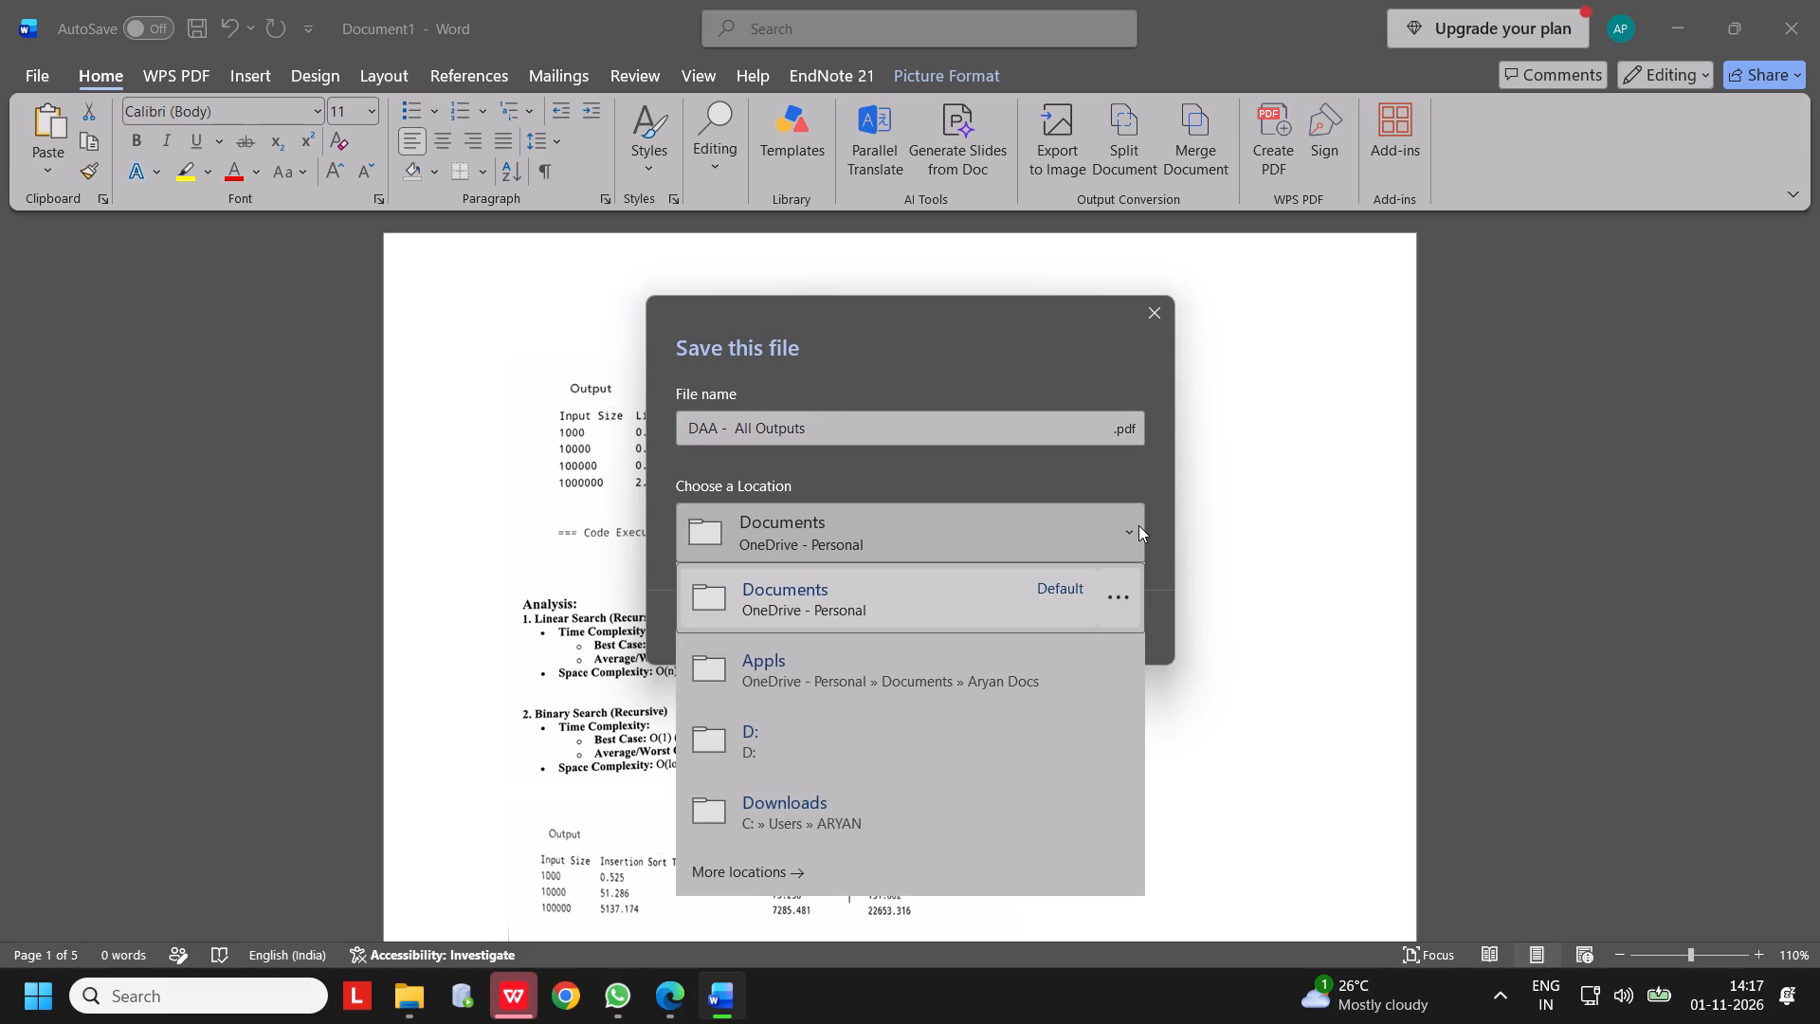